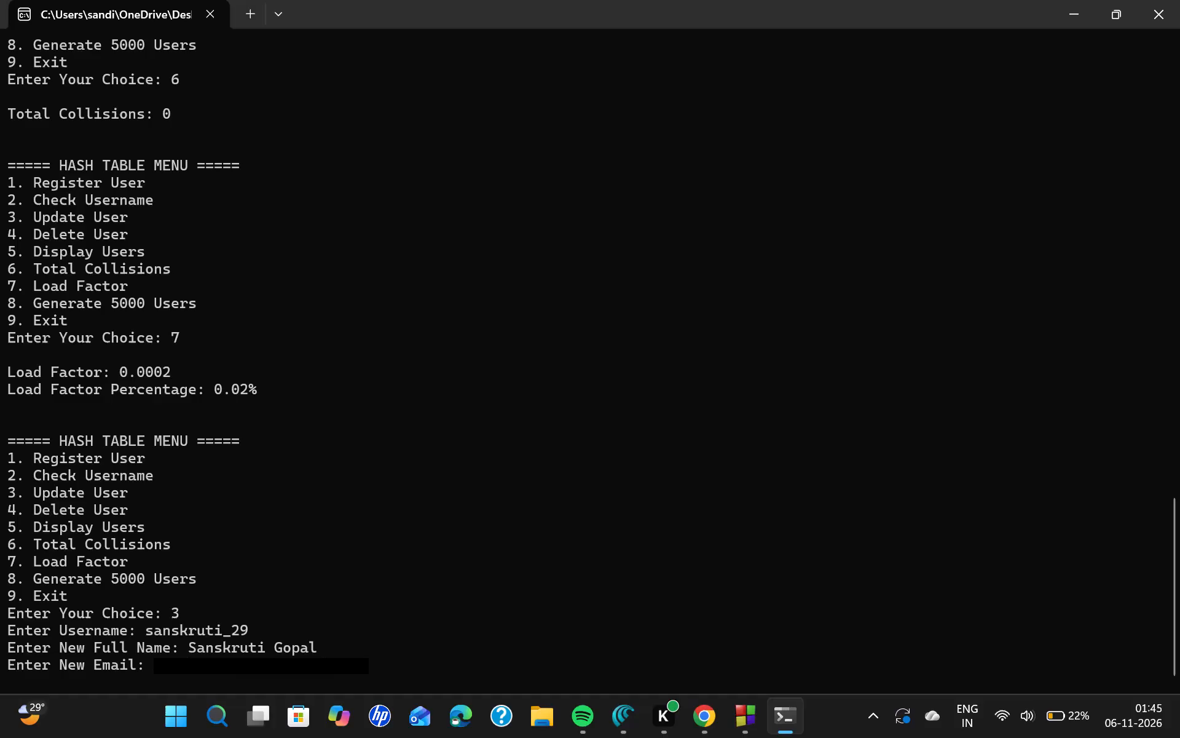
Submit the new email and set the new registration date to 29/11/2026 to complete the user update.
key("Return")
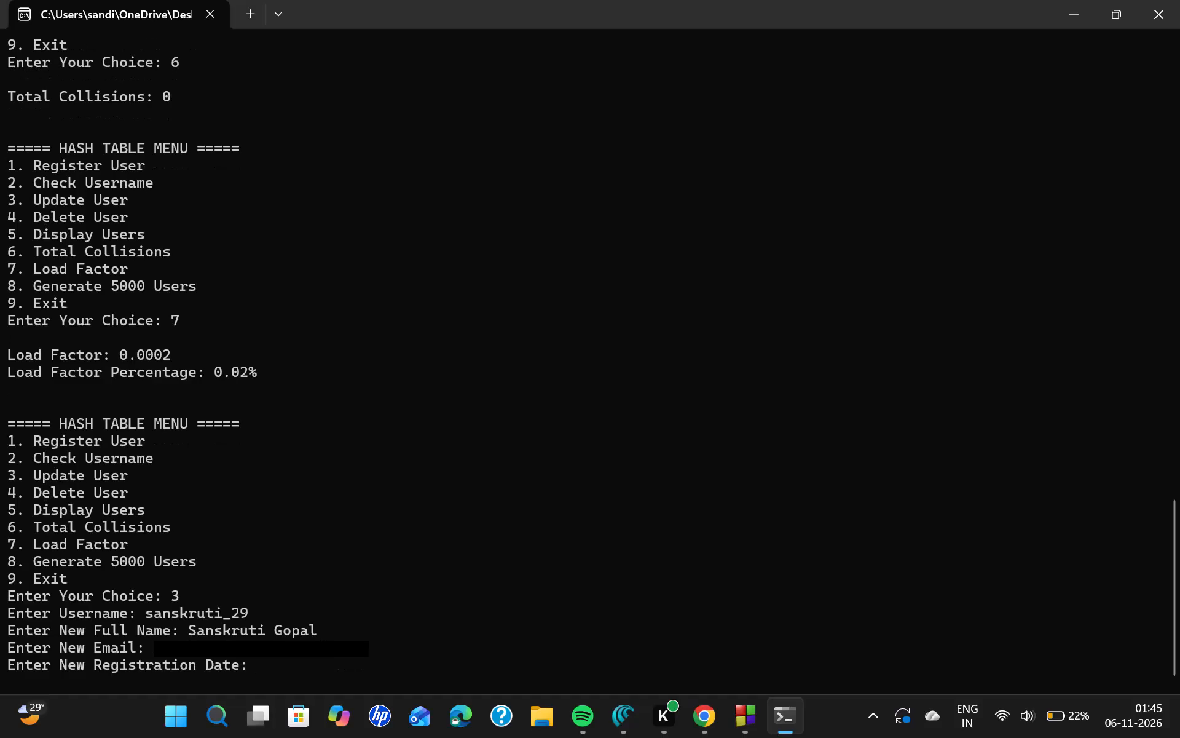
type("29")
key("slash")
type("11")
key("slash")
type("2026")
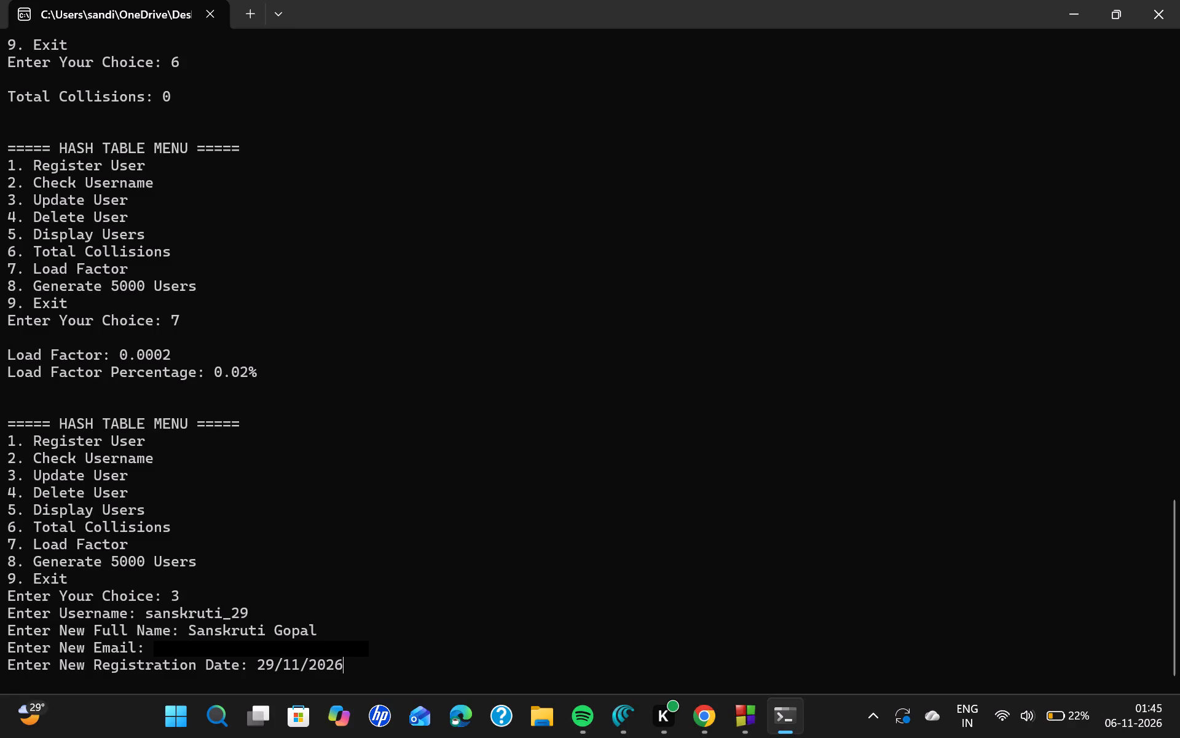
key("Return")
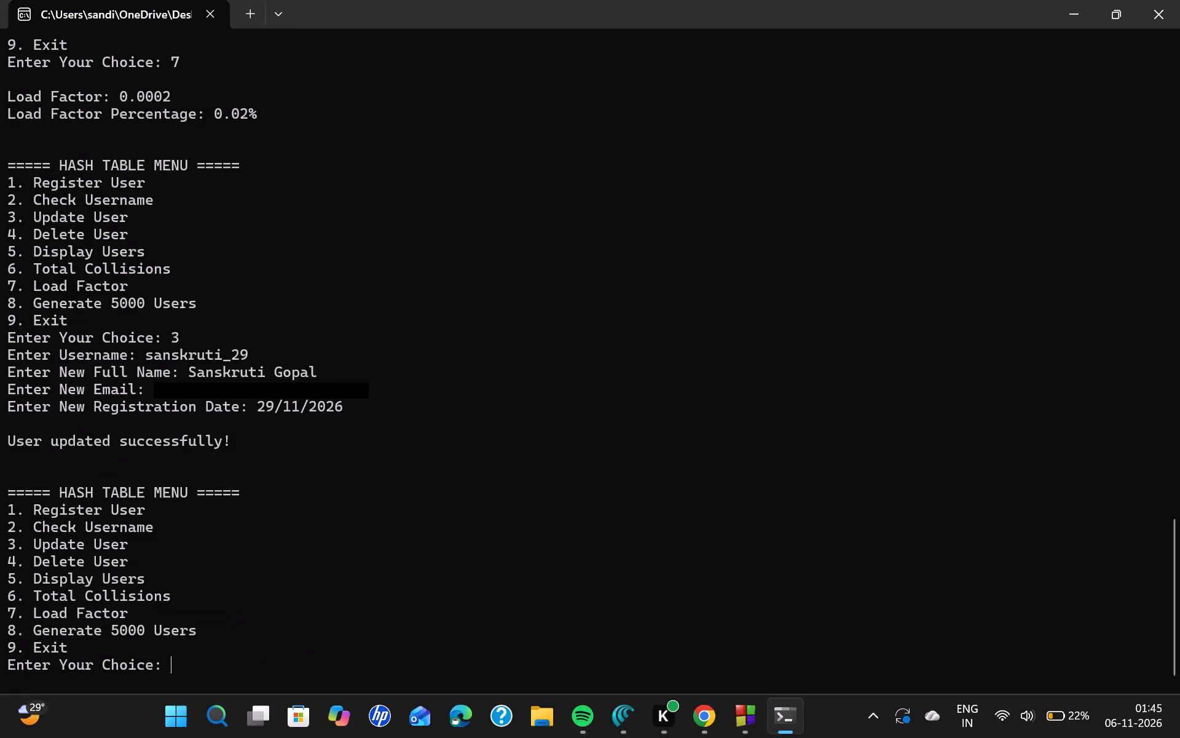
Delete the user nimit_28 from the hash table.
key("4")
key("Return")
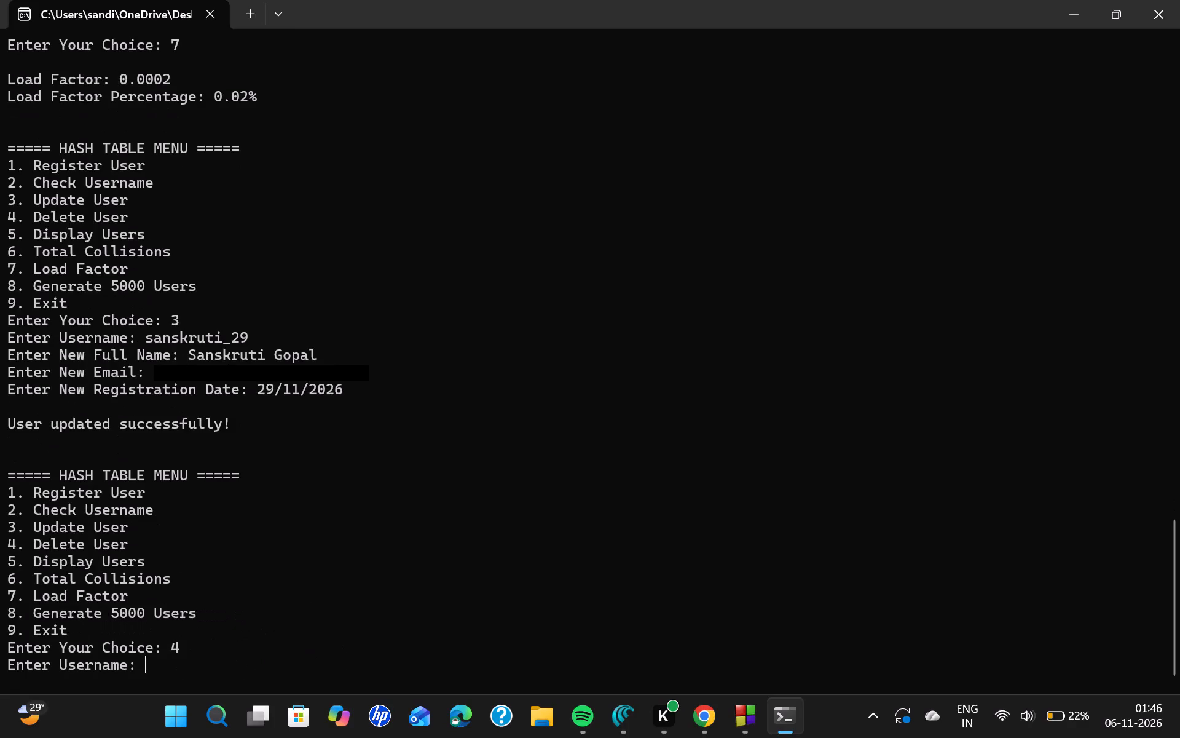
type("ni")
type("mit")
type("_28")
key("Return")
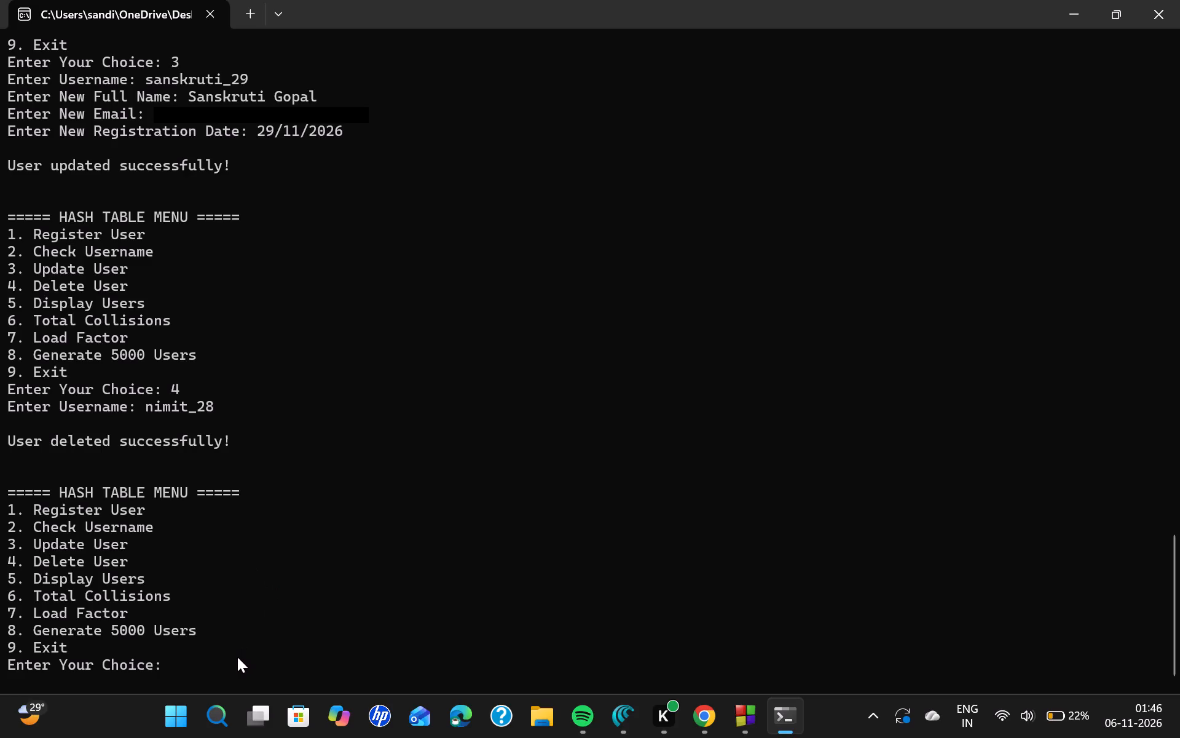
Exit the hash table program.
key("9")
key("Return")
Capture a screenshot of the console output from the user update entries through the user deletion result.
scroll(282, 572, "up", 2)
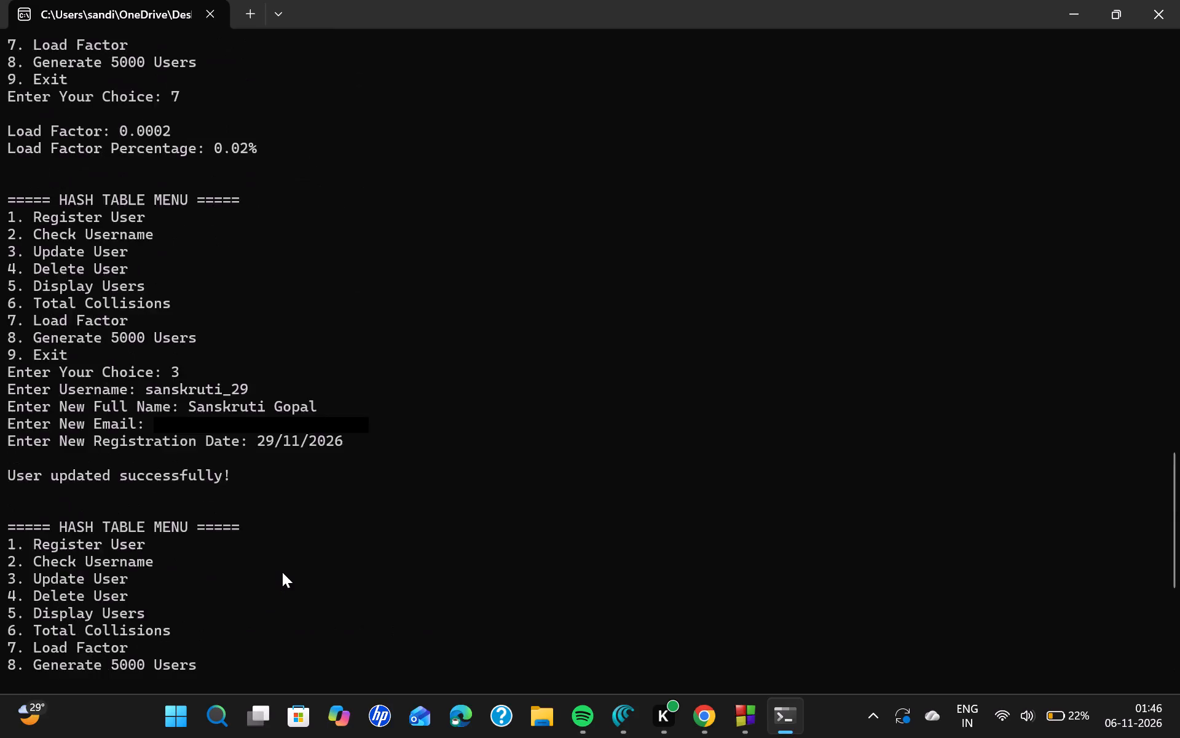
scroll(282, 572, "up", 2)
scroll(282, 572, "down", 1, "ctrl")
scroll(282, 572, "up", 1, "ctrl")
scroll(282, 572, "down", 1, "ctrl")
scroll(282, 572, "up", 1, "ctrl")
scroll(282, 572, "left", 1)
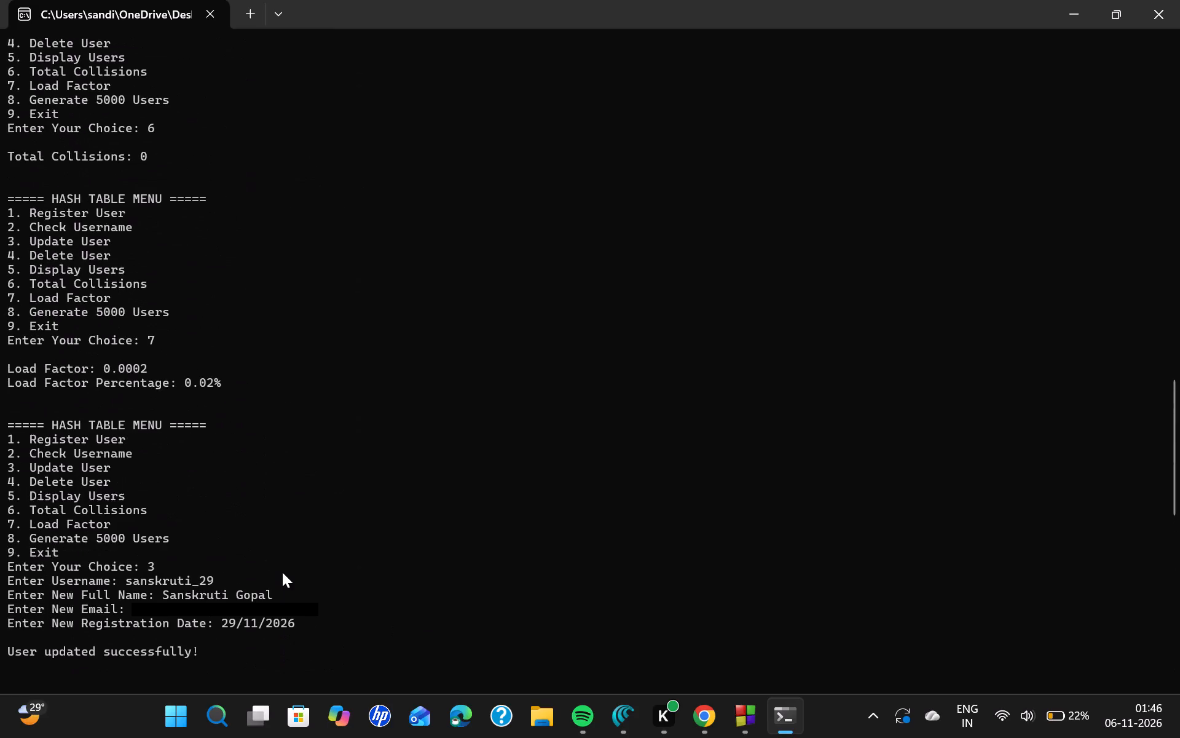
scroll(282, 572, "left", 1)
scroll(282, 572, "right", 1)
scroll(282, 572, "left", 1)
scroll(282, 572, "right", 1)
scroll(282, 572, "up", 1, "ctrl")
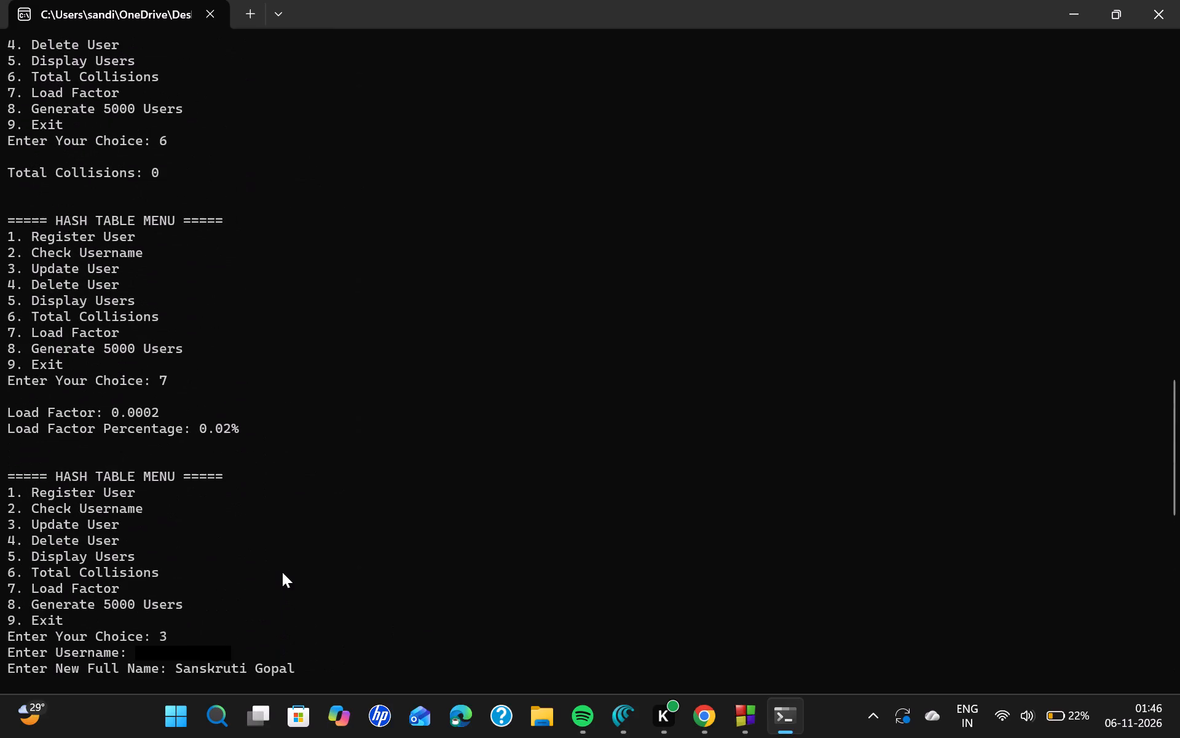
scroll(329, 542, "down", 1)
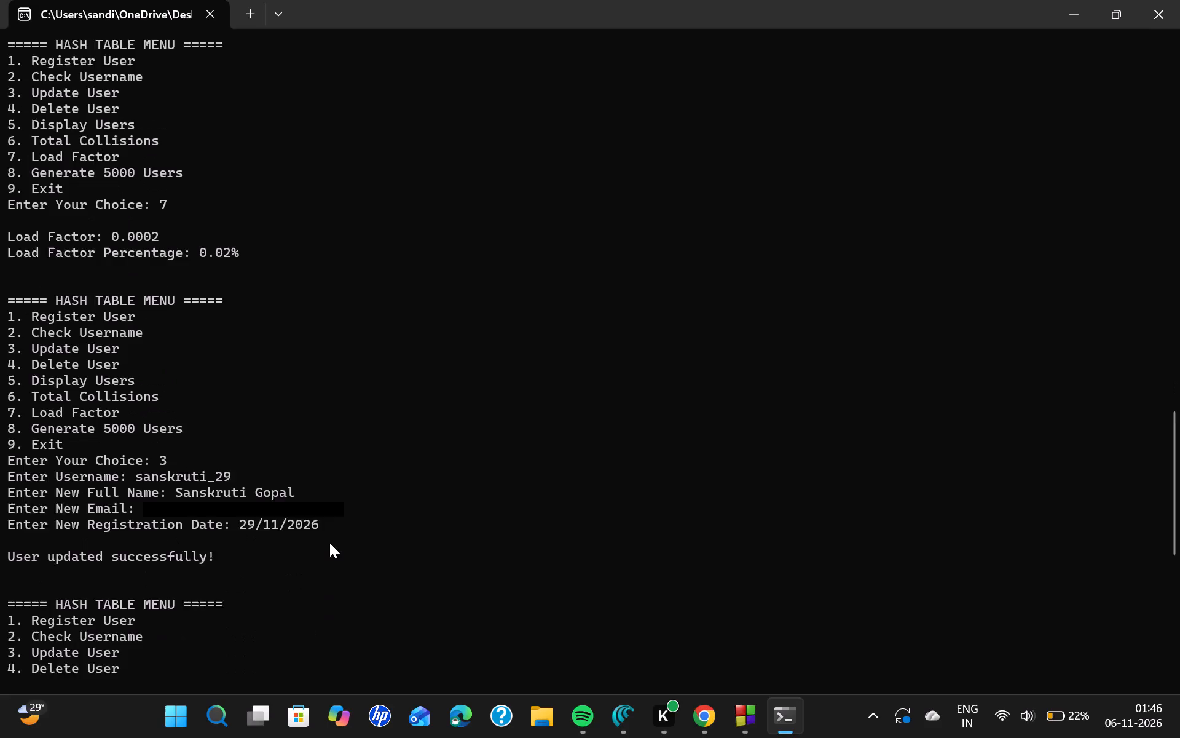
scroll(329, 542, "down", 2)
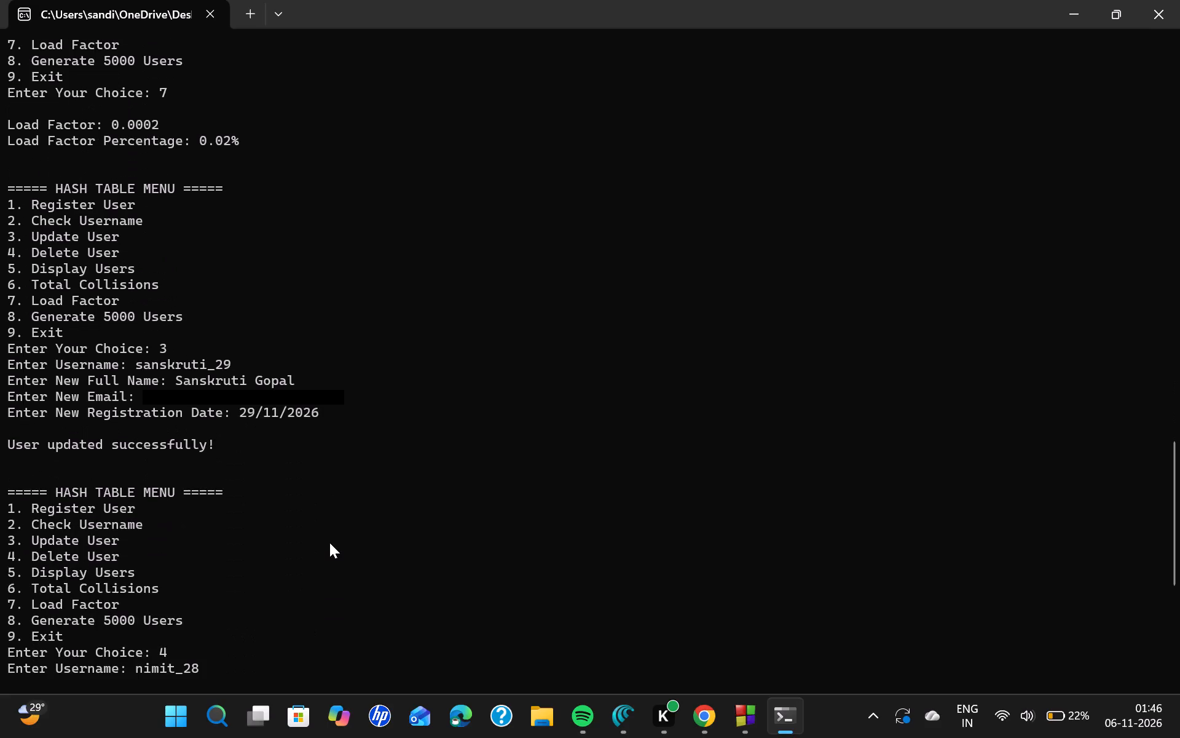
scroll(329, 542, "up", 1)
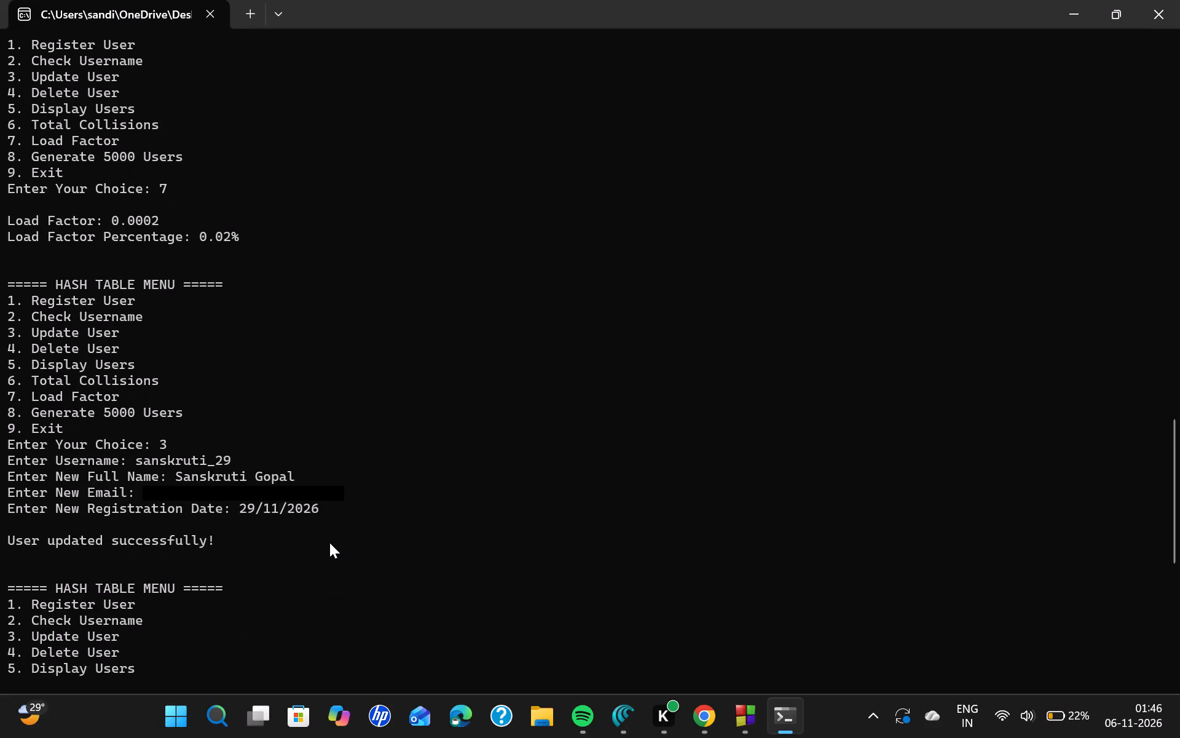
scroll(329, 542, "right", 2)
scroll(329, 542, "down", 1)
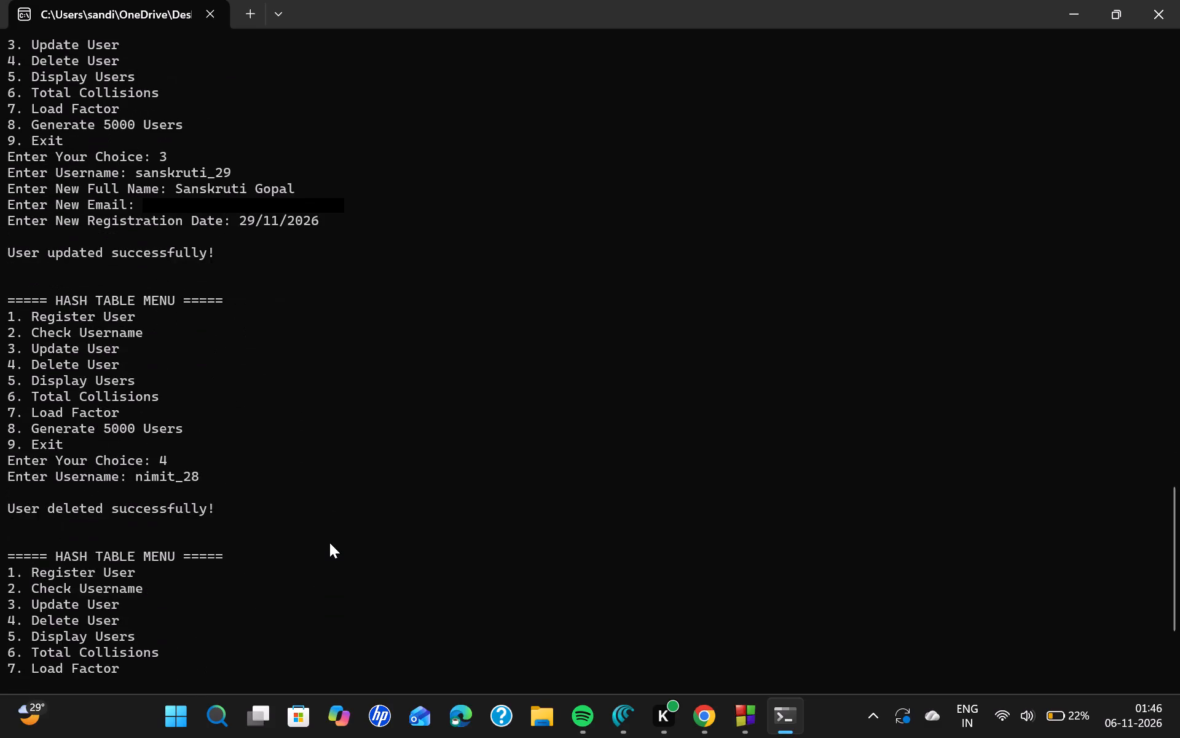
scroll(329, 542, "down", 3)
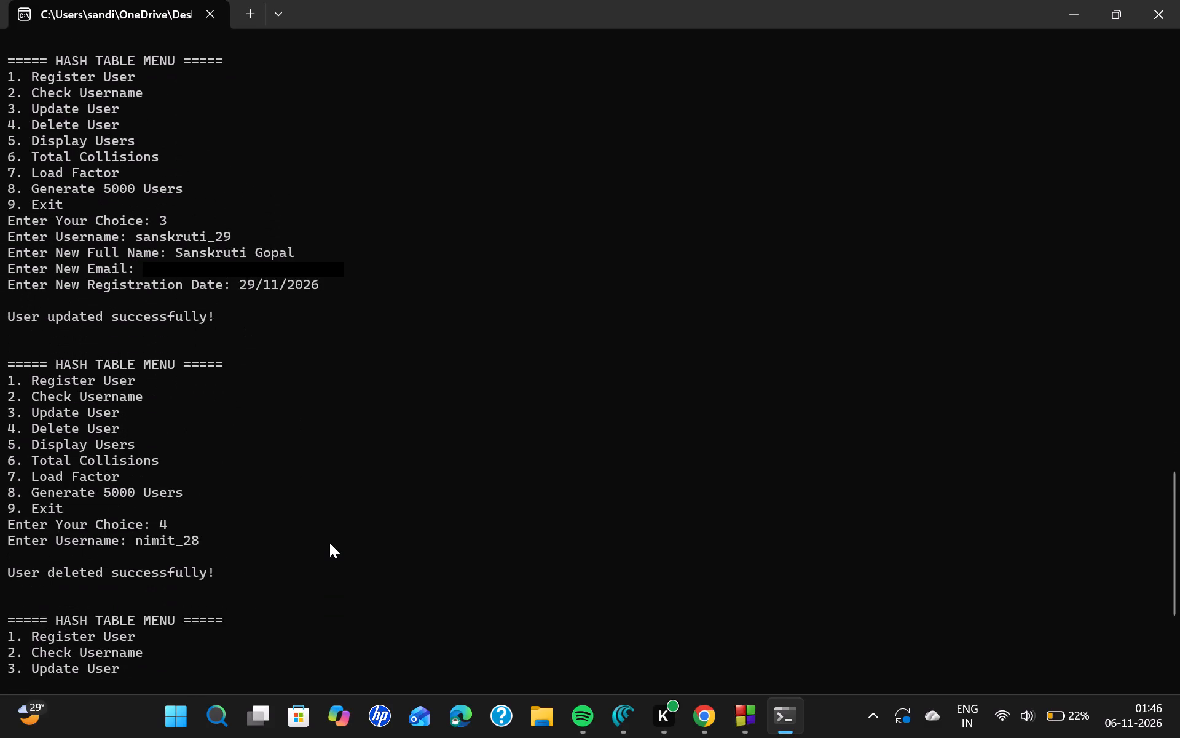
scroll(329, 542, "down", 1)
key("shift+super+s")
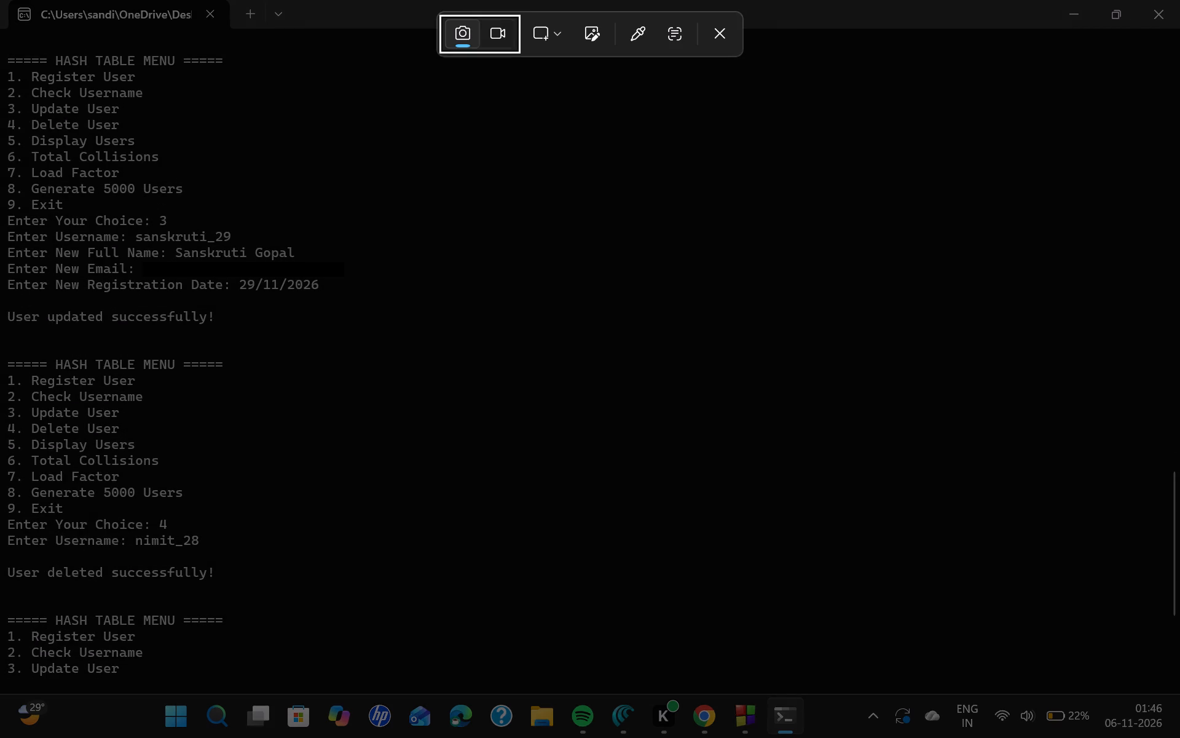
left_click_drag(0, 192, 181, 431)
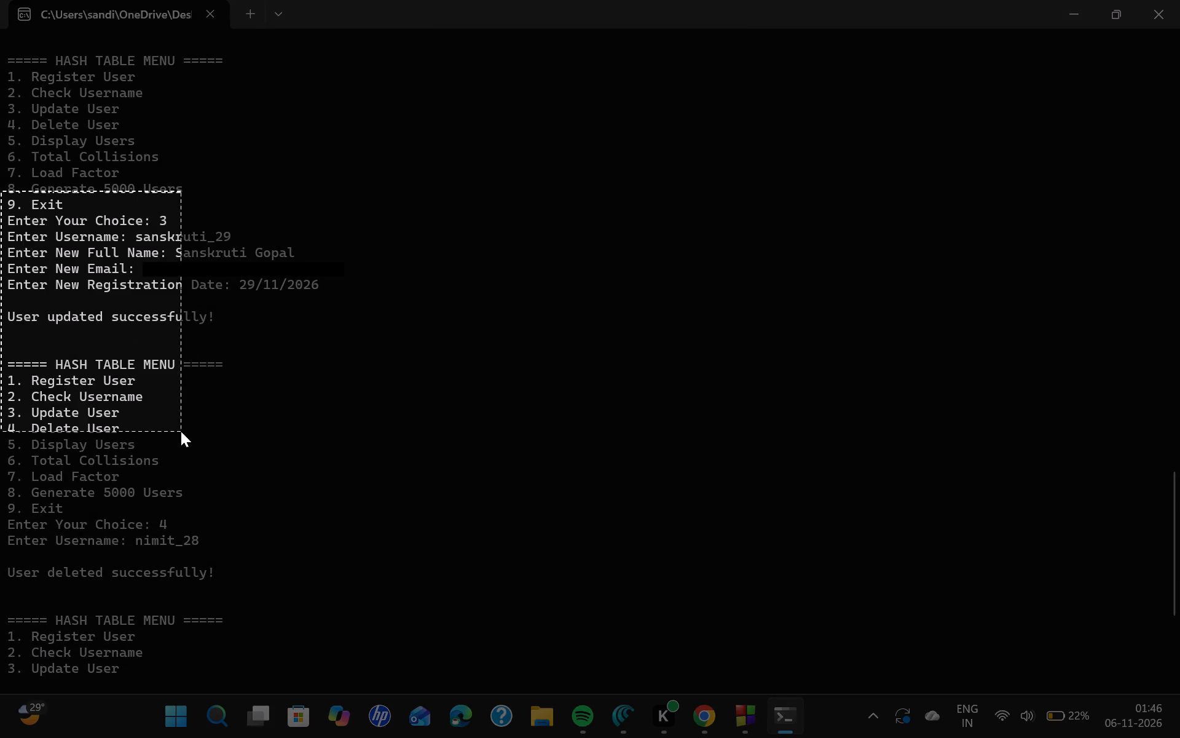
left_click_drag(181, 431, 383, 611)
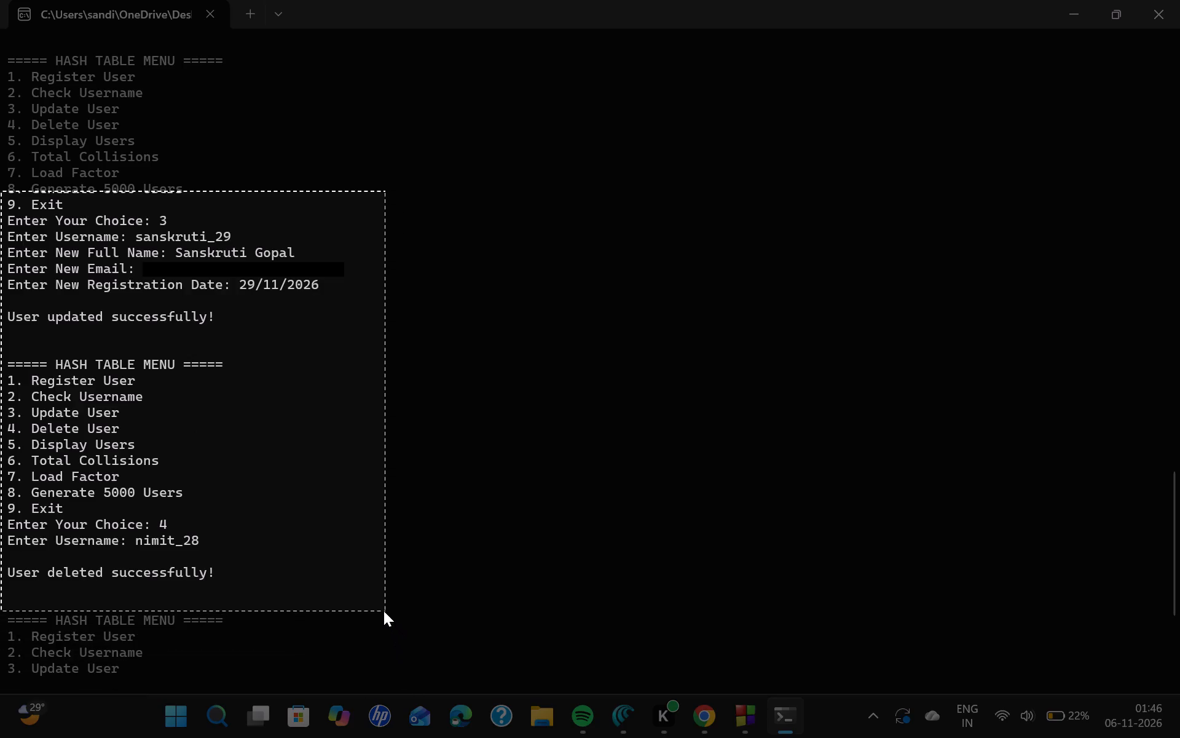
left_click_drag(383, 611, 379, 597)
Capture a screenshot of the final hash table menu together with the program exit output.
scroll(379, 597, "down", 2)
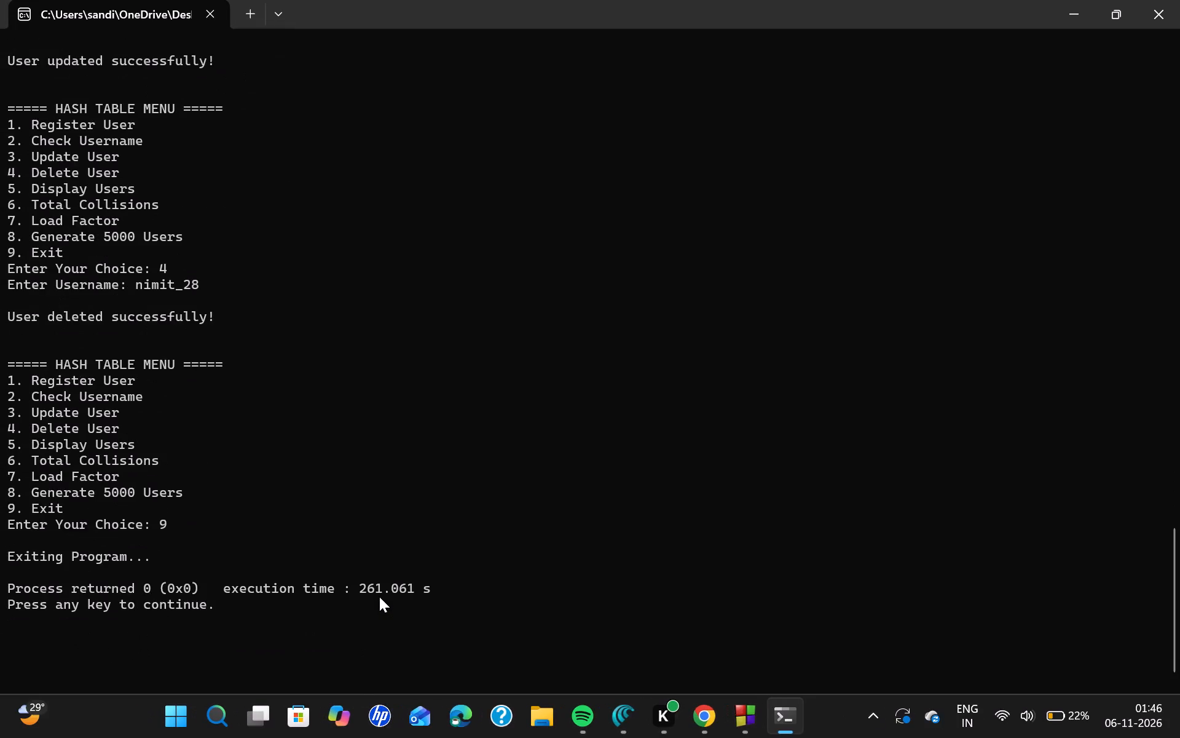
scroll(379, 597, "down", 2)
key("shift+super+s")
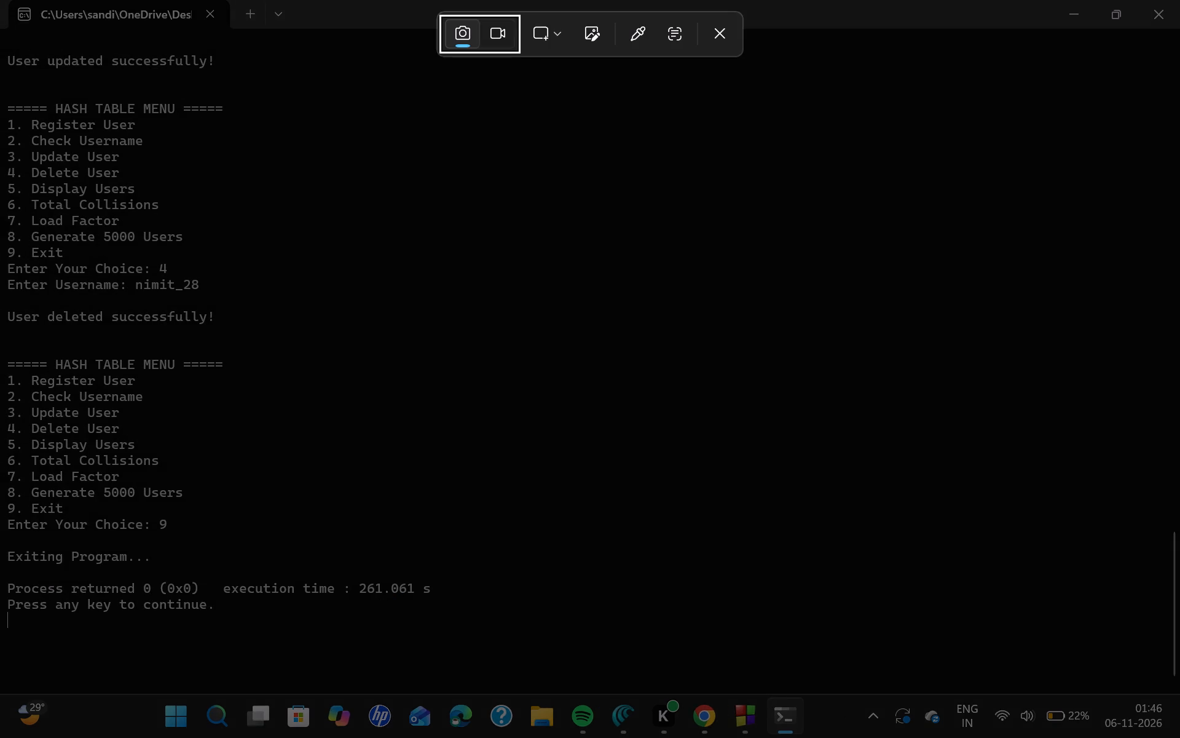
left_click_drag(0, 340, 452, 651)
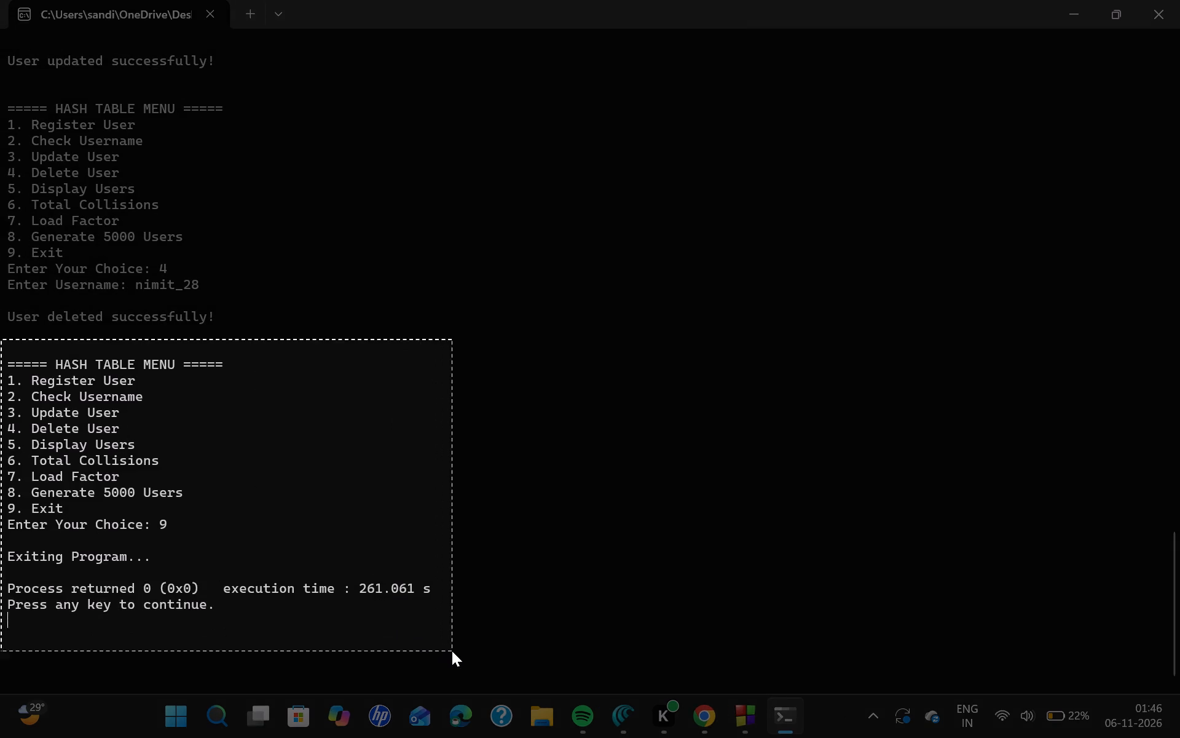
left_click_drag(452, 651, 457, 649)
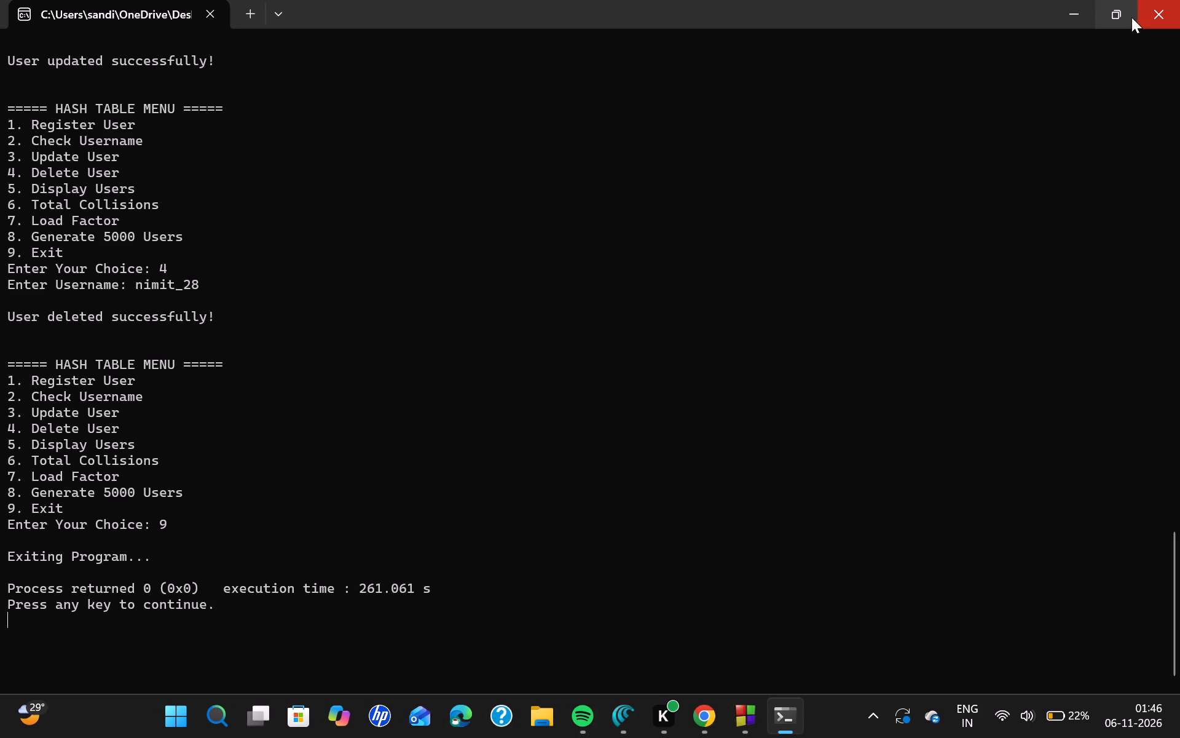
Close the program's console window and minimize Code::Blocks to return to Chrome.
left_click(1168, 15)
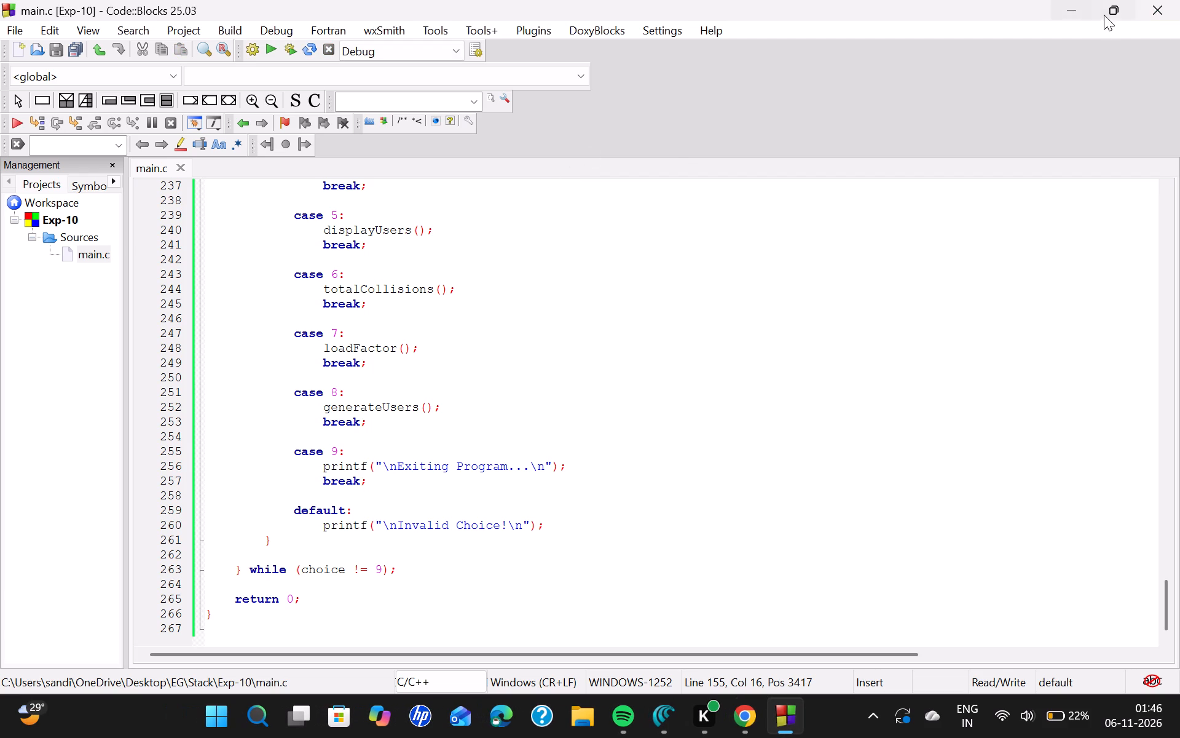
left_click(1065, 11)
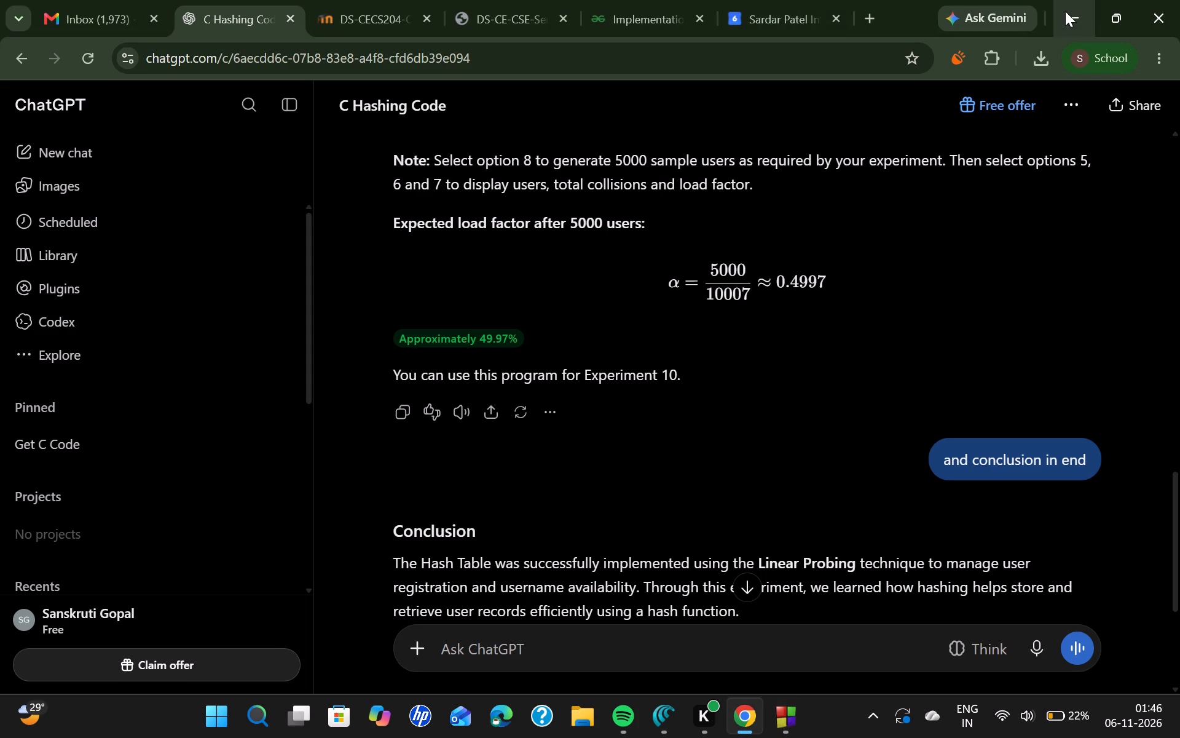
Open Google Drive in a new browser tab.
left_click(878, 20)
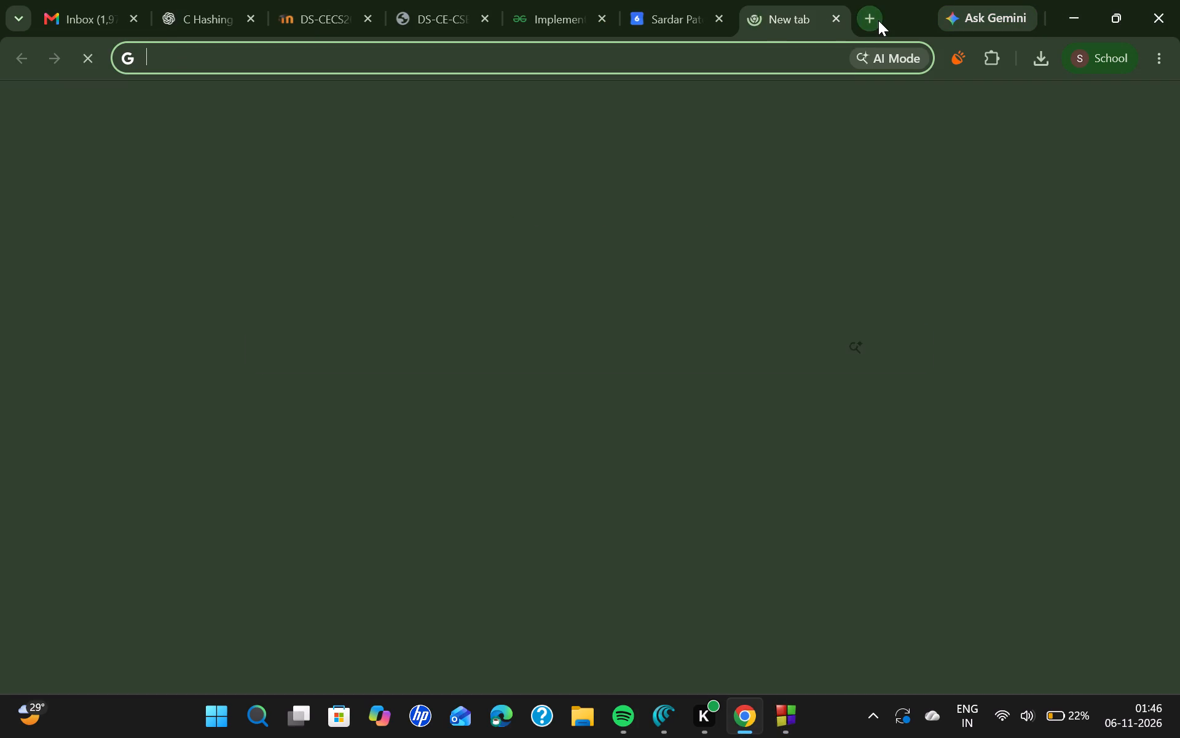
left_click(1103, 116)
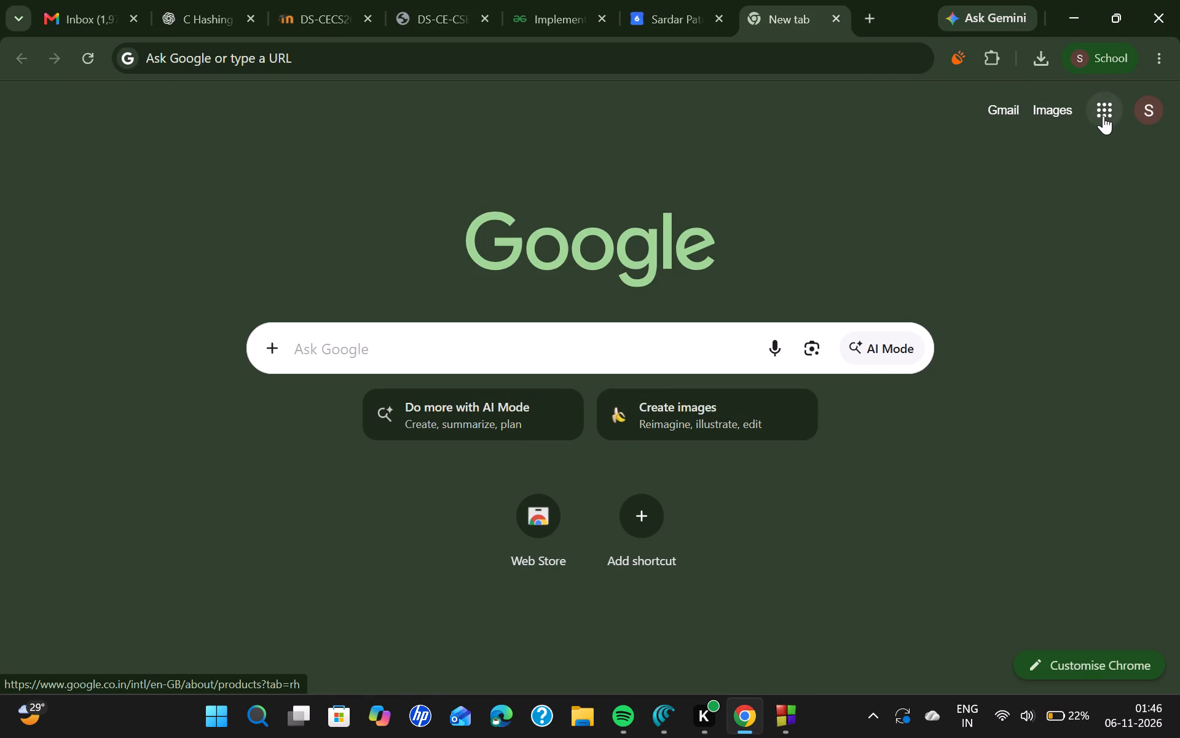
left_click(1098, 246)
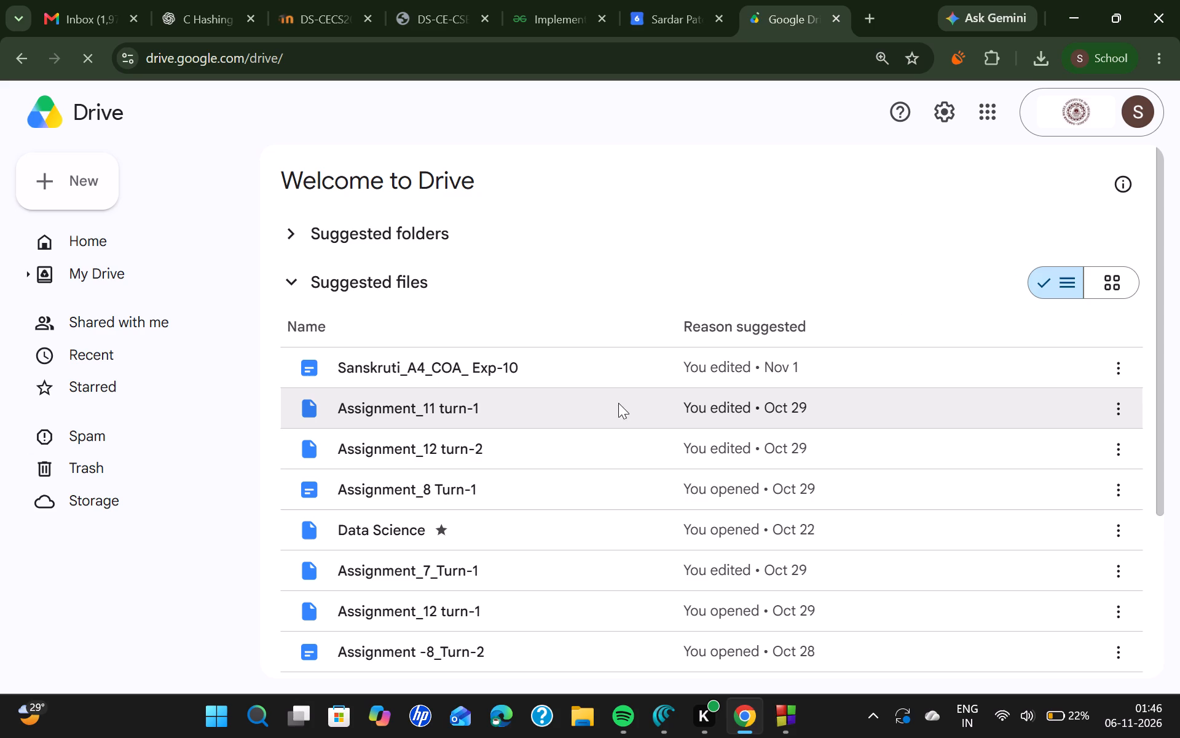
Open the DATA STRUCTURE Sem-3 folder in My Drive and show its last files.
scroll(574, 426, "down", 1)
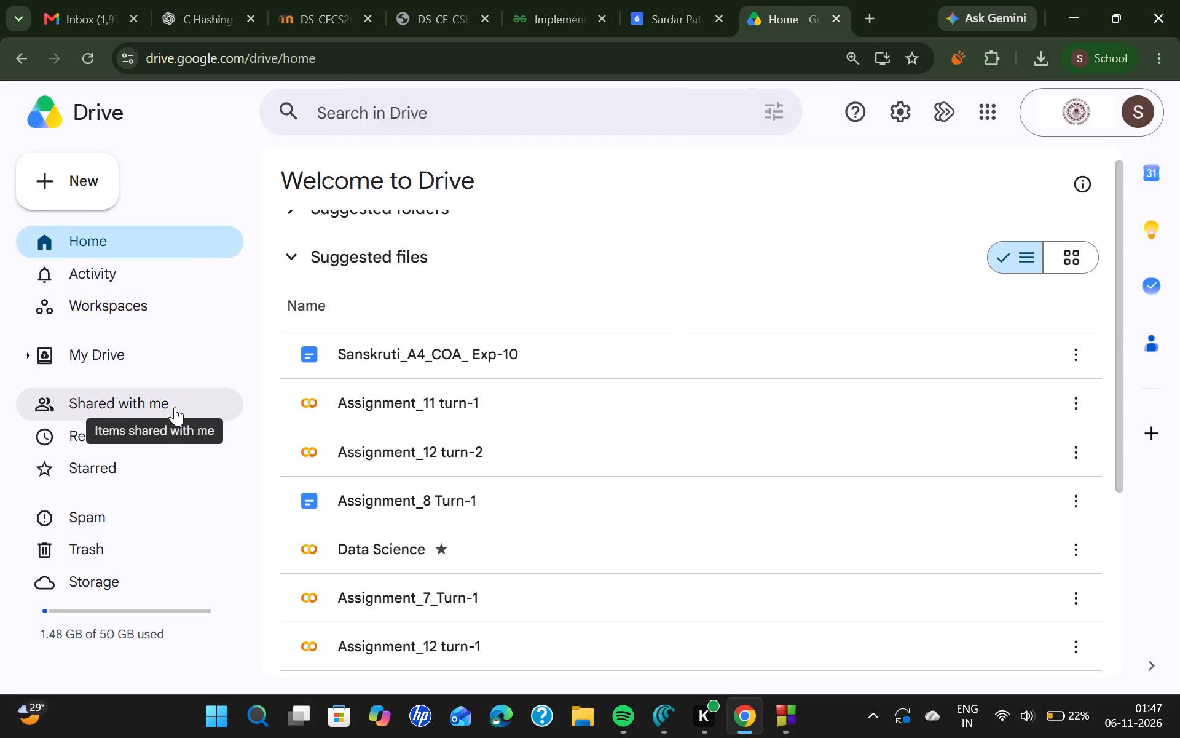
left_click(176, 369)
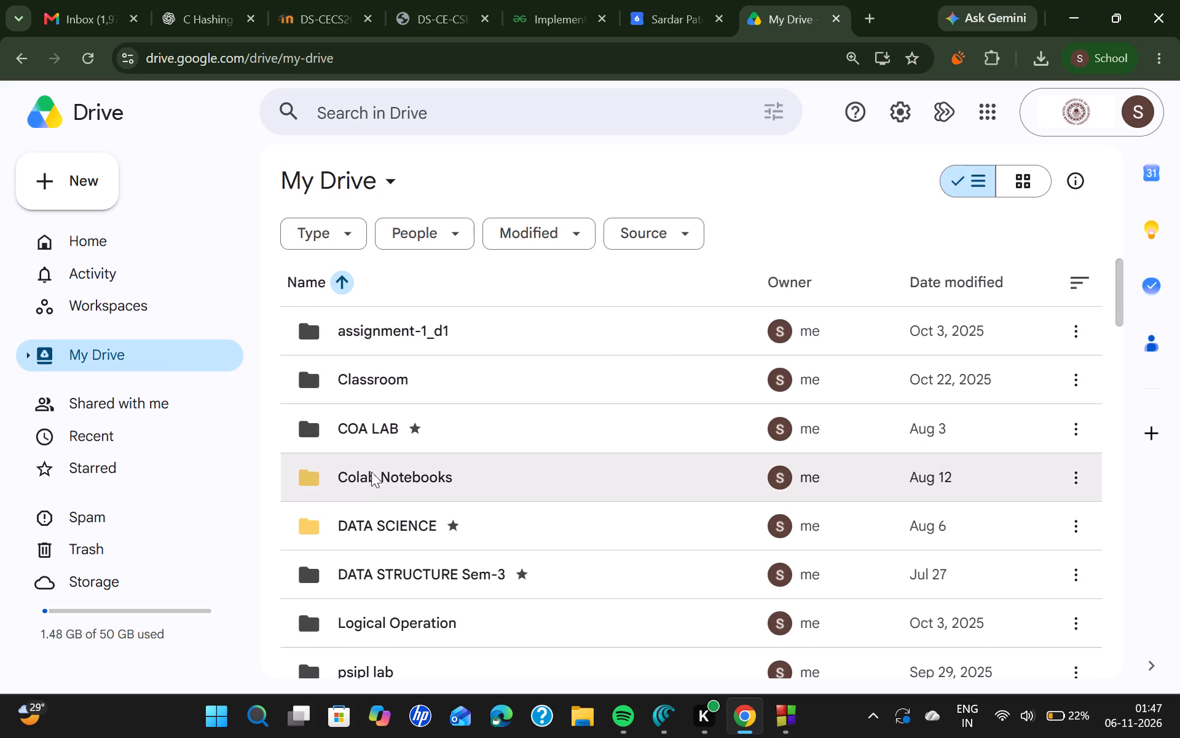
left_click(366, 558)
double_click(366, 558)
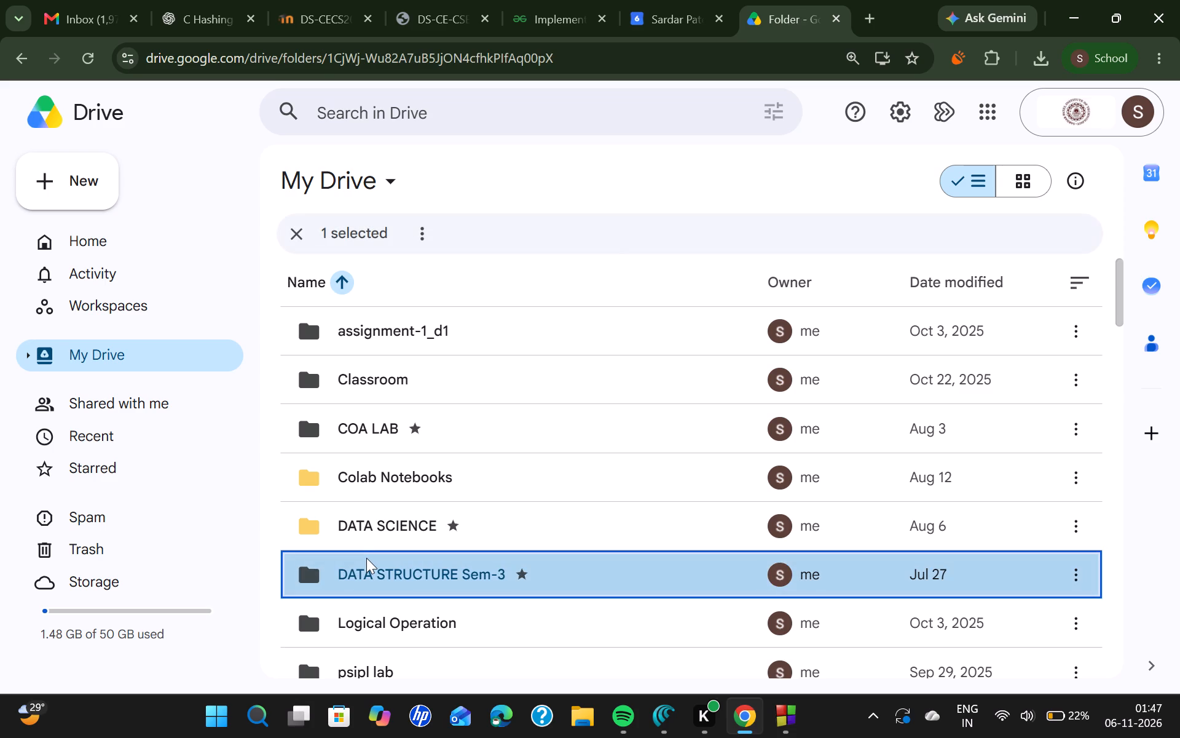
scroll(433, 531, "down", 4)
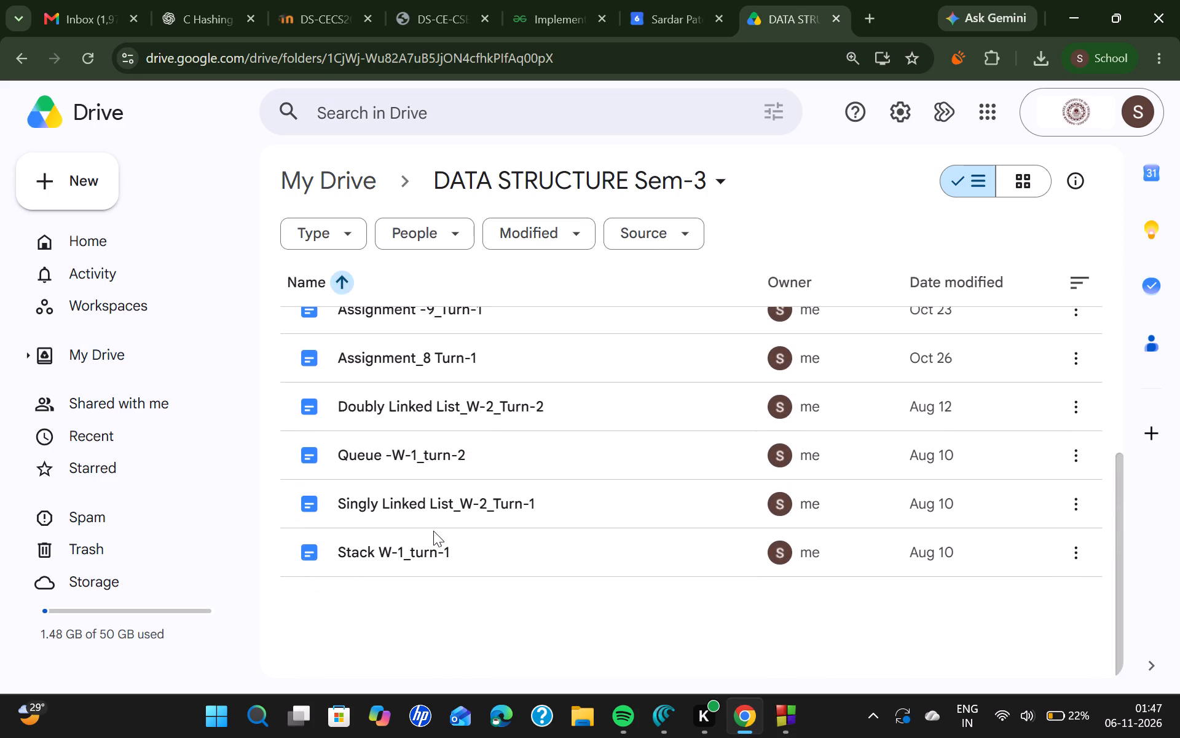
Create a new blank Google Docs document in the DATA STRUCTURE Sem-3 folder.
scroll(433, 531, "up", 4)
scroll(433, 531, "down", 3)
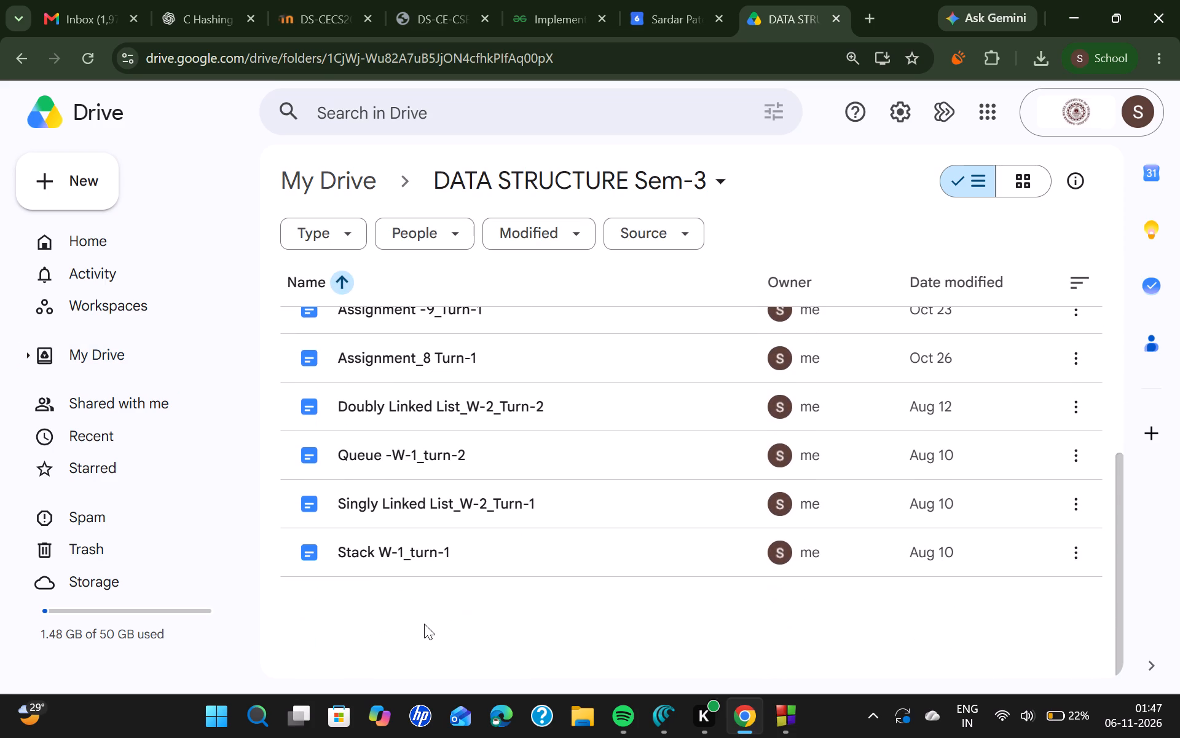
right_click(422, 611)
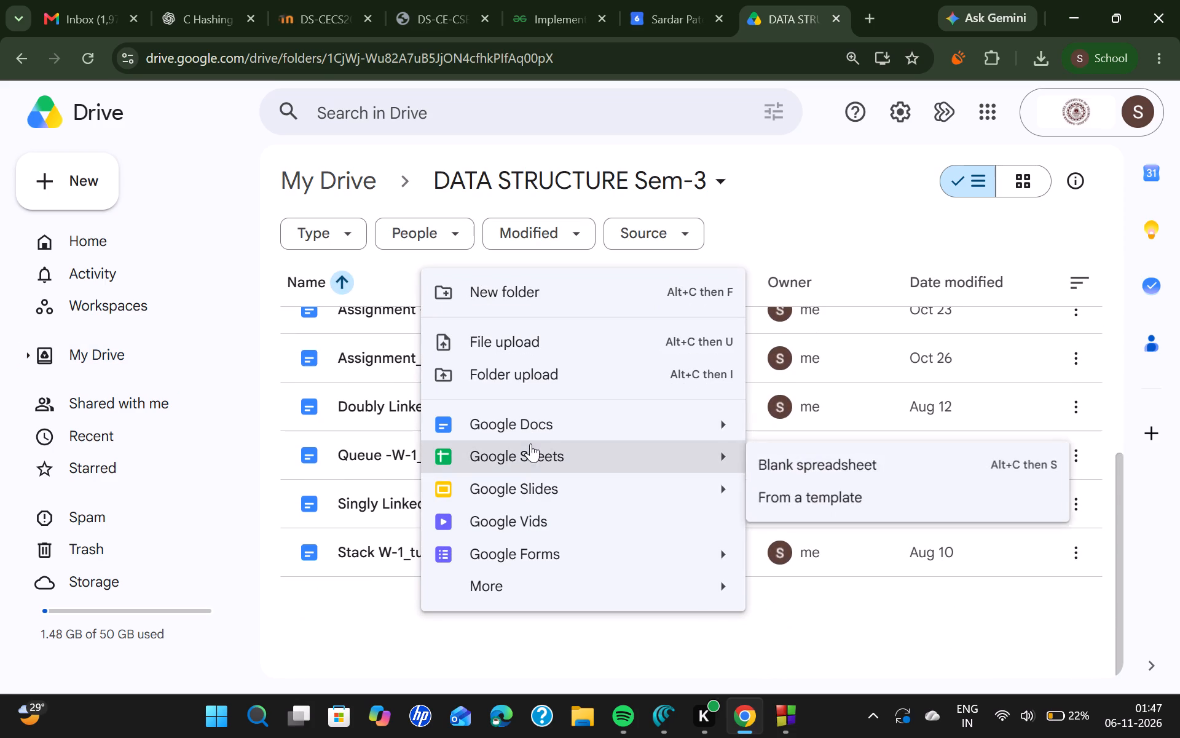
left_click(539, 426)
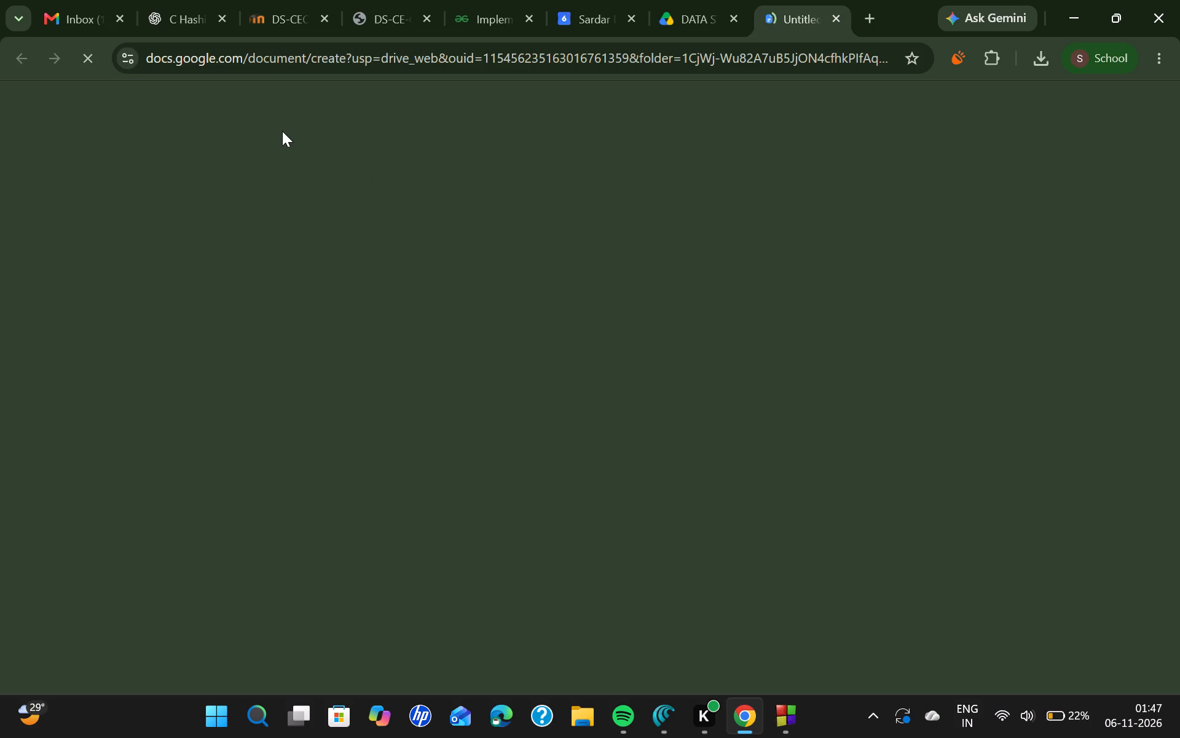
Close the Implement and Gmail inbox browser tabs and open Assignment -9_Turn-1 from the DATA STRUCTURE Sem-3 folder.
left_click(702, 14)
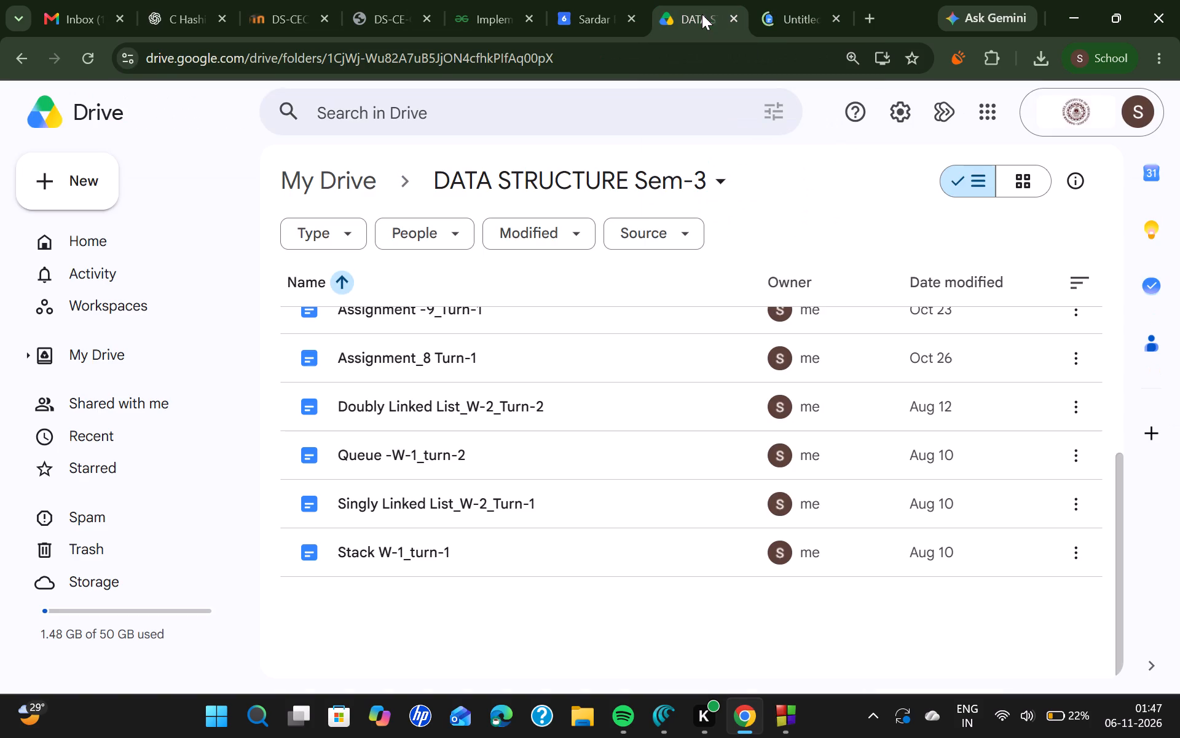
scroll(478, 306, "up", 5)
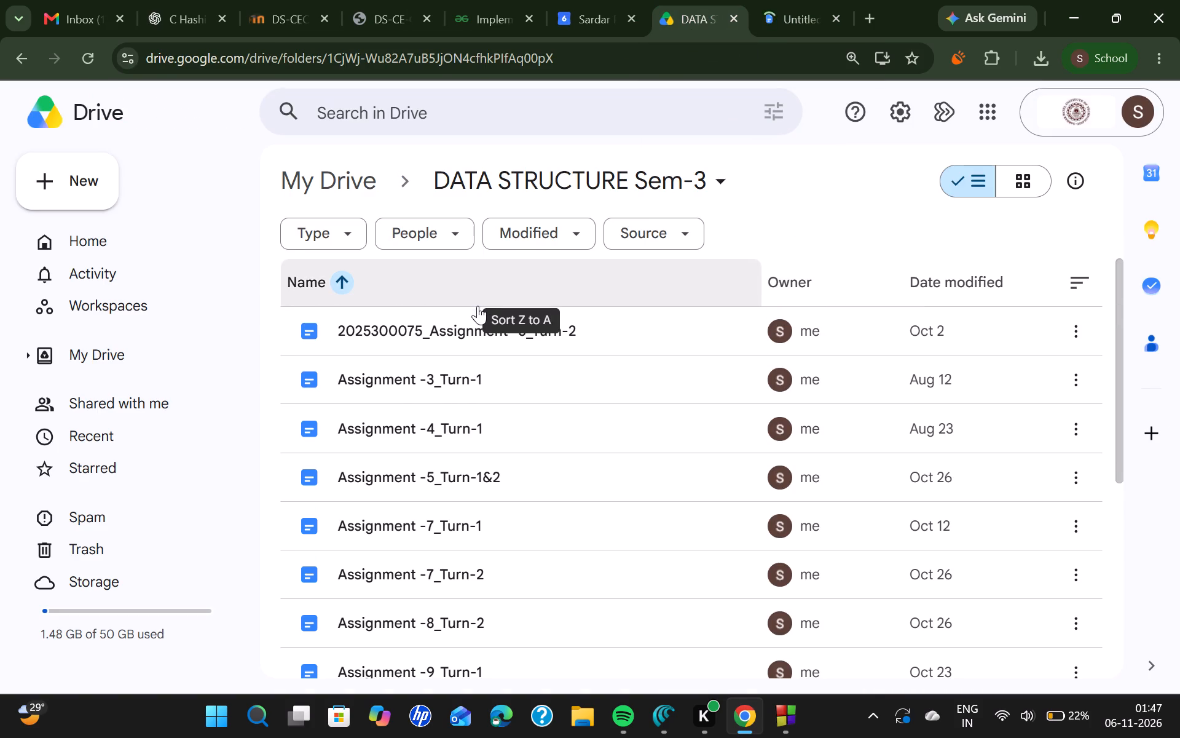
scroll(425, 482, "down", 1)
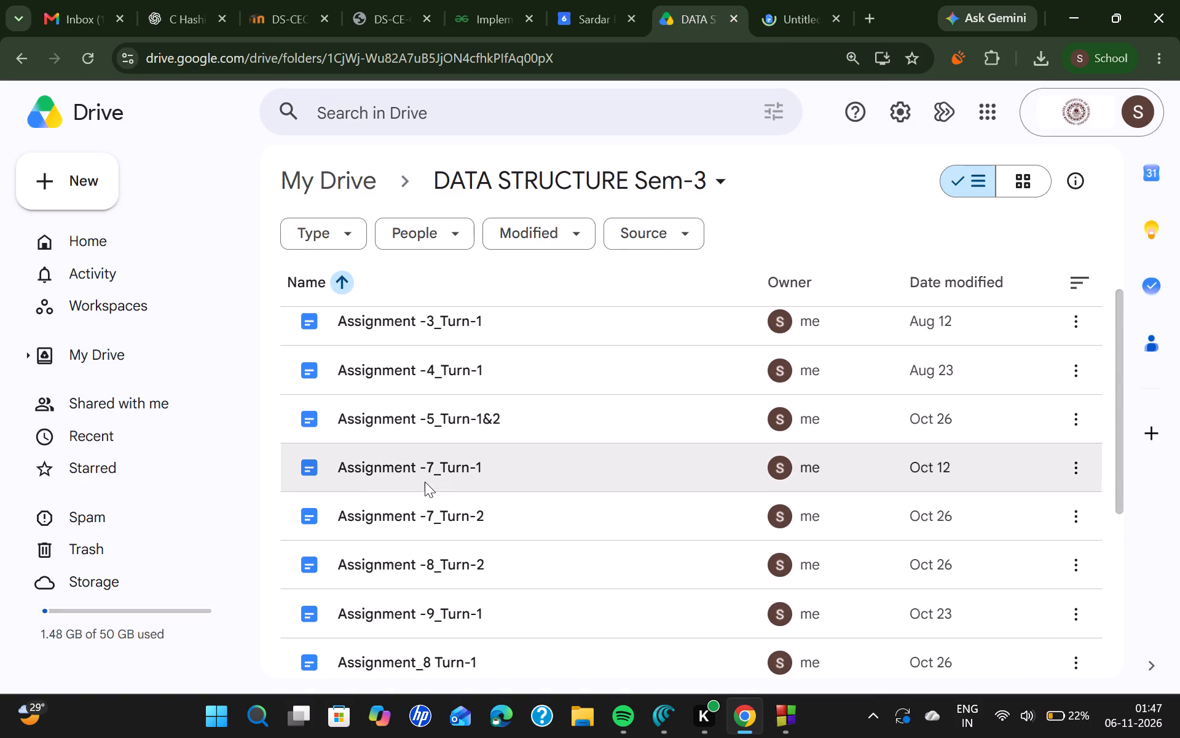
scroll(425, 482, "down", 1)
left_click(428, 519)
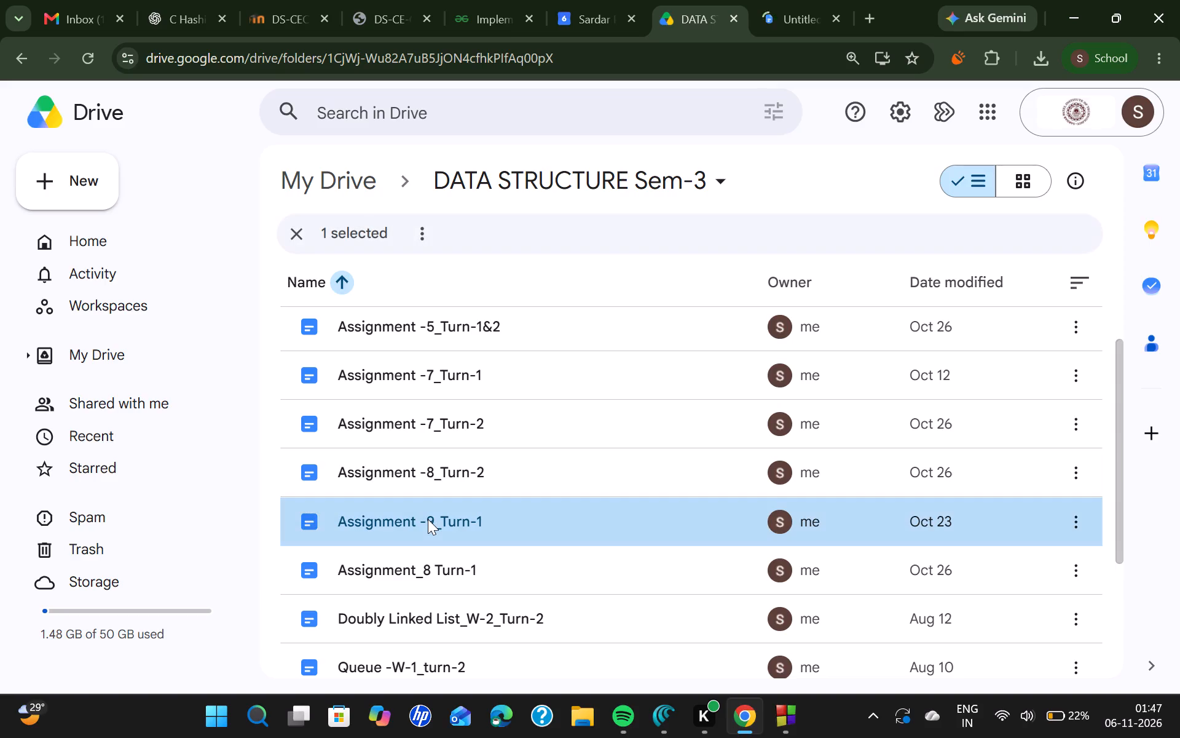
left_click(428, 519)
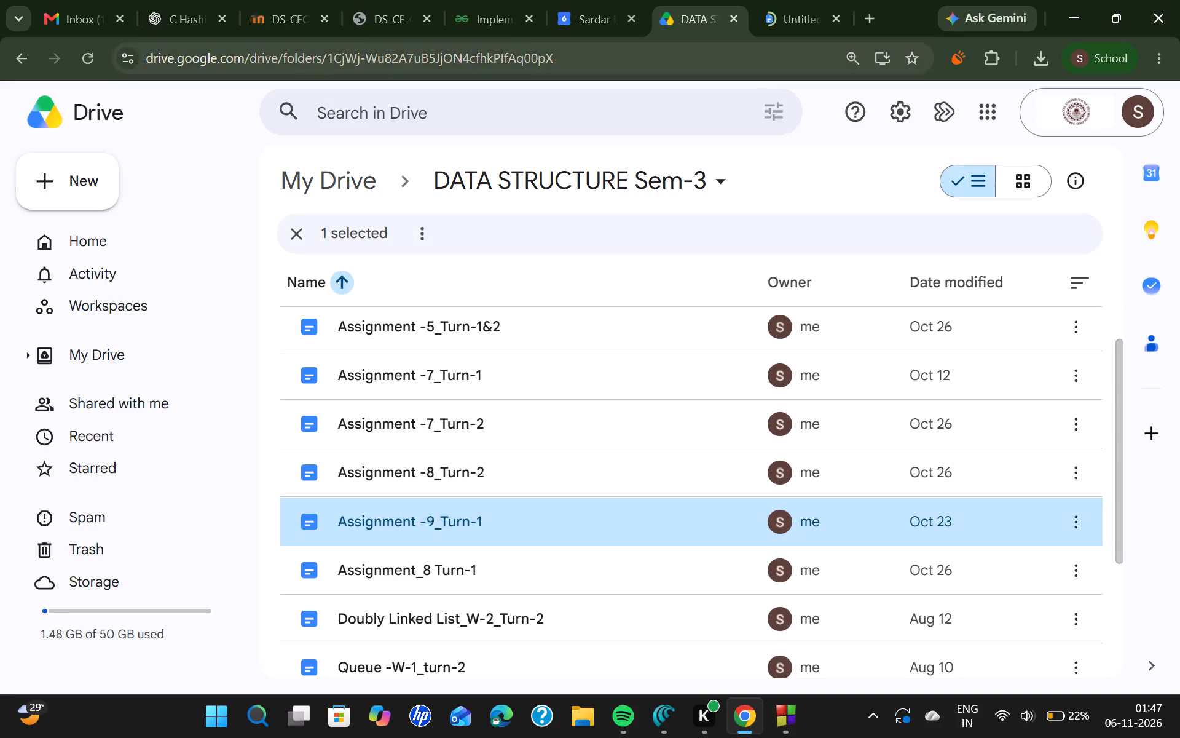
left_click(527, 23)
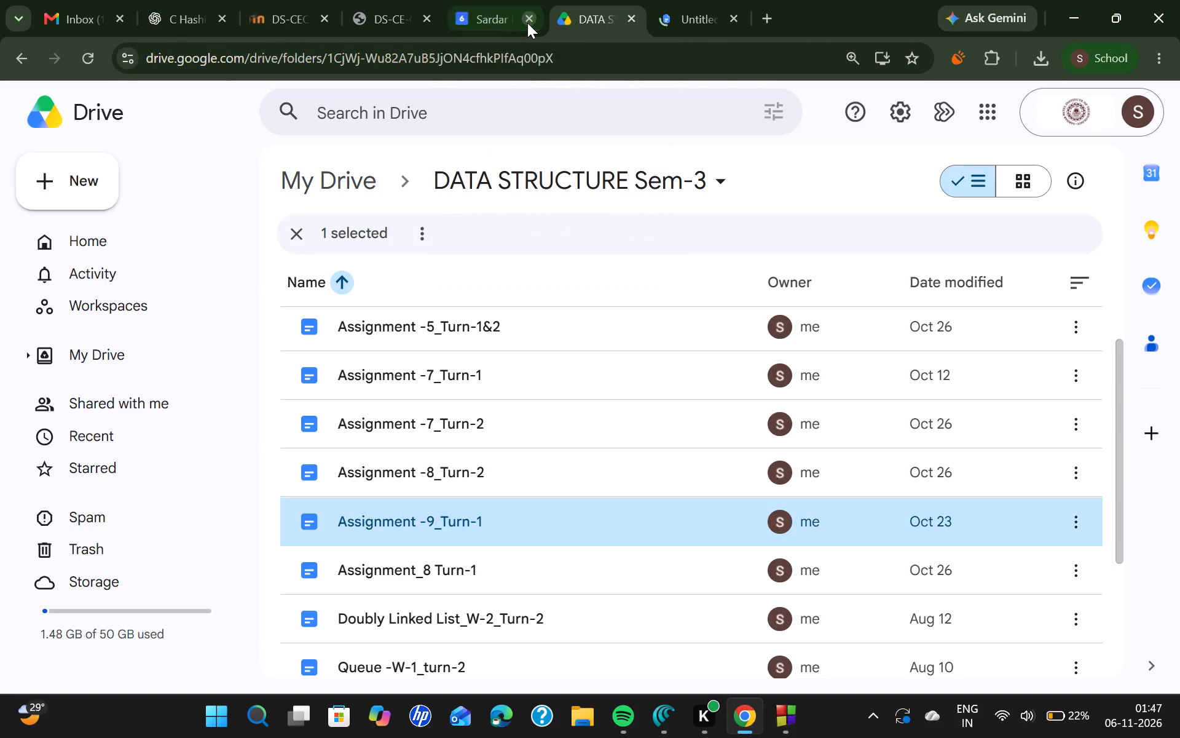
left_click(119, 14)
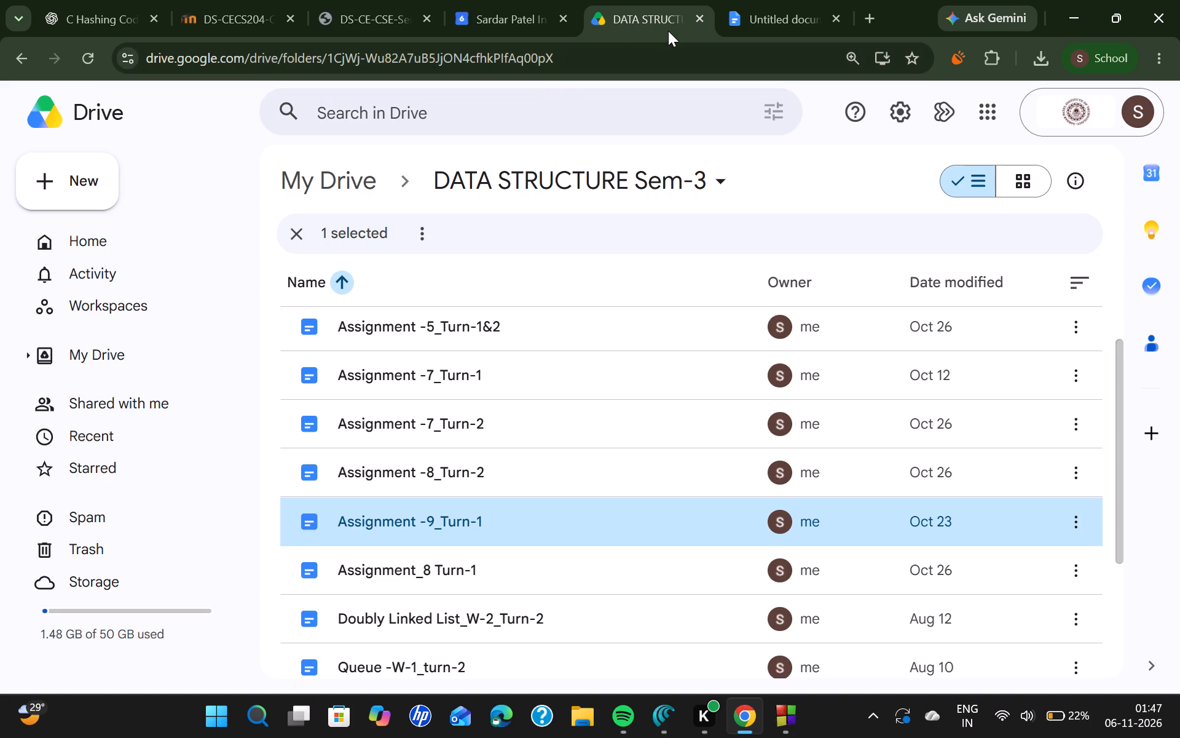
double_click(406, 510)
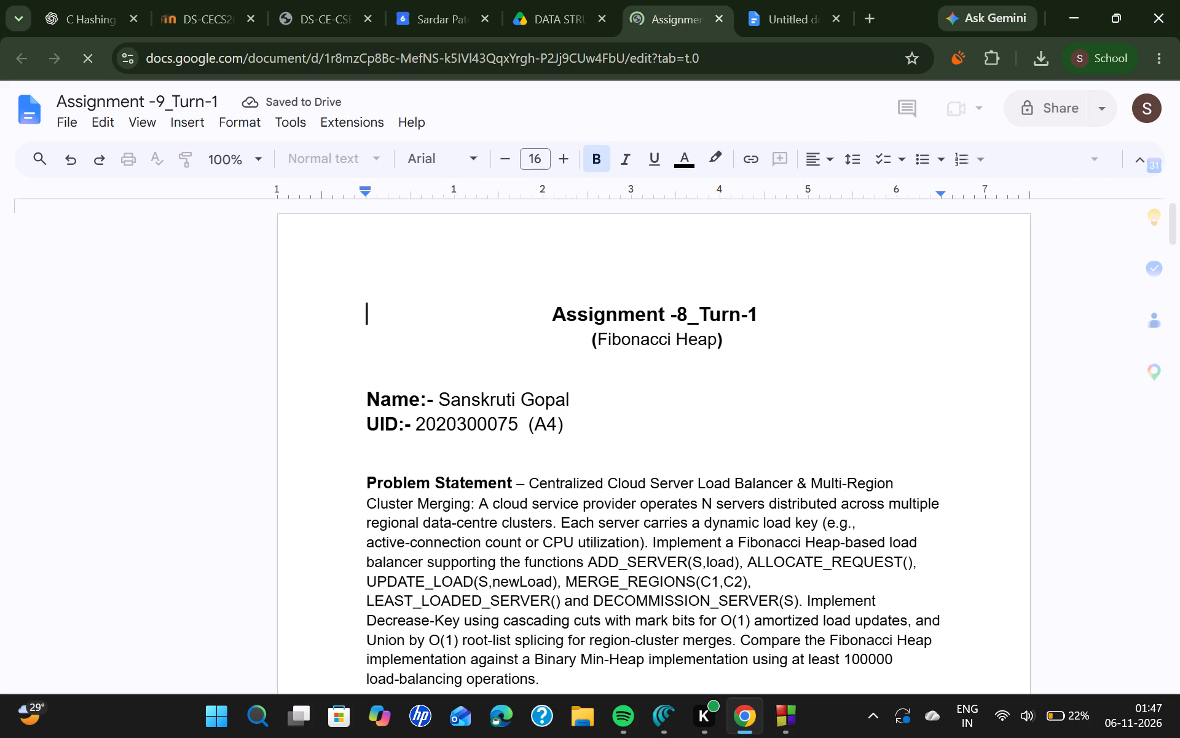
Copy the title line "Assignment -8_Turn-1" from the Assignment -9_Turn-1 document into the new untitled document.
left_click_drag(758, 311, 553, 312)
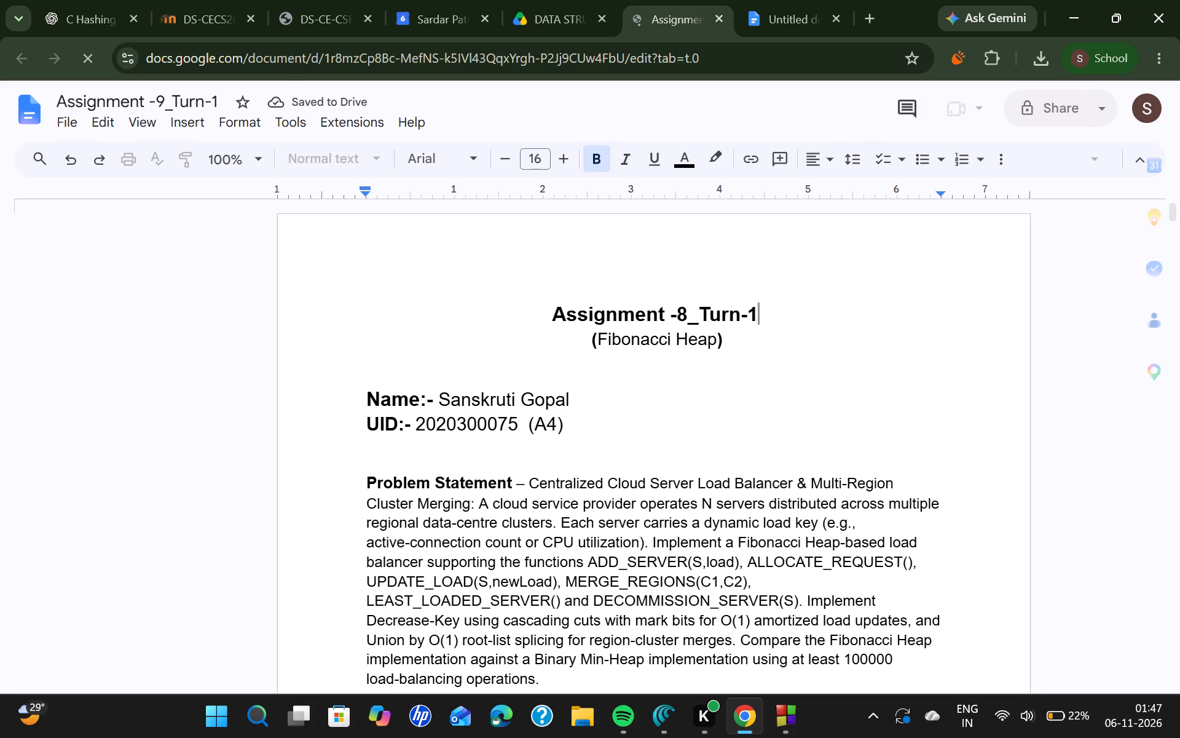
left_click_drag(553, 312, 585, 318)
triple_click(585, 318)
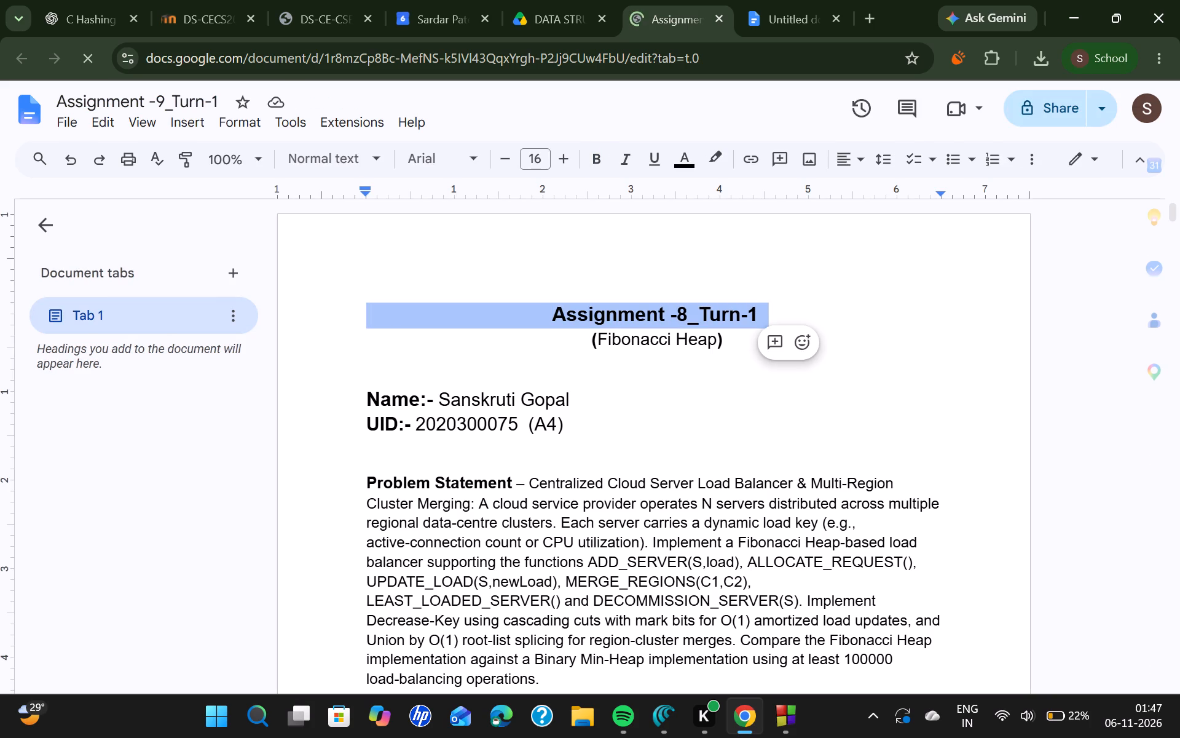
key("ctrl+c")
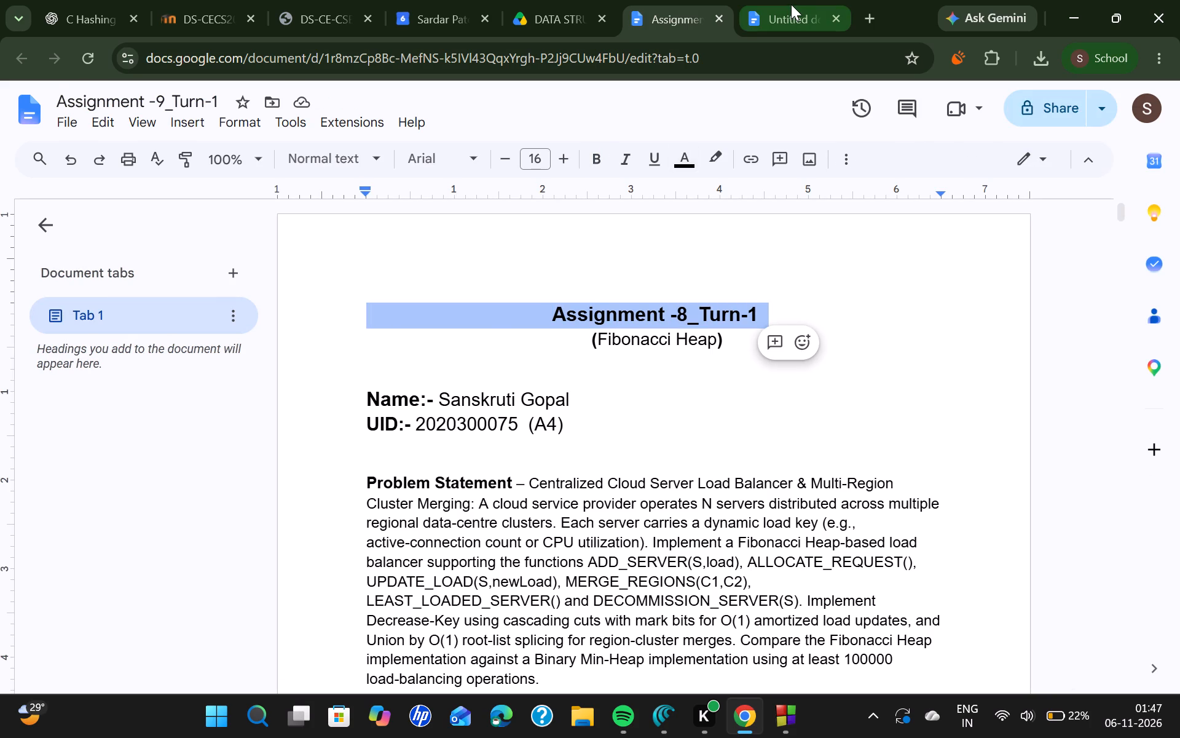
left_click(791, 4)
key("ctrl+v")
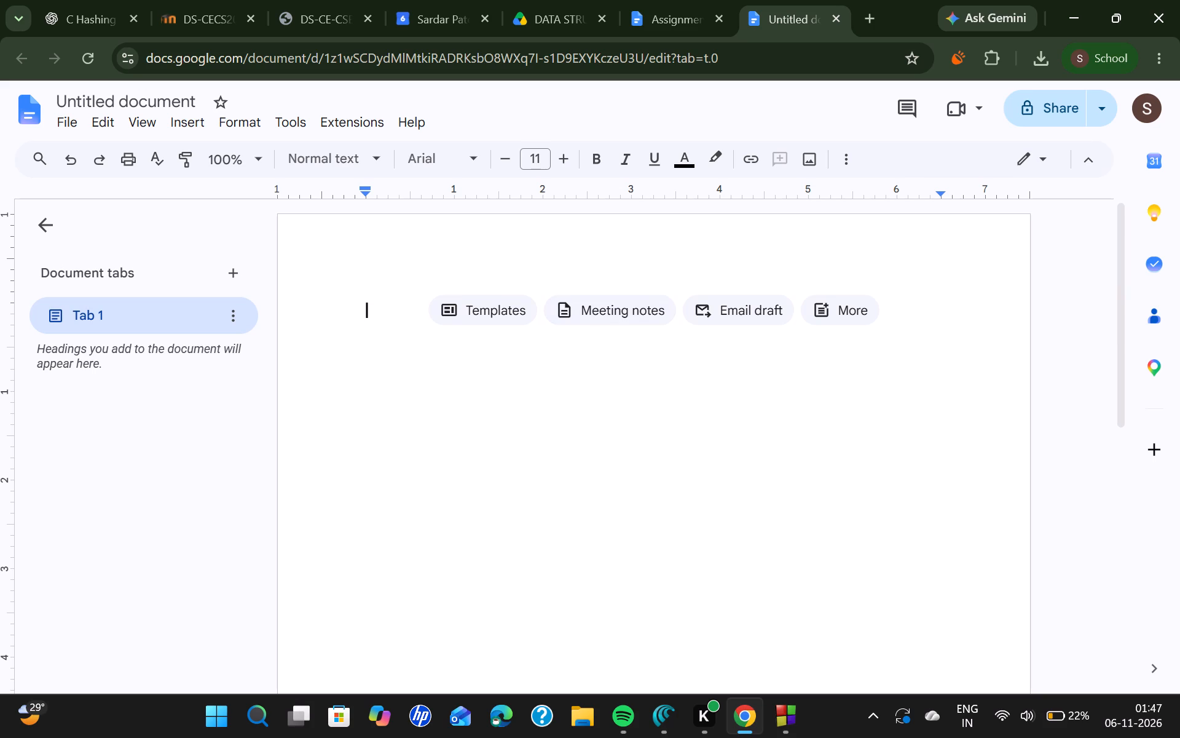
left_click(513, 383)
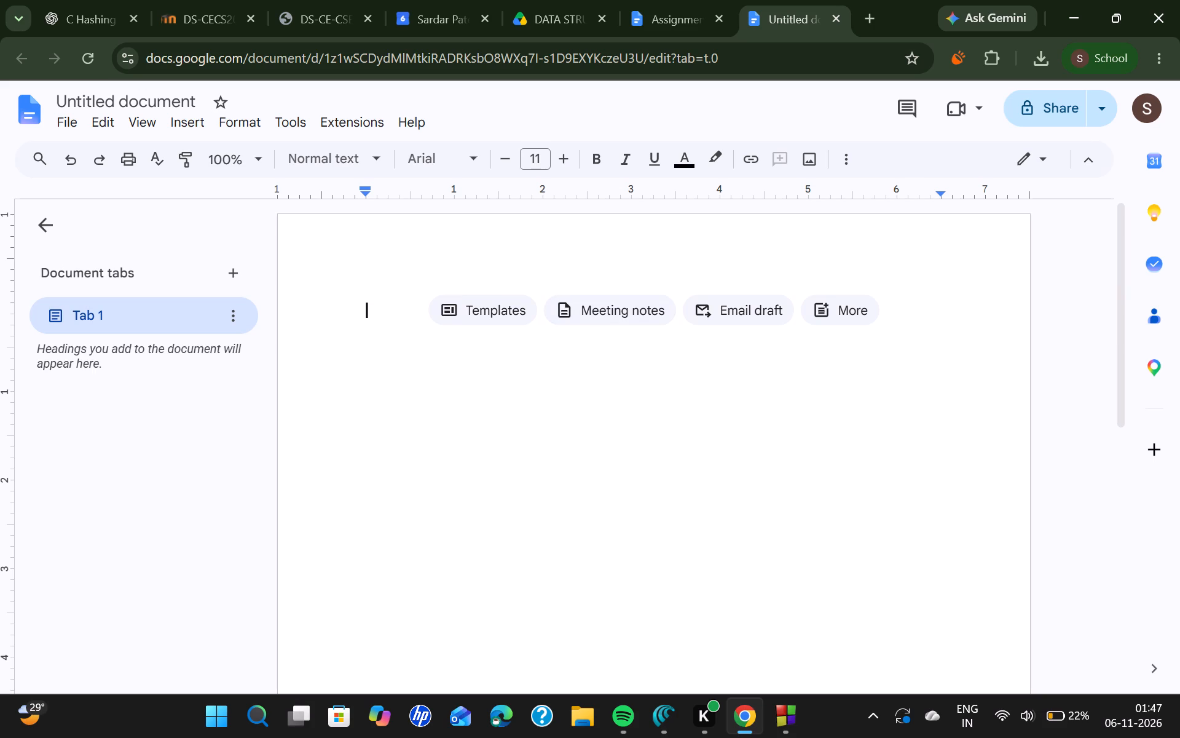
left_click(452, 427)
key("ctrl+v")
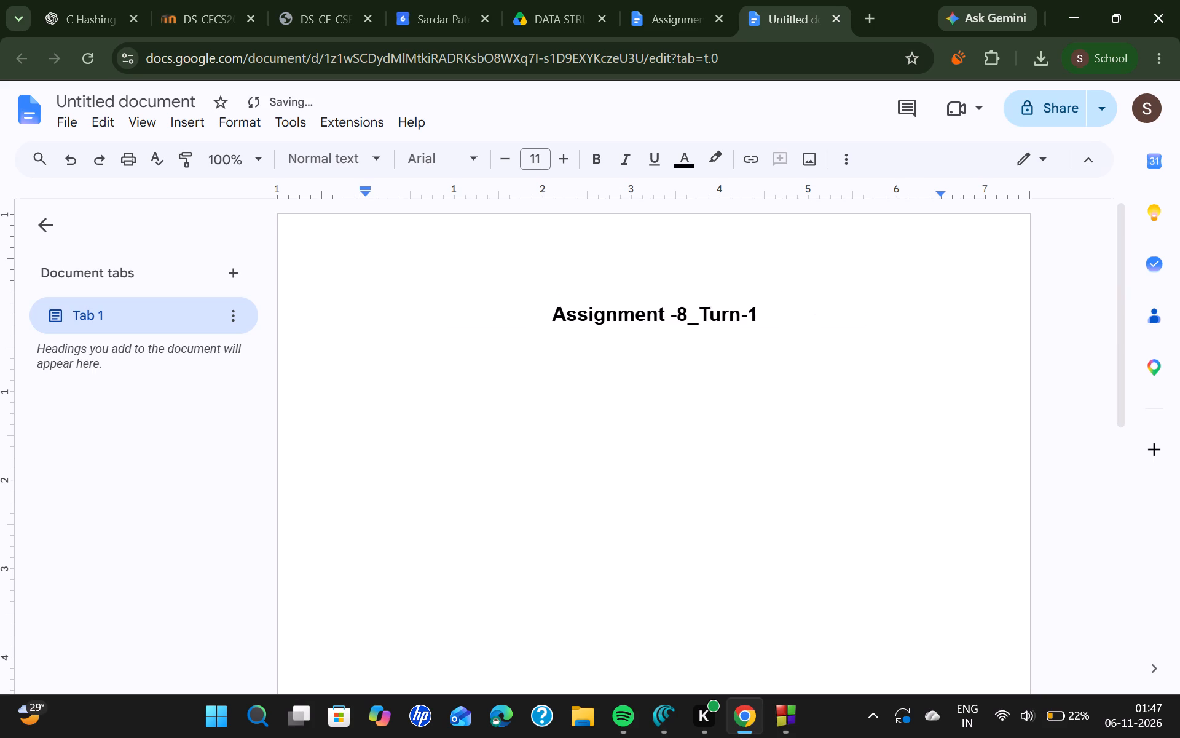
Change the assignment number in the pasted title to 10 and place the cursor on the line below it.
left_click(688, 319)
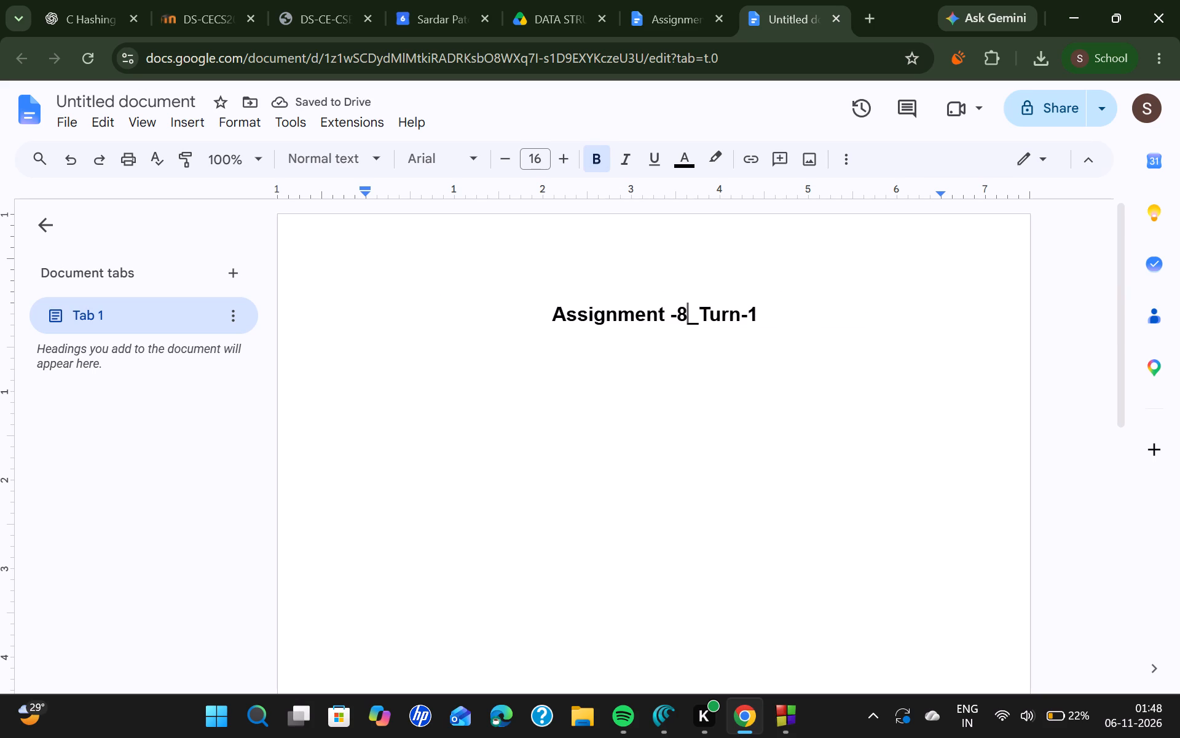
key("BackSpace")
type("10")
left_click(763, 338)
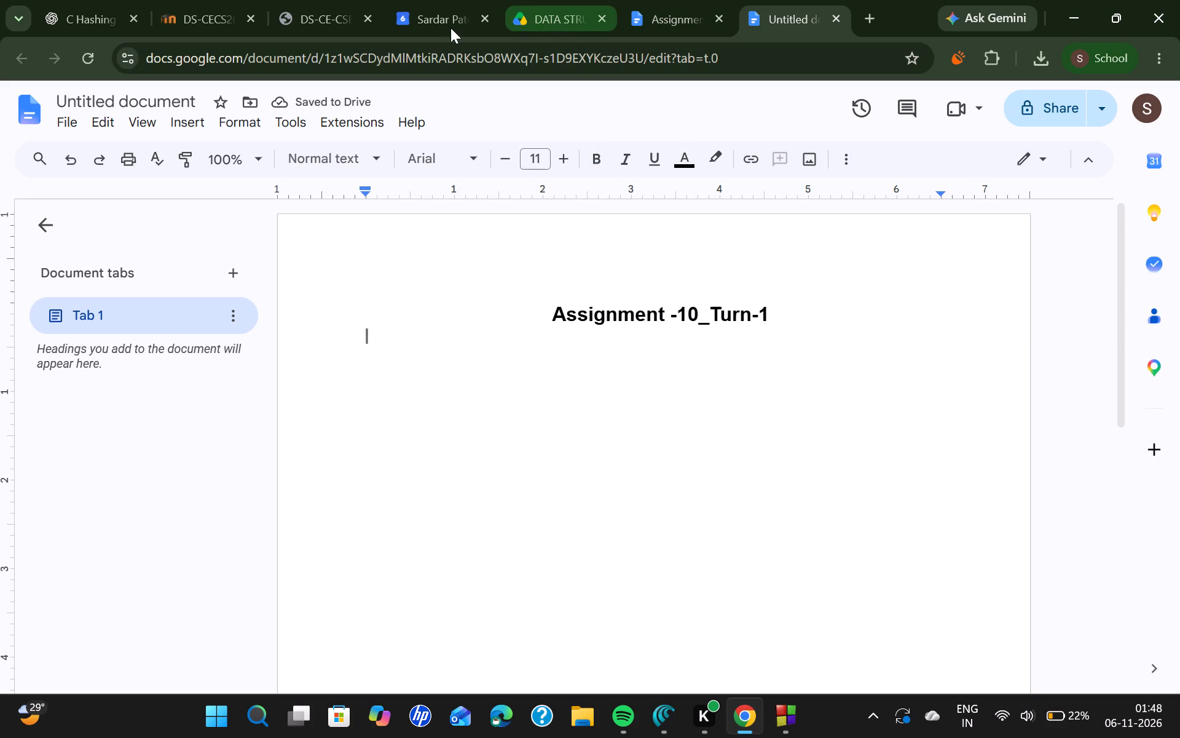
Copy the word "Hashing" from Problem Statement 2 in the LAB 10 Hashing 2 PDF.
left_click(314, 17)
scroll(431, 396, "up", 10)
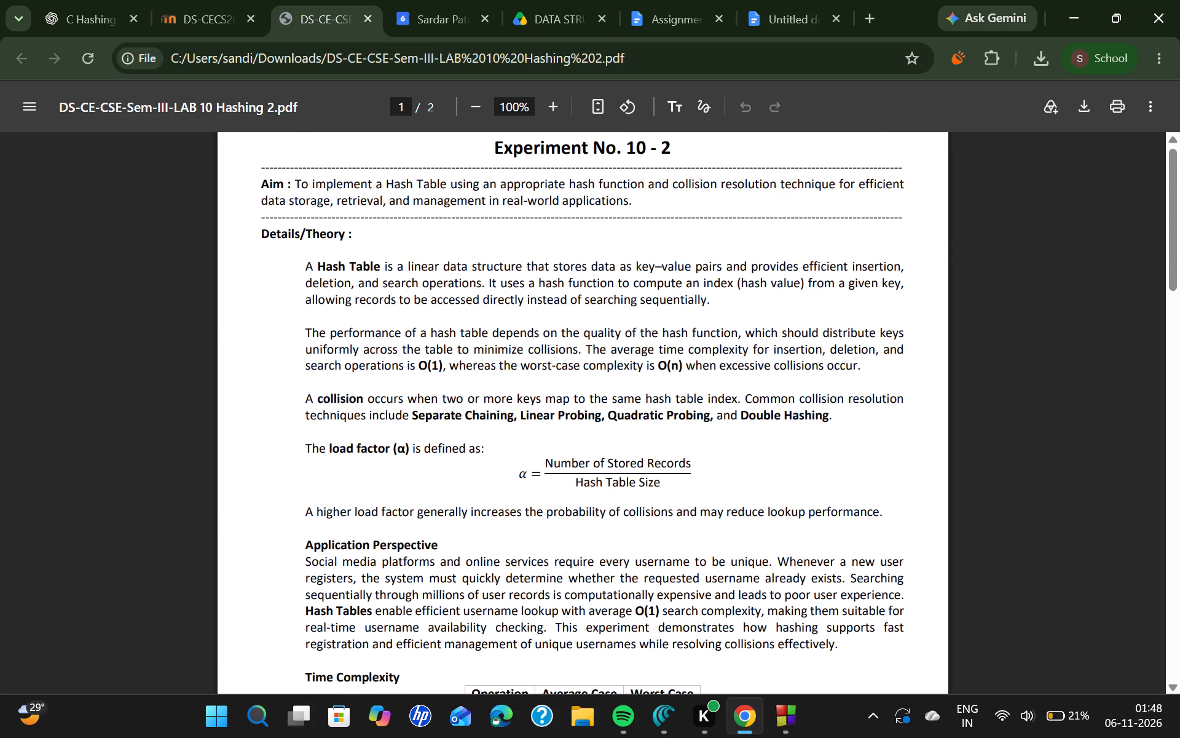
scroll(489, 520, "down", 4)
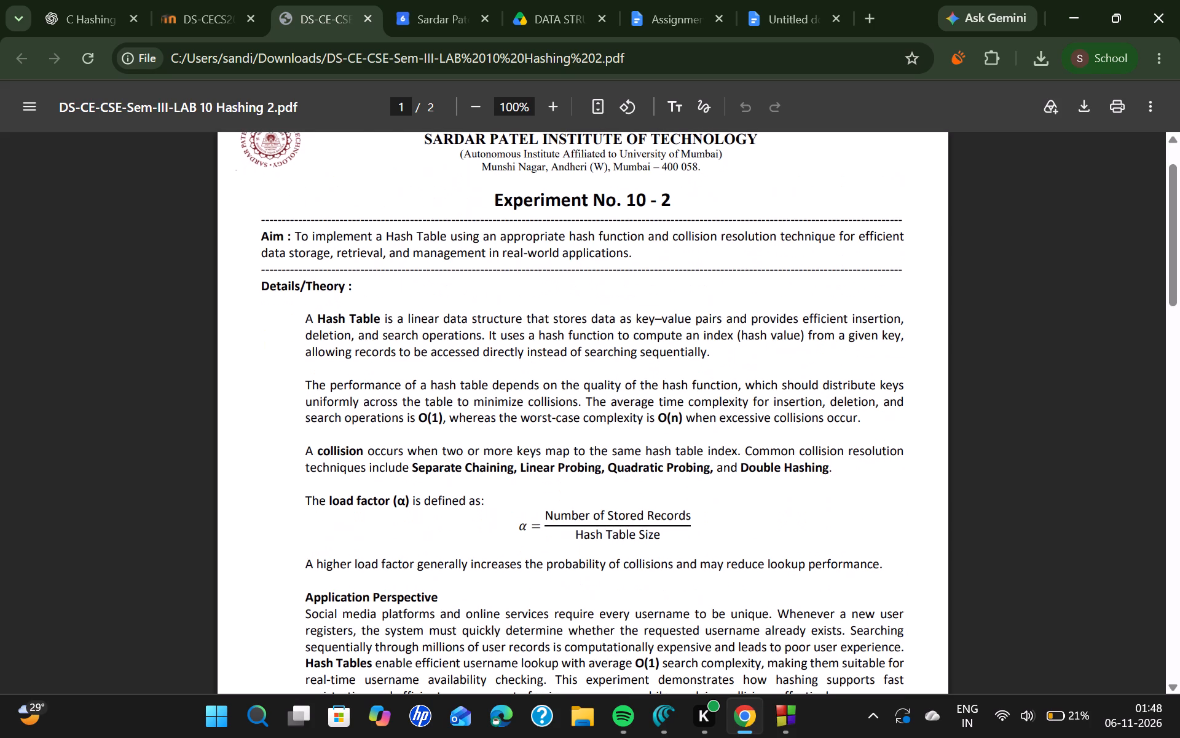
scroll(489, 520, "down", 2)
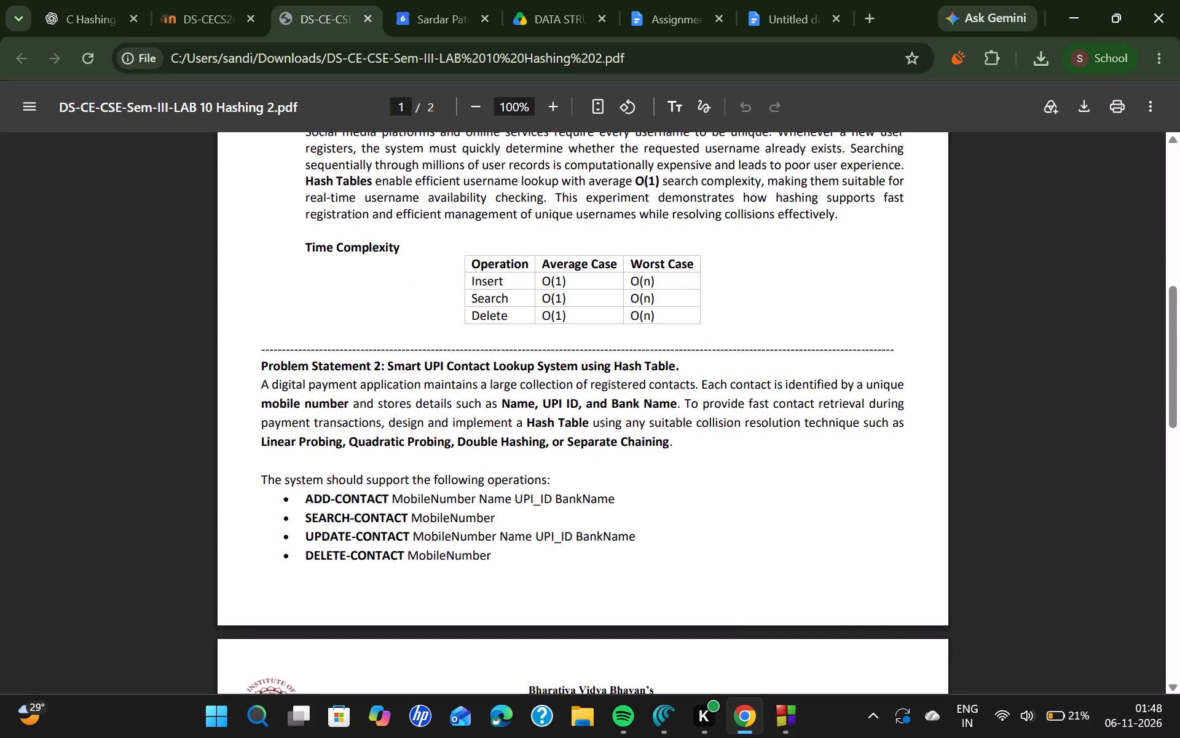
left_click_drag(499, 442, 541, 442)
left_click_drag(541, 442, 544, 442)
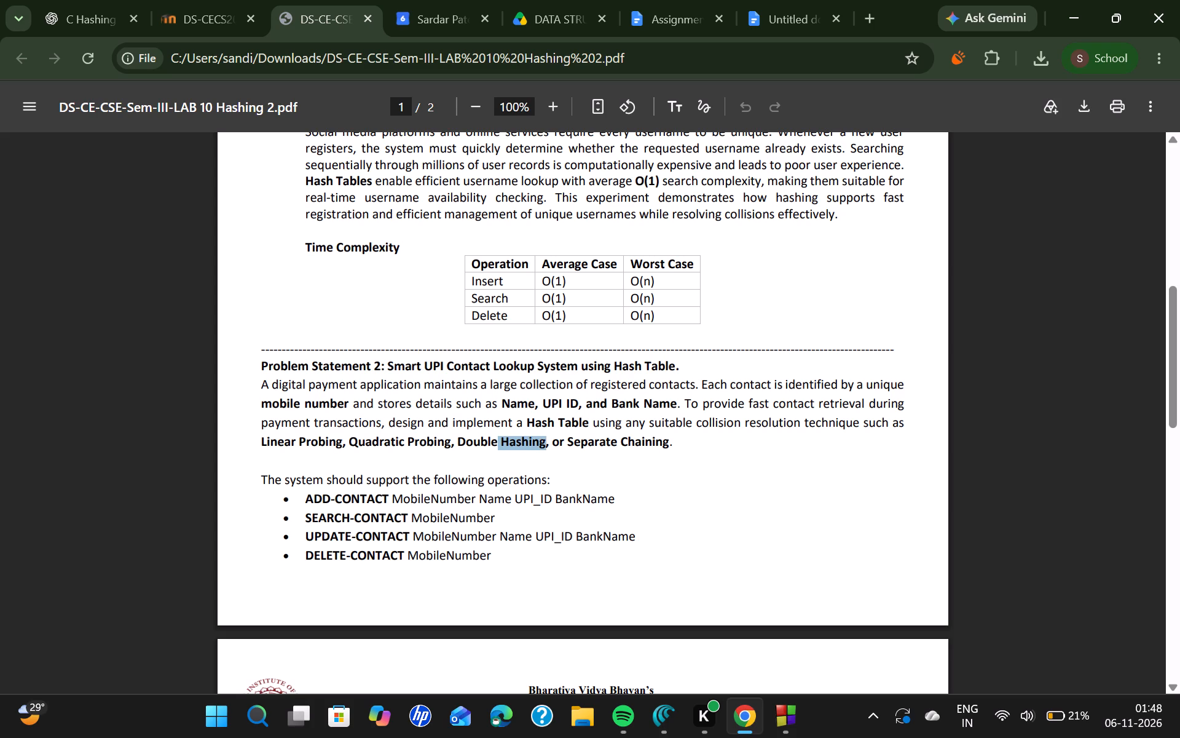
left_click_drag(544, 442, 543, 442)
key("ctrl+c")
Add the space-indented subtitle "[ Hashing ]" below the title in the untitled document, using the copied word.
left_click(773, 30)
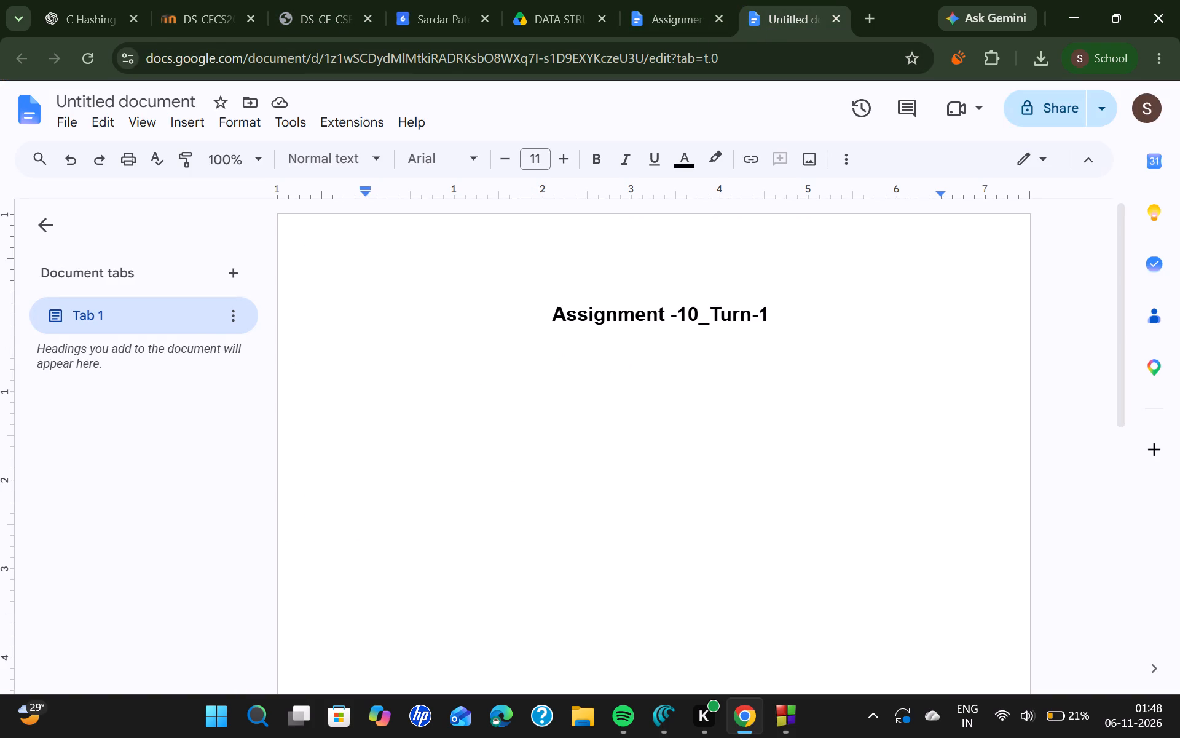
key("space")
key("space")
key("space")
key("space")
key("space")
key("space")
key("space")
key("space")
key("space")
key("space")
key("space")
key("space")
key("space")
key("space")
key("space")
key("space")
key("space")
key("space")
key("space")
key("space")
key("space")
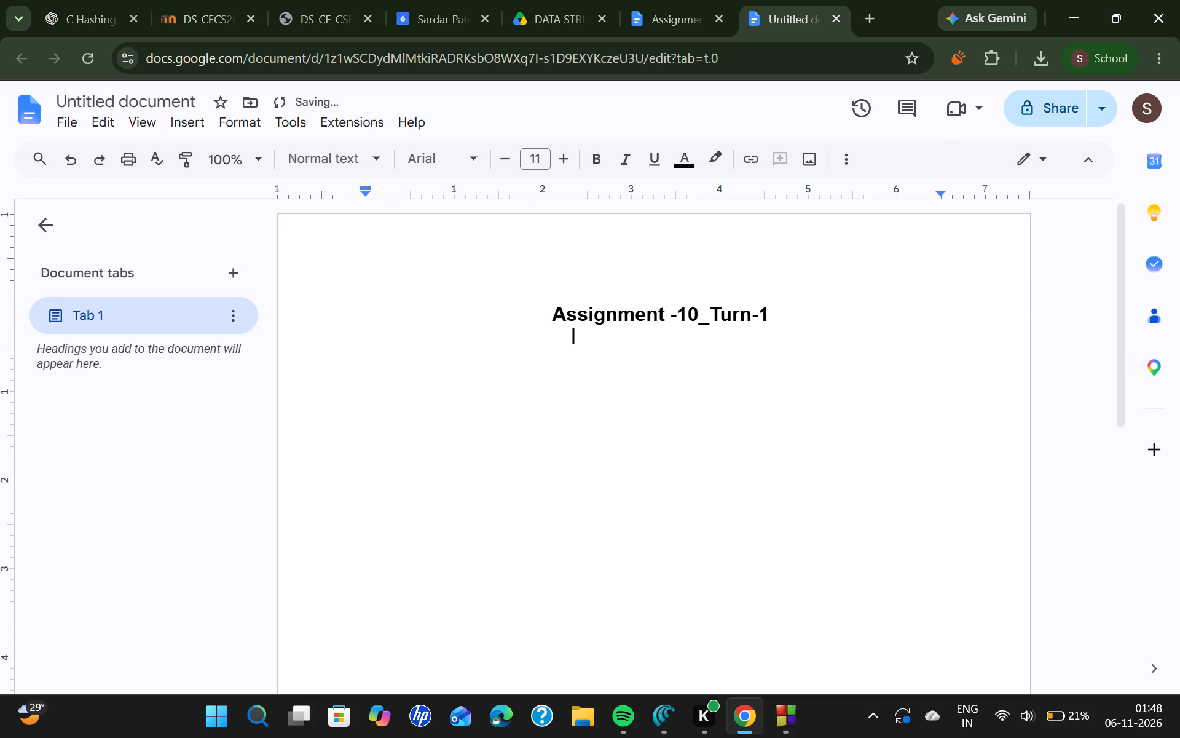
key("bracketleft")
key("ctrl+v")
key("bracketright")
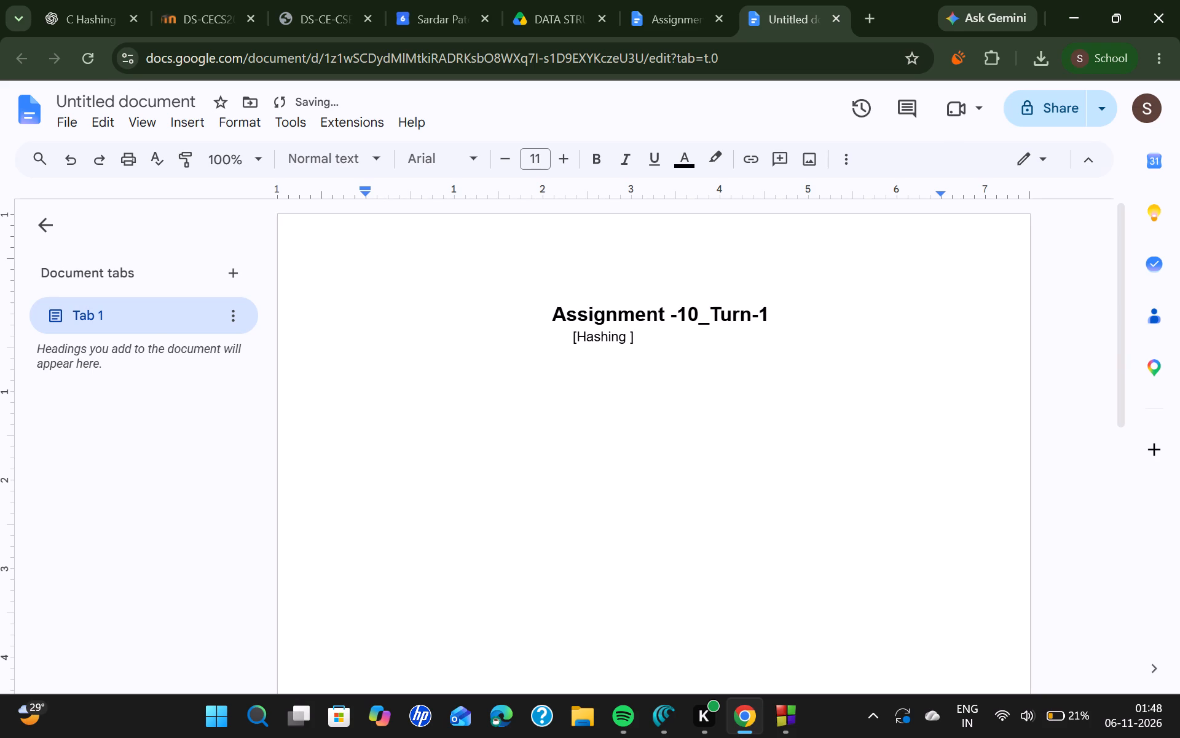
left_click(578, 338)
key("space")
Set the font size of the "[ Hashing ]" subtitle to 14.
left_click_drag(656, 336, 567, 338)
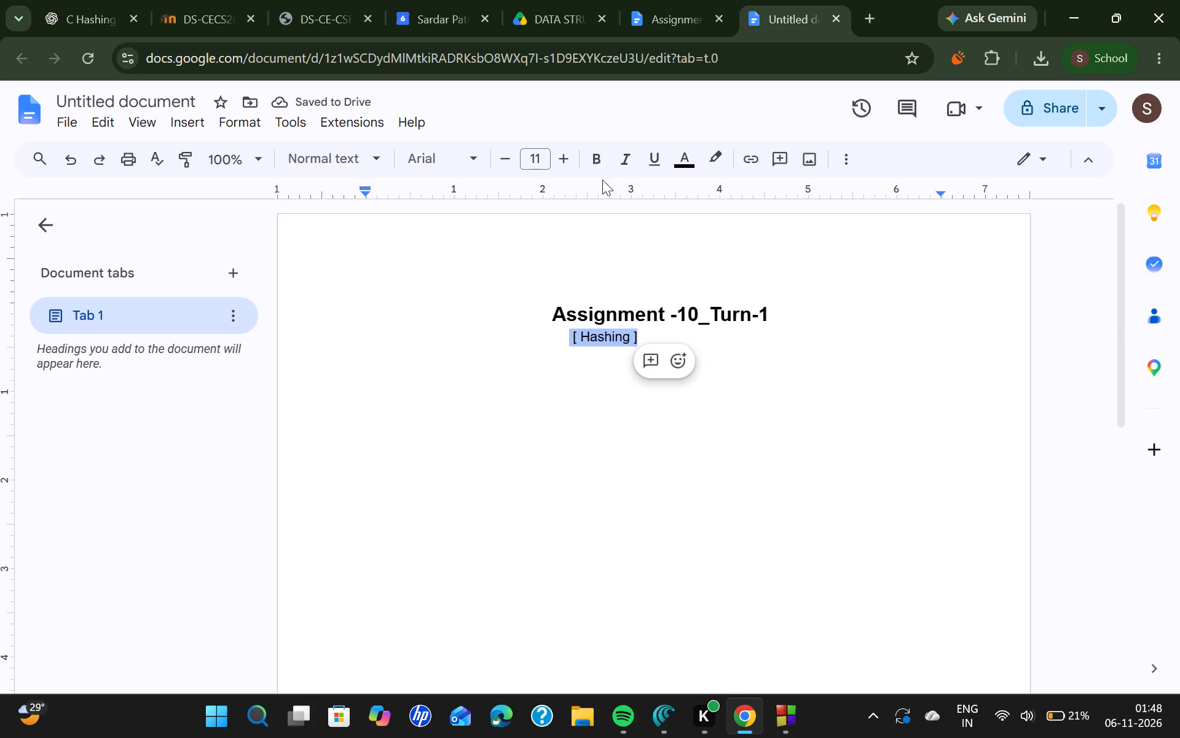
left_click(564, 157)
left_click(564, 157)
left_click(564, 157)
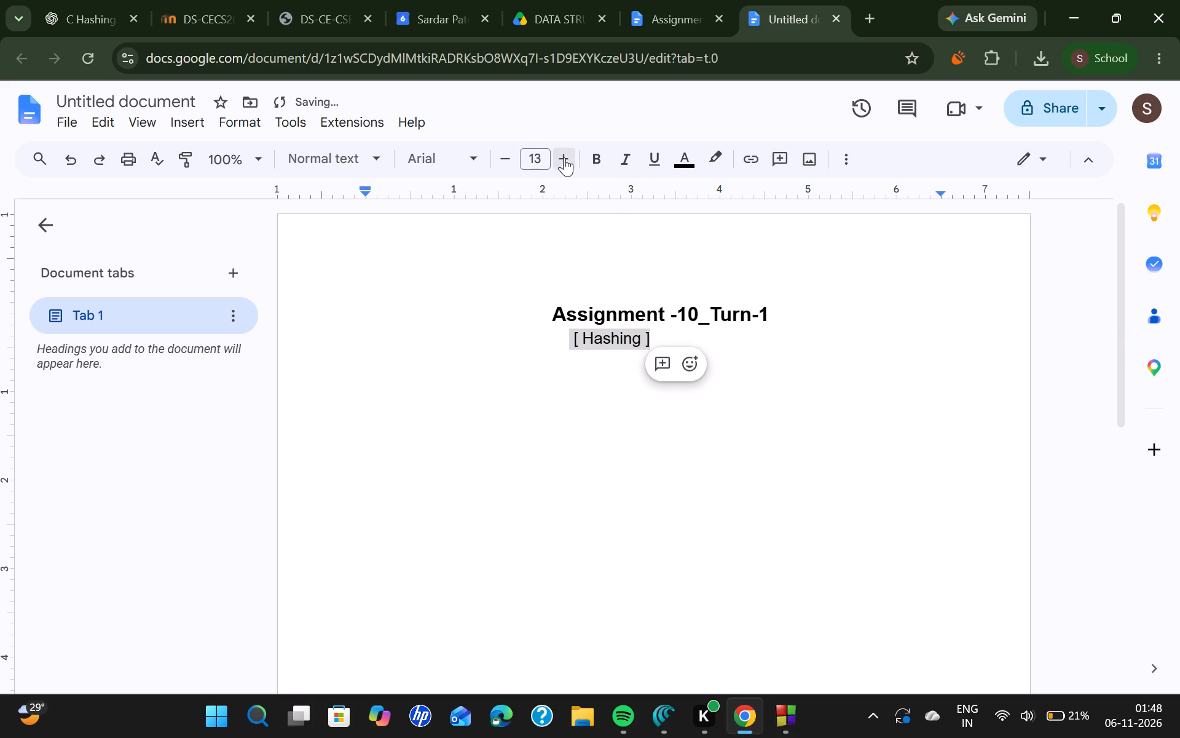
Add ten leading spaces before the "[ Hashing ]" subtitle to shift it toward the centre under the title.
left_click(540, 333)
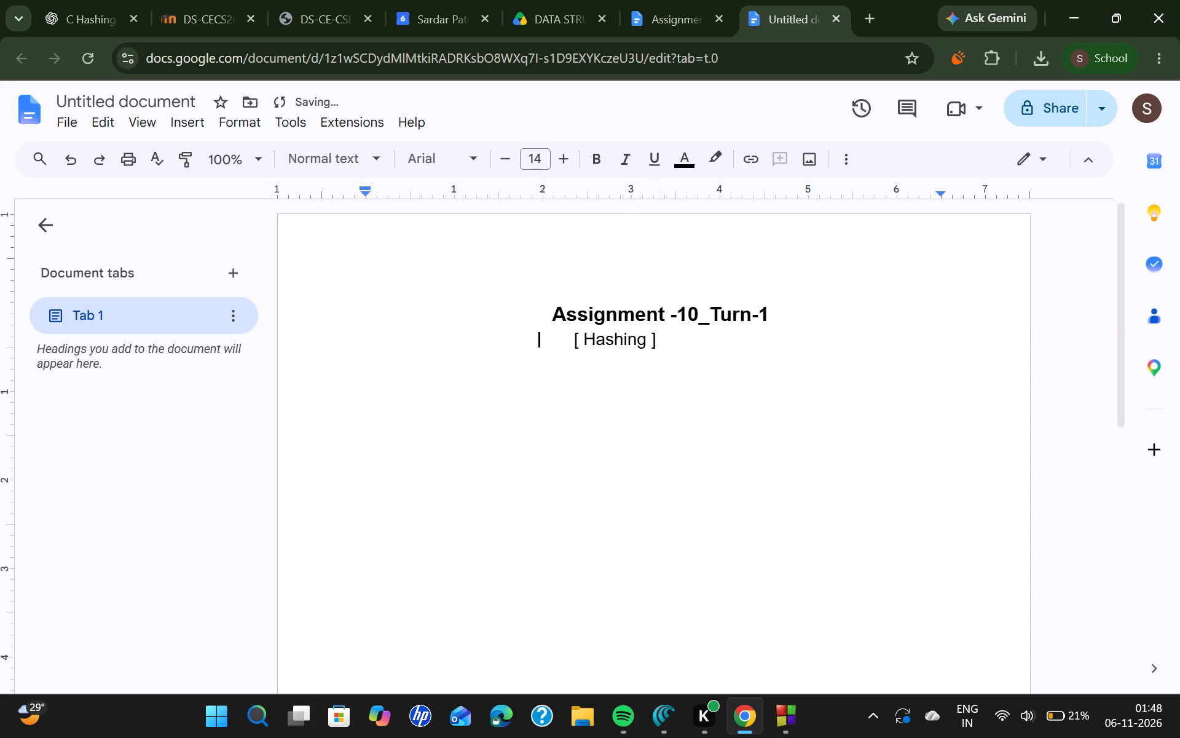
key("space")
key("space")
key("space")
key("space")
key("space")
key("space")
key("space")
key("space")
key("space")
key("space")
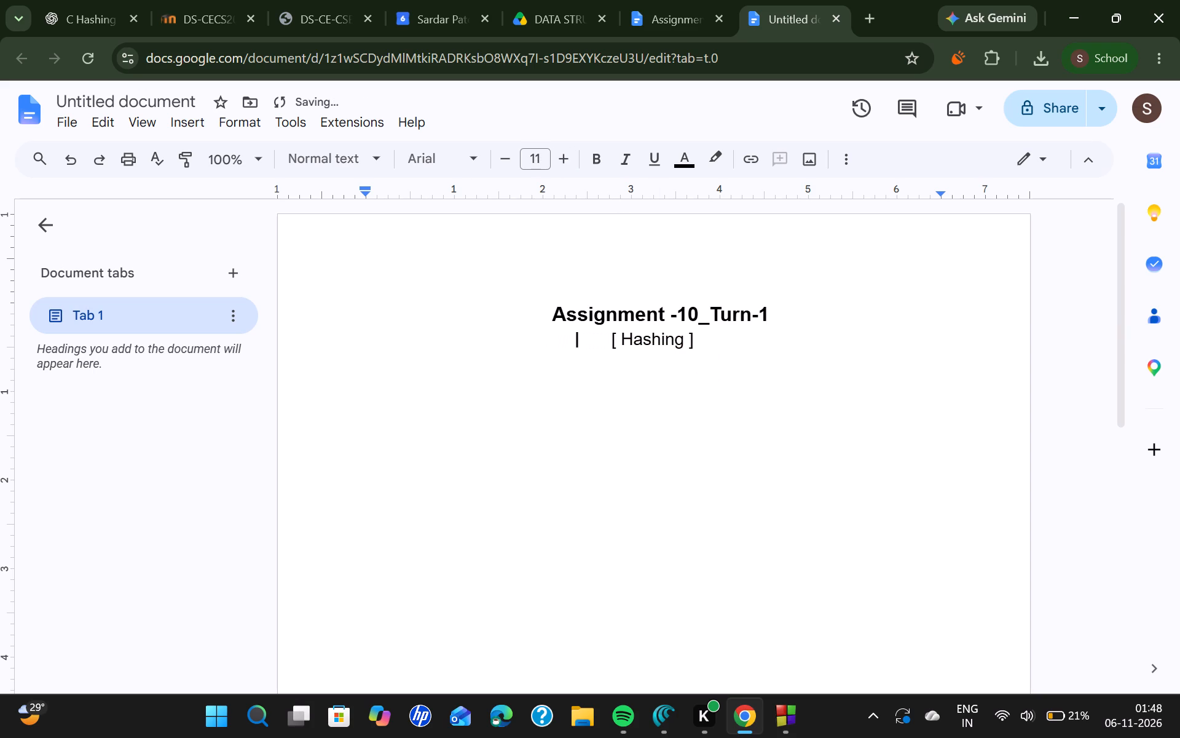
Increase the font size of the "[ Hashing ]" subtitle to 16.
left_click_drag(730, 329, 603, 338)
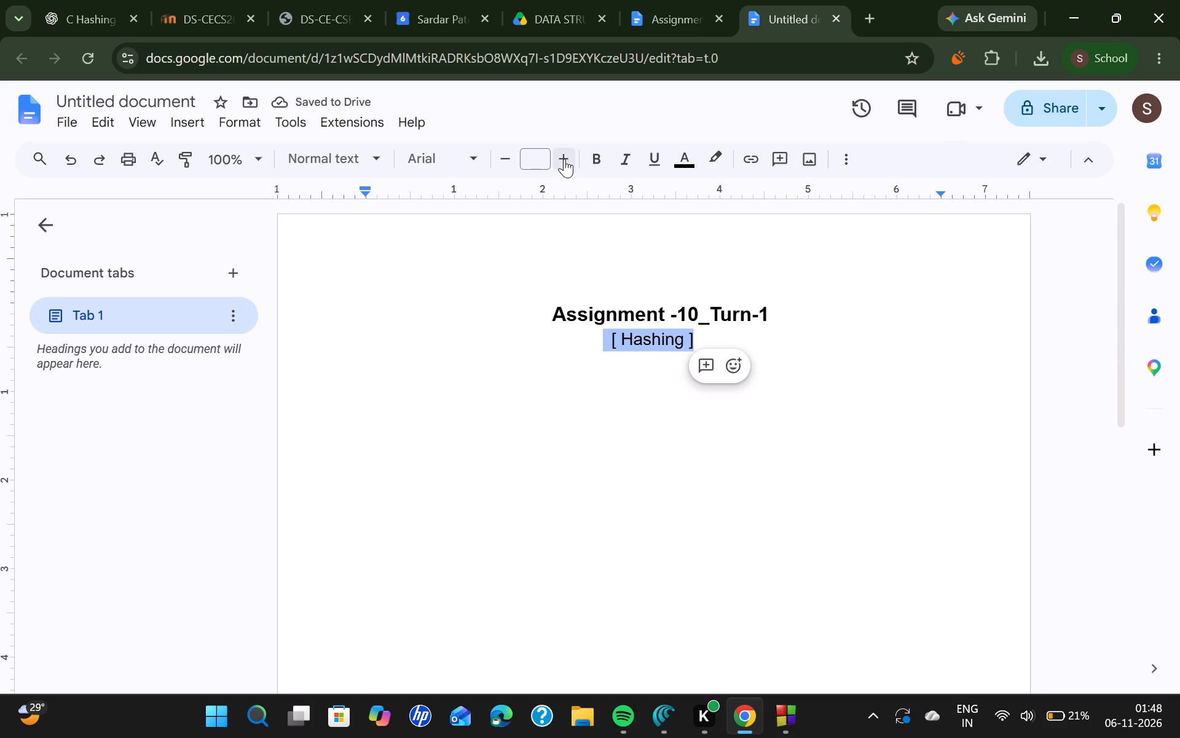
left_click(564, 159)
left_click(564, 159)
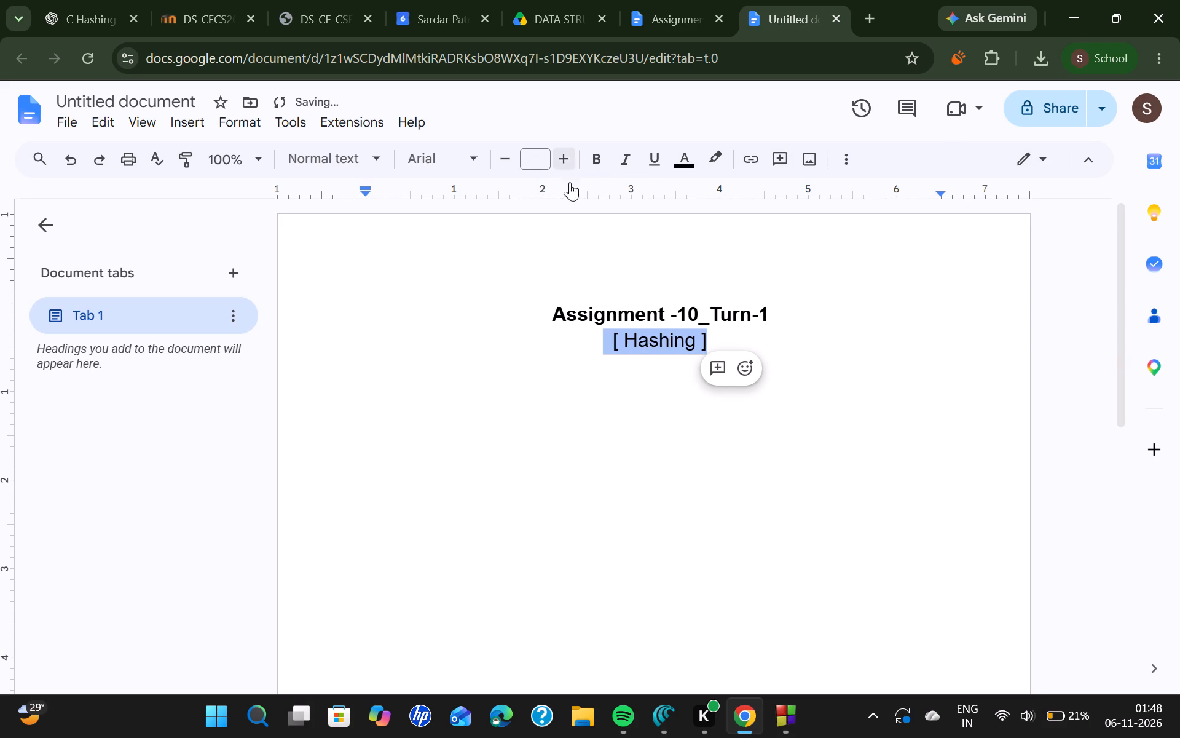
Remove one leading space before the "[ Hashing ]" subtitle.
left_click(567, 356)
key("BackSpace")
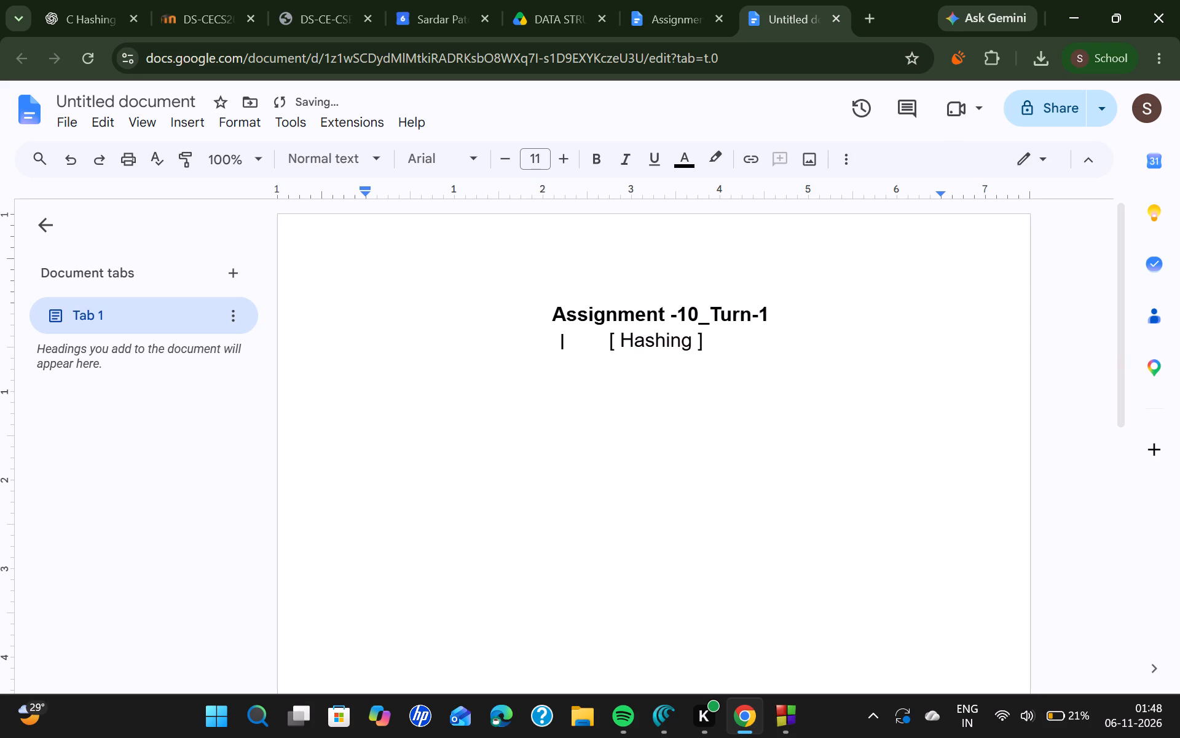
left_click(591, 376)
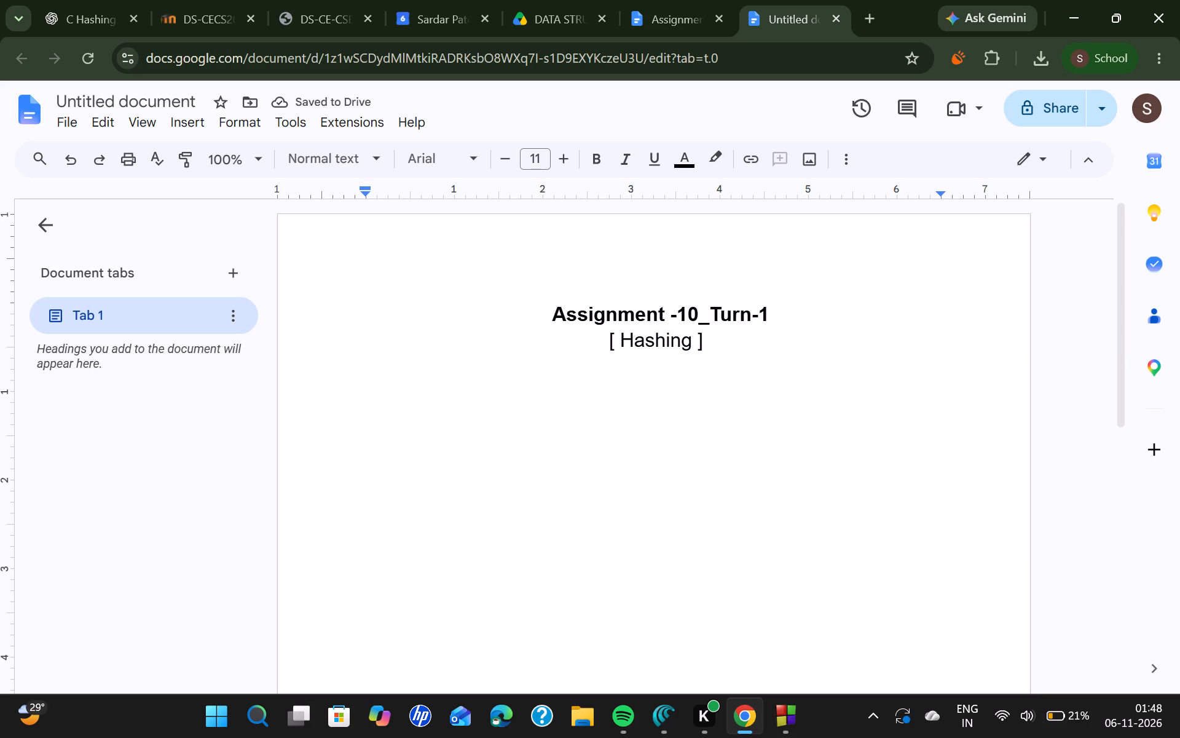
Add two line breaks after the end of the "[ Hashing ]" subtitle.
left_click(392, 399)
key("Right")
key("Right")
key("Right")
key("Right")
key("Right")
key("Right")
key("Right")
key("Right")
key("Right")
key("Right")
key("Right")
key("Right")
key("Right")
key("Right")
key("Right")
key("Right")
key("Right")
key("Right")
key("Right")
key("Right")
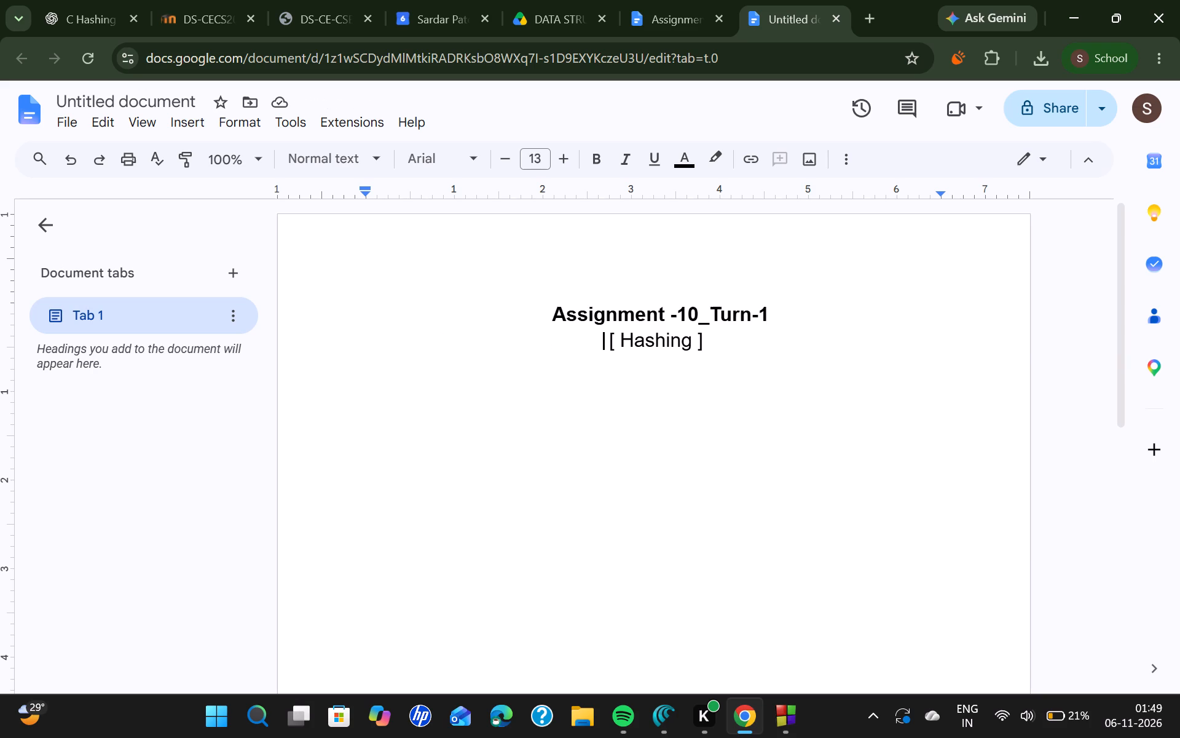
key("Right")
key("Right")
key("Return")
key("Return")
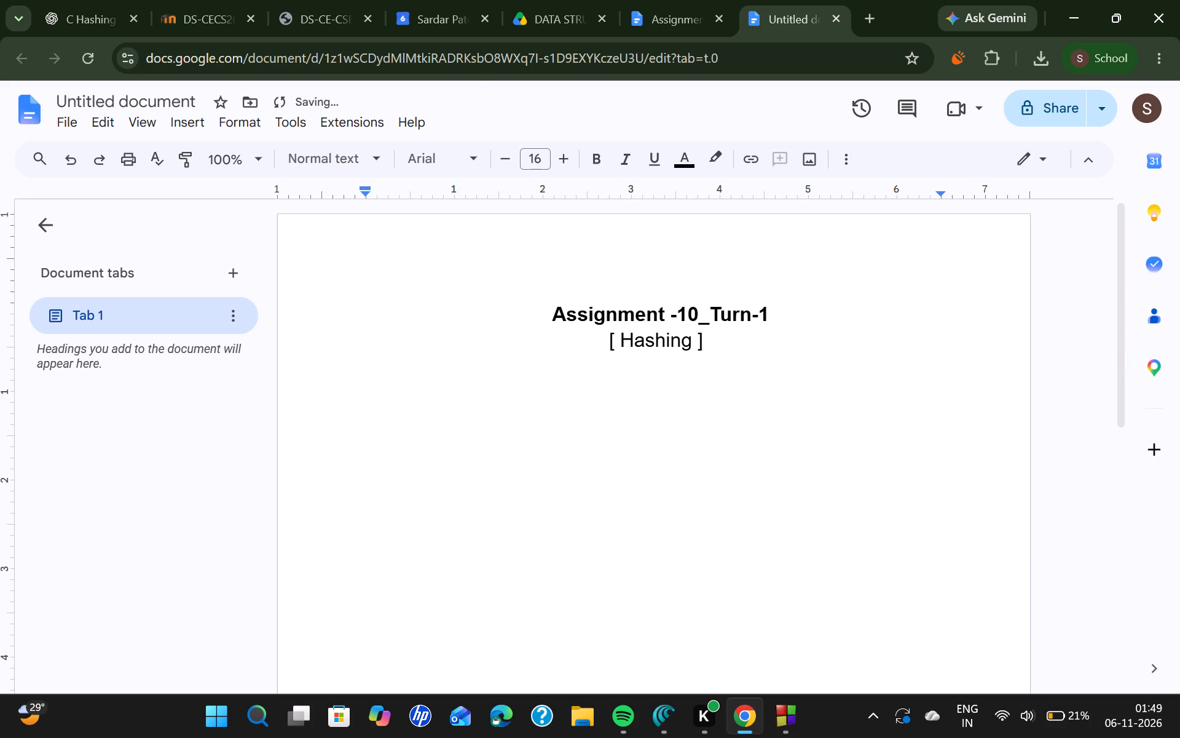
Copy the Name and UID lines from the Assignment -9_Turn-1 document and paste them below the "[ Hashing ]" subtitle.
left_click(659, 7)
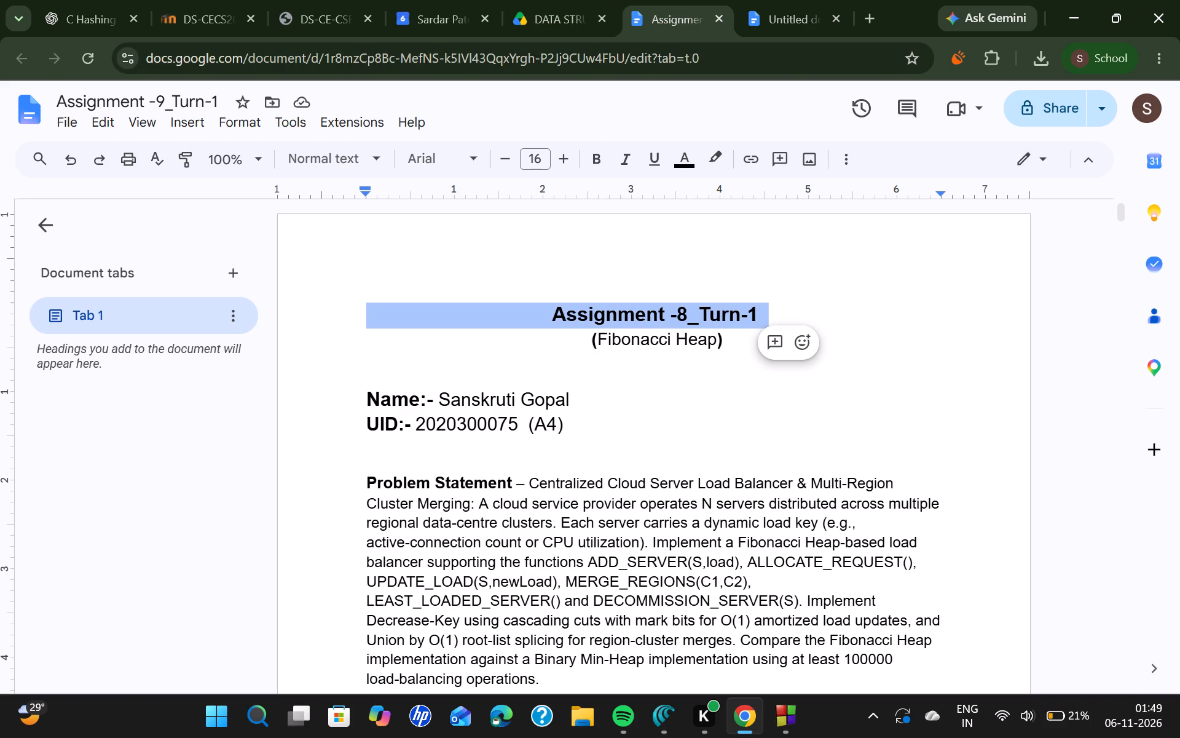
left_click(348, 395)
left_click_drag(348, 395, 574, 423)
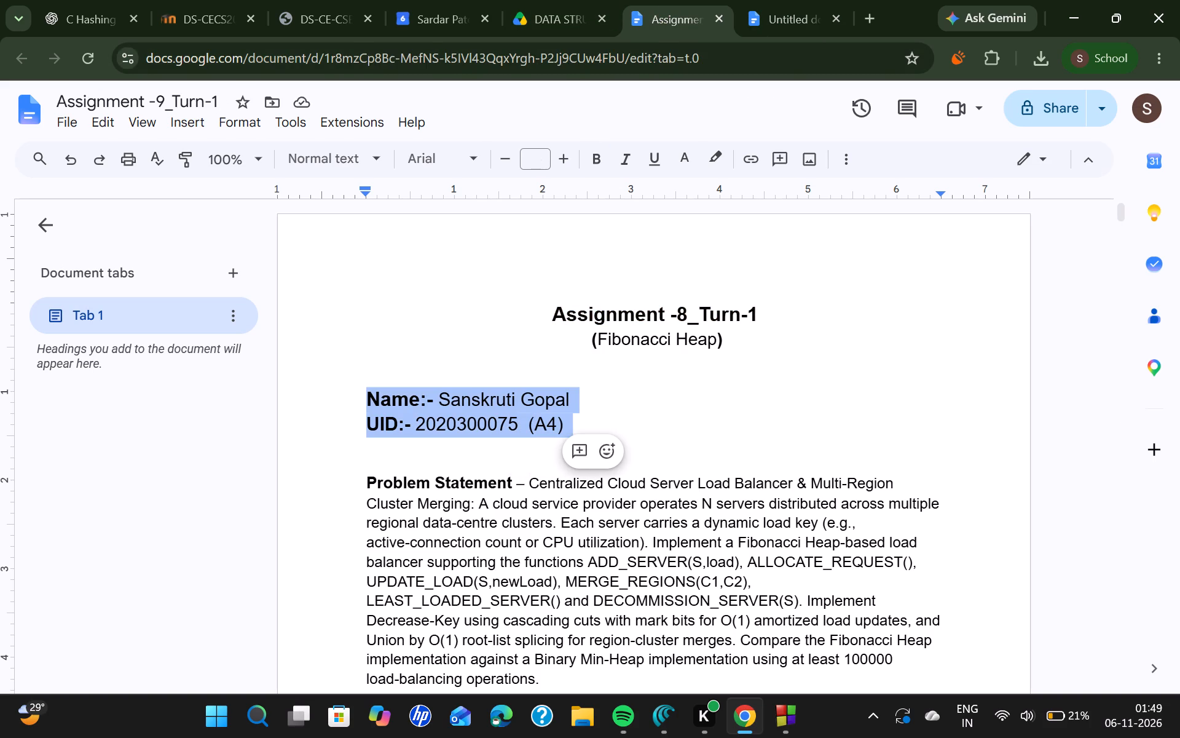
key("ctrl+c")
left_click(774, 17)
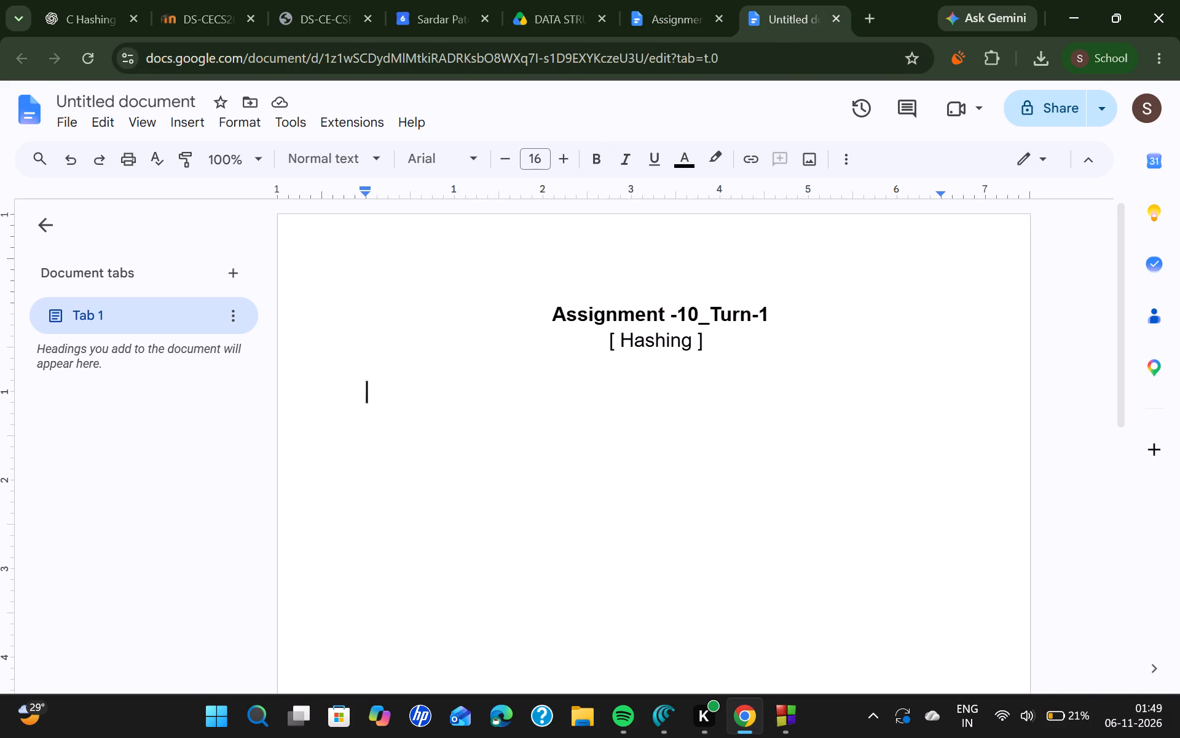
key("ctrl+v")
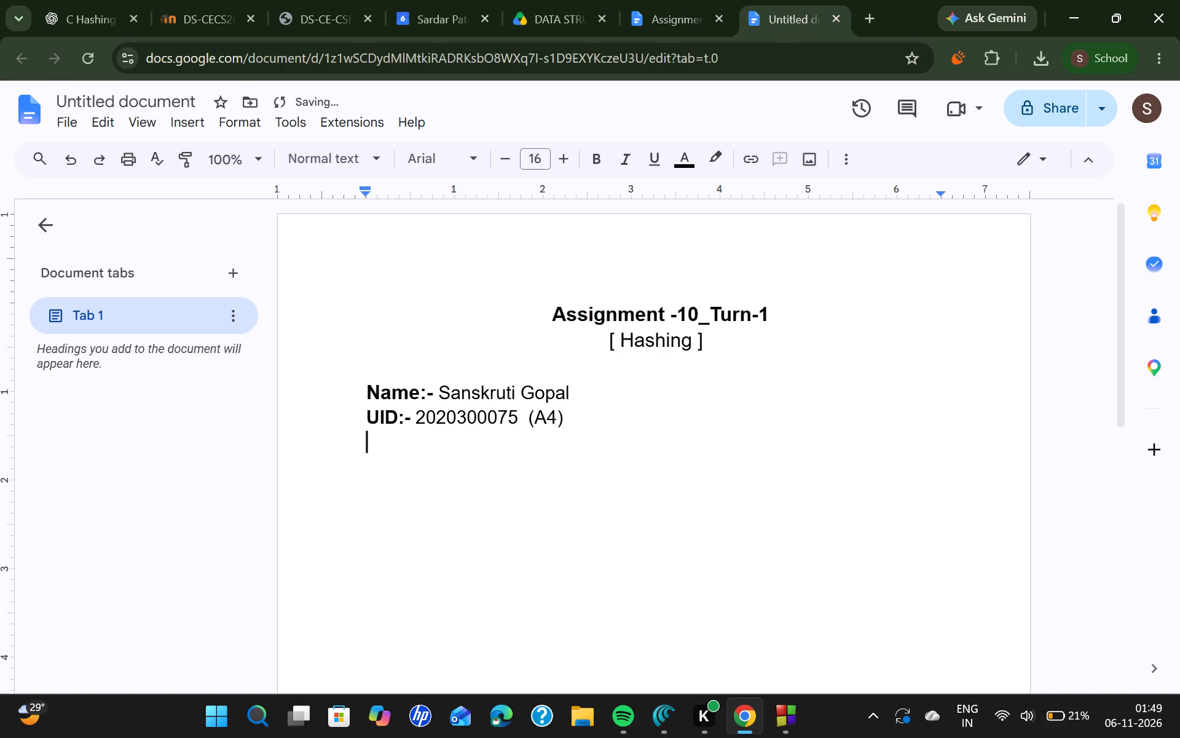
Increase the font size of the assignment title and the "[ Hashing ]" subtitle to 17.
left_click_drag(719, 350, 548, 306)
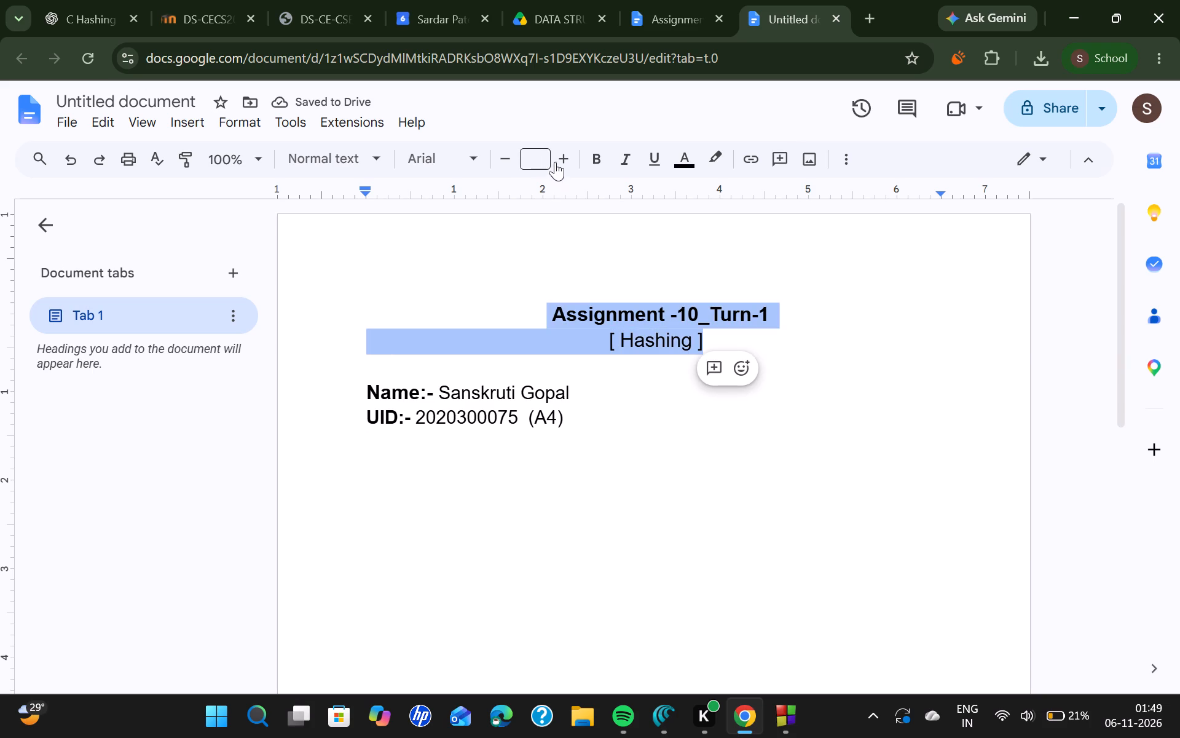
left_click(557, 157)
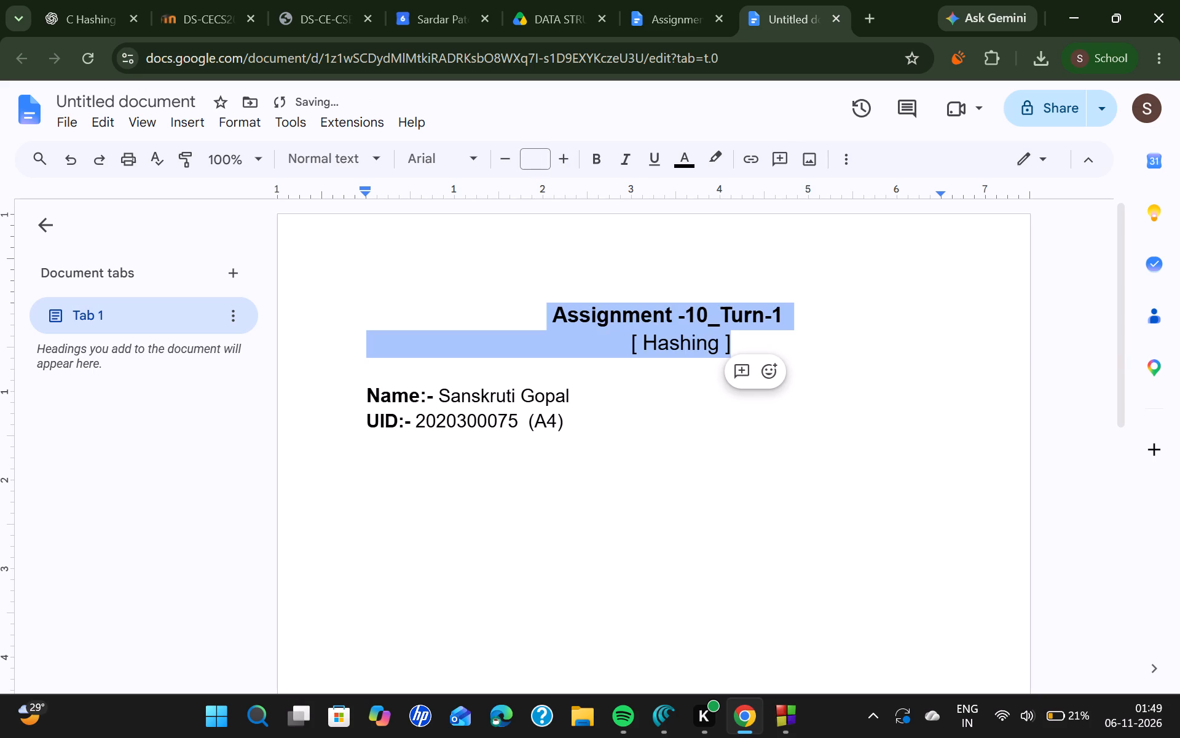
Add a blank line below the UID and paste the "Problem Statement –" label copied from the Assignment -9_Turn-1 document.
left_click(599, 458)
key("Return")
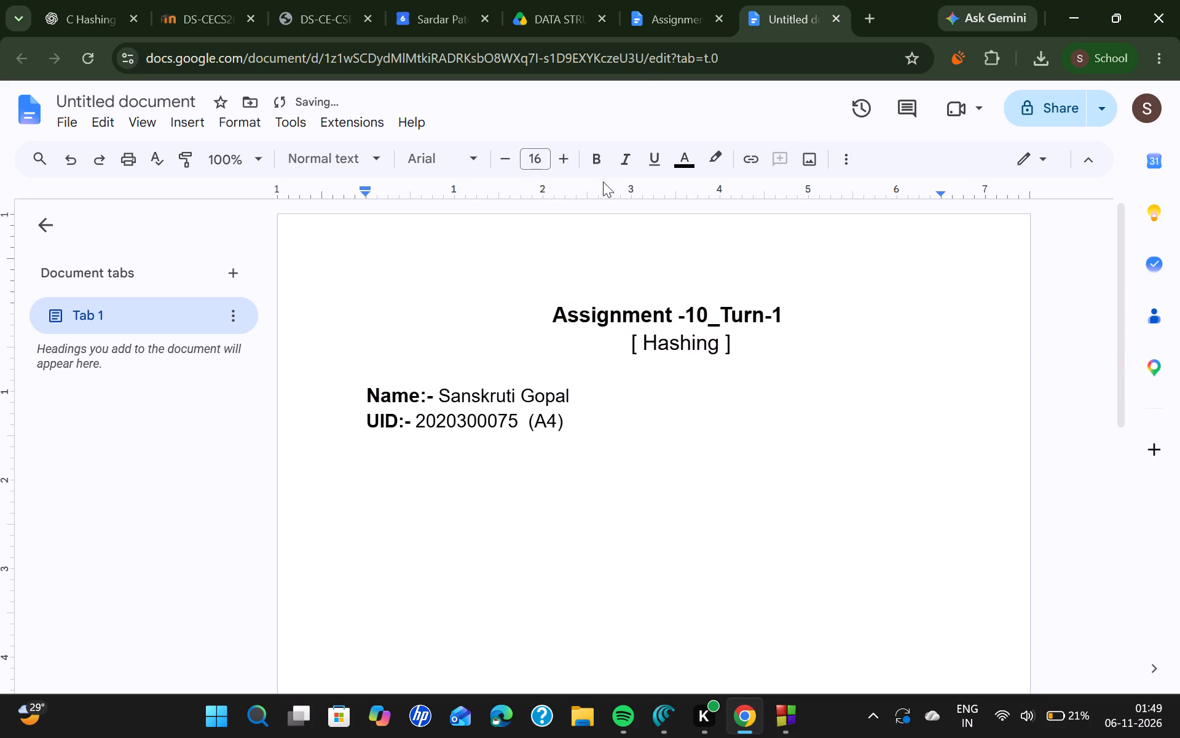
left_click(689, 18)
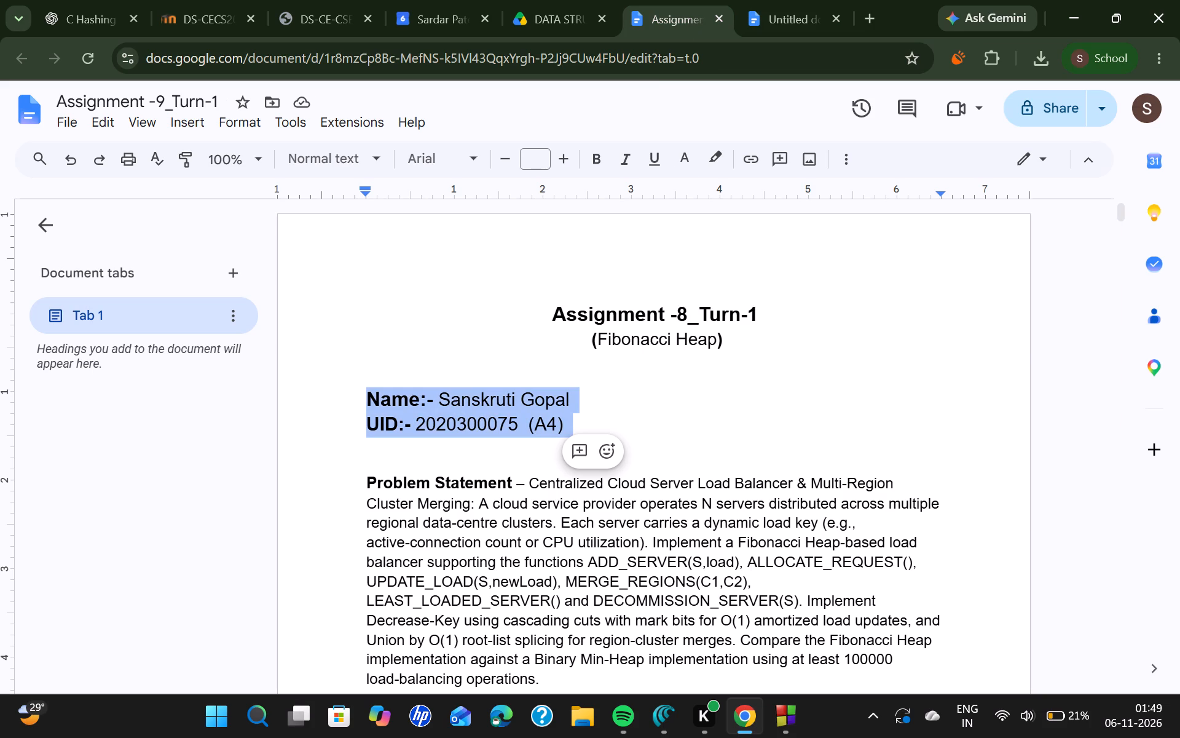
left_click_drag(525, 486, 427, 485)
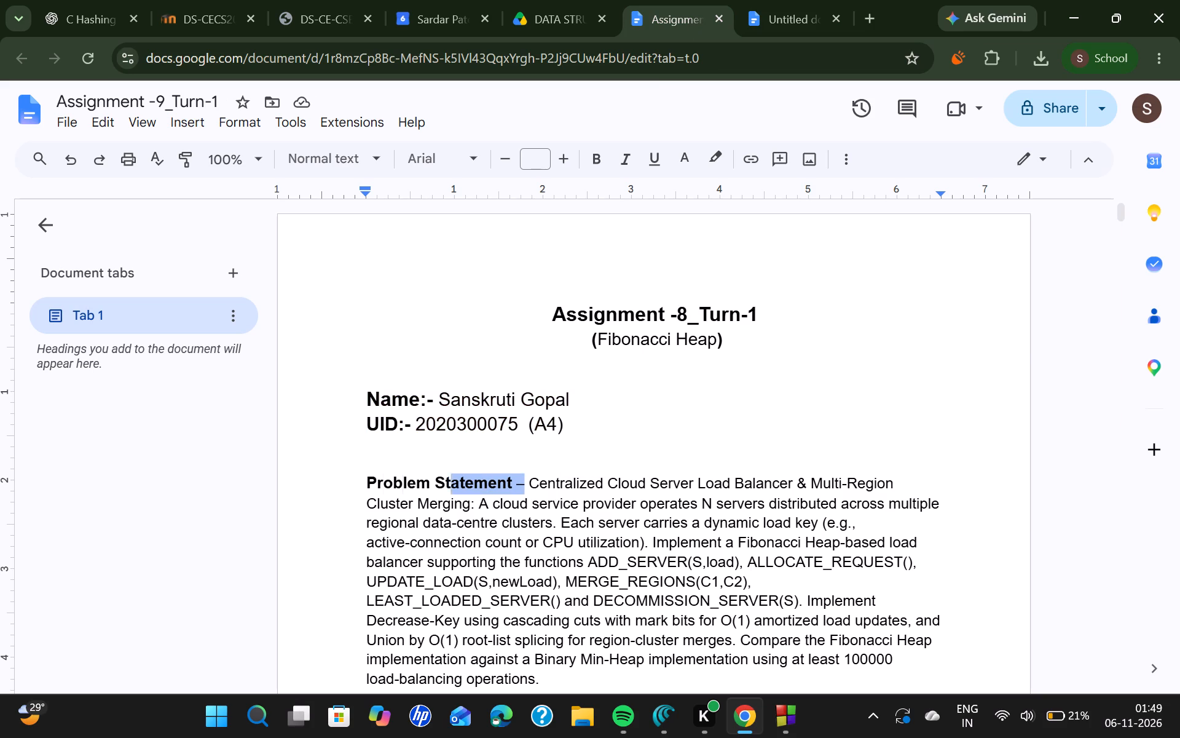
left_click_drag(427, 485, 352, 484)
key("ctrl+c")
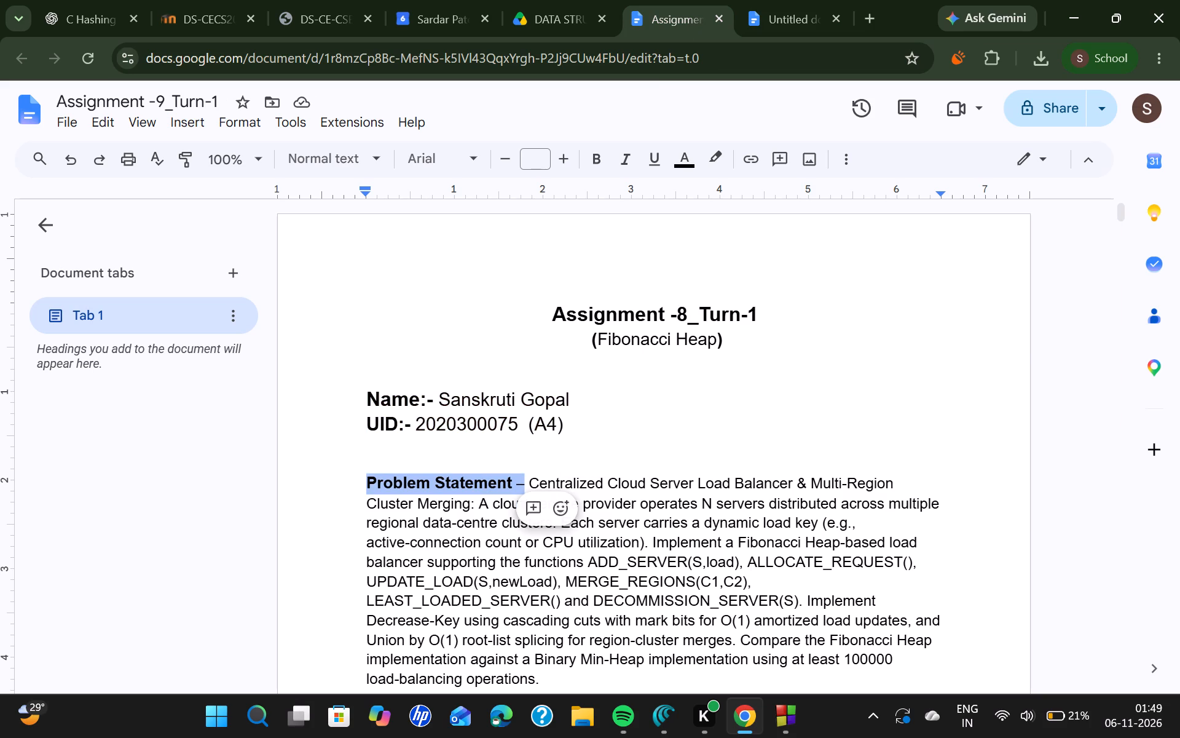
left_click(751, 28)
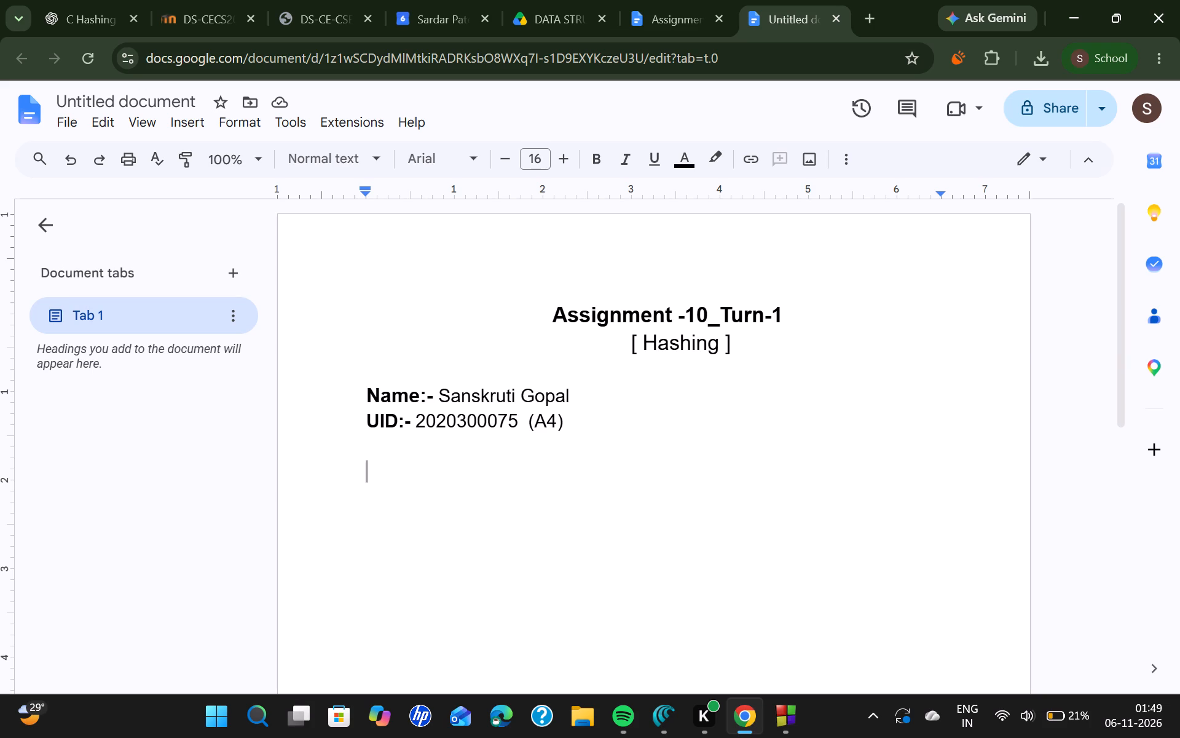
key("ctrl+v")
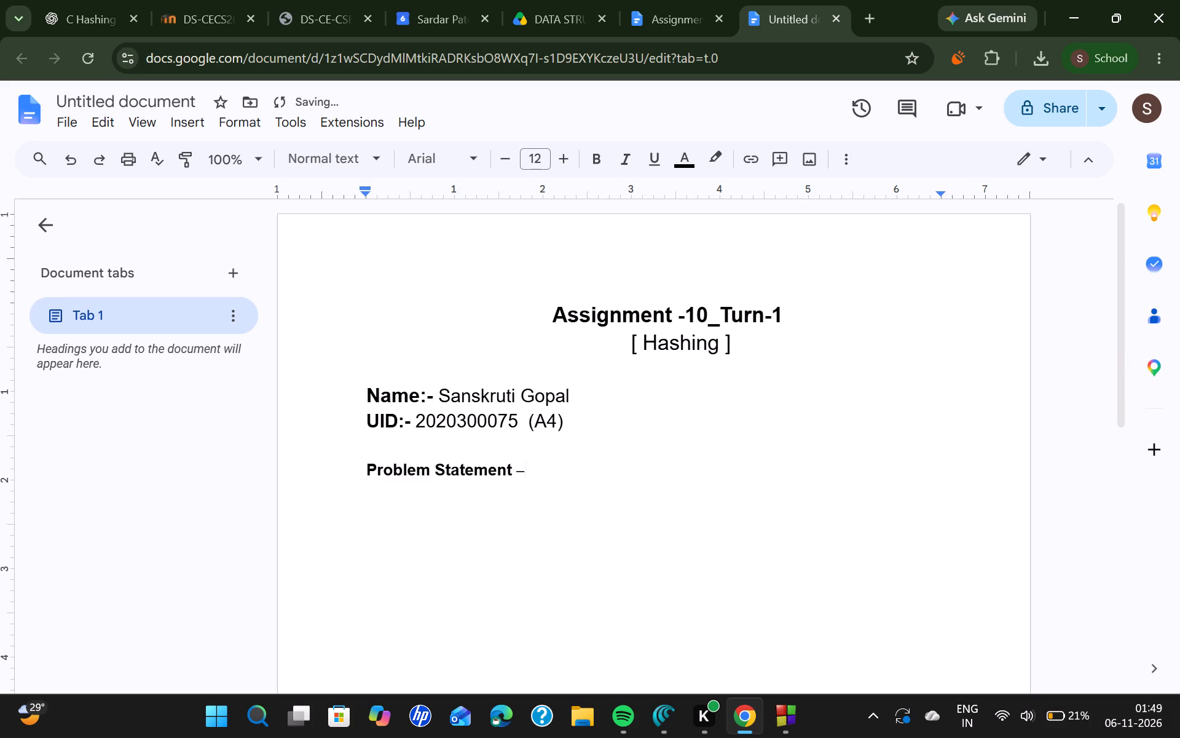
Rename the untitled document as "Assignment -10_Turn-1", matching its title line.
left_click_drag(809, 304, 555, 317)
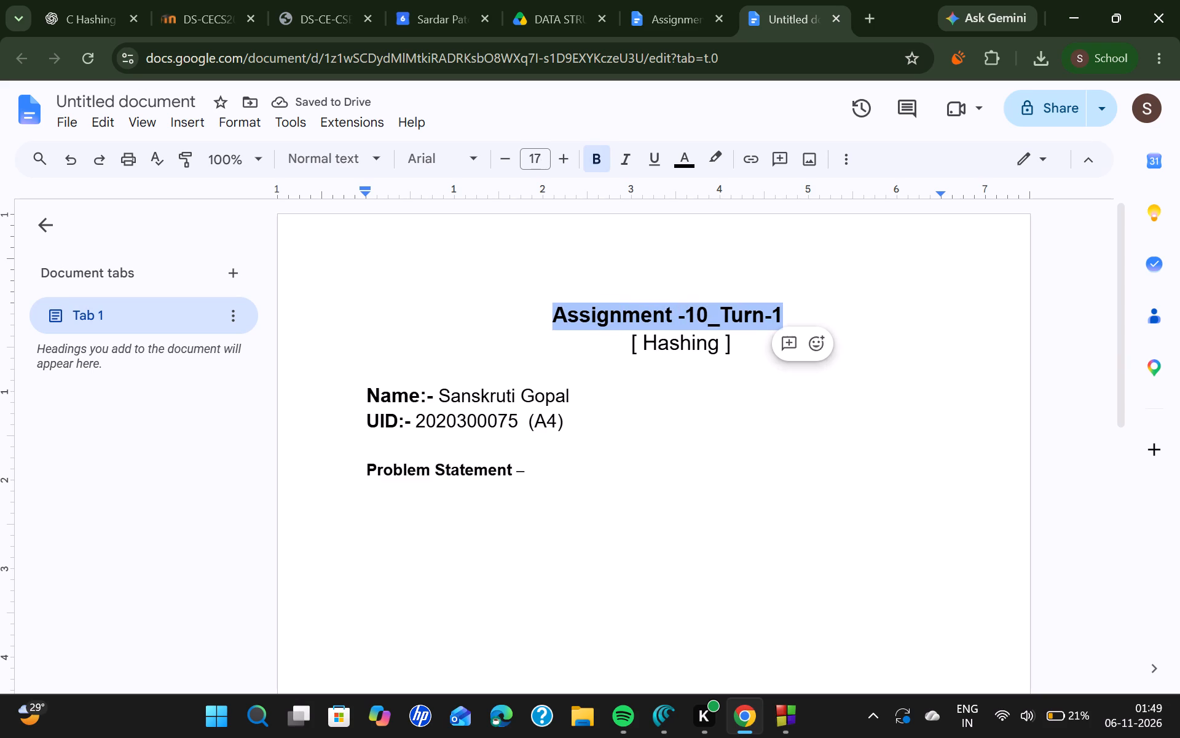
key("ctrl+c")
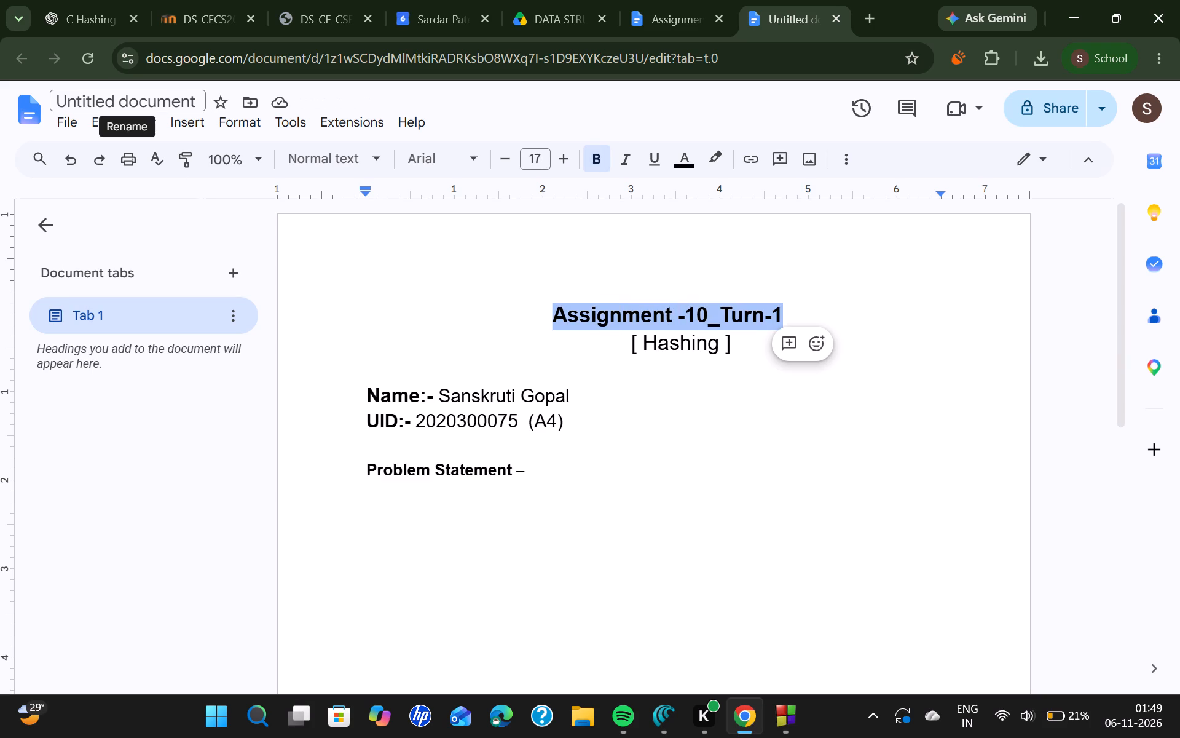
double_click(169, 93)
left_click(179, 225)
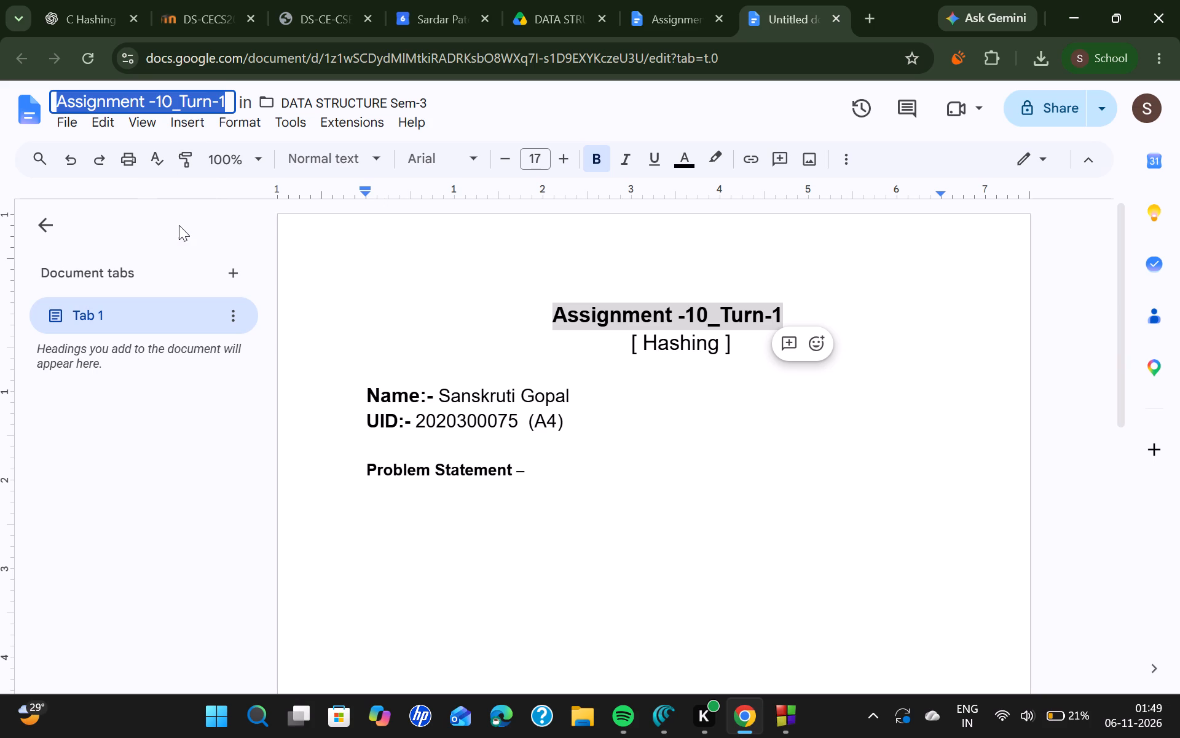
Close the Assignment -9_Turn-1 document.
left_click(722, 20)
Review the aim, theory, Problem Statement 2, input, output and assumptions in the LAB 10 Hashing 2 PDF, and return to the report.
left_click(339, 15)
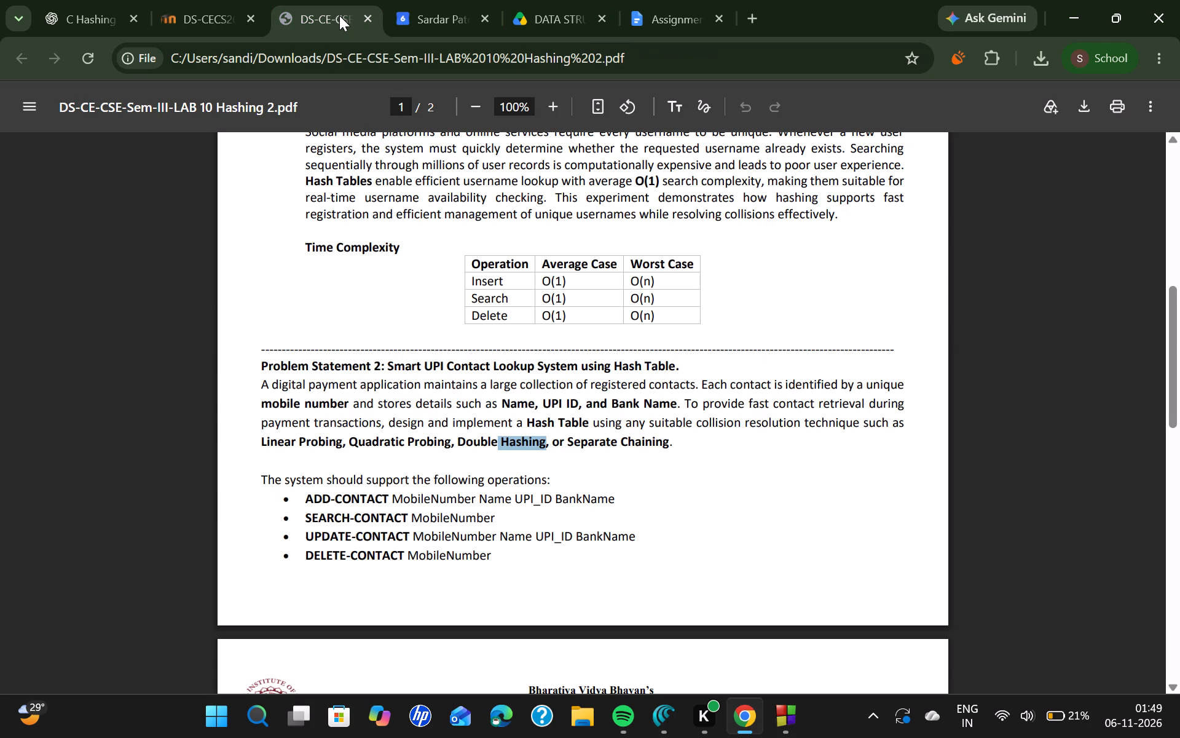
scroll(508, 410, "up", 1)
left_click(508, 410)
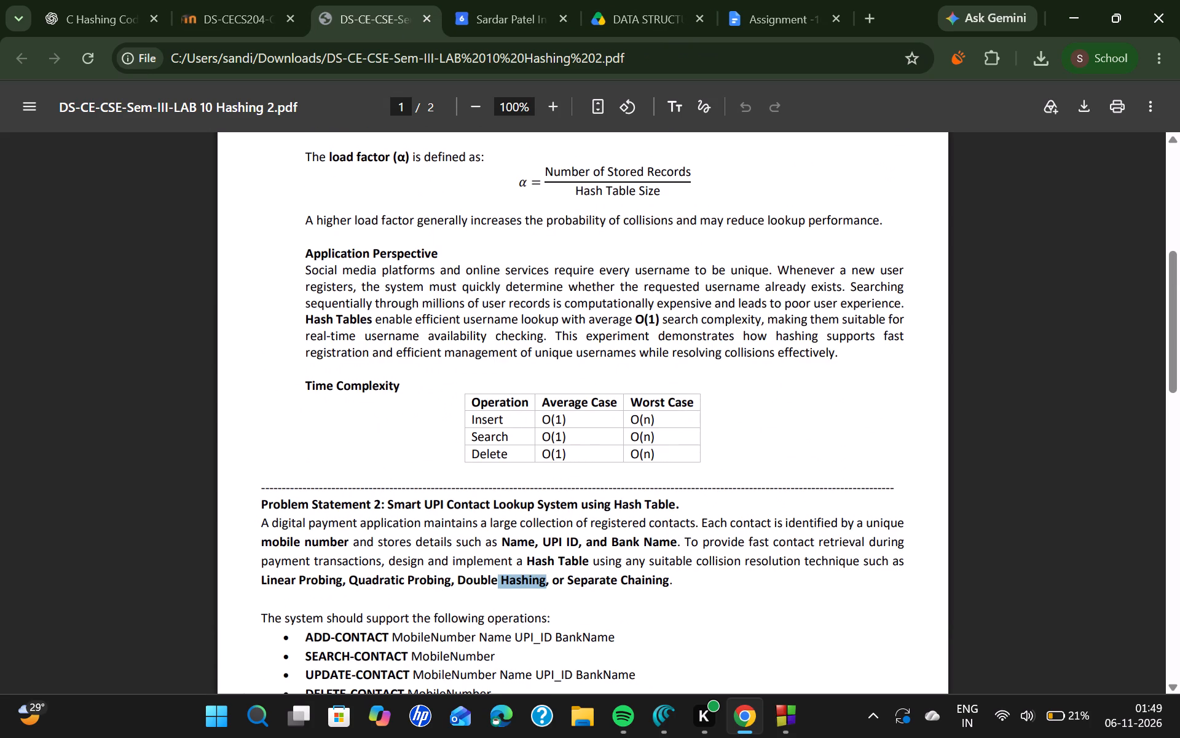
scroll(578, 359, "up", 4)
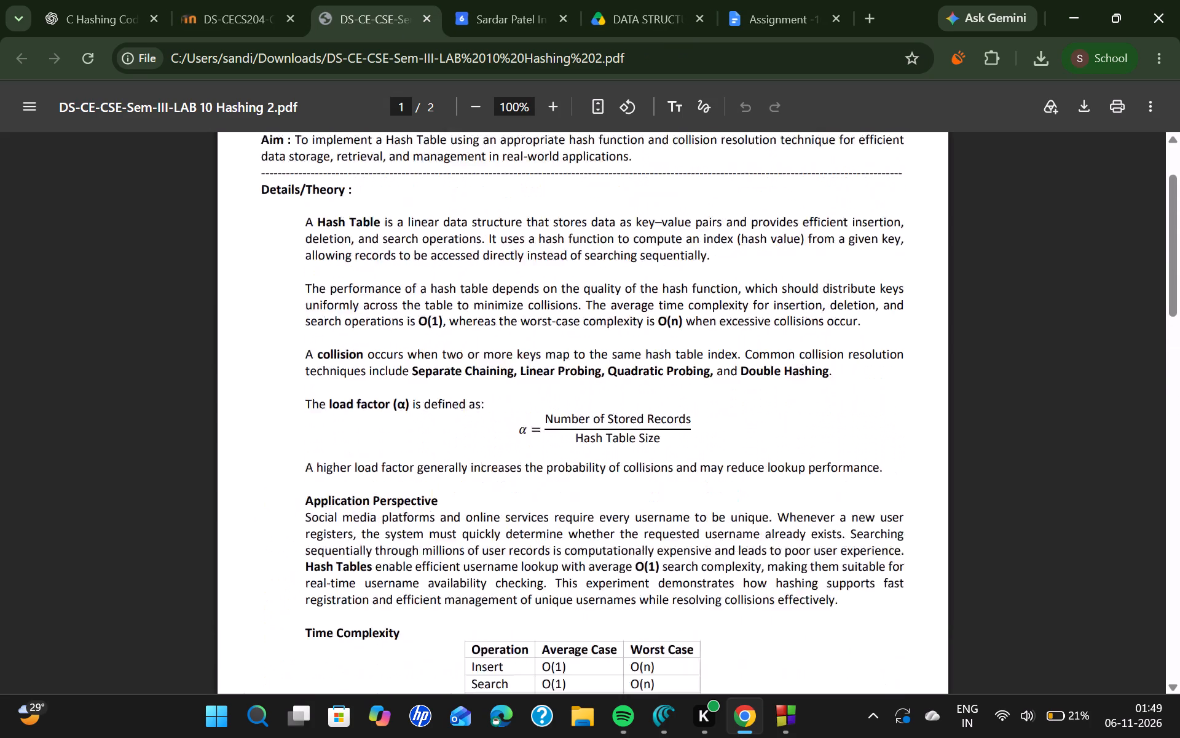
scroll(578, 359, "down", 5)
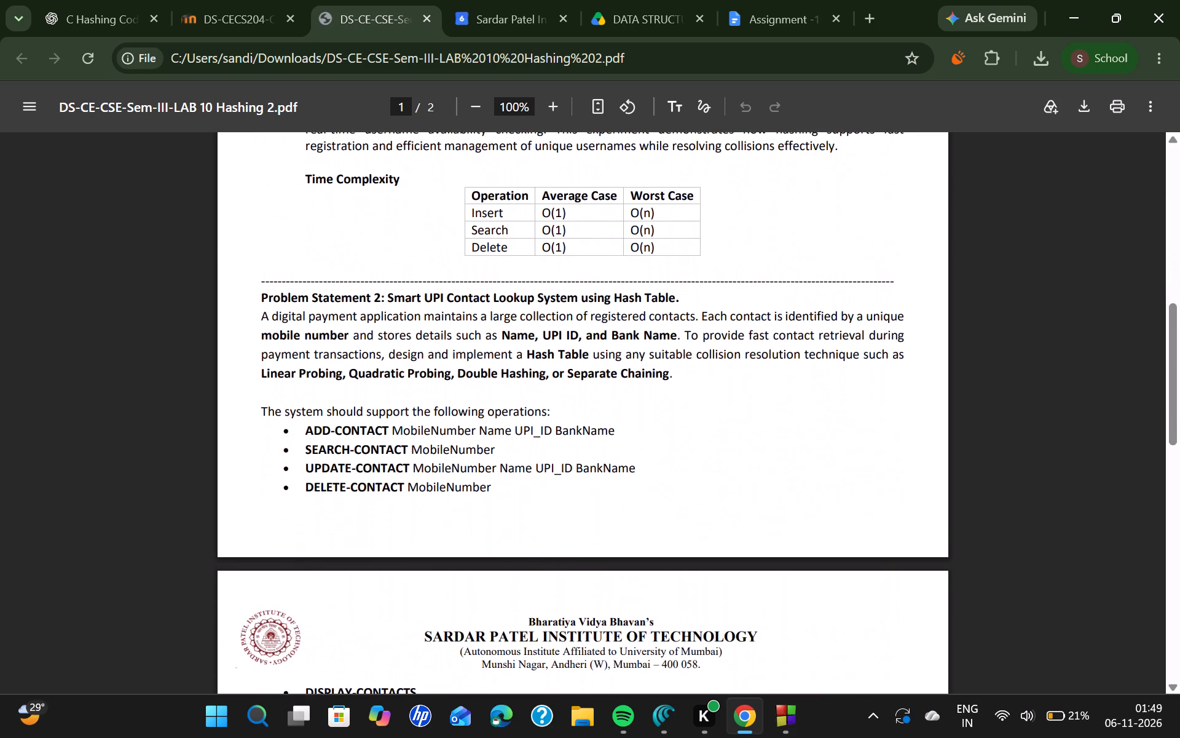
scroll(578, 359, "up", 8)
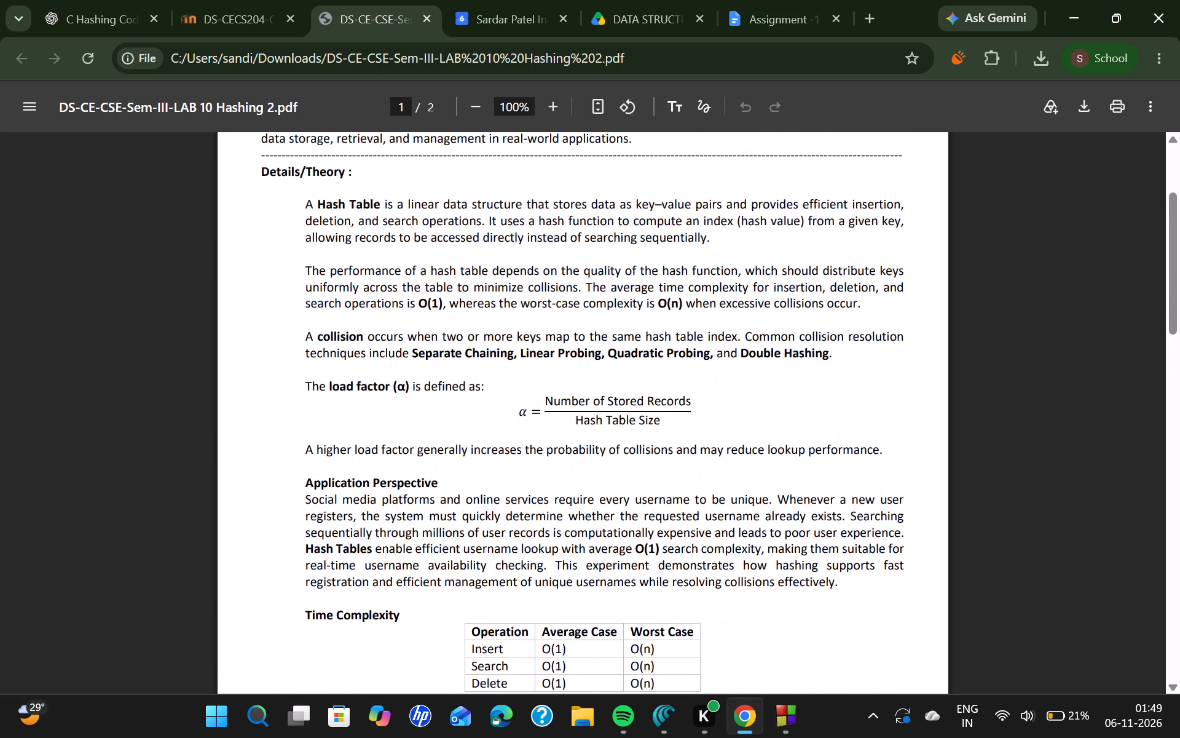
scroll(578, 359, "up", 2)
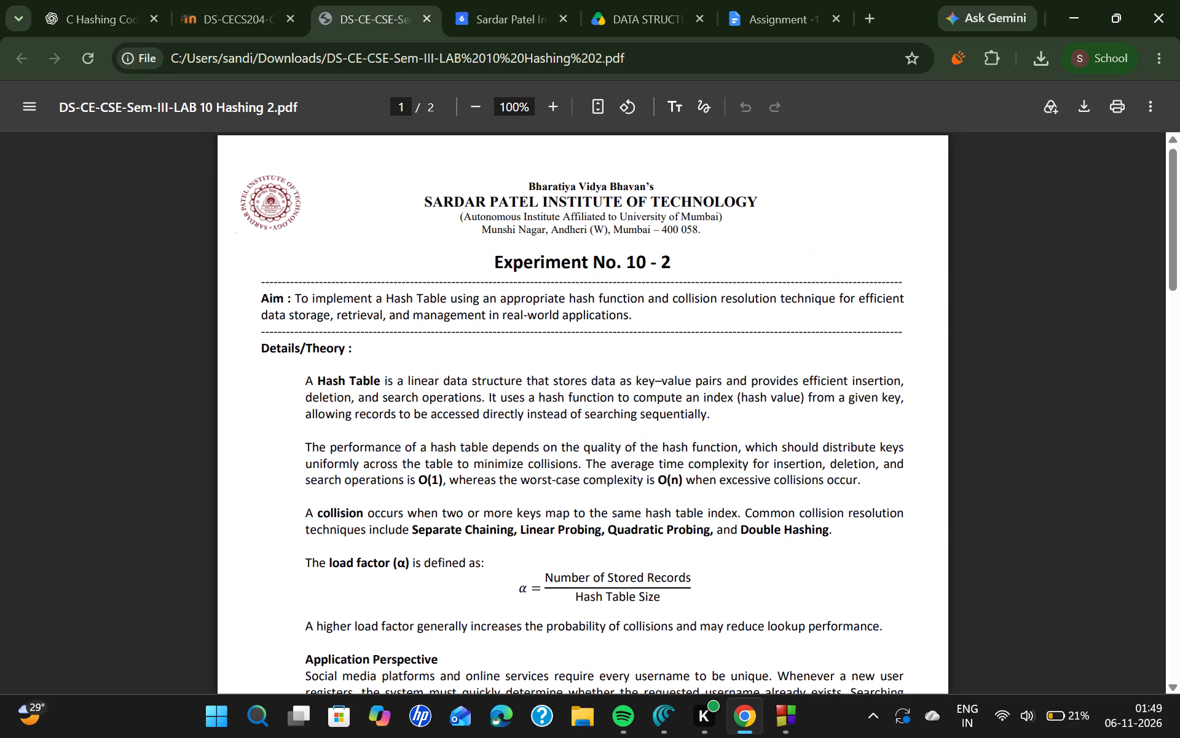
scroll(578, 359, "up", 1)
scroll(578, 359, "down", 5)
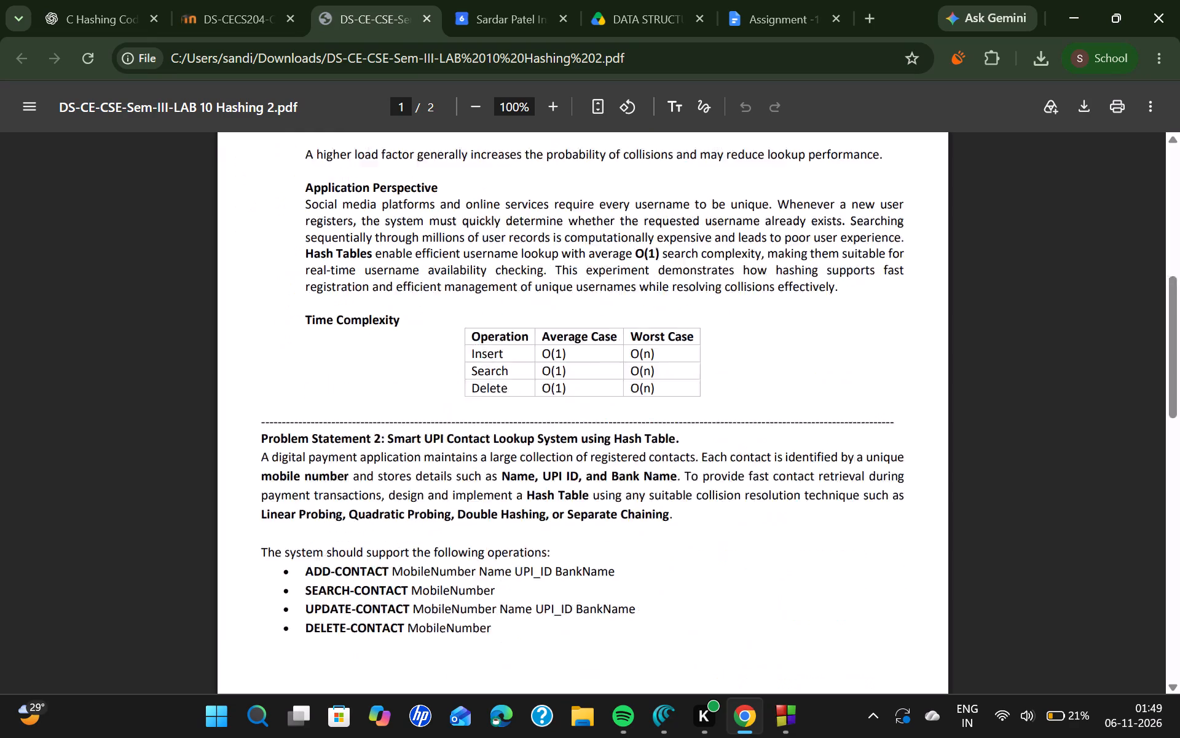
scroll(578, 359, "down", 6)
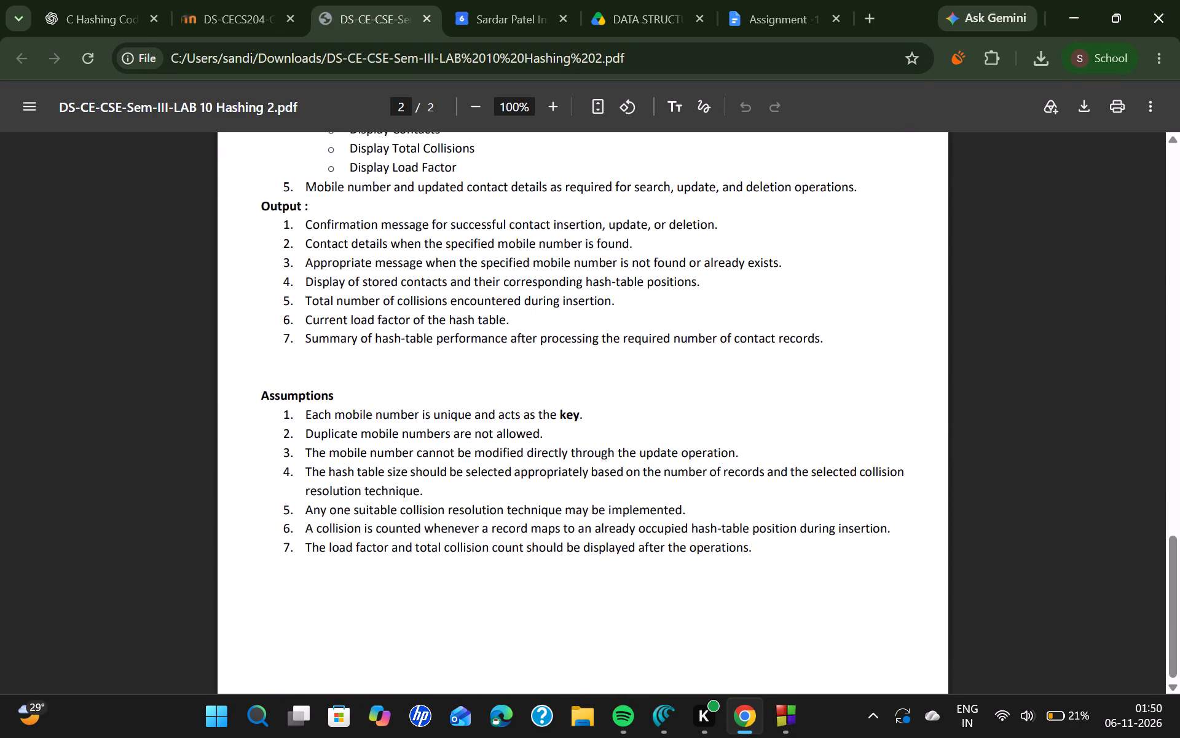
scroll(578, 359, "up", 4)
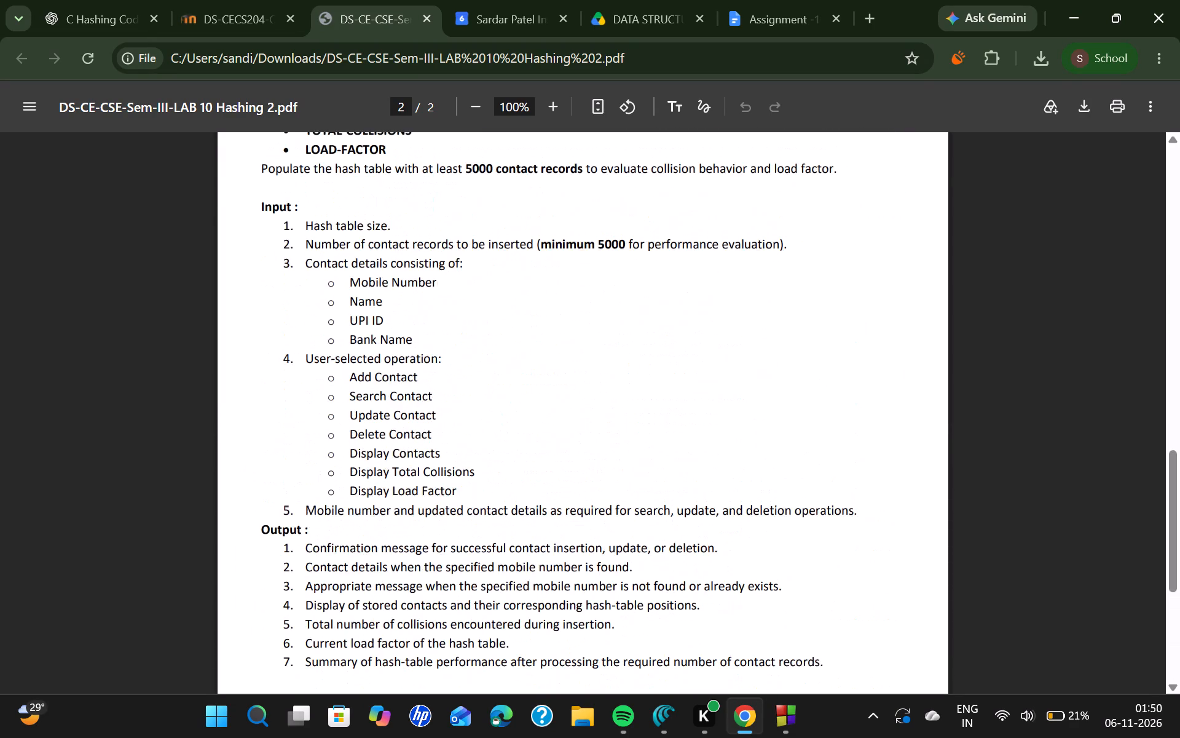
scroll(578, 359, "up", 1)
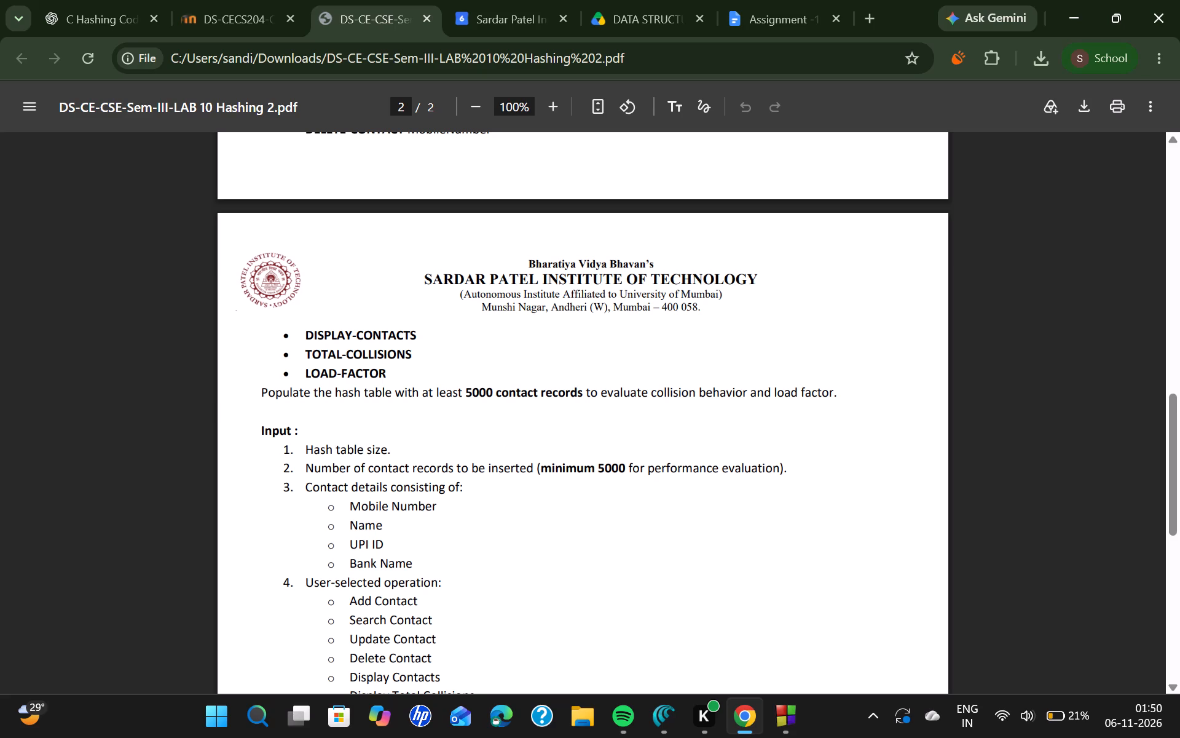
scroll(578, 359, "down", 3)
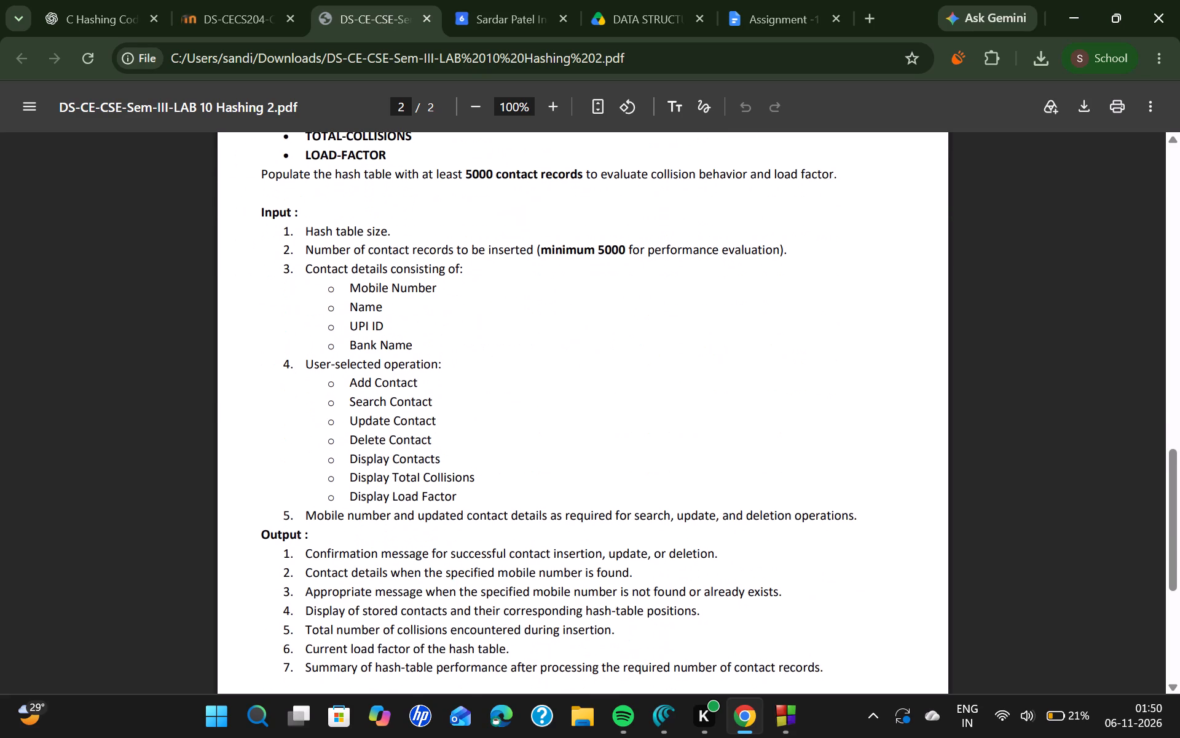
scroll(578, 359, "up", 2)
left_click(746, 10)
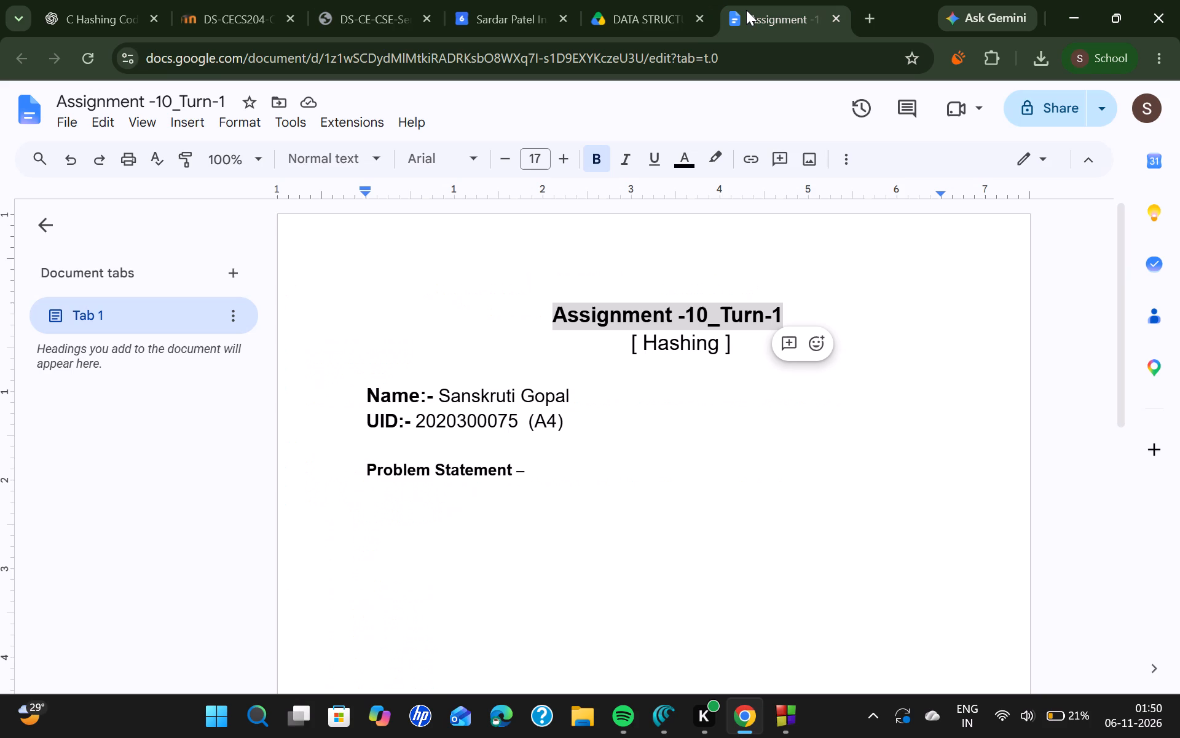
Change the report's title line to "Assignment -10_Turn-2".
left_click(784, 314)
key("BackSpace")
key("2")
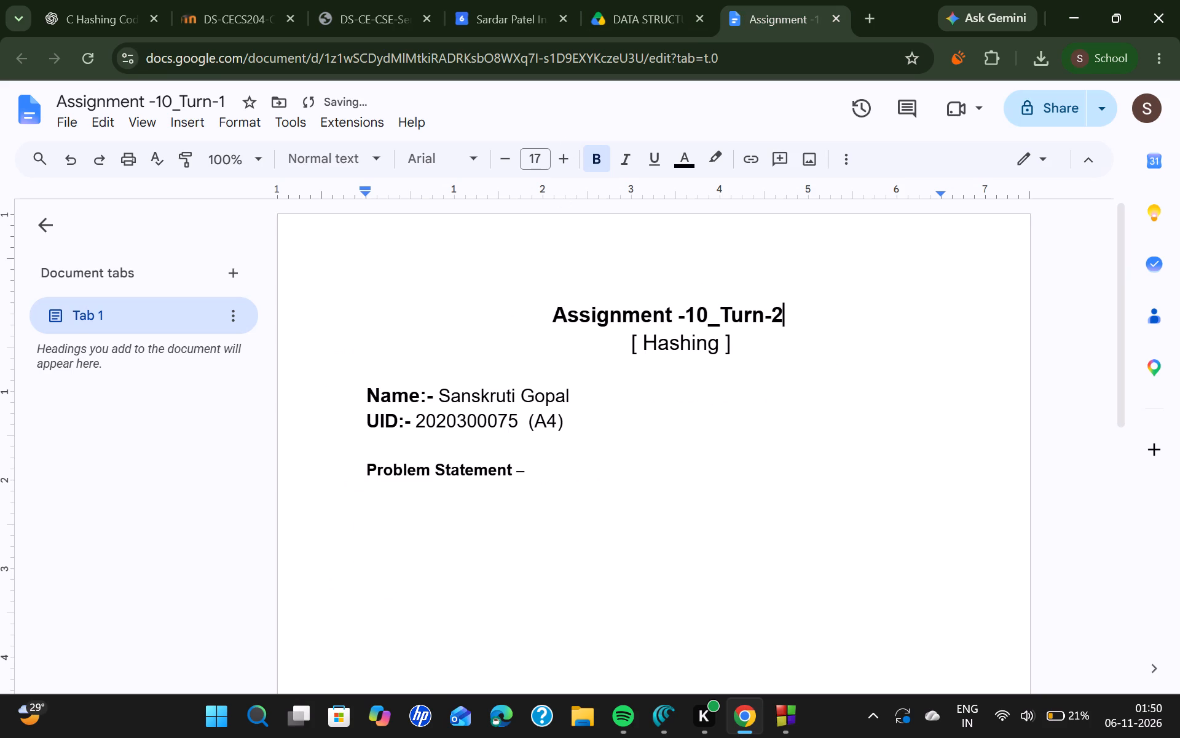
Copy the Problem Statement 2 heading and its paragraph through "Separate Chaining." from the LAB 10 Hashing 2 PDF.
left_click(702, 502)
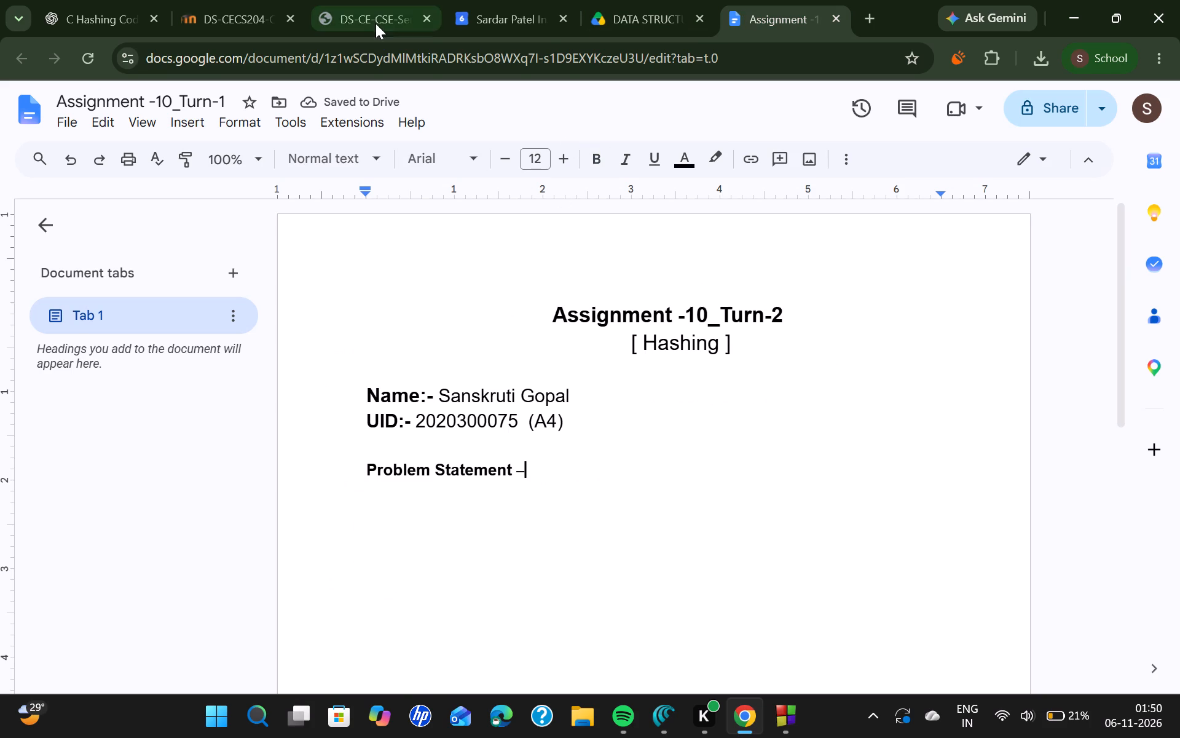
left_click(373, 17)
scroll(273, 371, "up", 6)
scroll(273, 371, "down", 1)
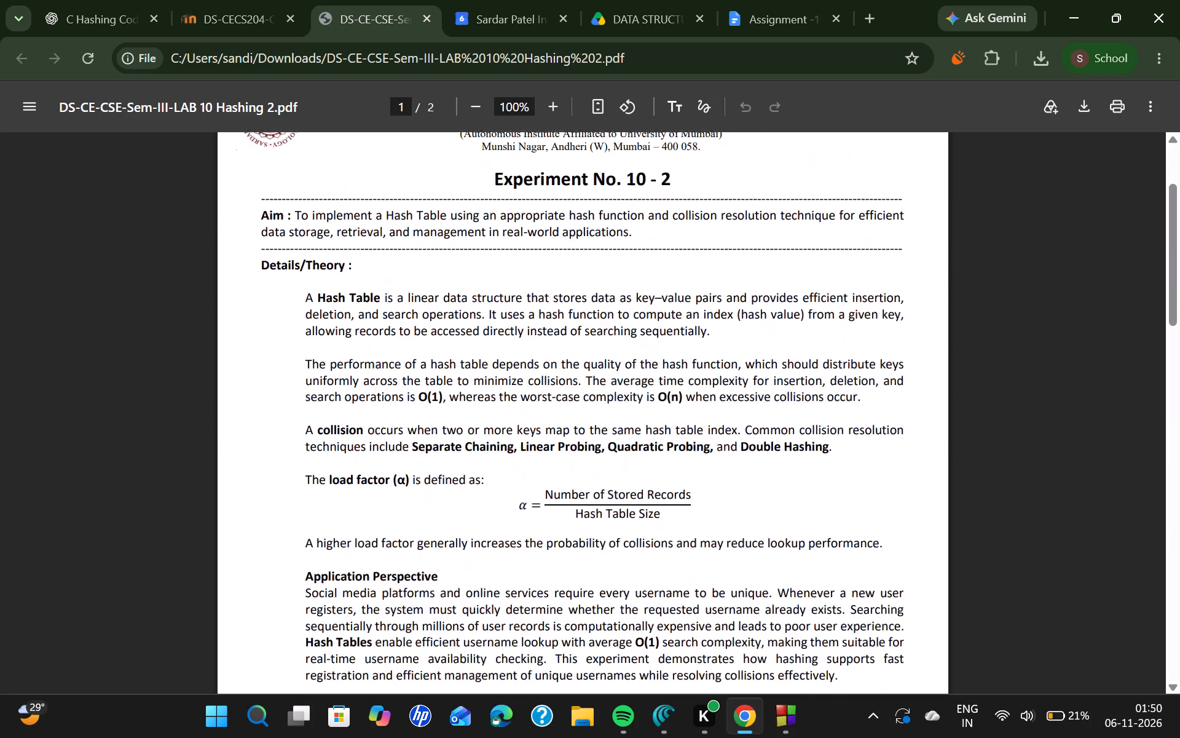
scroll(273, 371, "down", 3)
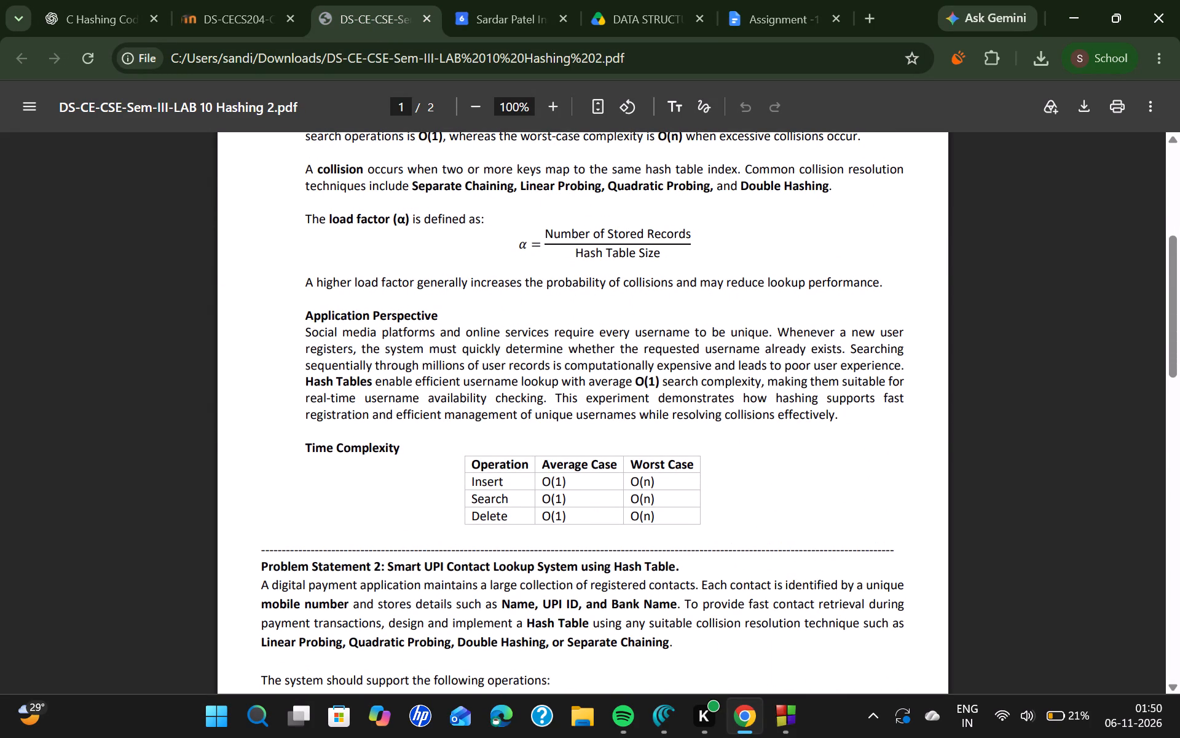
left_click(262, 560)
left_click_drag(258, 560, 706, 645)
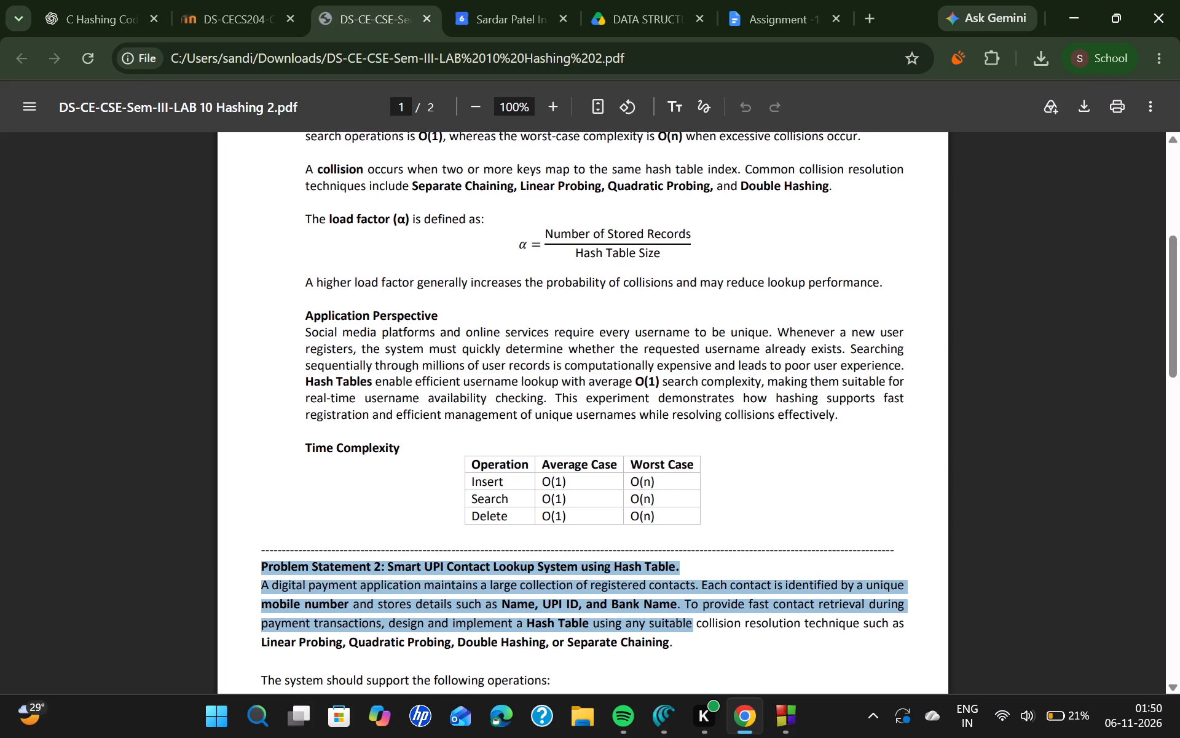
left_click_drag(706, 645, 675, 647)
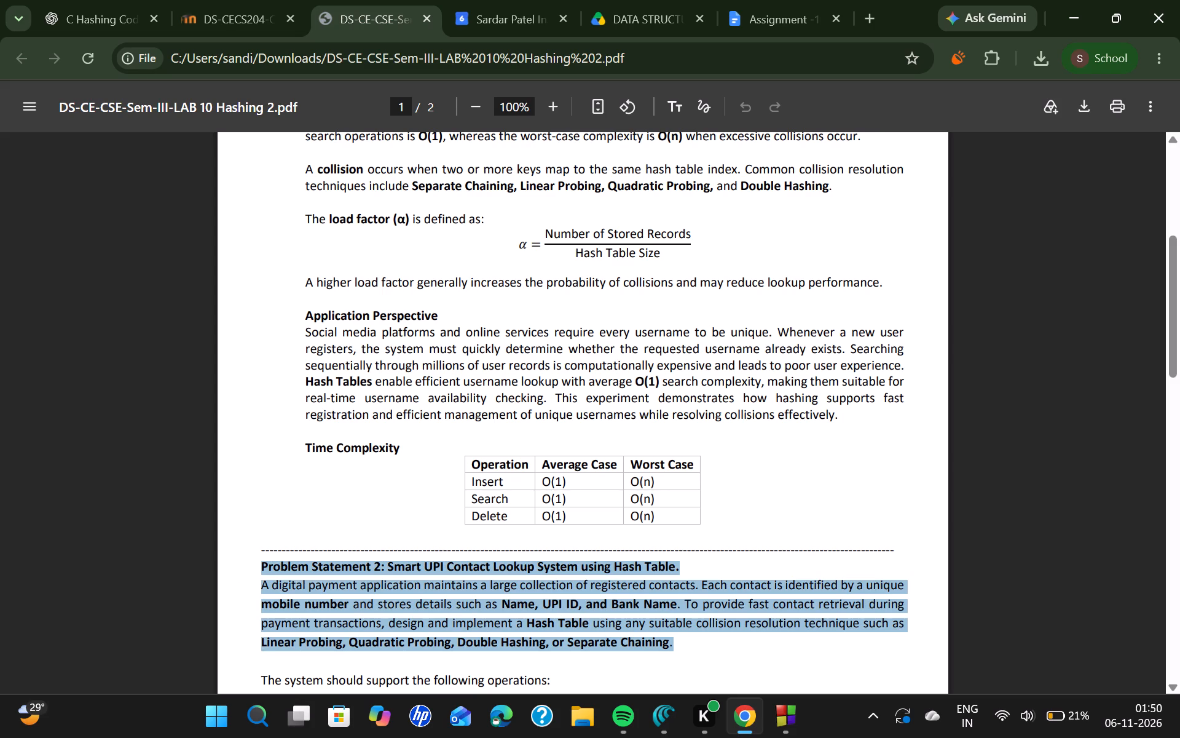
key("ctrl+c")
Replace the "Problem Statement –" label in the report with the copied Problem Statement 2 text.
left_click(780, 22)
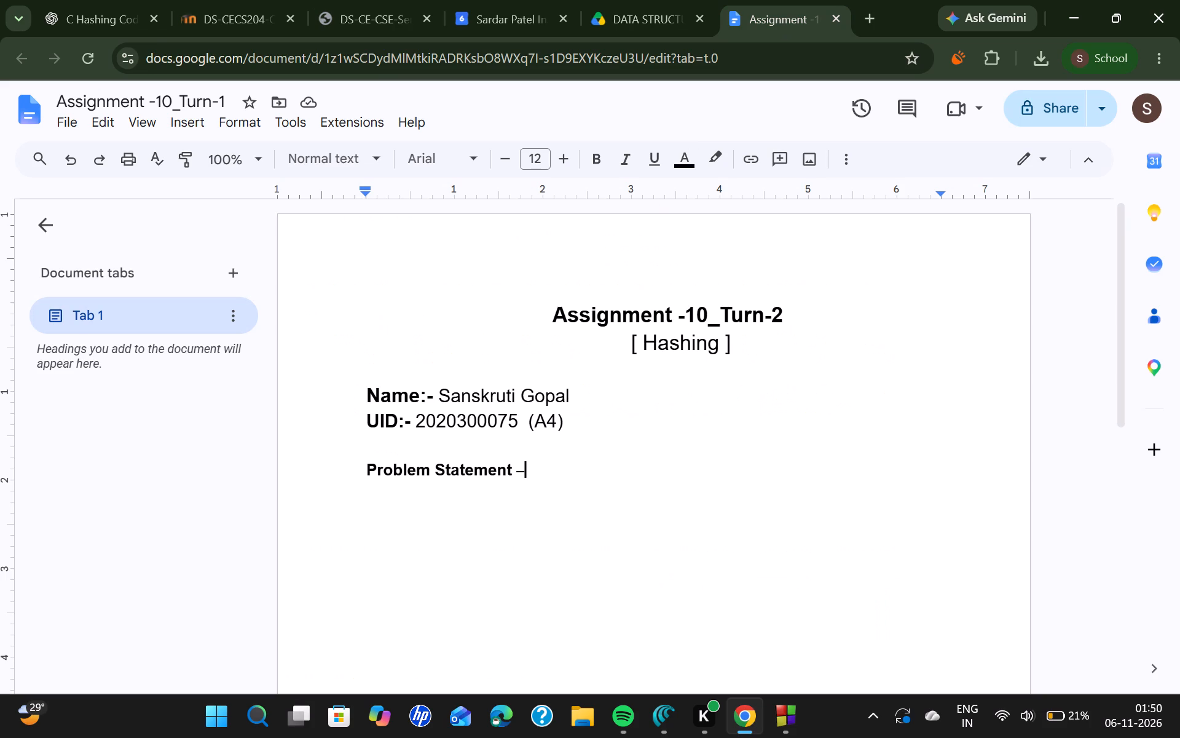
key("BackSpace")
key("BackSpace")
key("BackSpace")
key("BackSpace")
key("BackSpace")
key("BackSpace")
key("BackSpace")
key("BackSpace")
key("BackSpace")
key("BackSpace")
key("BackSpace")
key("BackSpace")
key("BackSpace")
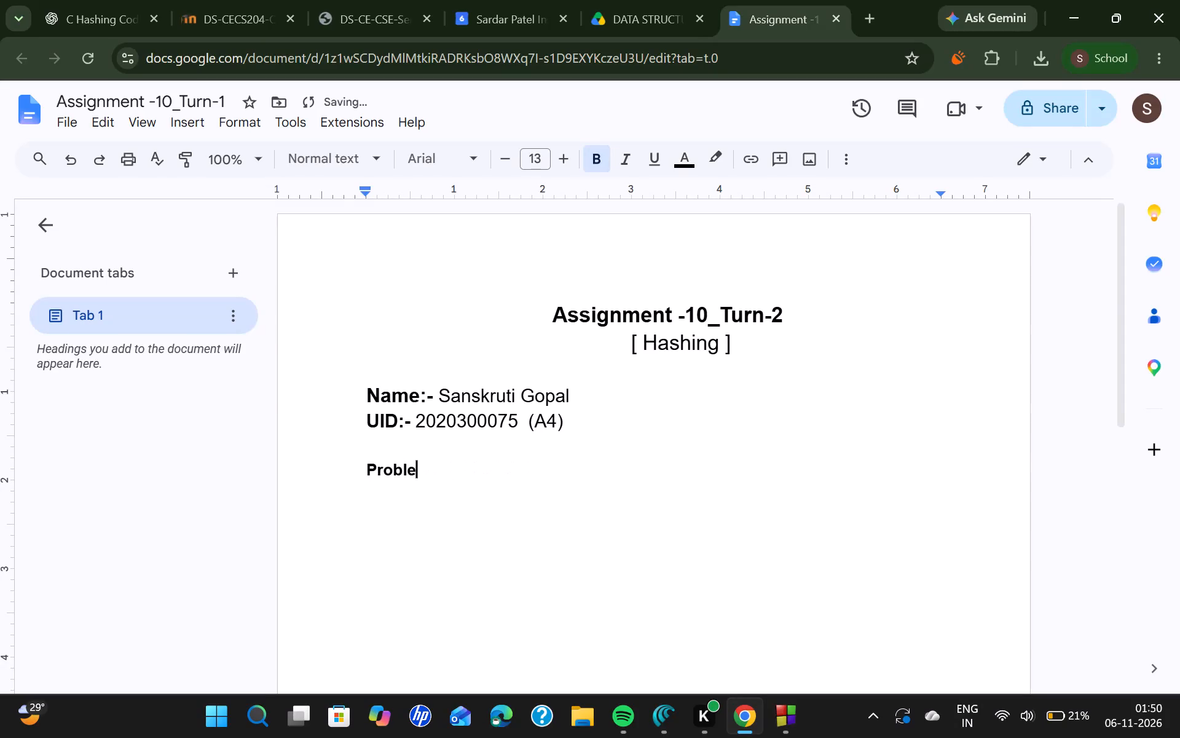
key("BackSpace")
key("BackSpace")
key("BackSpace")
key("BackSpace")
key("BackSpace")
key("BackSpace")
key("ctrl+v")
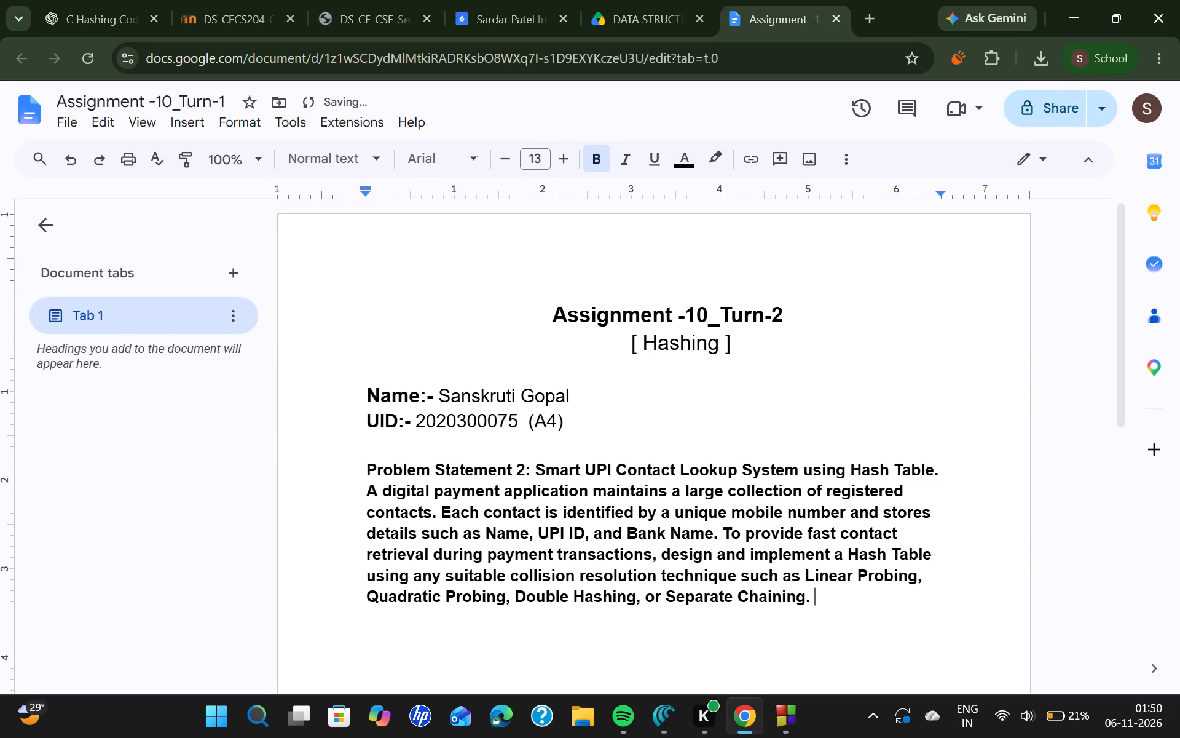
Add a "Code:-" heading below the problem statement, leaving two blank lines above it and starting a new line beneath.
key("Return")
key("Return")
key("Return")
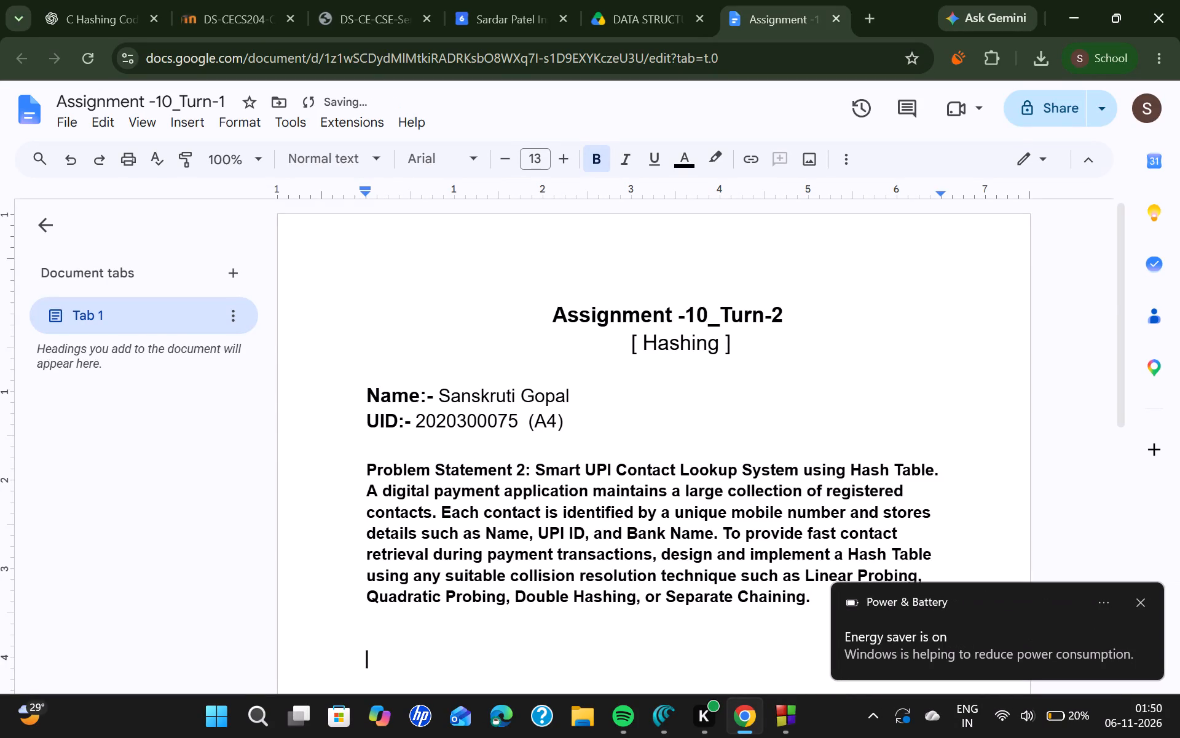
type("Code:-")
key("Return")
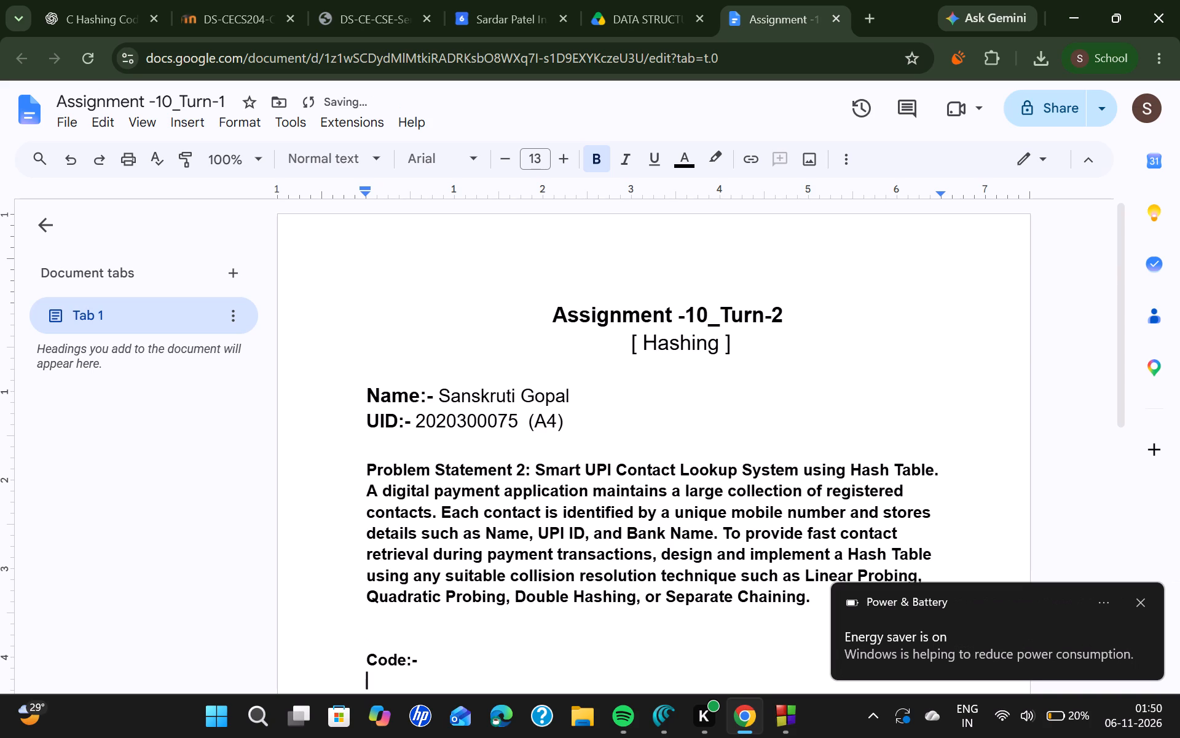
Copy the entire main.c source of the Exp-10 project from Code::Blocks and paste it under the report's "Code:-" heading.
scroll(841, 502, "down", 2)
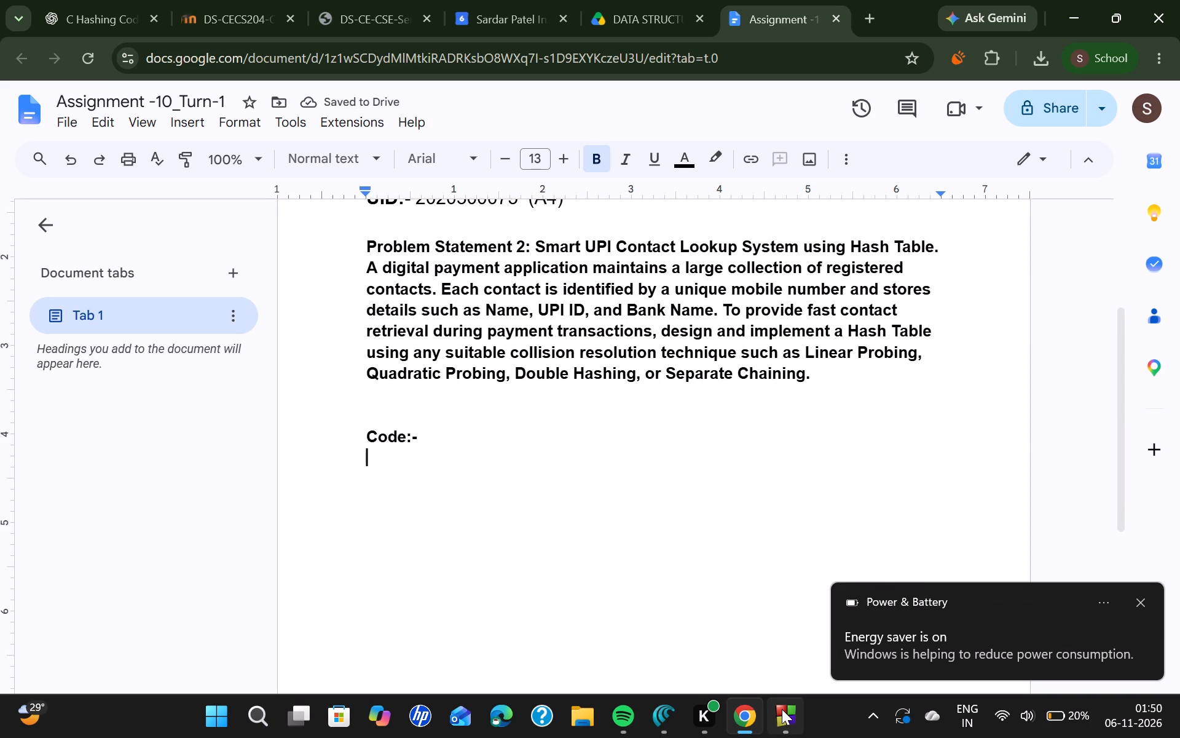
left_click(782, 709)
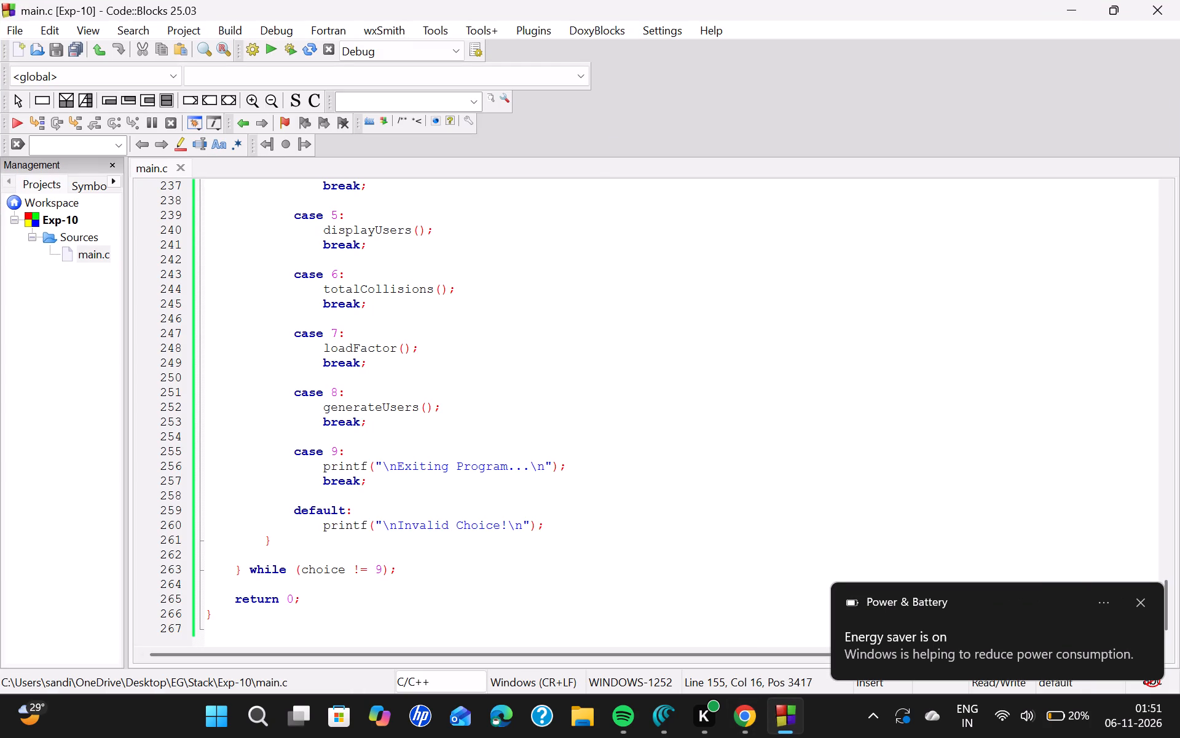
key("ctrl+a")
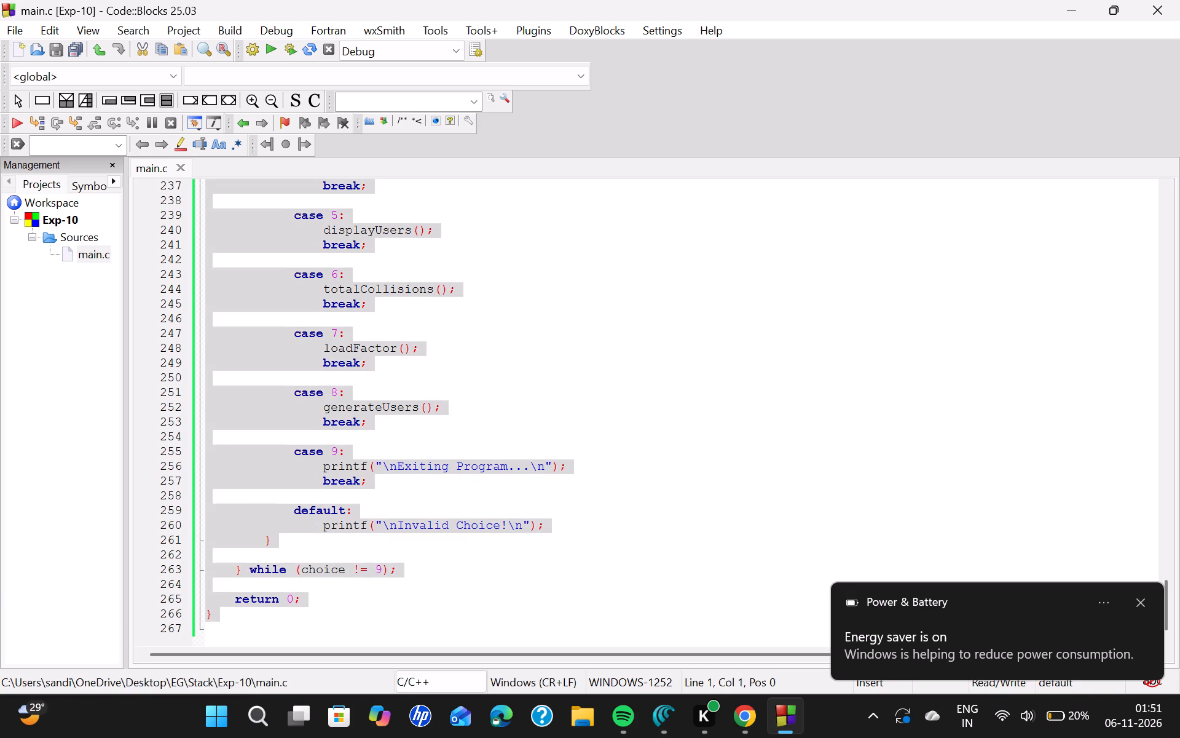
key("ctrl+c")
key("super+Tab")
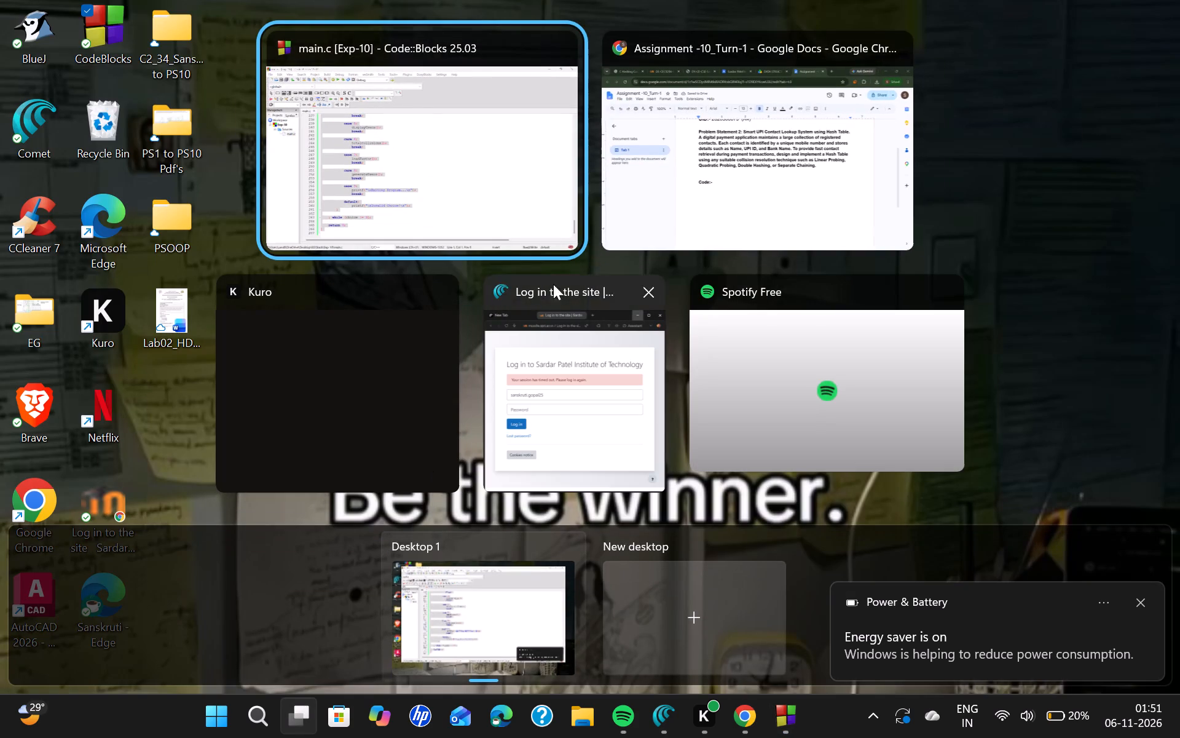
left_click(699, 201)
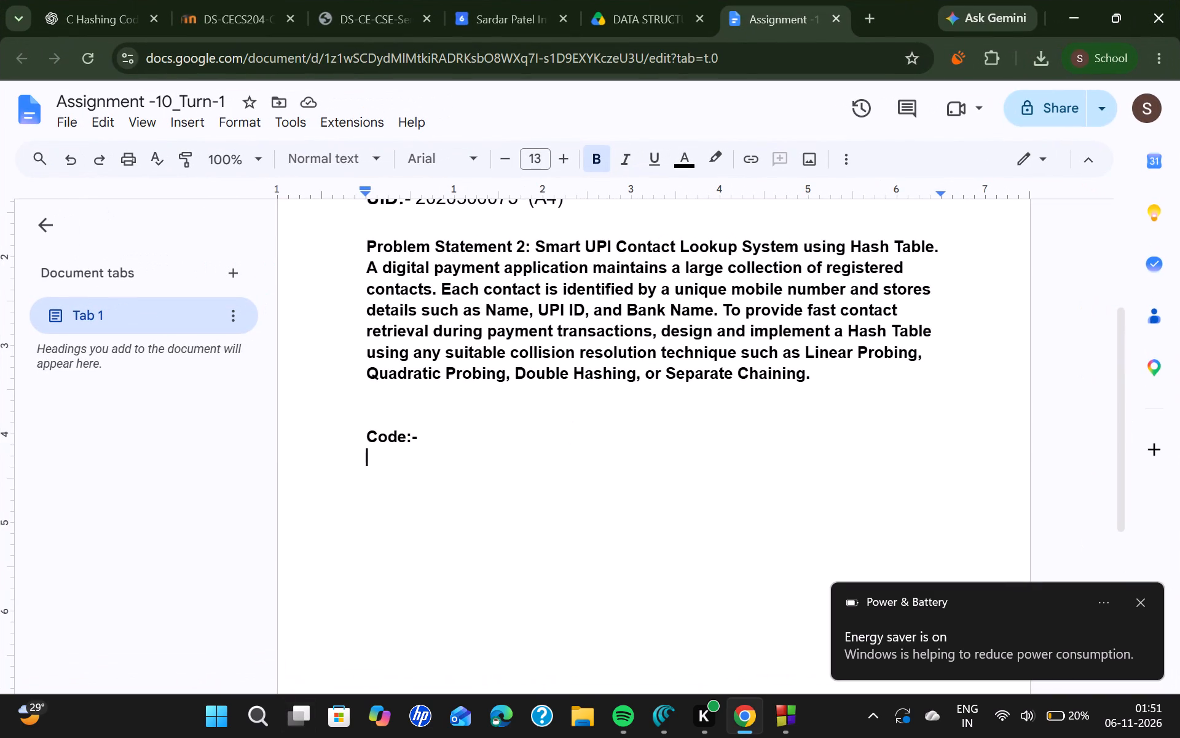
key("ctrl+v")
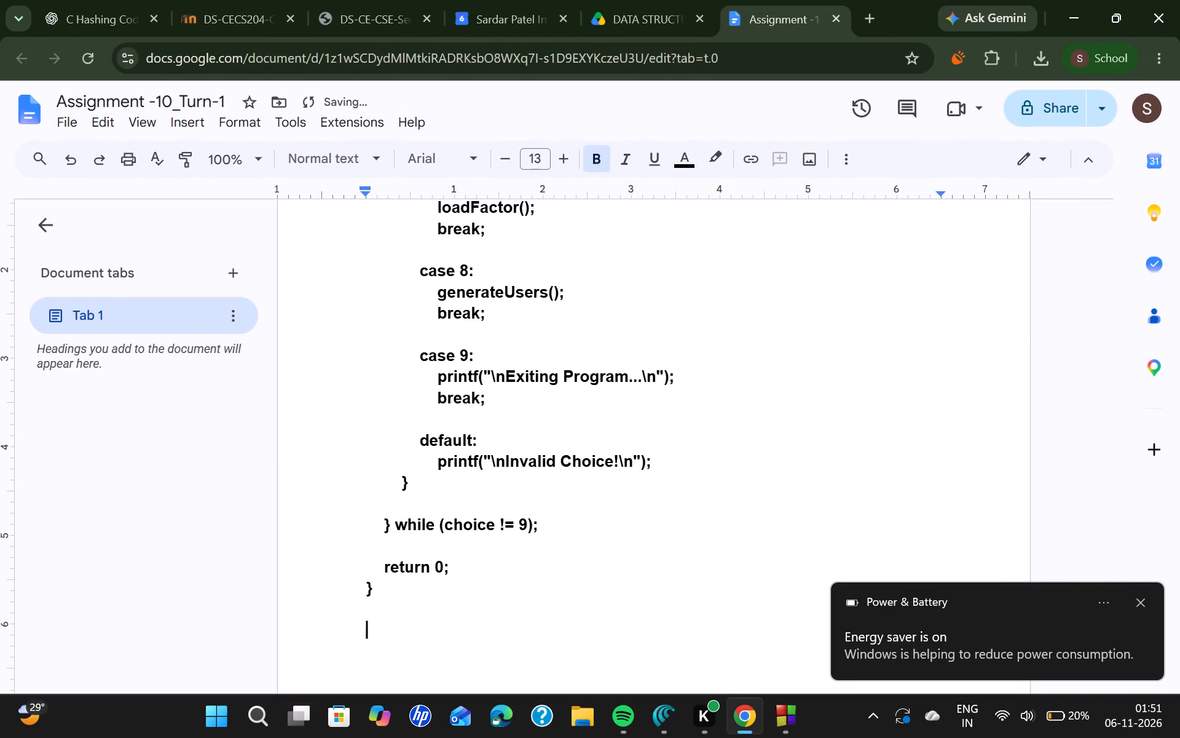
Remove the bold formatting from all the pasted code, from the first #include line to the final closing brace.
left_click_drag(442, 585, 511, 76)
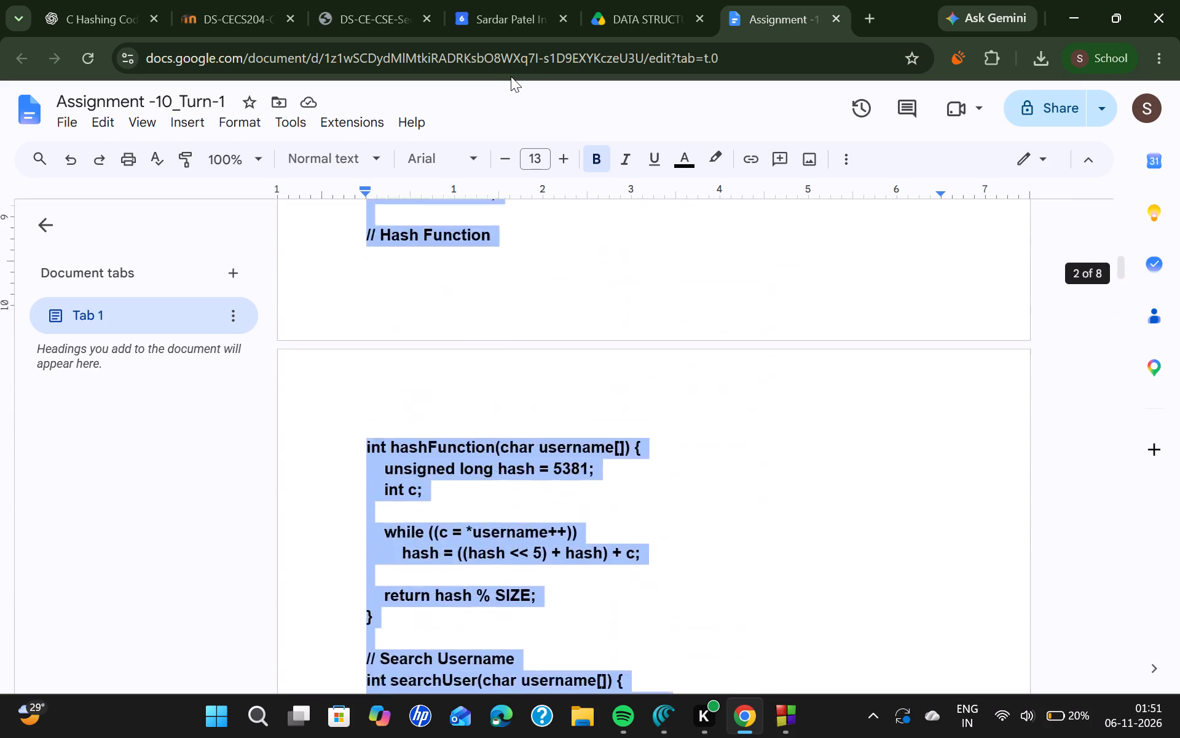
left_click_drag(511, 76, 394, 653)
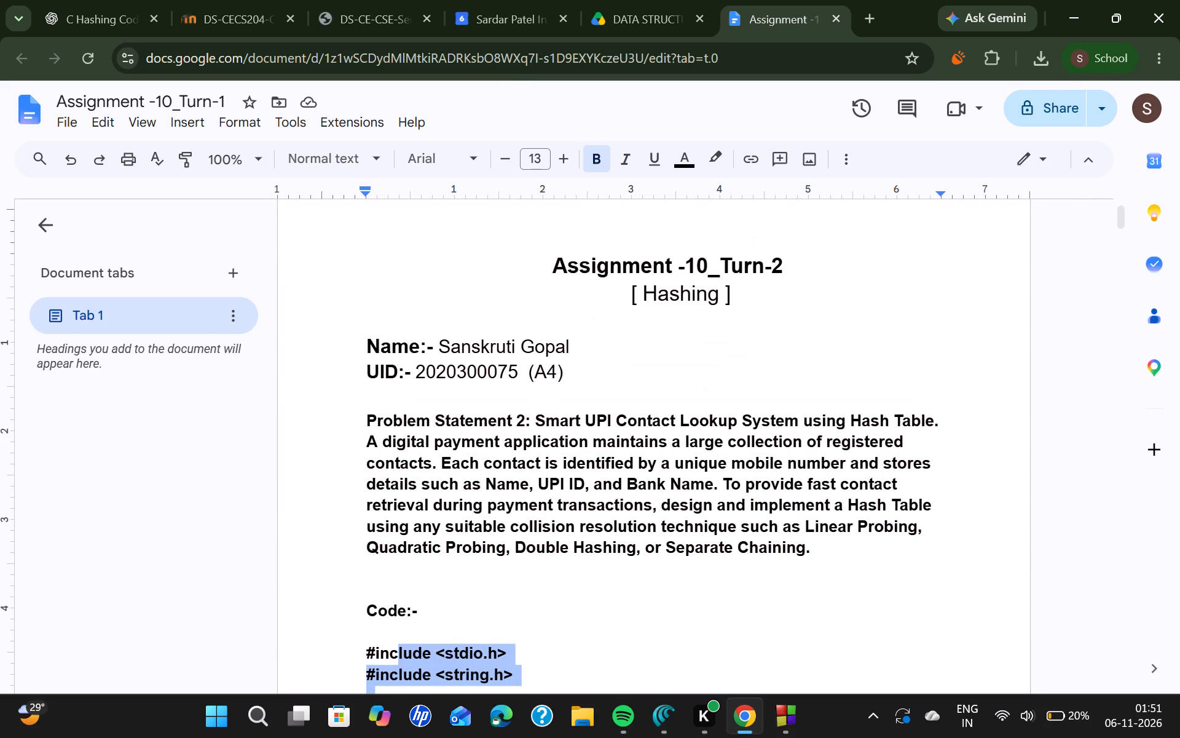
left_click_drag(394, 653, 366, 647)
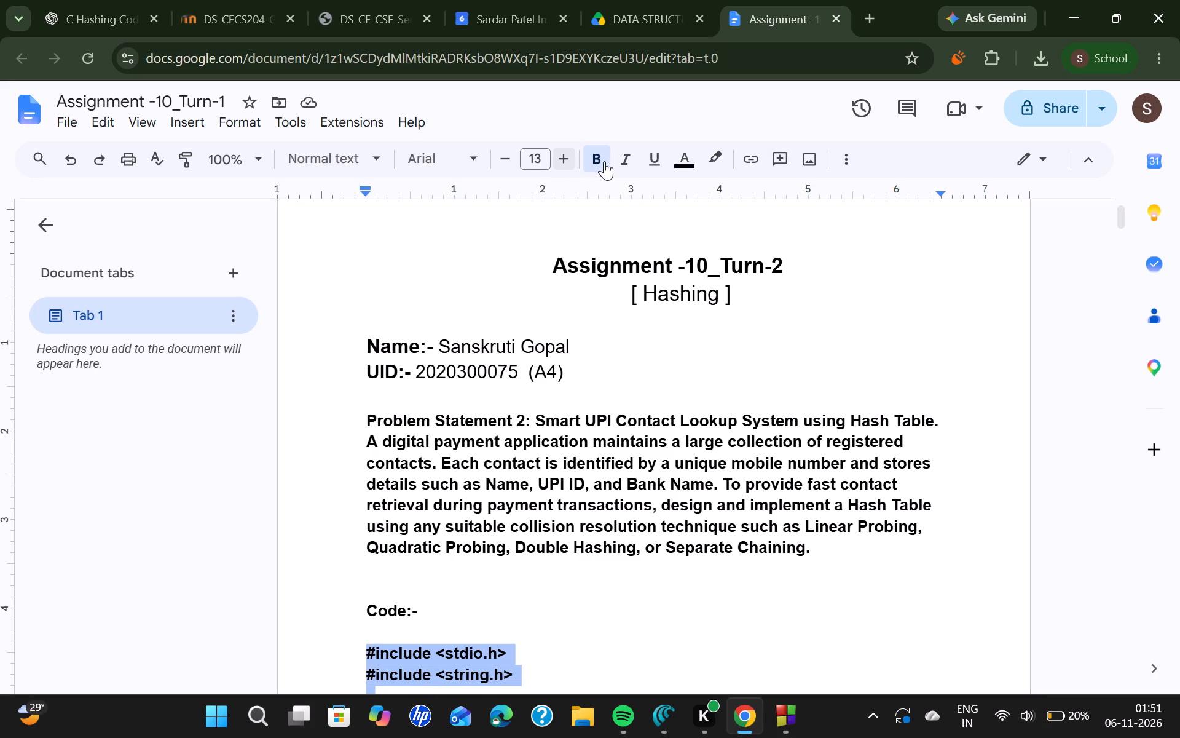
left_click(604, 161)
left_click(556, 658)
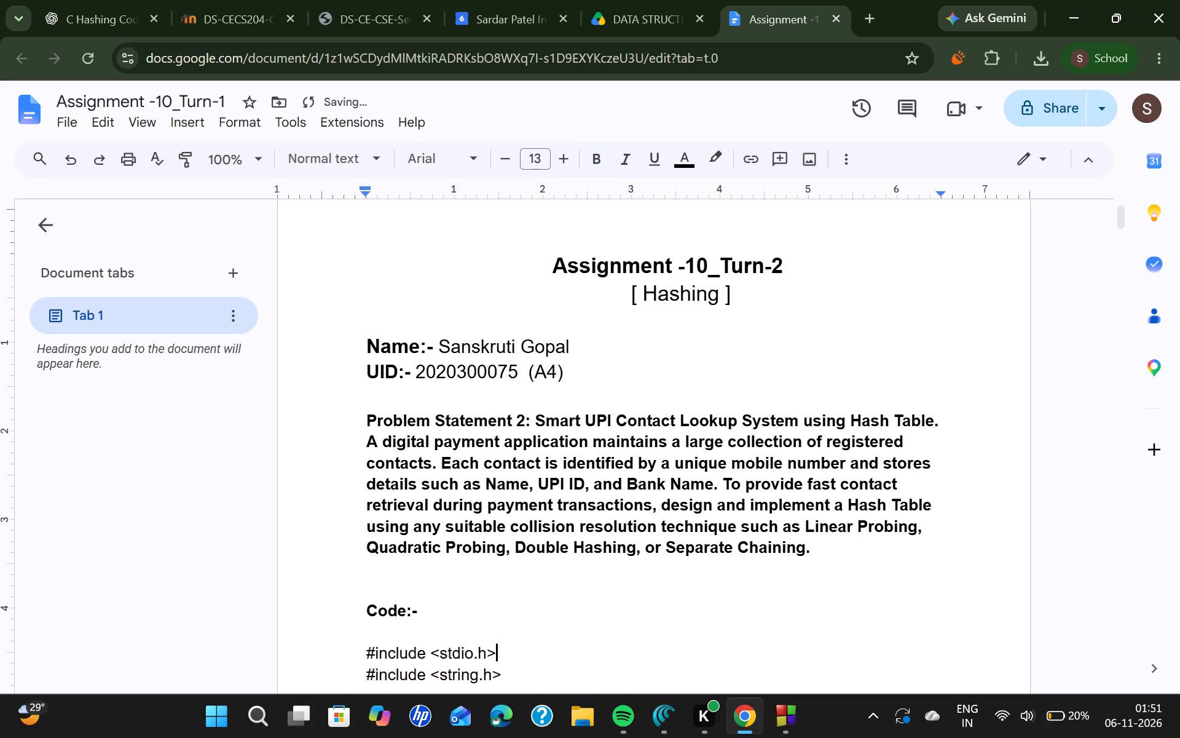
Add a bold "Conclusion:-" heading below the end of the code, followed by a blank line and a new line.
scroll(556, 658, "down", 17)
scroll(556, 658, "down", 4)
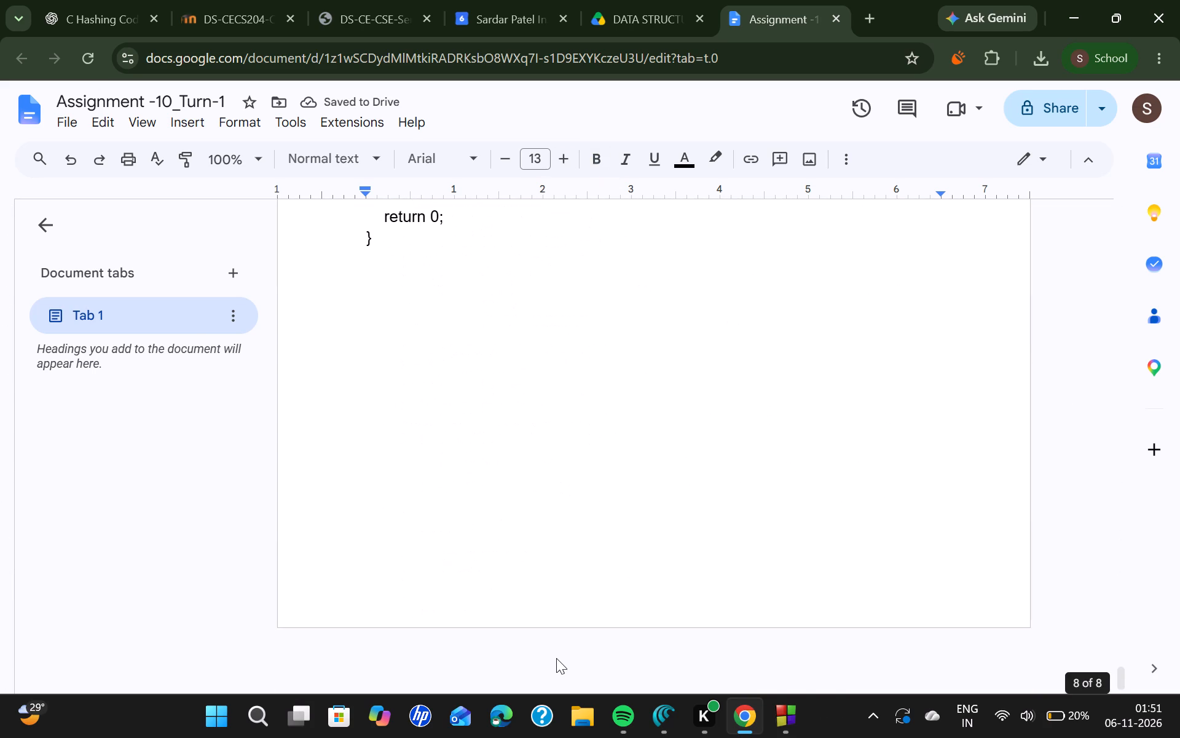
scroll(556, 658, "up", 1)
left_click(545, 470)
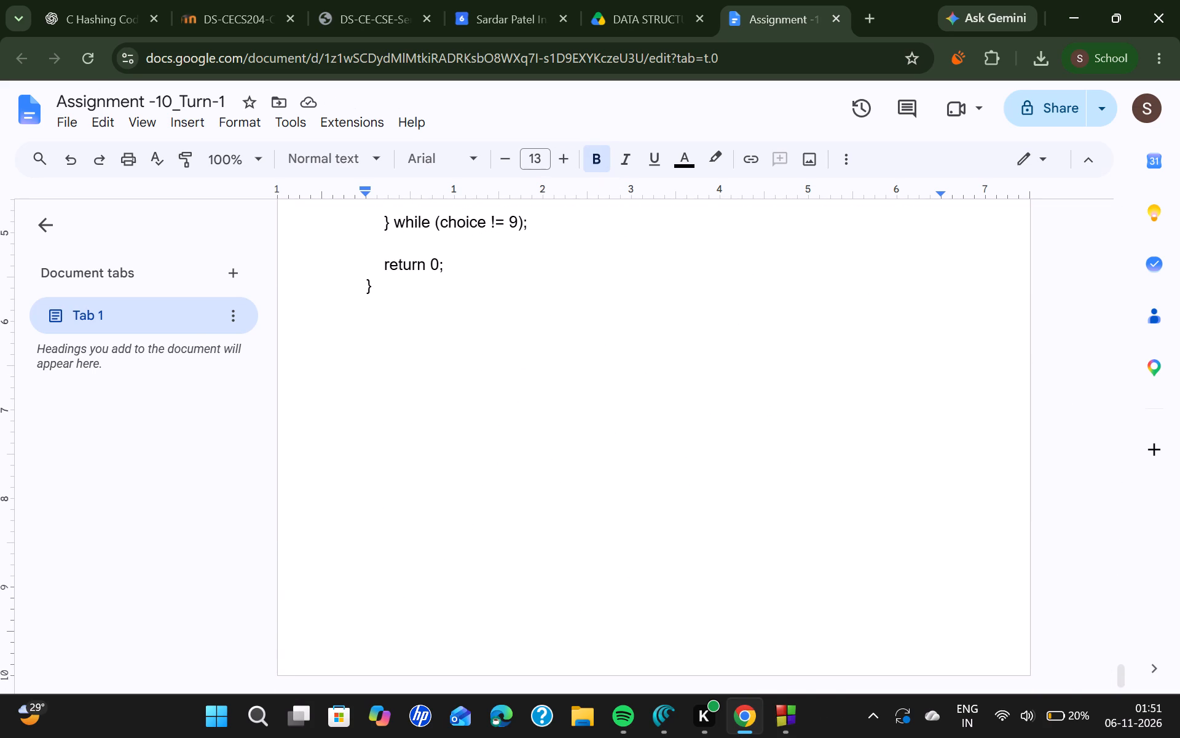
key("c")
key("BackSpace")
key("shift+c")
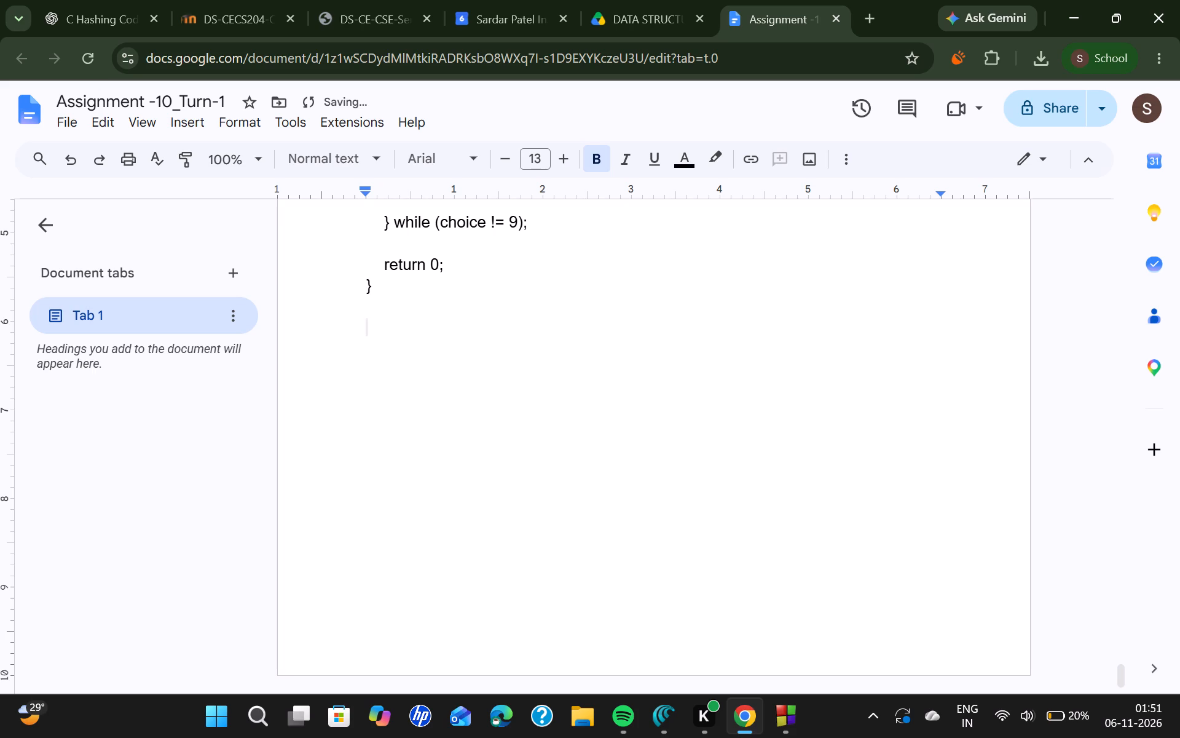
key("o")
type("nclusio")
key("n")
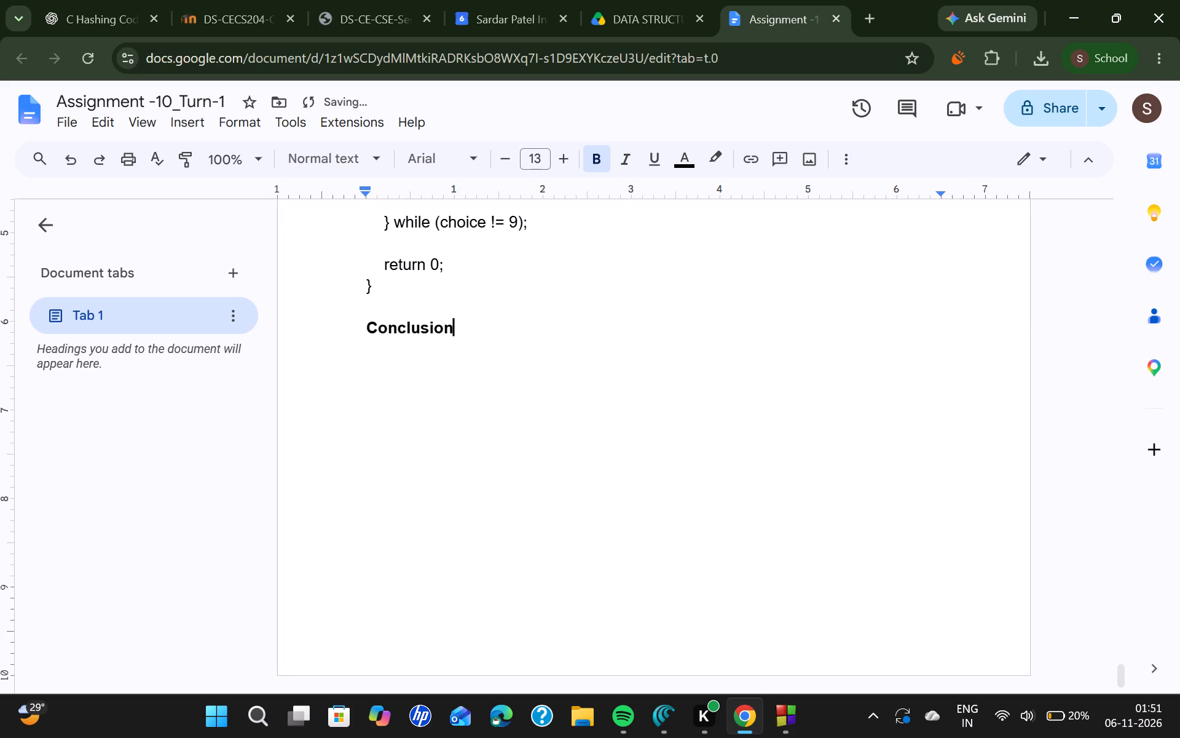
type(":p")
key("BackSpace")
key("minus")
key("Return")
key("Return")
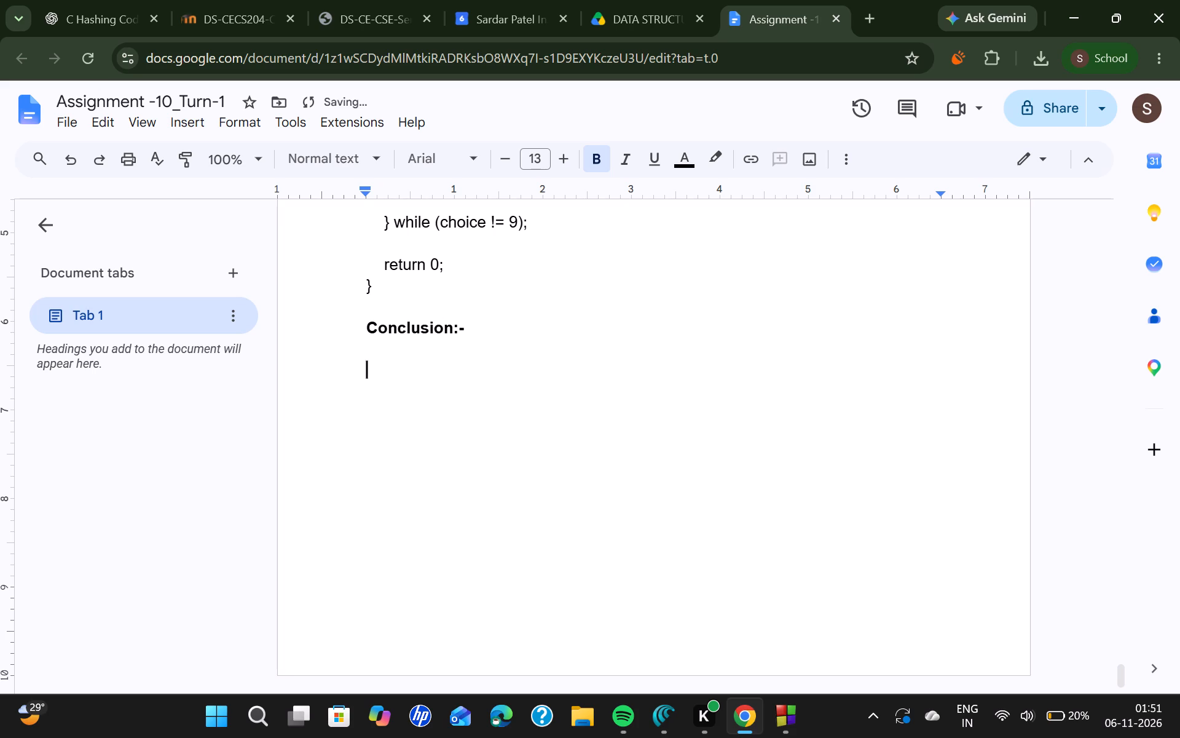
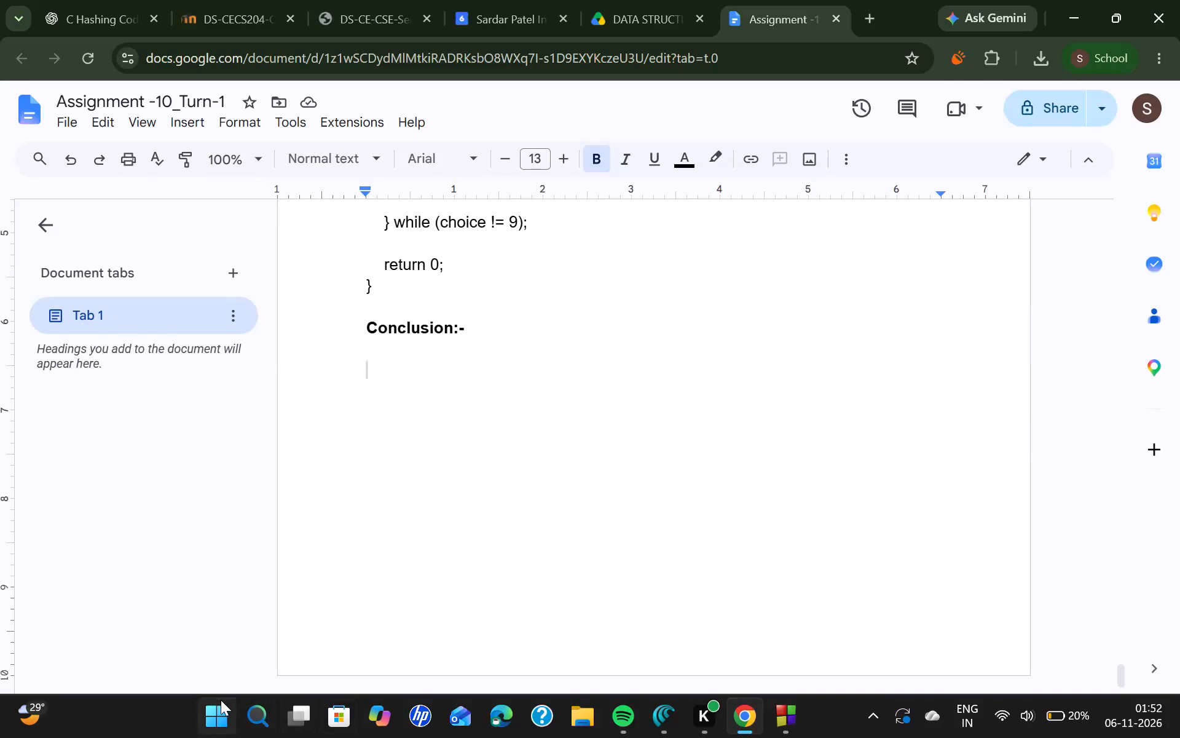
Find the WhatsApp desktop app on the computer and launch it.
left_click(221, 700)
left_click(530, 73)
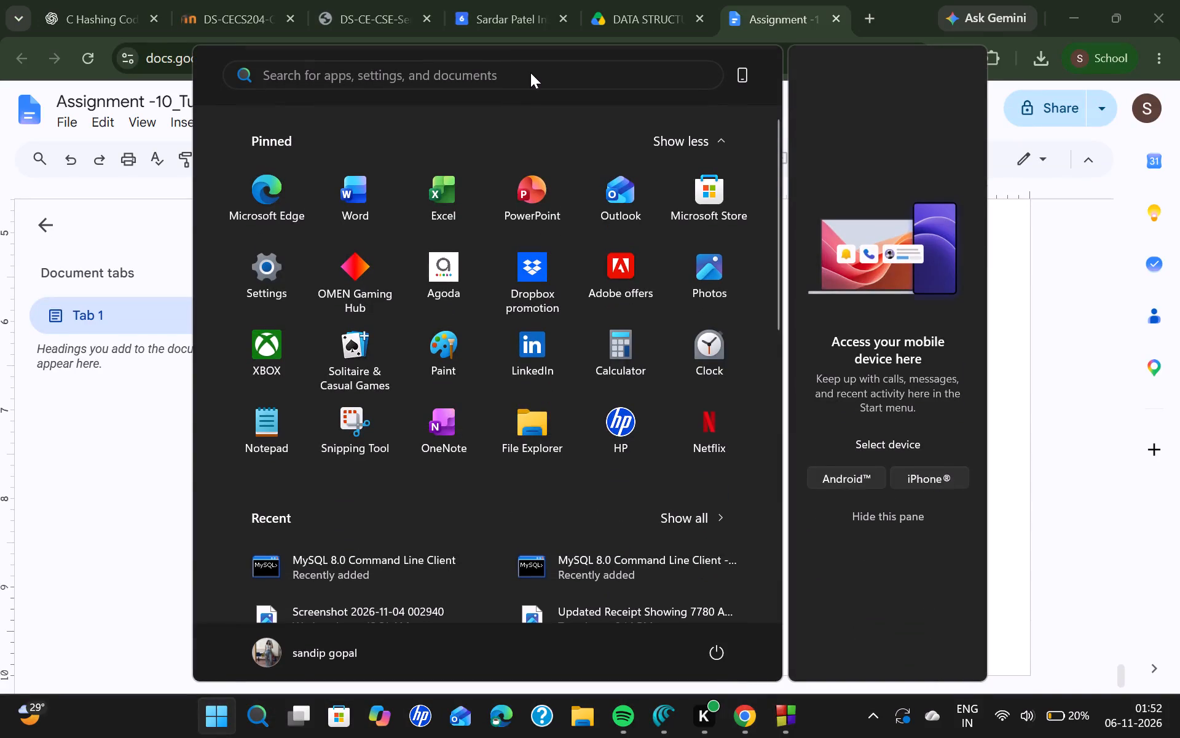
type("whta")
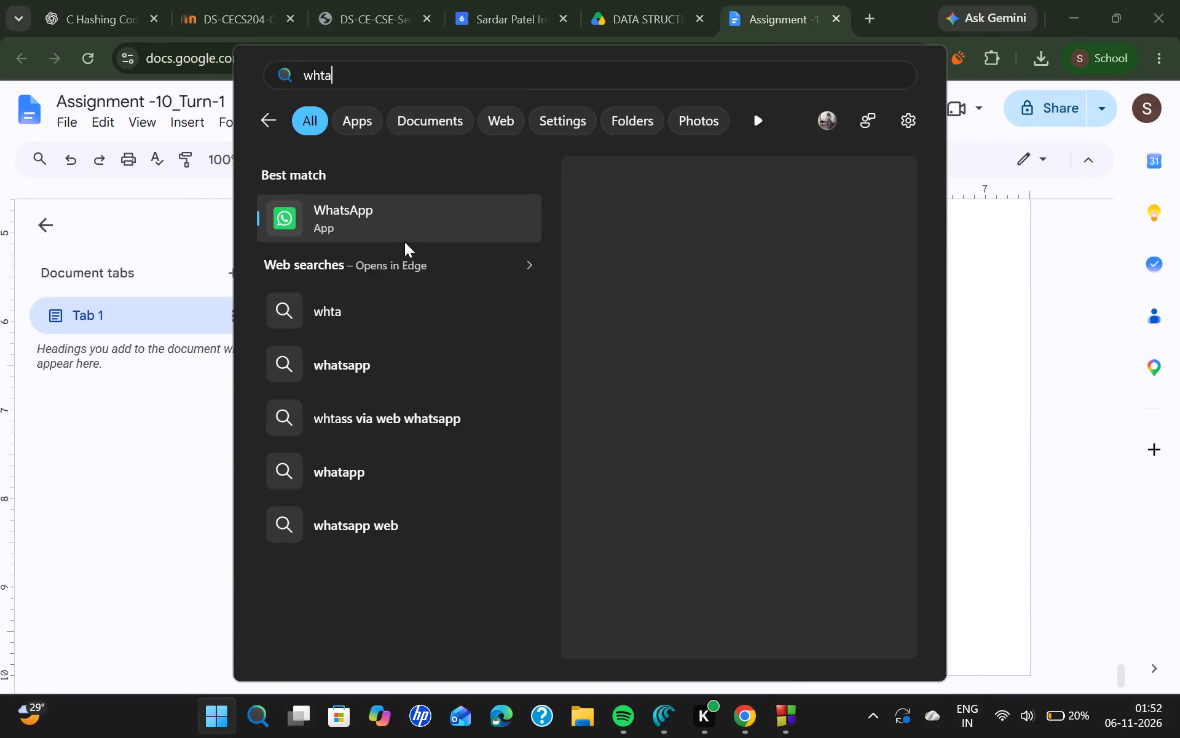
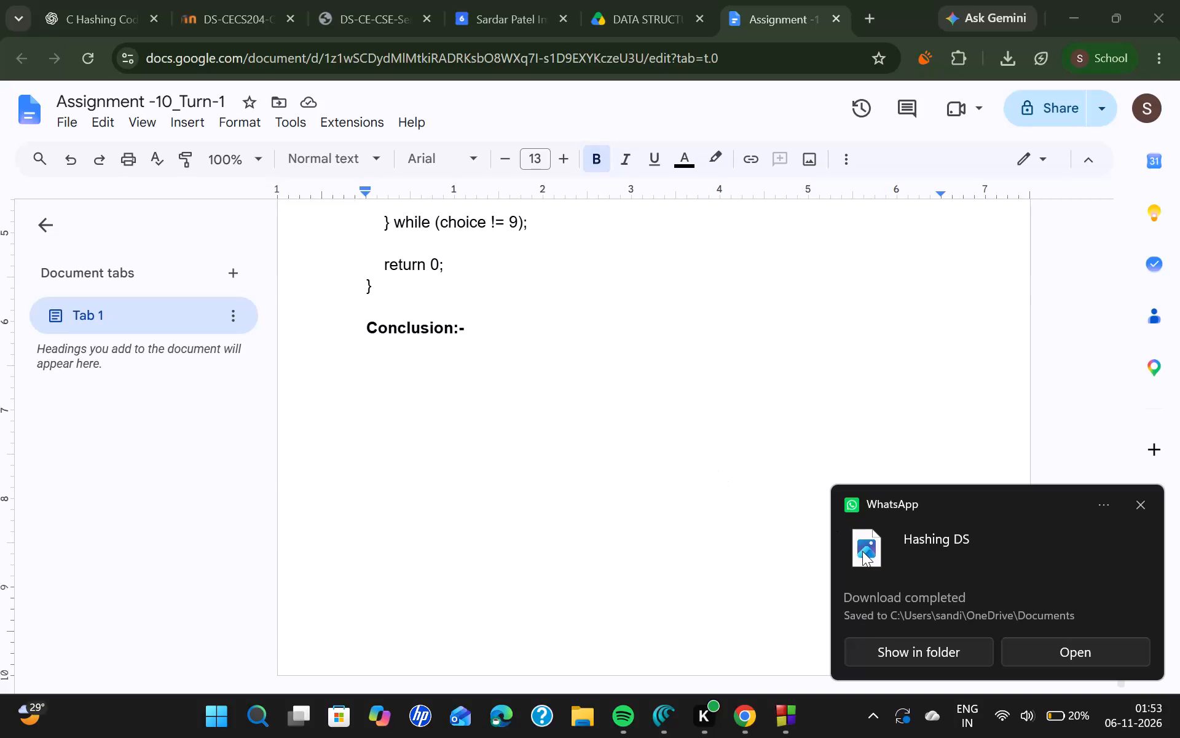
Insert the Hashing DS image of the handwritten conclusion below the "Conclusion:-" heading.
left_click_drag(862, 551, 641, 438)
left_click(1147, 504)
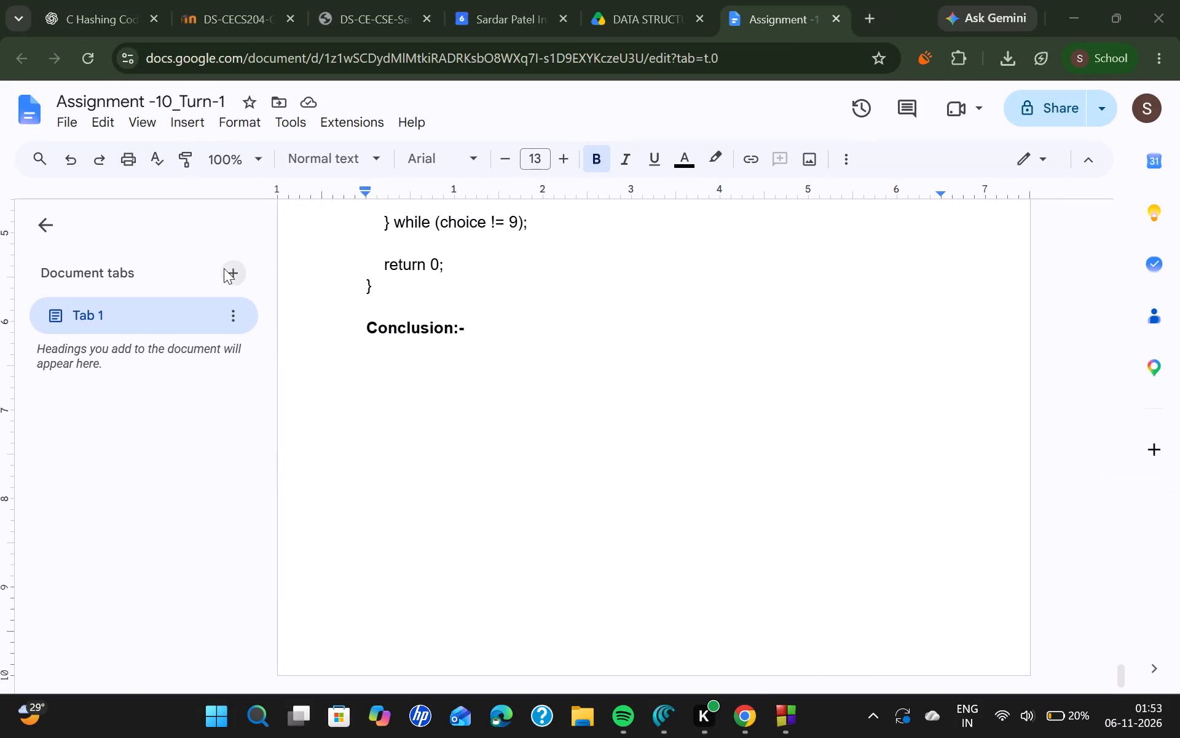
left_click(171, 127)
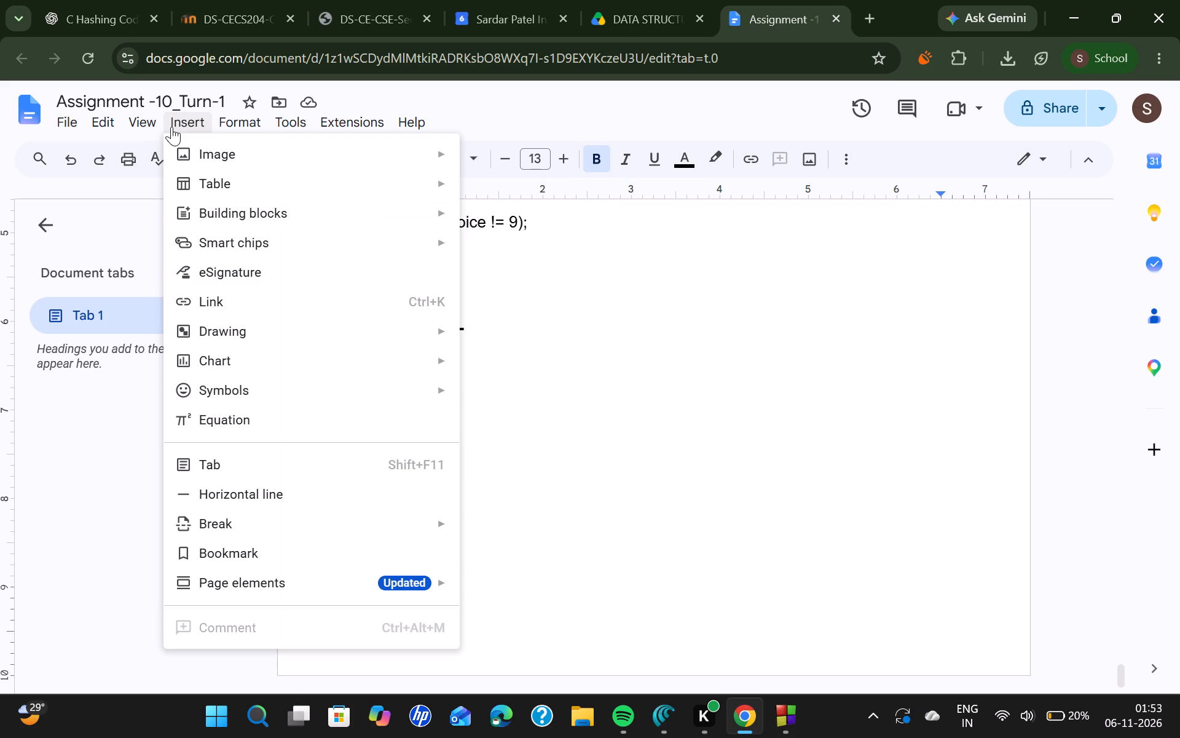
left_click(468, 162)
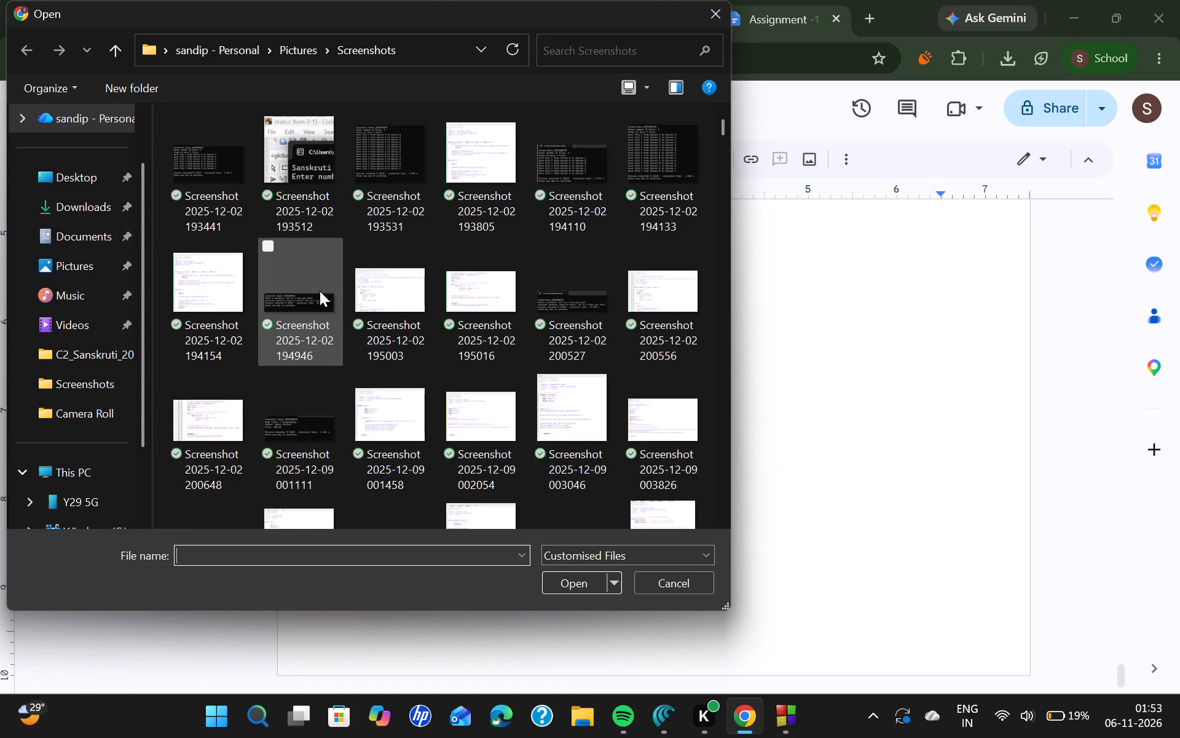
scroll(92, 154, "up", 2)
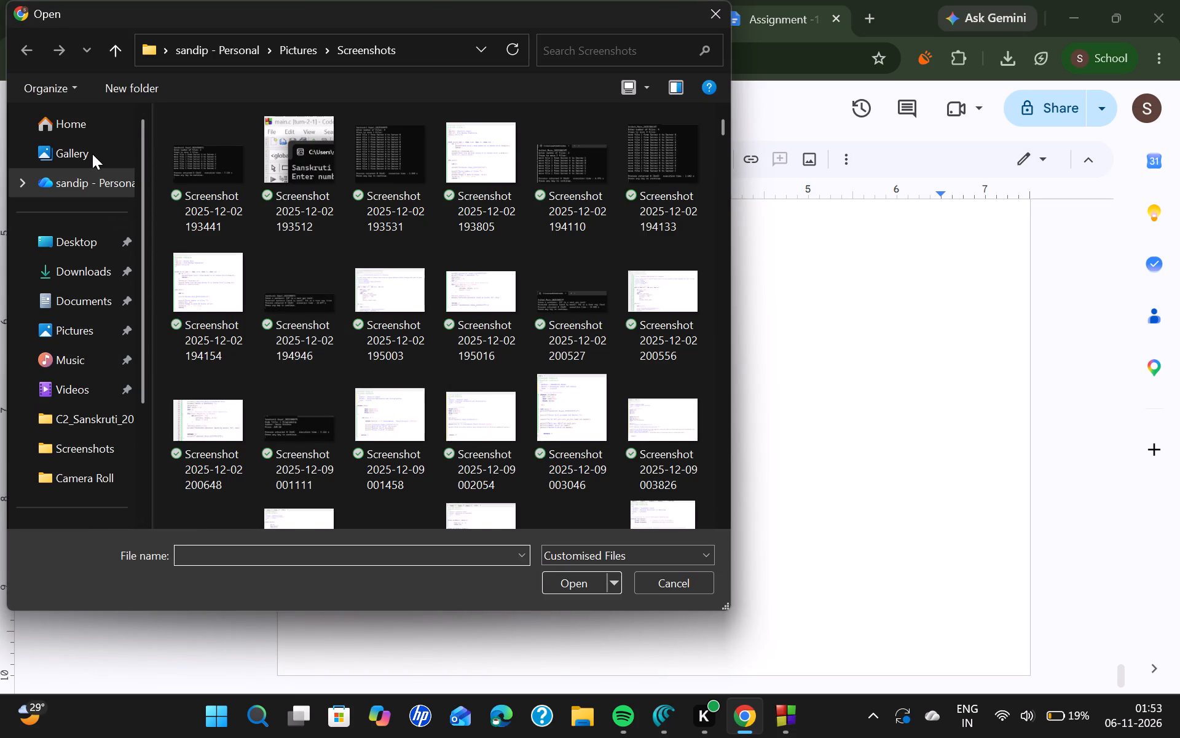
left_click(97, 126)
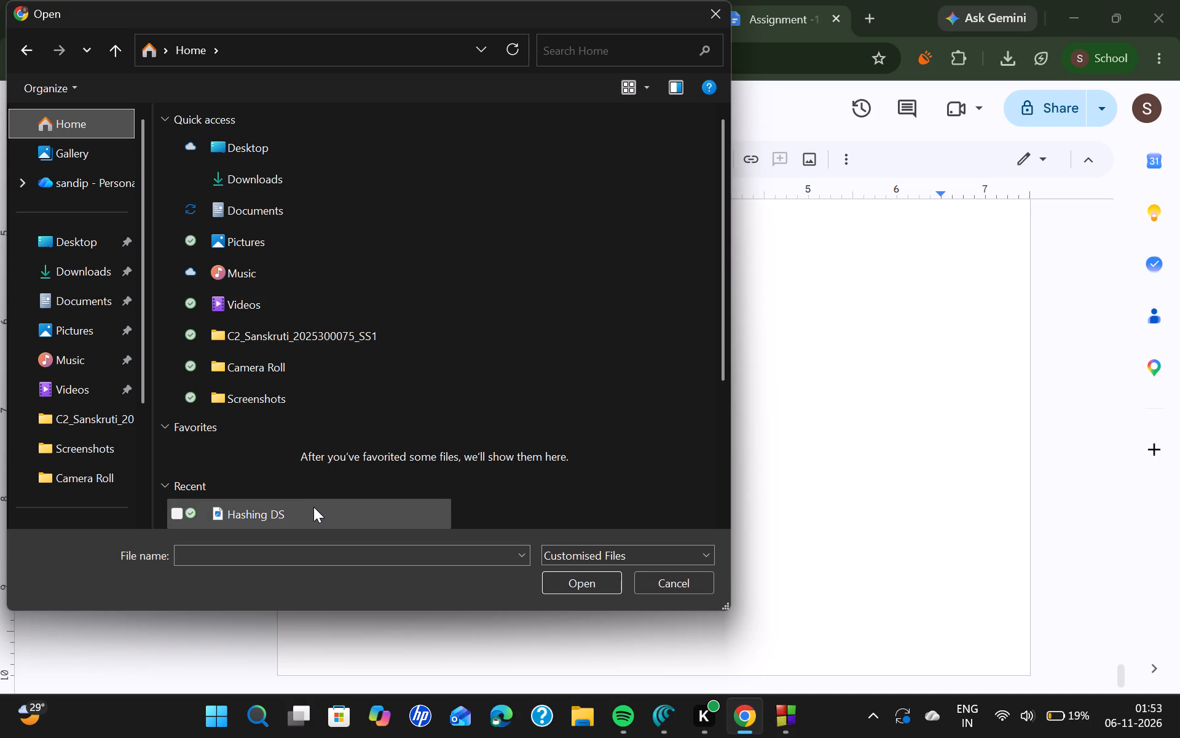
left_click_drag(313, 507, 470, 520)
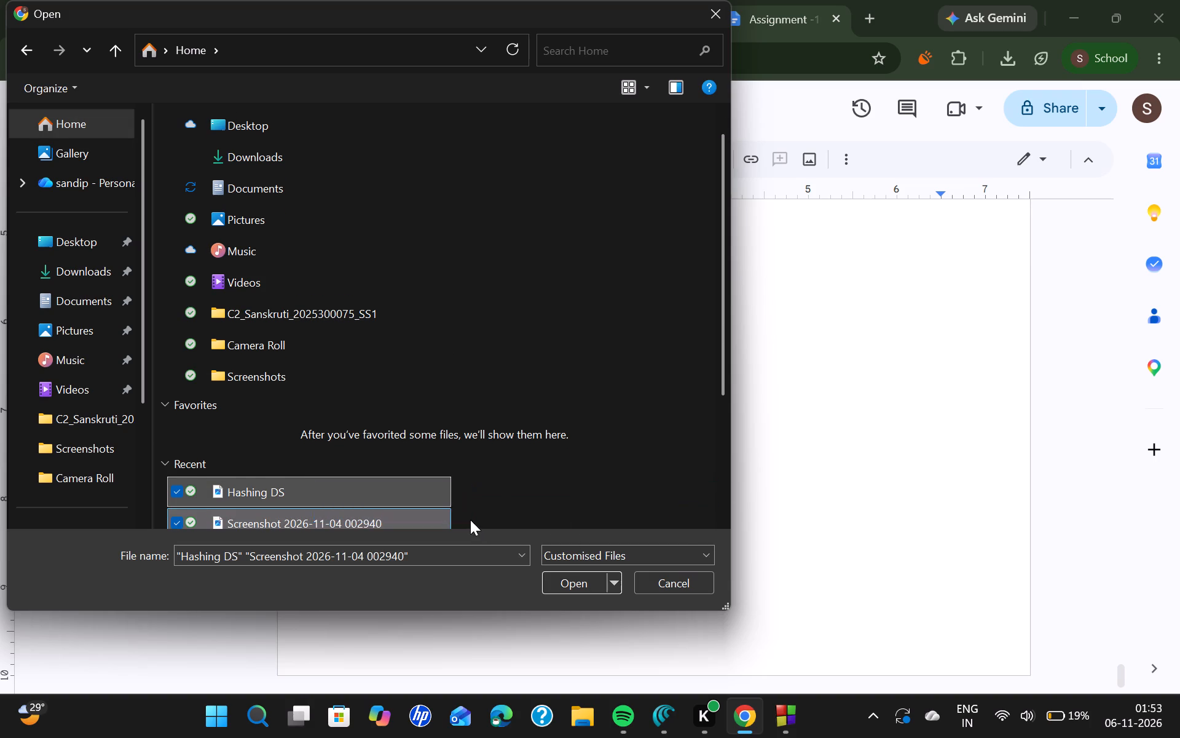
left_click(438, 492)
left_click_drag(438, 492, 792, 515)
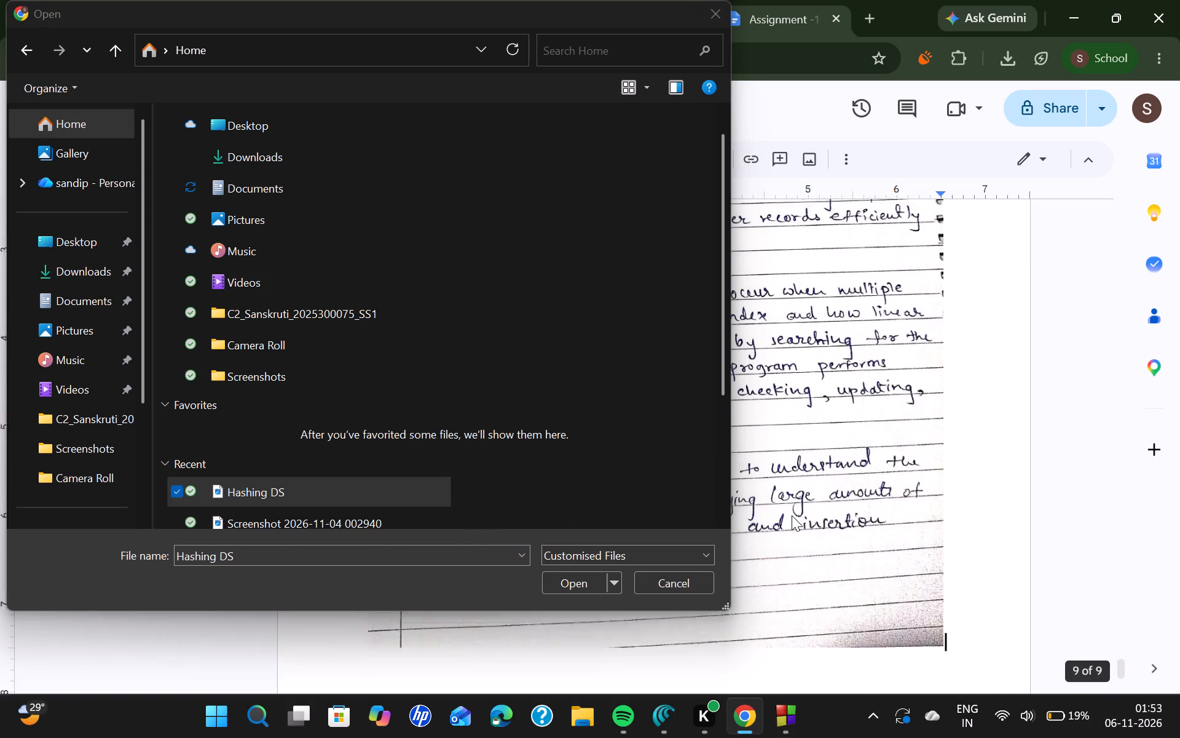
Dismiss the file picker and shrink the handwritten conclusion image on the final page to about 5.6 inches wide.
left_click(919, 514)
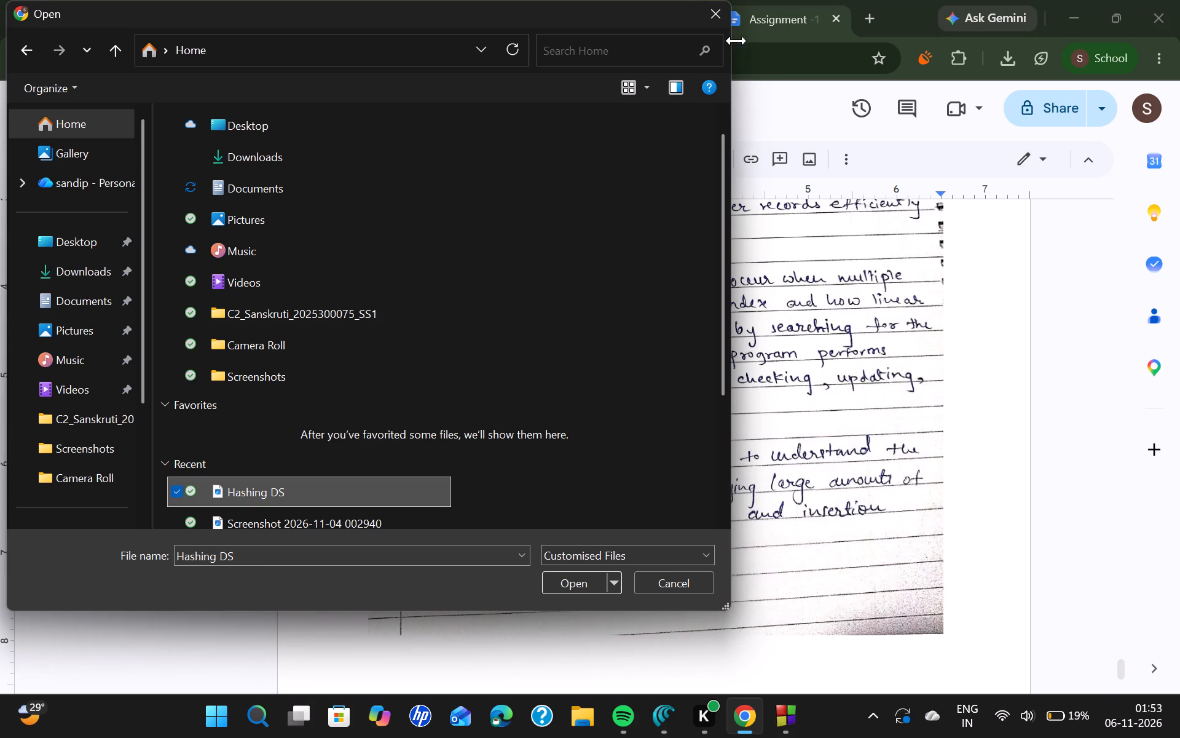
left_click(718, 18)
scroll(650, 379, "up", 2)
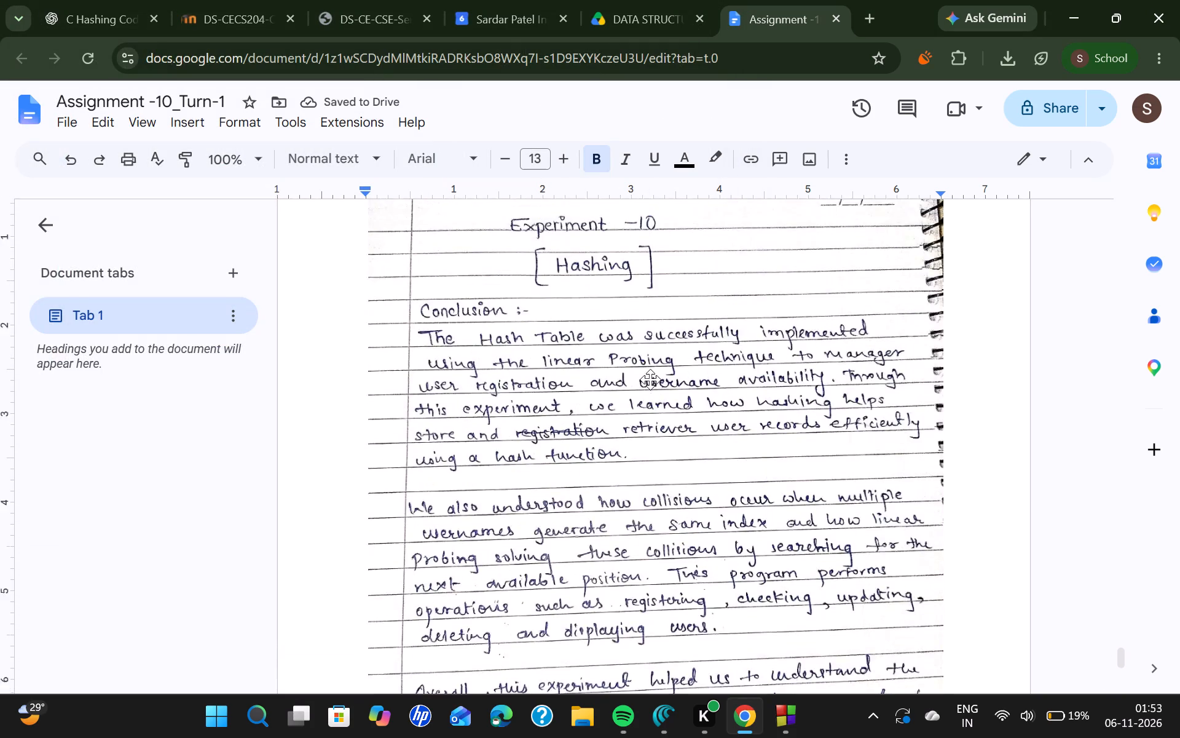
scroll(650, 379, "up", 6)
scroll(650, 379, "right", 1)
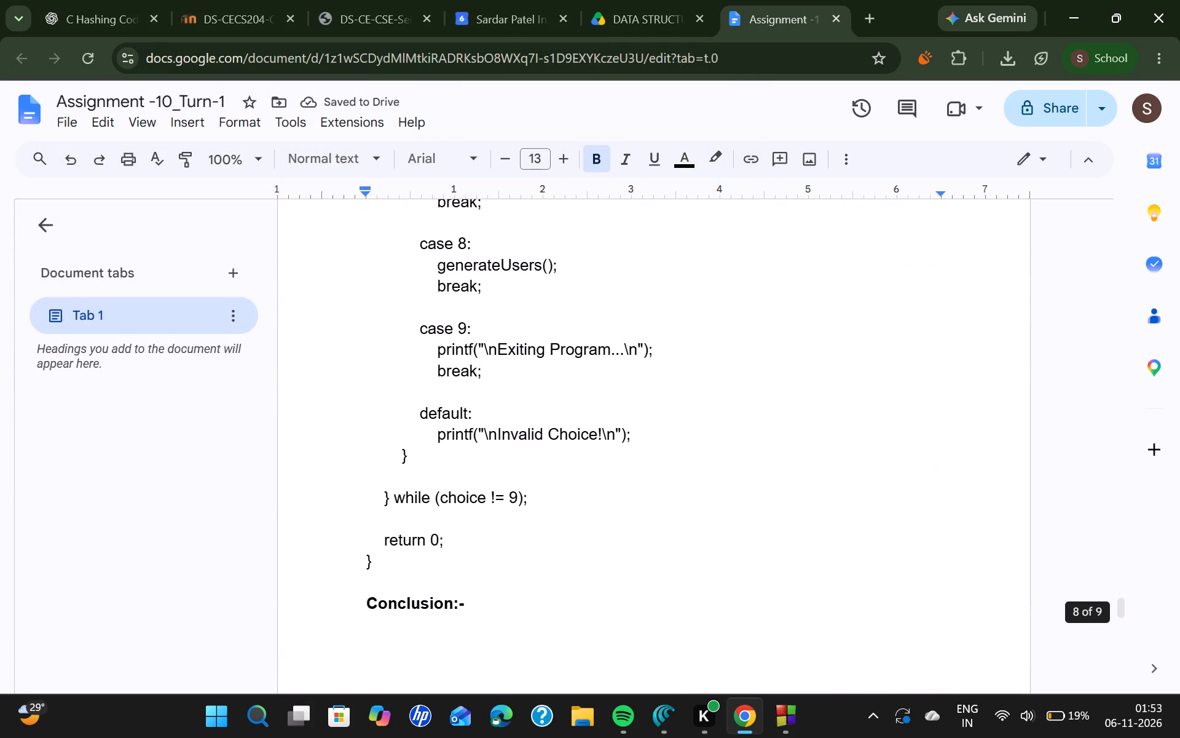
scroll(650, 379, "right", 1)
scroll(650, 379, "down", 2)
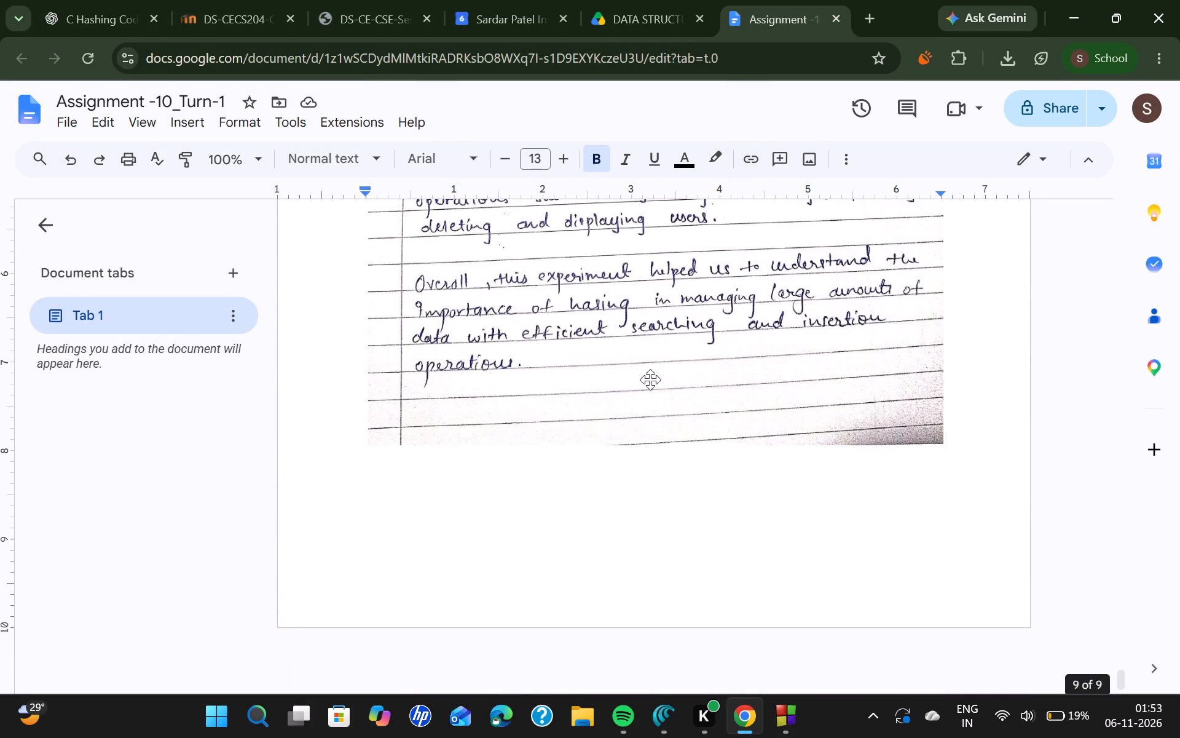
left_click(650, 379)
left_click_drag(658, 442, 659, 407)
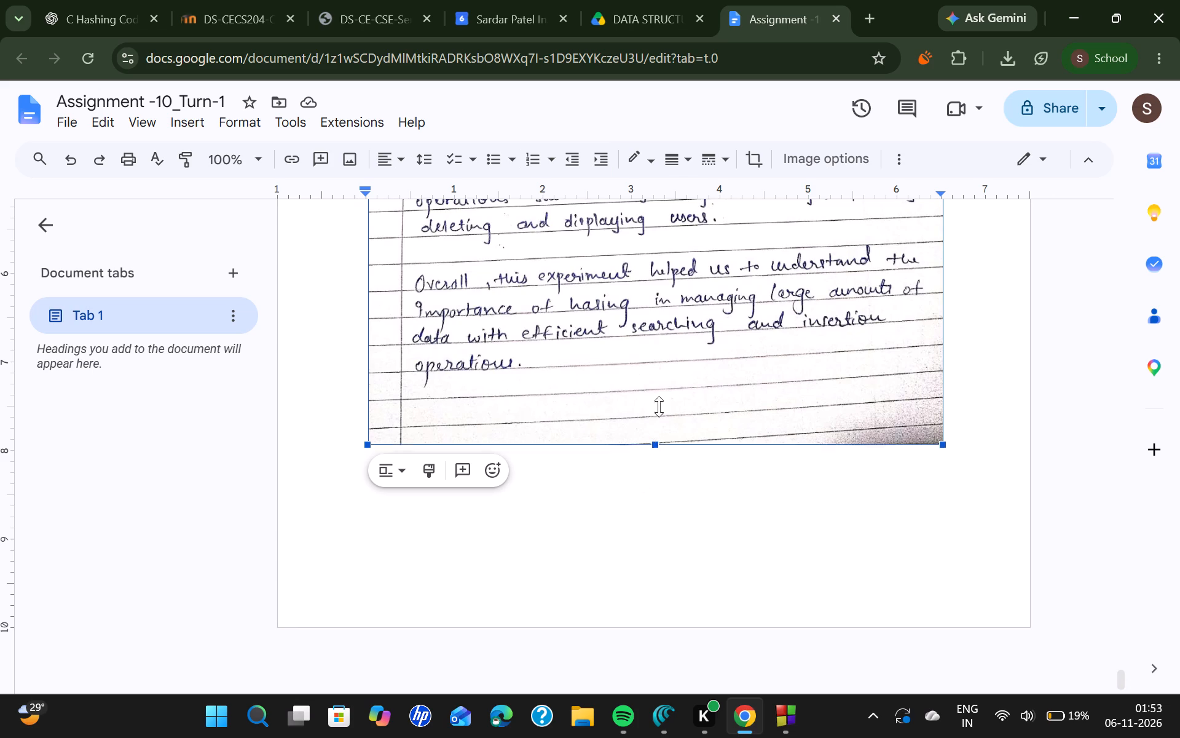
left_click_drag(659, 407, 657, 293)
scroll(892, 335, "up", 2)
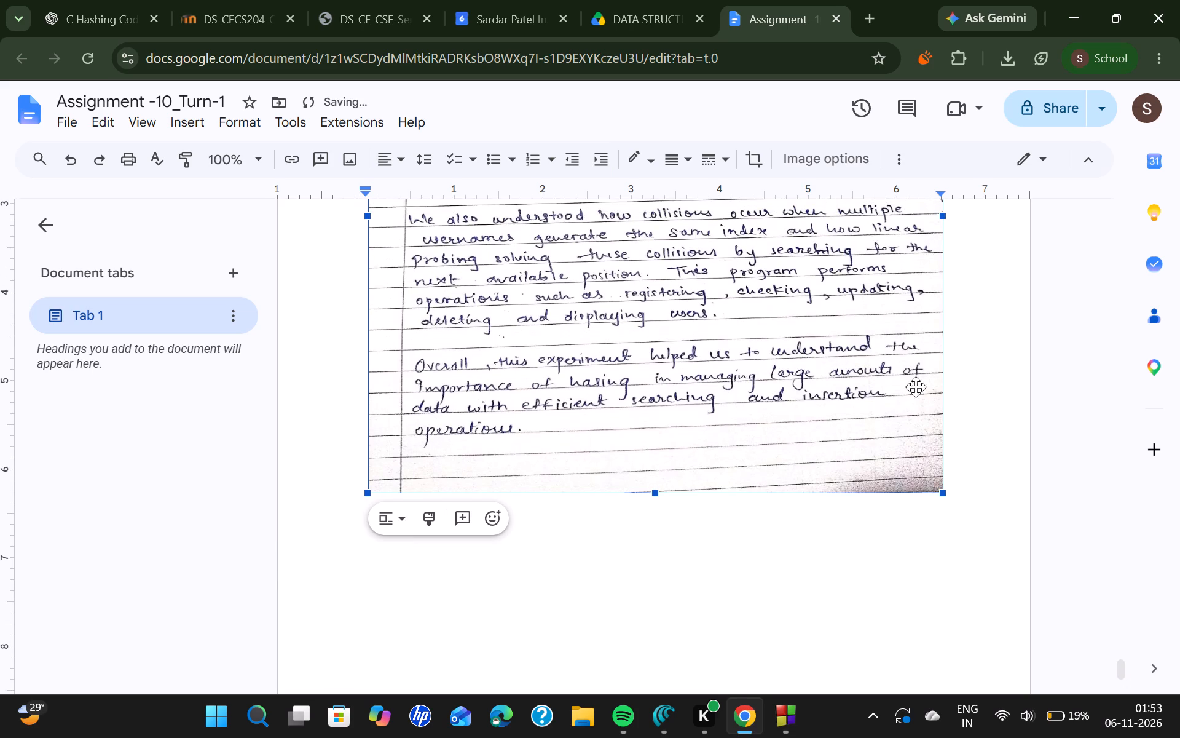
left_click_drag(942, 493, 857, 413)
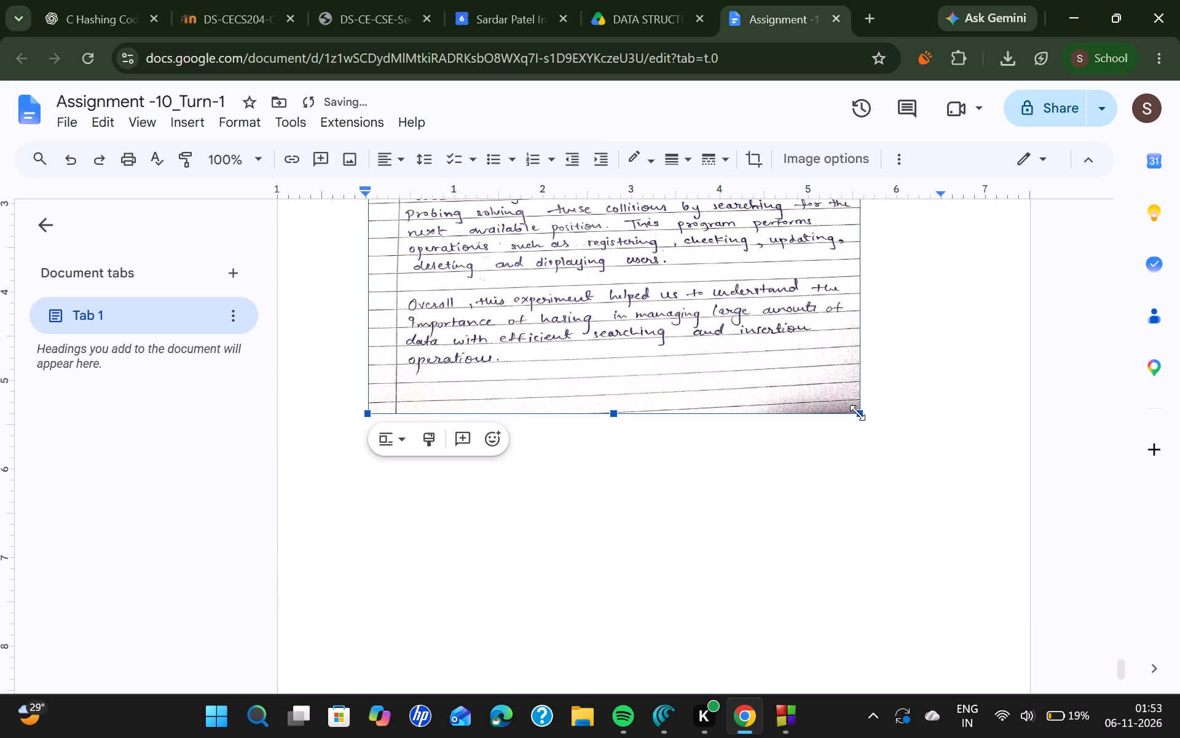
Break the line after "Problem Statement 2:" so the statement text starts on its own line below the heading.
scroll(857, 413, "up", 3)
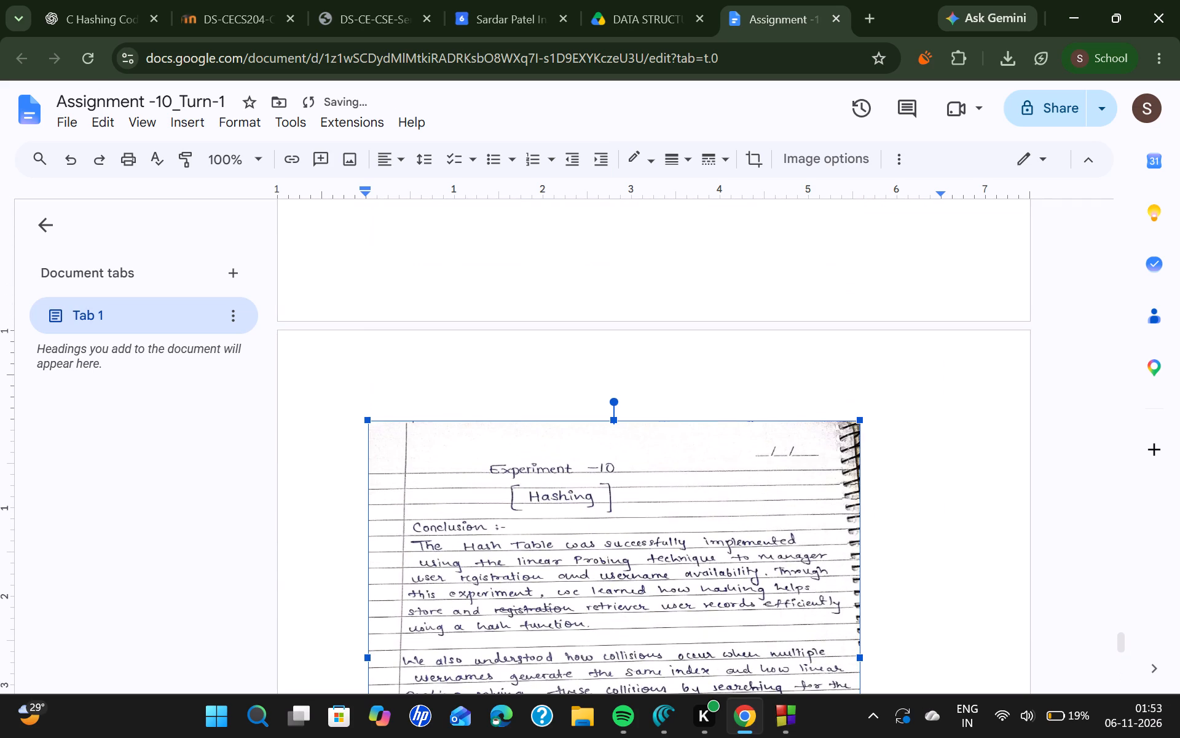
scroll(655, 425, "up", 2)
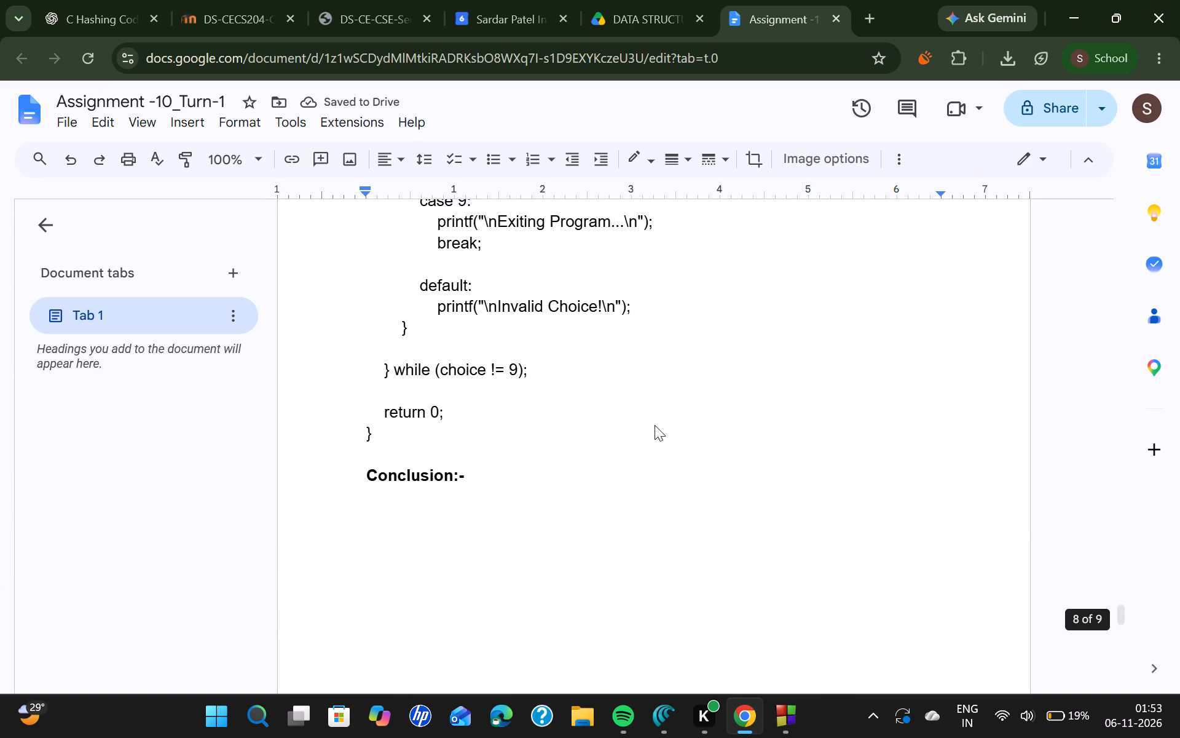
scroll(655, 425, "up", 18)
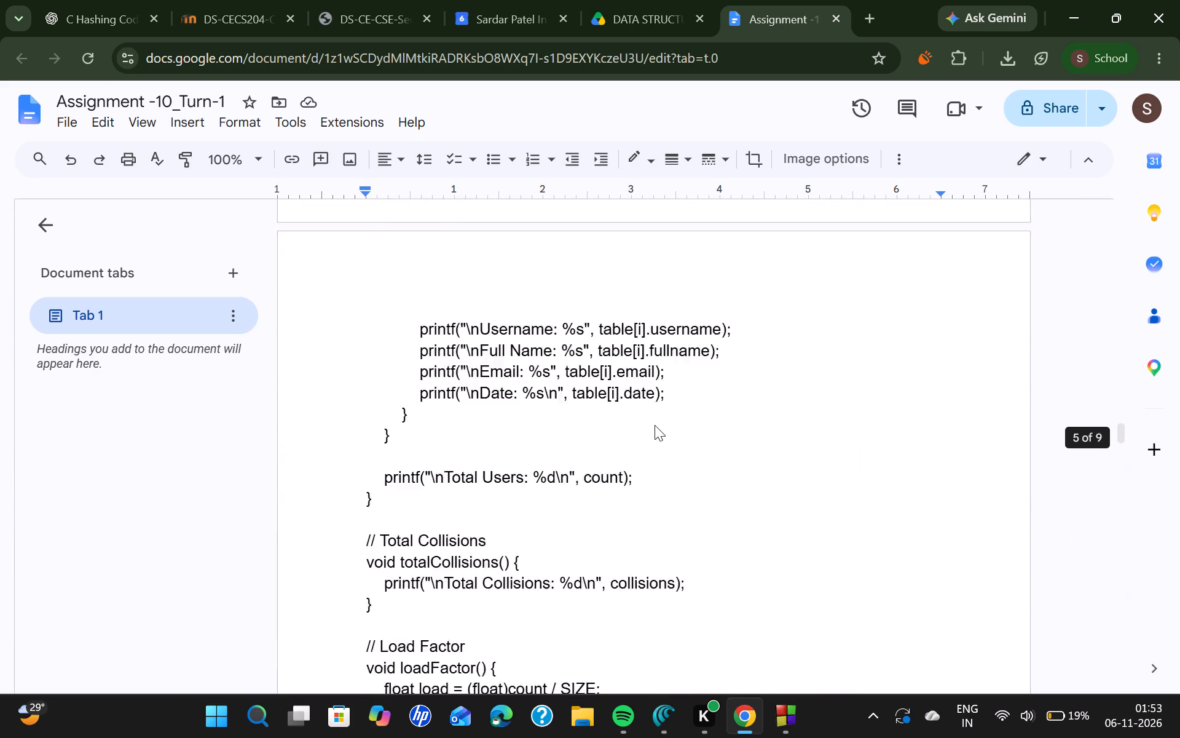
scroll(655, 425, "up", 13)
scroll(655, 425, "down", 2)
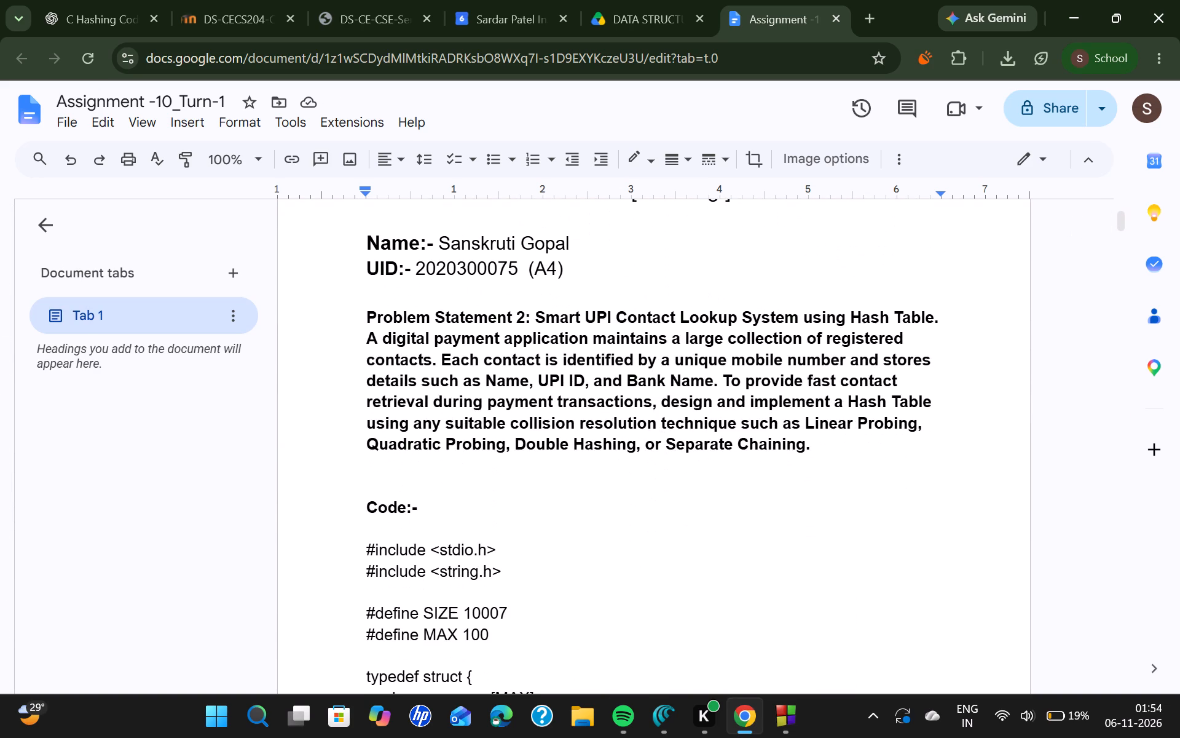
left_click(532, 315)
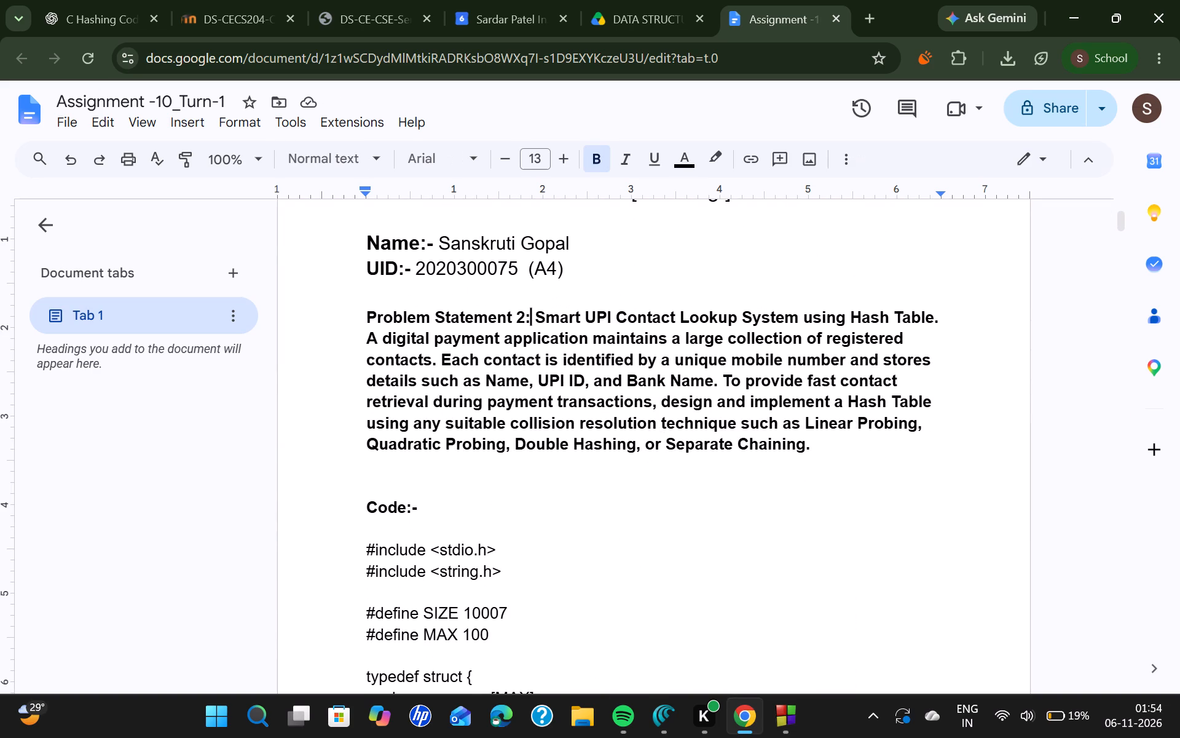
key("Return")
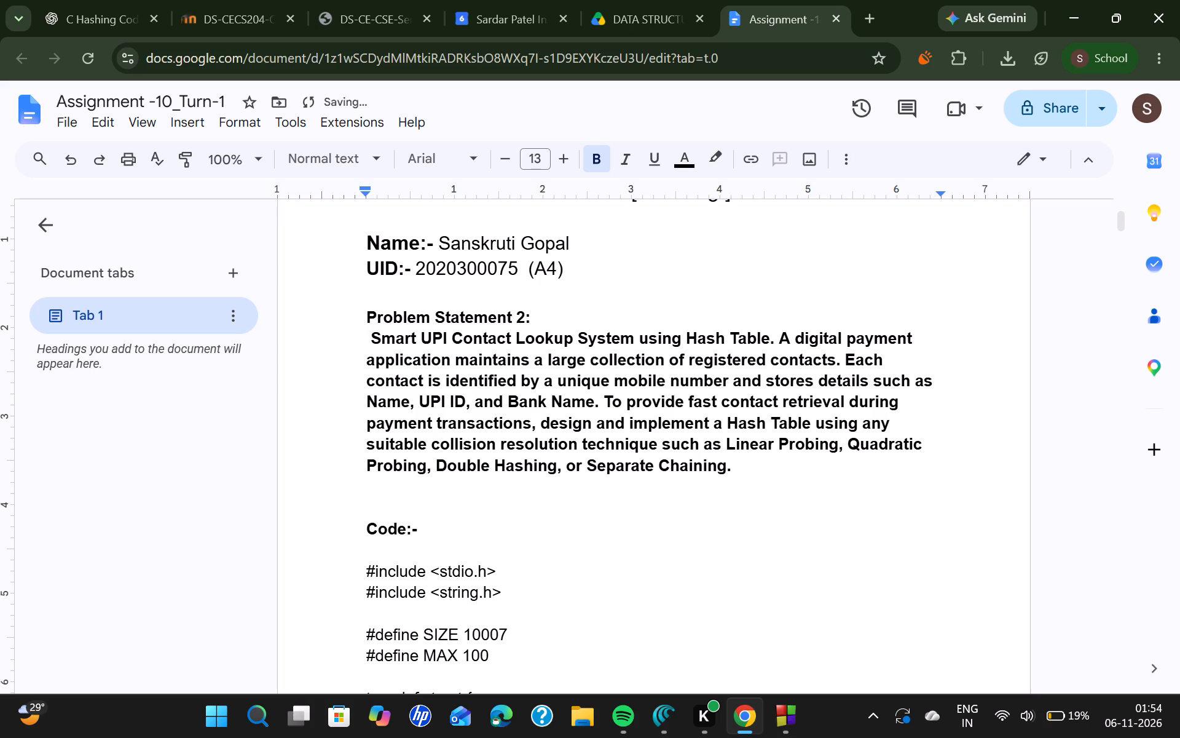
Remove the bold formatting from the problem statement paragraph, from "Smart UPI Contact Lookup System" to "Separate Chaining.".
left_click_drag(362, 336, 722, 472)
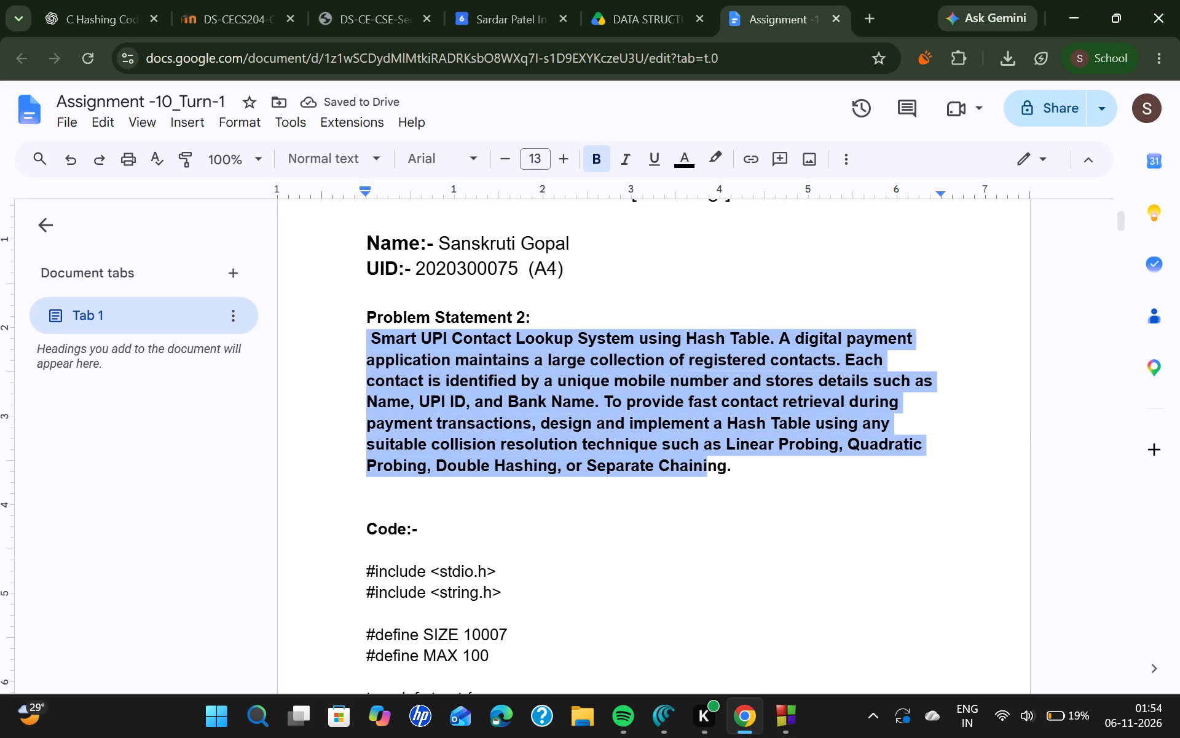
left_click_drag(722, 472, 736, 472)
left_click(592, 162)
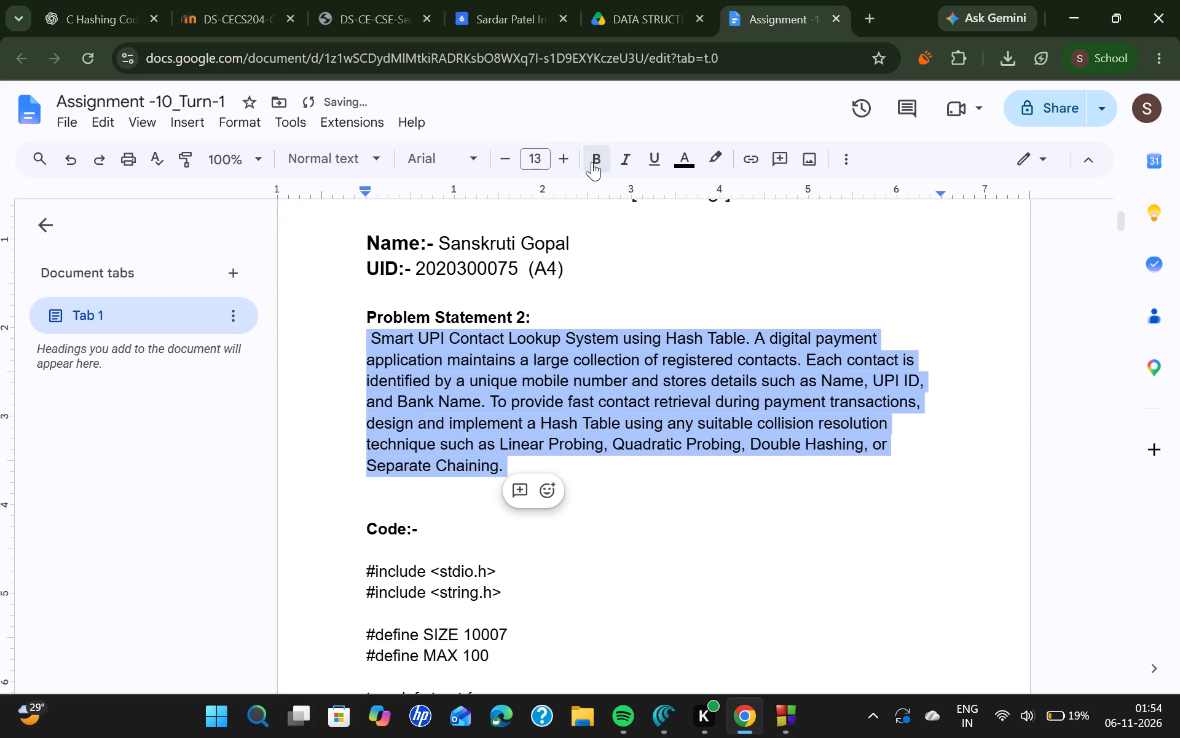
left_click(561, 333)
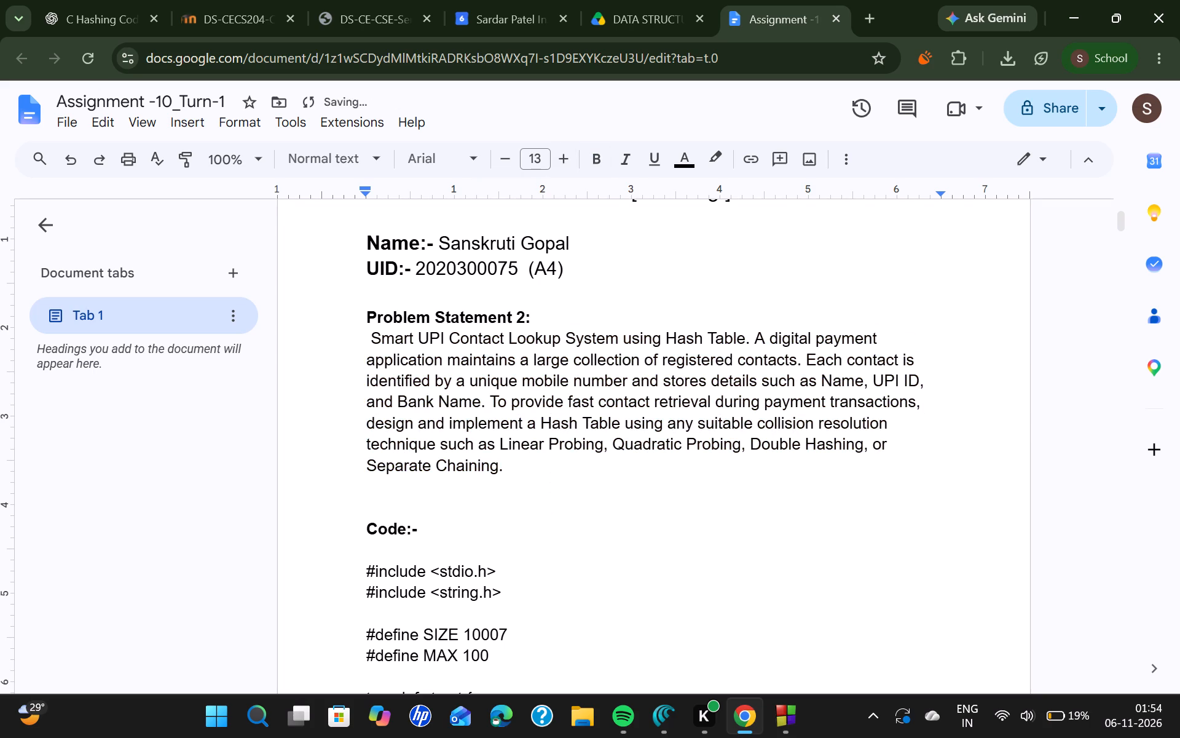
Add a blank line below the "Problem Statement 2:" heading and delete the leading space before "Smart UPI".
left_click(537, 314)
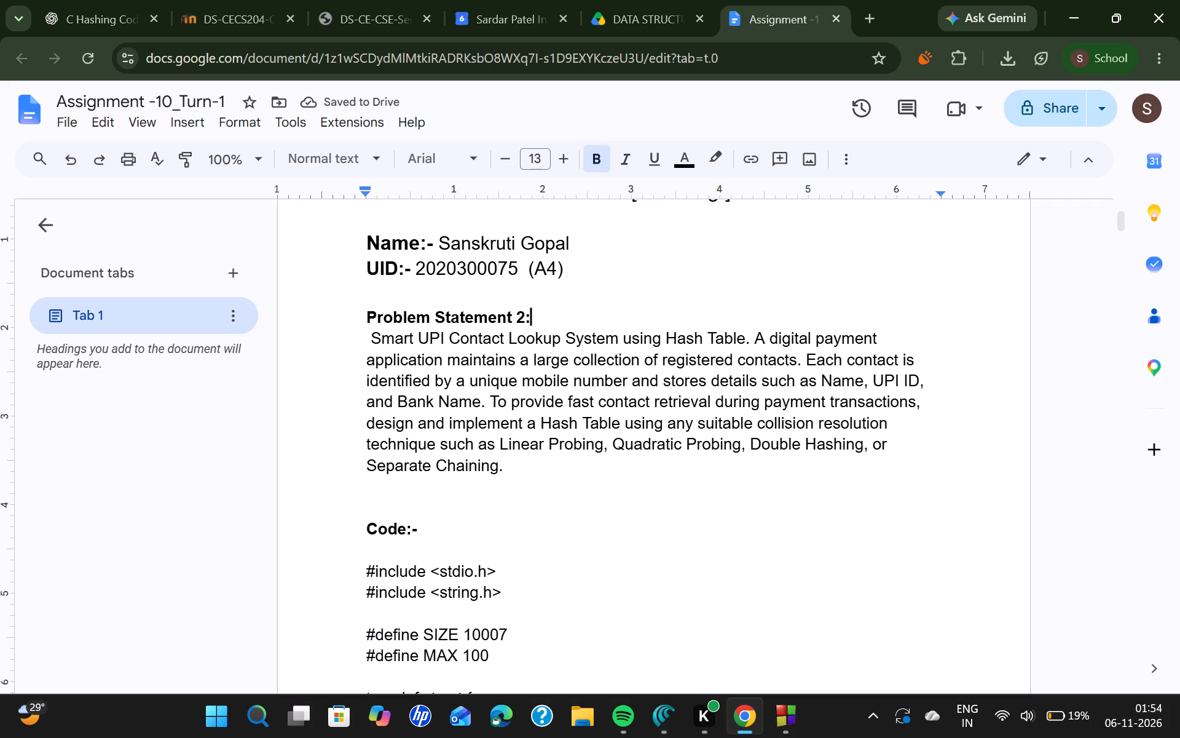
key("Return")
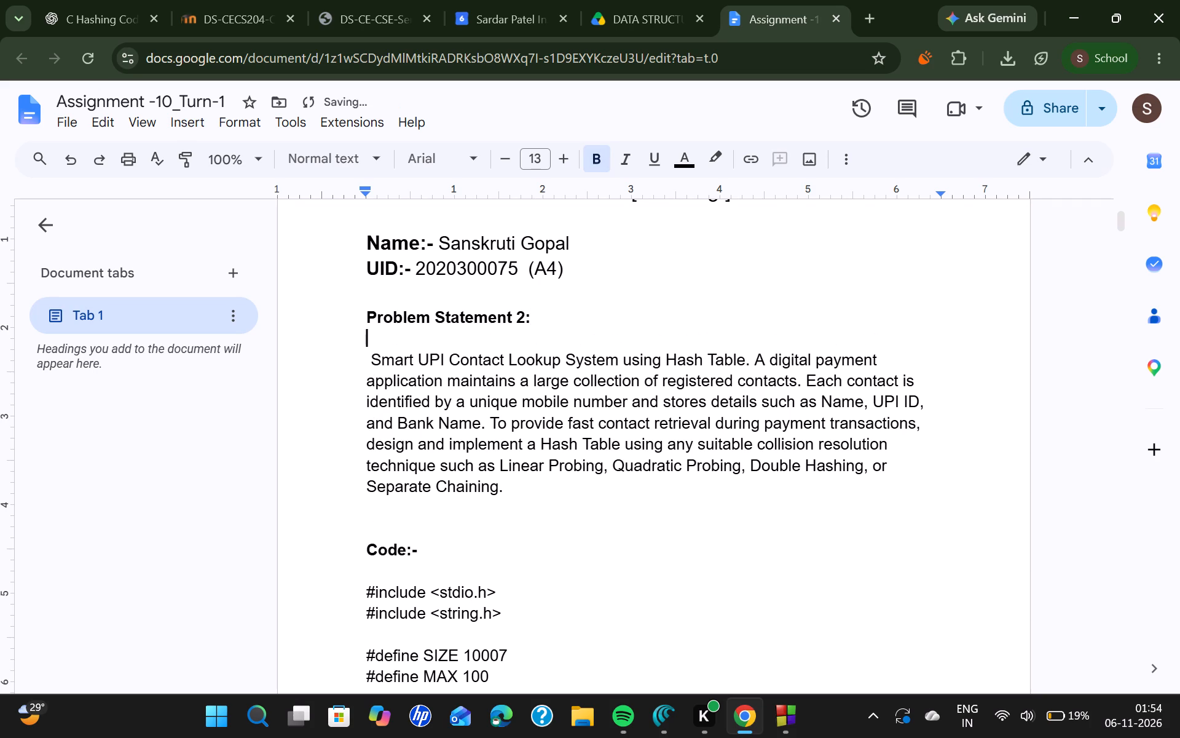
scroll(450, 368, "down", 1)
left_click(373, 330)
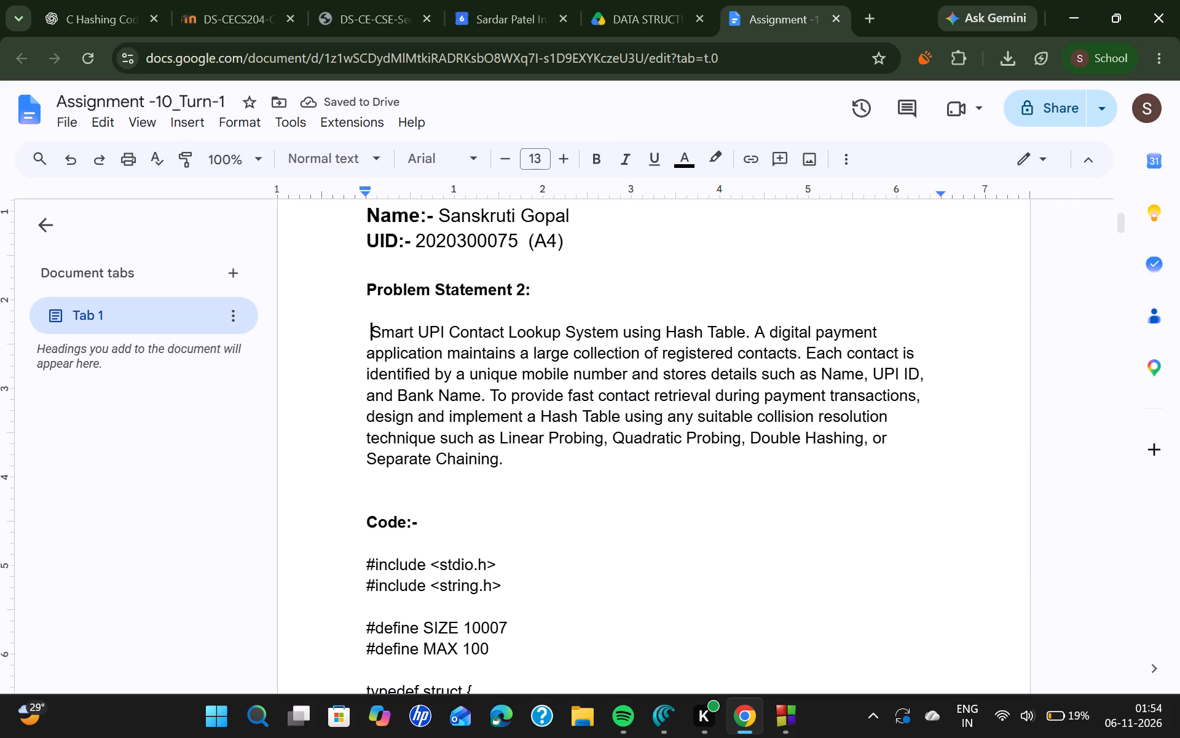
key("BackSpace")
Increase the "Code:-" heading's font size to 14.
scroll(470, 386, "up", 1)
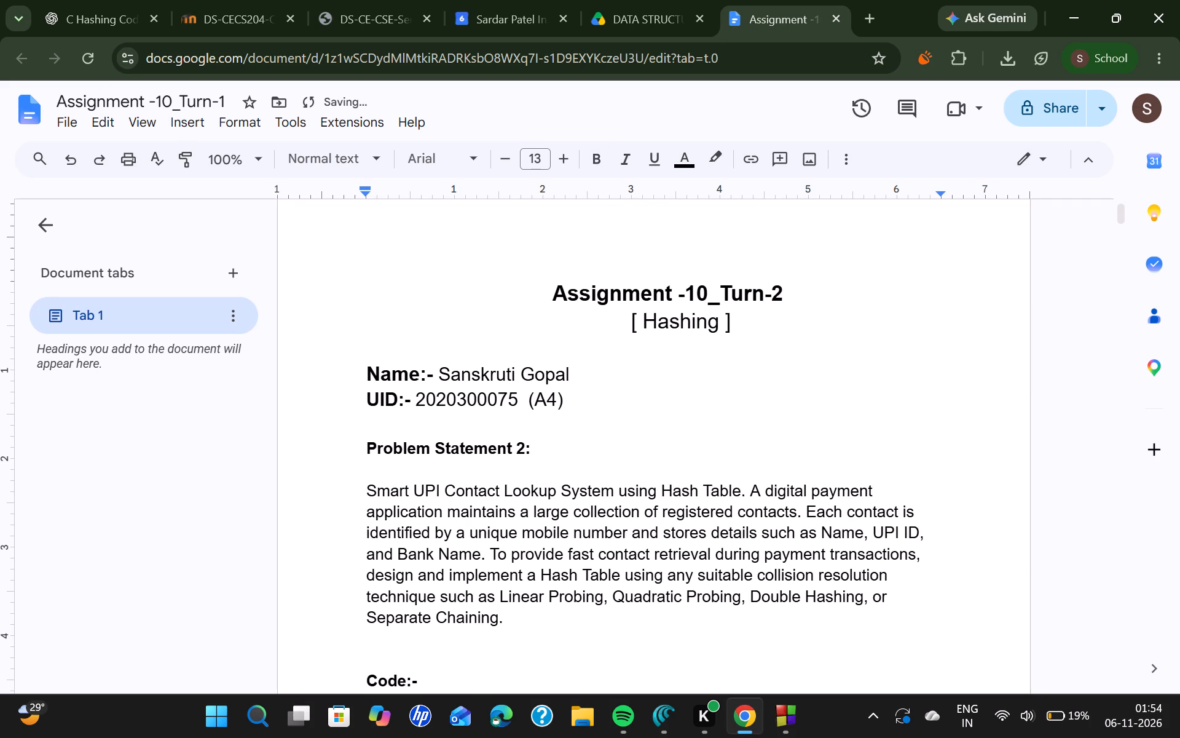
scroll(470, 386, "down", 4)
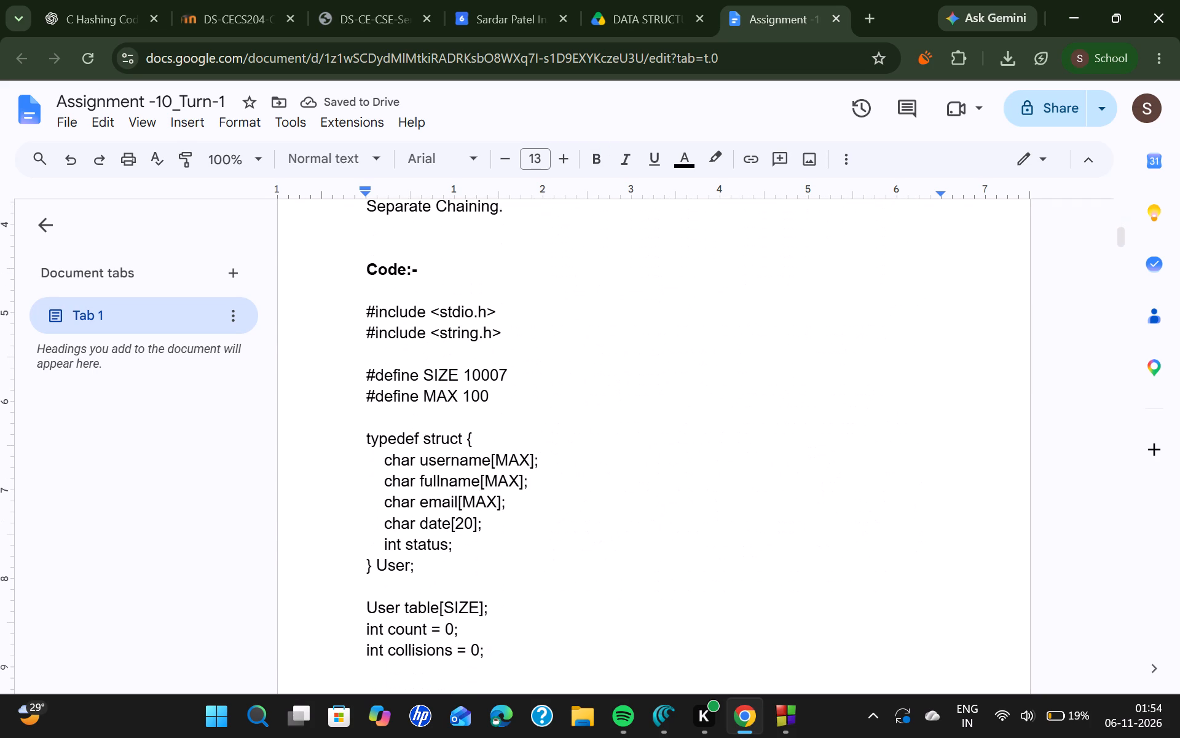
left_click_drag(417, 274, 369, 269)
left_click(569, 161)
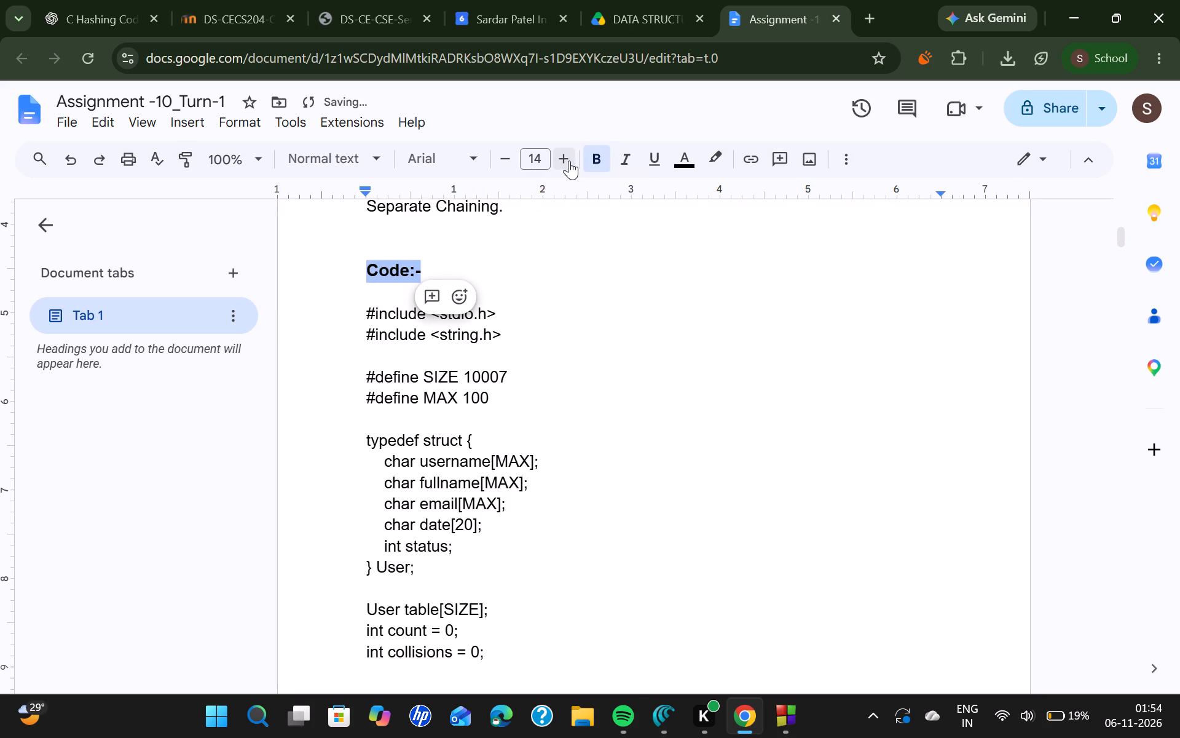
left_click(294, 407)
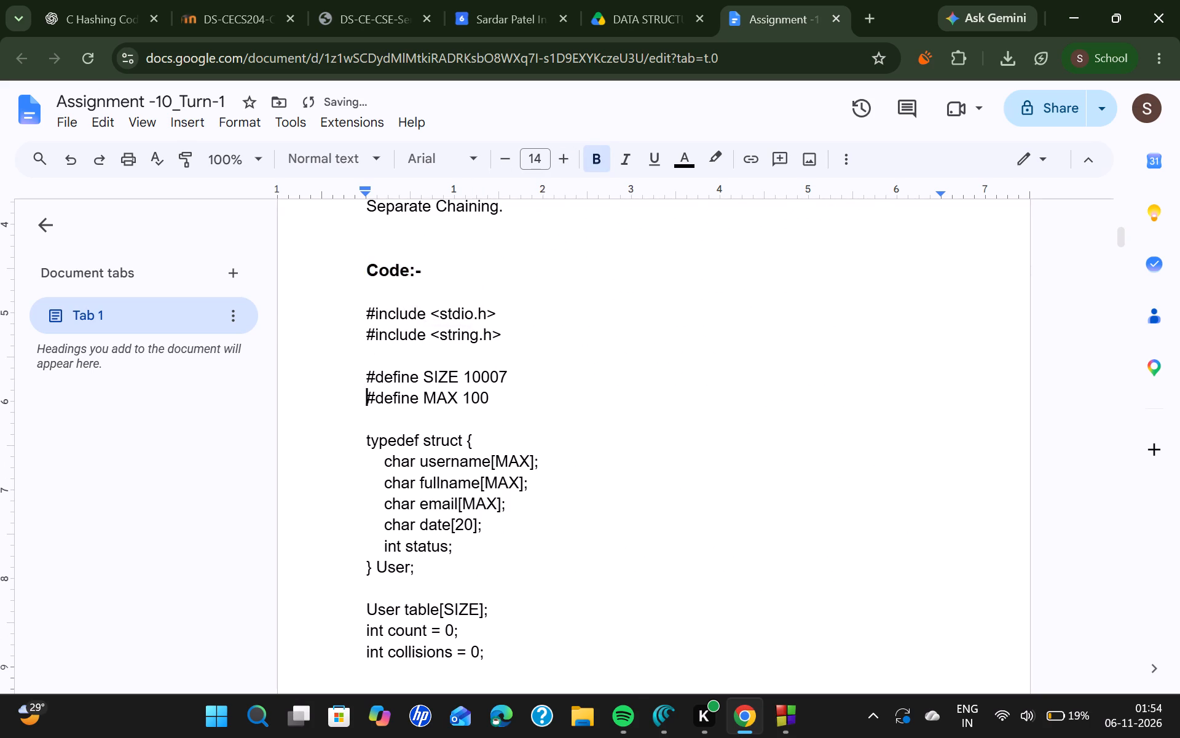
Copy the "Conclusion:-" heading and paste it further down the same page, leaving eight blank lines below the original.
scroll(294, 407, "down", 20)
scroll(294, 407, "down", 17)
scroll(294, 407, "up", 1)
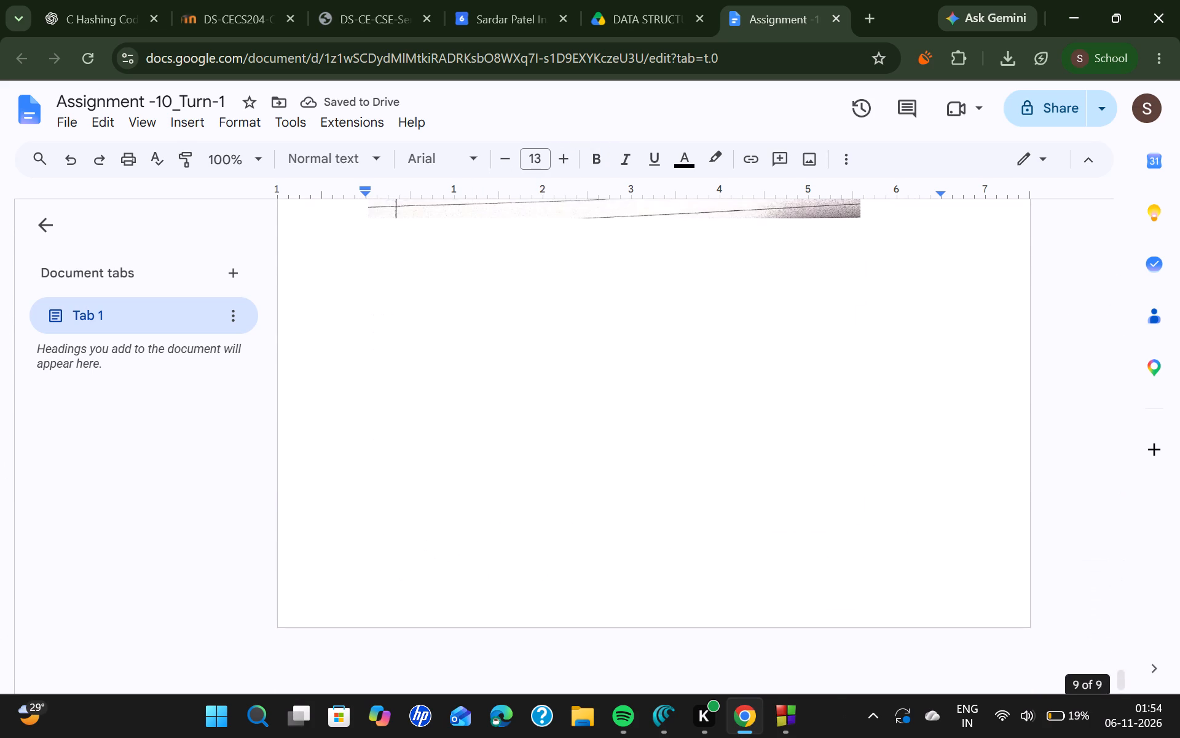
scroll(294, 407, "up", 6)
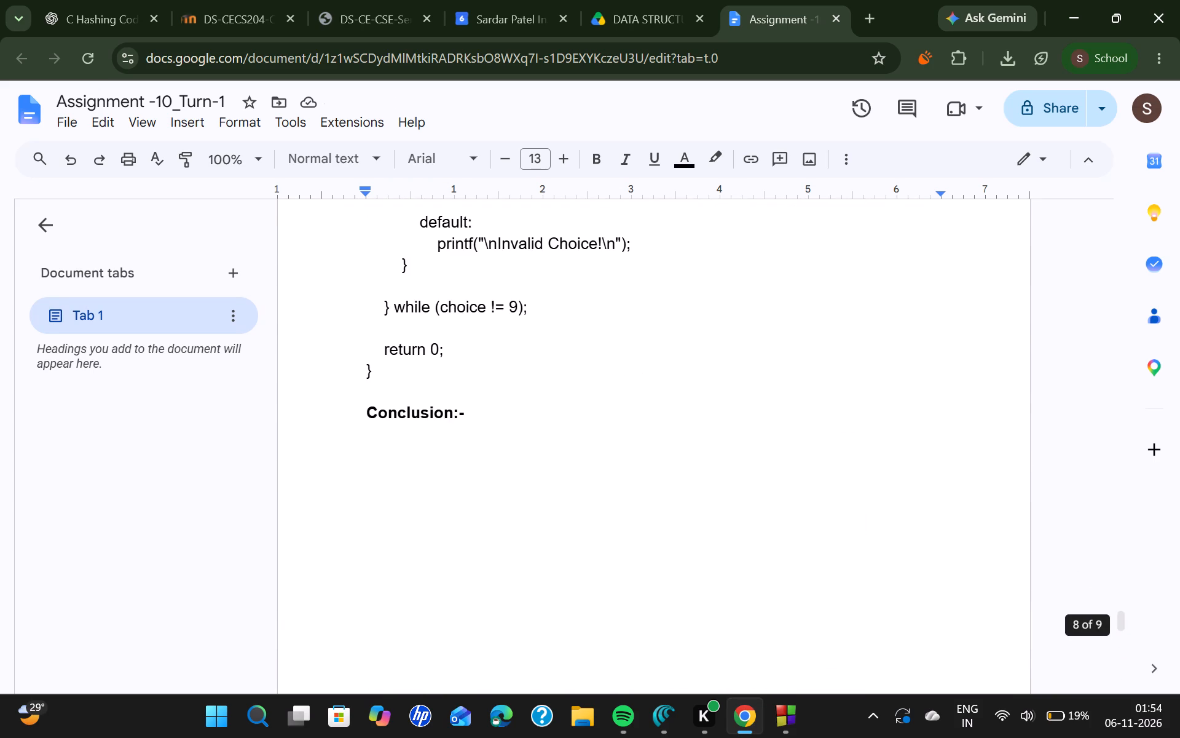
scroll(294, 407, "down", 3)
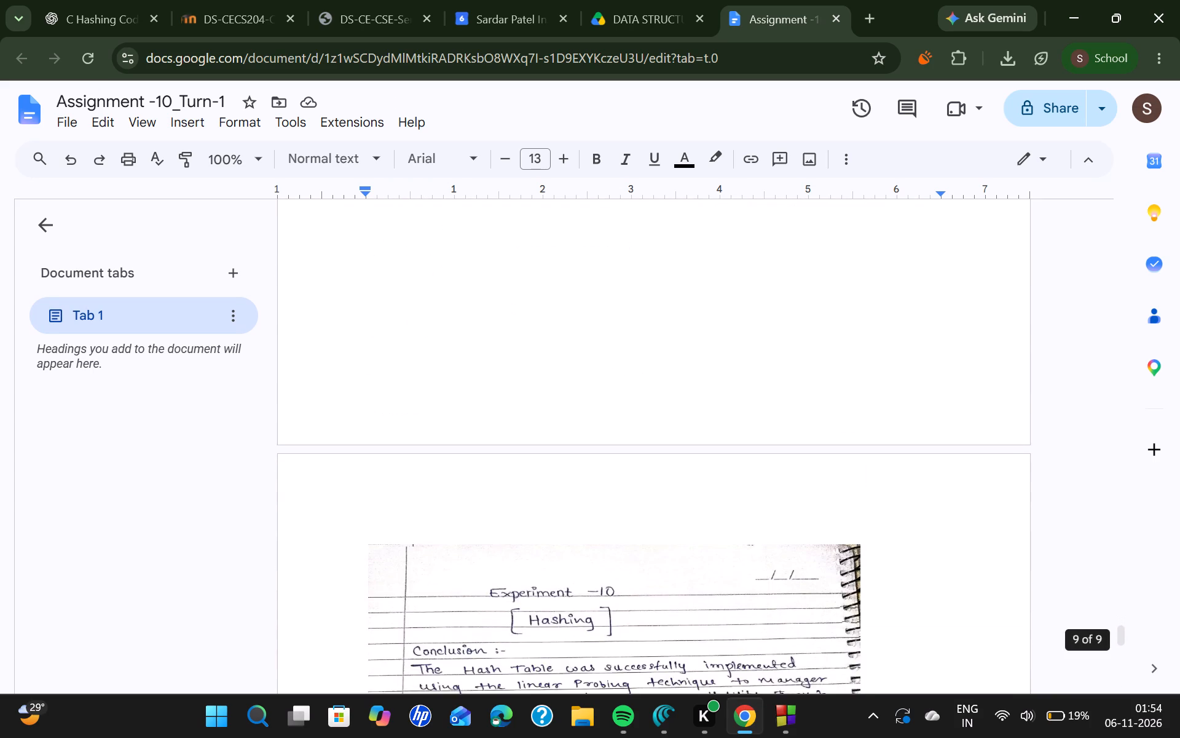
scroll(294, 407, "up", 1)
left_click_drag(479, 278, 397, 271)
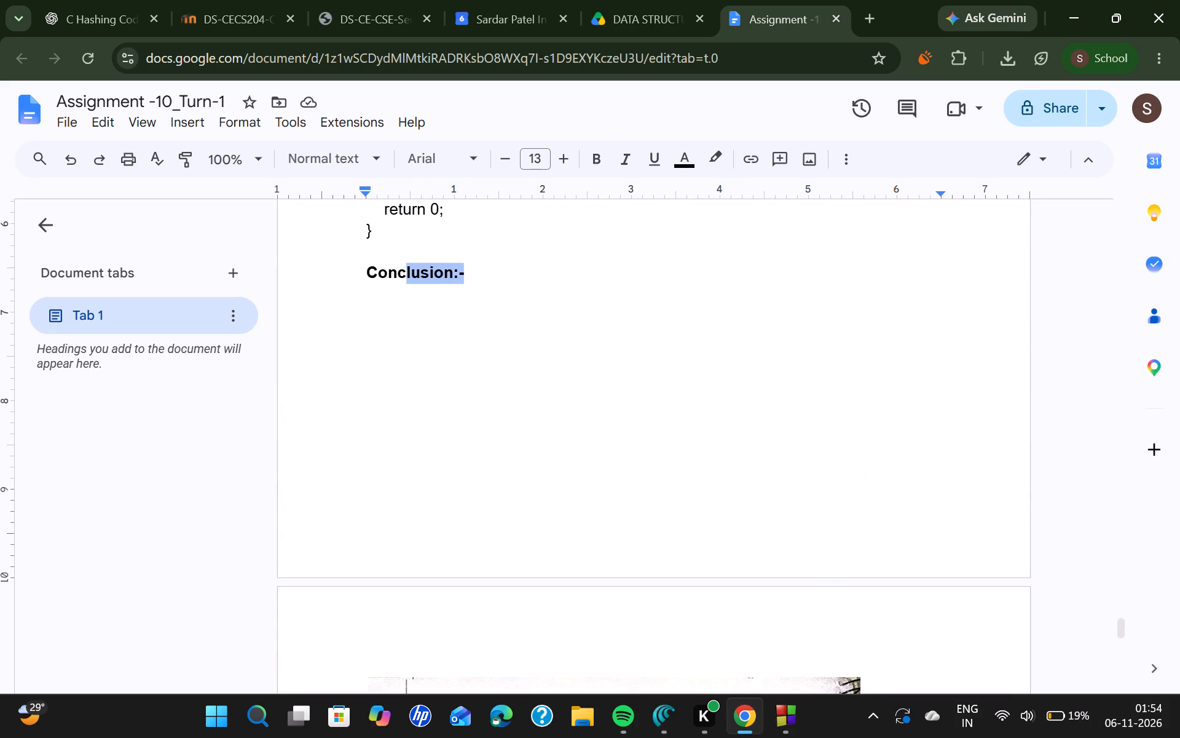
left_click_drag(397, 271, 364, 275)
key("ctrl+c")
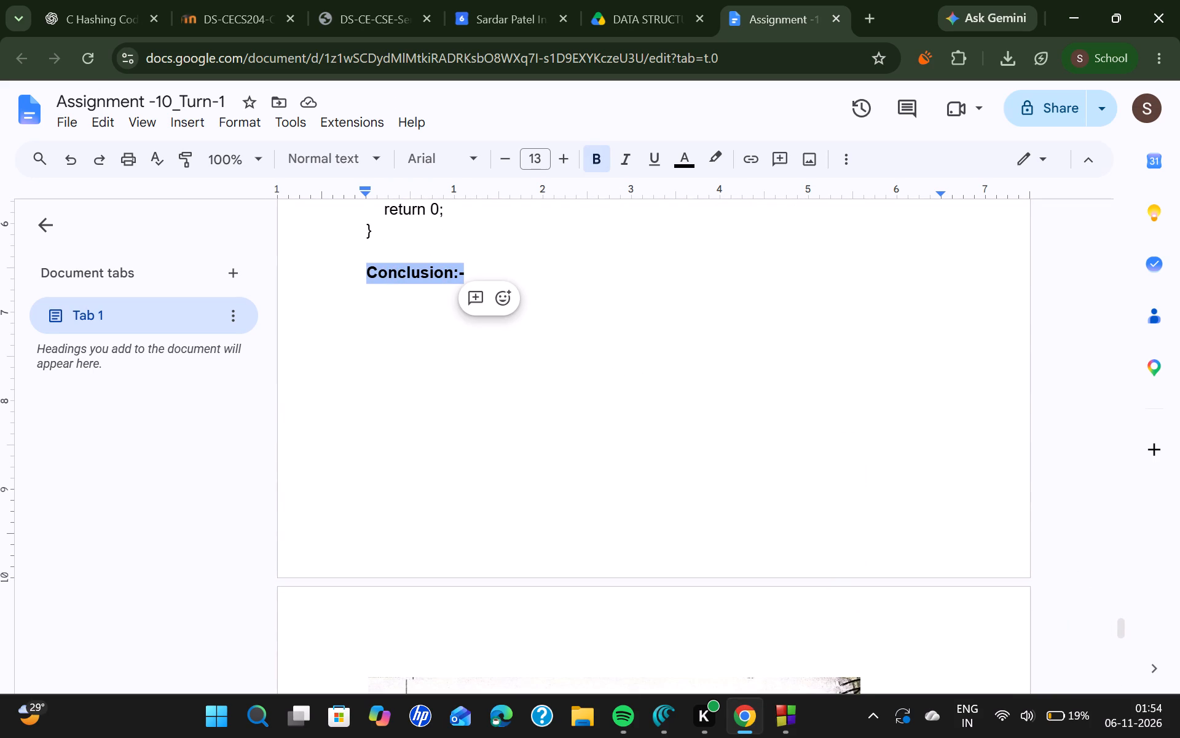
left_click(405, 493)
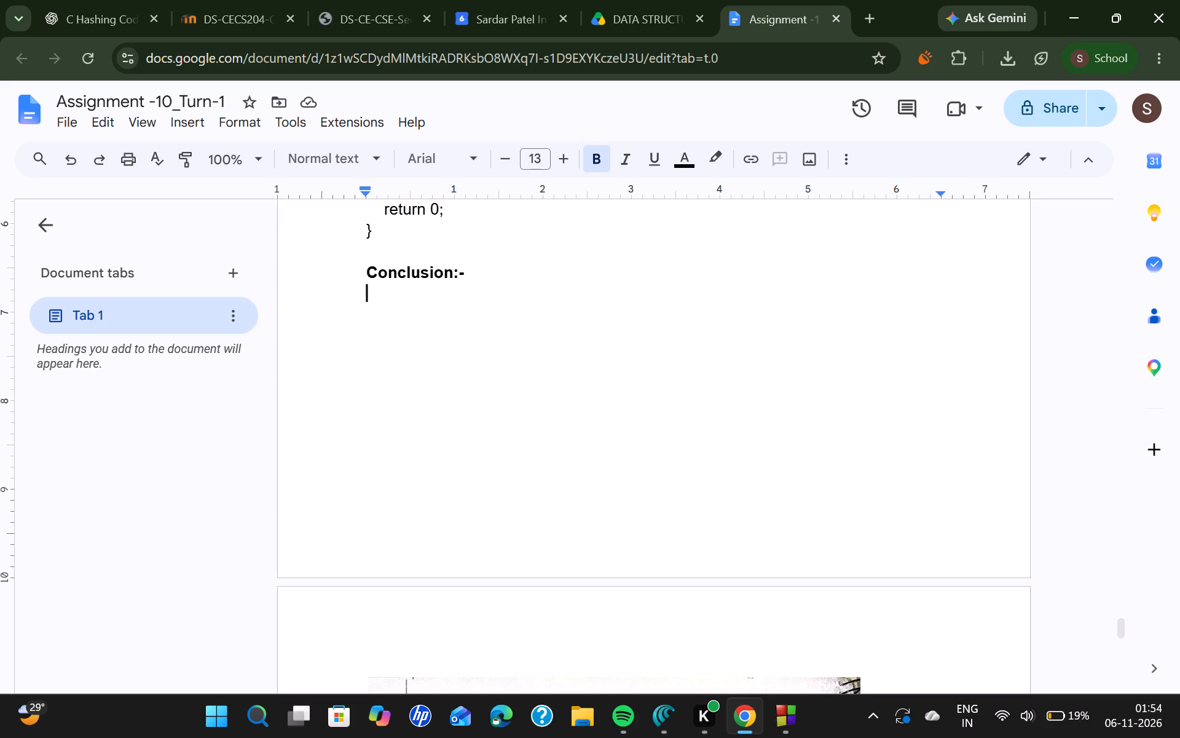
key("Return")
key("Return")
key("Return")
key("Return")
key("Return")
key("Return")
key("Return")
key("Return")
key("Return")
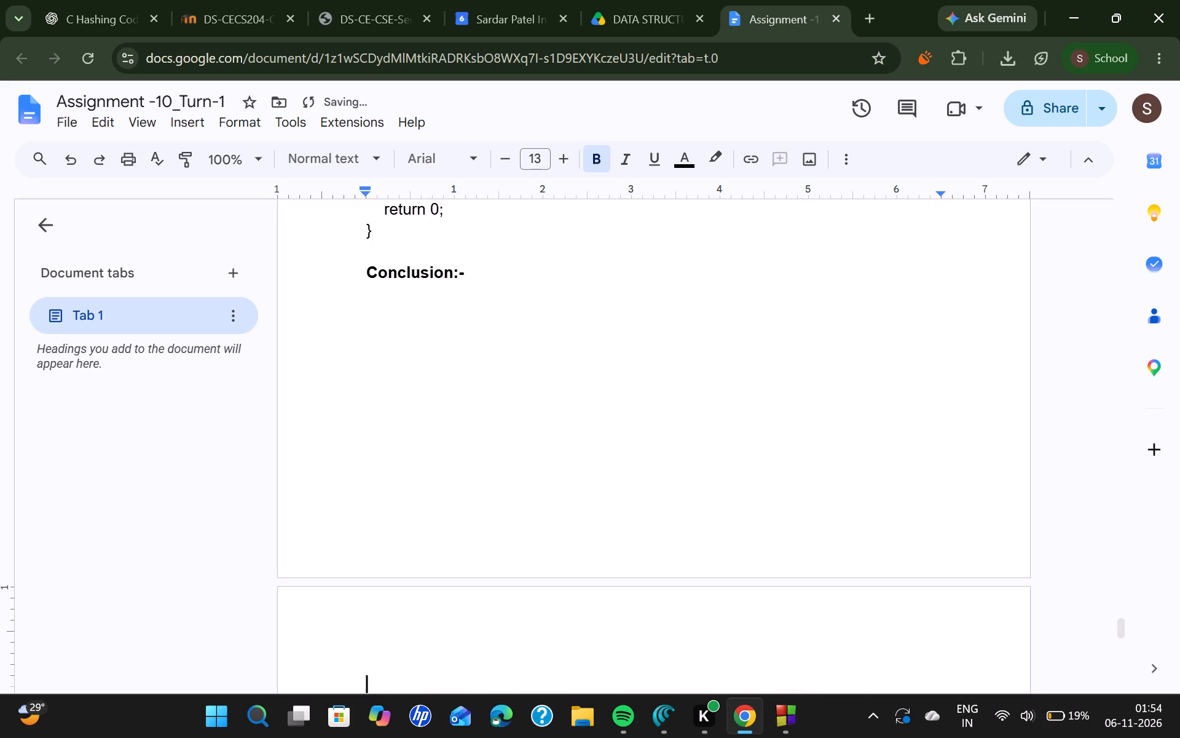
key("BackSpace")
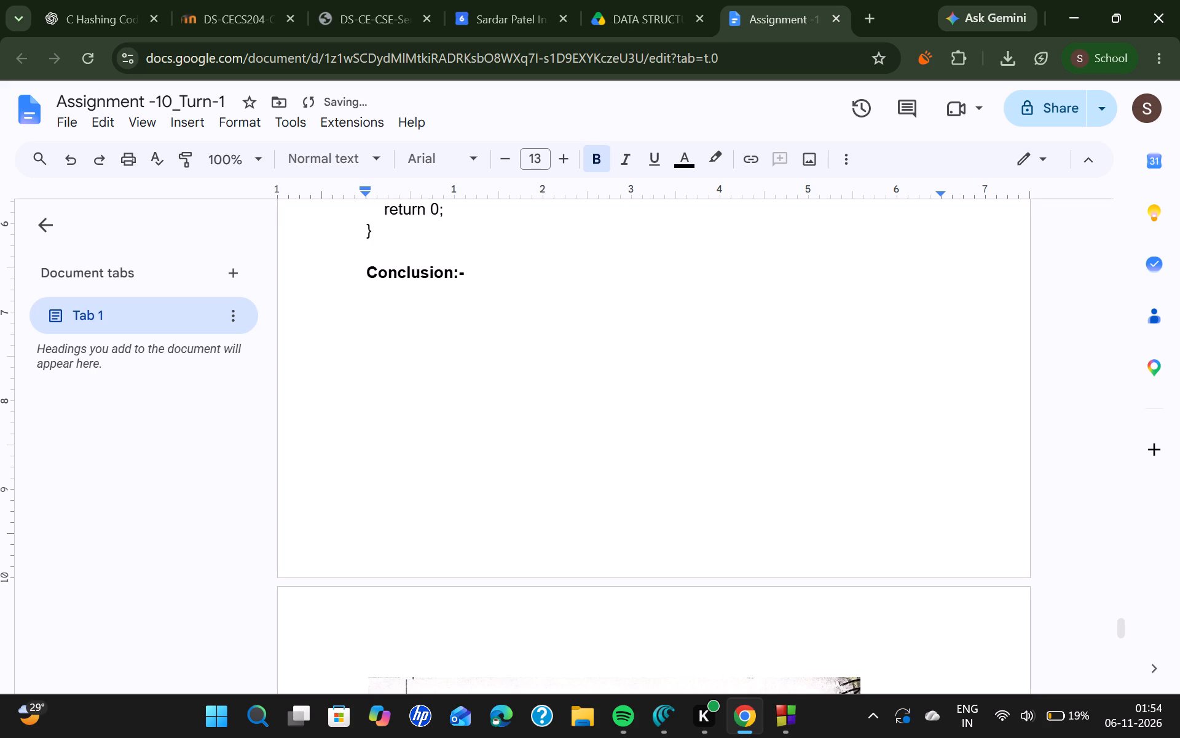
key("ctrl+v")
Delete the original "Conclusion:-" heading directly below the end of the code, leaving its line empty.
left_click_drag(488, 270, 345, 280)
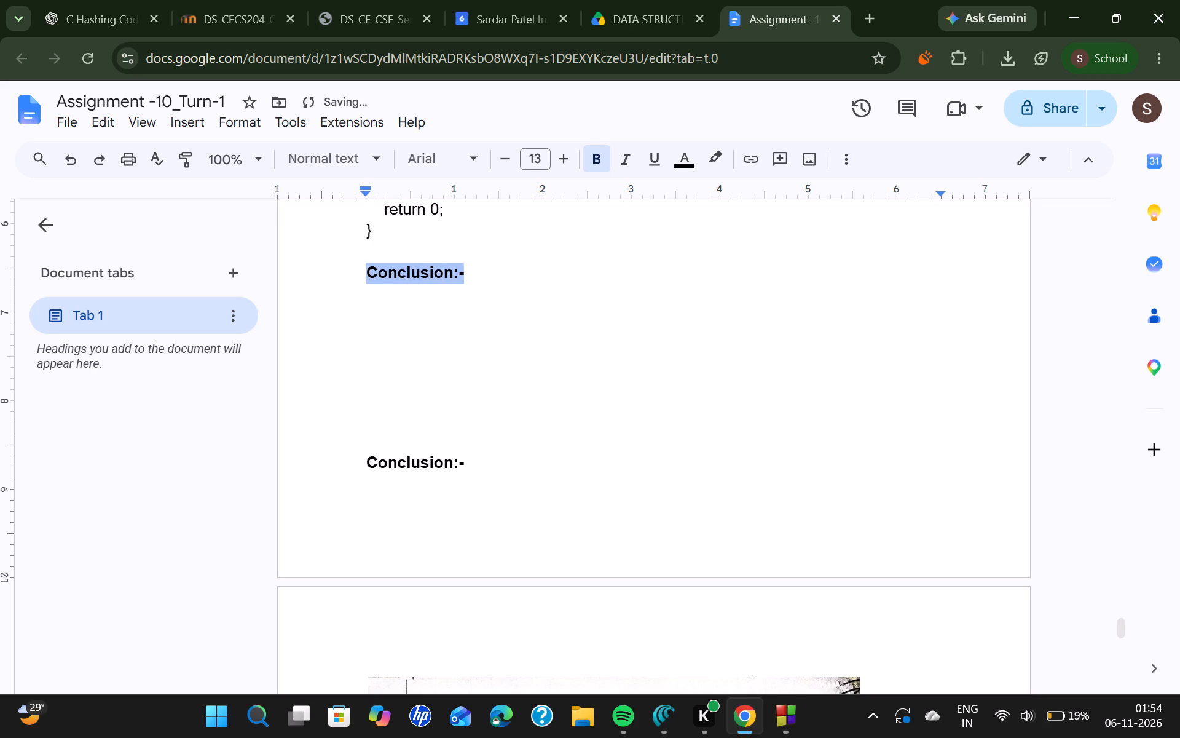
left_click_drag(345, 280, 345, 279)
key("BackSpace")
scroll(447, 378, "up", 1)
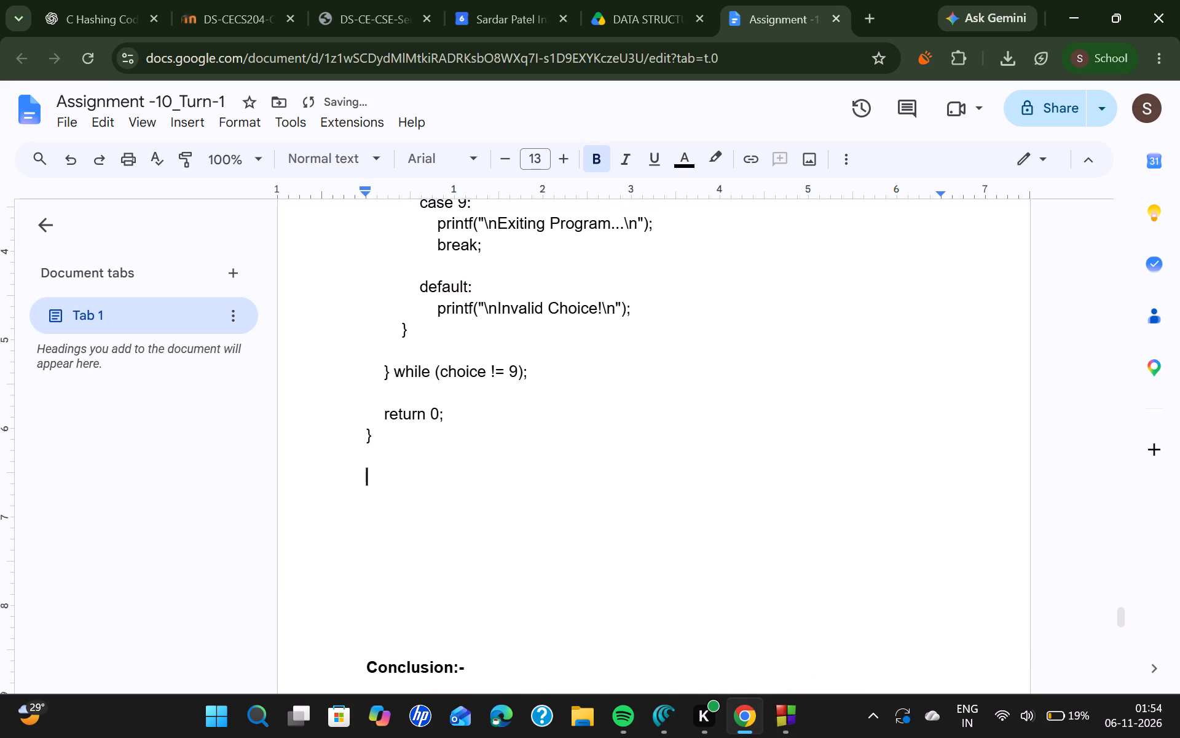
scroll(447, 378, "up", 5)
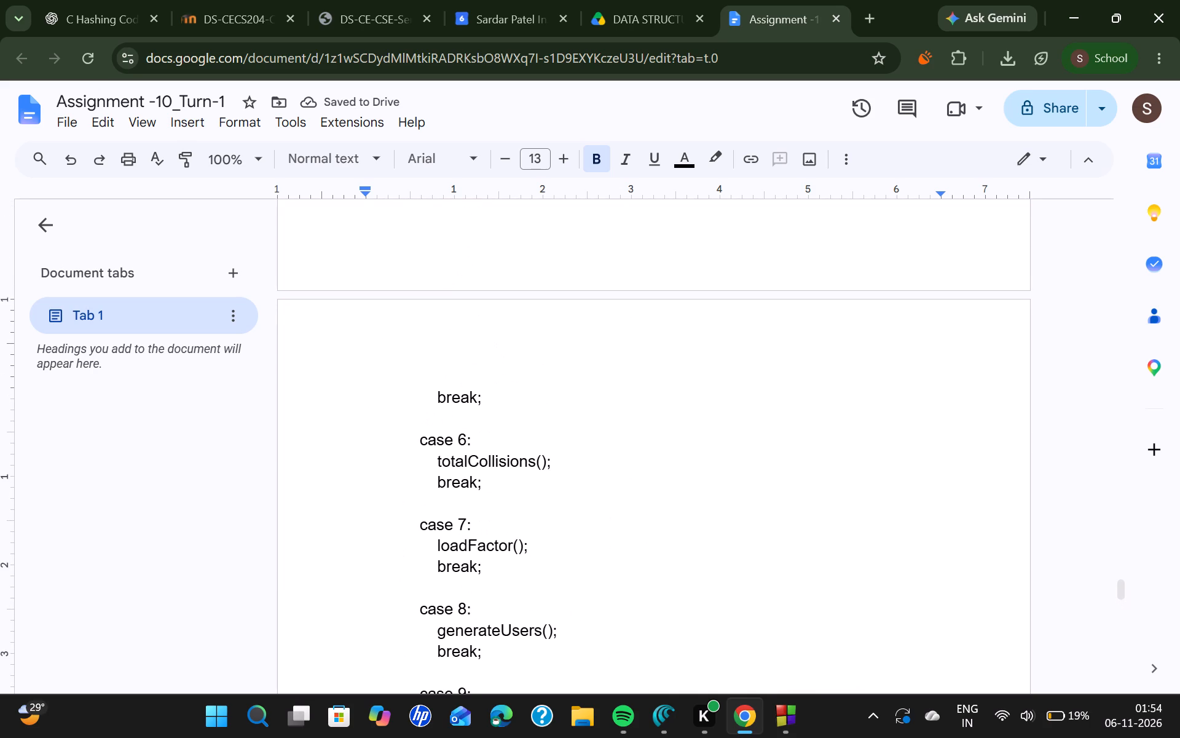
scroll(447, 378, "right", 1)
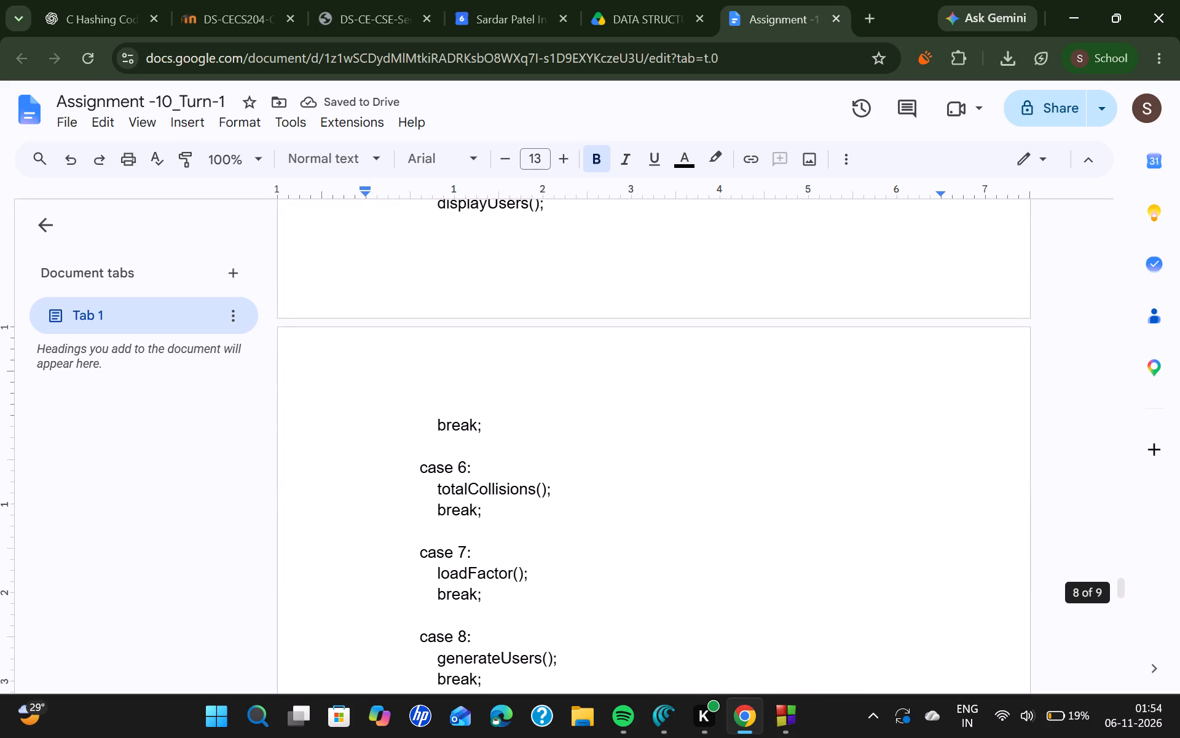
Add an extra blank line above the "// Main Function" comment in the code.
scroll(538, 515, "up", 5)
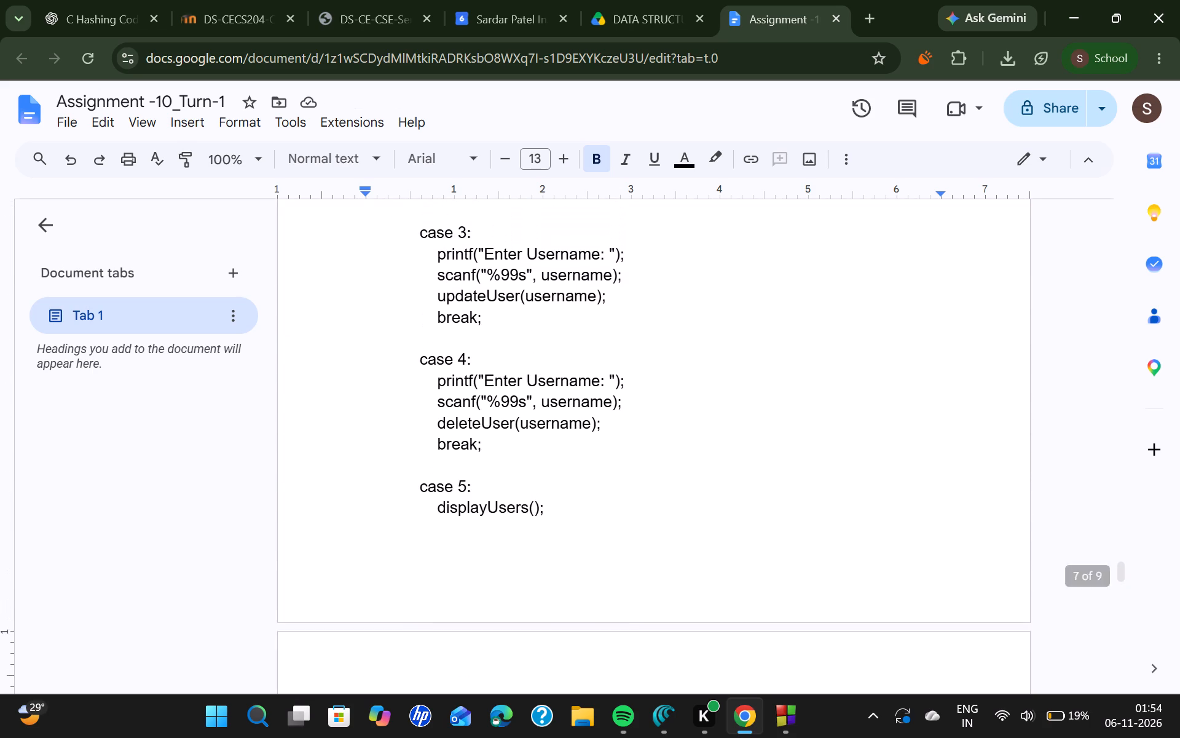
scroll(538, 515, "up", 4)
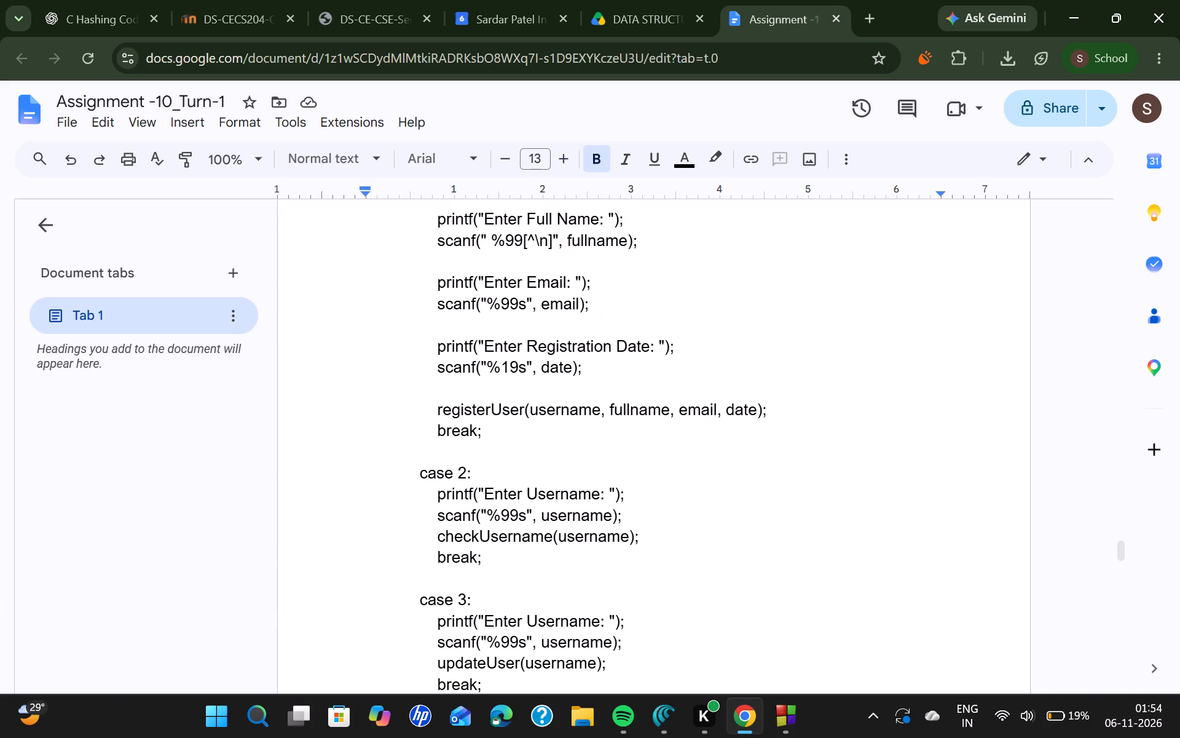
scroll(538, 515, "up", 4)
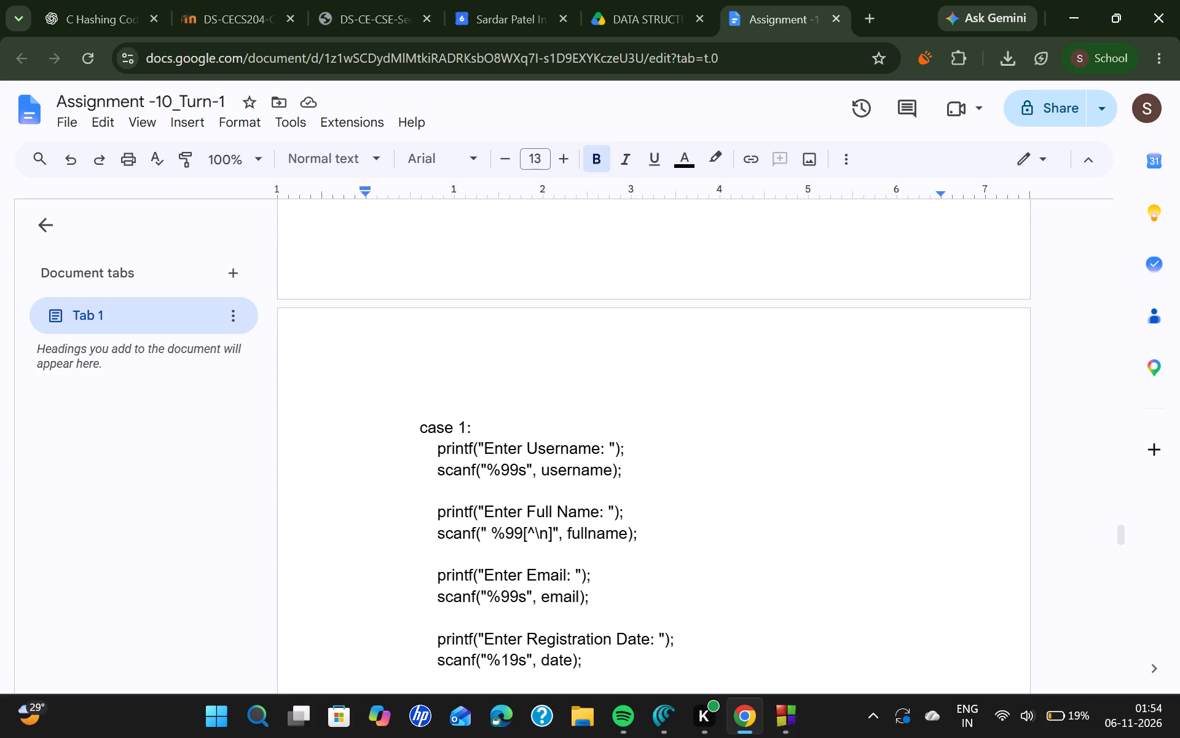
scroll(536, 431, "up", 5)
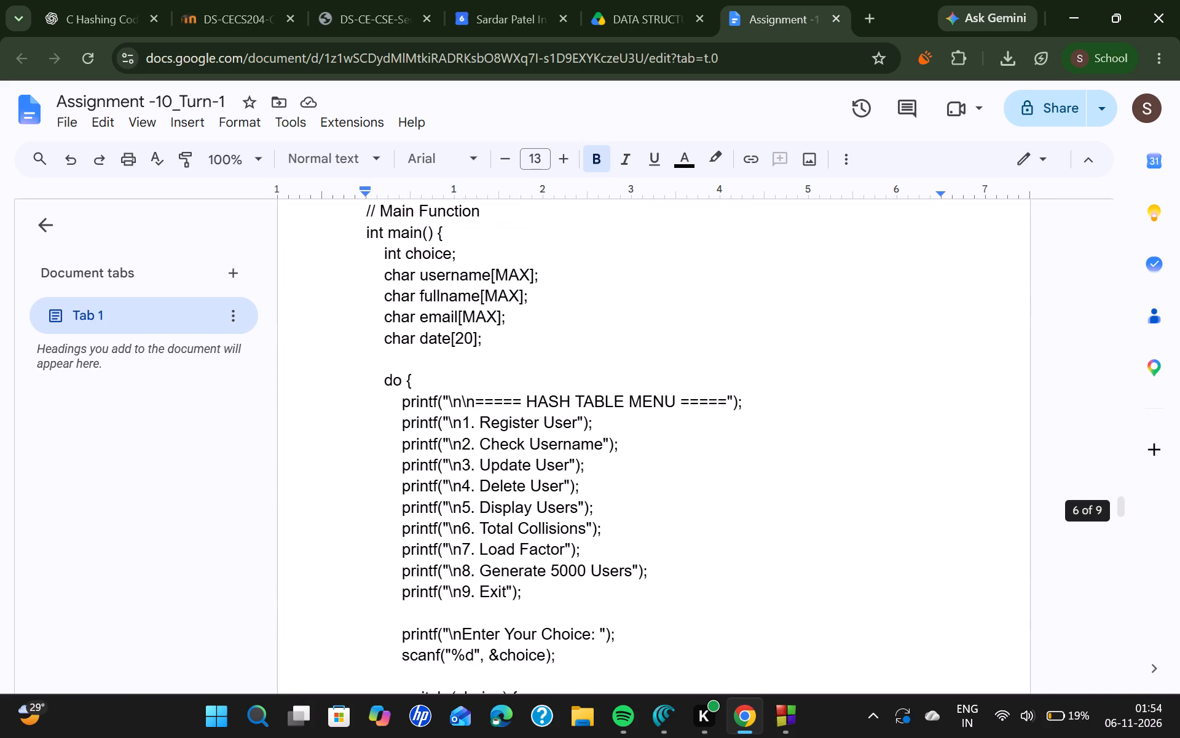
scroll(536, 431, "up", 3)
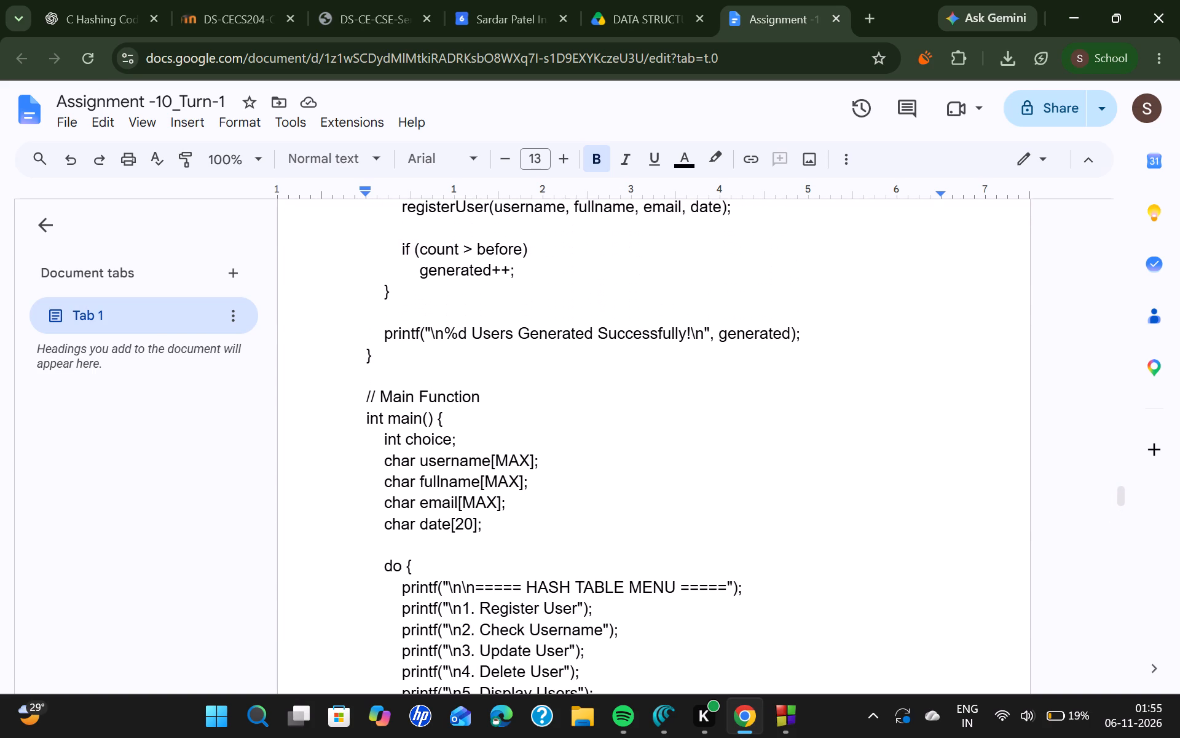
scroll(536, 431, "up", 1)
left_click(483, 373)
key("Return")
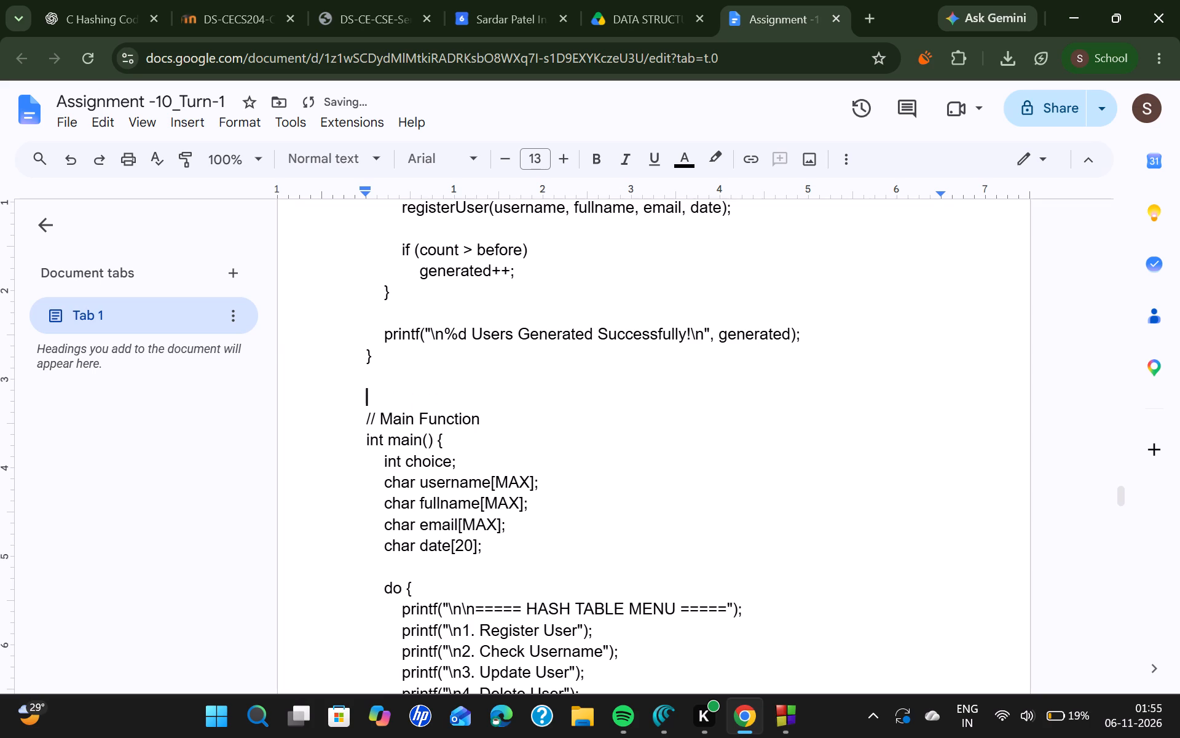
Add an extra blank line above each of the "// Generate 500 Users", "// Load Factor" and "// Total Collisions" comments.
scroll(483, 373, "up", 5)
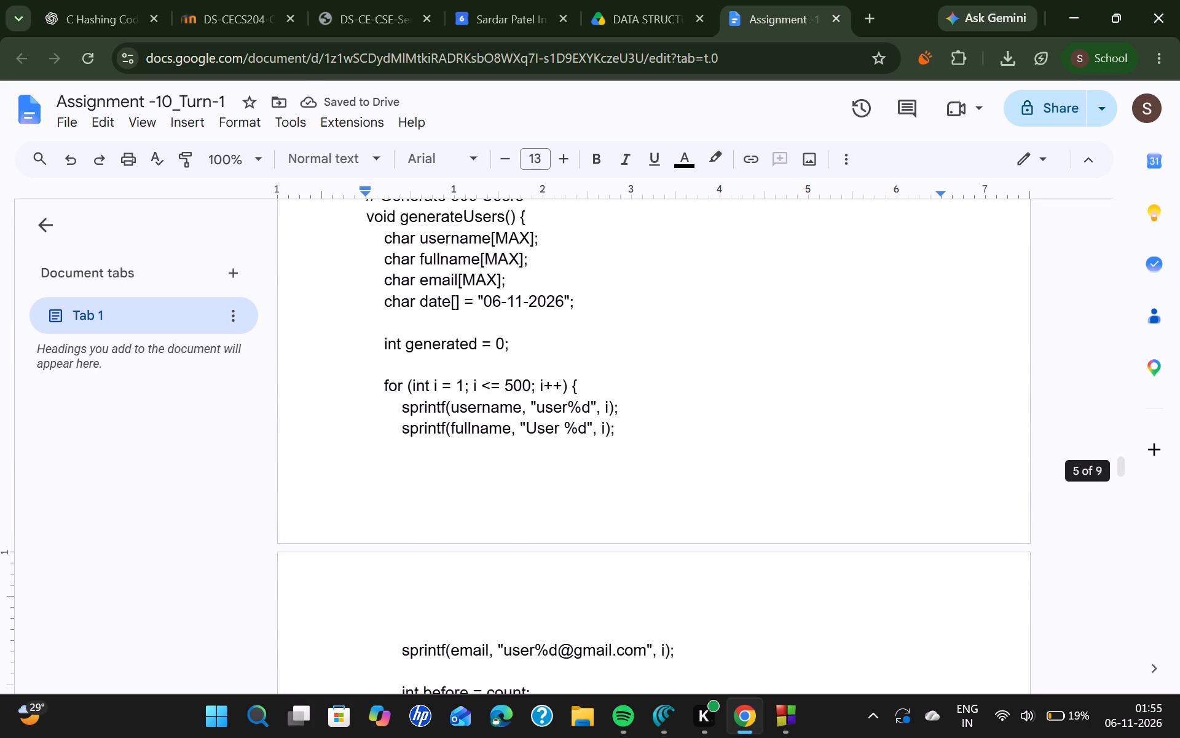
scroll(483, 373, "up", 3)
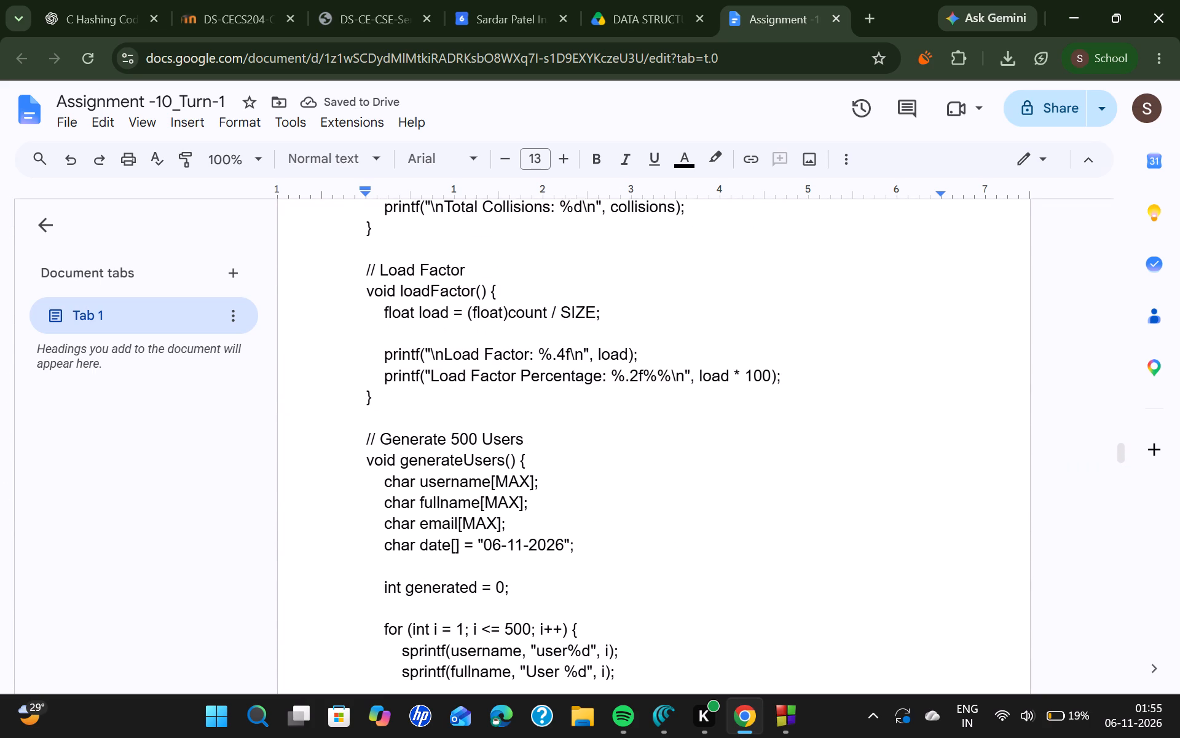
left_click(423, 400)
key("Return")
scroll(423, 400, "up", 1)
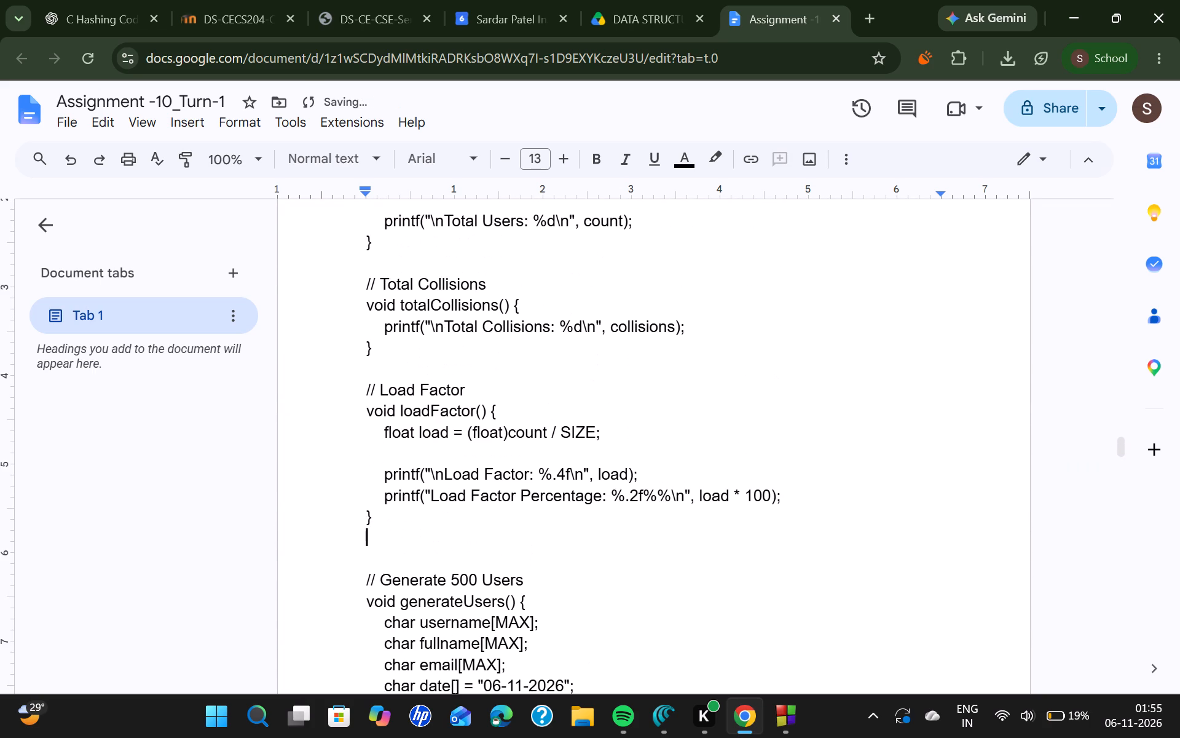
left_click(460, 350)
key("Return")
scroll(460, 350, "up", 1)
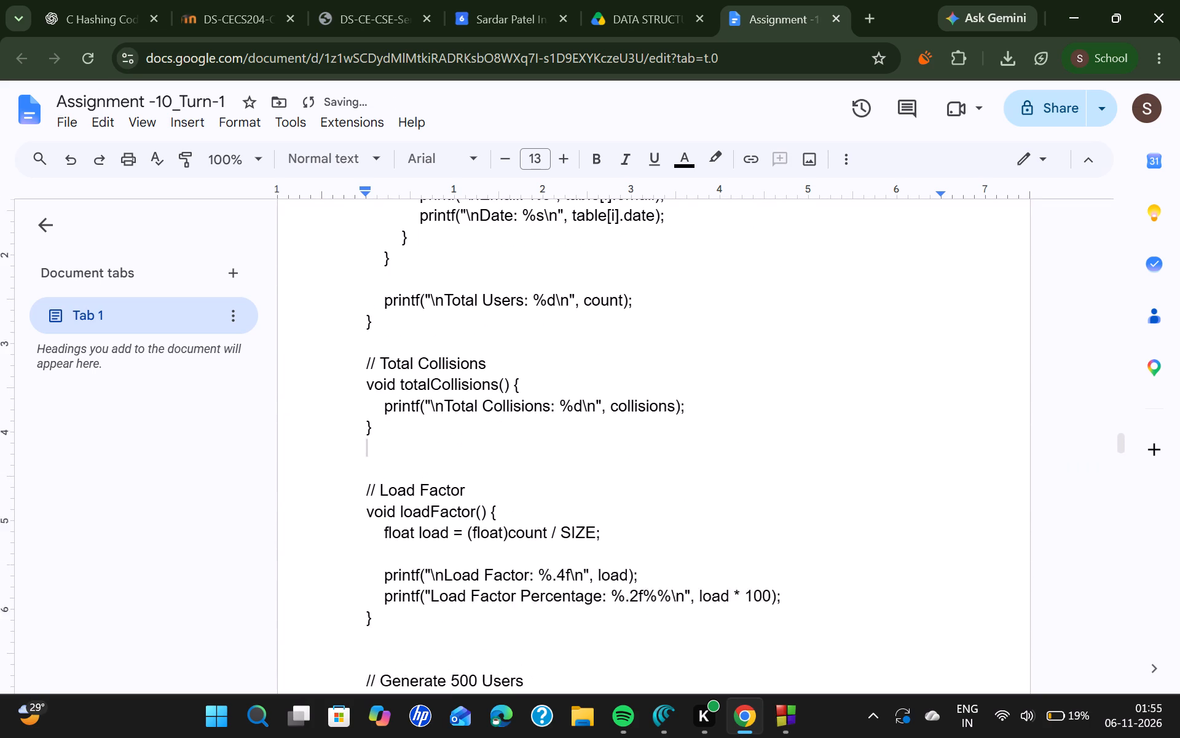
scroll(460, 350, "up", 1)
left_click(446, 352)
key("Return")
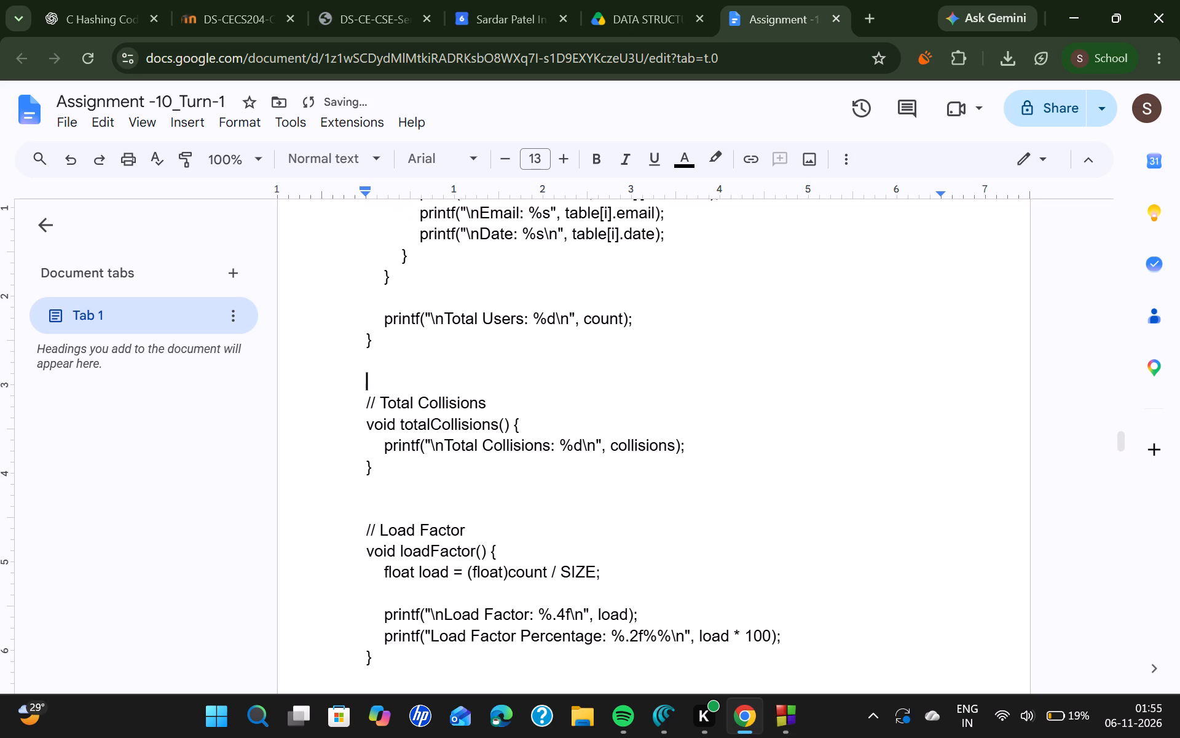
Add an extra blank line above the "// Display Users" and "// Delete User" comments in the code.
scroll(446, 352, "up", 5)
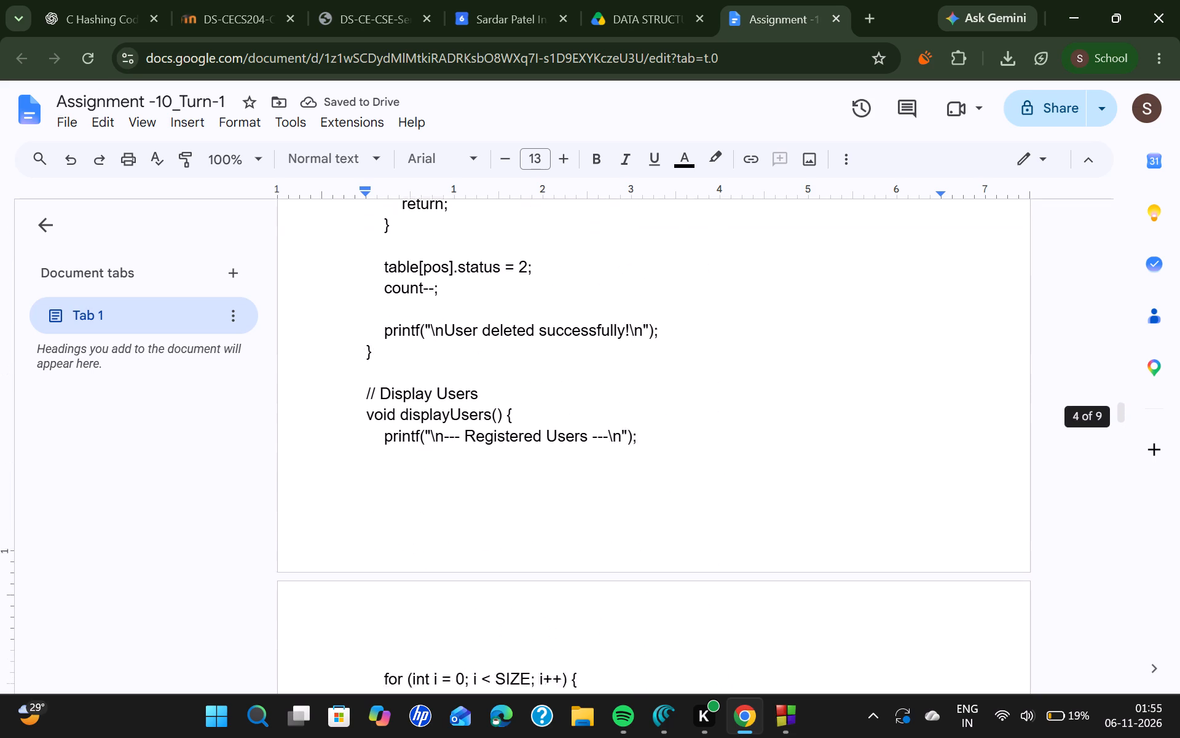
scroll(446, 352, "up", 1)
left_click(409, 423)
key("Return")
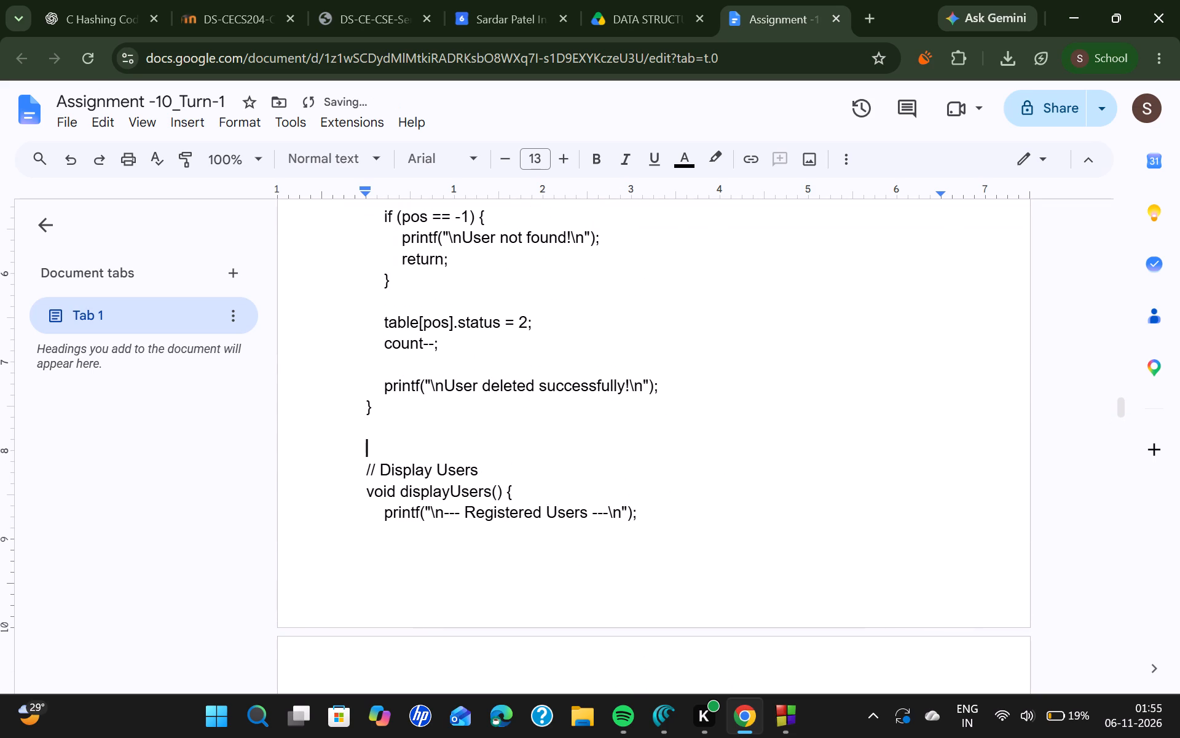
scroll(409, 423, "up", 3)
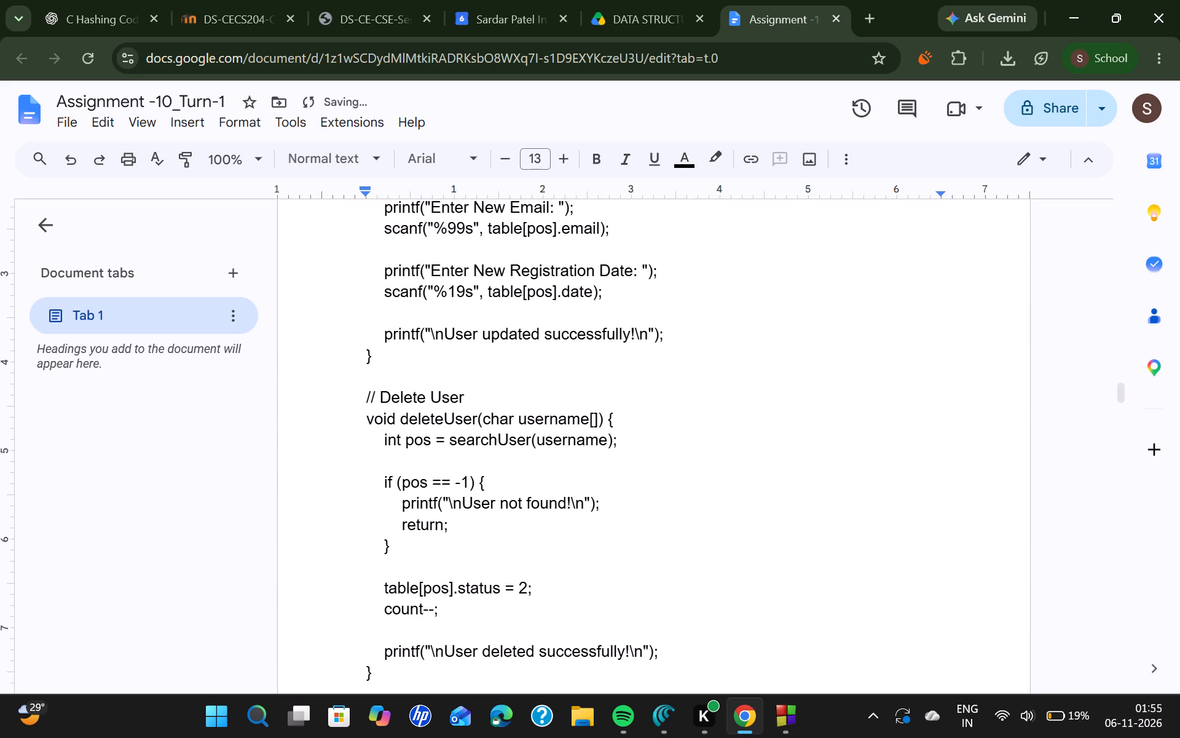
left_click(423, 362)
key("Return")
Delete the five blank lines above the "Conclusion:-" heading so it starts on the first line of the last page.
scroll(411, 475, "down", 5)
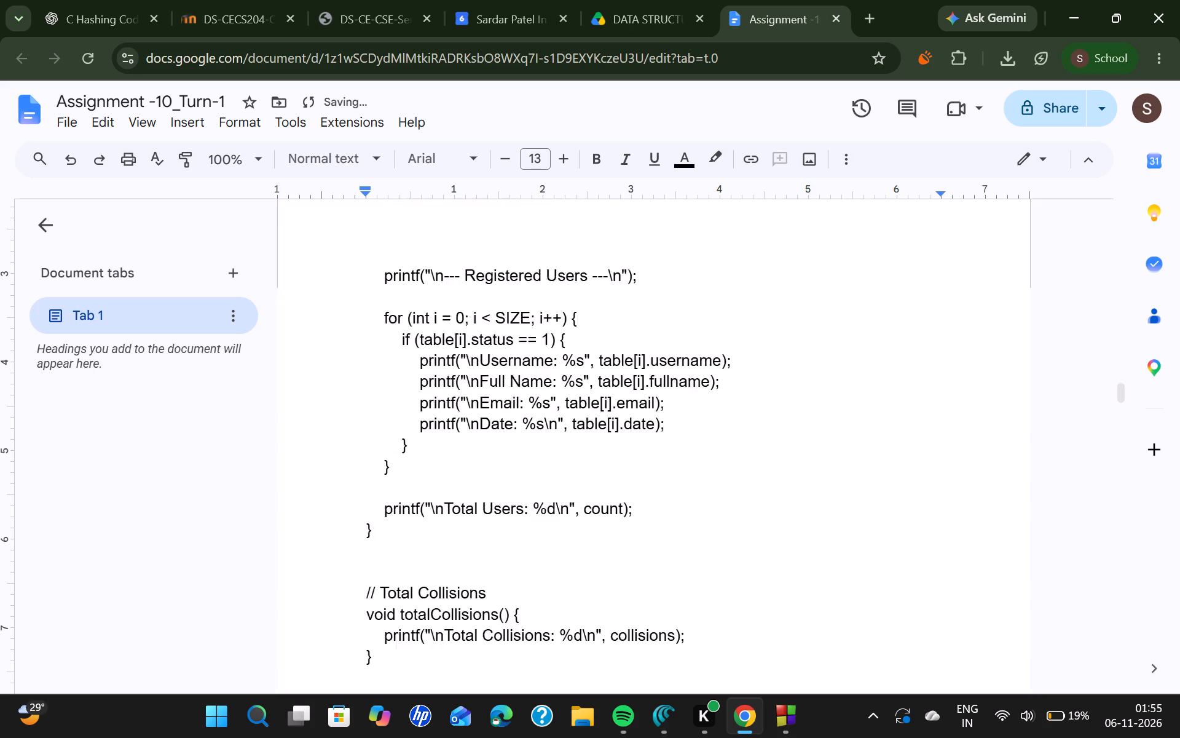
scroll(411, 475, "down", 20)
scroll(411, 475, "down", 6)
scroll(411, 475, "up", 4)
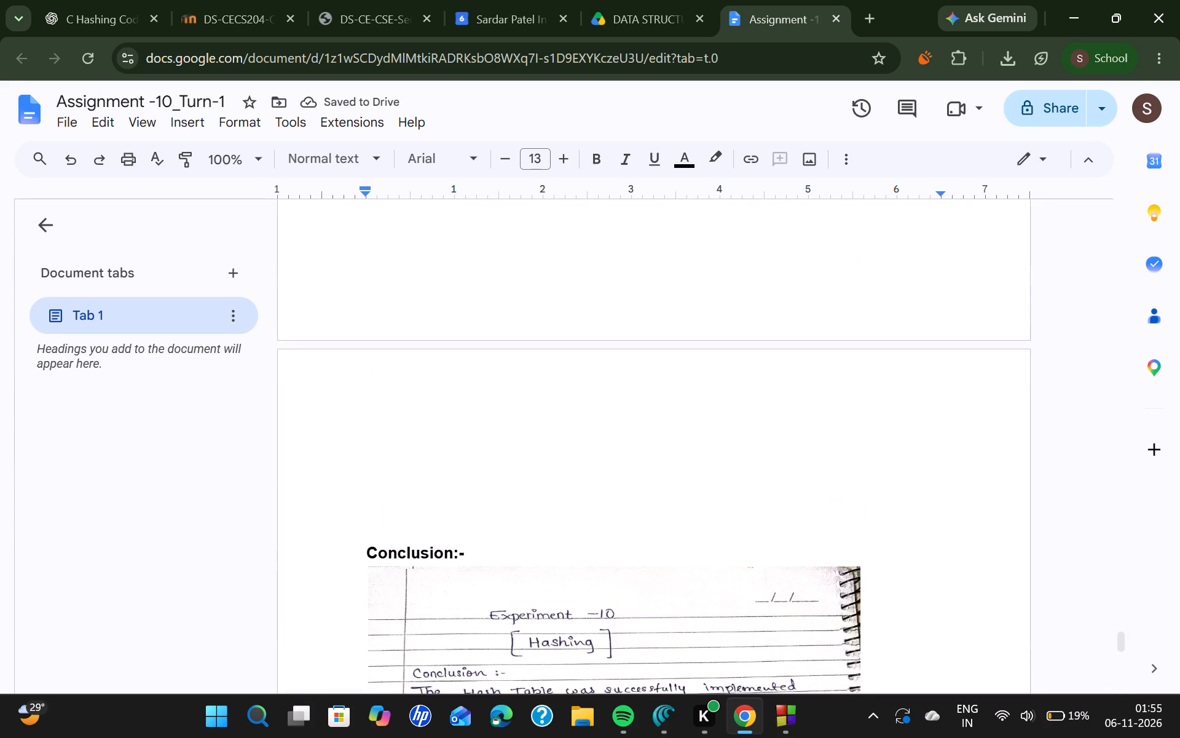
scroll(411, 475, "up", 1)
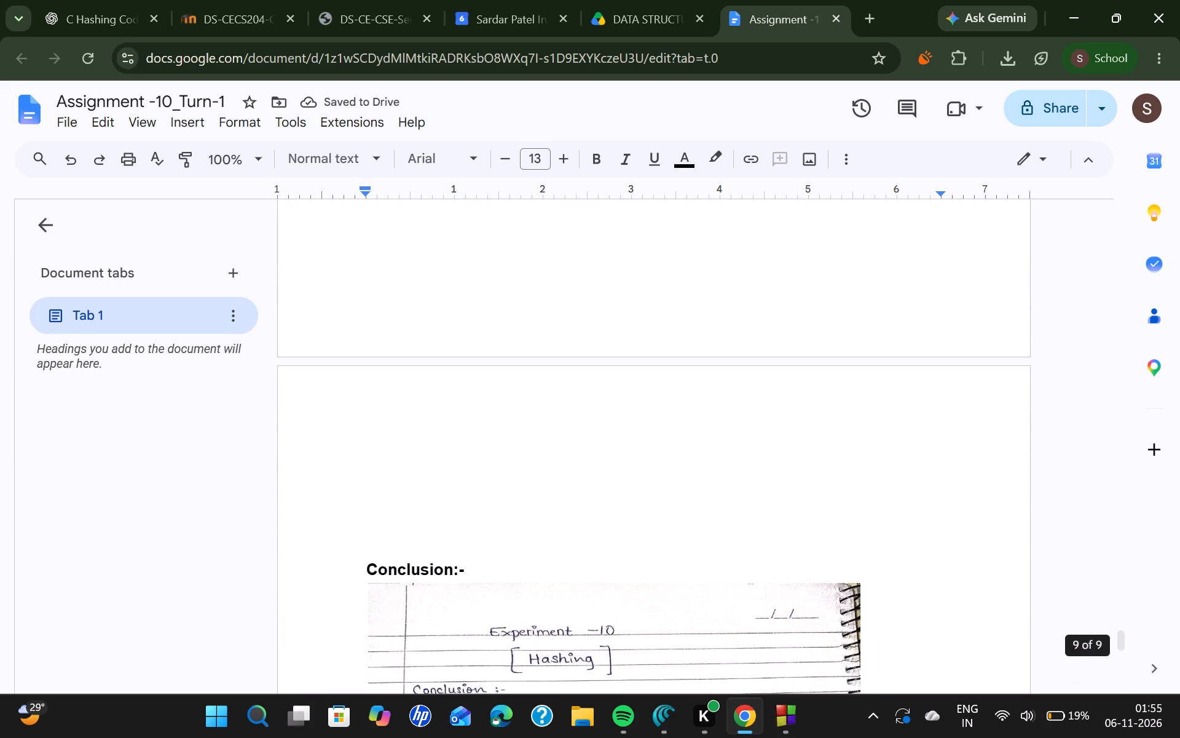
left_click(357, 550)
key("BackSpace")
key("BackSpace")
key("BackSpace")
key("BackSpace")
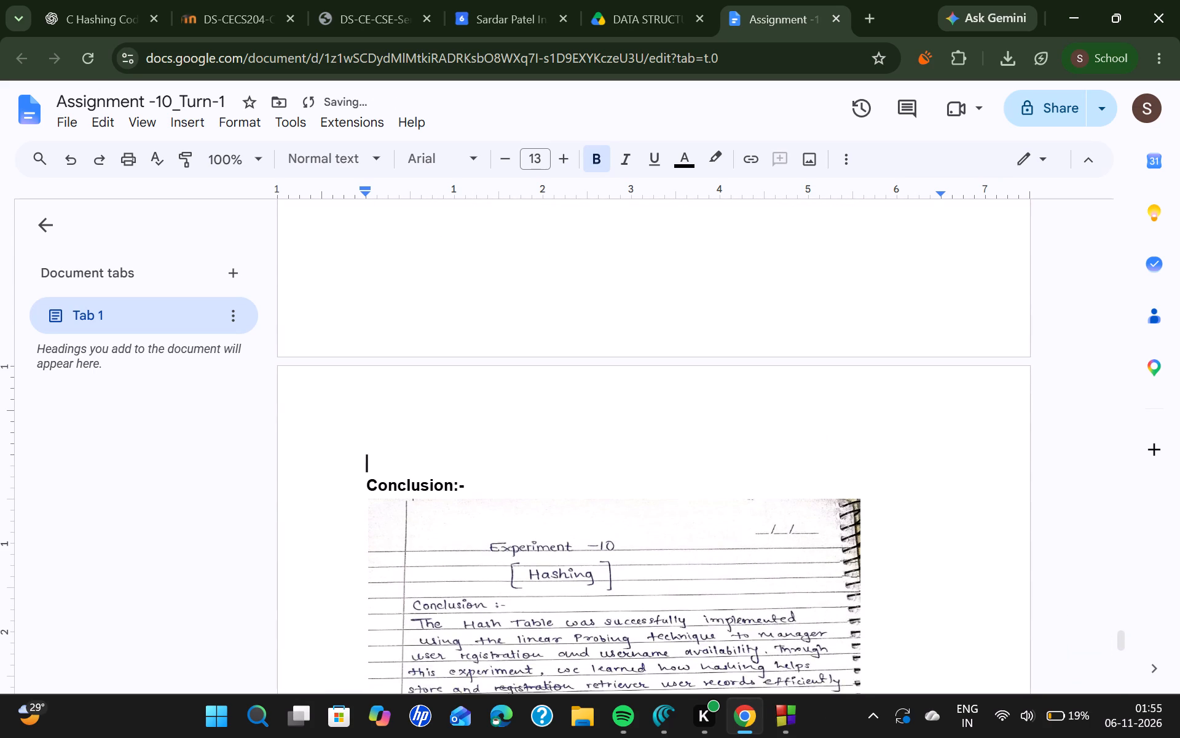
key("BackSpace")
Add a blank line above the final closing brace of the code and another above "return 0;".
scroll(357, 550, "up", 2)
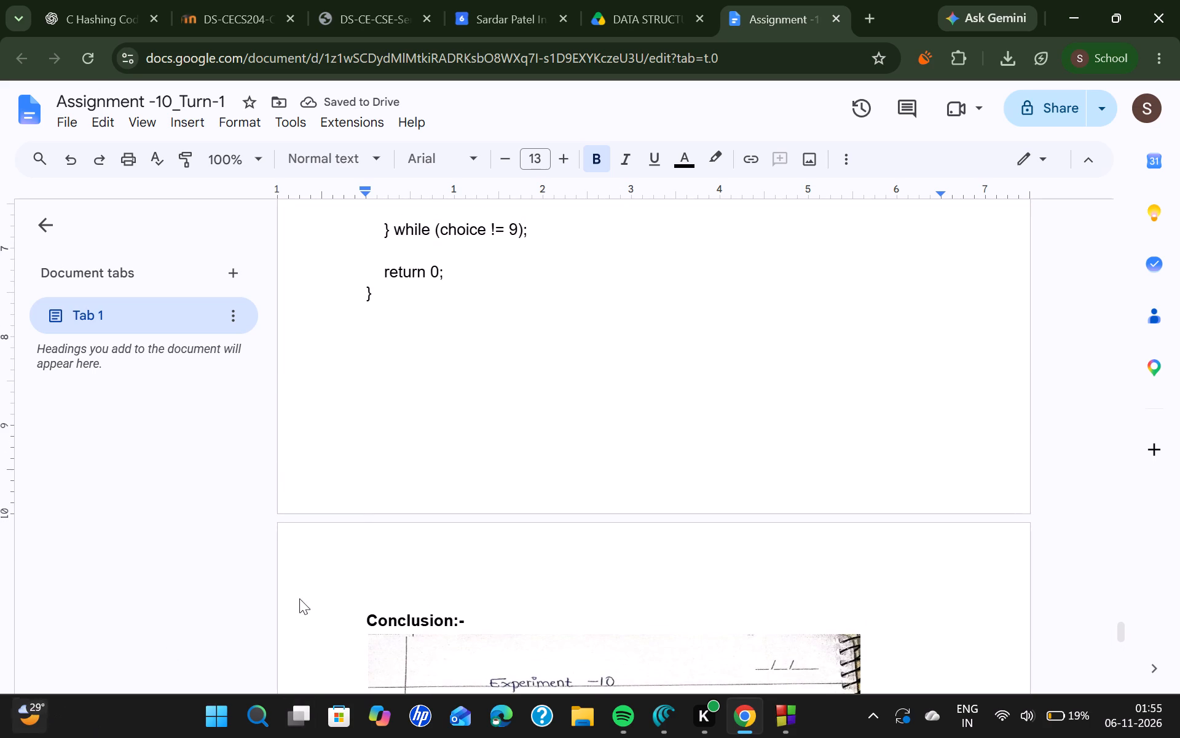
scroll(382, 582, "up", 3)
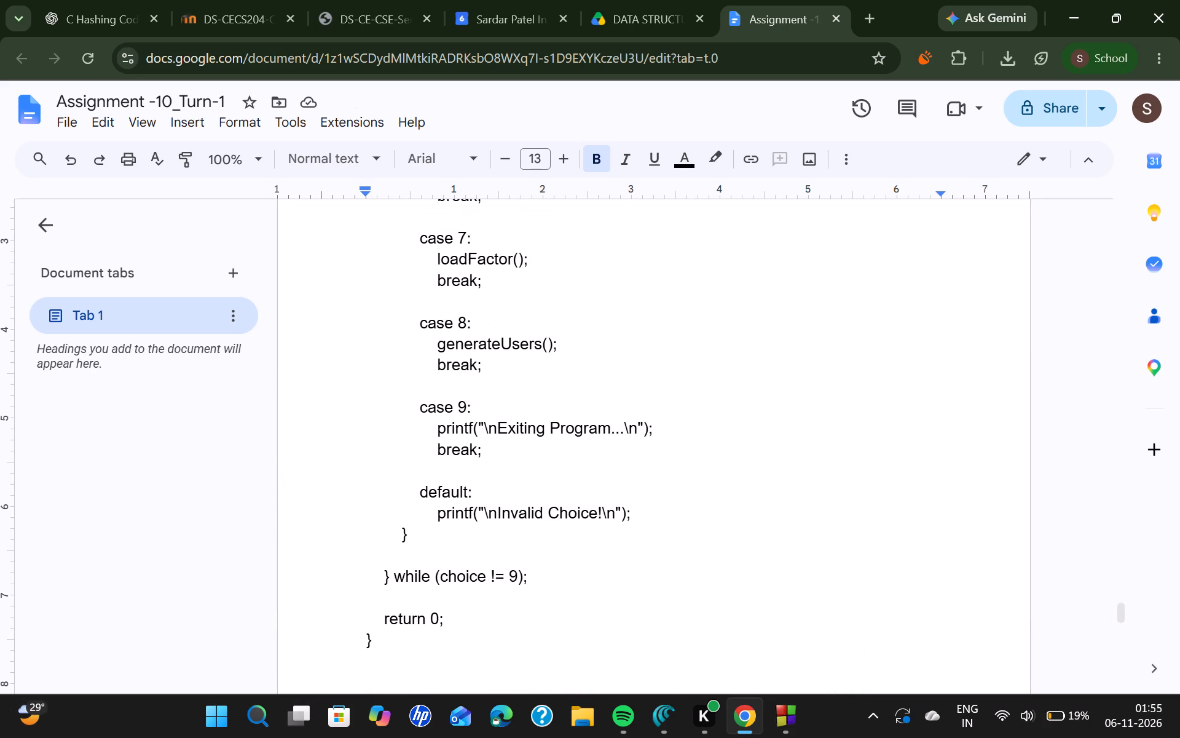
left_click(358, 632)
key("Return")
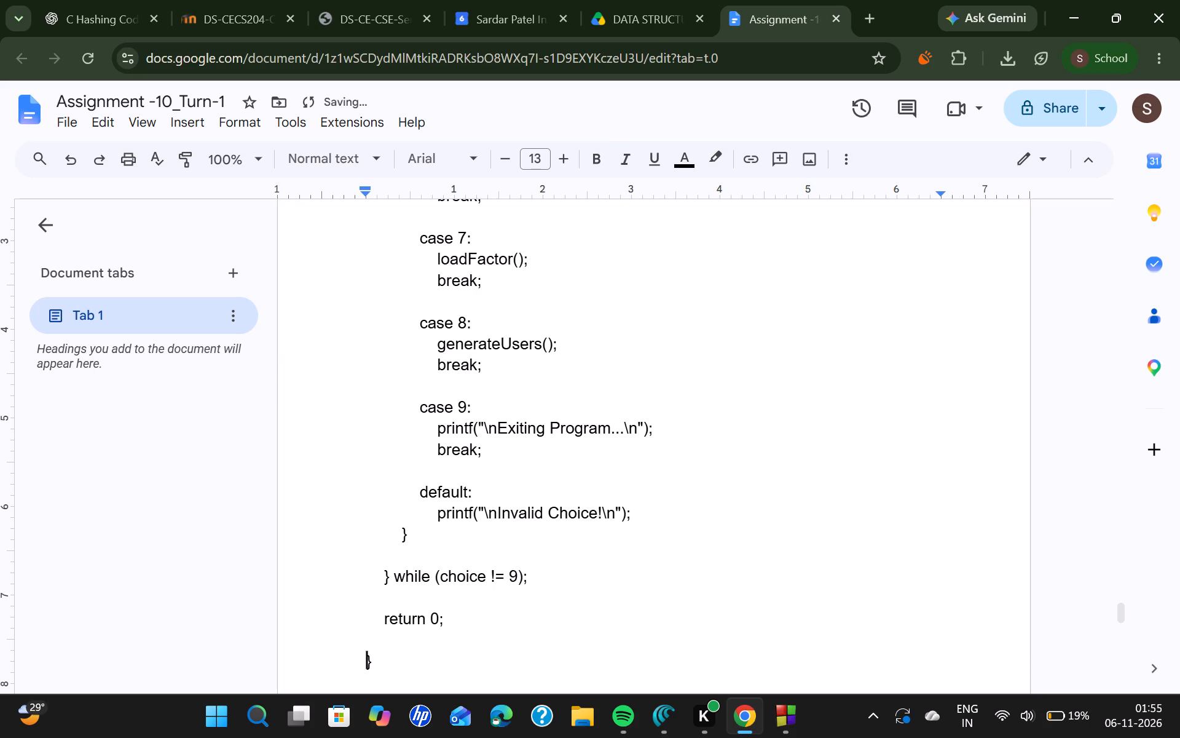
left_click(377, 611)
key("Return")
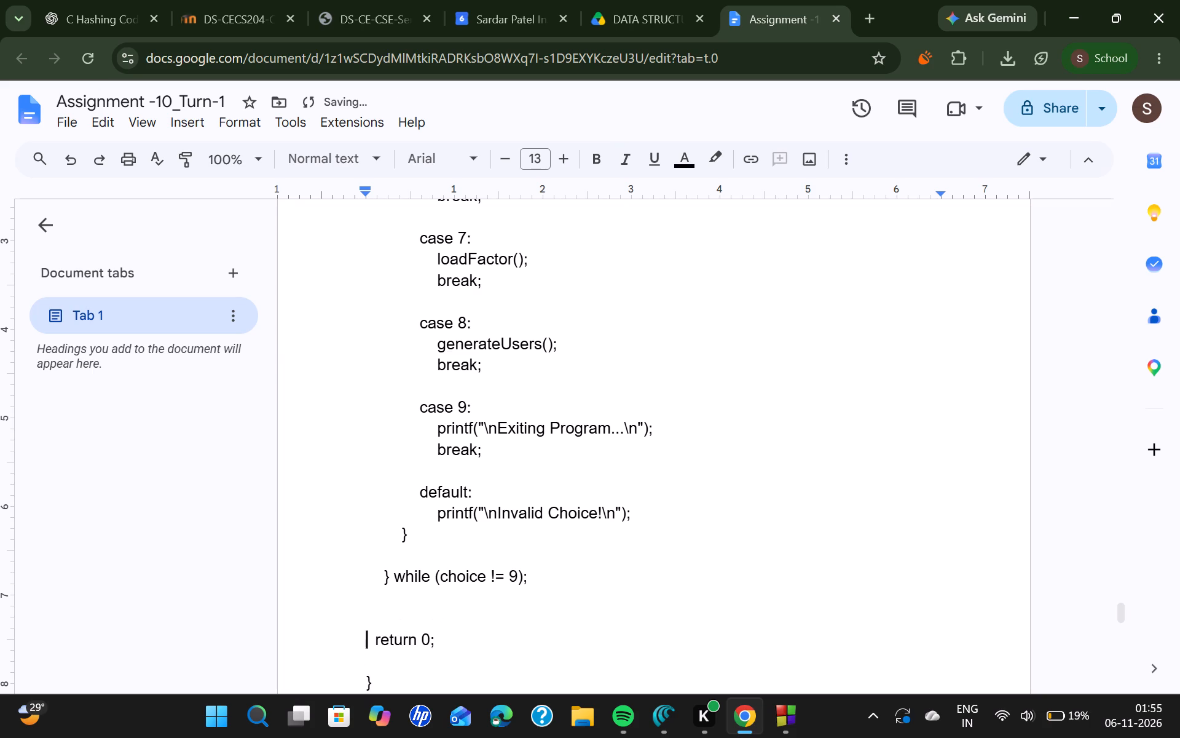
Delete the two blank lines above "Conclusion:-", keeping the heading on the first line of the last page.
scroll(377, 611, "down", 4)
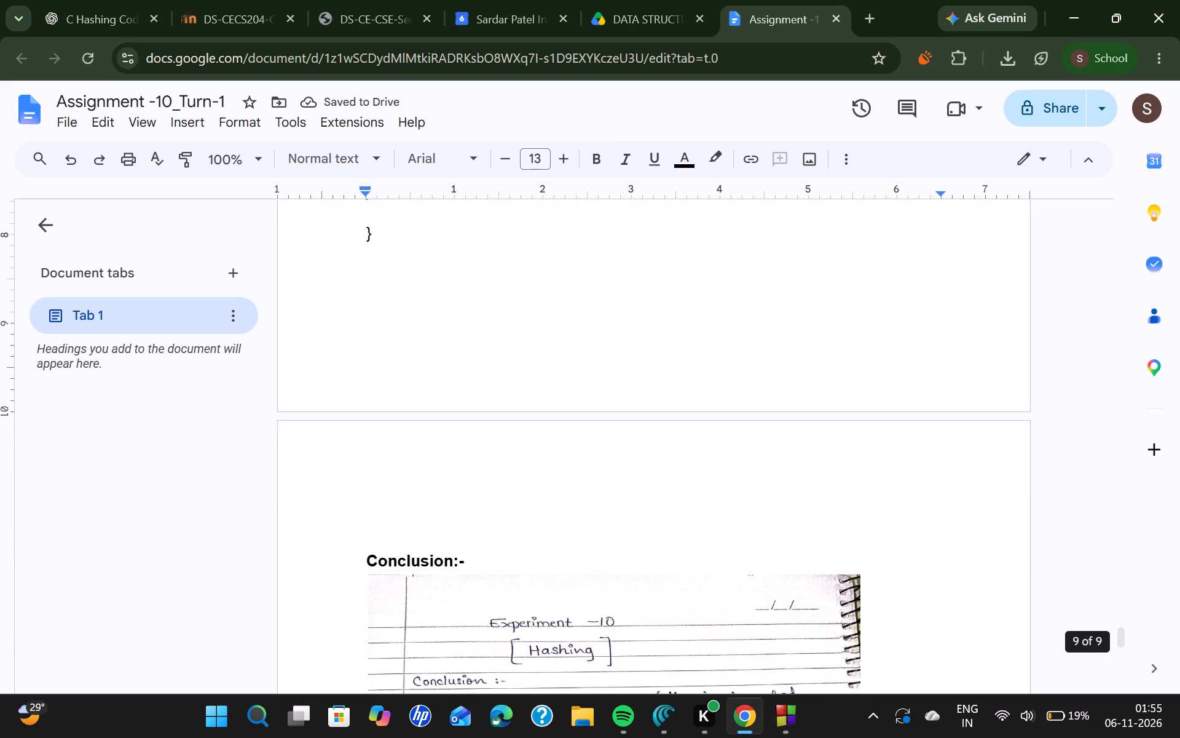
left_click(347, 564)
key("BackSpace")
key("BackSpace")
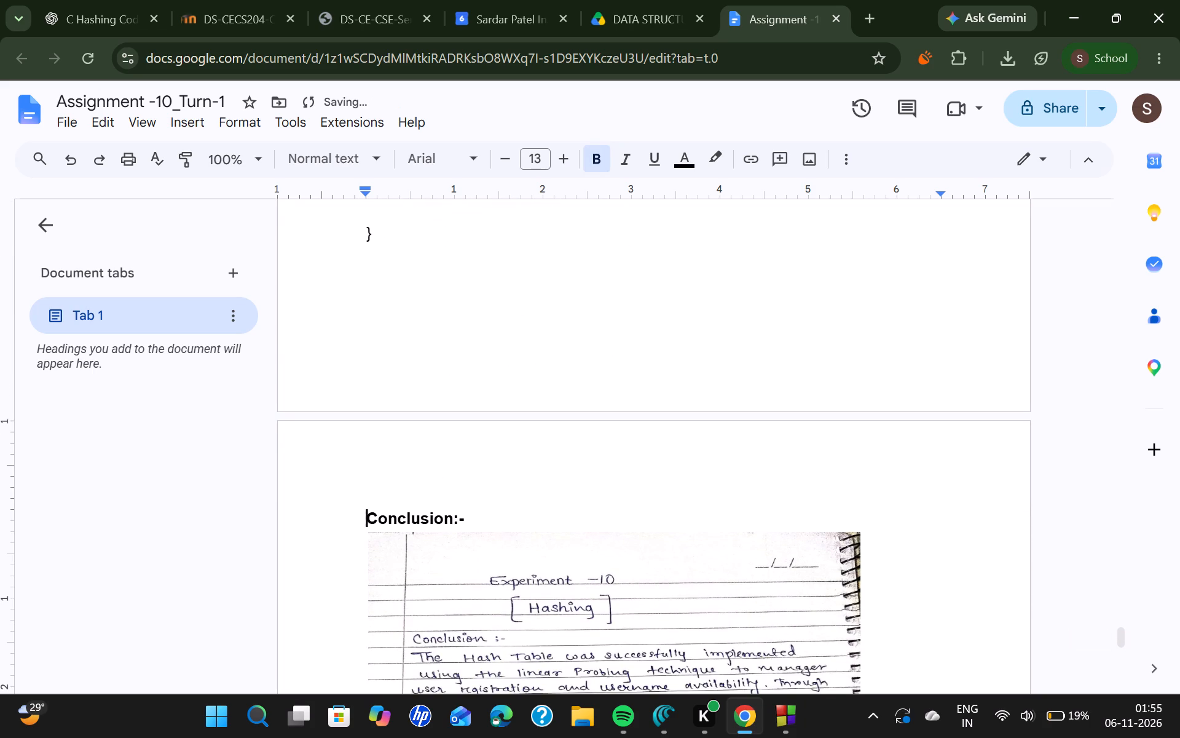
key("BackSpace")
key("Return")
Review the end of the code, the conclusion page and the start of the document for layout and spacing.
scroll(347, 564, "up", 5)
scroll(347, 564, "down", 1)
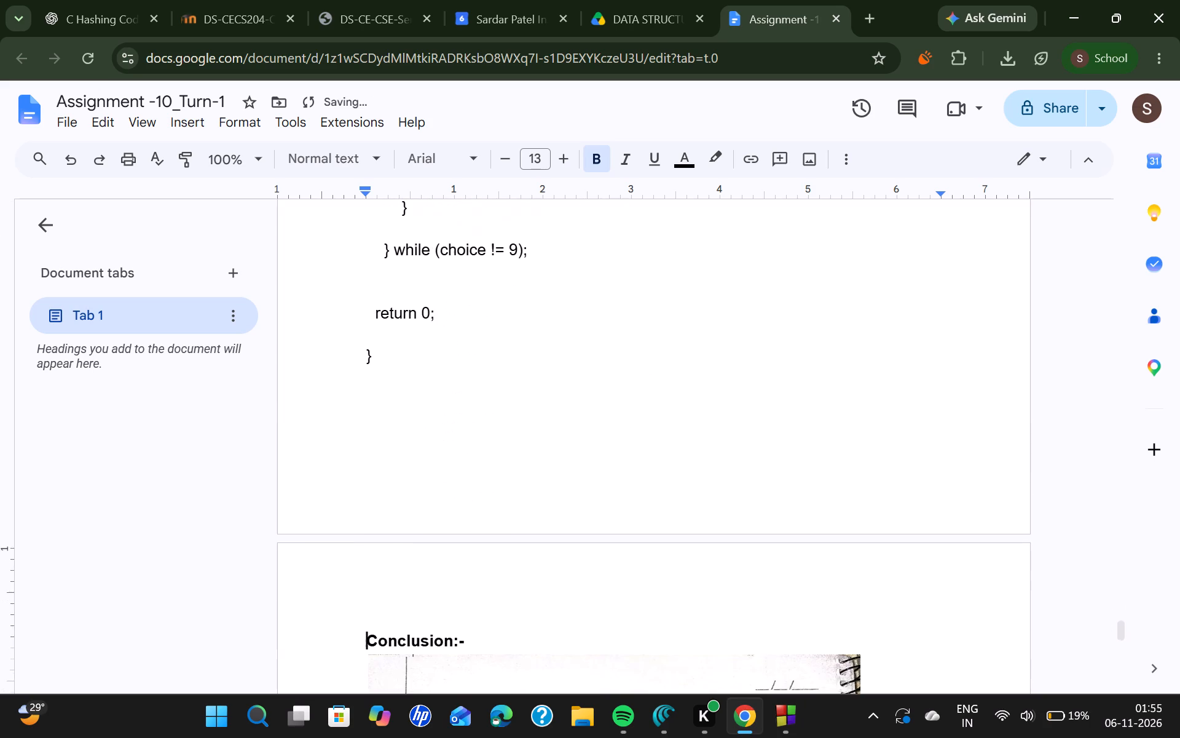
scroll(347, 564, "down", 1)
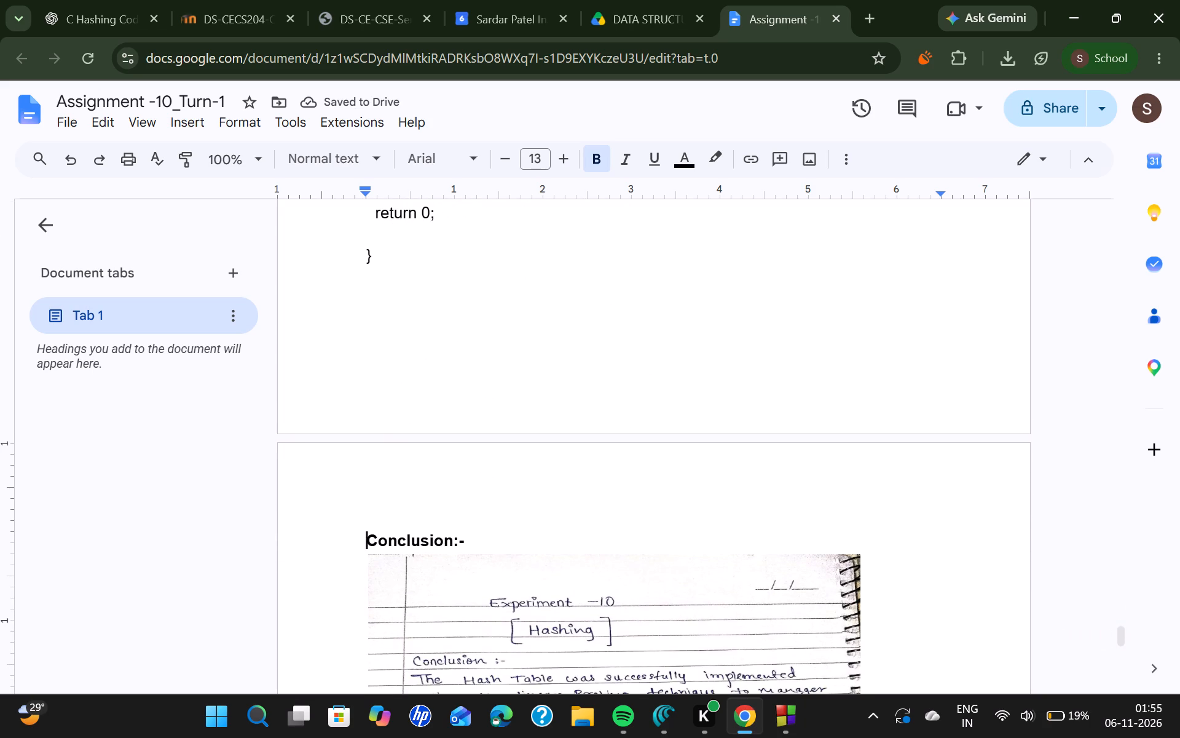
scroll(347, 564, "up", 4)
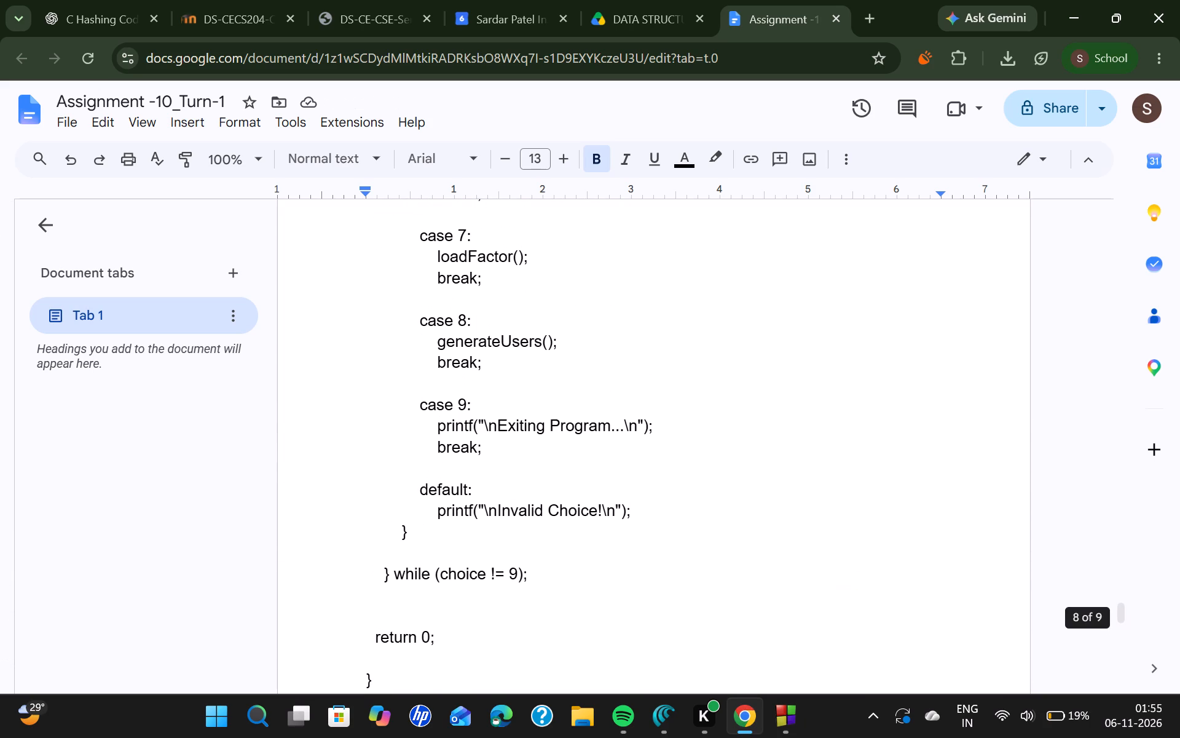
scroll(347, 564, "down", 6)
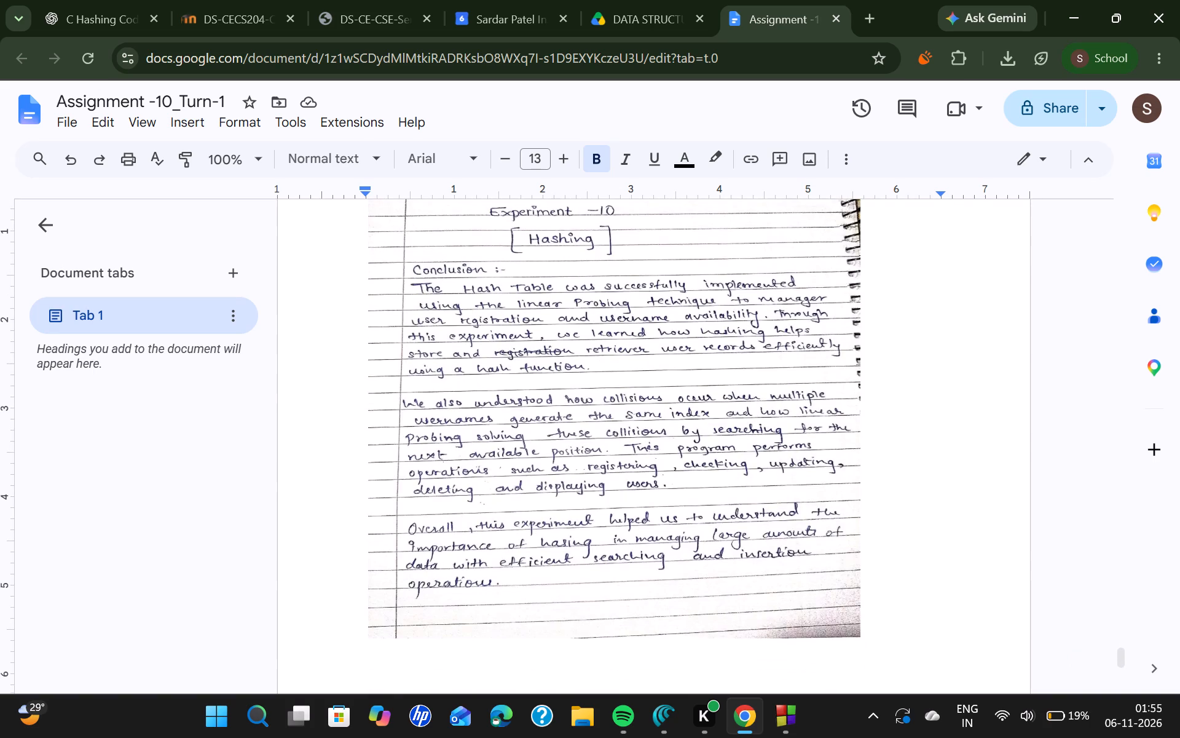
scroll(347, 564, "down", 1)
scroll(347, 564, "up", 20)
Add an extra blank line above "User table[SIZE];" on the first page.
scroll(347, 564, "down", 3)
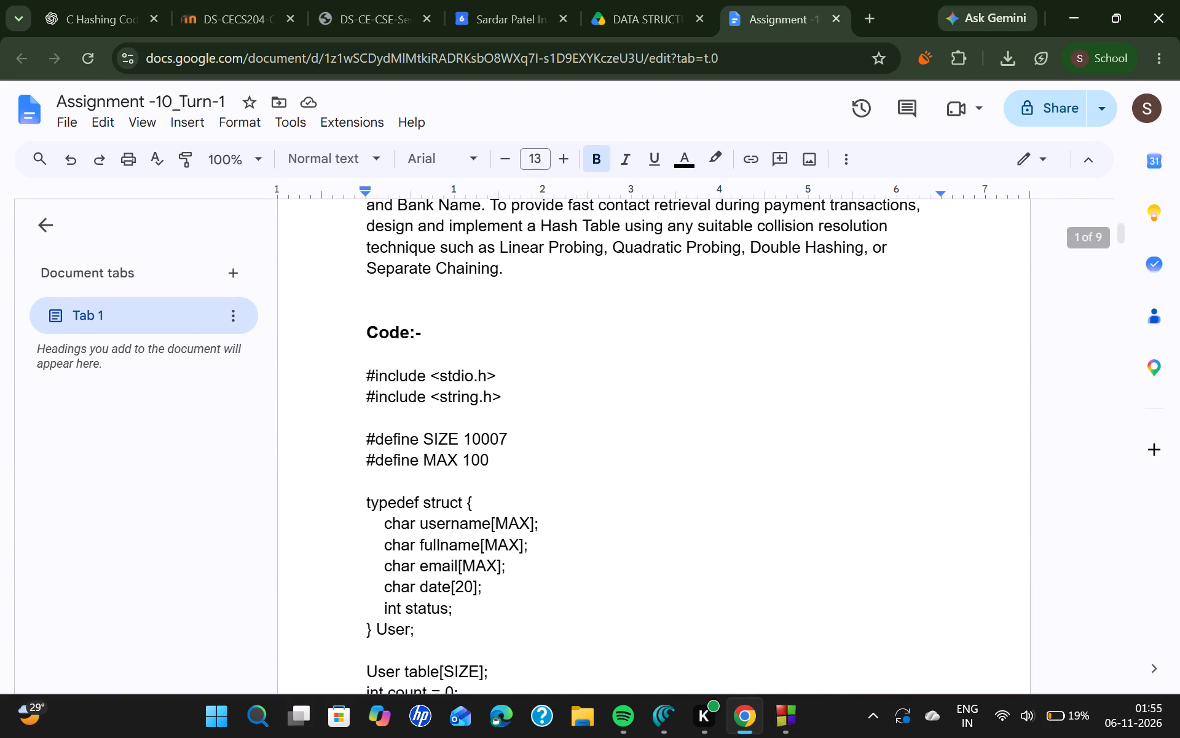
scroll(347, 564, "down", 1)
scroll(409, 402, "down", 1)
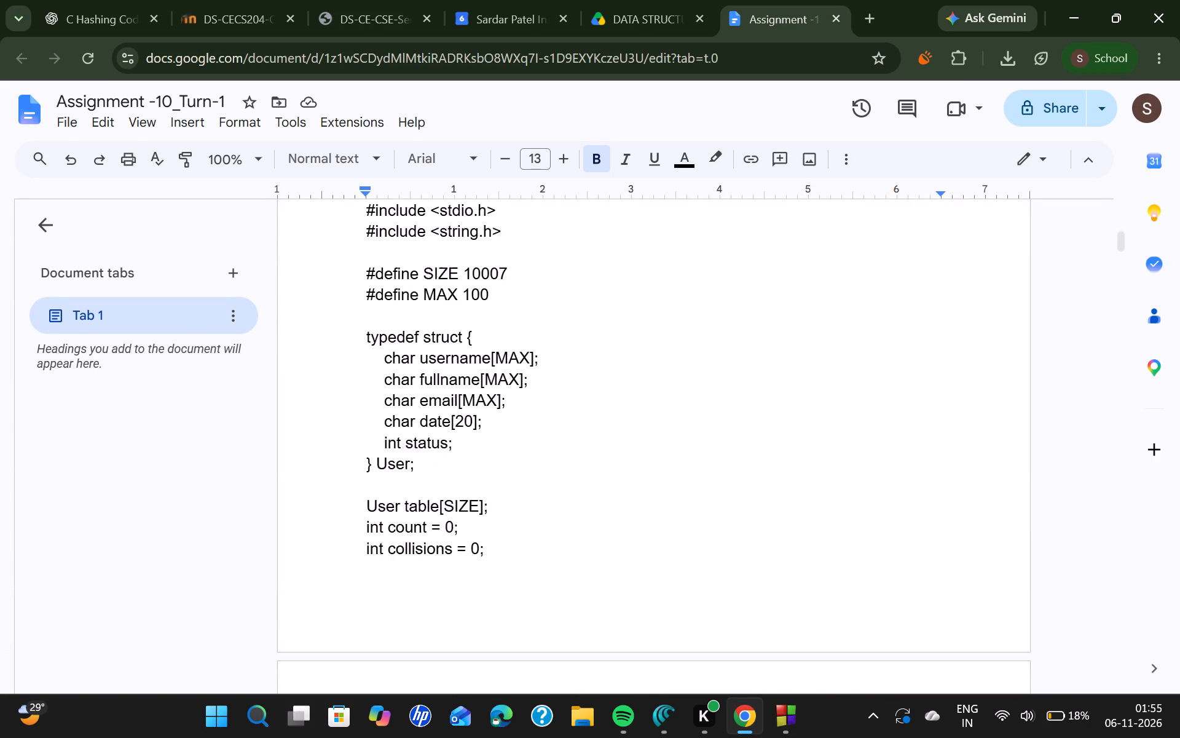
scroll(409, 402, "down", 1)
left_click(412, 456)
key("Return")
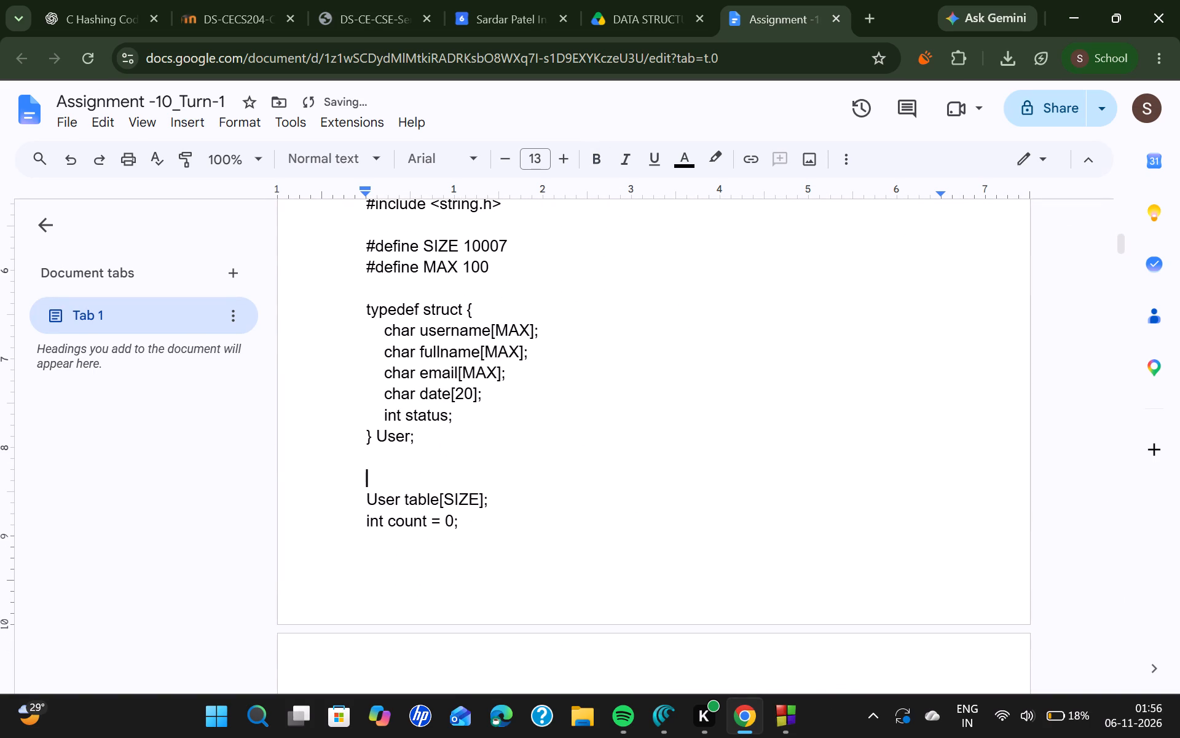
Add an extra blank line above the "// Search Username" comment on the second page.
scroll(412, 456, "down", 3)
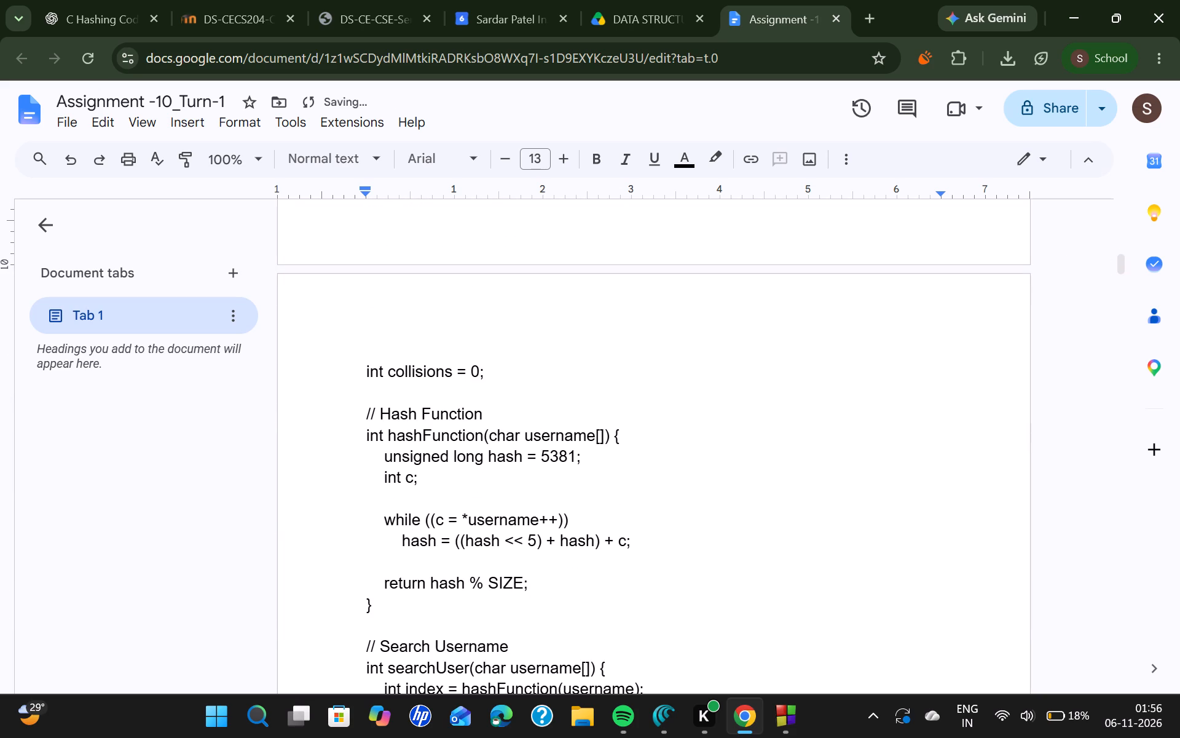
scroll(422, 502, "down", 1)
scroll(436, 379, "down", 1)
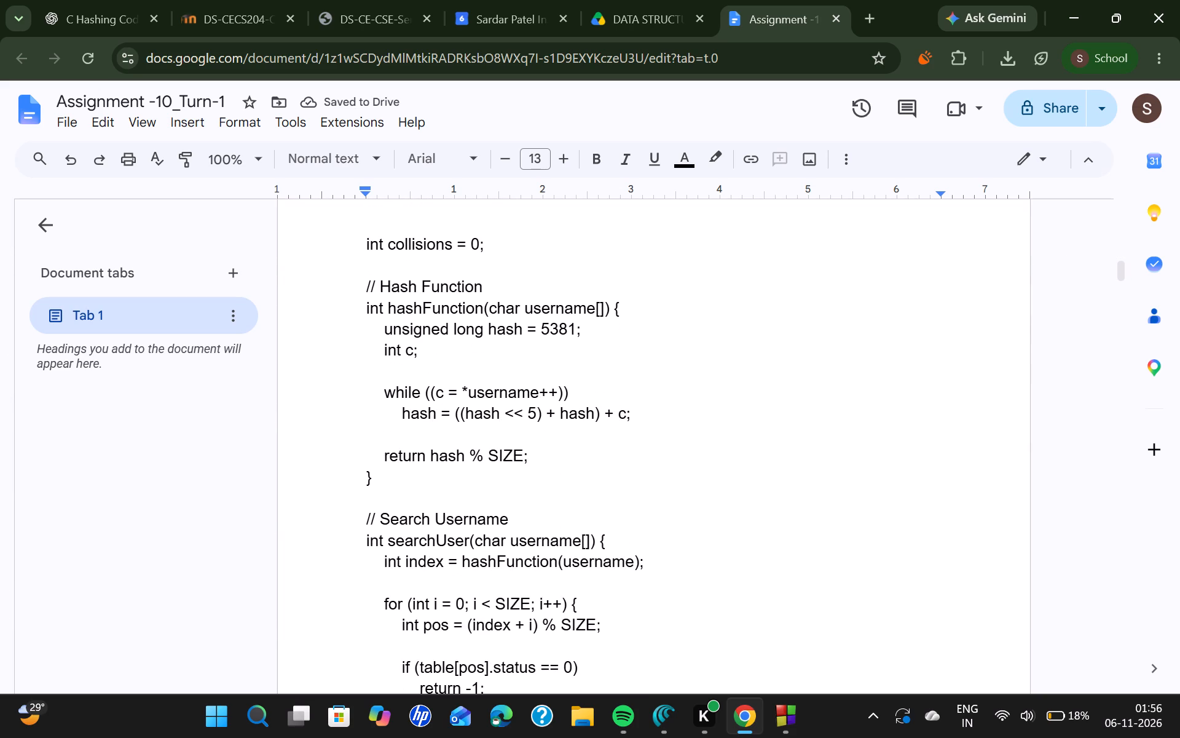
left_click(433, 491)
key("Return")
scroll(433, 491, "down", 1)
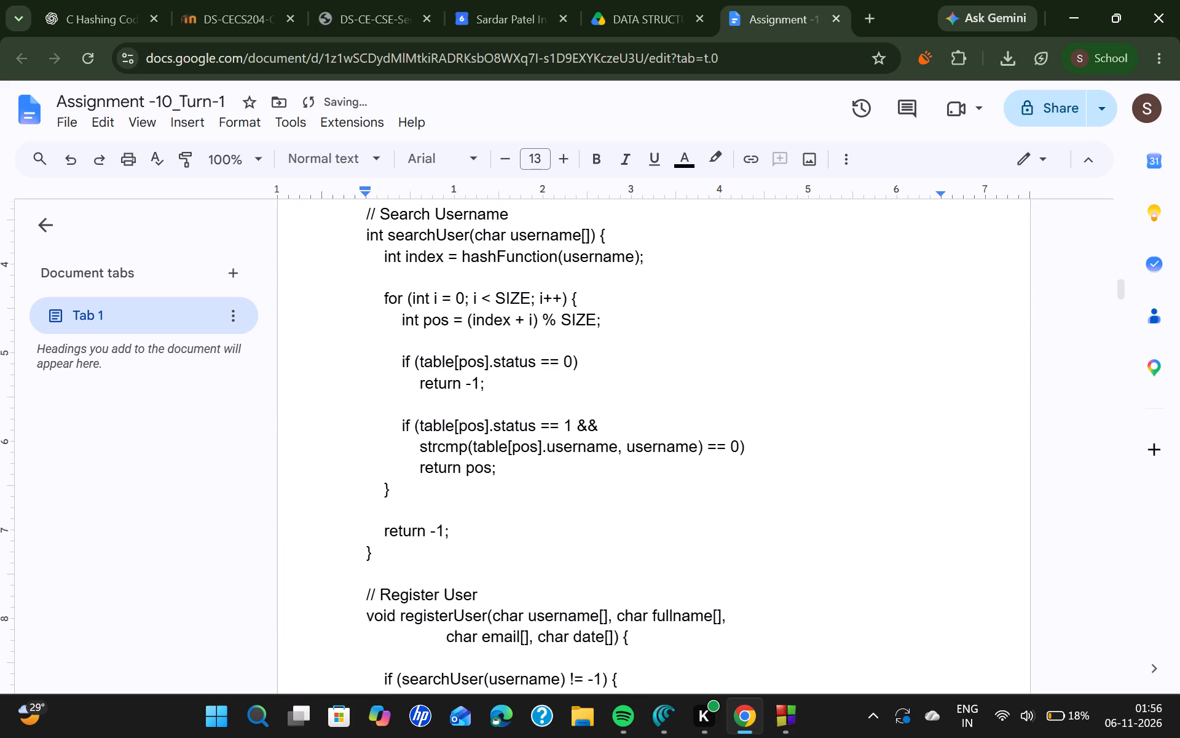
Insert a blank line below the final "return -1;" in the searchUser function.
scroll(433, 491, "down", 2)
left_click(420, 456)
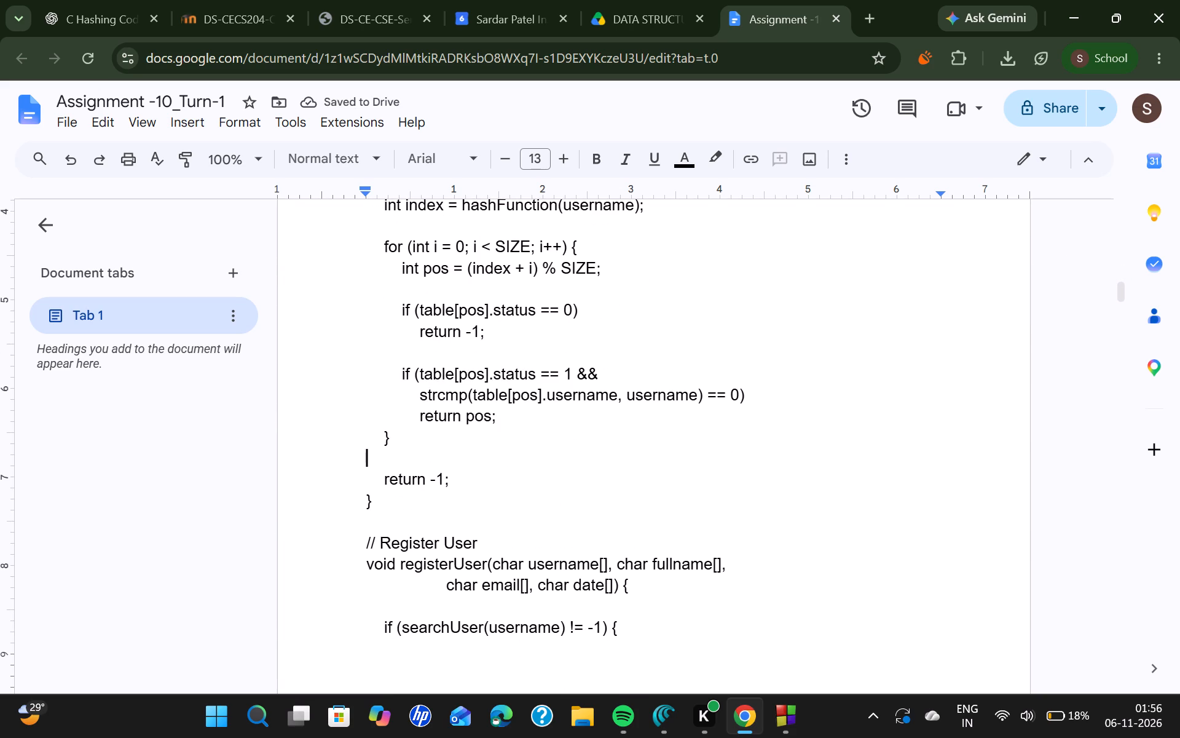
left_click(474, 478)
key("Return")
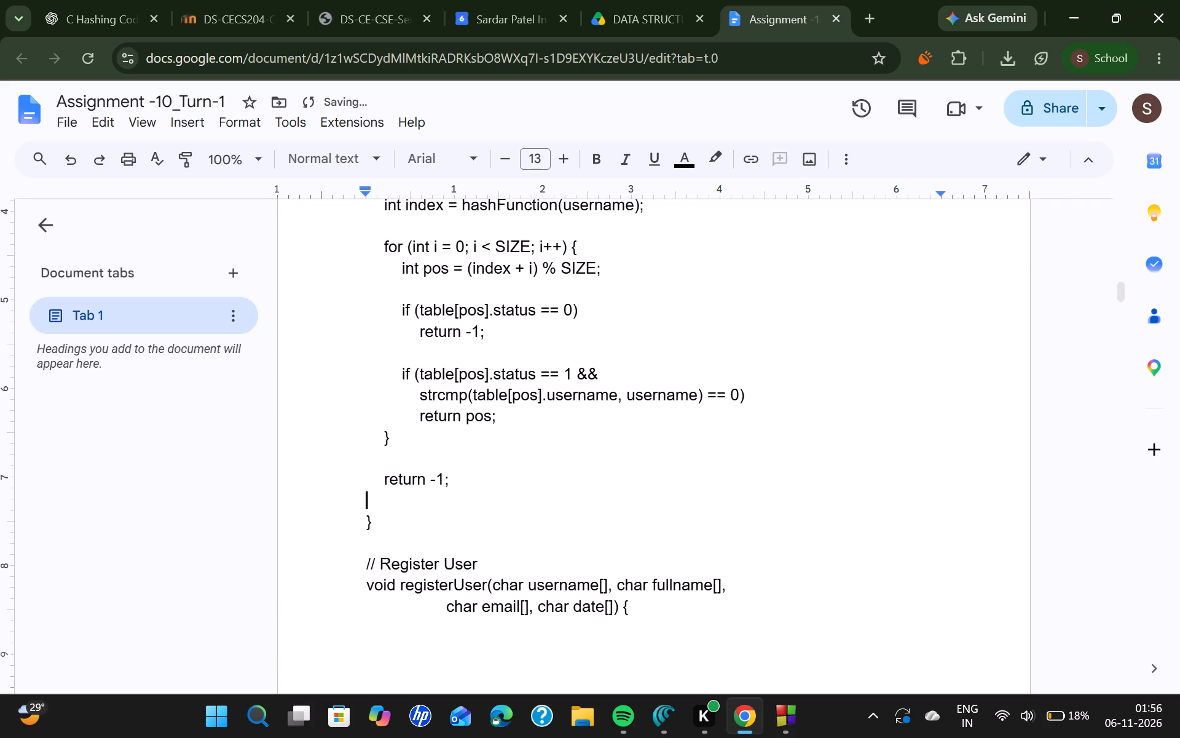
Insert a blank line below the "collisions++;" line in the registerUser function.
scroll(474, 478, "down", 1)
scroll(460, 411, "down", 2)
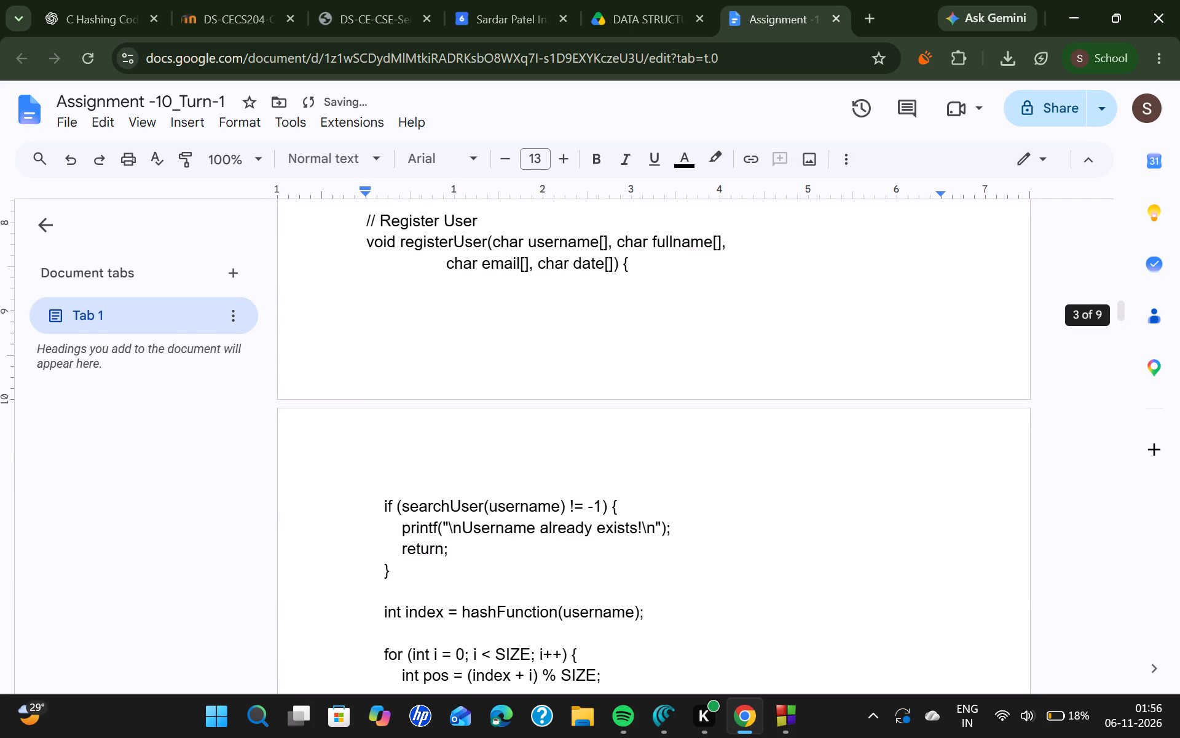
scroll(460, 411, "down", 1)
scroll(447, 477, "down", 1)
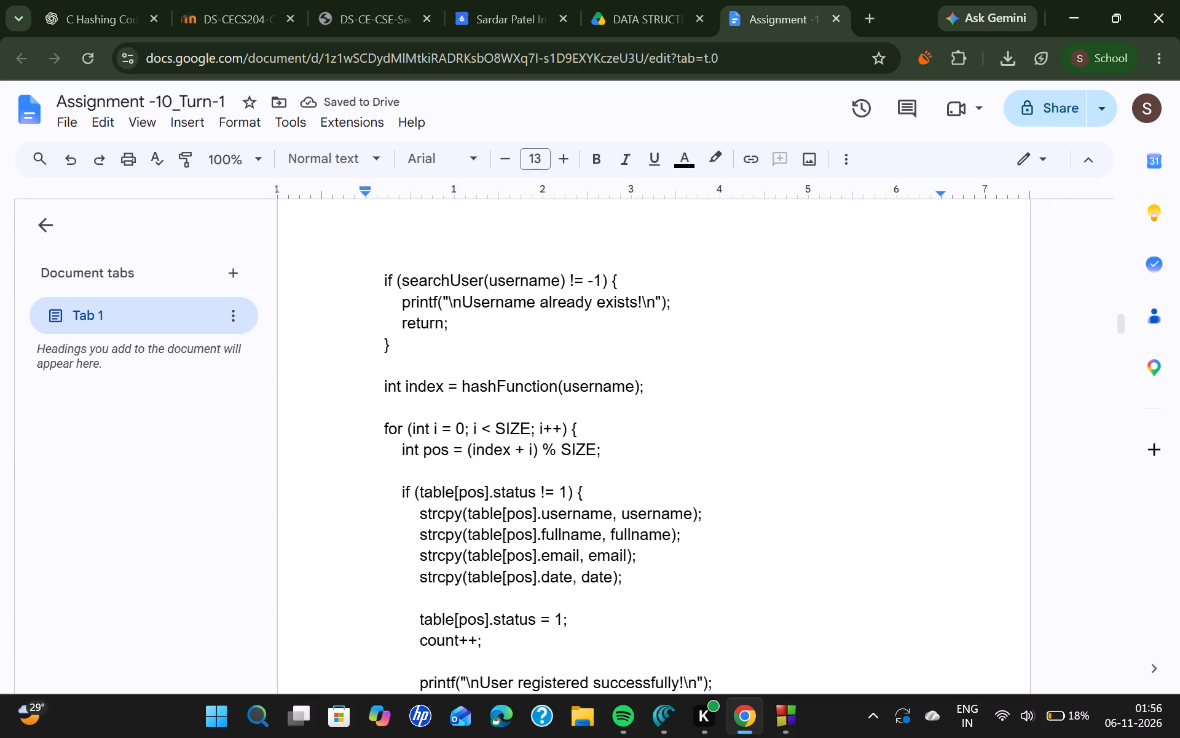
scroll(522, 457, "down", 2)
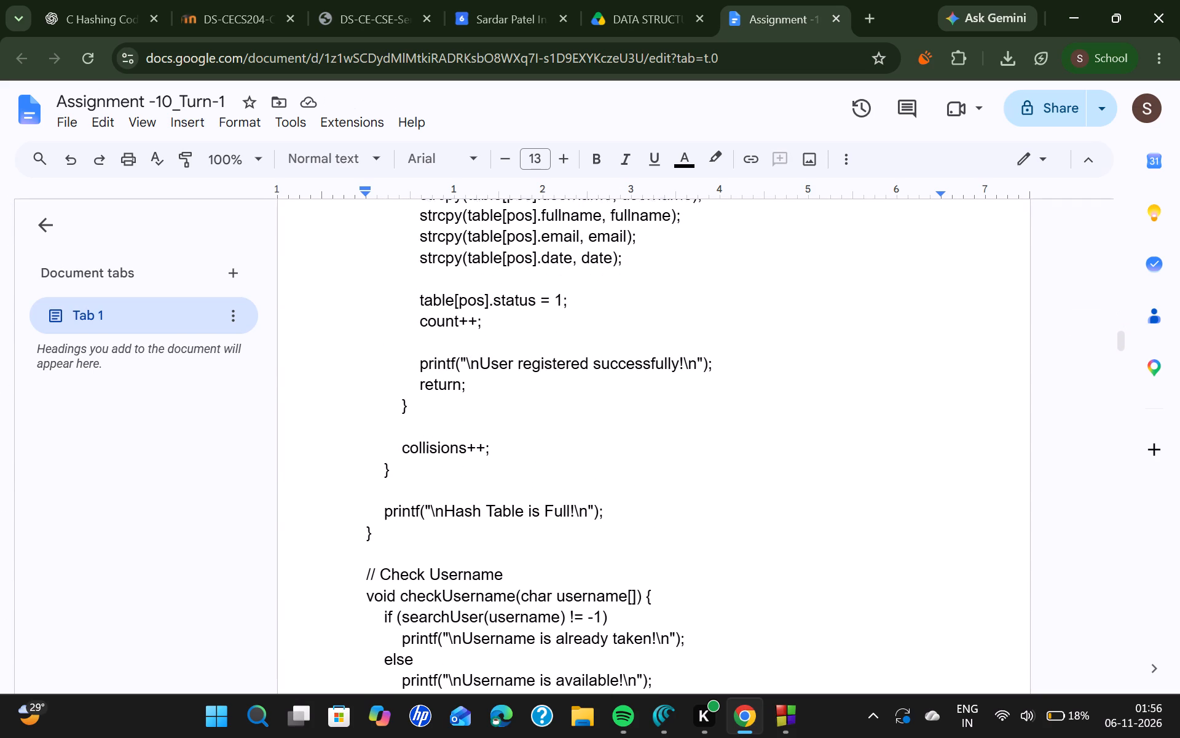
scroll(522, 457, "down", 1)
left_click(484, 417)
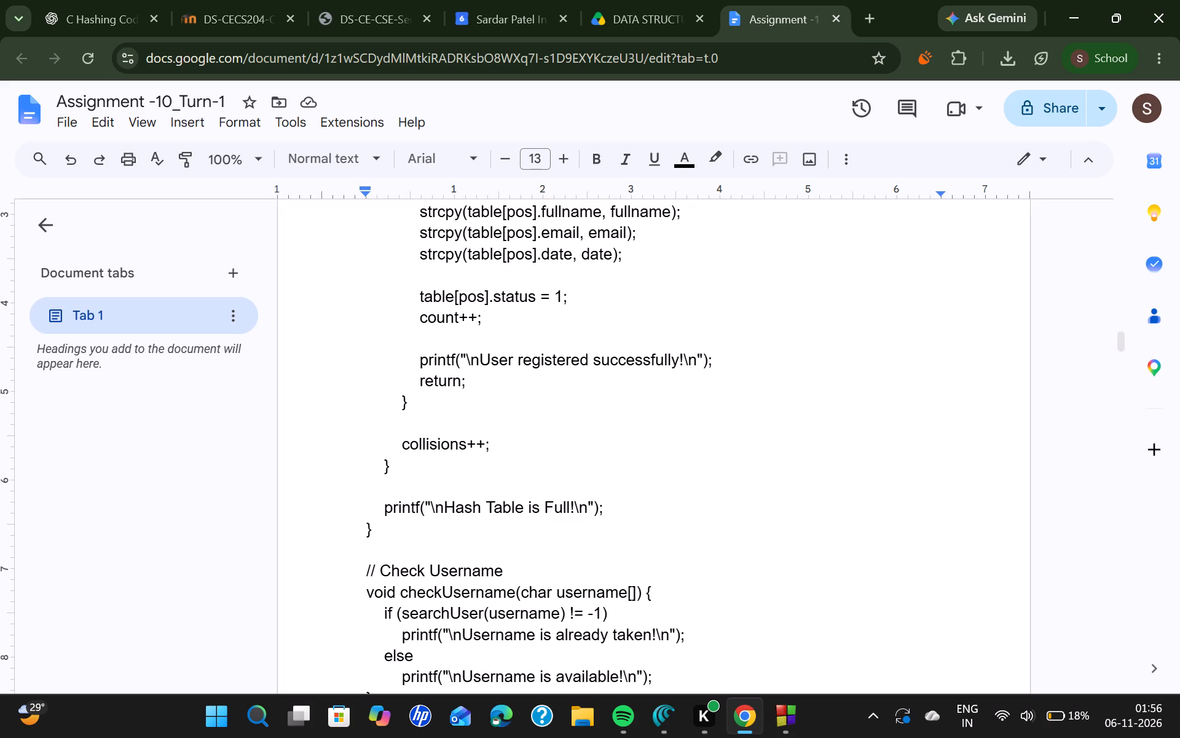
left_click(510, 453)
key("Return")
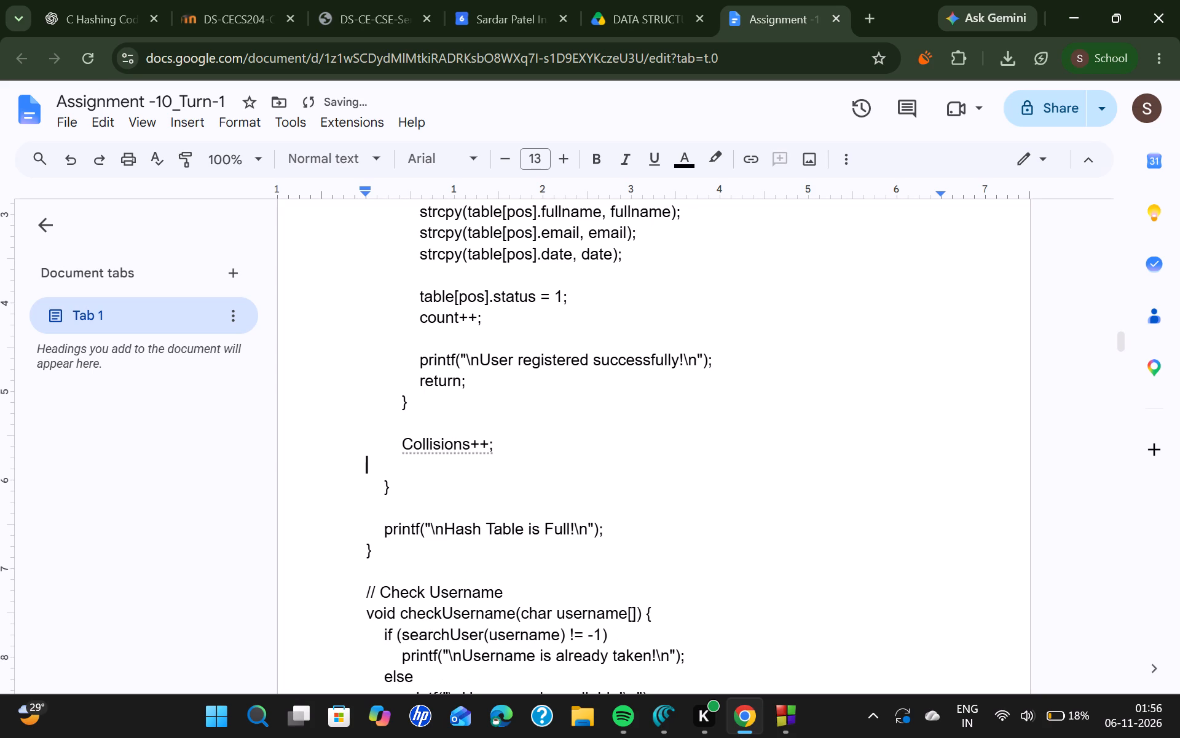
Insert a blank line below the "Hash Table is Full!" printf line in registerUser.
scroll(510, 453, "down", 1)
left_click(635, 422)
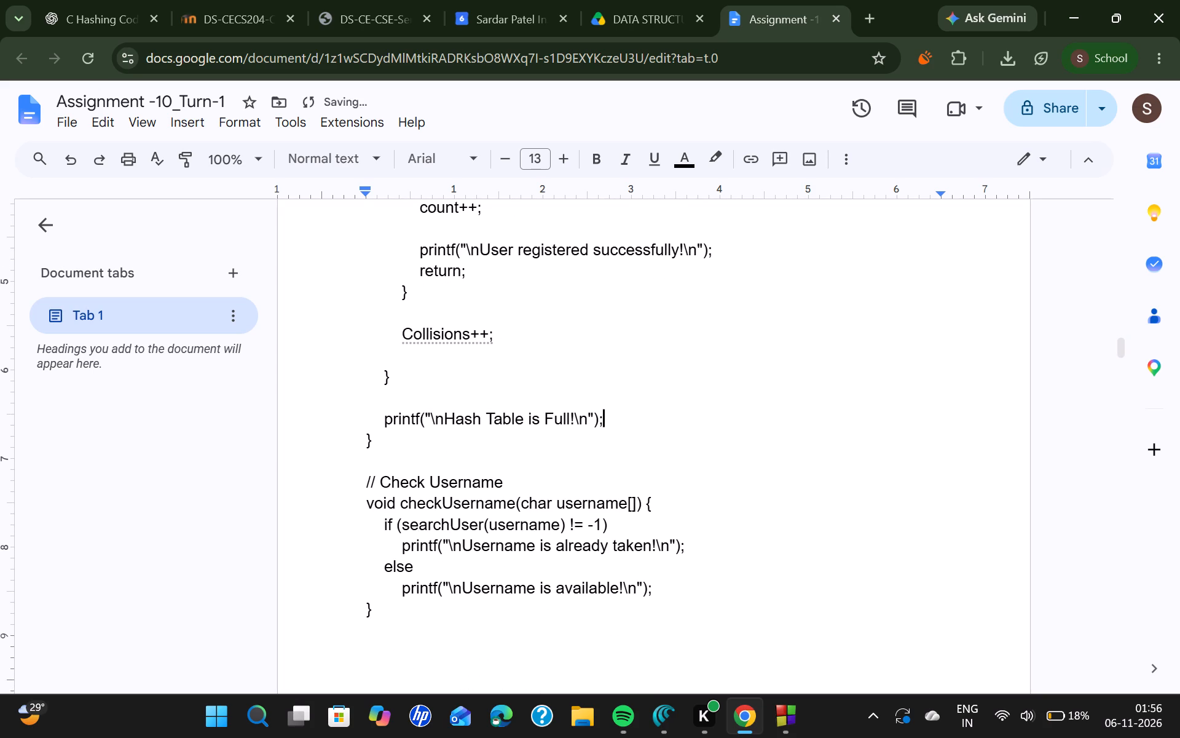
key("Return")
Delete the blank line between "return 0;" and the closing brace at the end of the code, keeping the brace on its own line.
scroll(635, 422, "down", 17)
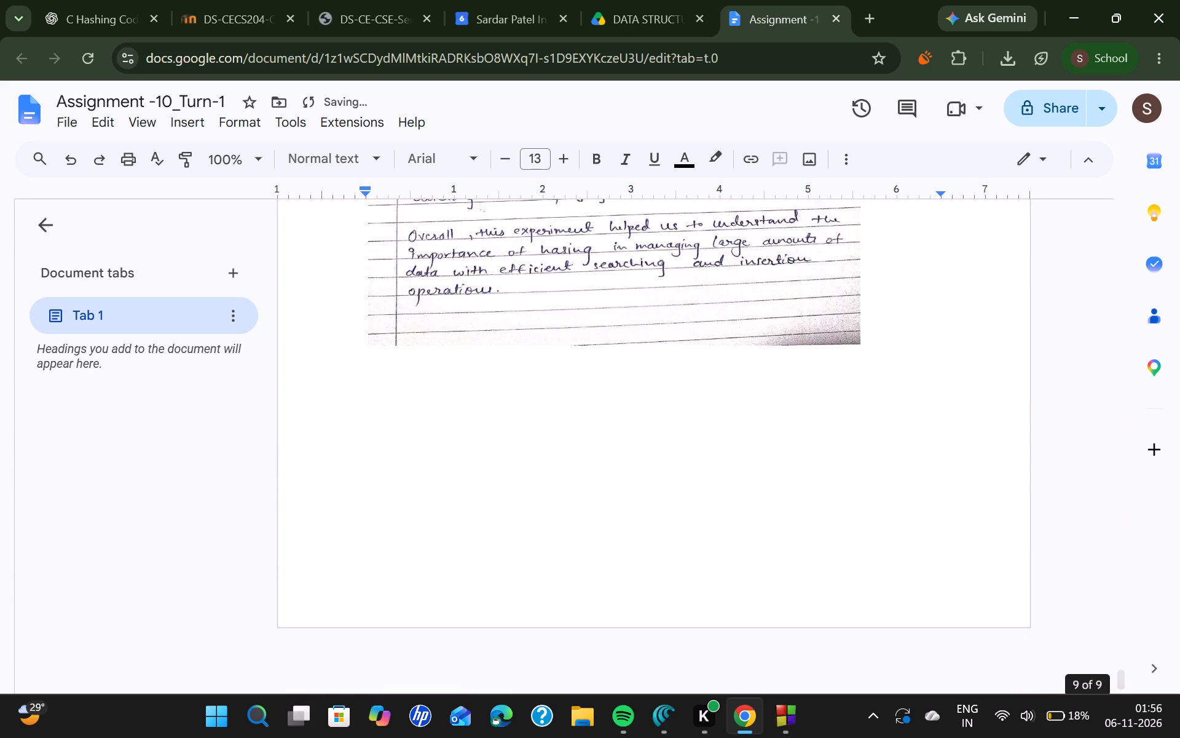
scroll(635, 422, "down", 3)
scroll(635, 422, "up", 5)
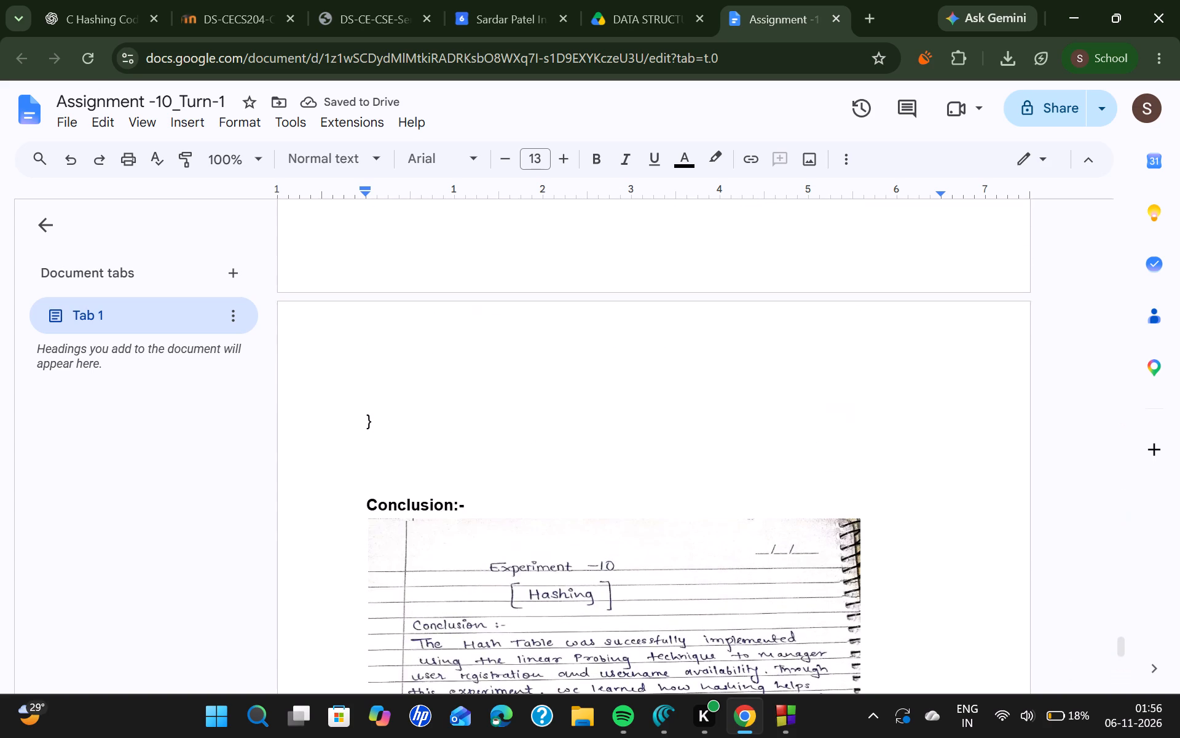
scroll(635, 422, "up", 3)
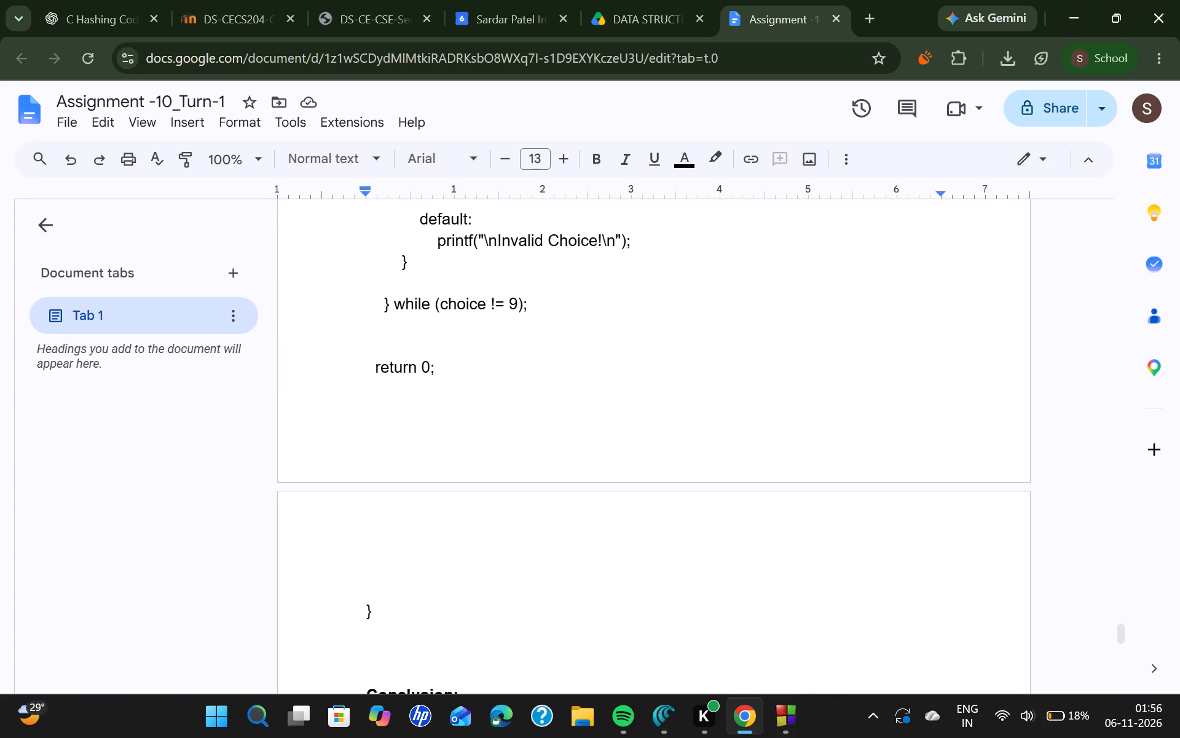
left_click(364, 603)
key("BackSpace")
key("BackSpace")
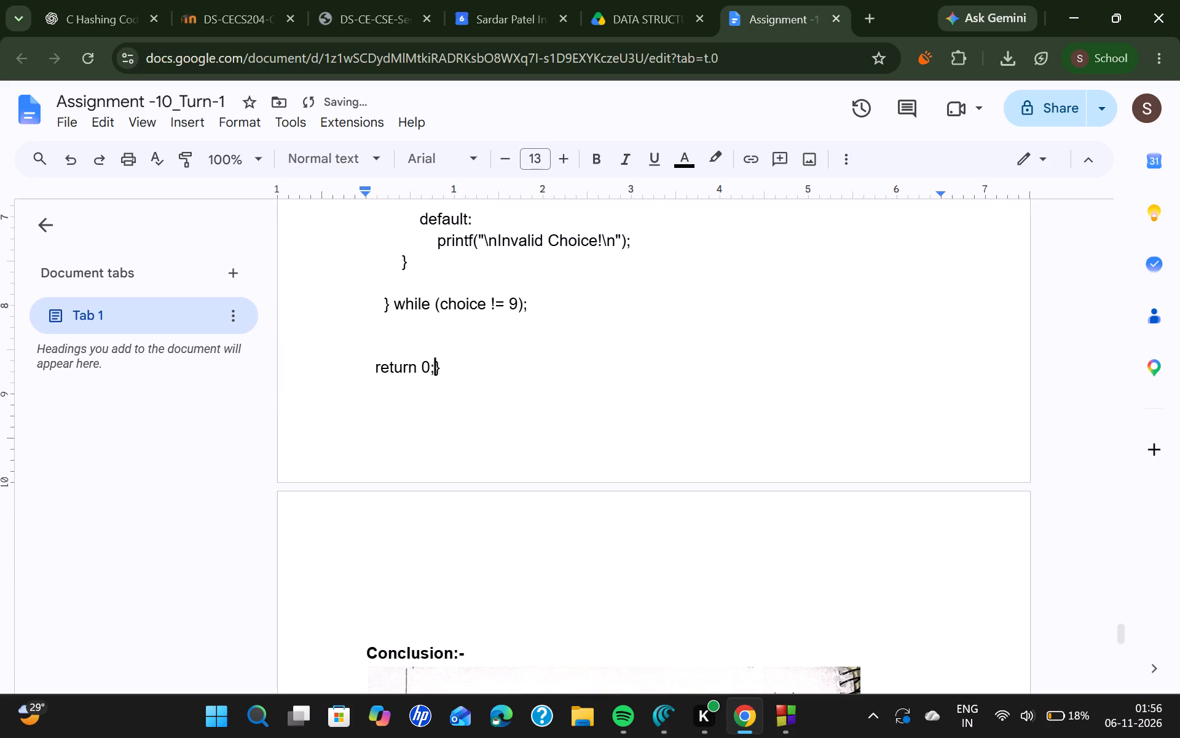
key("Return")
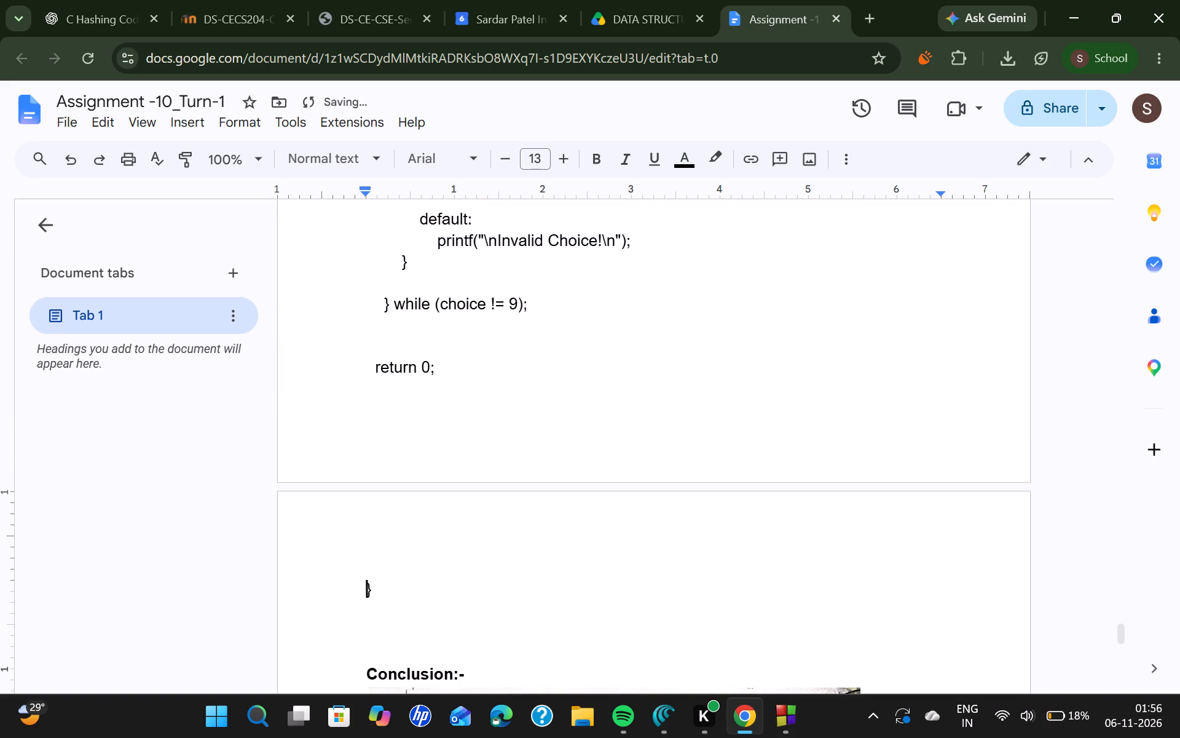
Delete the extra blank line above "return 0;" at the end of the main code.
left_click(369, 367)
key("BackSpace")
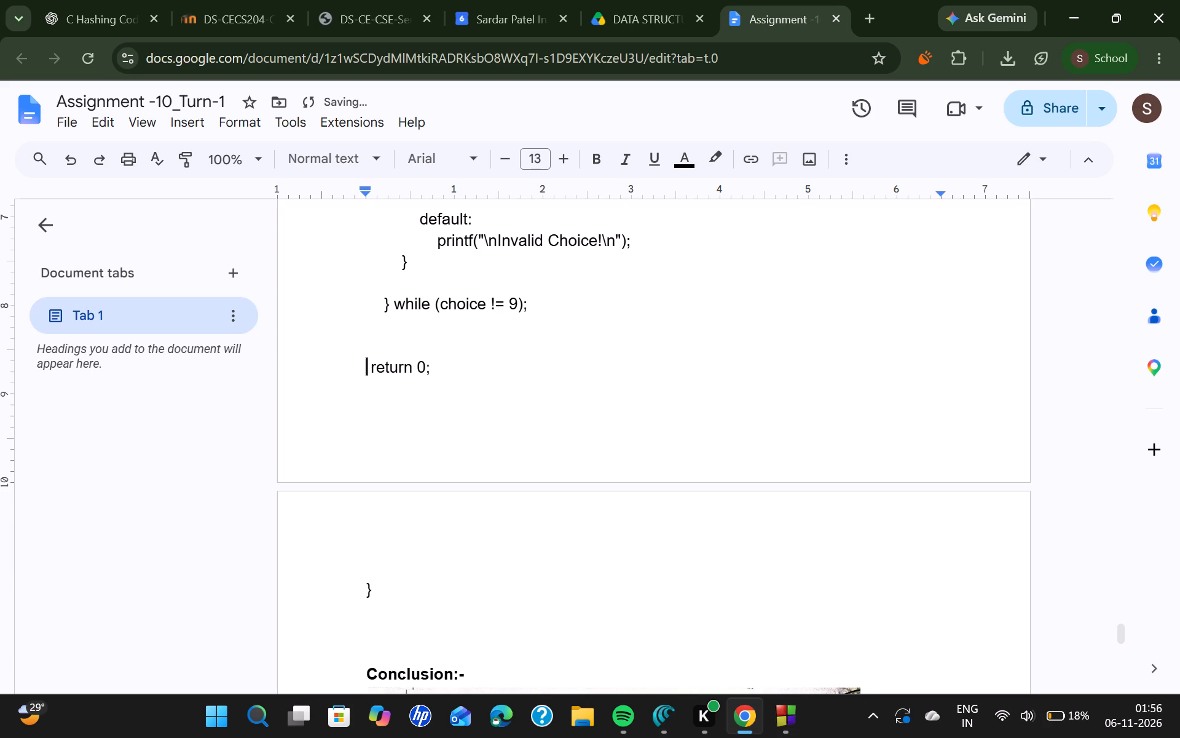
key("BackSpace")
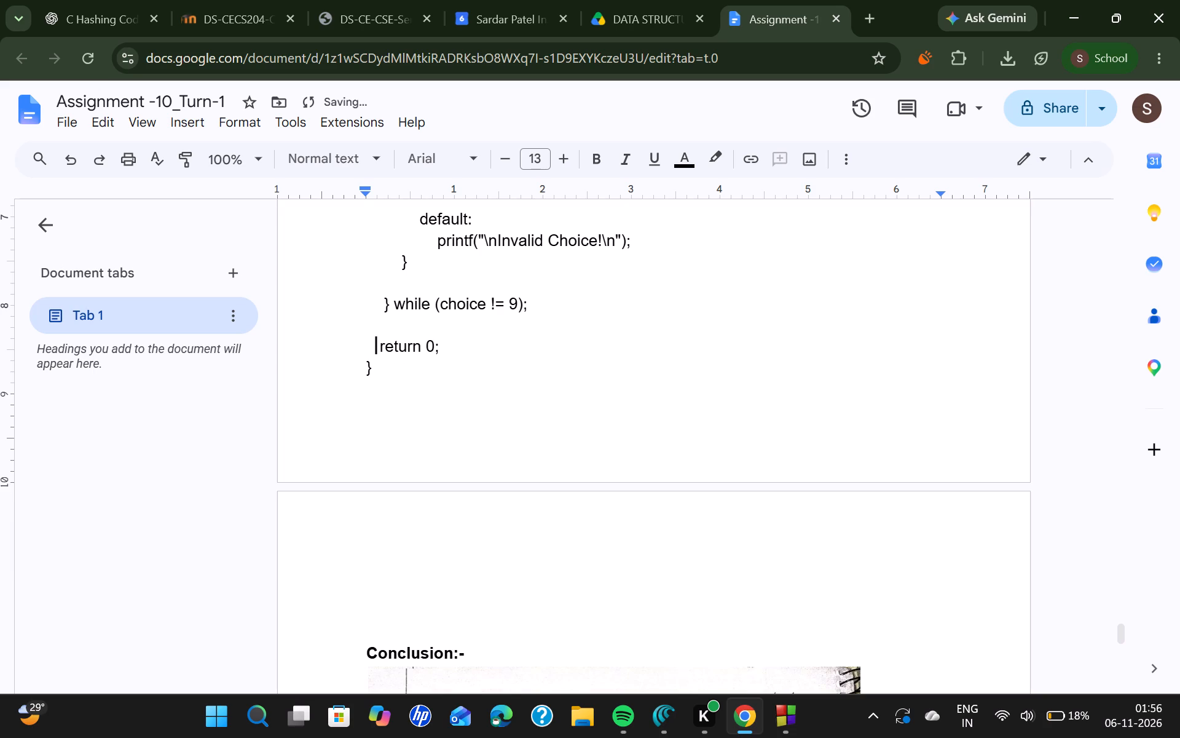
Delete the blank lines above "Conclusion:-", keeping the heading on the first line of the last page.
left_click(368, 641)
key("BackSpace")
key("BackSpace")
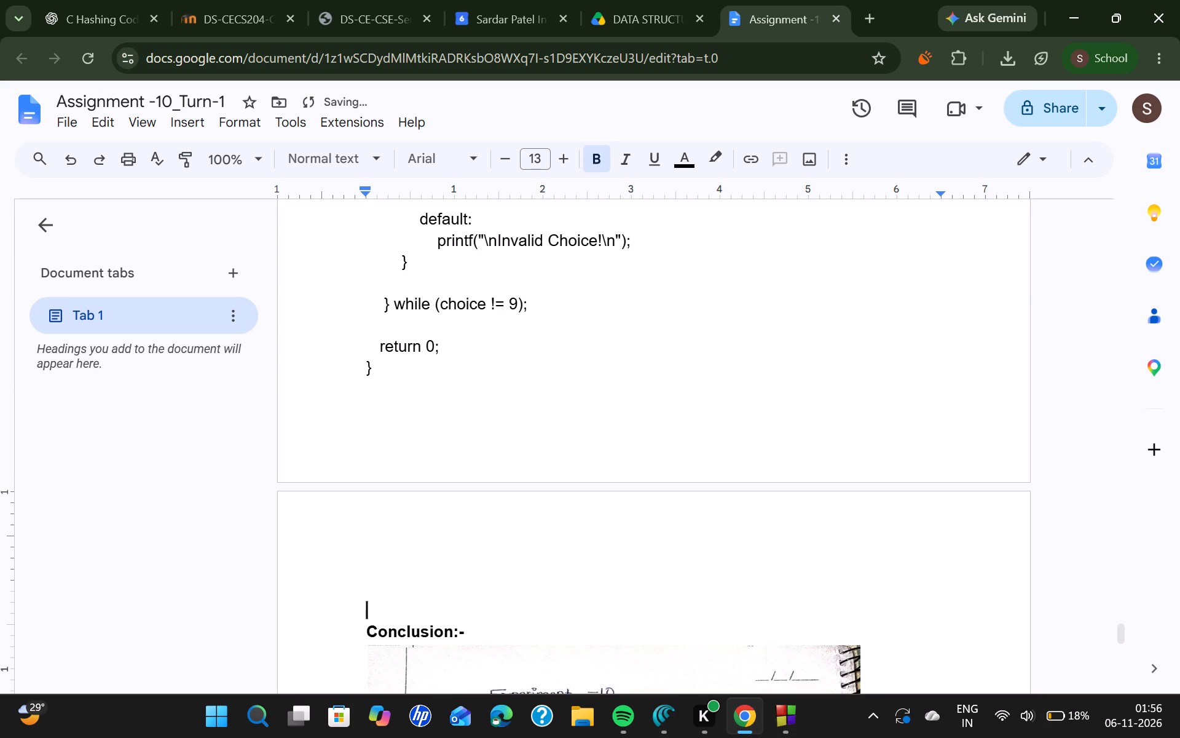
key("BackSpace")
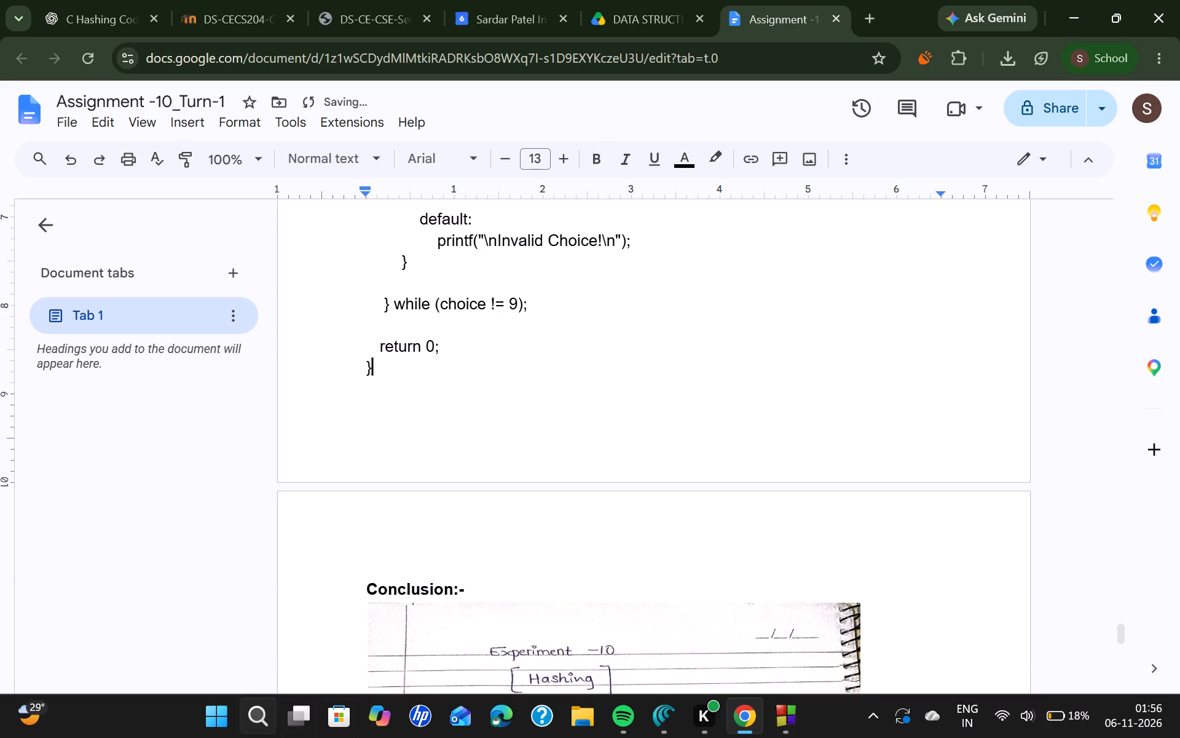
left_click(366, 589)
key("BackSpace")
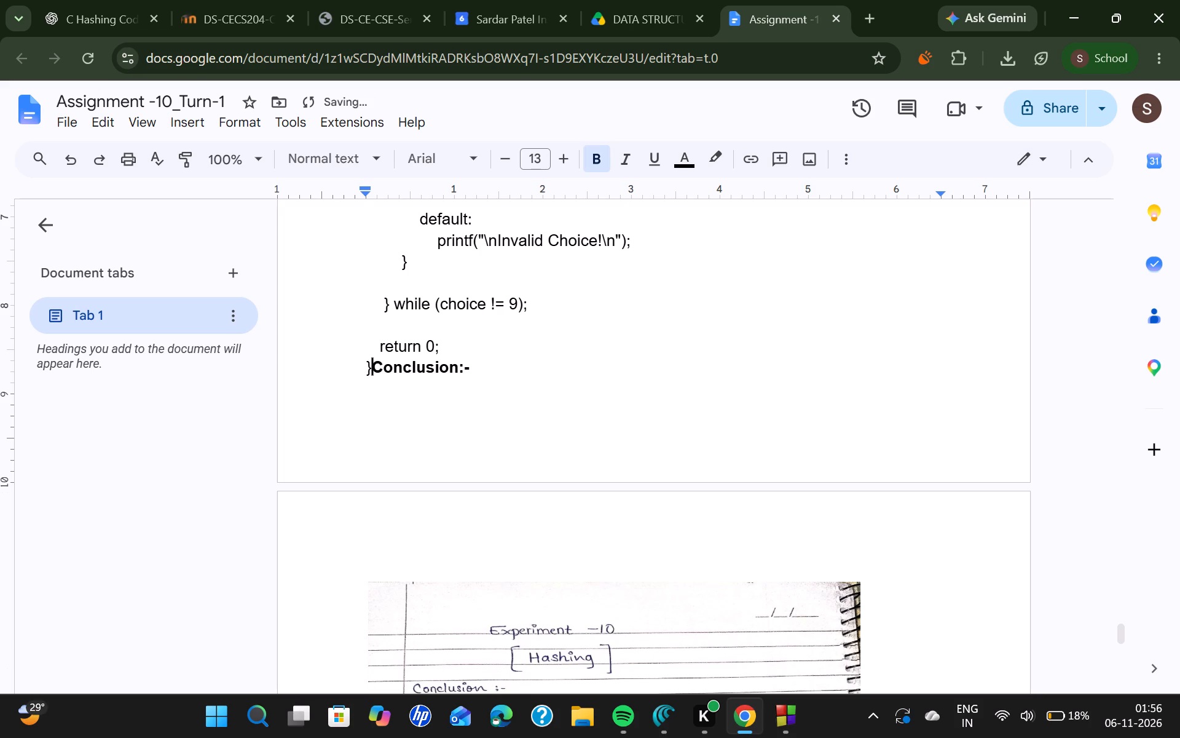
key("Return")
Review the layout of the conclusion page and go back to the start of the document.
scroll(502, 601, "down", 2)
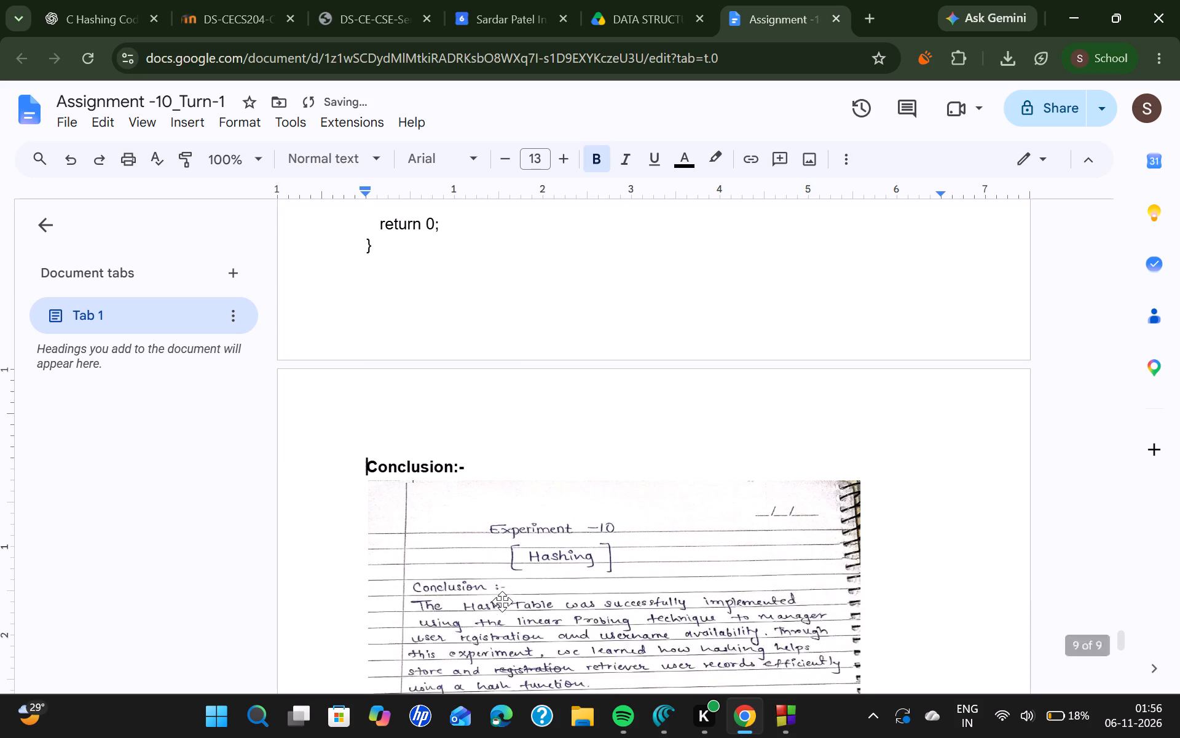
scroll(502, 601, "down", 11)
scroll(502, 601, "up", 2)
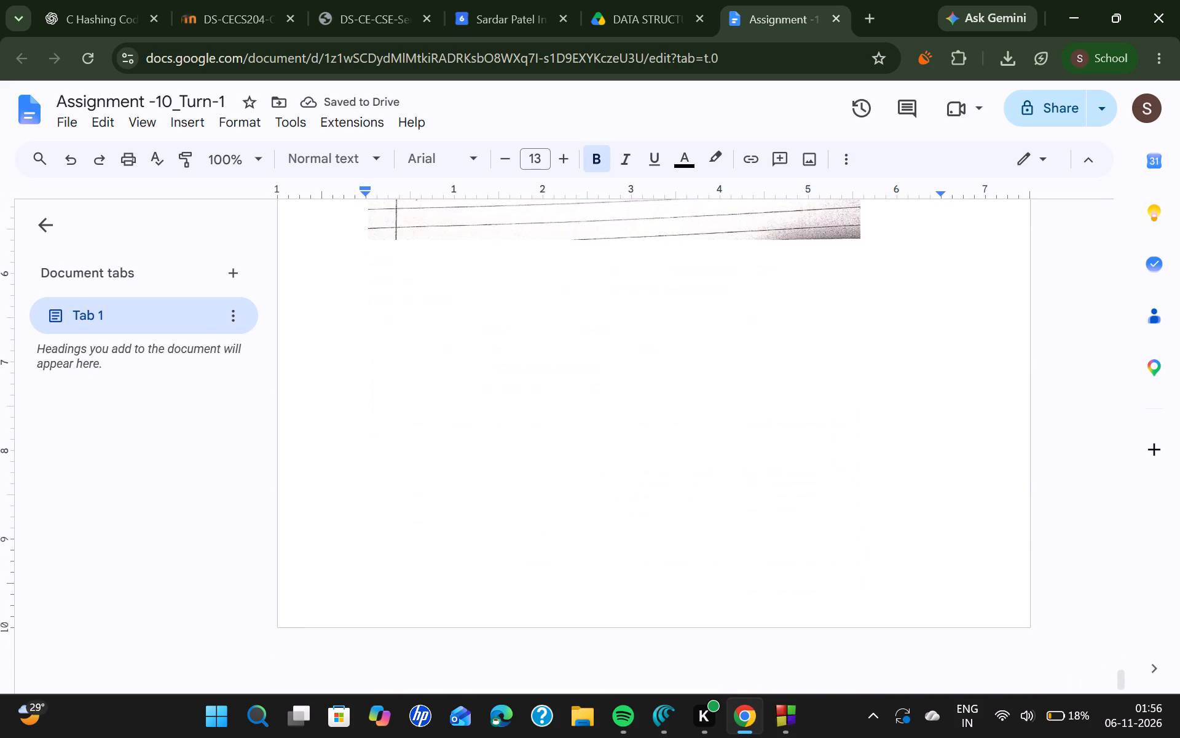
scroll(502, 601, "up", 17)
scroll(502, 601, "up", 13)
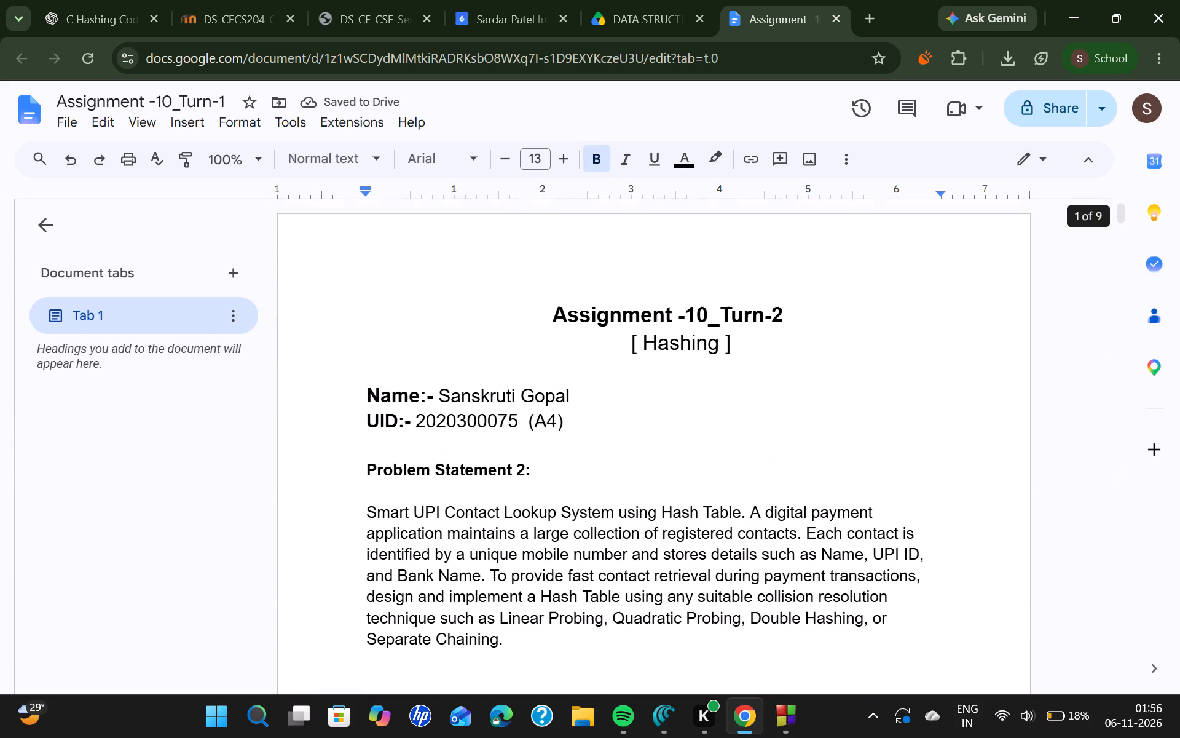
Remove four spaces before the "[ Hashing ]" subtitle to align it under the assignment title.
left_click(627, 348)
key("BackSpace")
key("BackSpace")
key("BackSpace")
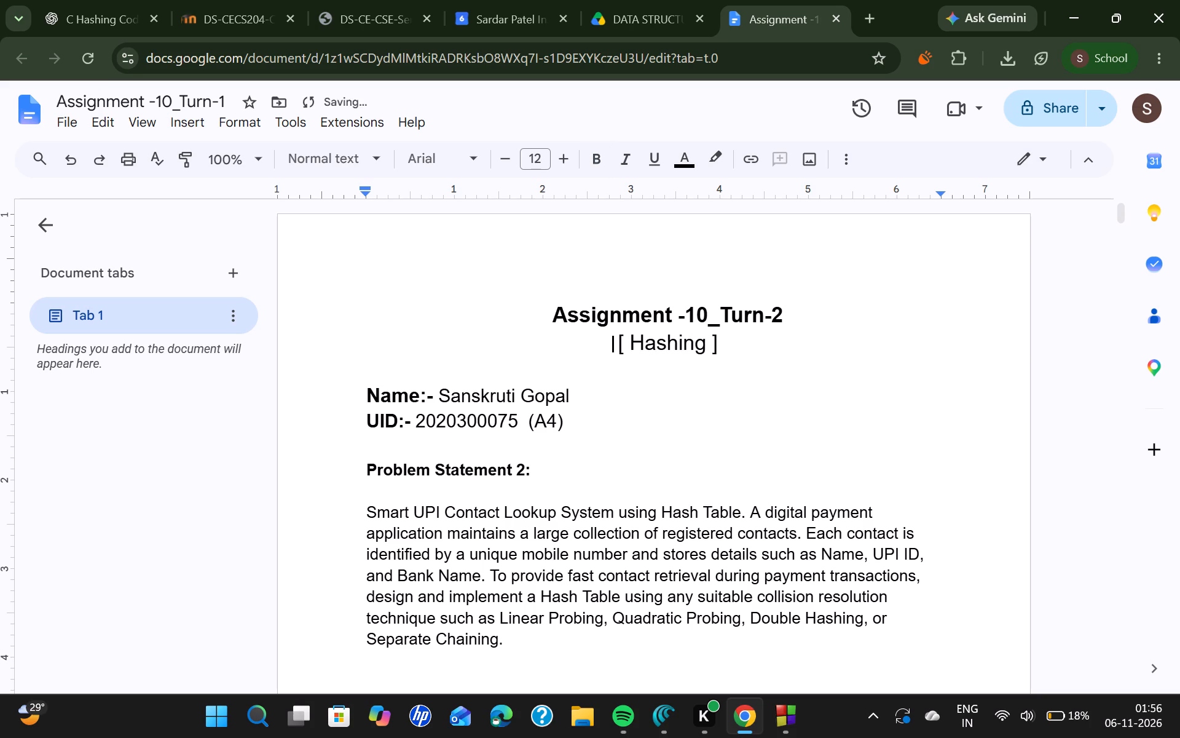
key("BackSpace")
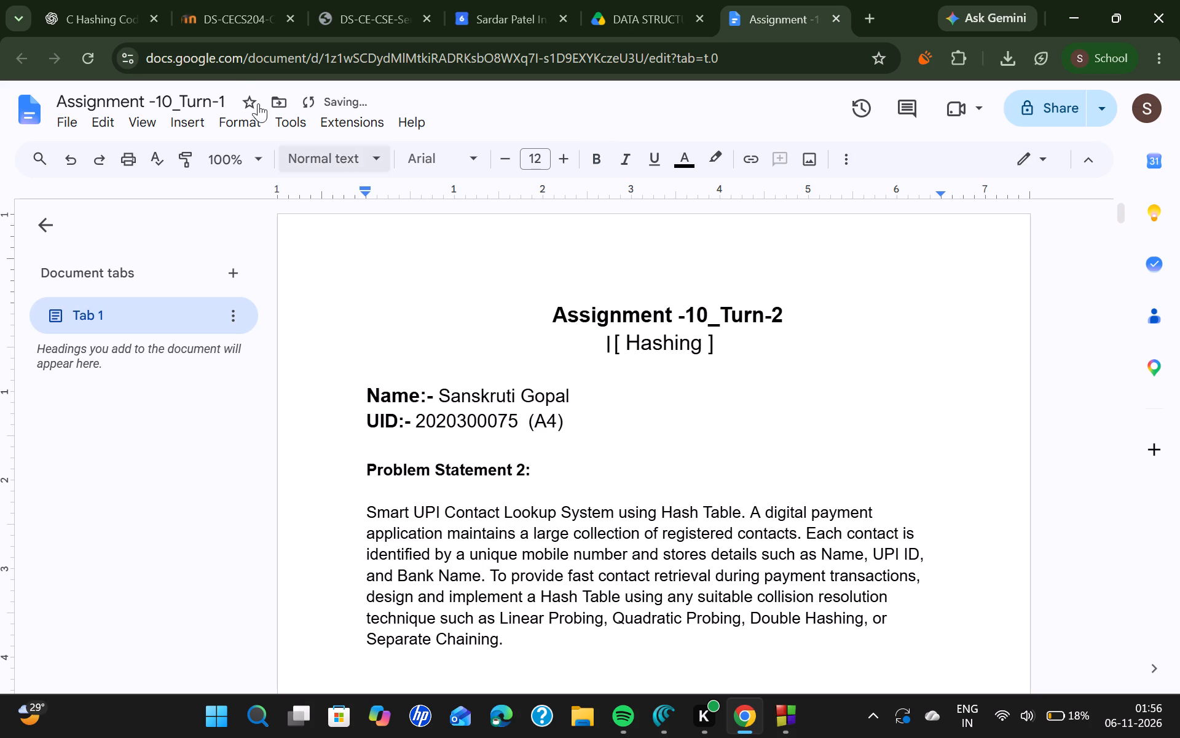
Download the document as a Microsoft Word (.docx) file.
left_click(63, 120)
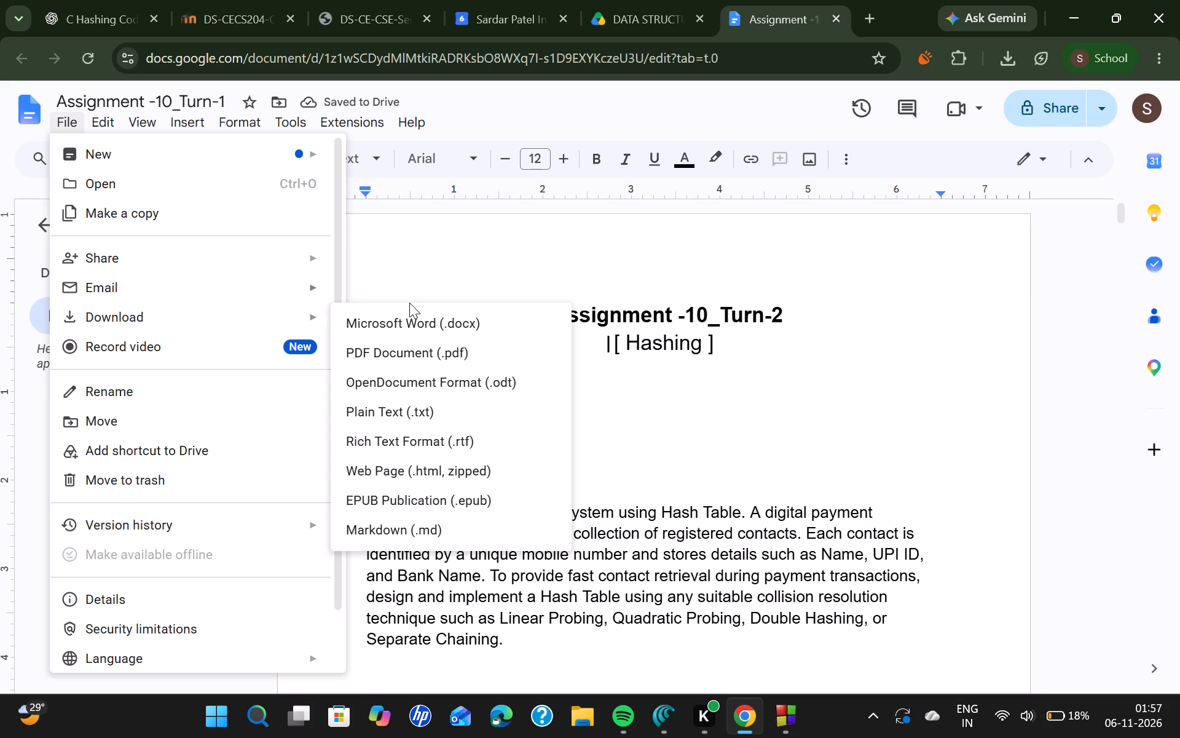
left_click(192, 330)
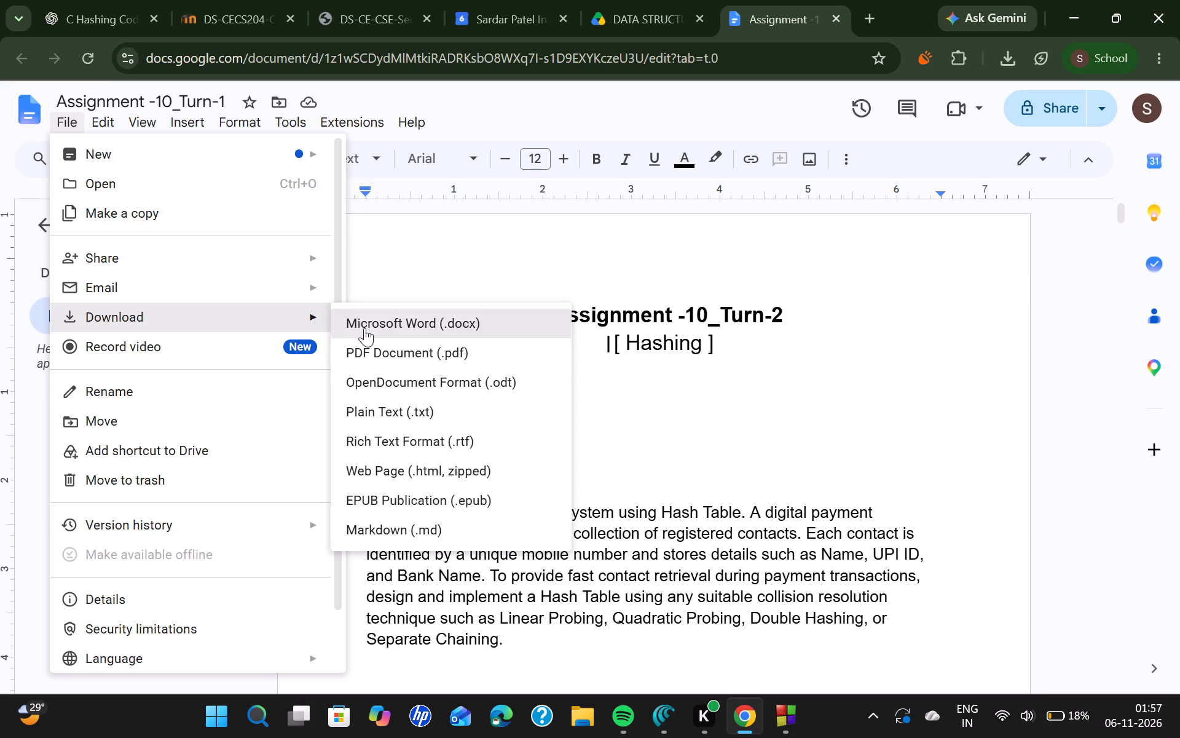
left_click(365, 336)
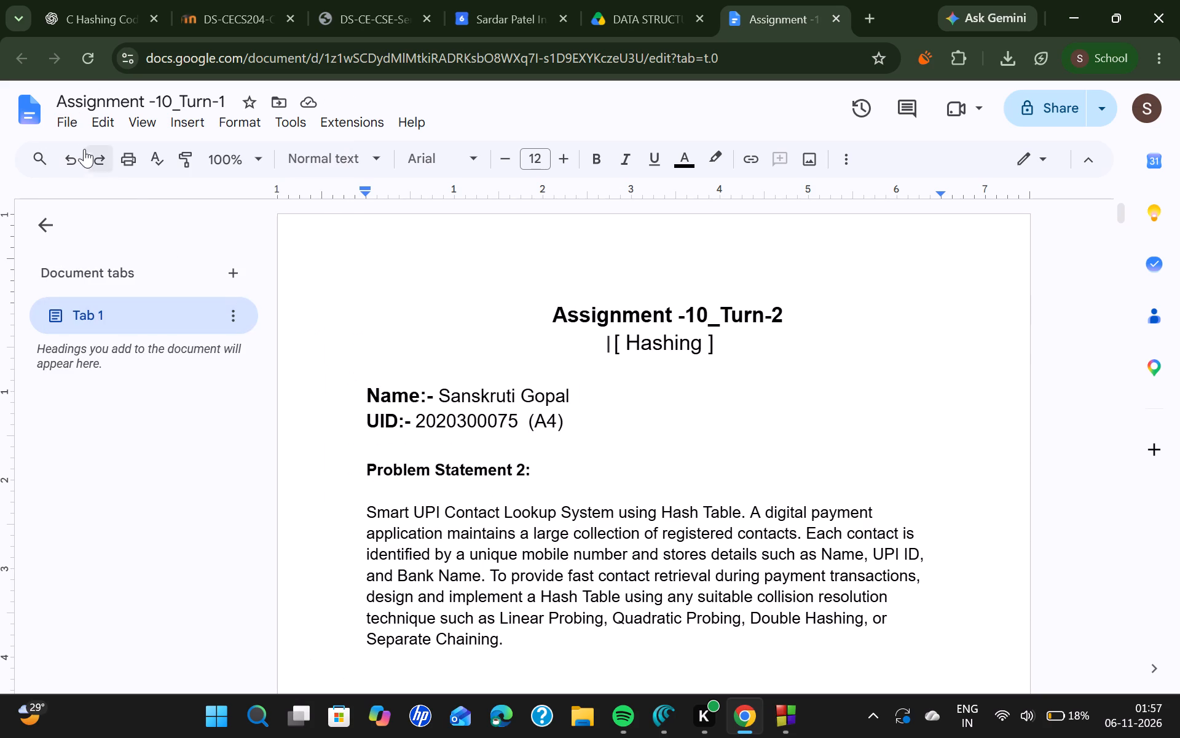
Download the document as a PDF (.pdf) file.
left_click(71, 129)
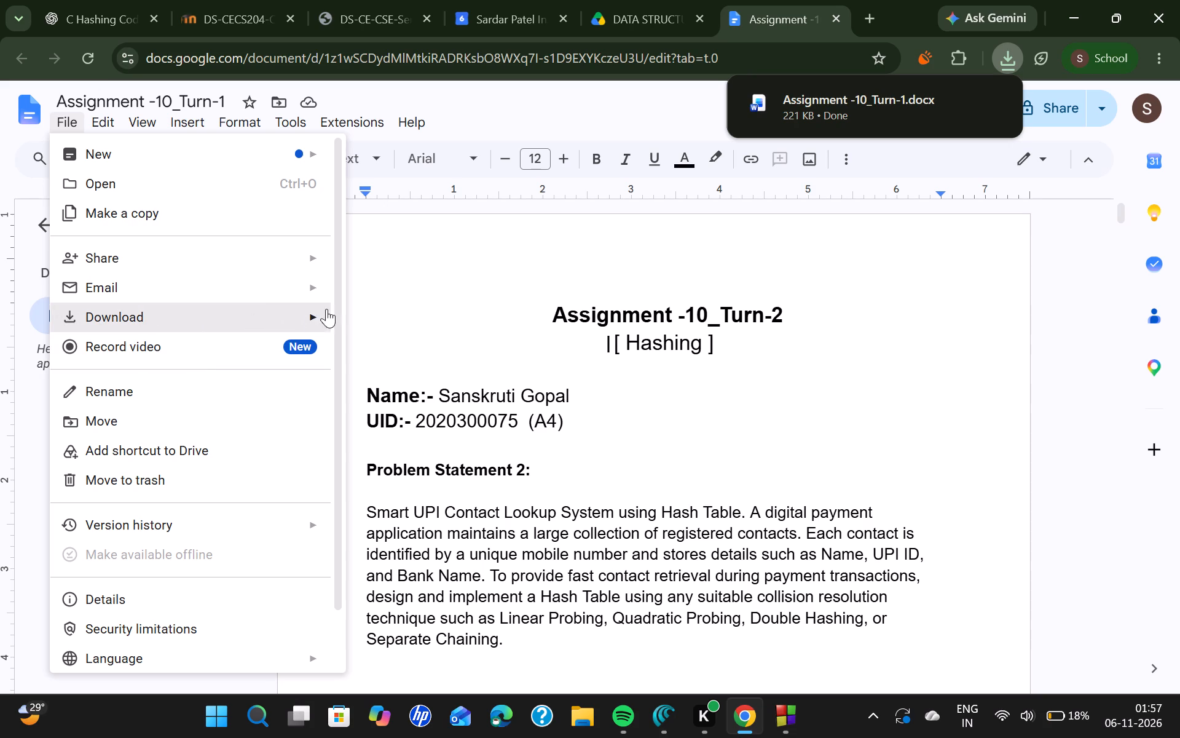
left_click(314, 321)
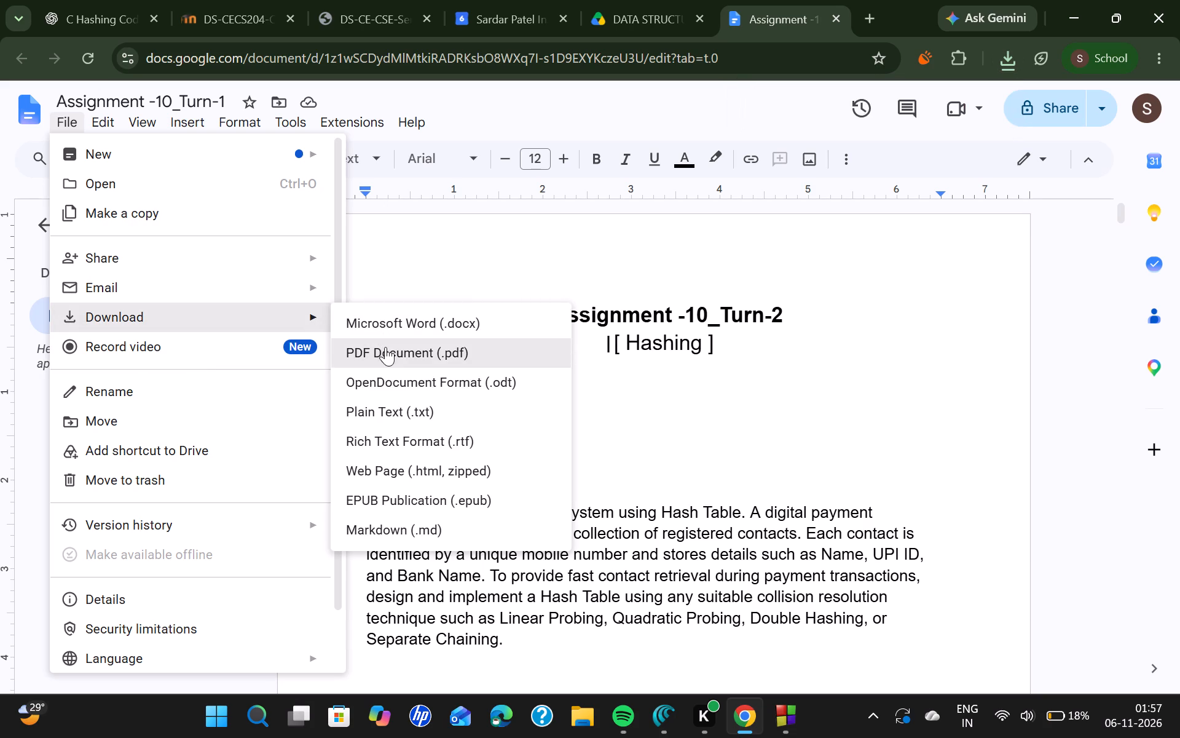
left_click(386, 351)
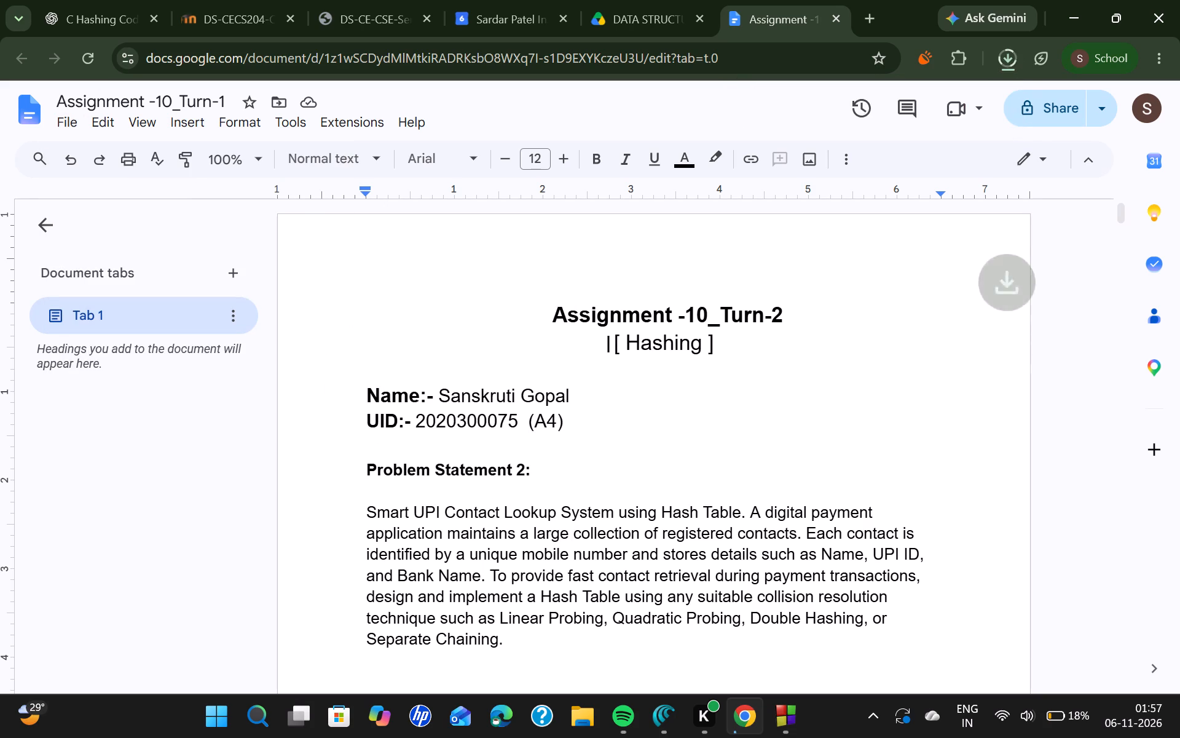
Add a second document tab and copy the title, subtitle, name and UID block from Tab 1 into it.
left_click(226, 280)
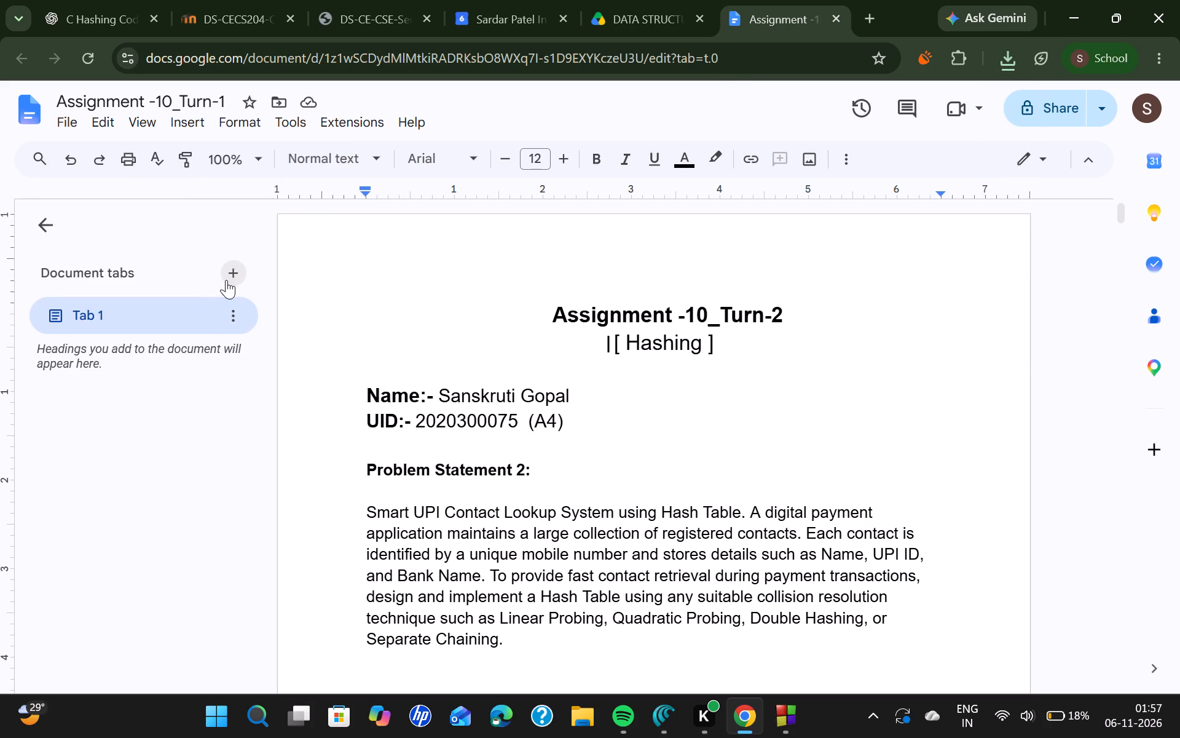
left_click(176, 319)
left_click_drag(537, 303, 547, 322)
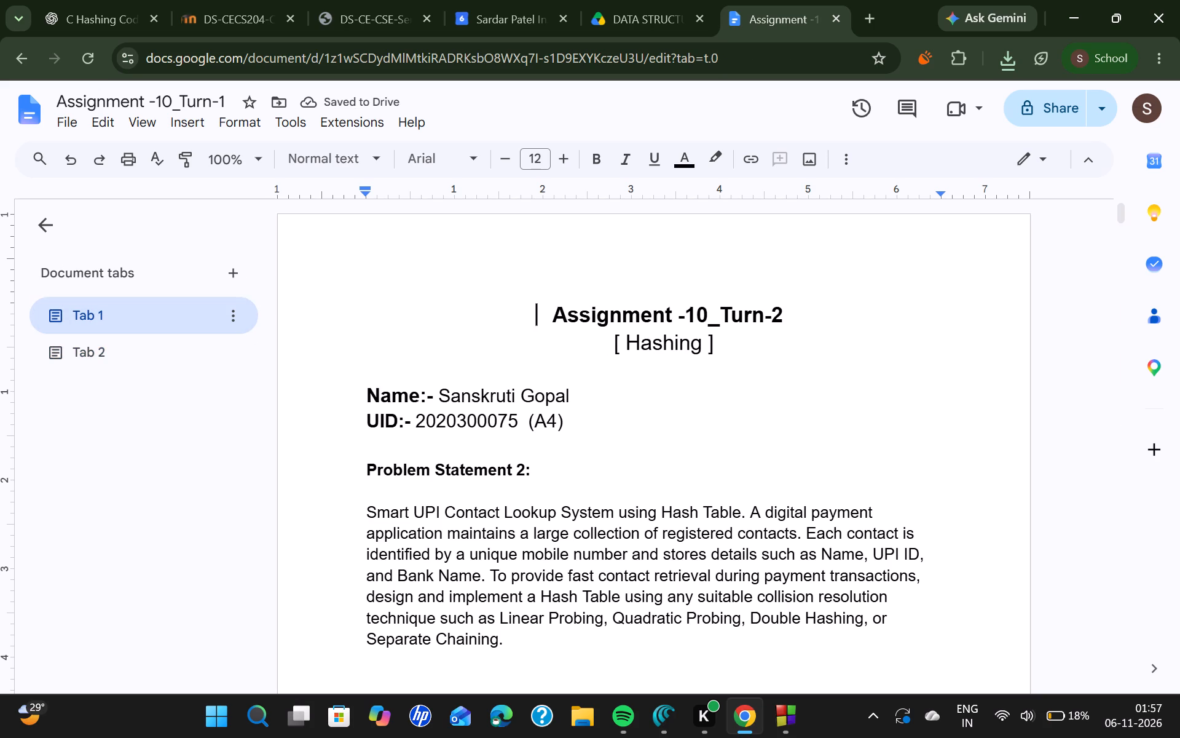
left_click_drag(547, 322, 583, 443)
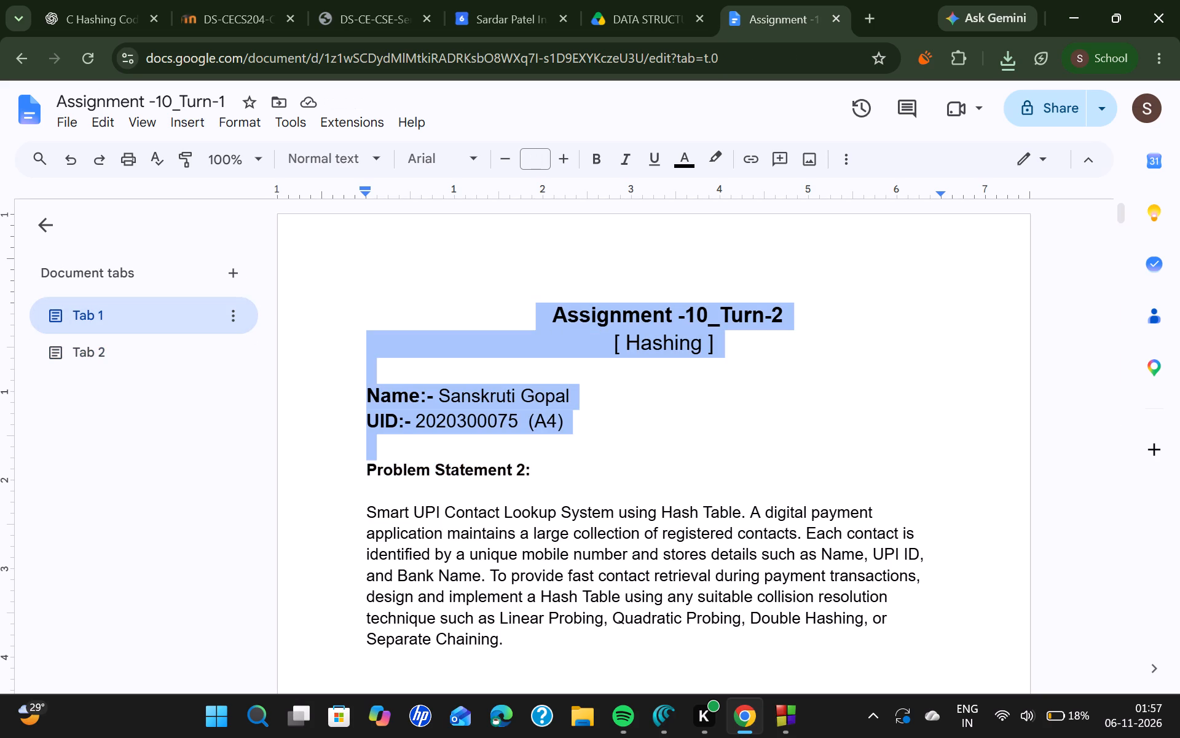
key("ctrl+c")
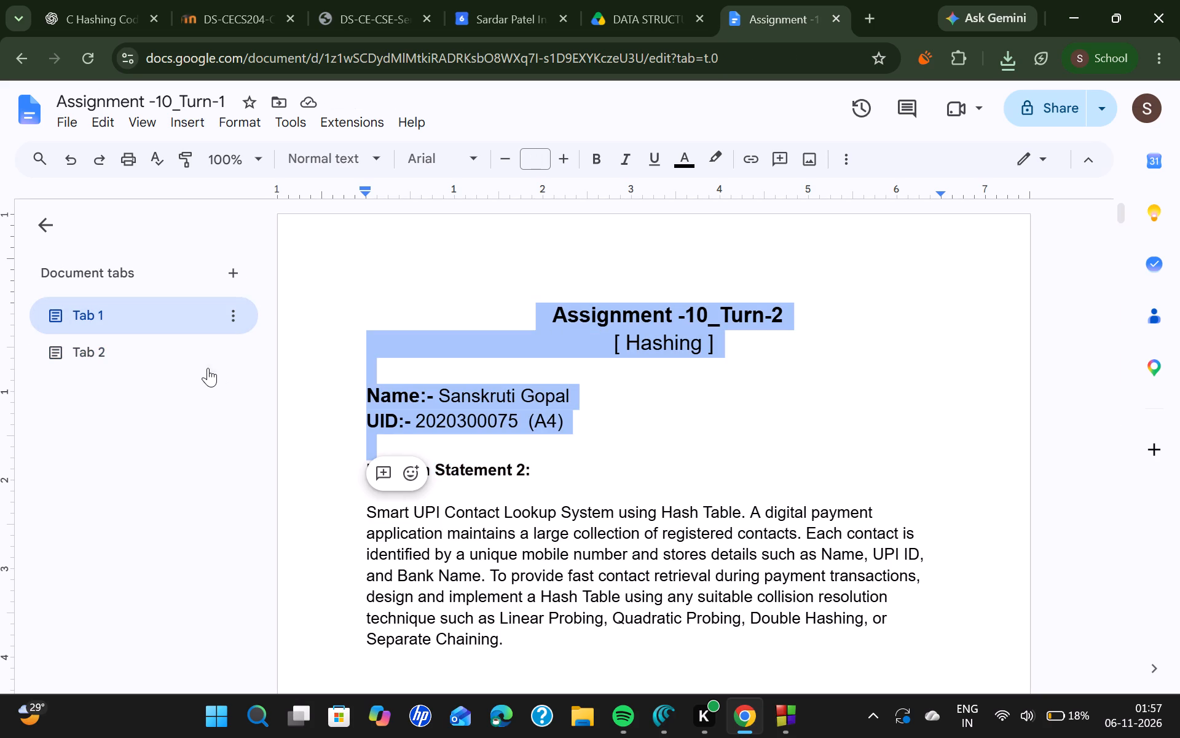
left_click(207, 367)
key("ctrl+v")
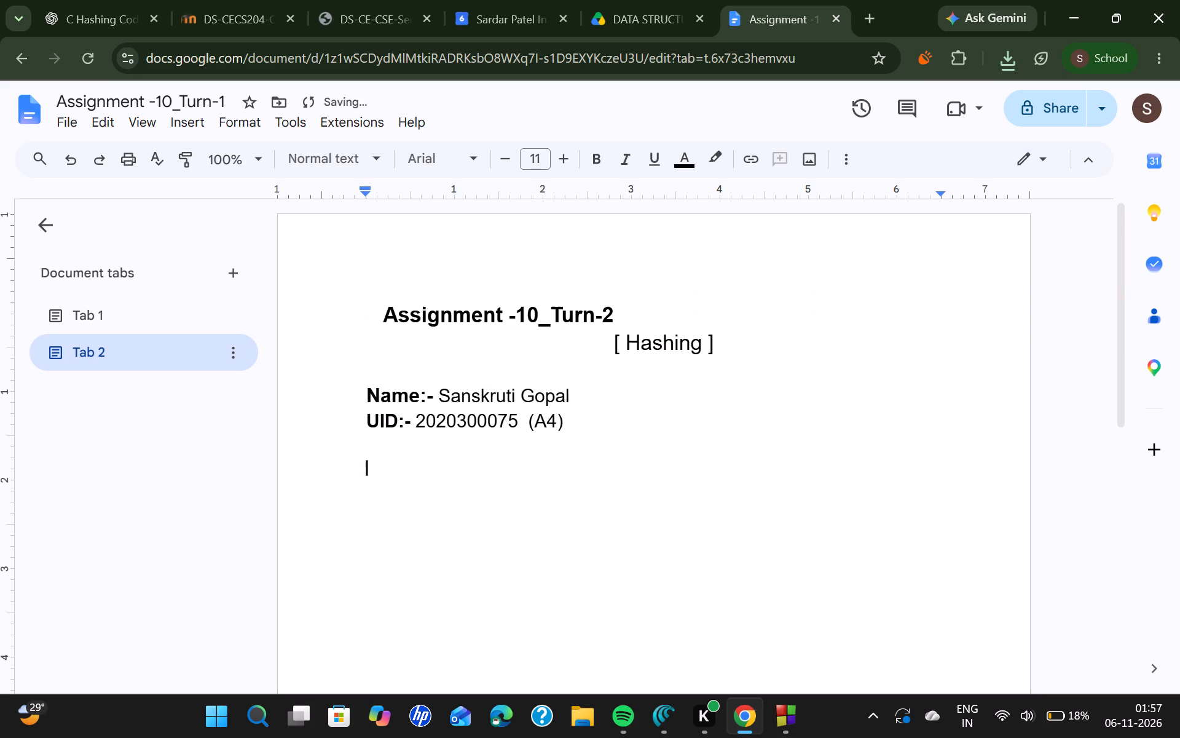
Add spaces before the assignment title in Tab 2 to centre it above the "[ Hashing ]" subtitle.
left_click(379, 318)
key("space")
key("space")
key("space")
key("space")
key("space")
key("space")
key("space")
key("space")
key("space")
key("space")
key("space")
key("space")
key("space")
key("space")
key("space")
key("space")
key("space")
key("space")
key("space")
key("space")
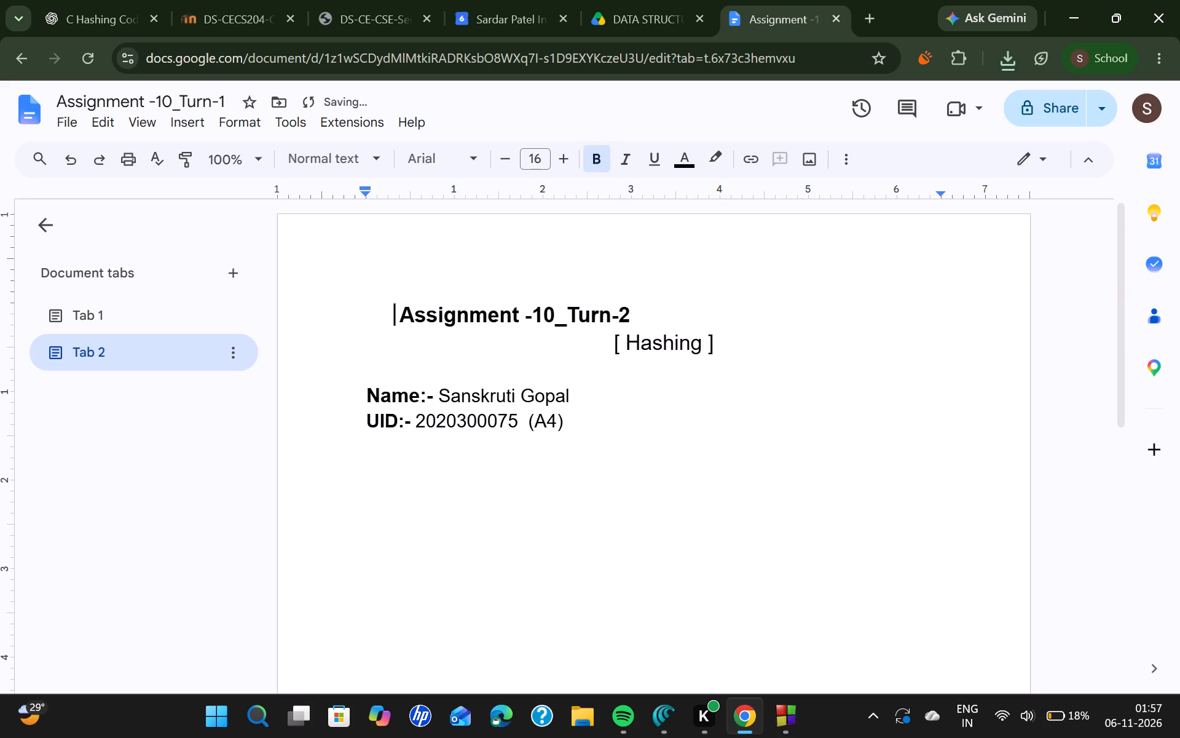
key("space")
key("space")
key("space")
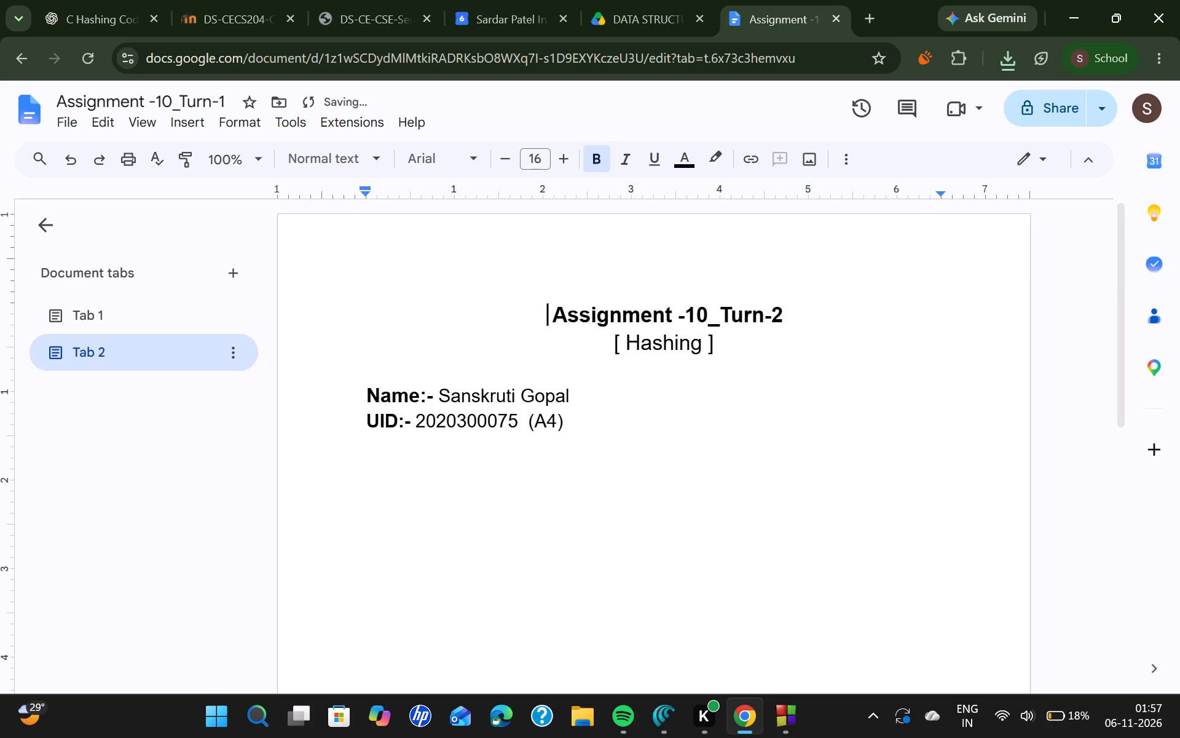
Change the Tab 2 title to "Assignment -10_Turn-1".
left_click(790, 313)
key("BackSpace")
key("1")
Copy the "Conclusion:-" heading and its handwritten page image from Tab 1 into Tab 2, leaving several blank lines below the UID.
scroll(607, 439, "down", 1)
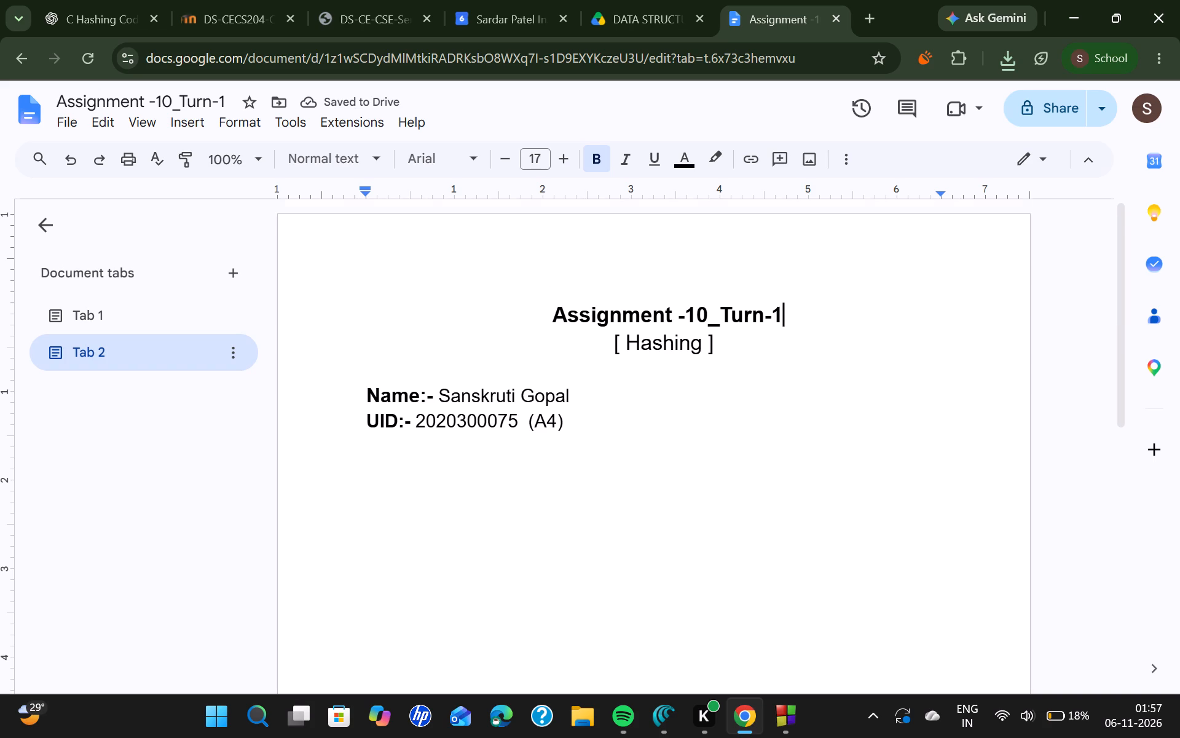
scroll(607, 439, "down", 1)
left_click(191, 322)
scroll(530, 535, "down", 2)
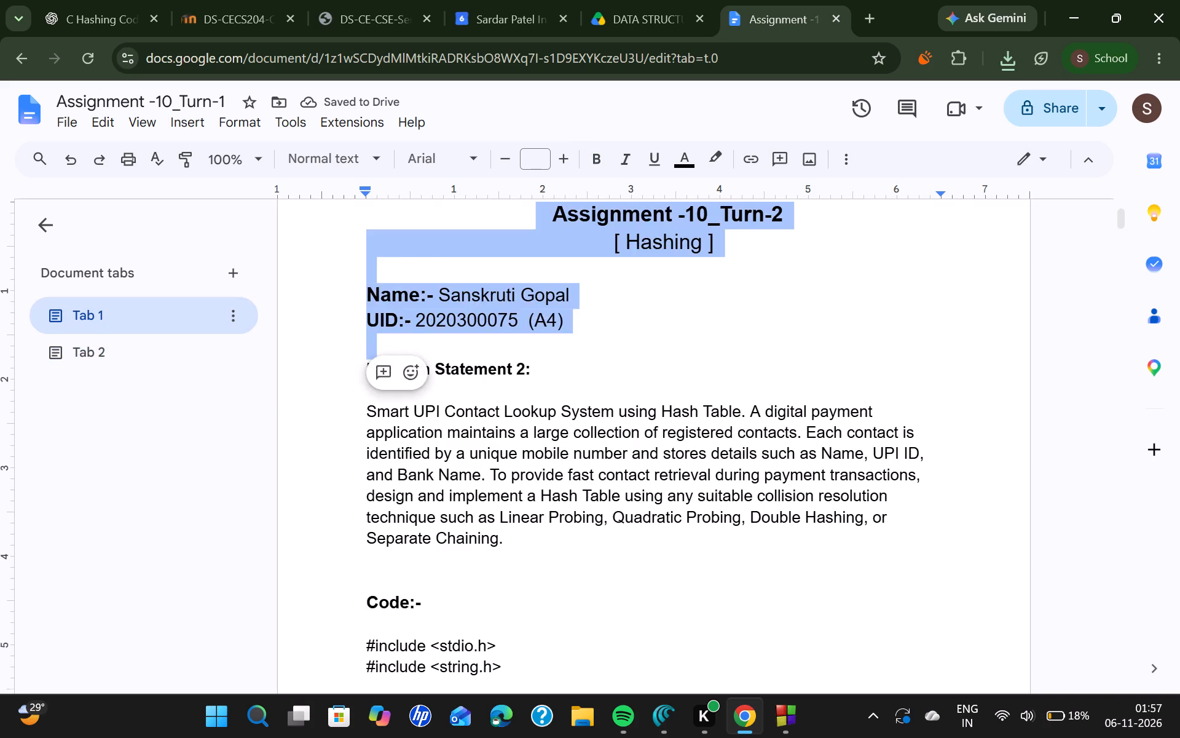
scroll(530, 535, "down", 20)
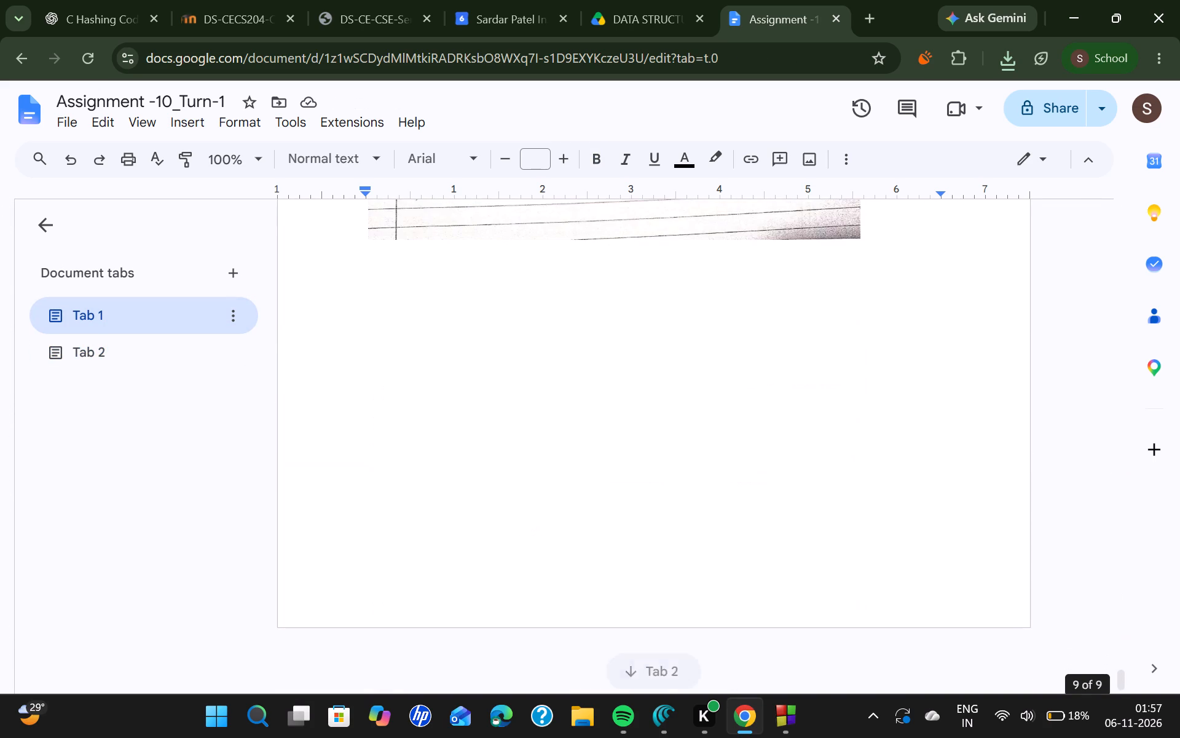
scroll(530, 535, "up", 3)
left_click_drag(344, 253, 840, 641)
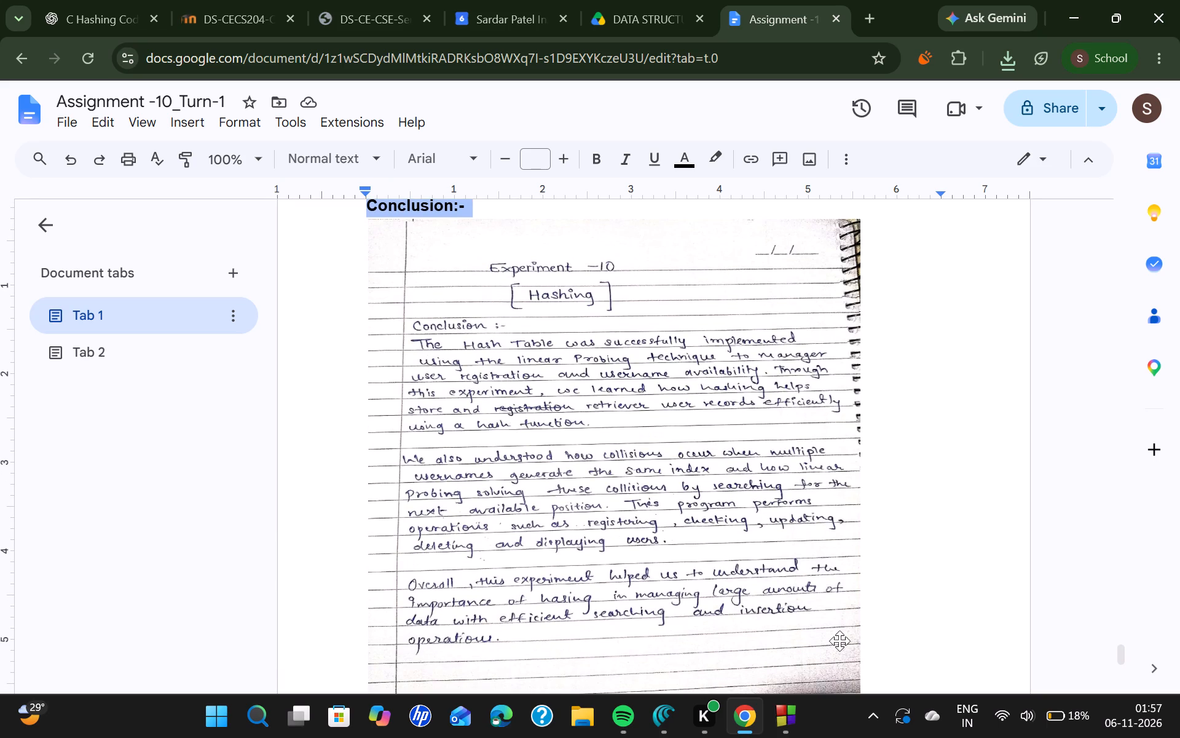
left_click_drag(840, 641, 878, 656)
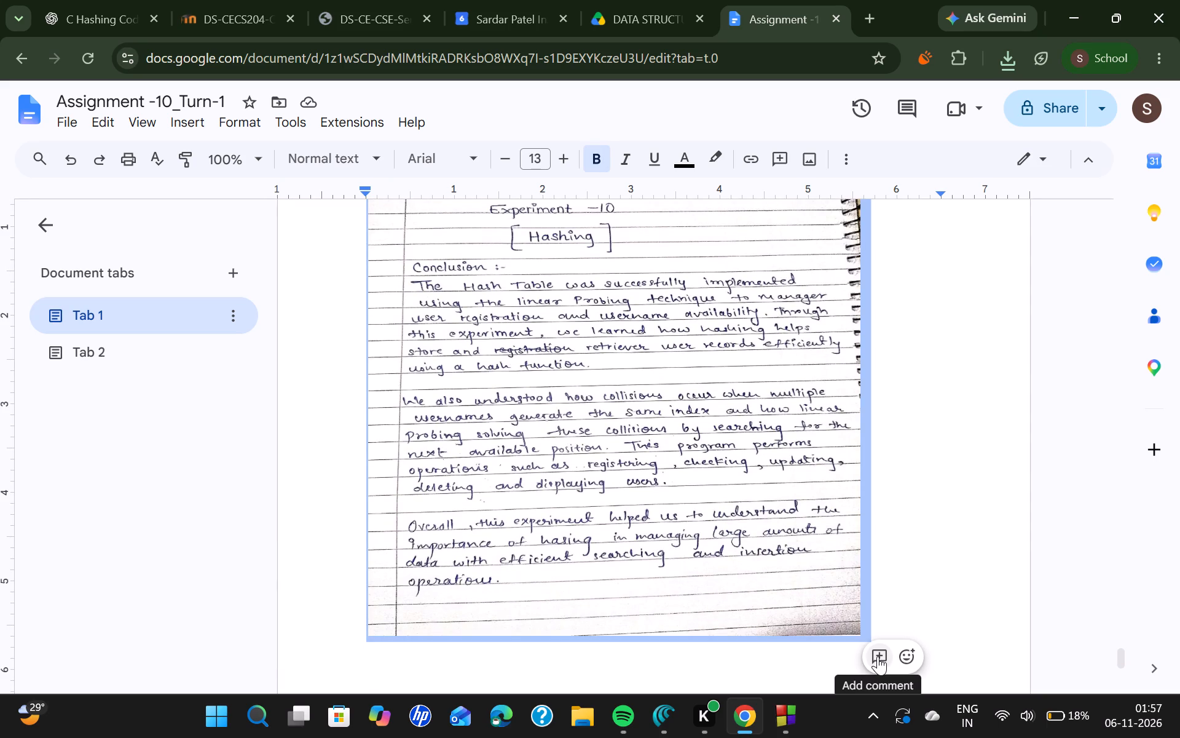
key("ctrl+c")
scroll(878, 656, "up", 2)
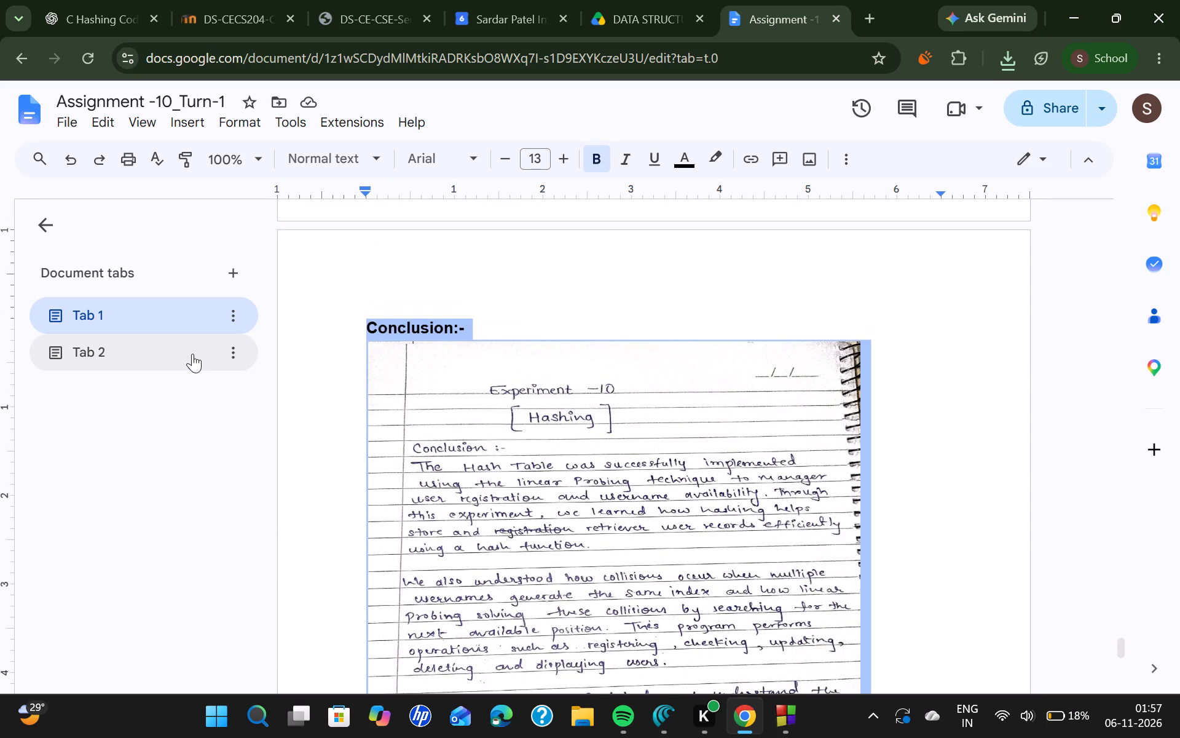
left_click(192, 354)
left_click(473, 451)
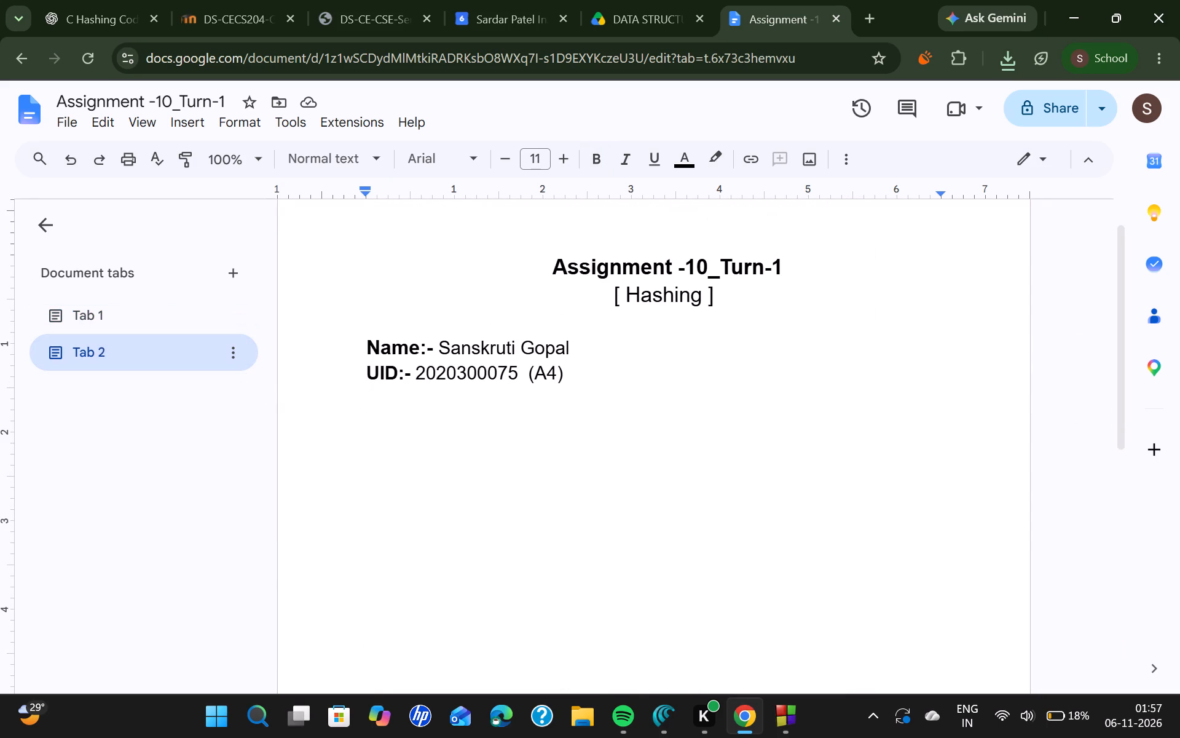
key("Return")
key("Return")
key("Return")
key("Return")
key("Return")
key("Return")
key("ctrl+v")
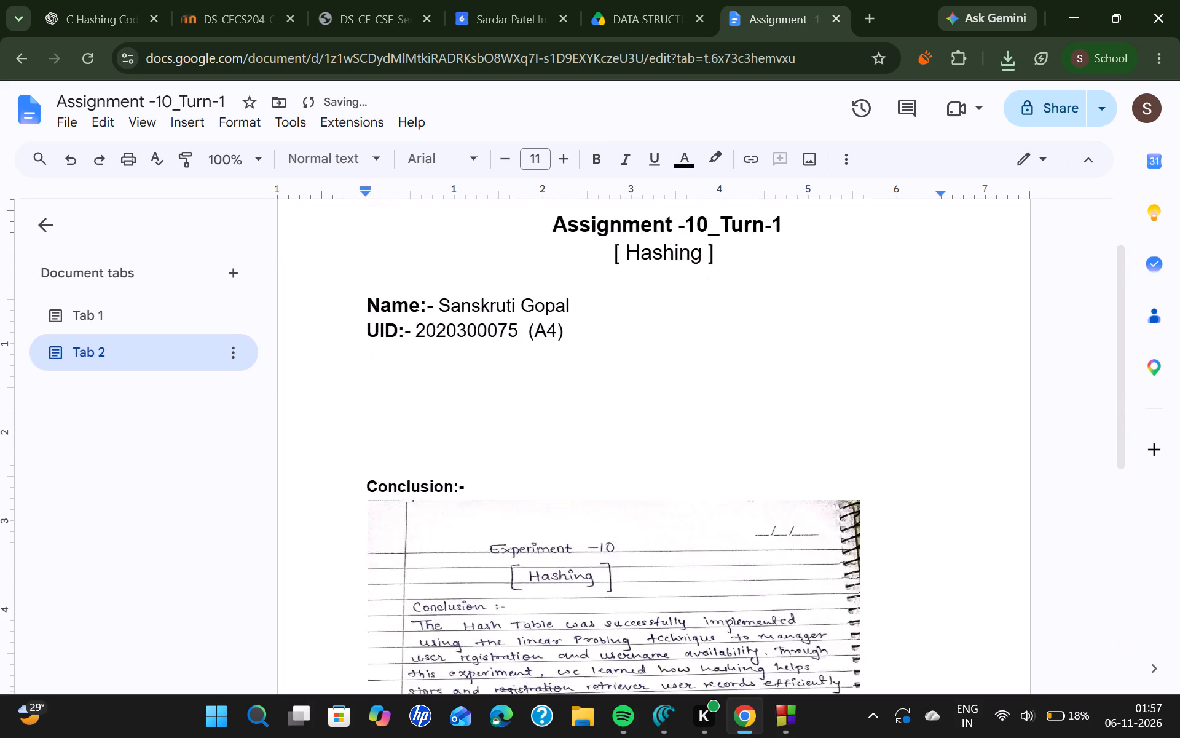
Insert one more blank line between the UID line and the "Conclusion:-" heading in Tab 2.
scroll(473, 451, "up", 4)
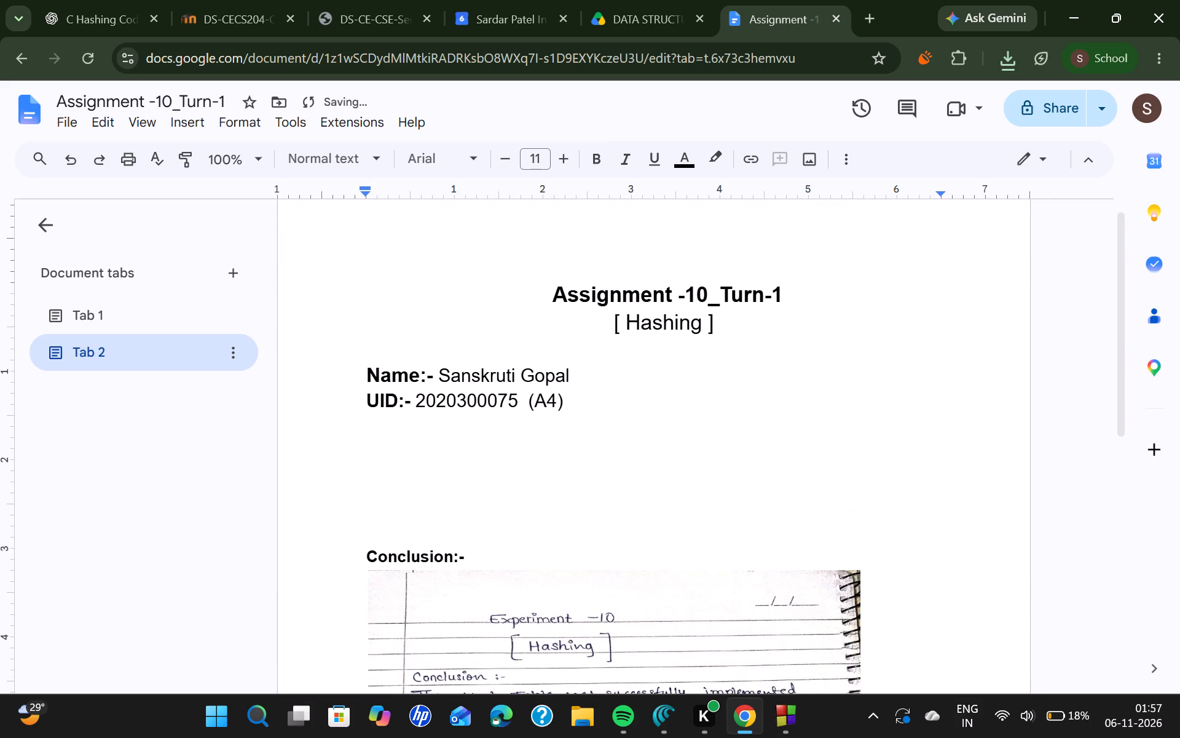
left_click(440, 436)
key("Return")
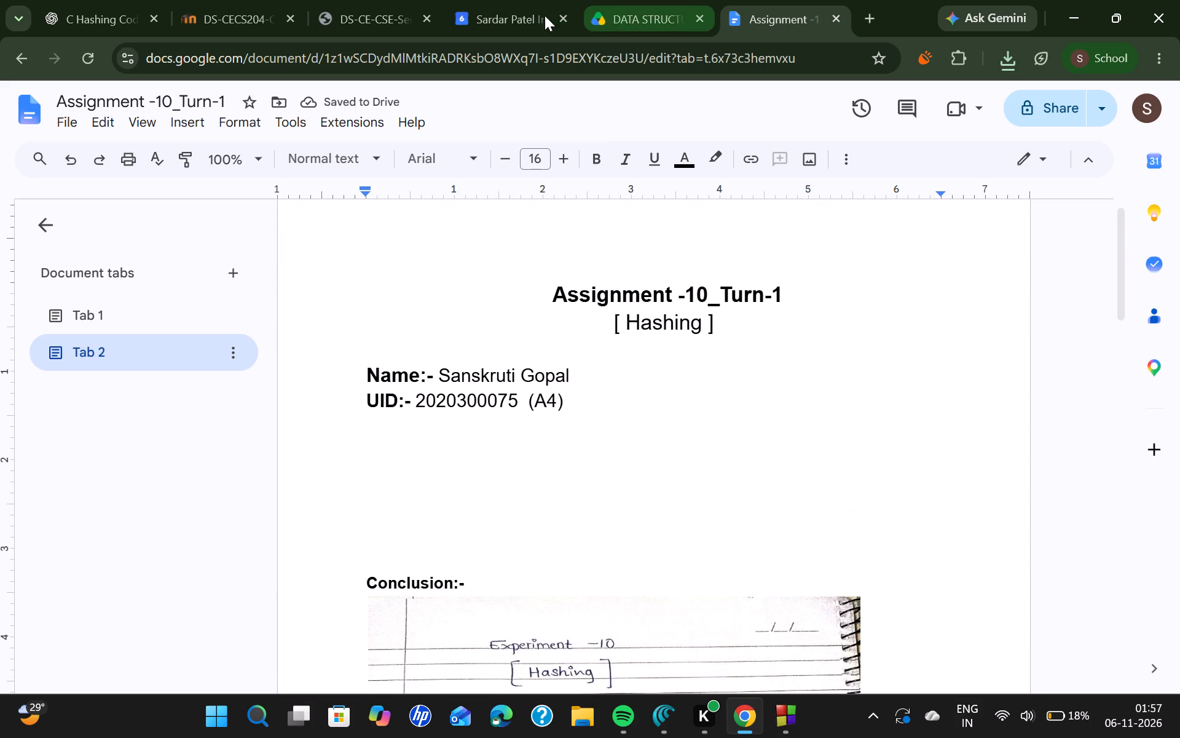
Switch to the Moodle page of assignment E10-A4- T2 (FM) and open the browser's recent download history.
left_click(262, 4)
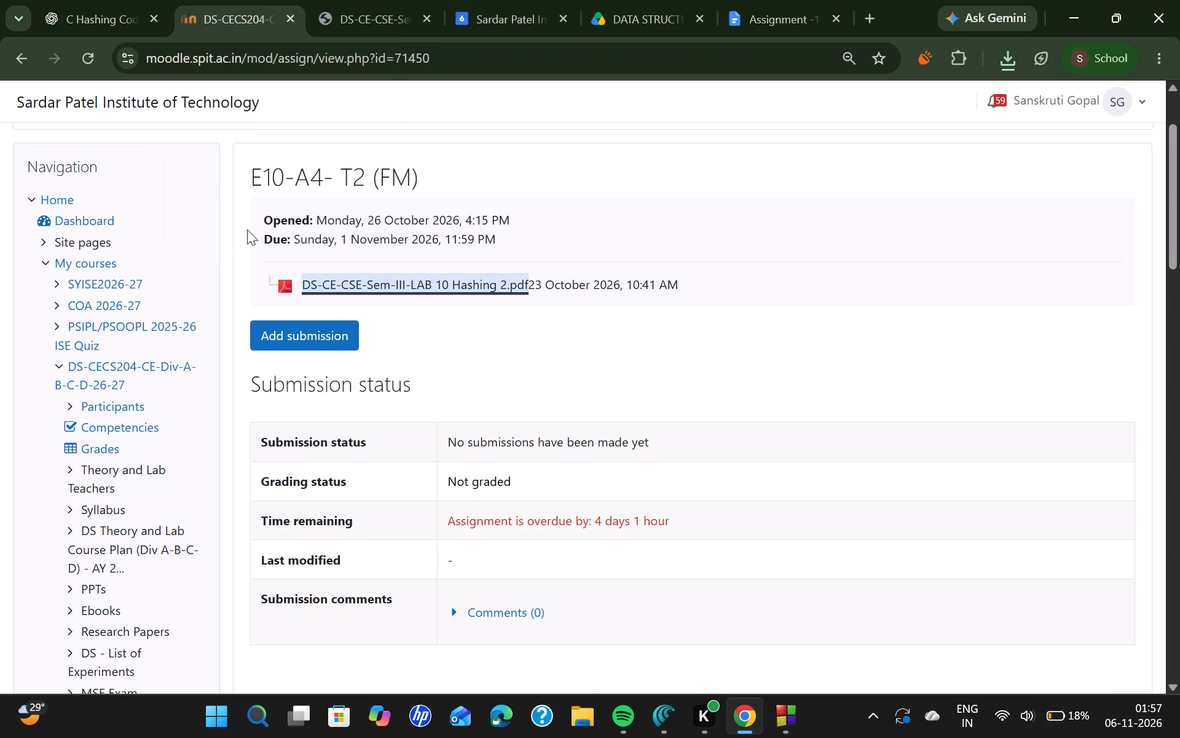
scroll(216, 393, "down", 1)
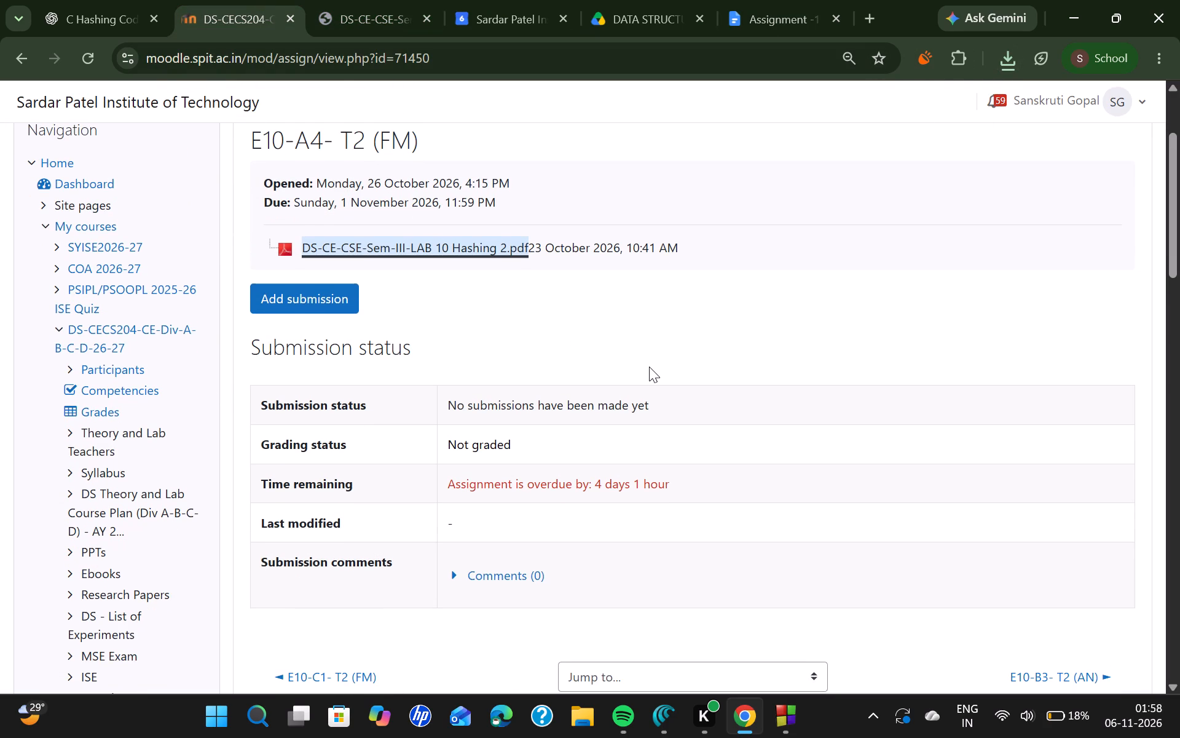
scroll(649, 367, "up", 1)
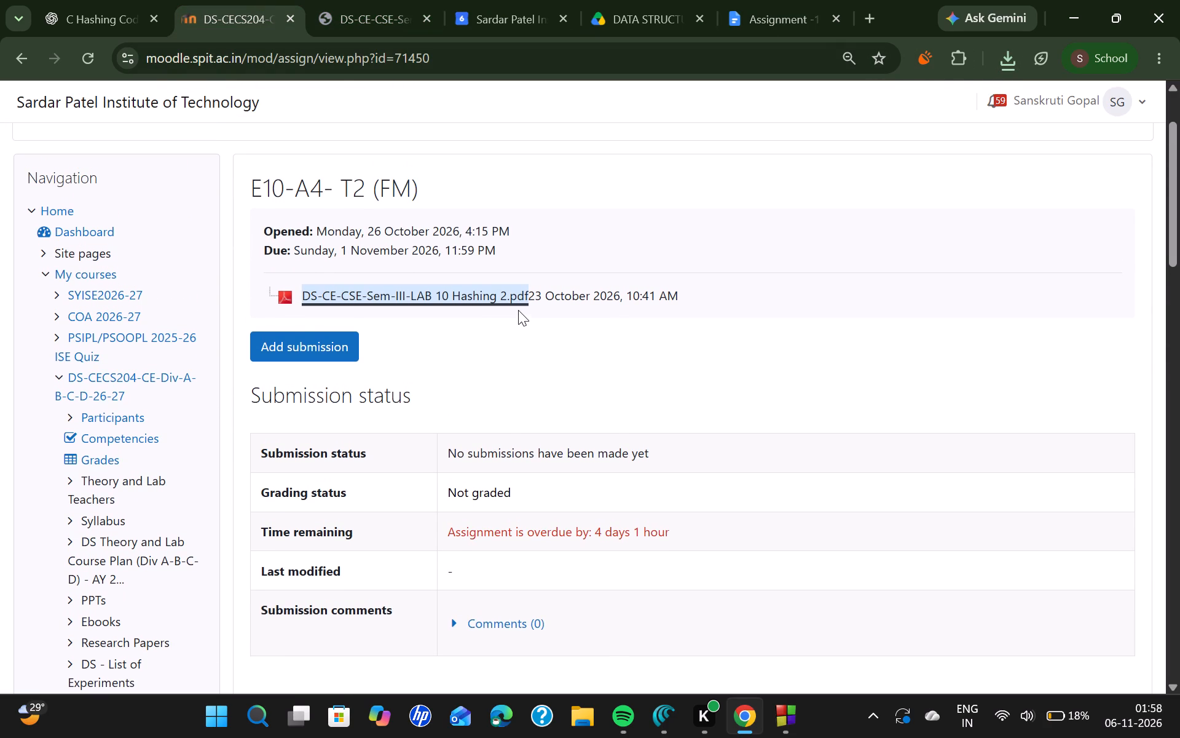
left_click(1009, 73)
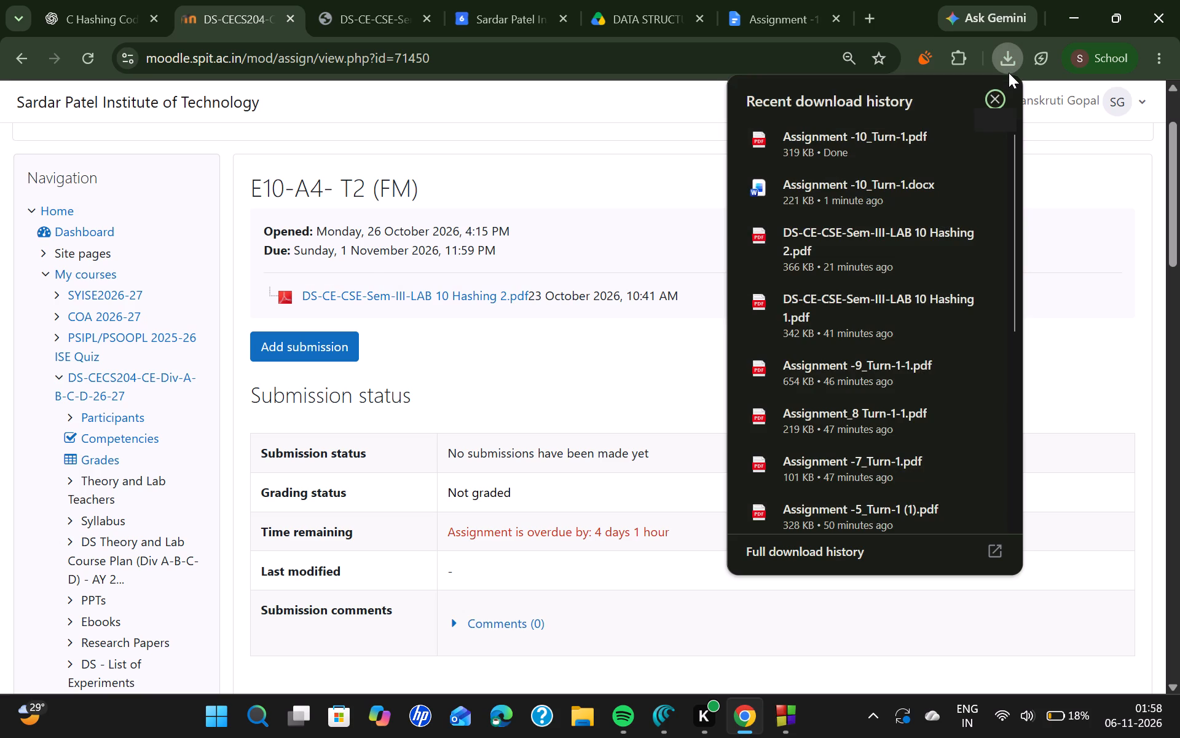
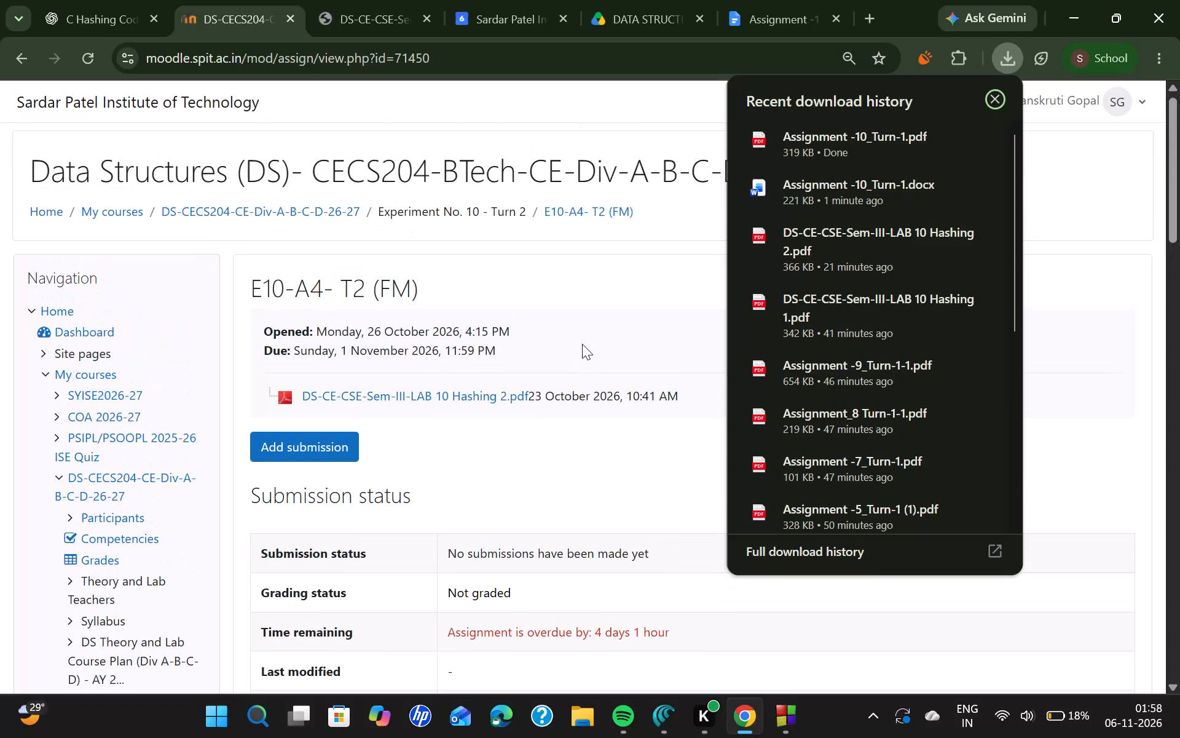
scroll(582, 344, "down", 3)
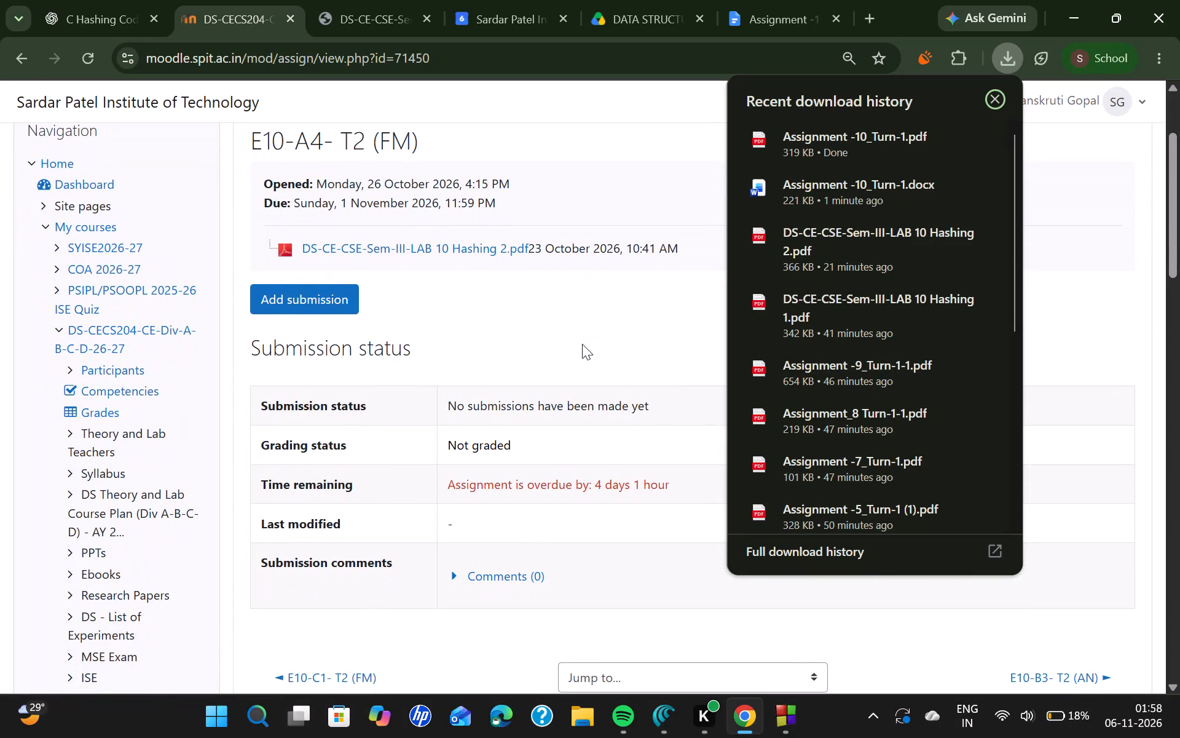
Rename the Google Docs report file as Assignment -10_Turn-2, with Tab 1 open.
left_click(796, 27)
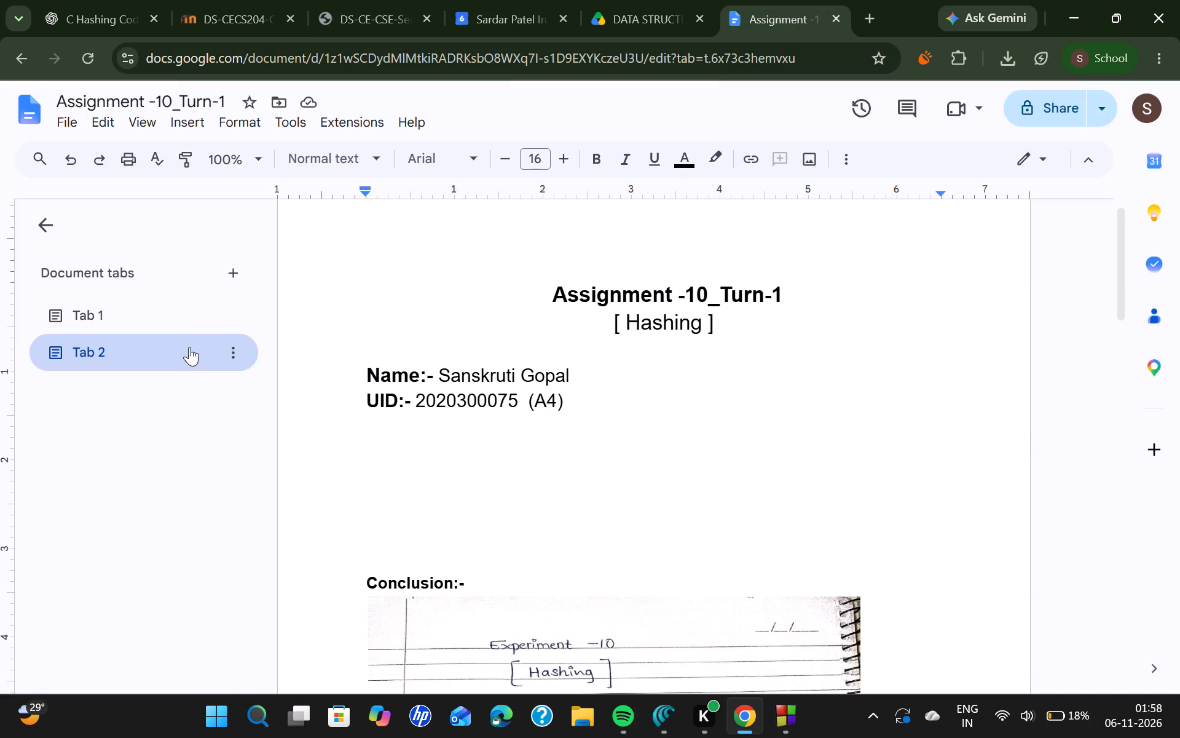
left_click(184, 330)
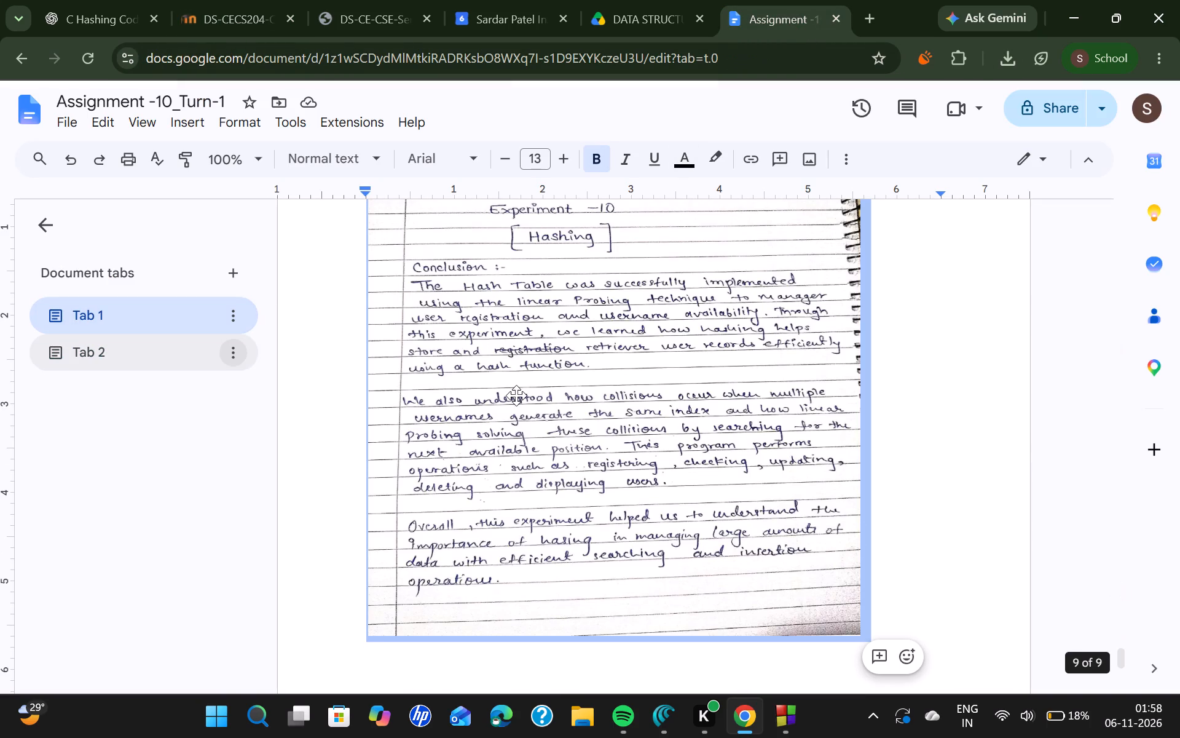
scroll(516, 395, "up", 20)
scroll(516, 395, "up", 15)
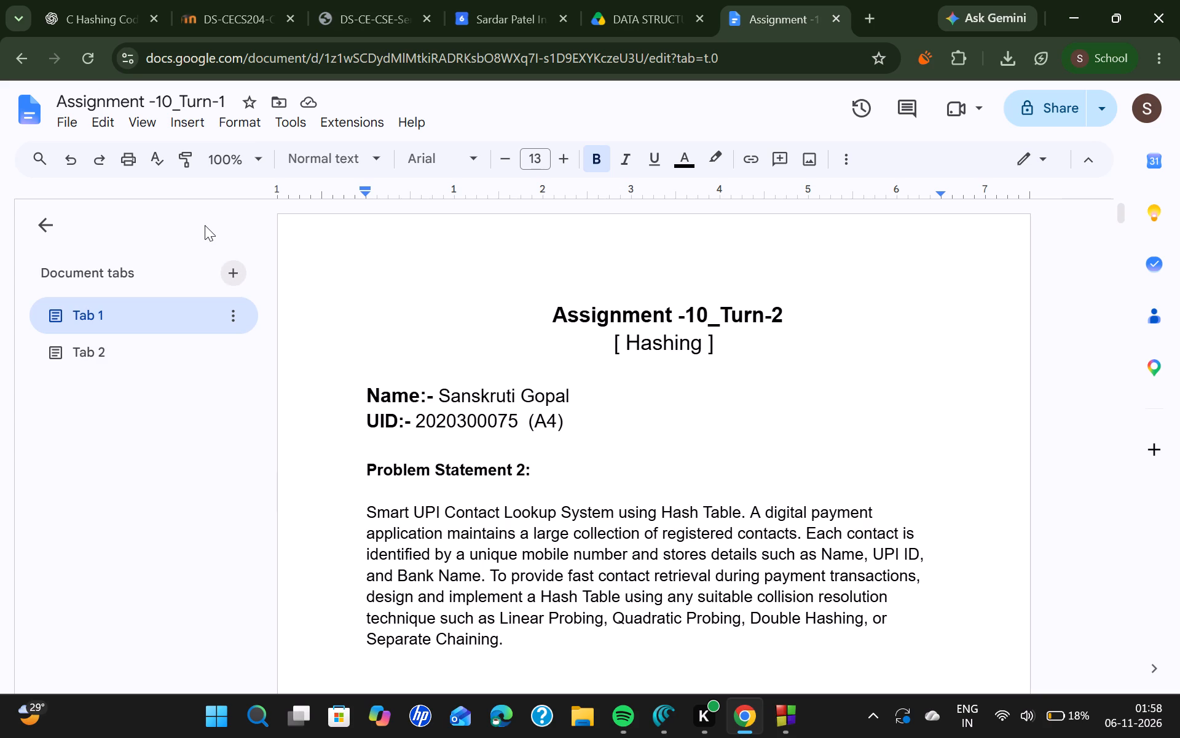
left_click(232, 105)
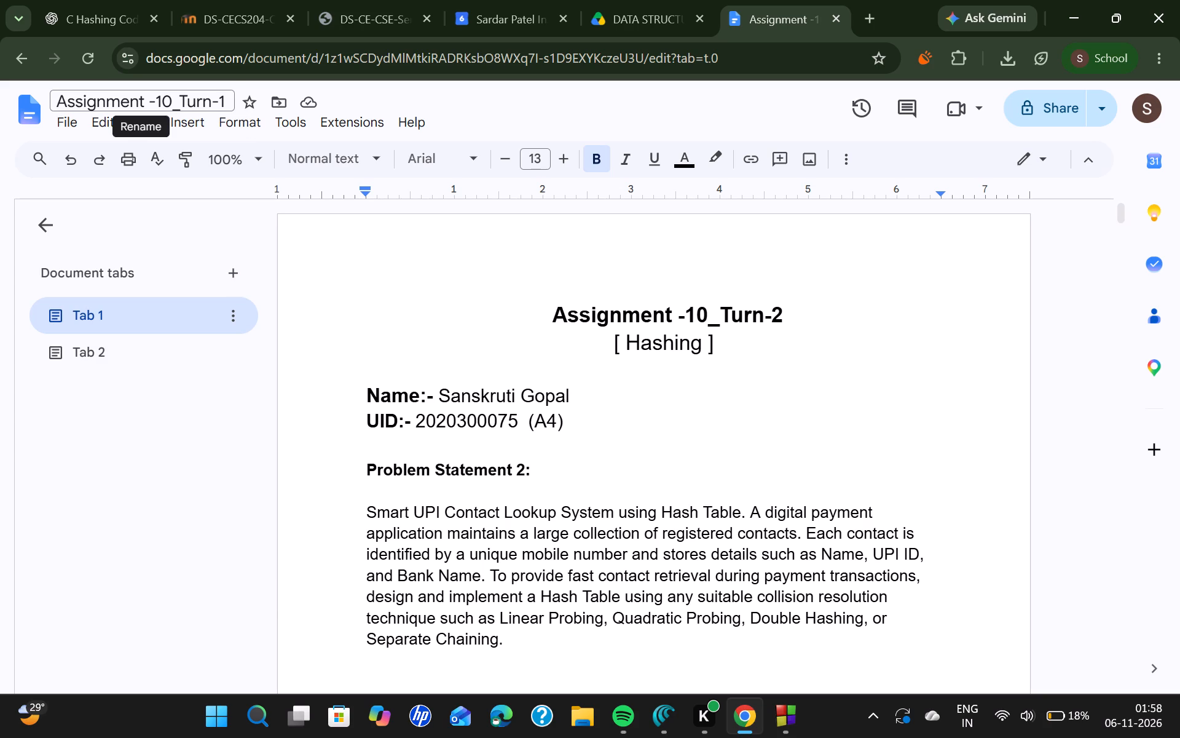
left_click(226, 102)
key("BackSpace")
key("2")
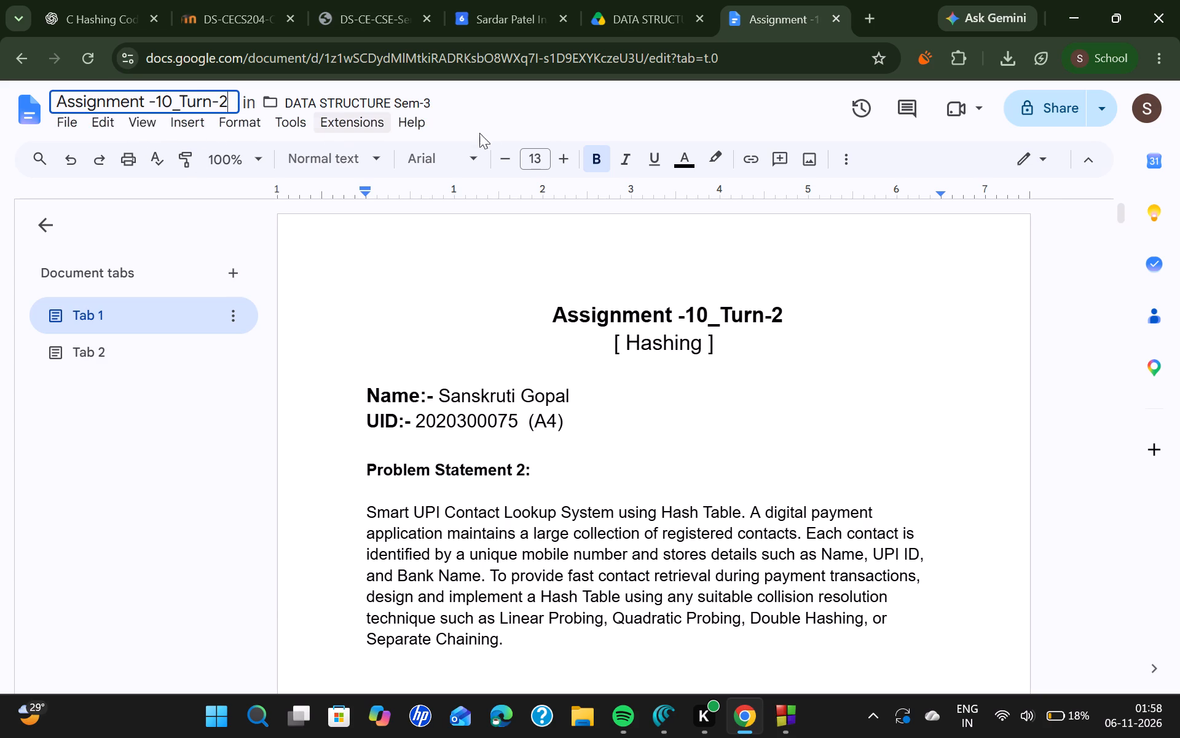
Look through the Drive folder, Calendar, Moodle assignment page and recent downloads, and view the open Hashing 2 PDF from its beginning.
left_click(658, 20)
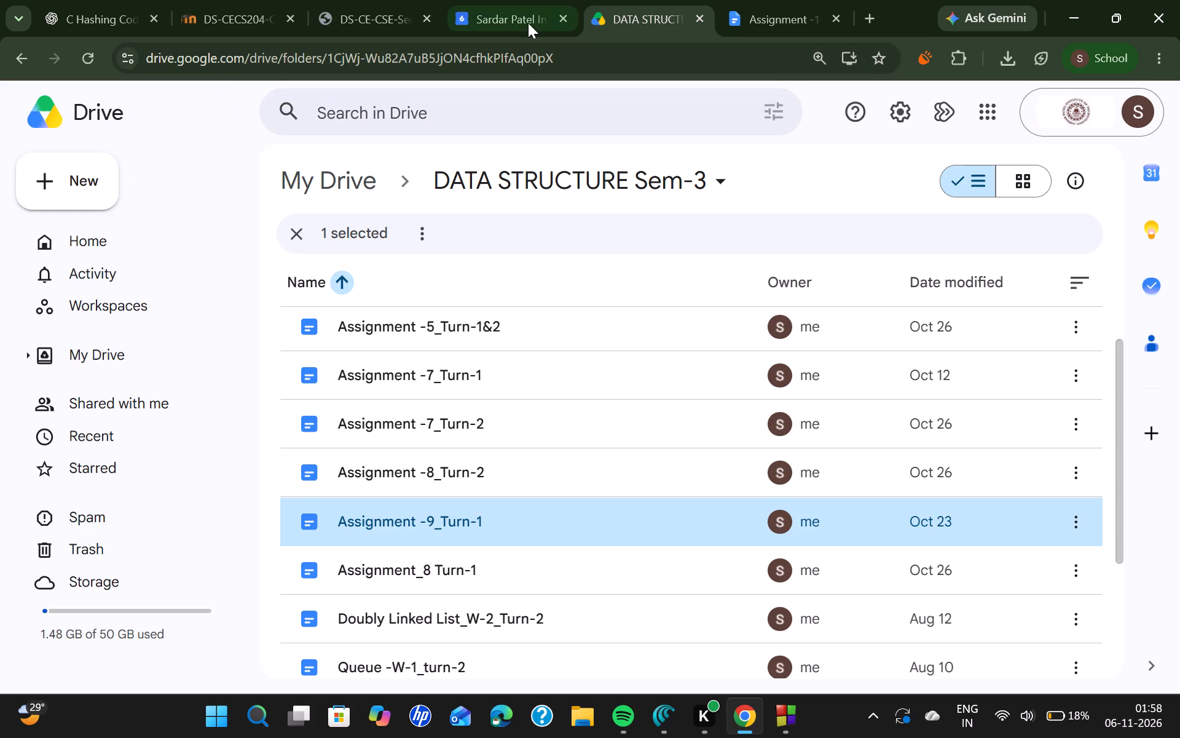
left_click(525, 22)
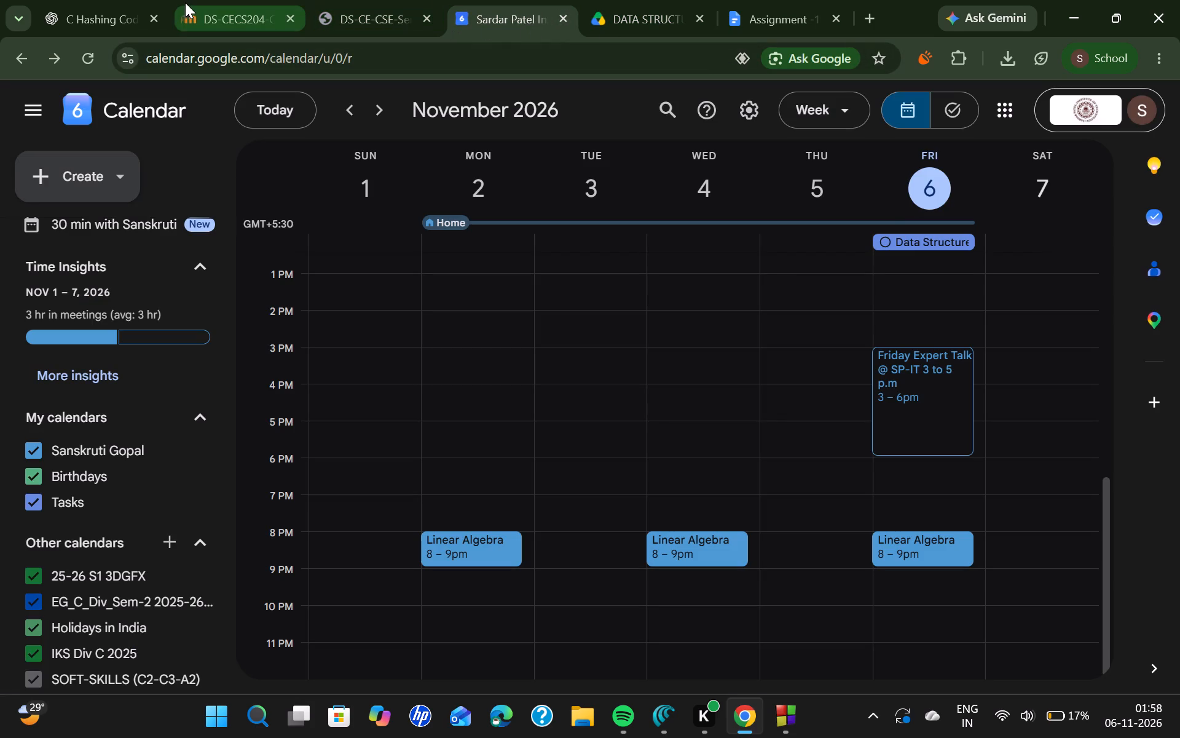
left_click(185, 2)
scroll(635, 409, "up", 1)
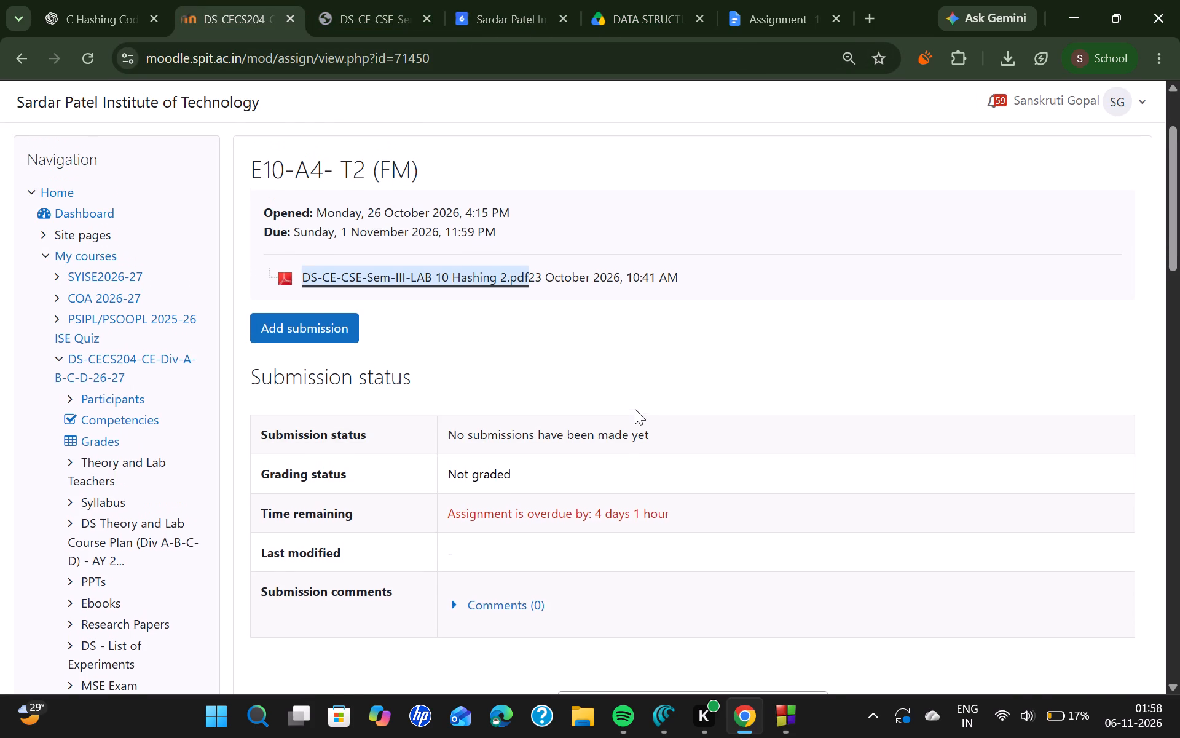
scroll(635, 409, "down", 1)
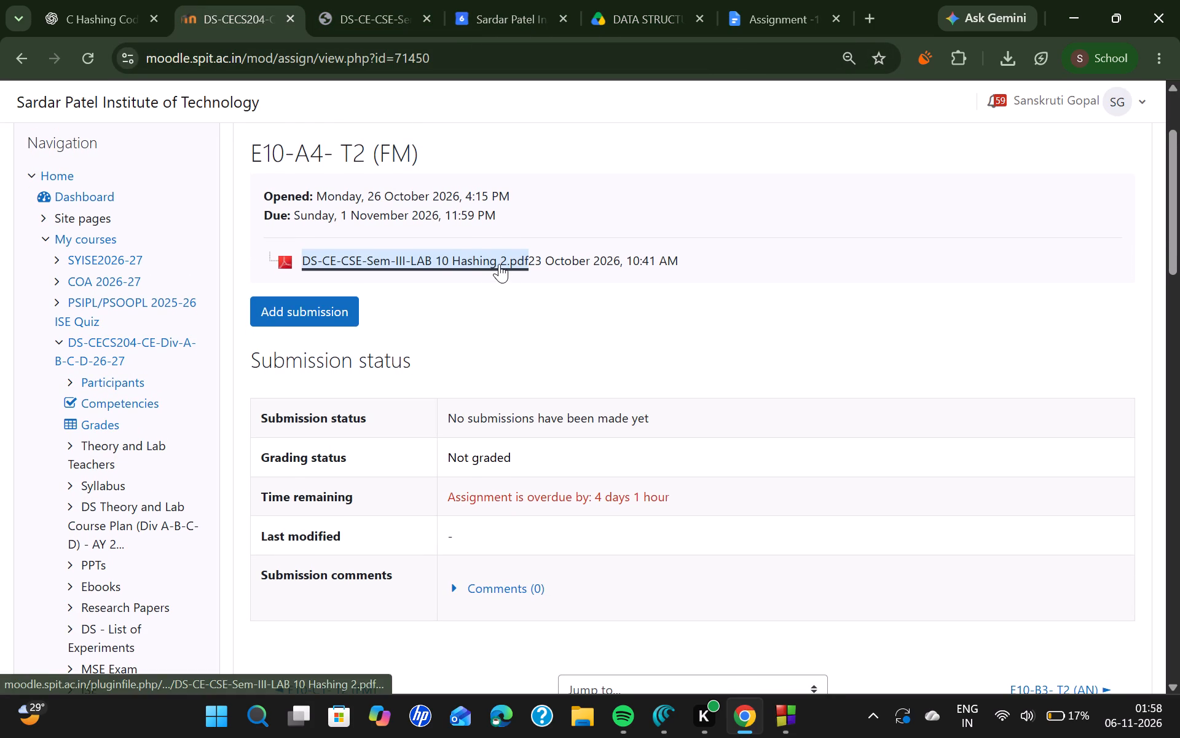
left_click(1002, 60)
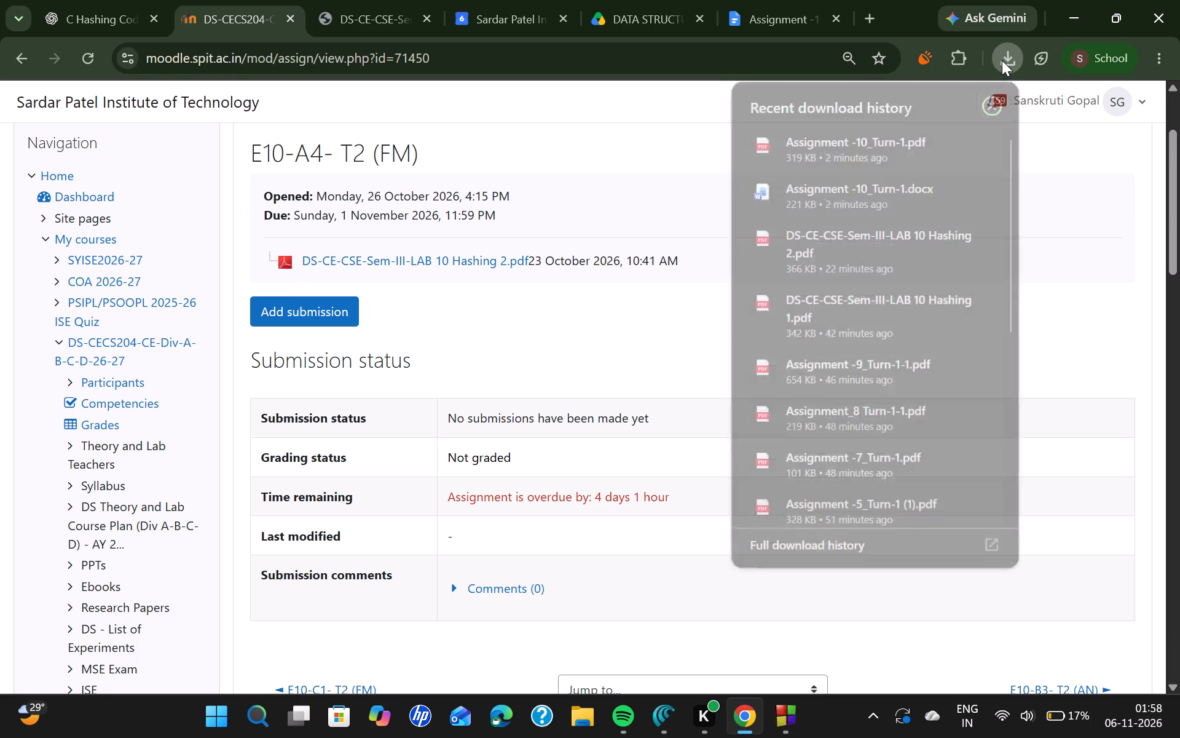
left_click(355, 7)
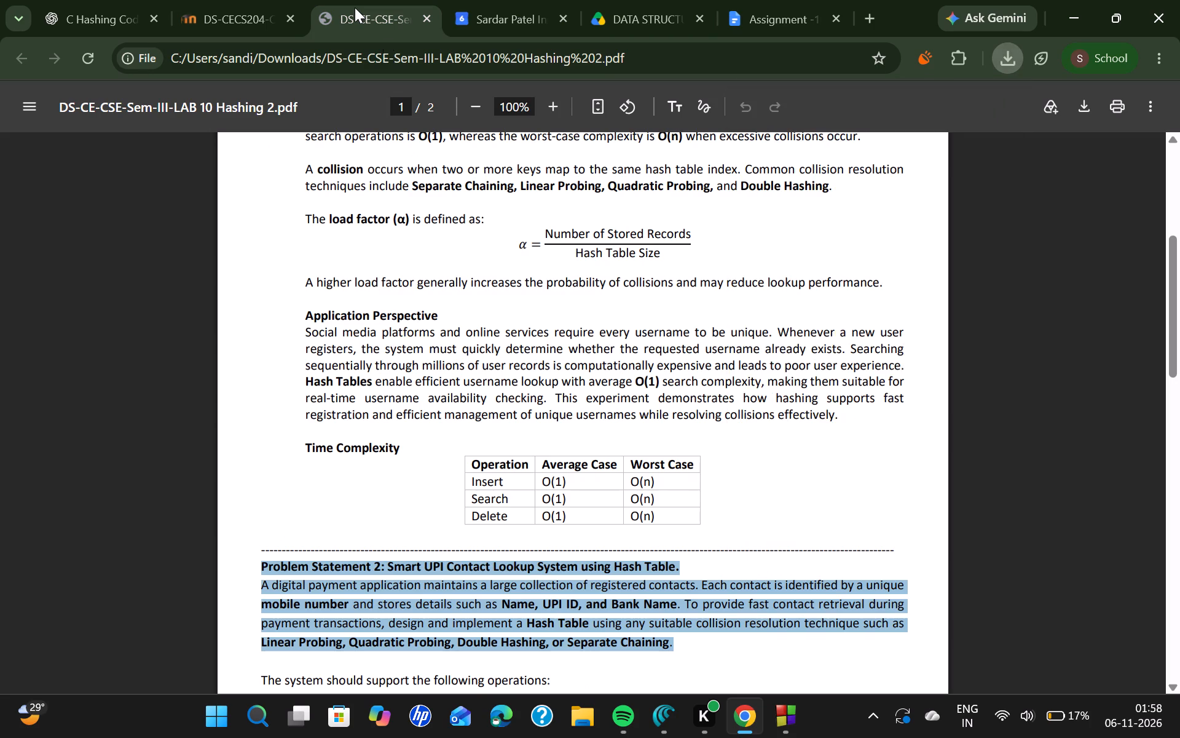
scroll(507, 320, "up", 8)
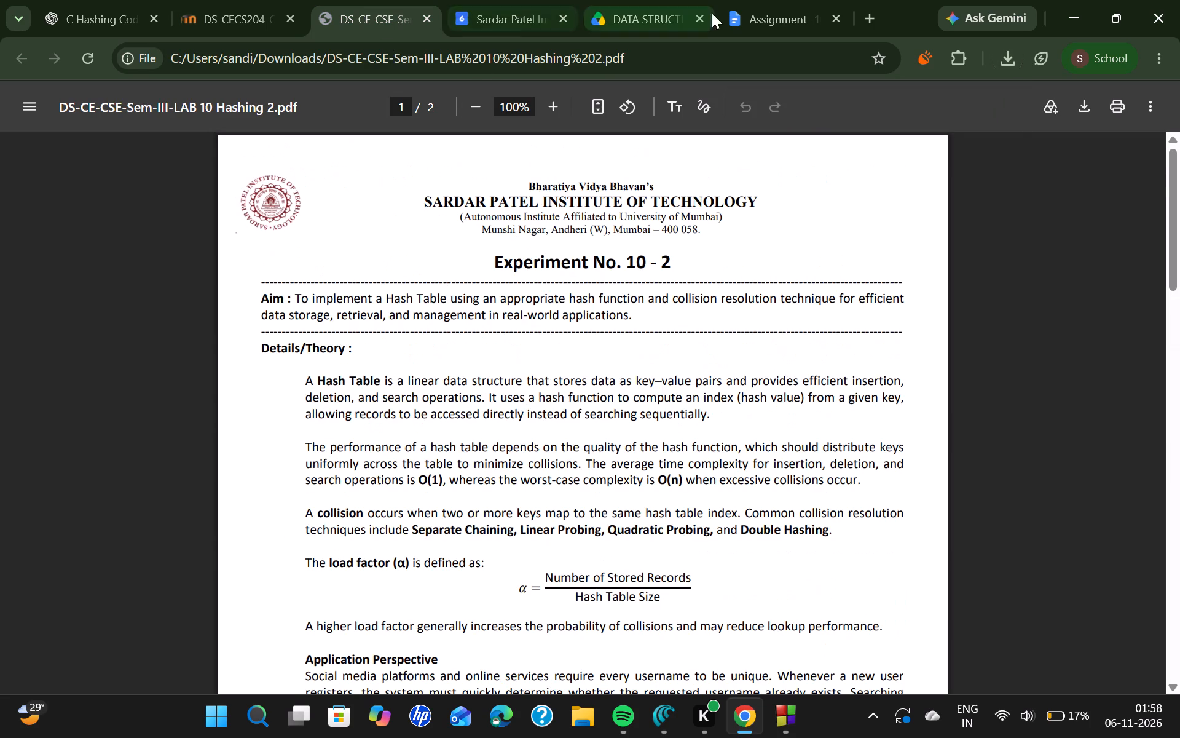
Browse the Experiment No. 10 Turn 1 and Turn 2 entries in Moodle's course navigation and open E10-A4- T2 (FM).
left_click(267, 3)
scroll(218, 413, "down", 3)
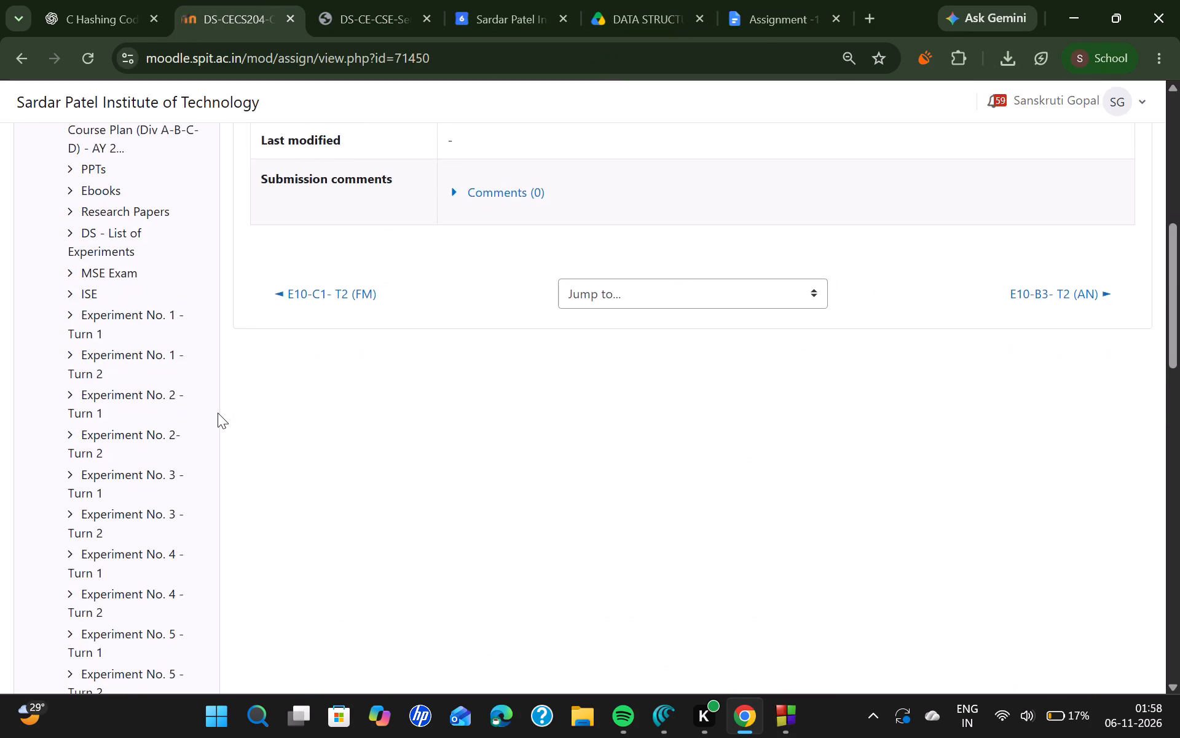
scroll(218, 413, "down", 5)
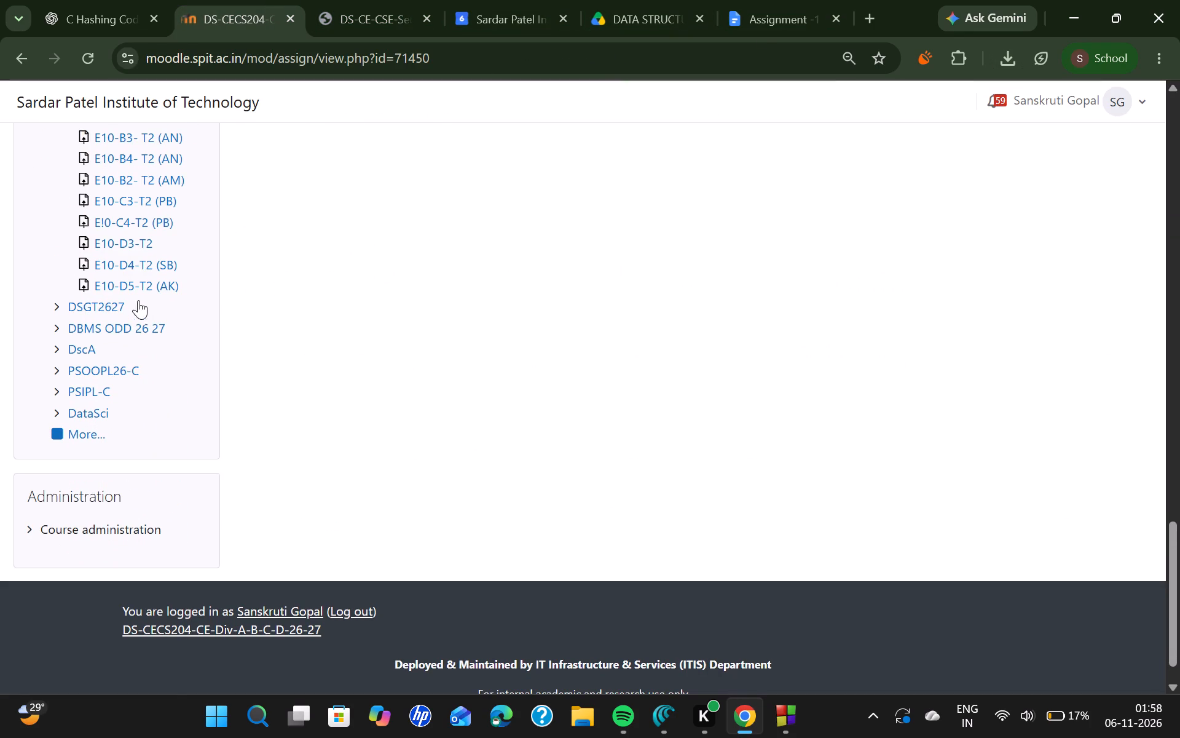
scroll(138, 290, "up", 4)
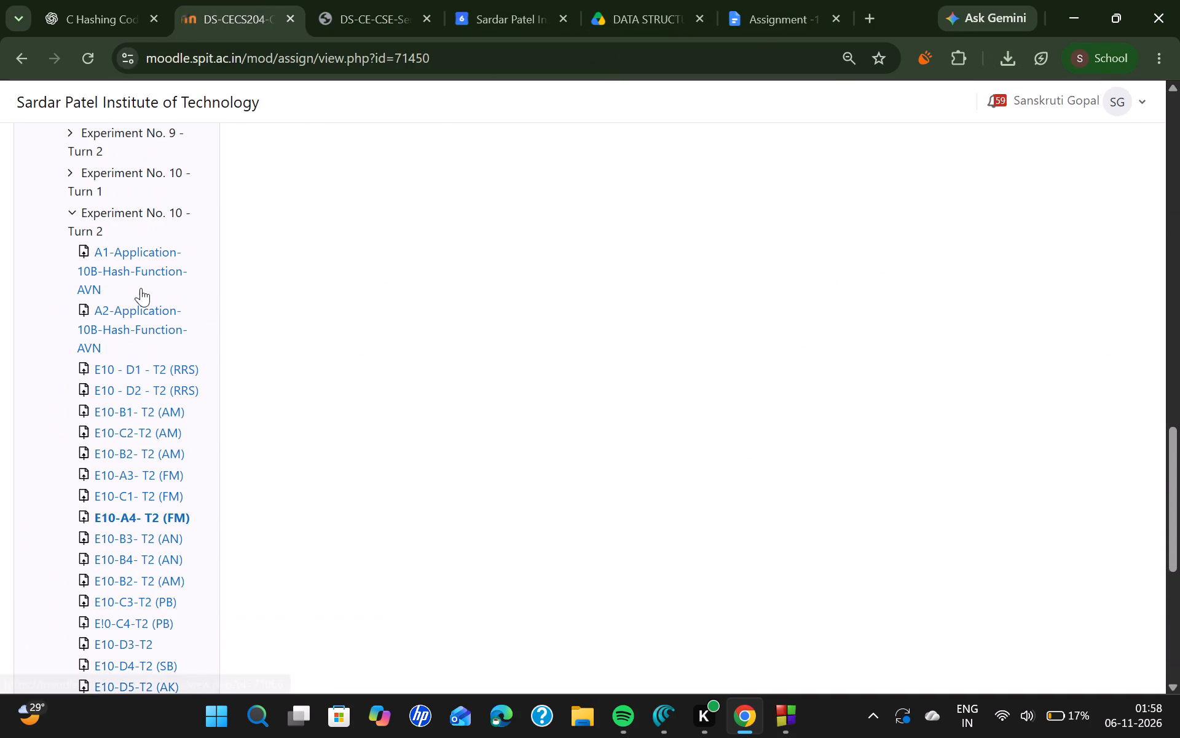
left_click(170, 178)
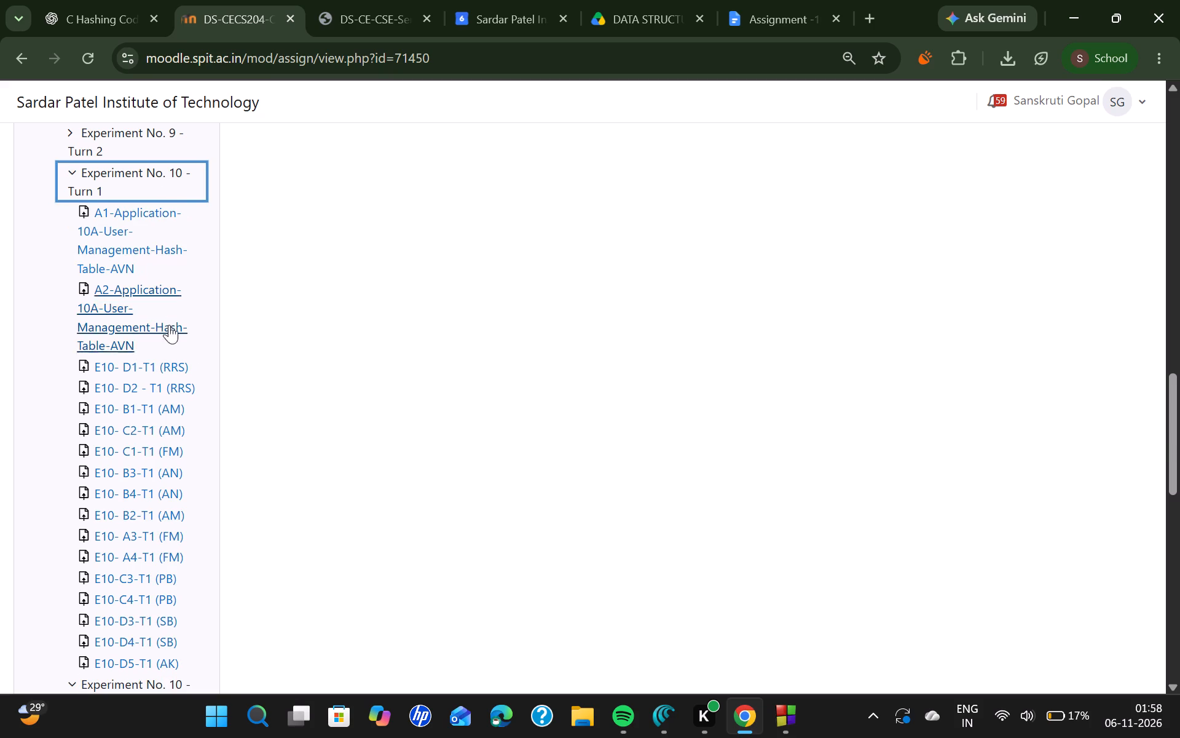
scroll(158, 453, "down", 1)
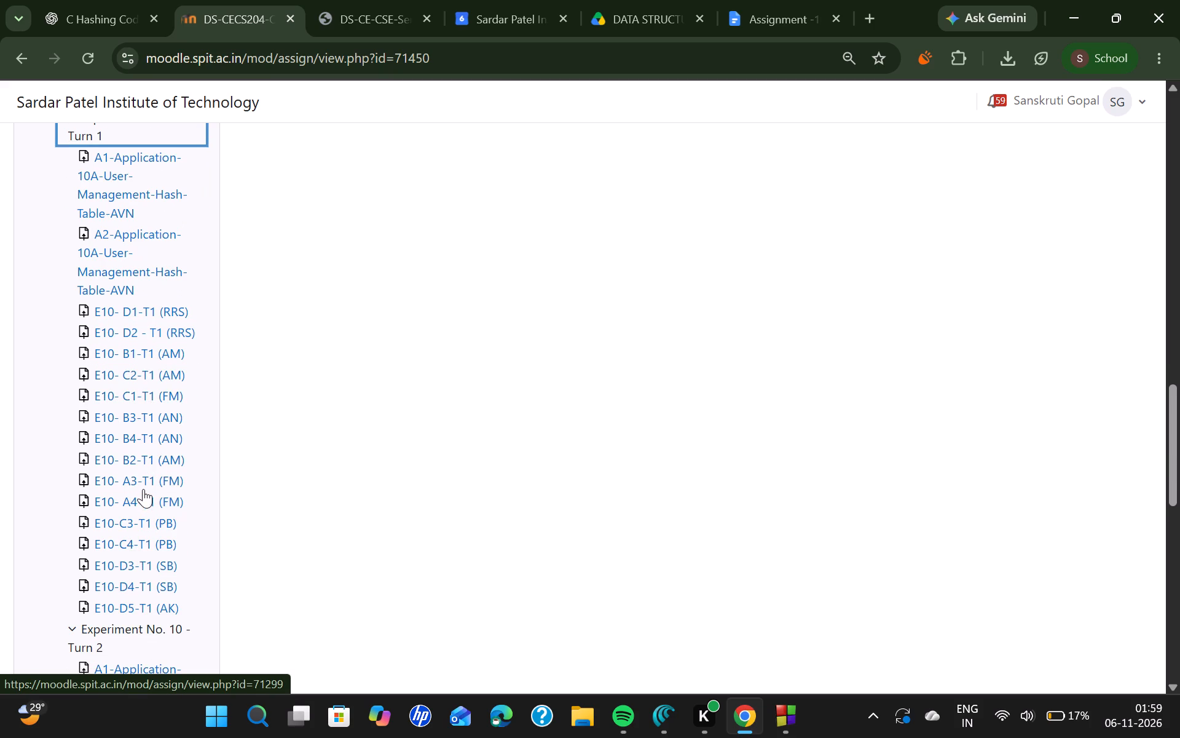
left_click(143, 491)
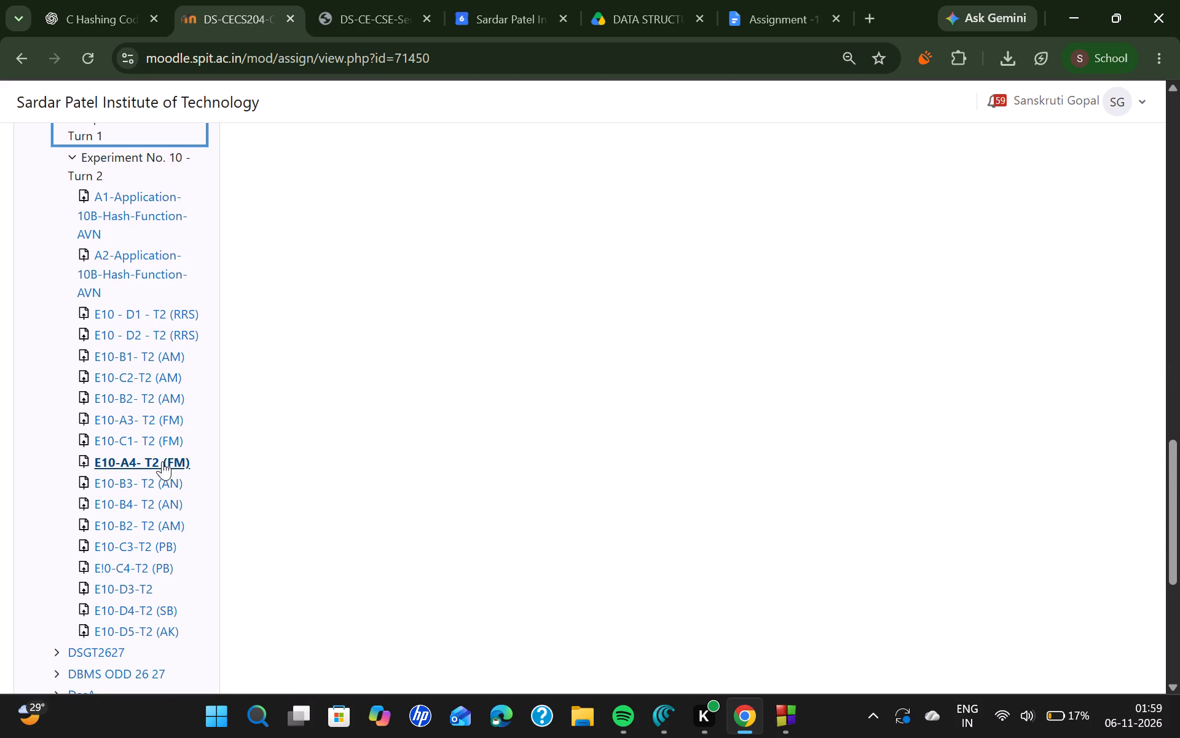
left_click(162, 461)
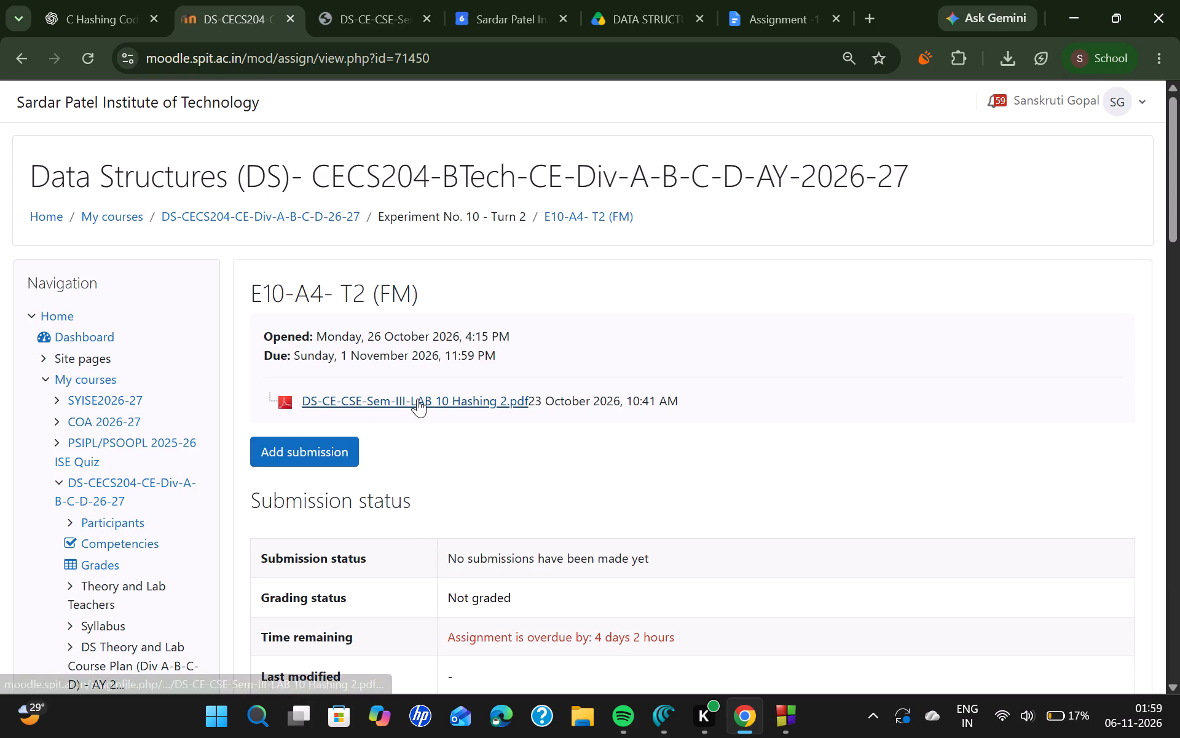
Download the attached DS-CE-CSE-Sem-III-LAB 10 Hashing 2.pdf from the Moodle assignment and open the downloaded copy.
left_click(417, 399)
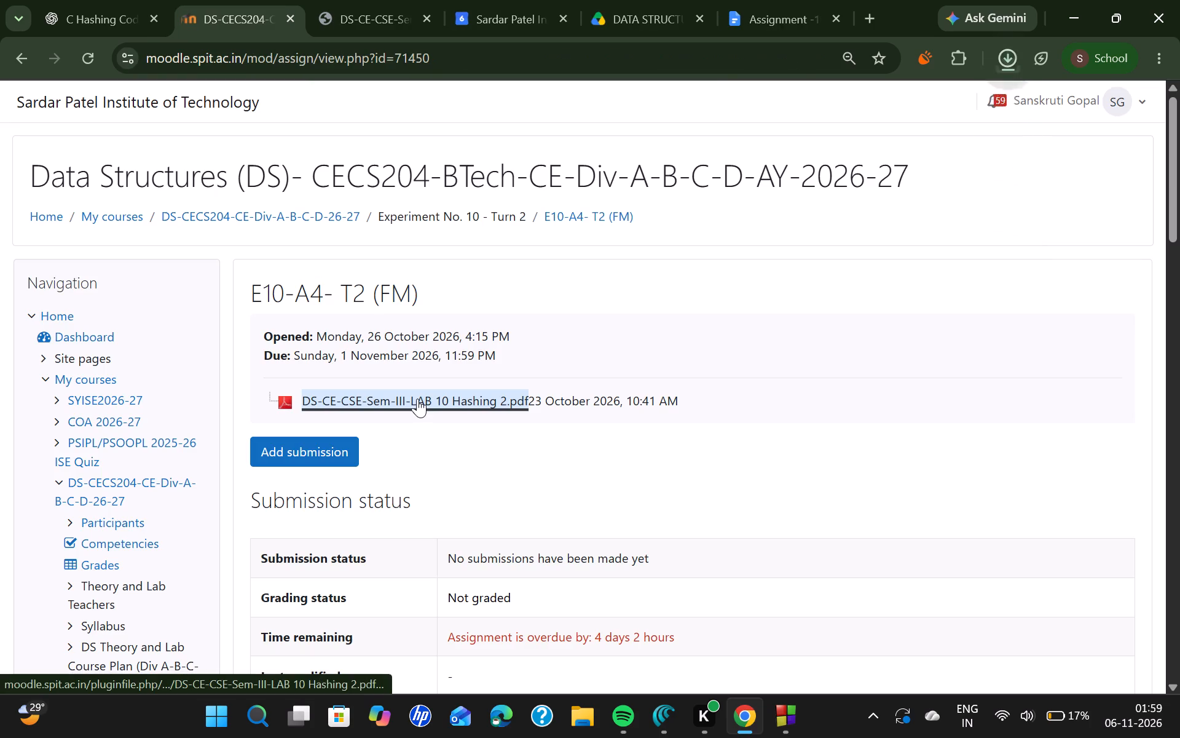
left_click(867, 107)
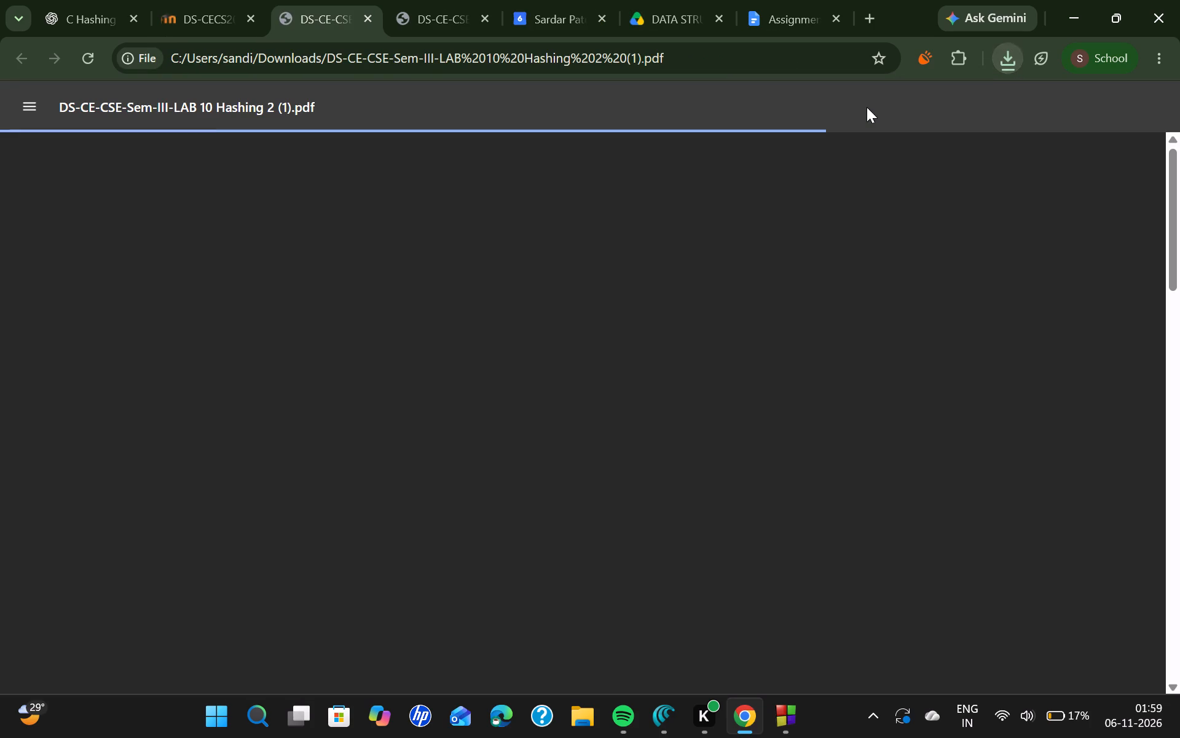
Read through both pages of the newly downloaded Hashing 2 PDF, covering the problem statement, required operations, inputs, outputs and assumptions.
scroll(599, 304, "down", 2)
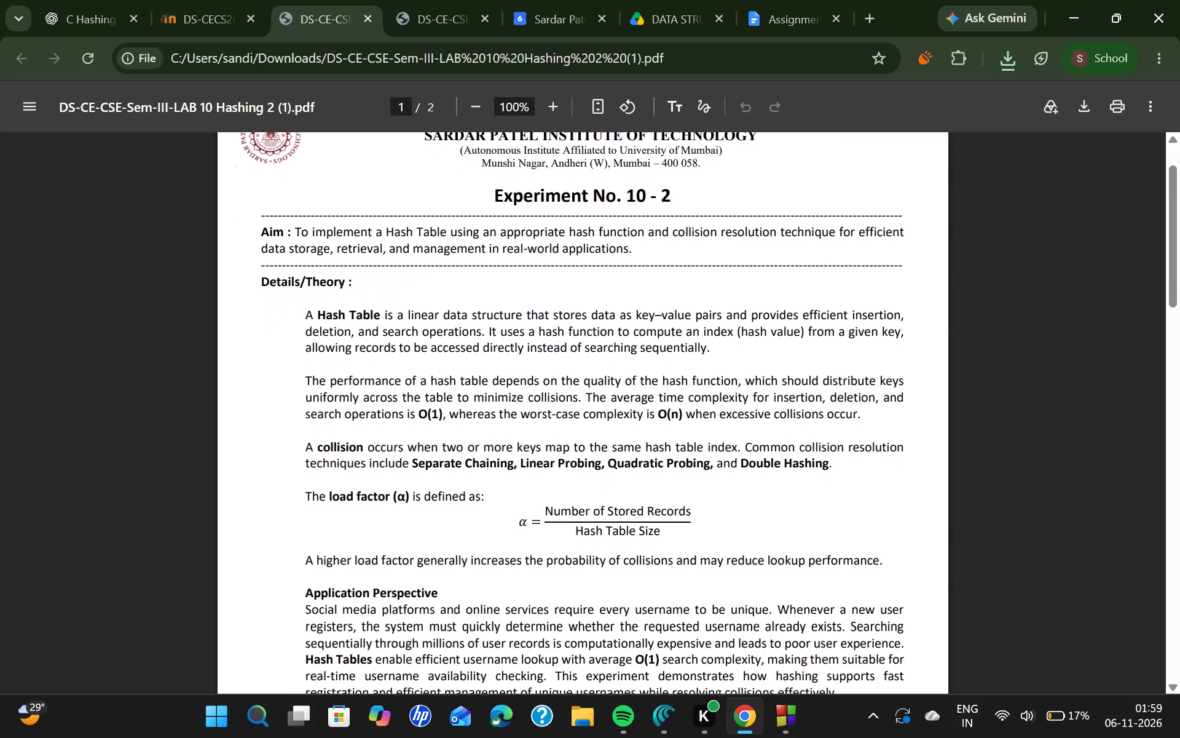
scroll(599, 304, "down", 6)
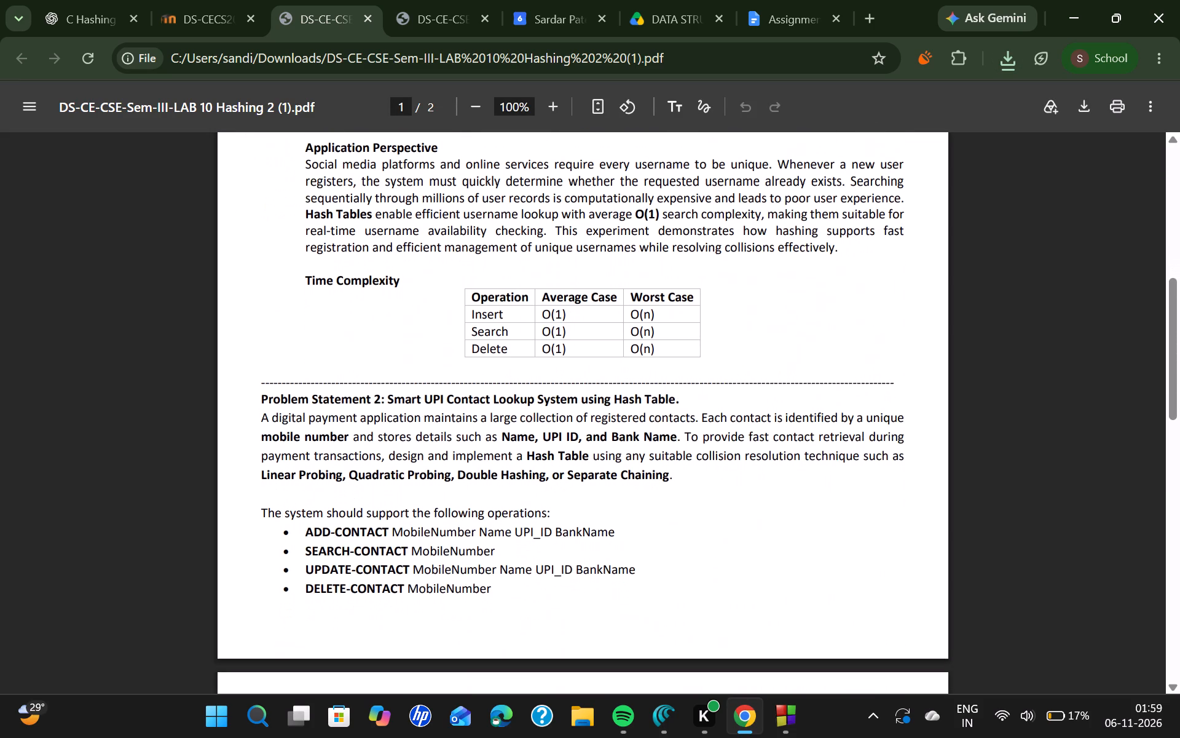
scroll(599, 304, "up", 6)
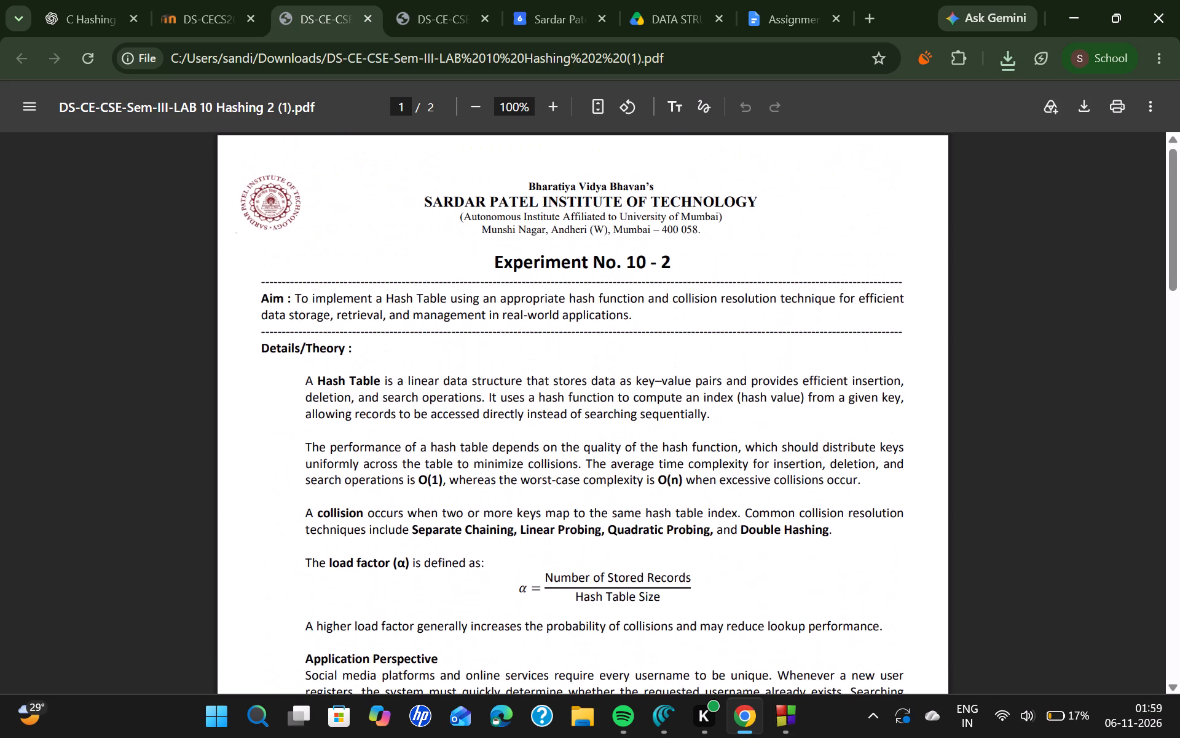
scroll(599, 304, "down", 14)
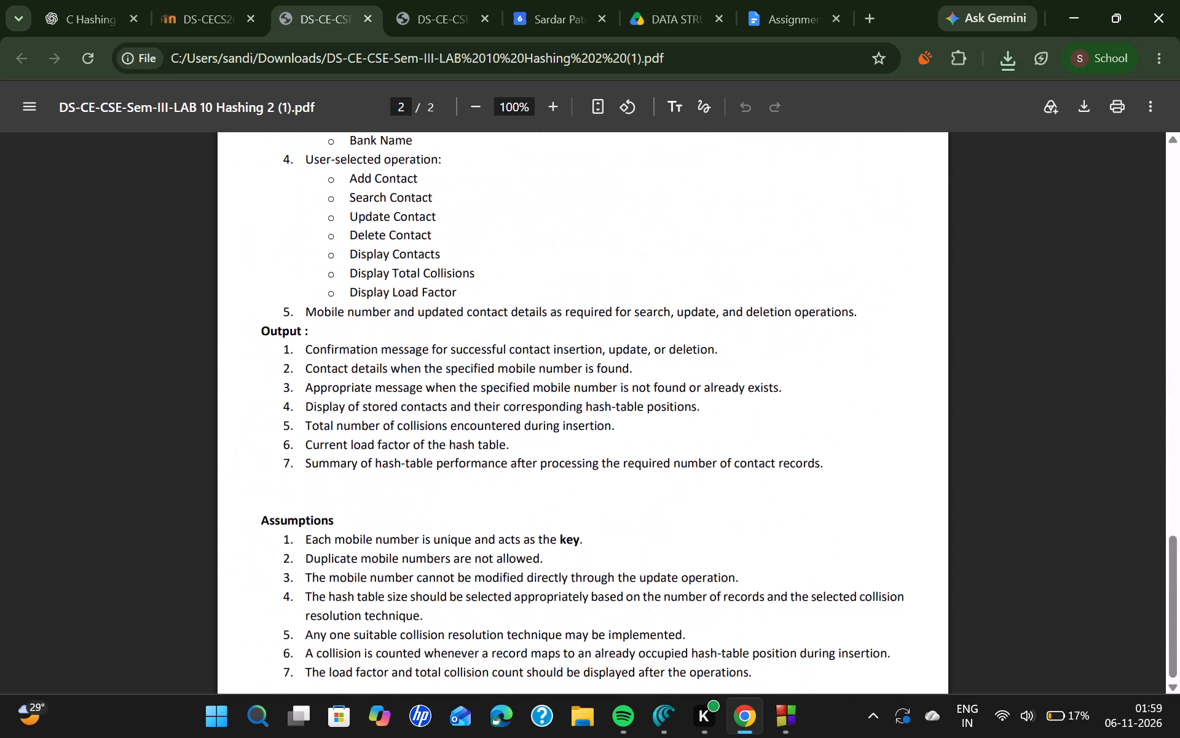
scroll(599, 304, "up", 2)
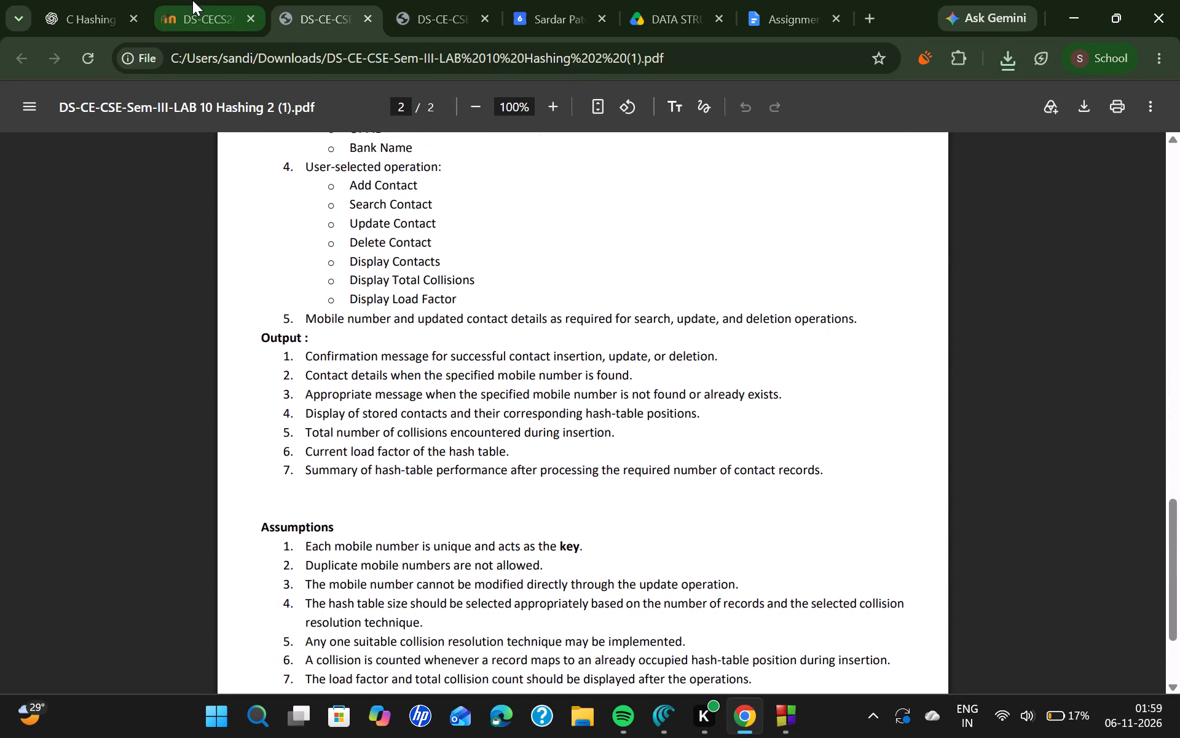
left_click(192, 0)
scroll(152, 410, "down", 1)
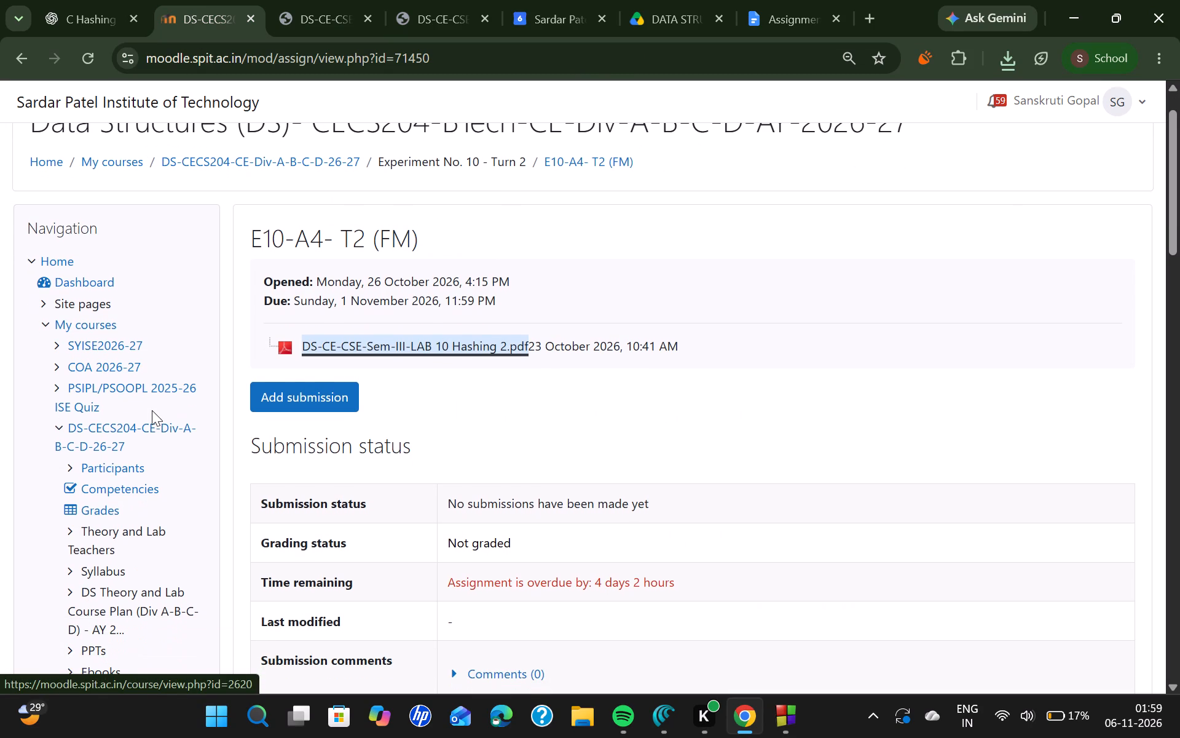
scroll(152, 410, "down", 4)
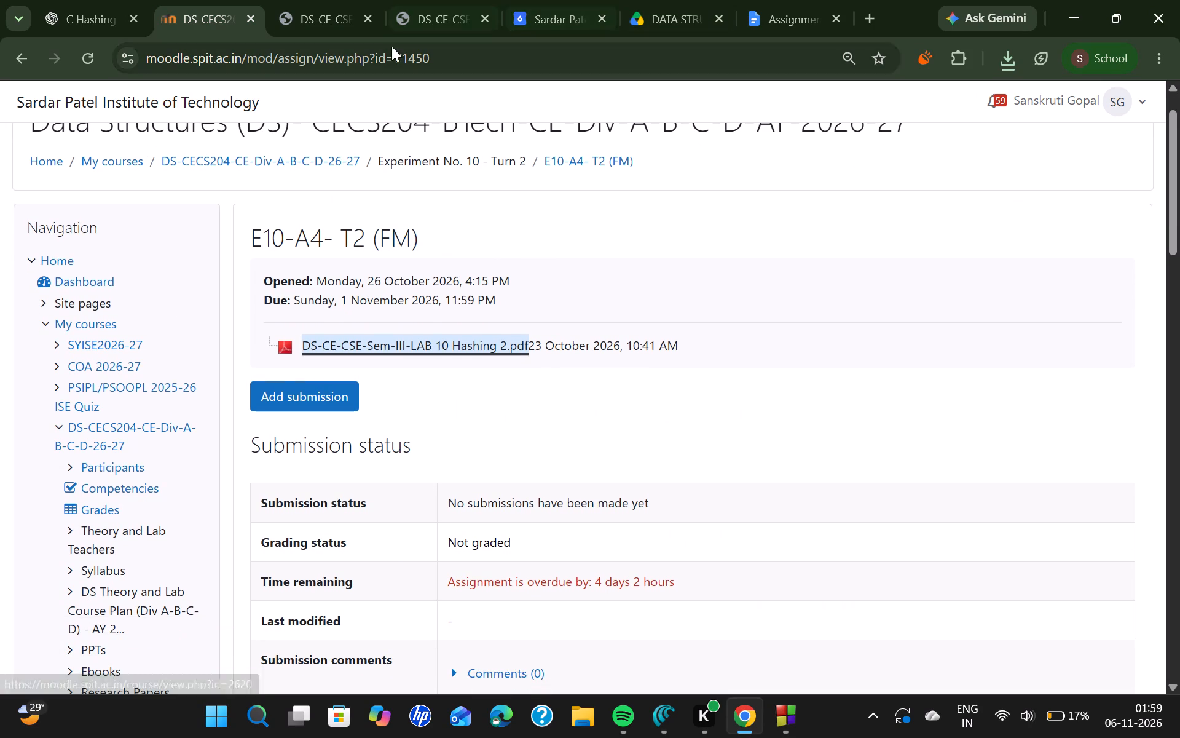
Reread the newly downloaded Hashing 2 PDF's theory and required operations, and switch to the previously opened copy of the PDF.
left_click(350, 20)
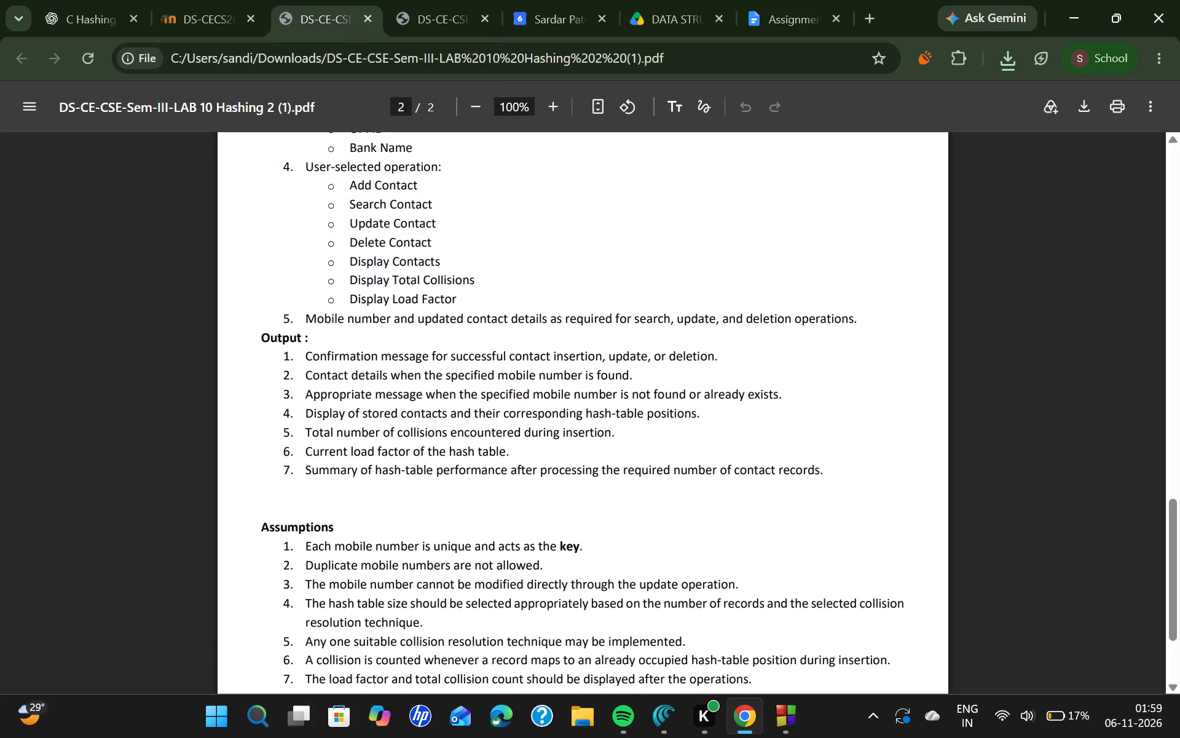
scroll(382, 323, "up", 8)
scroll(382, 323, "down", 1)
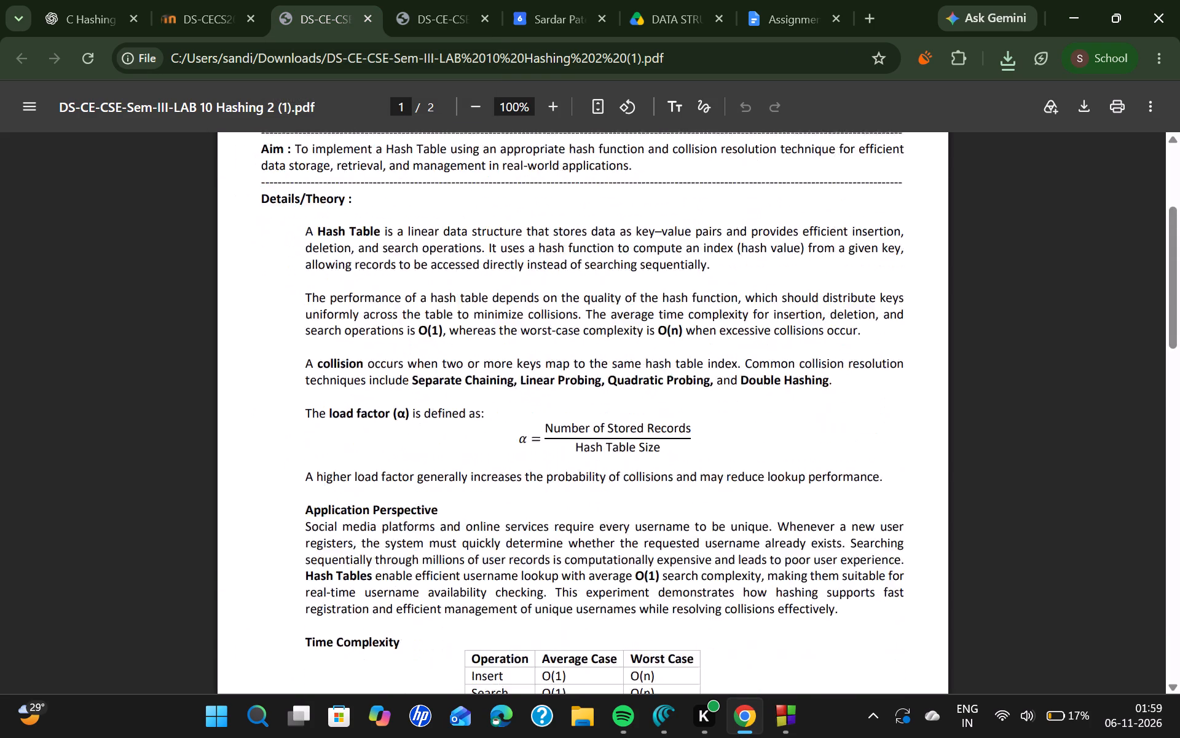
scroll(382, 323, "down", 5)
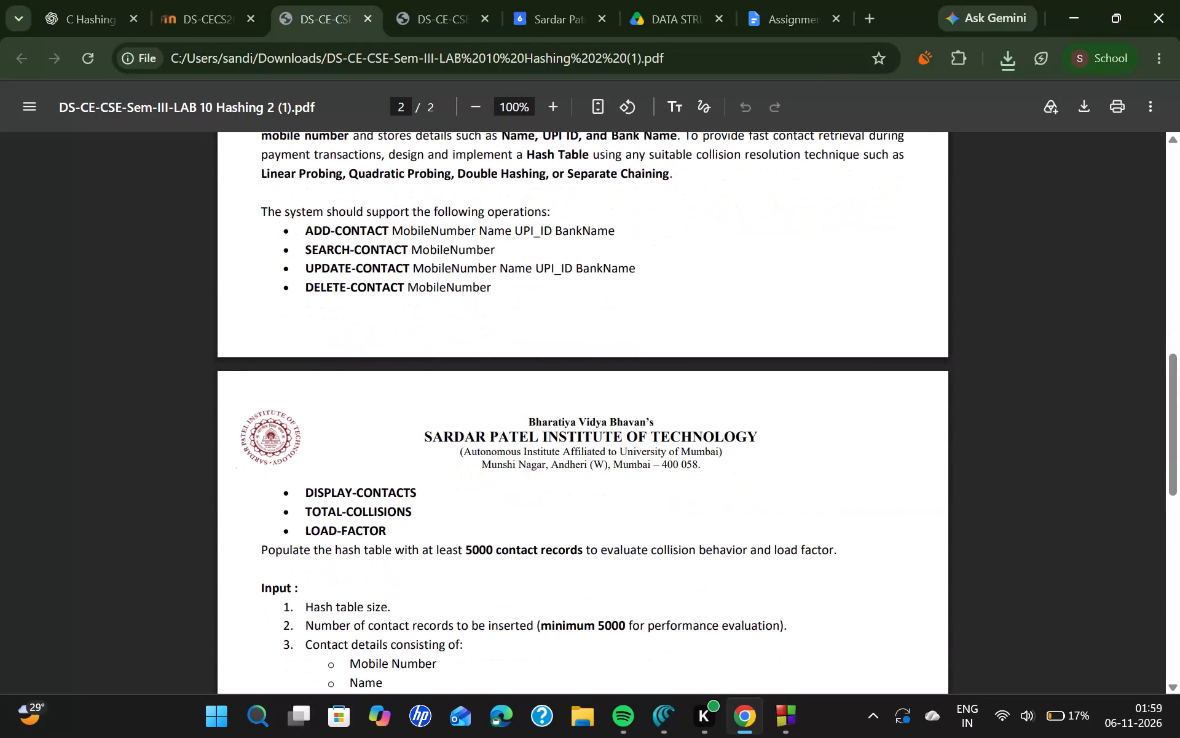
scroll(382, 323, "down", 2)
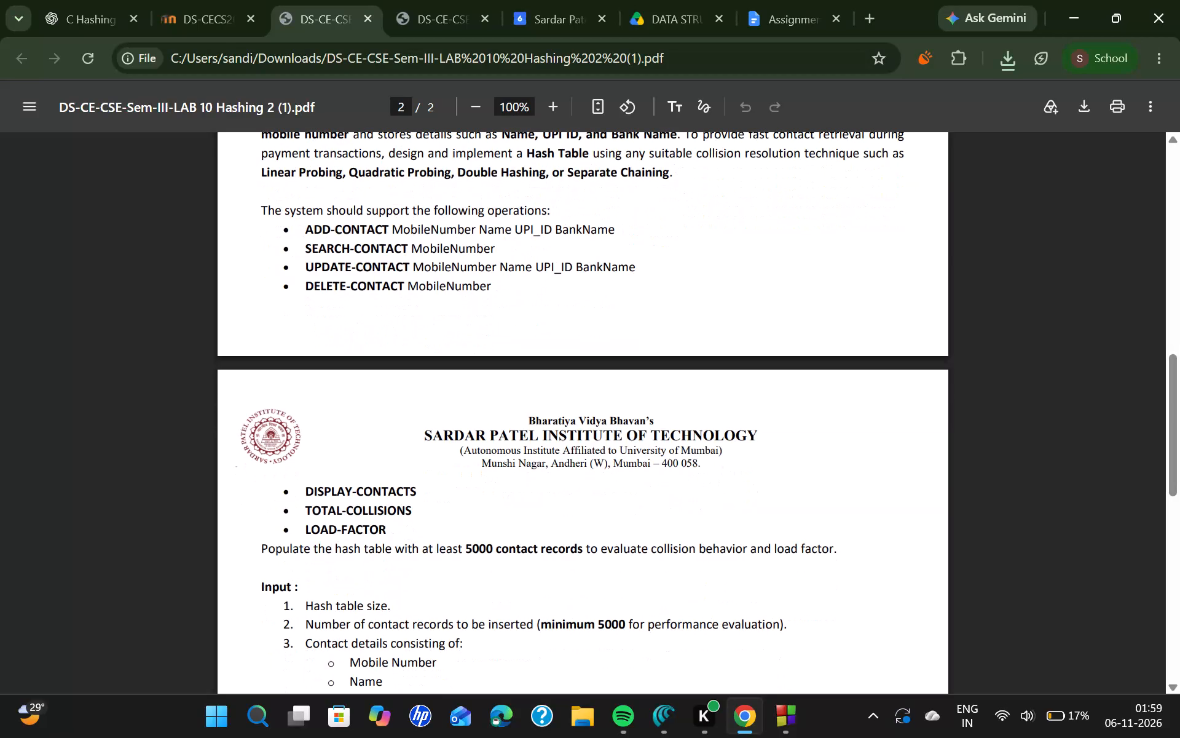
left_click(417, 30)
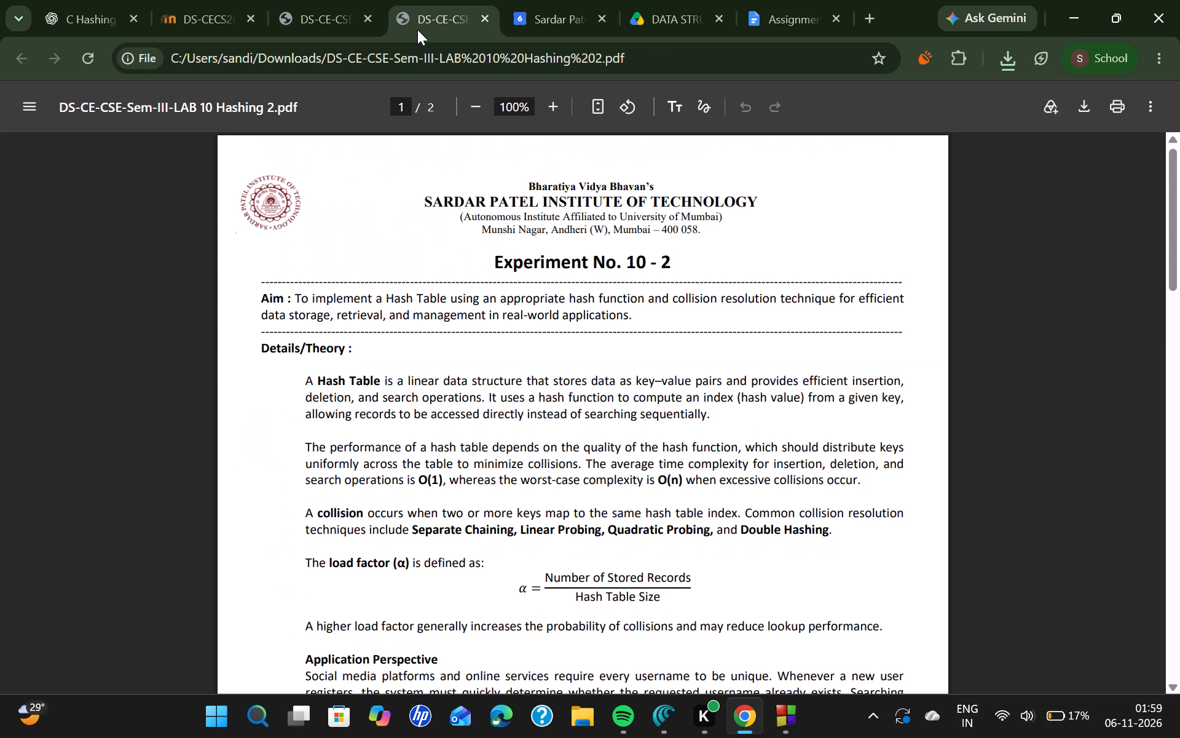
scroll(487, 624, "down", 7)
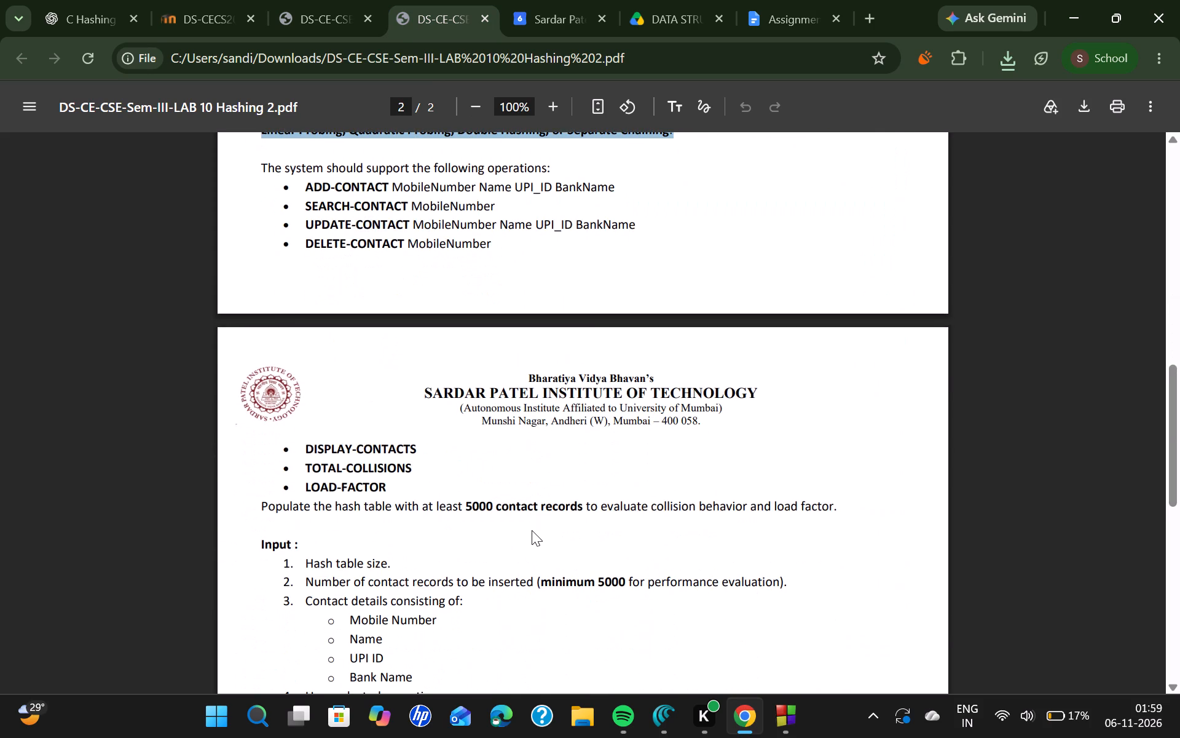
left_click(532, 530)
scroll(532, 530, "down", 3)
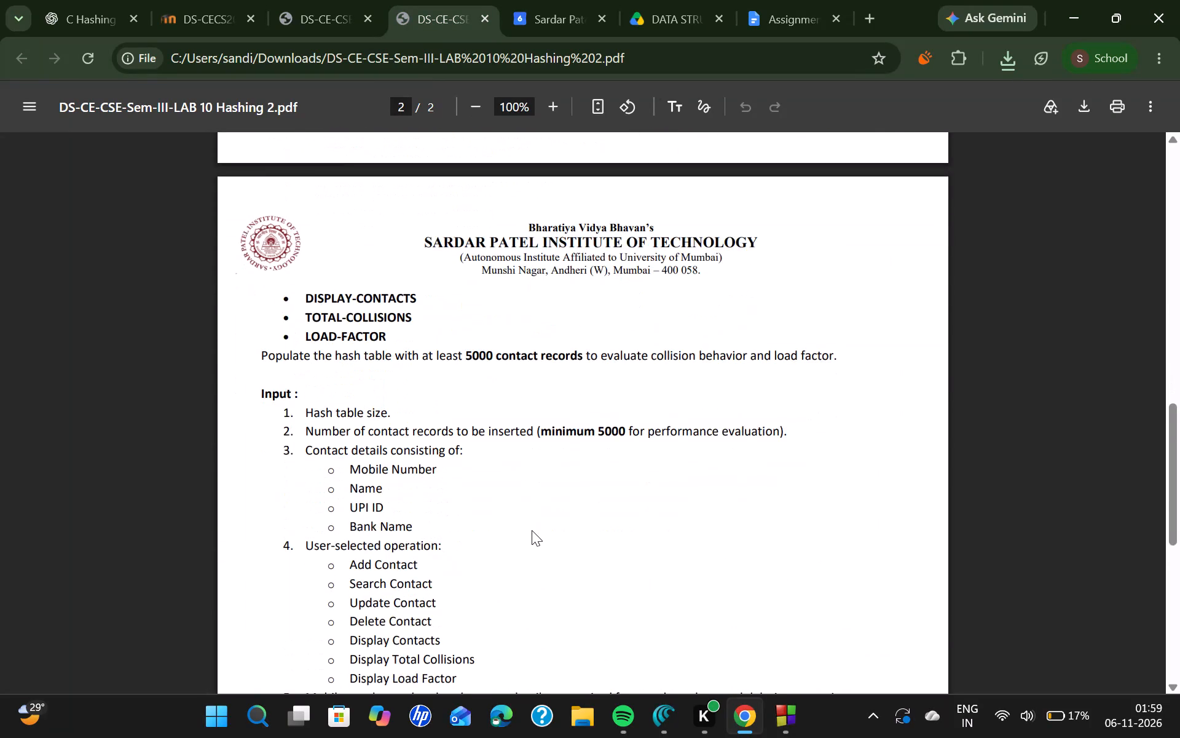
scroll(532, 530, "down", 1)
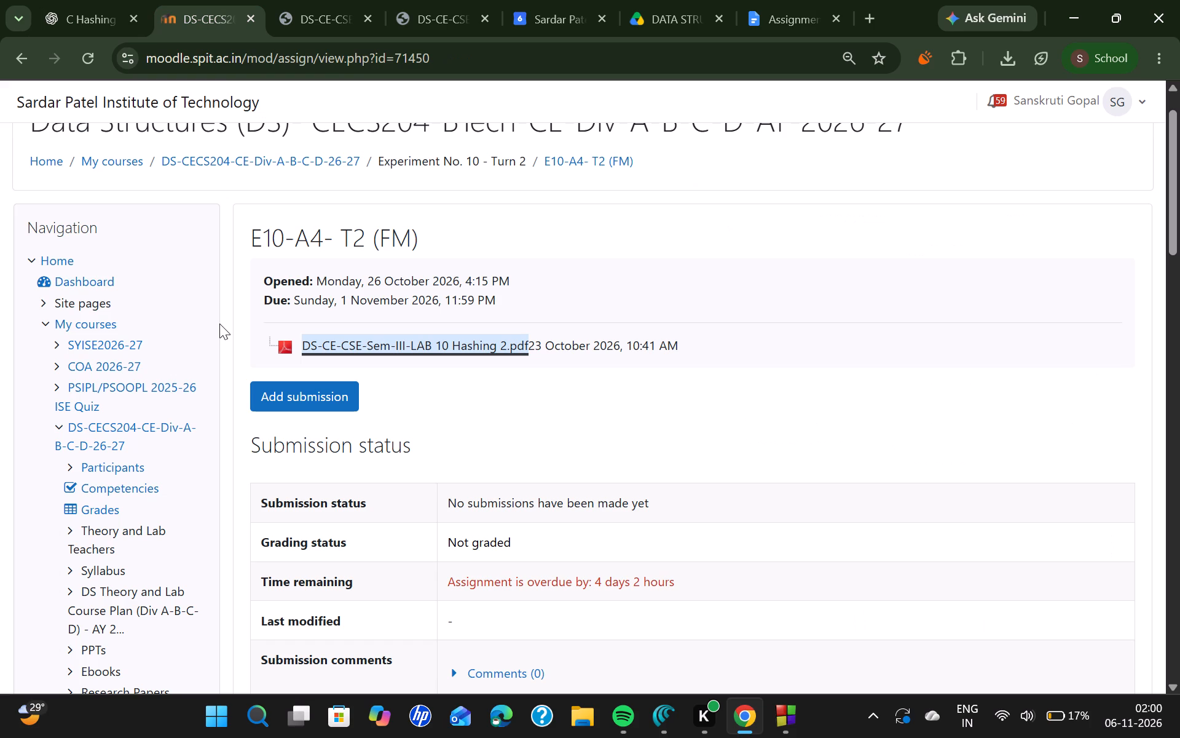
scroll(270, 340, "up", 1)
scroll(270, 340, "down", 3)
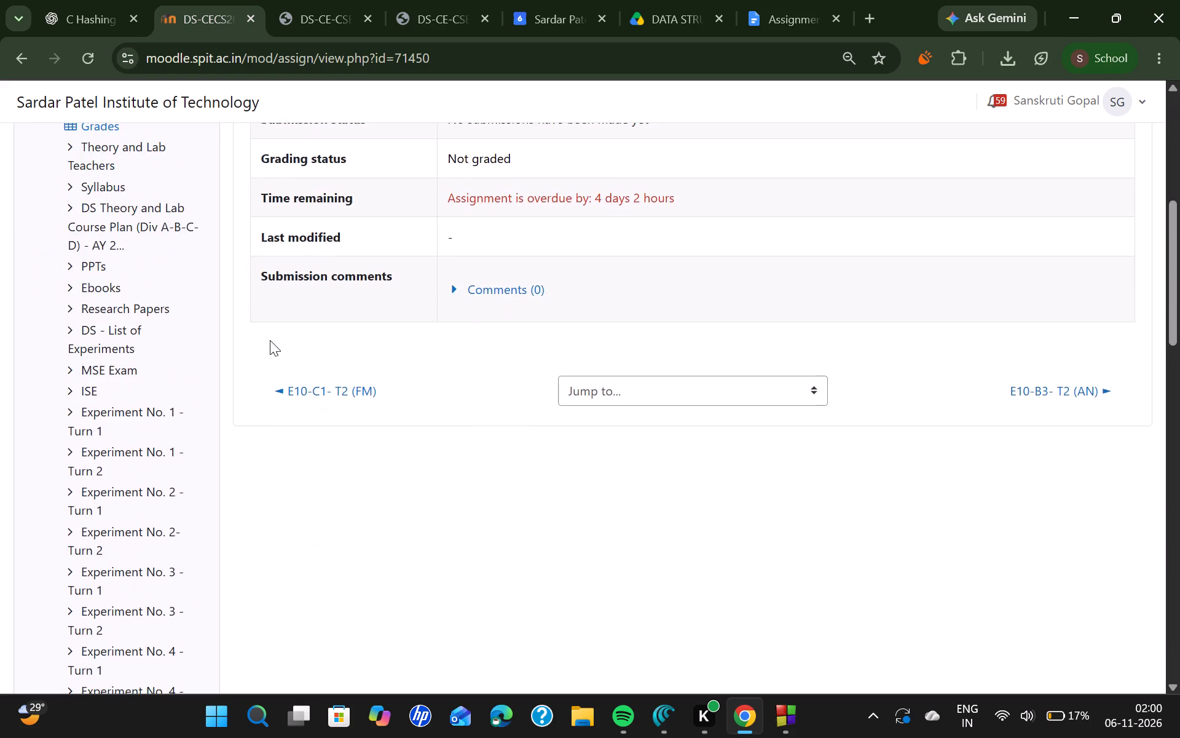
scroll(270, 340, "down", 8)
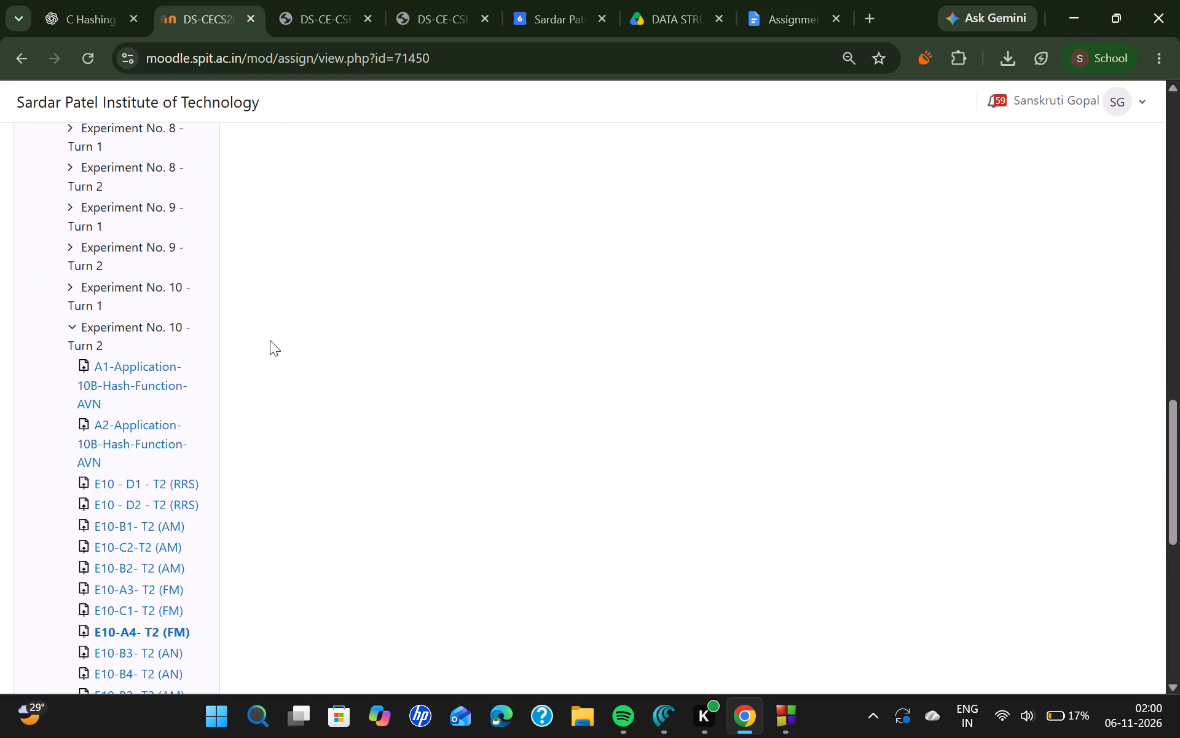
scroll(137, 432, "down", 2)
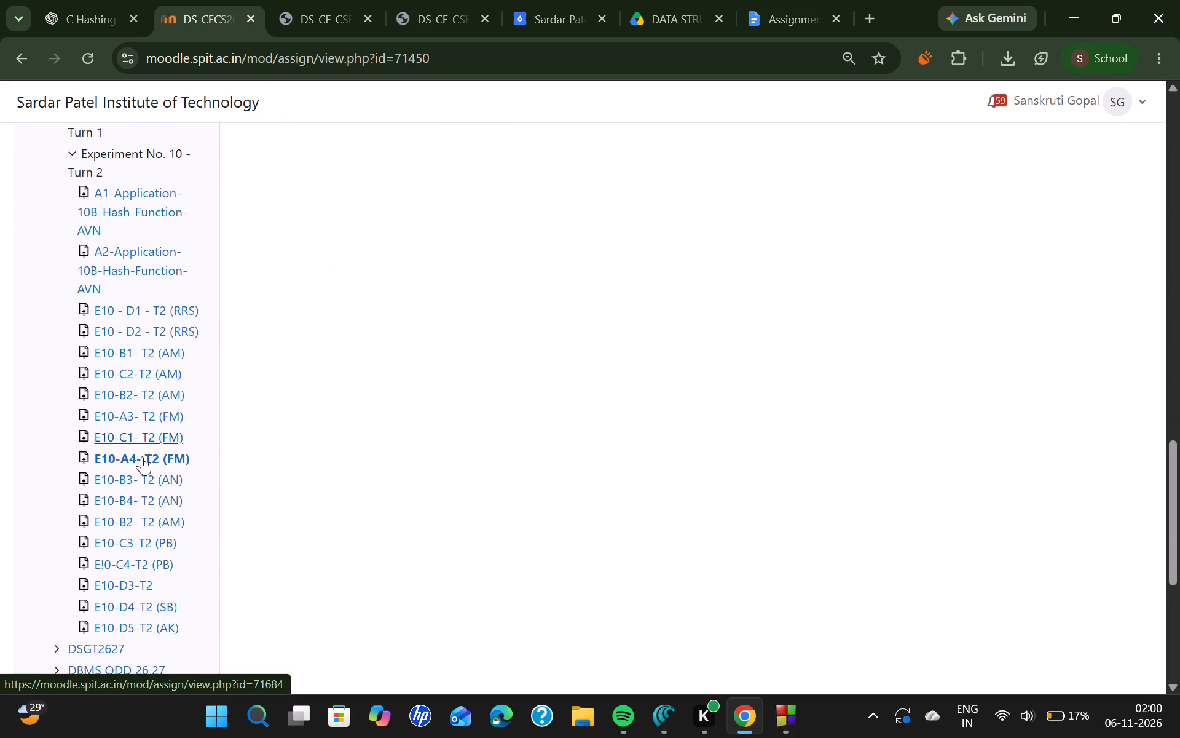
scroll(146, 205, "up", 1)
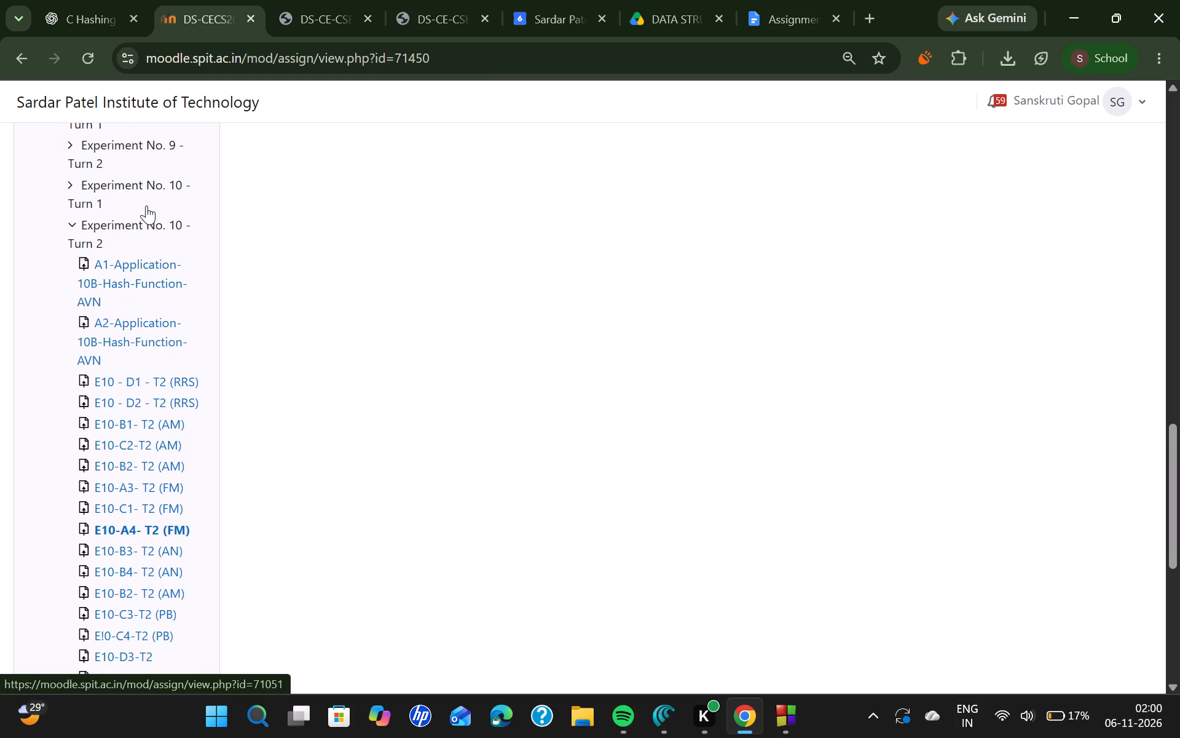
left_click(146, 196)
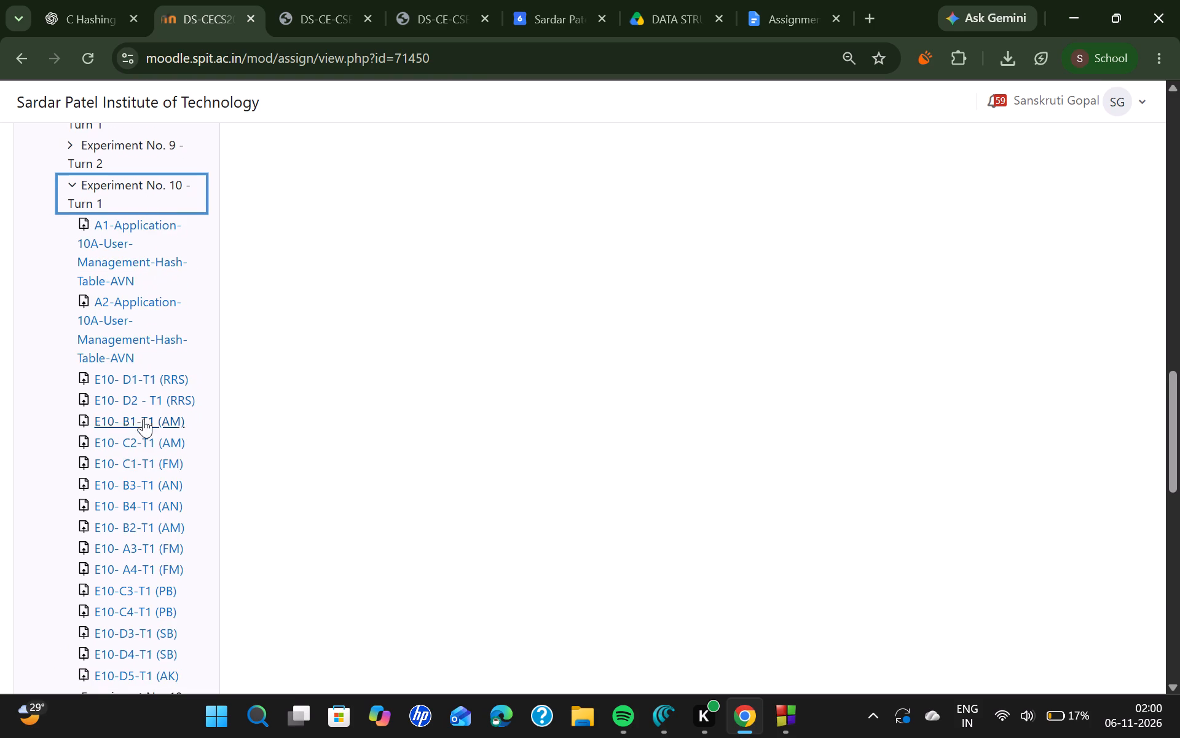
scroll(141, 429, "down", 1)
left_click(149, 467)
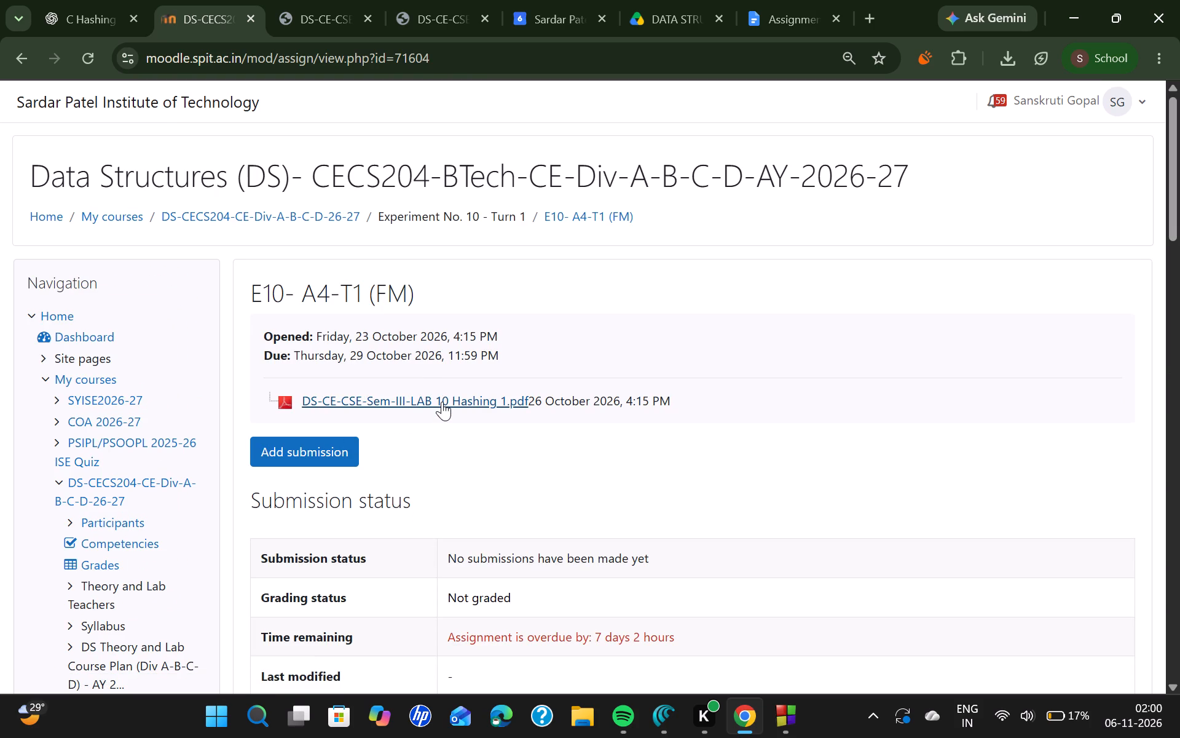
Download the assignment's DS-CE-CSE-Sem-III-LAB 10 Hashing 1.pdf, open the downloaded copy and skim its problem statement and required operations.
left_click(442, 402)
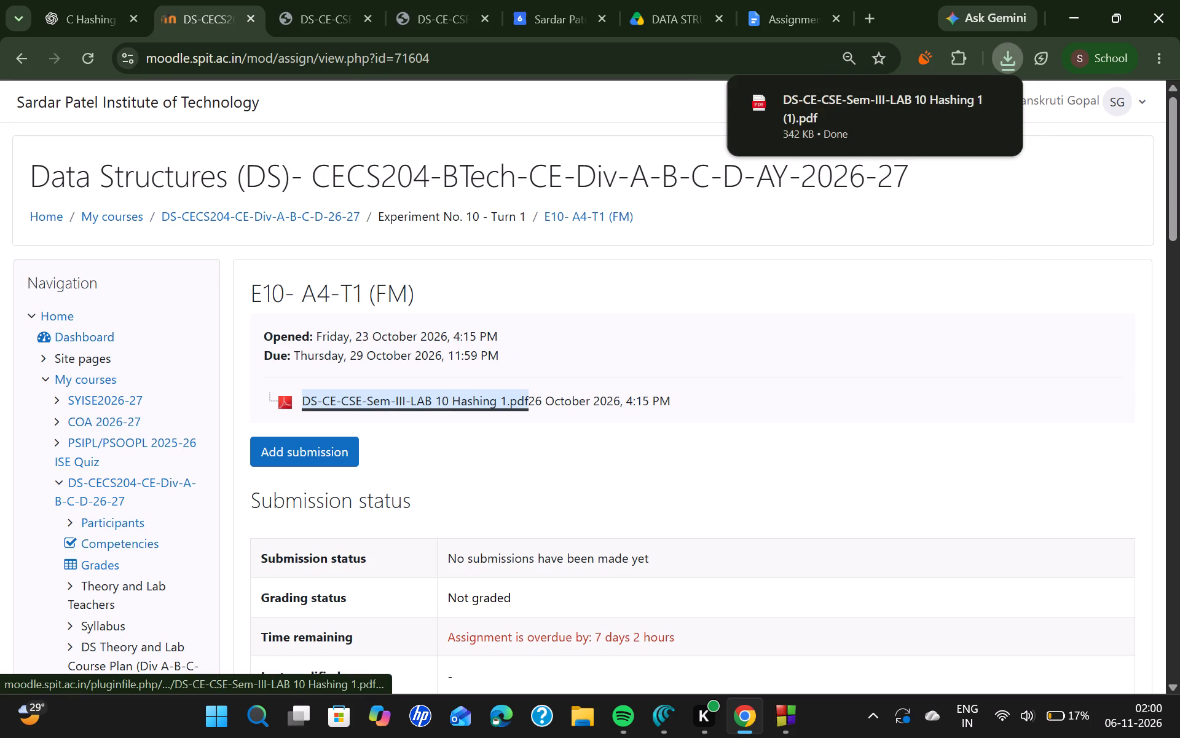
left_click(857, 124)
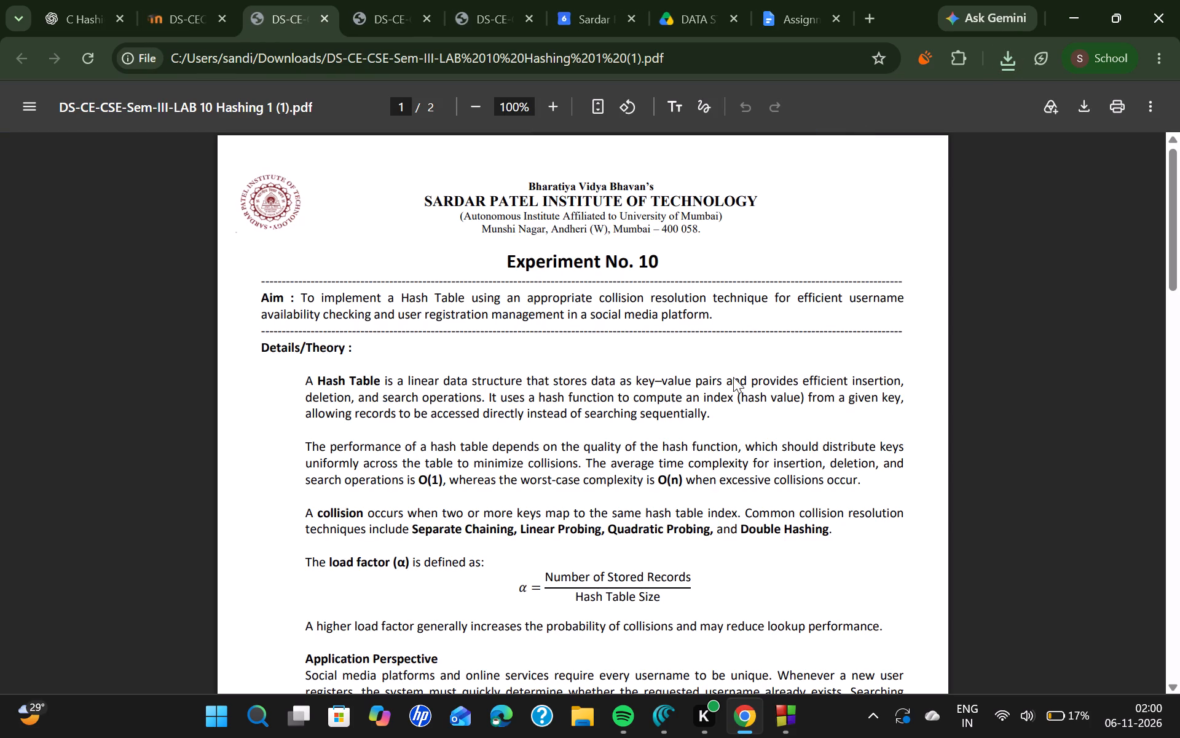
scroll(699, 494, "down", 6)
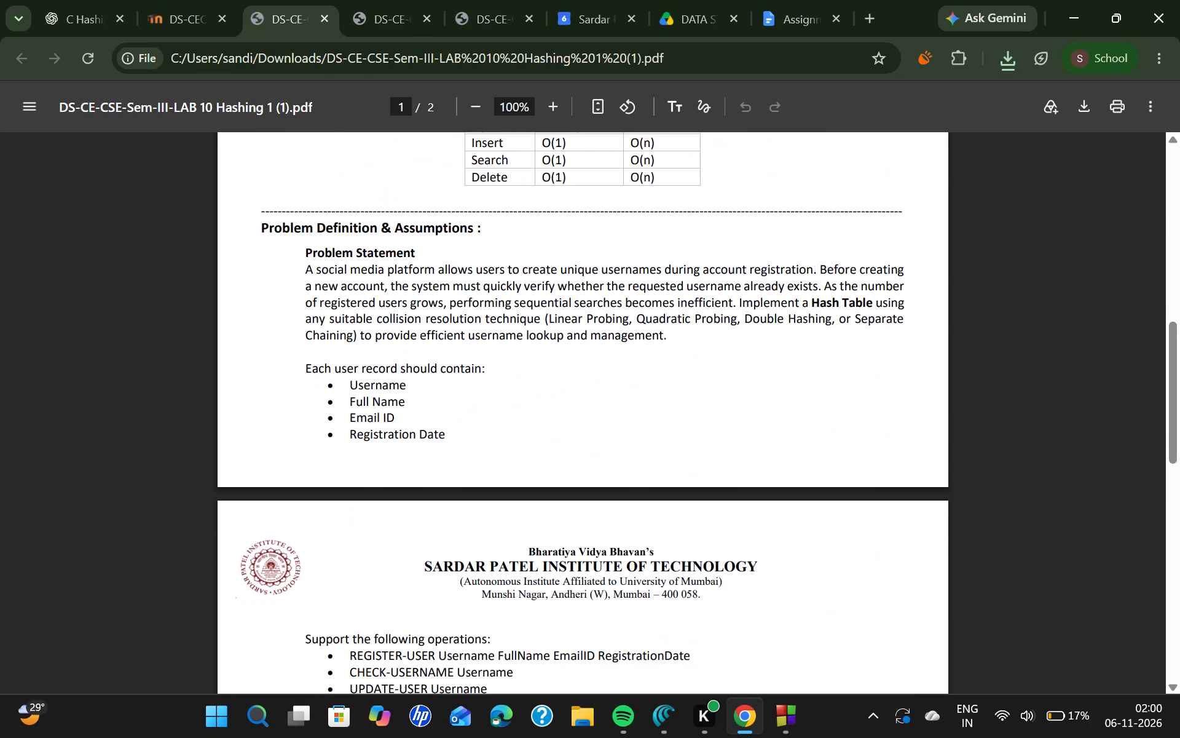
scroll(699, 494, "down", 3)
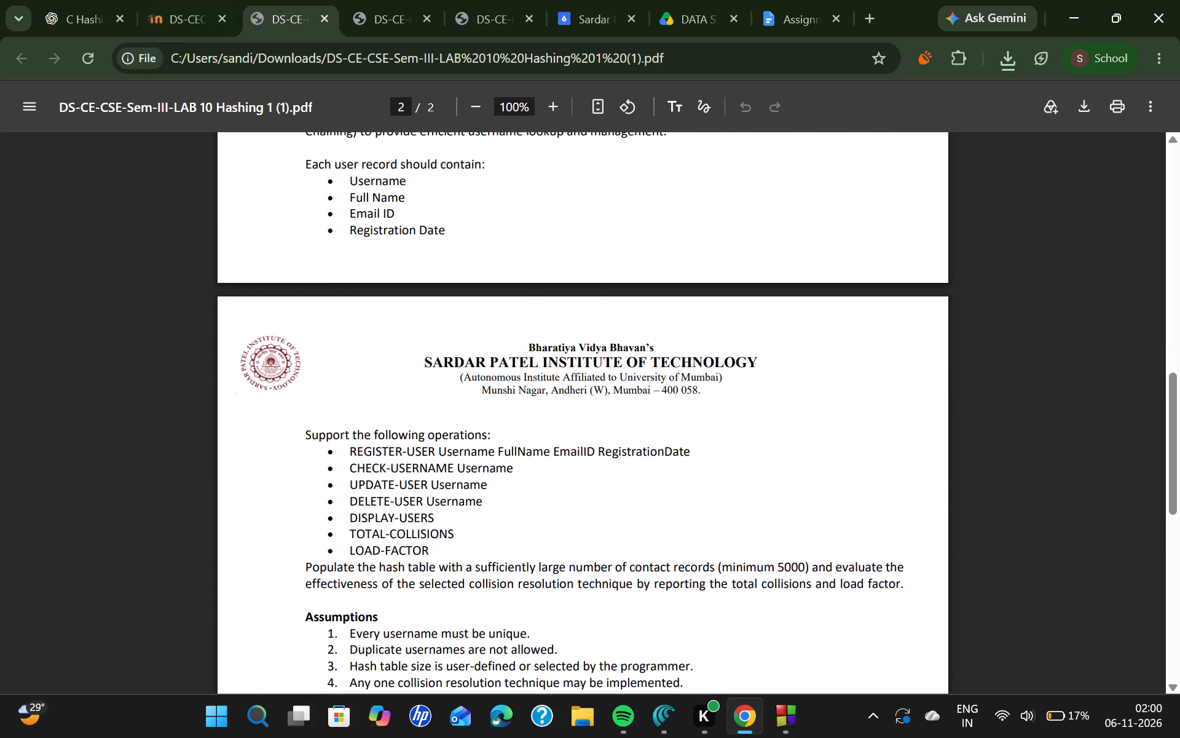
scroll(382, 485, "up", 6)
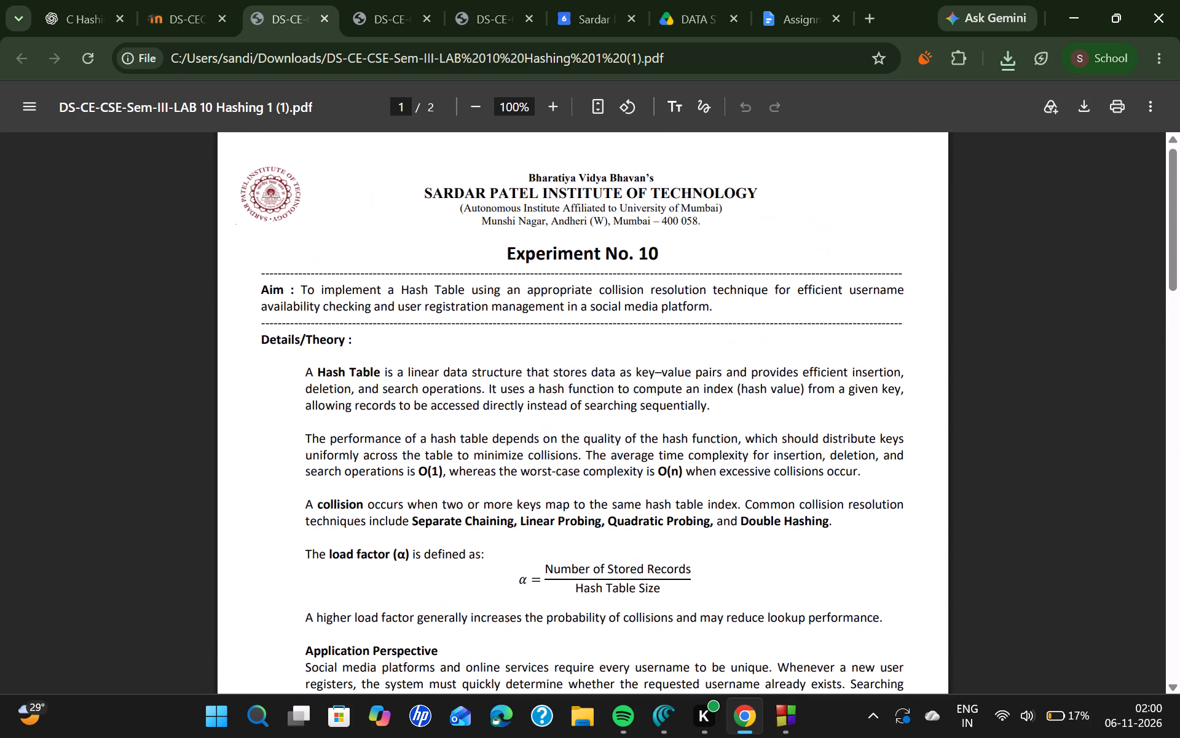
Check the Assignment -10_Turn-2 document's problem statement and code against the problem statement and requirements in the Hashing 2 PDF.
left_click(775, 0)
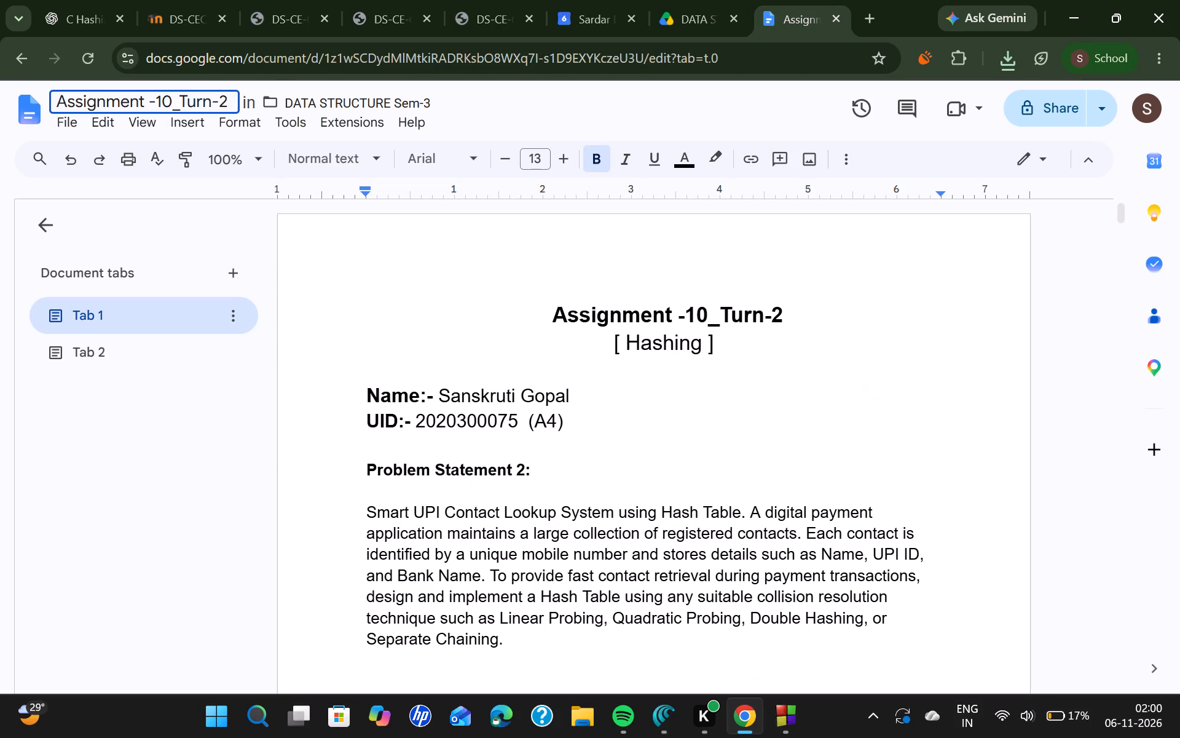
scroll(525, 474, "down", 1)
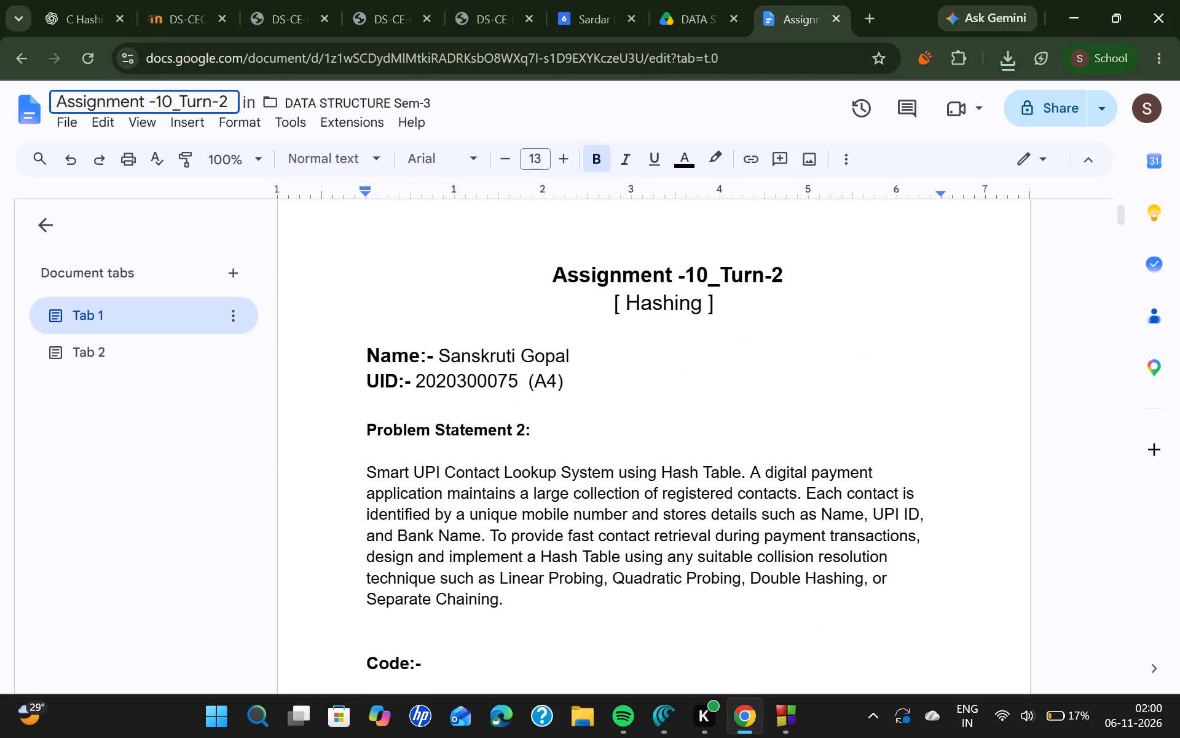
scroll(624, 528, "down", 1)
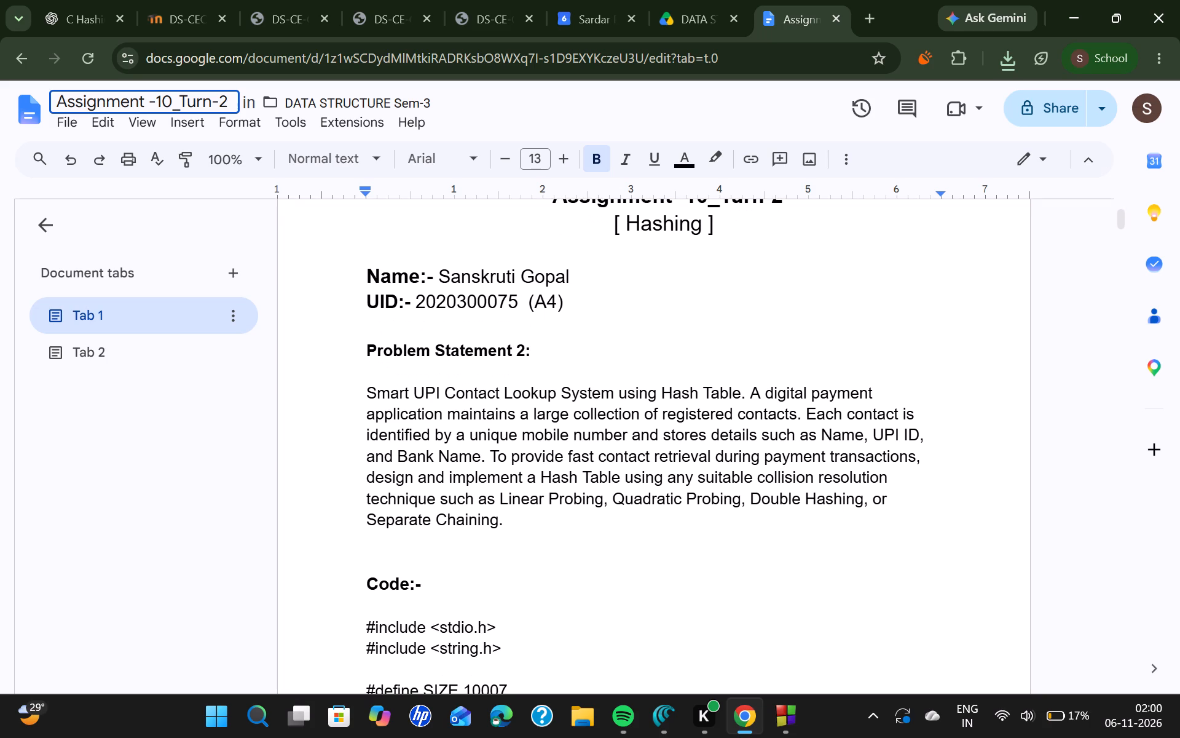
scroll(473, 468, "down", 3)
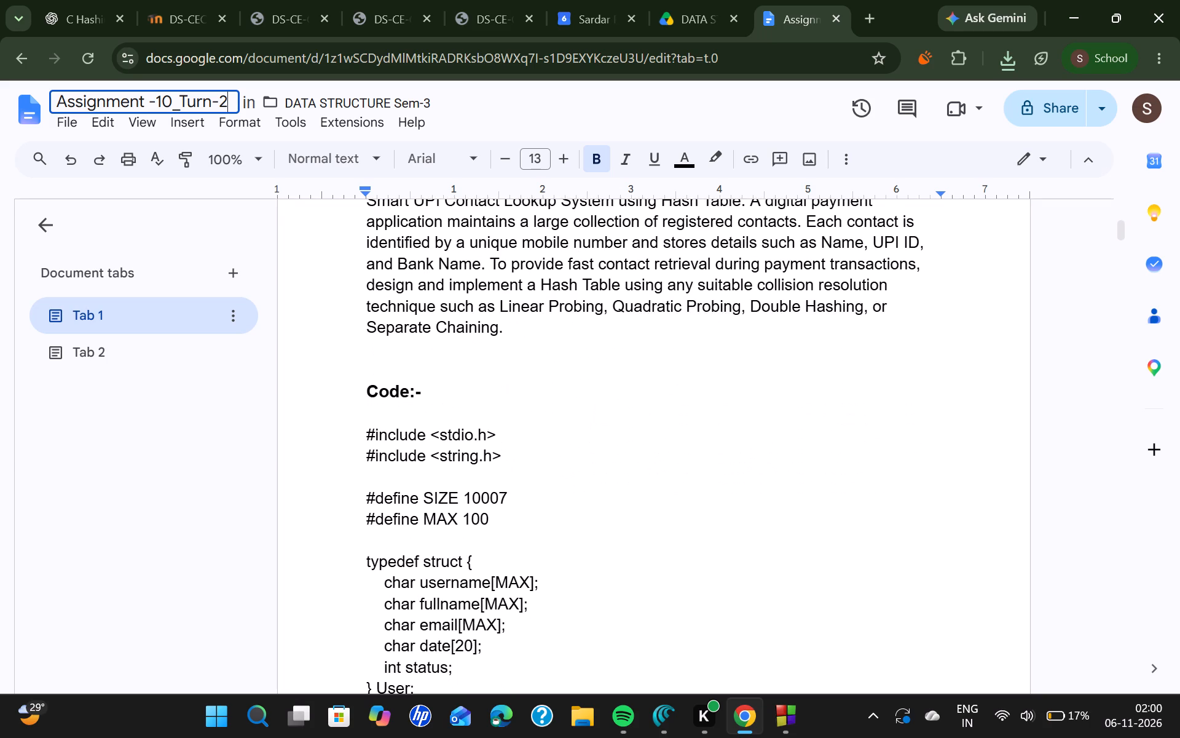
scroll(473, 468, "down", 4)
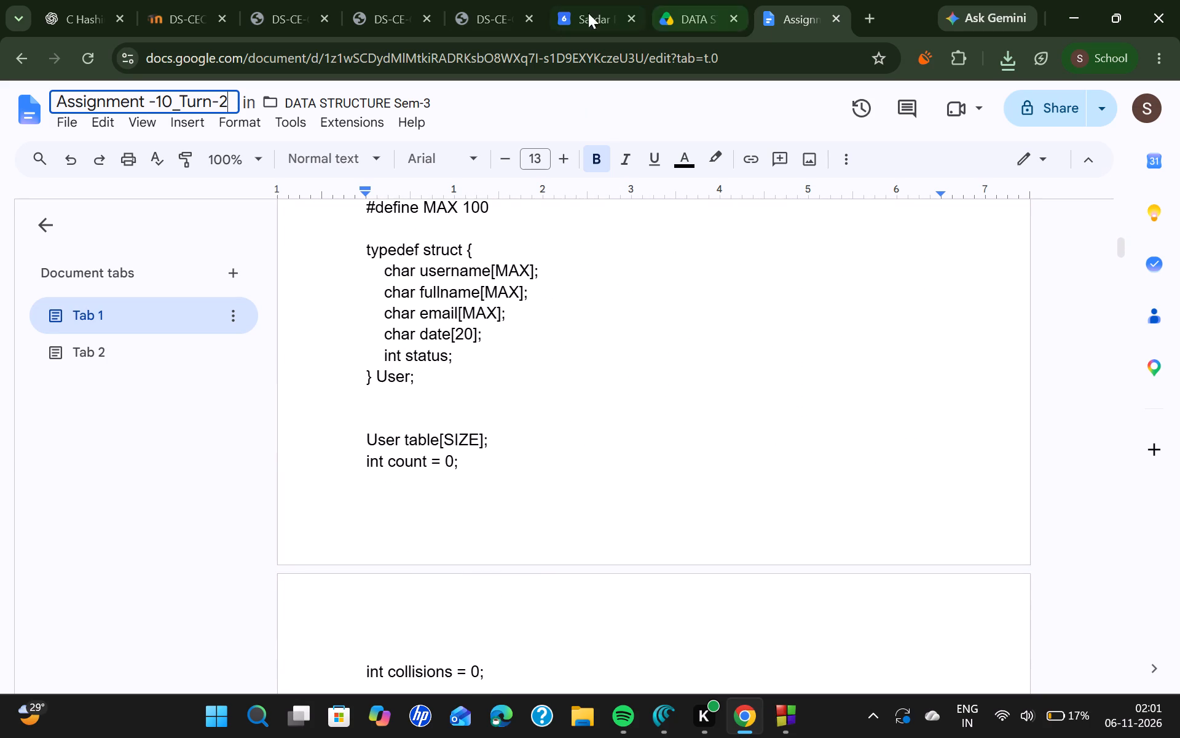
left_click(377, 3)
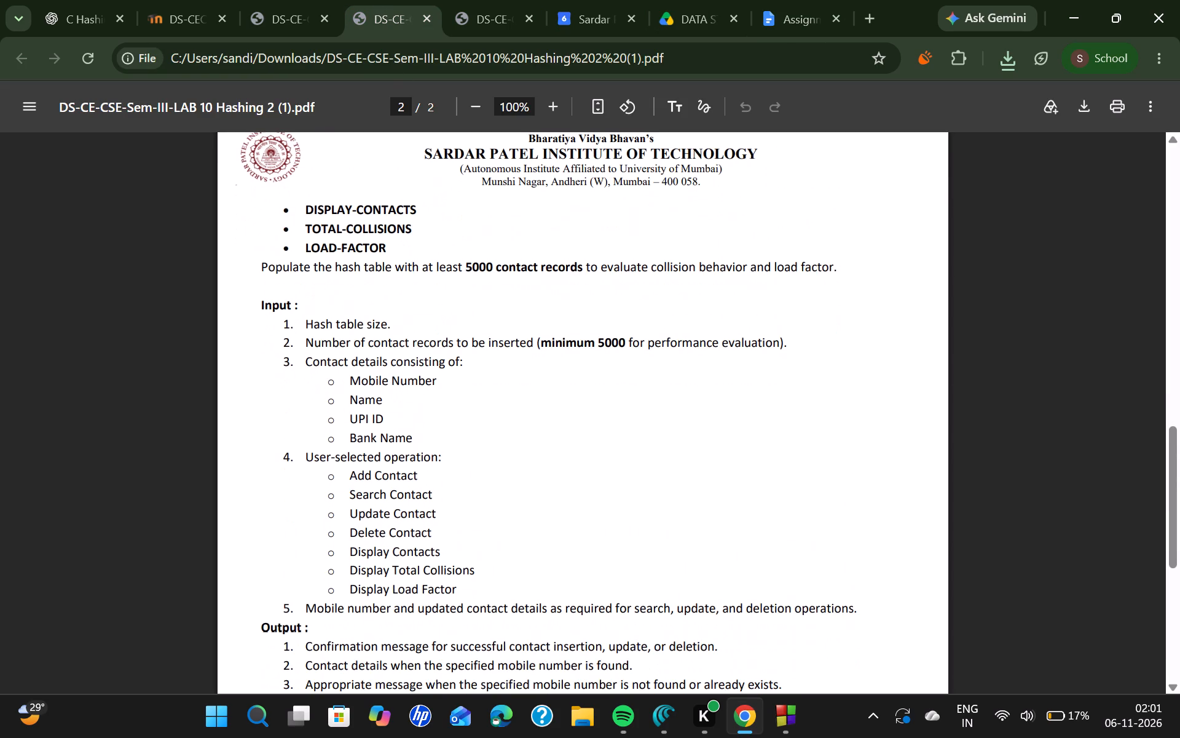
scroll(425, 289, "down", 5)
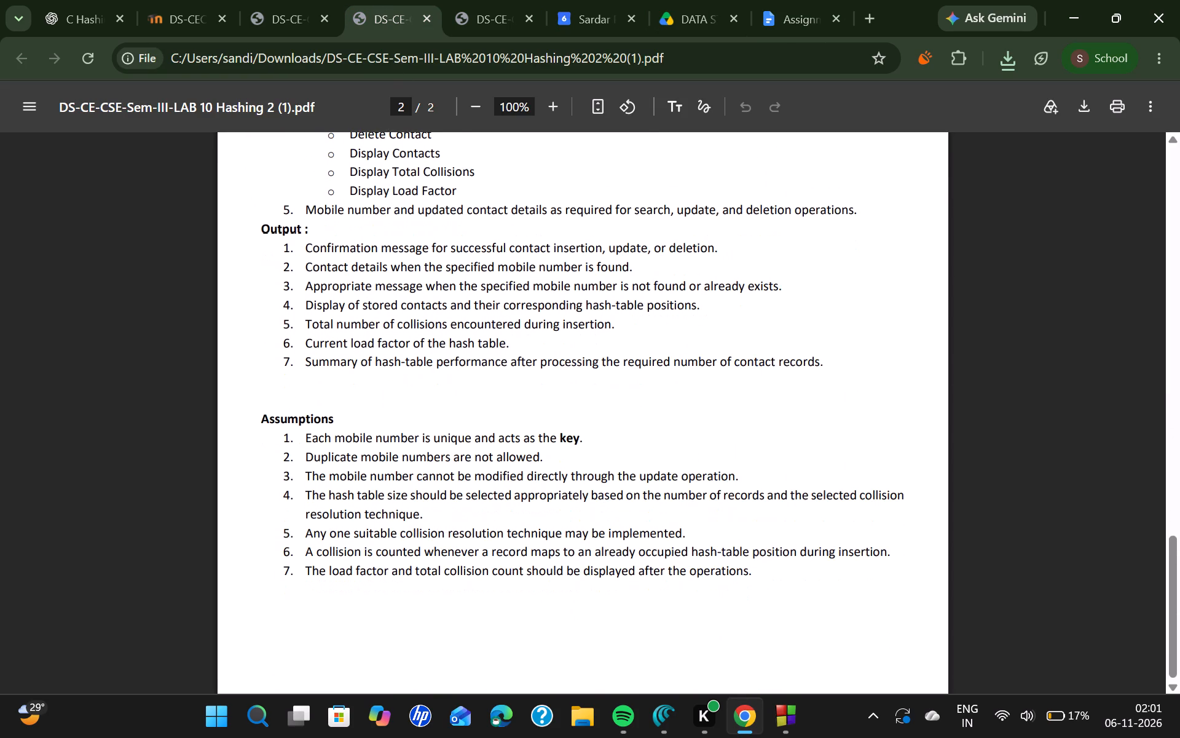
scroll(425, 289, "up", 8)
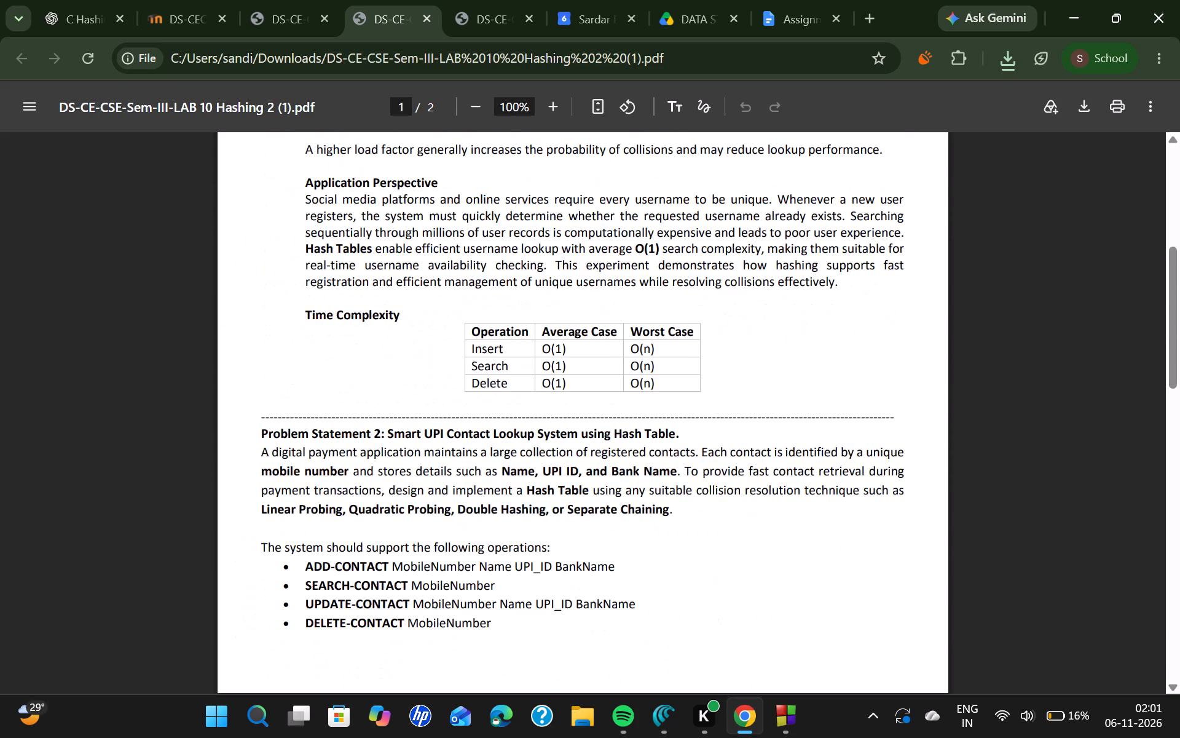
Copy the social media username Problem Statement paragraph, including its heading, from the Hashing 1 lab PDF.
left_click(266, 21)
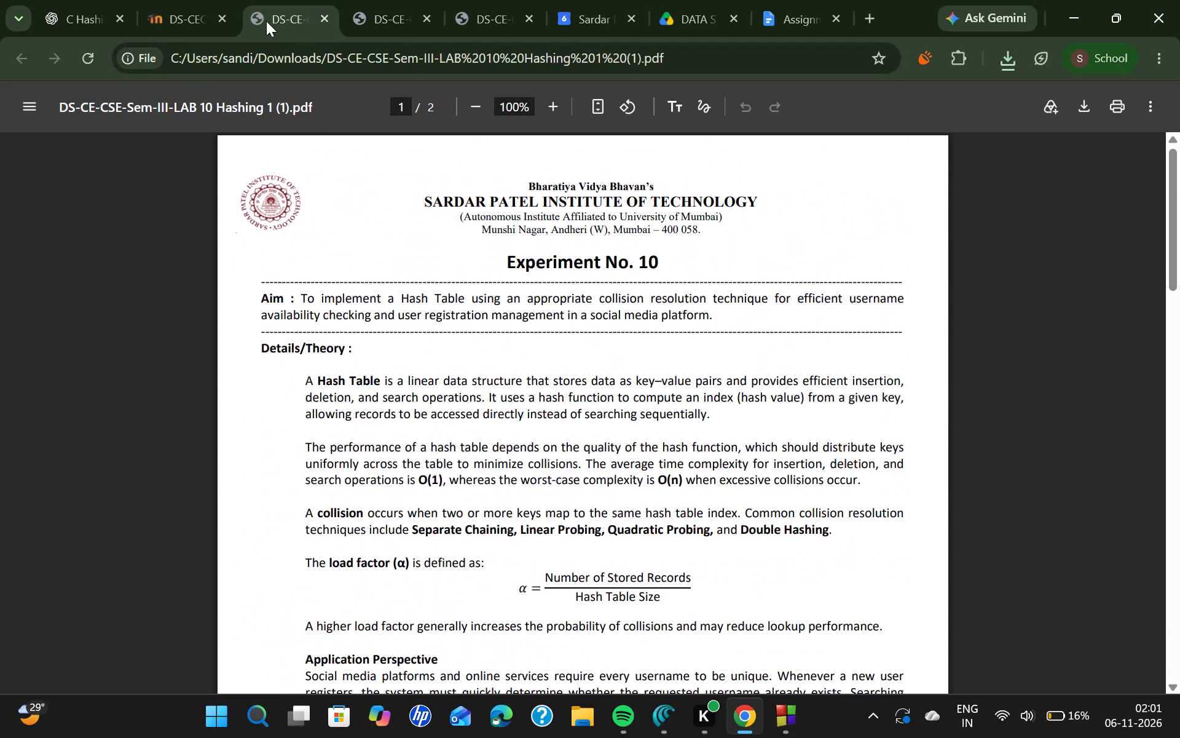
scroll(453, 408, "down", 5)
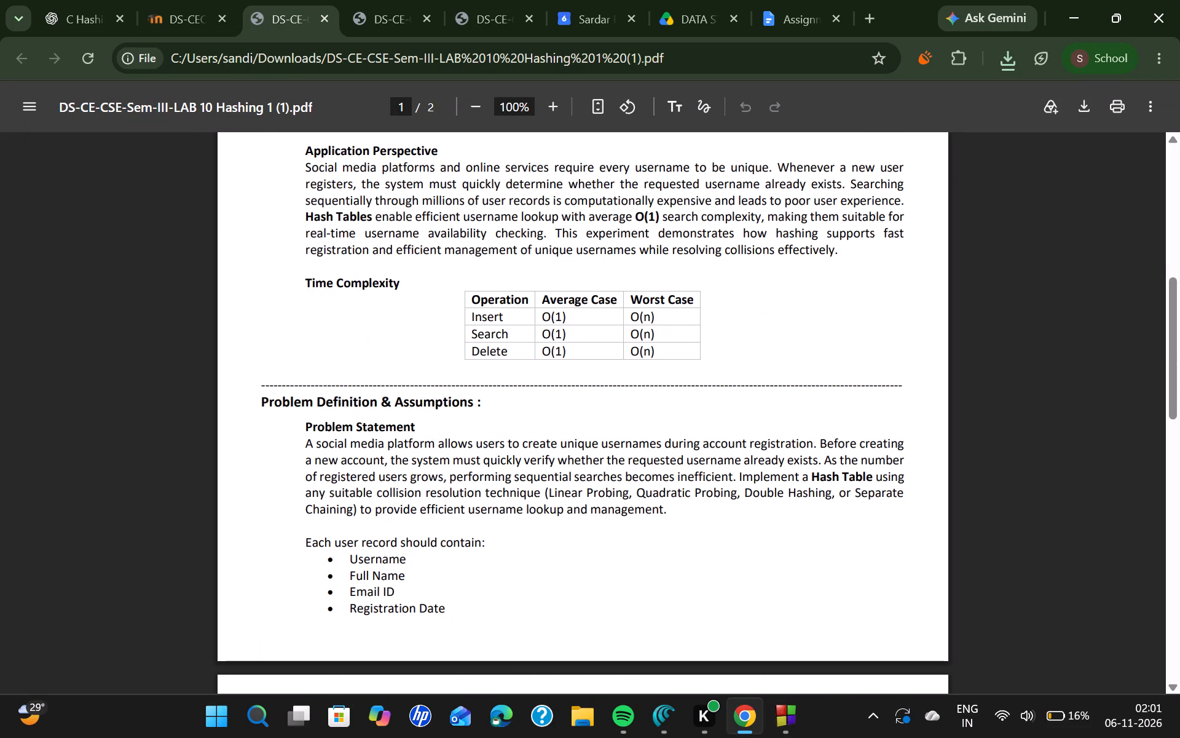
left_click_drag(297, 419, 425, 461)
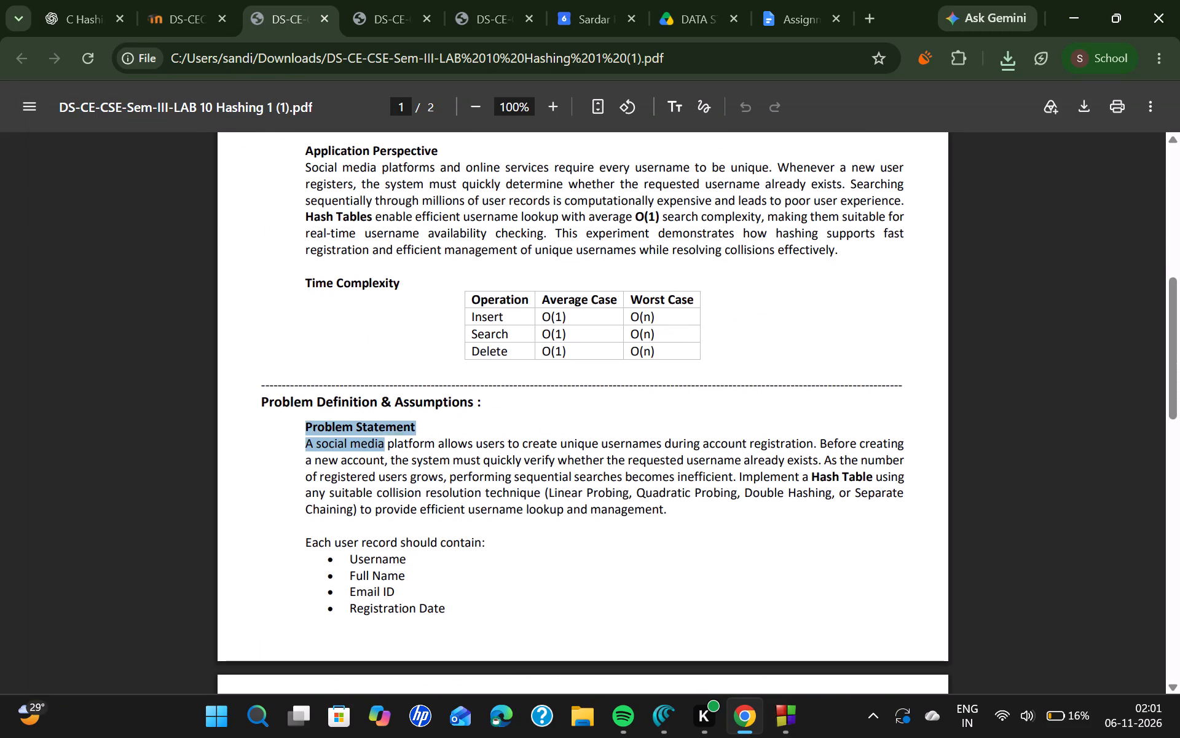
left_click_drag(425, 461, 666, 514)
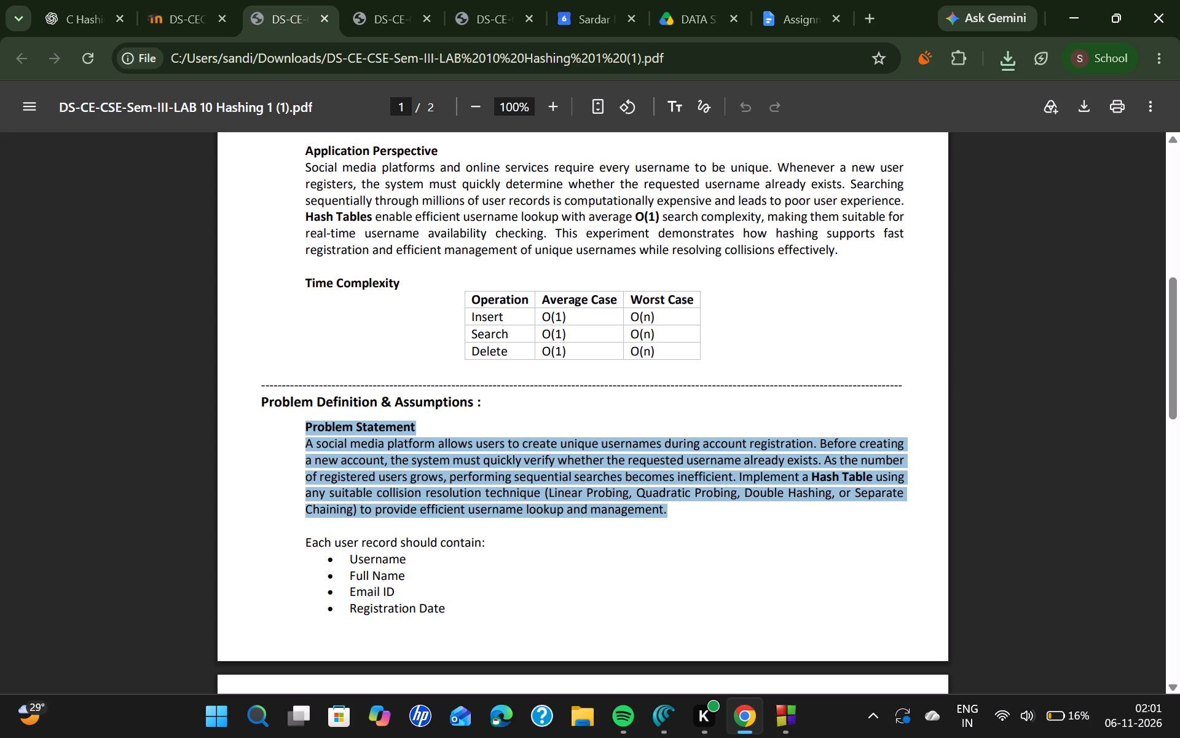
key("ctrl+c")
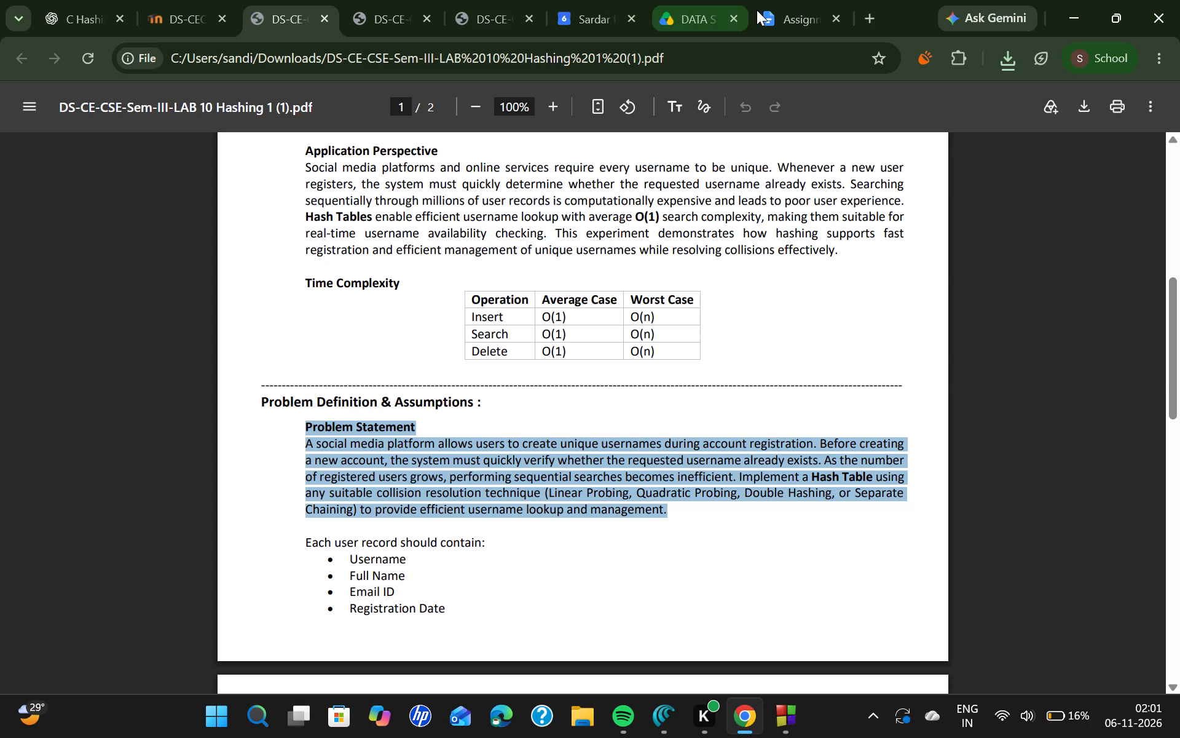
In Tab 1 of the Assignment -10 document, remove the 2 from the Problem Statement heading and paste the copied statement below it.
left_click(790, 28)
scroll(466, 523, "up", 13)
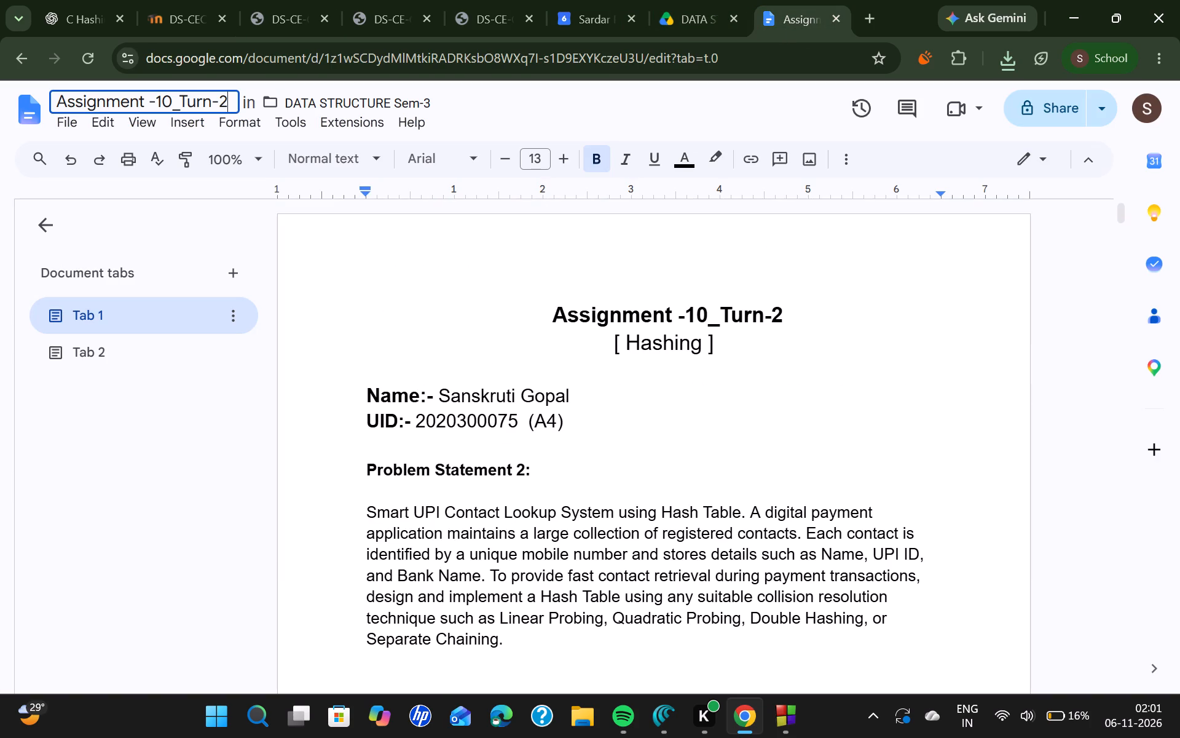
left_click(541, 467)
key("Left")
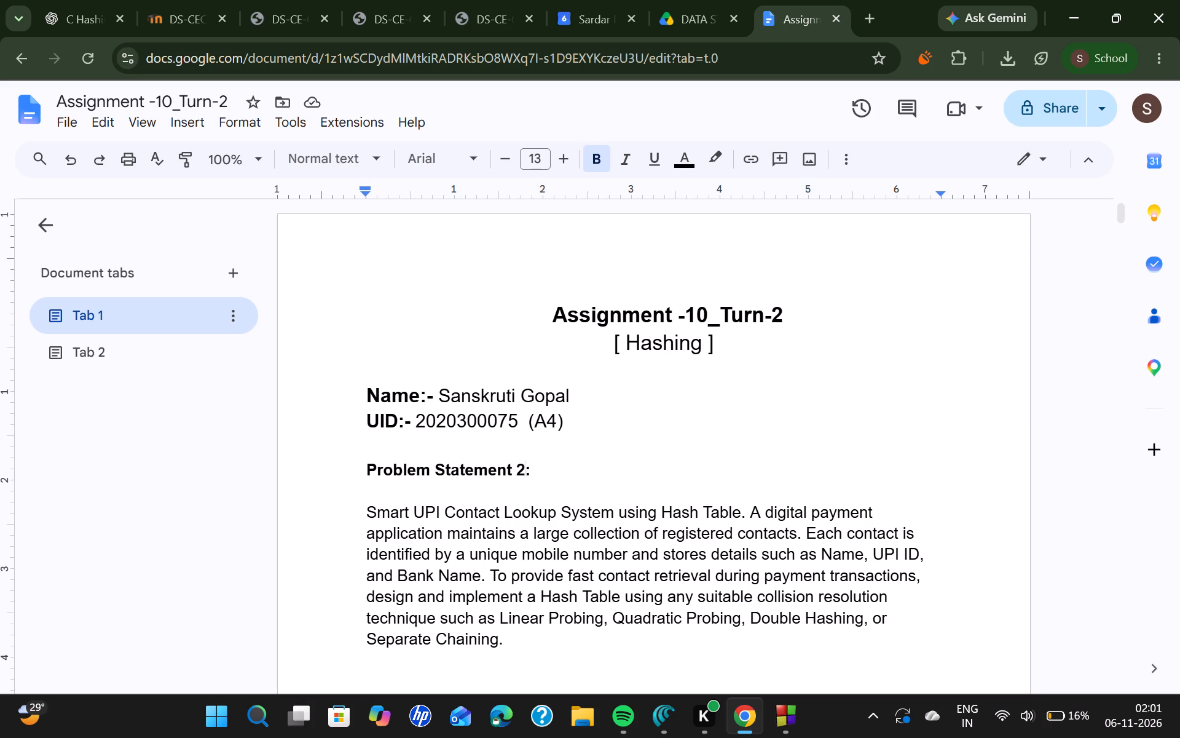
key("BackSpace")
key("Right")
key("Return")
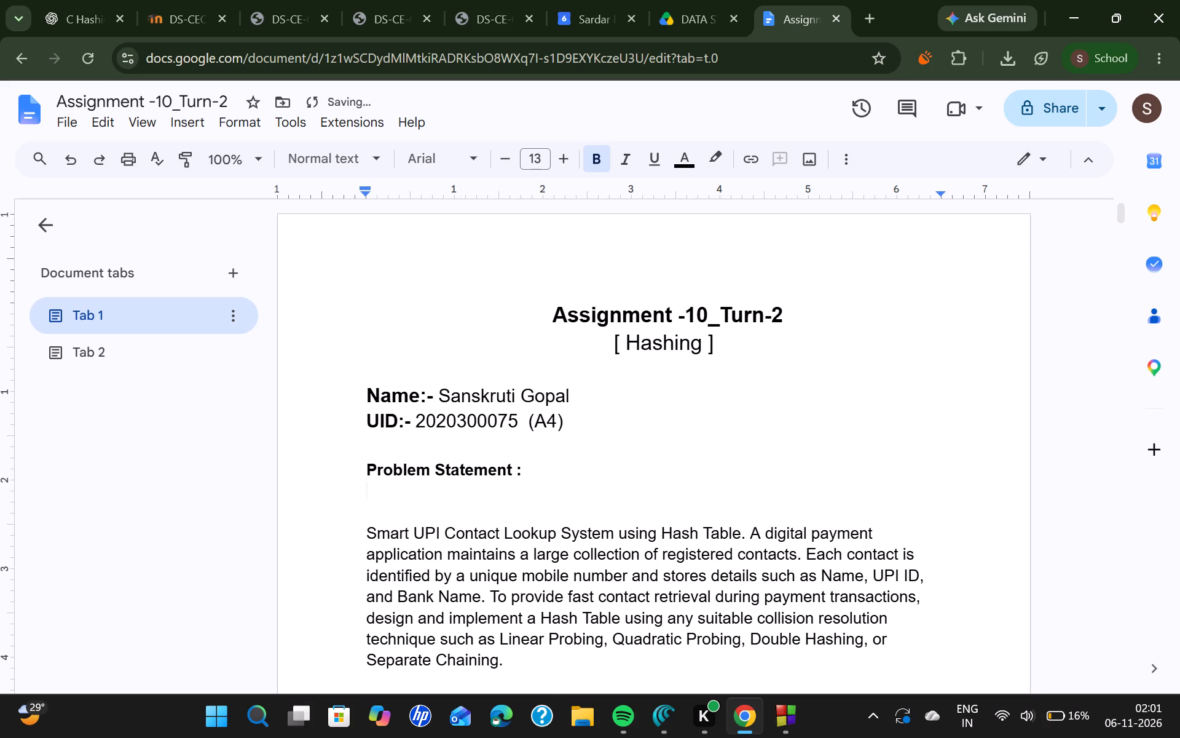
key("ctrl+v")
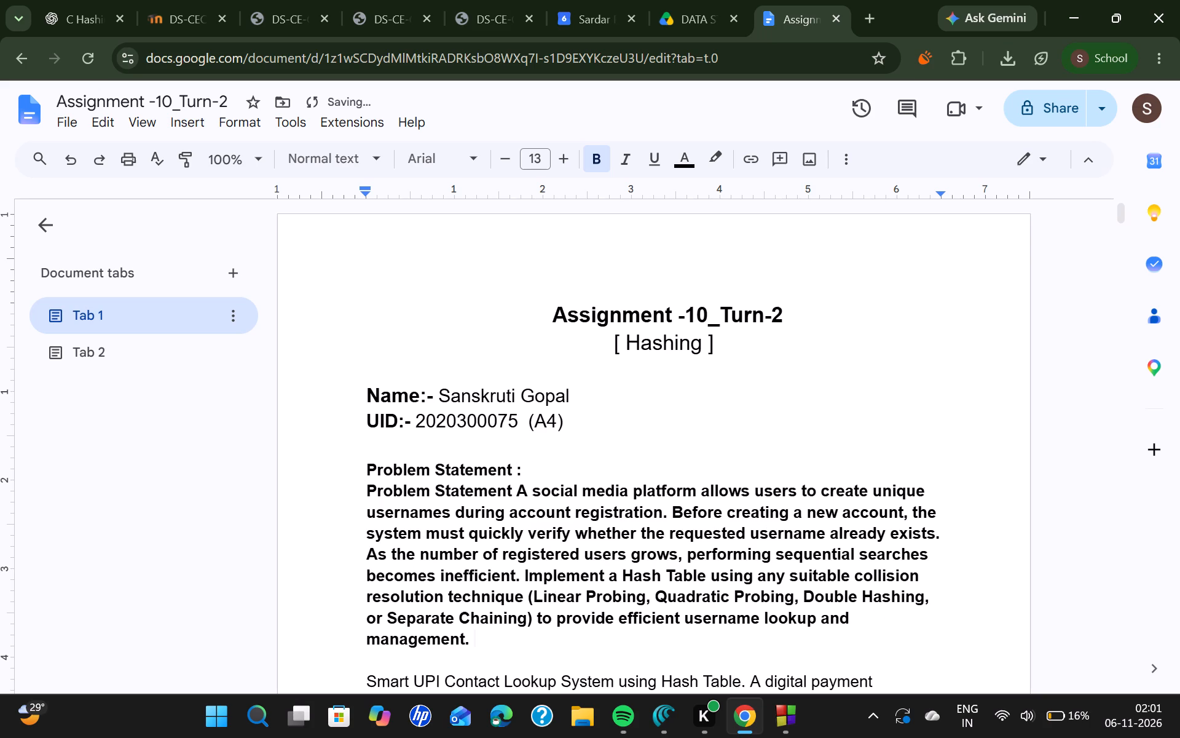
Delete the duplicate "Problem Statement" words from the pasted paragraph, make it non-bold and add a blank line above it.
left_click_drag(514, 490, 363, 488)
key("BackSpace")
left_click_drag(479, 646, 359, 491)
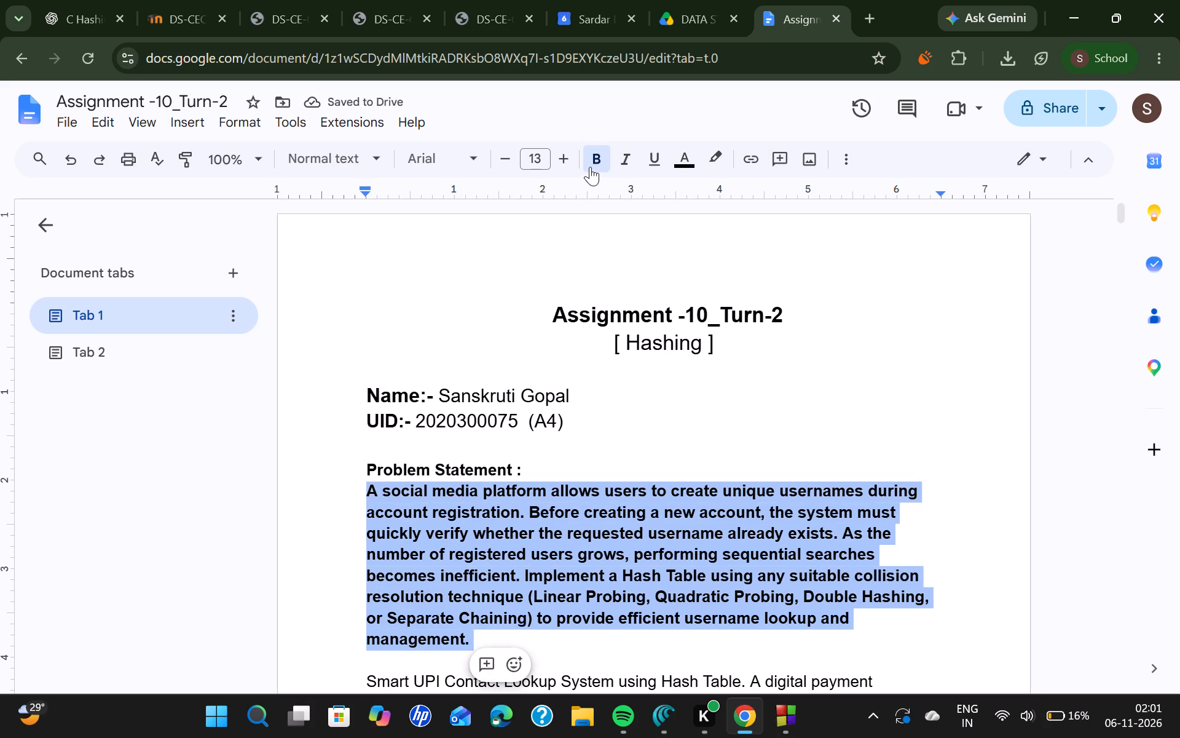
left_click(590, 167)
left_click(543, 465)
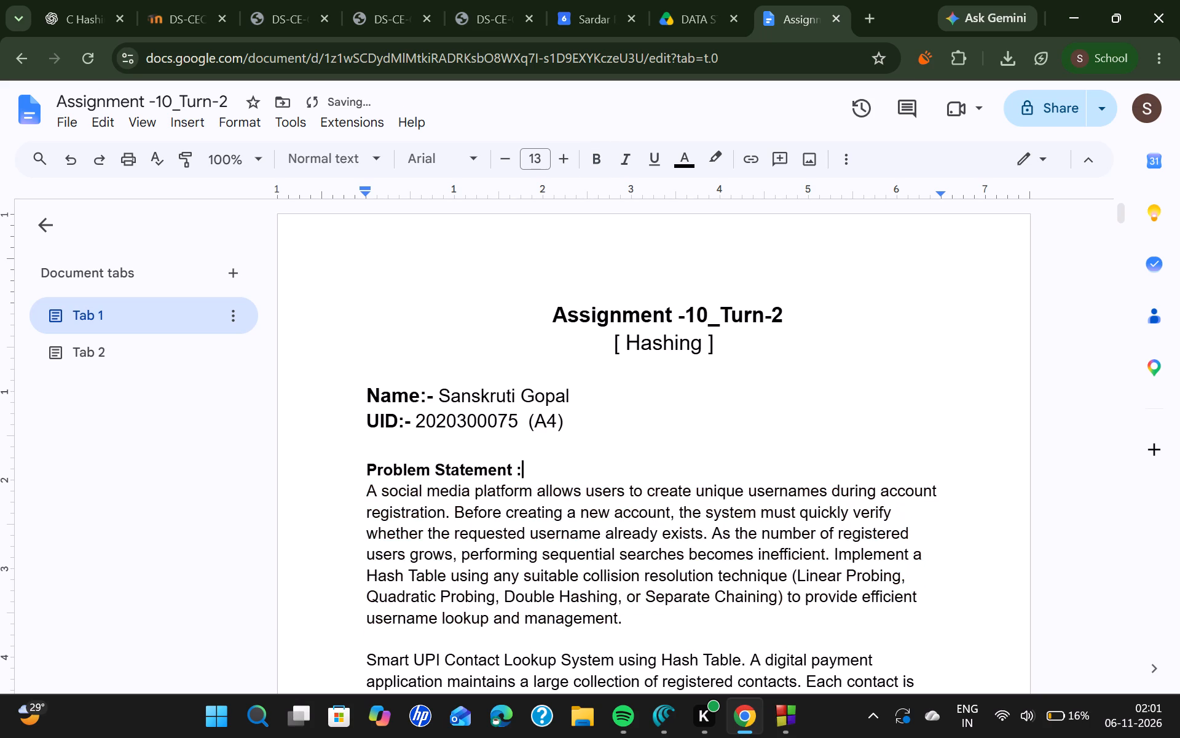
key("Return")
Copy the Smart UPI Contact Lookup paragraph from Tab 1, then delete it along with the extra blank lines before Code.
scroll(576, 560, "down", 3)
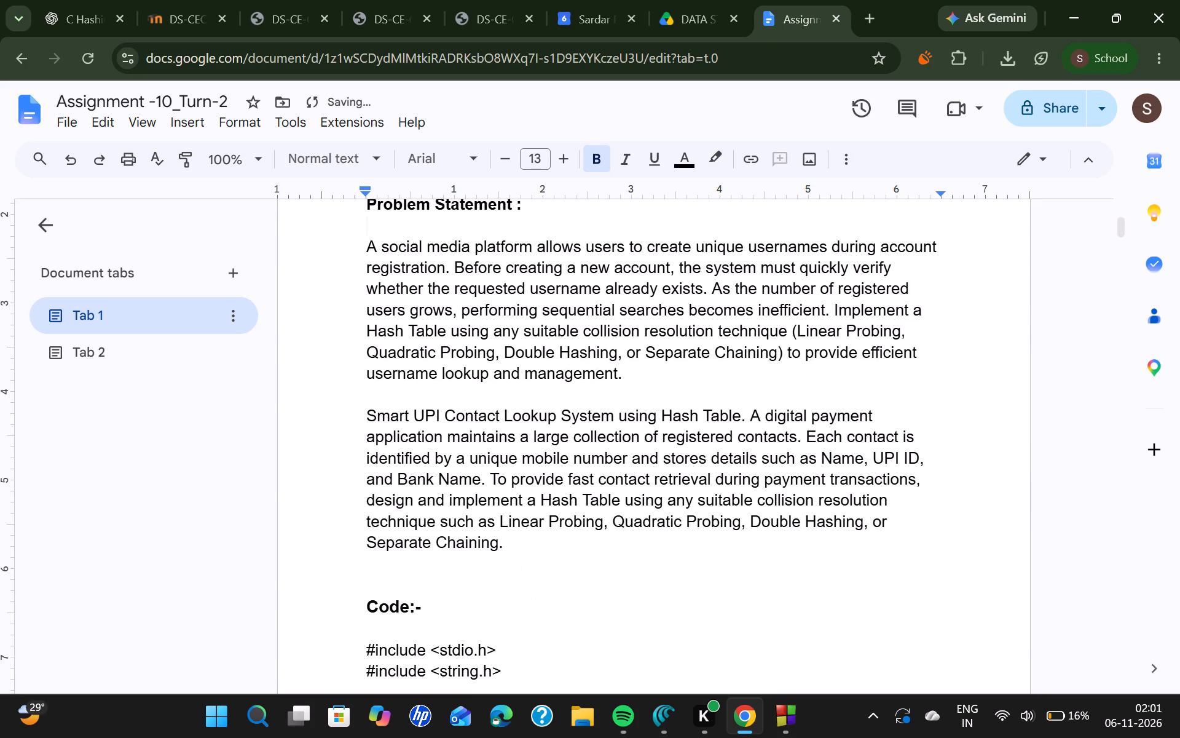
left_click_drag(509, 547, 458, 521)
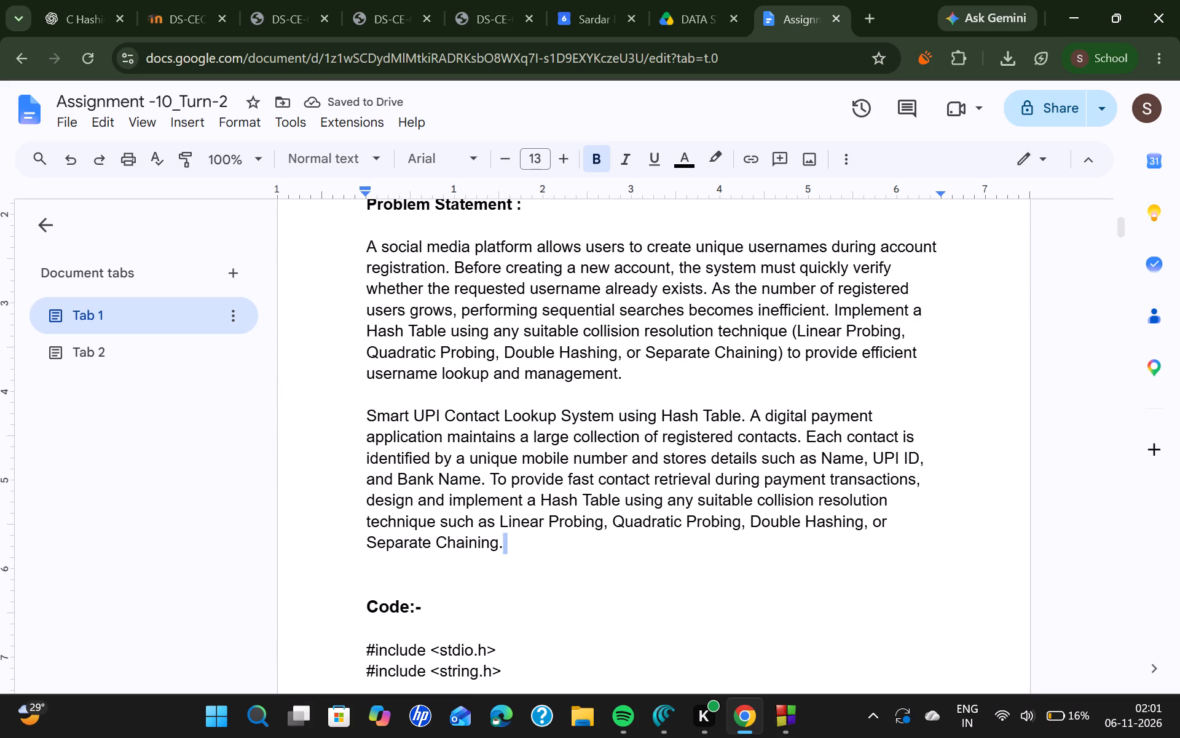
left_click_drag(458, 521, 366, 415)
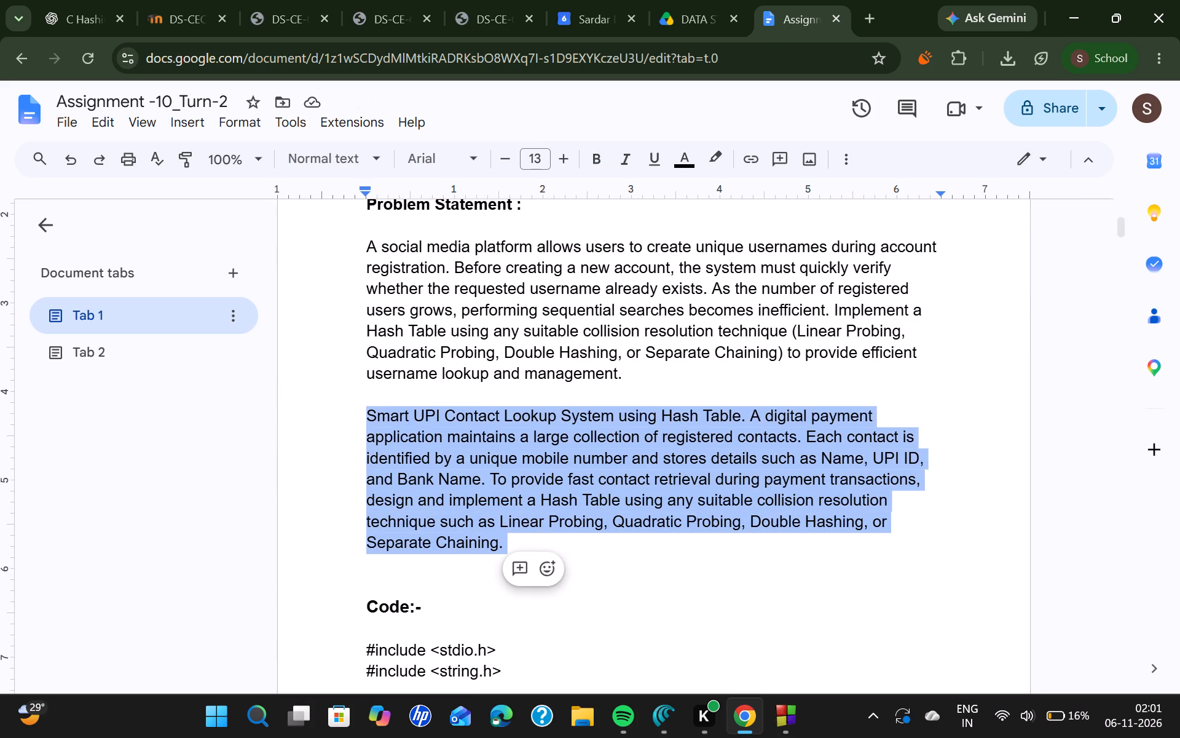
key("ctrl+c")
key("BackSpace")
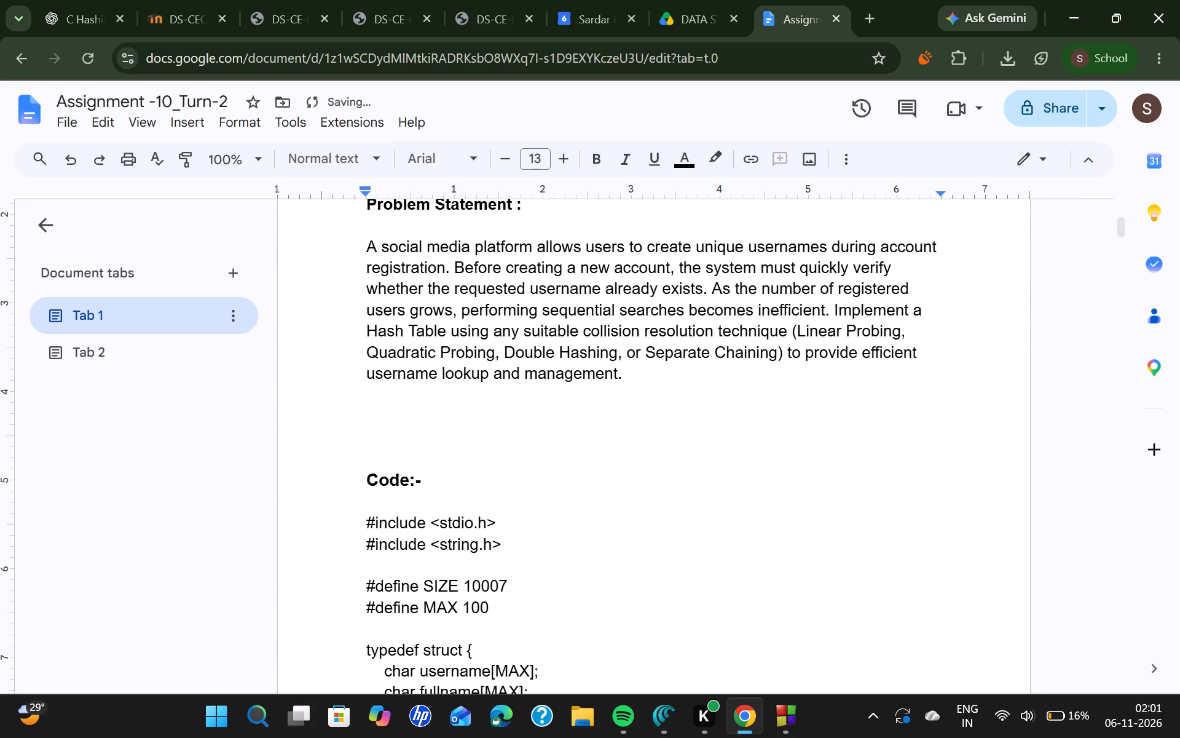
key("BackSpace")
key("Down")
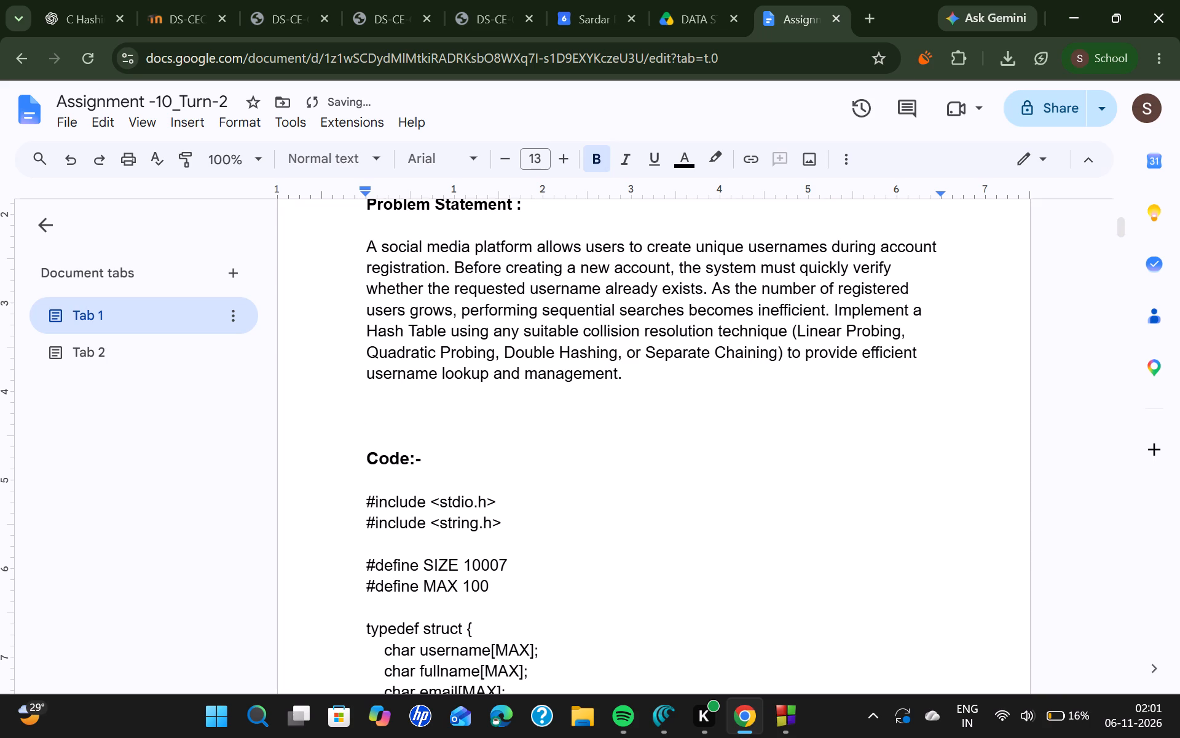
key("BackSpace")
Change both the Tab 1 title heading and the document name to Assignment -10_Turn-1.
scroll(481, 485, "up", 1)
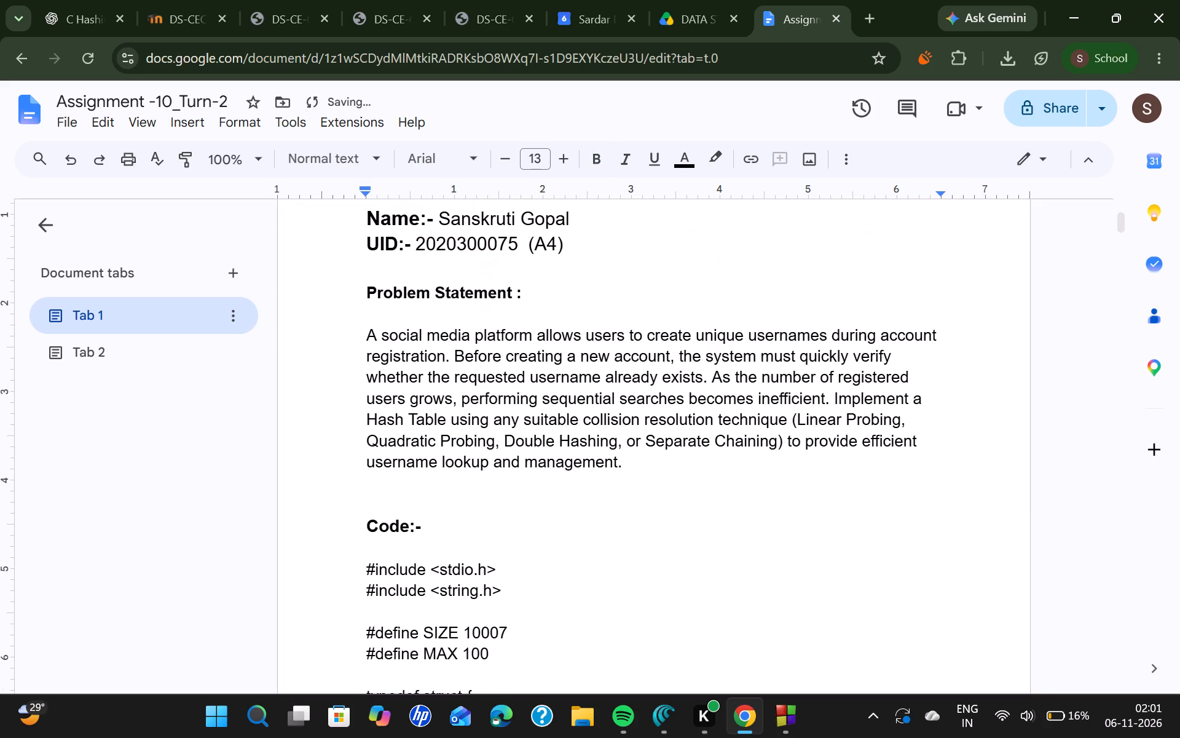
scroll(481, 485, "up", 1)
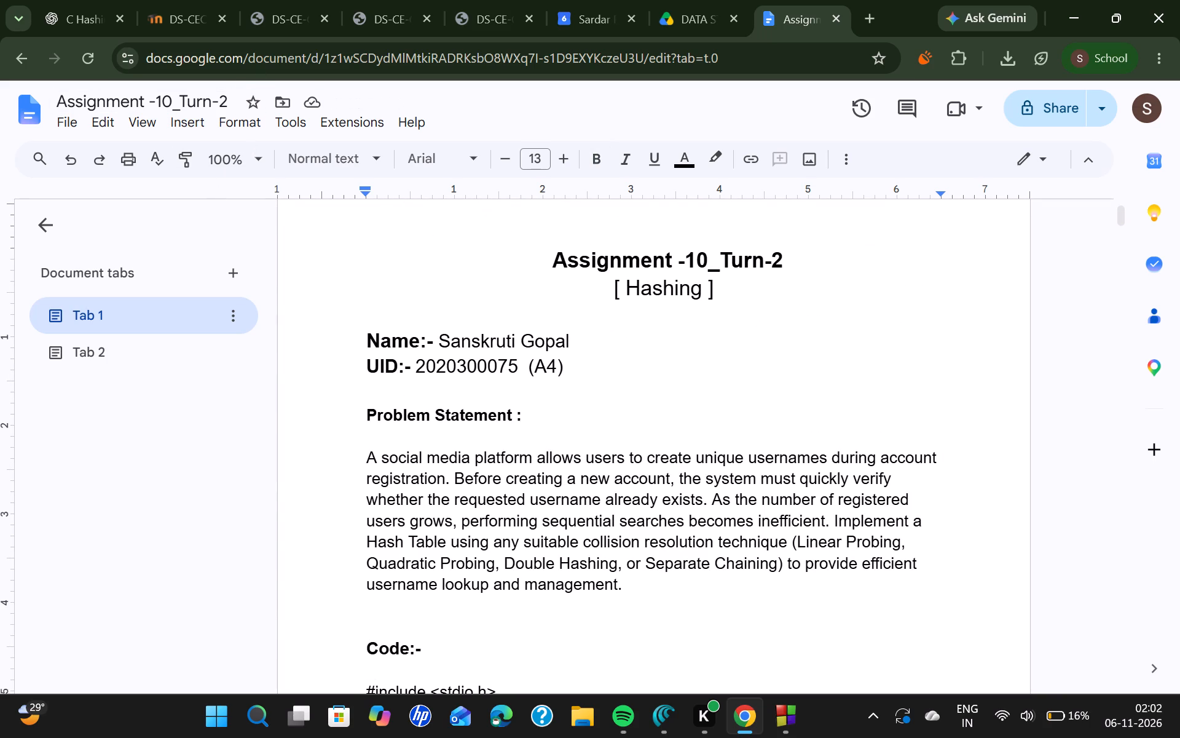
left_click(784, 266)
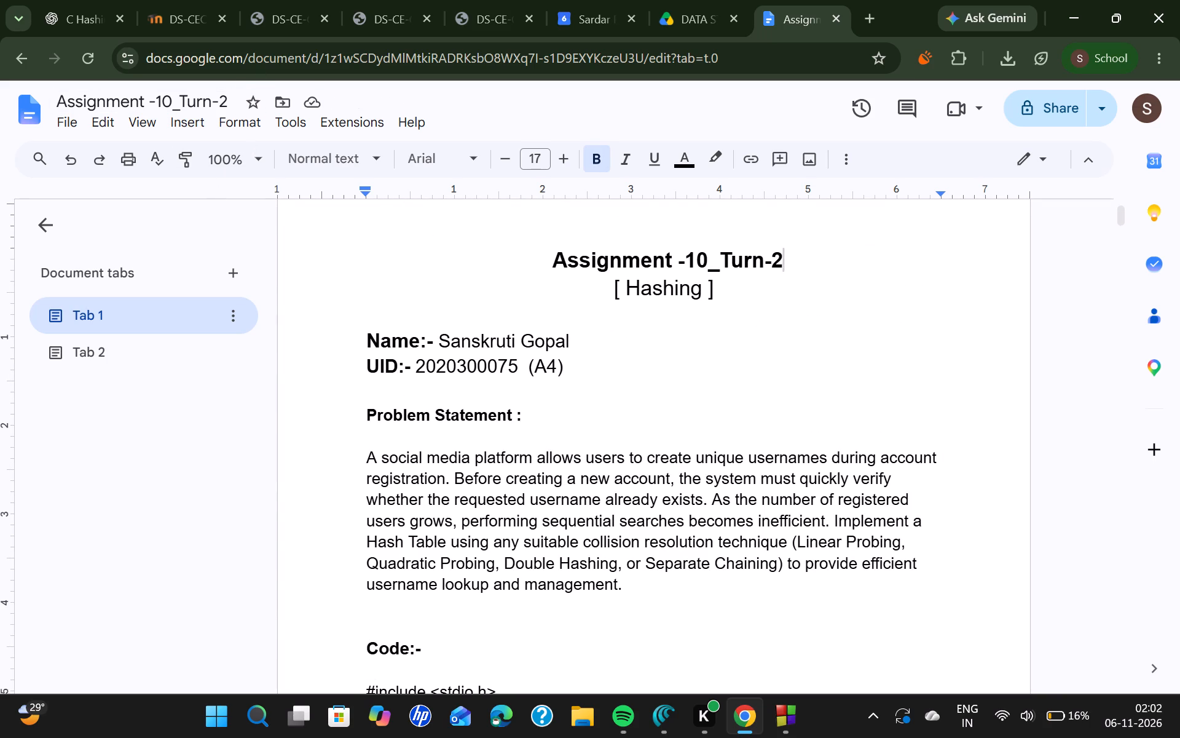
key("BackSpace")
key("1")
left_click(228, 97)
key("BackSpace")
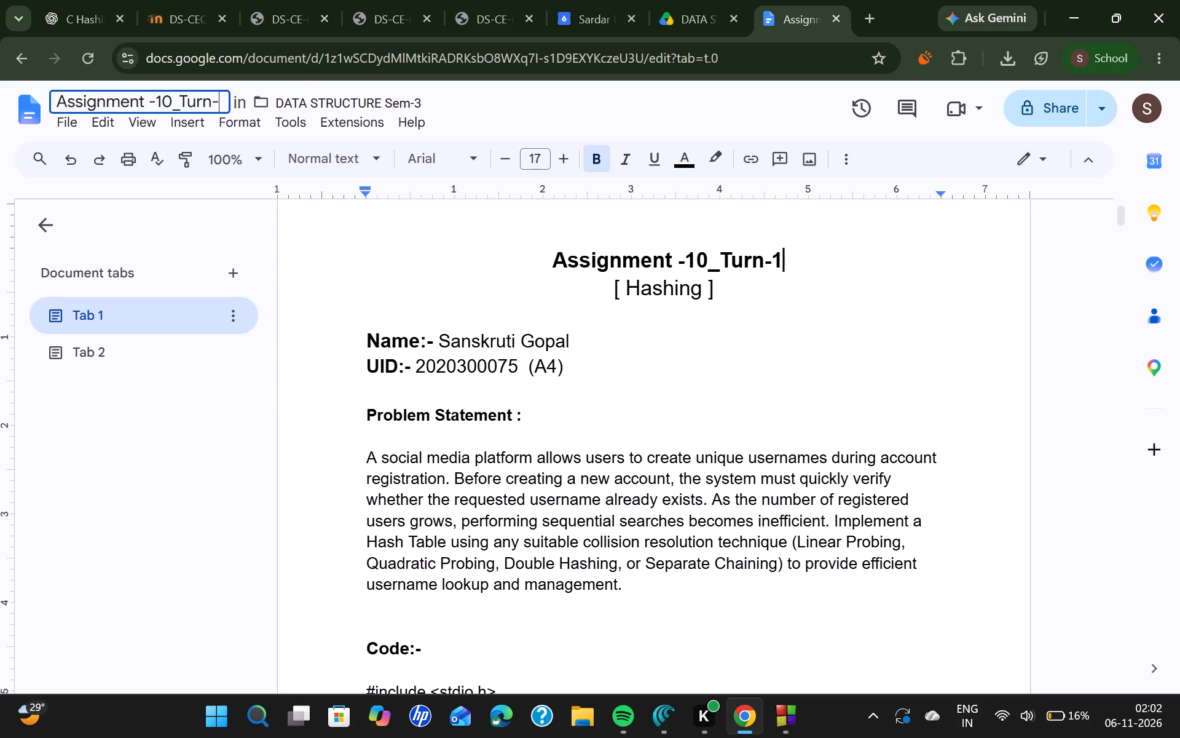
key("1")
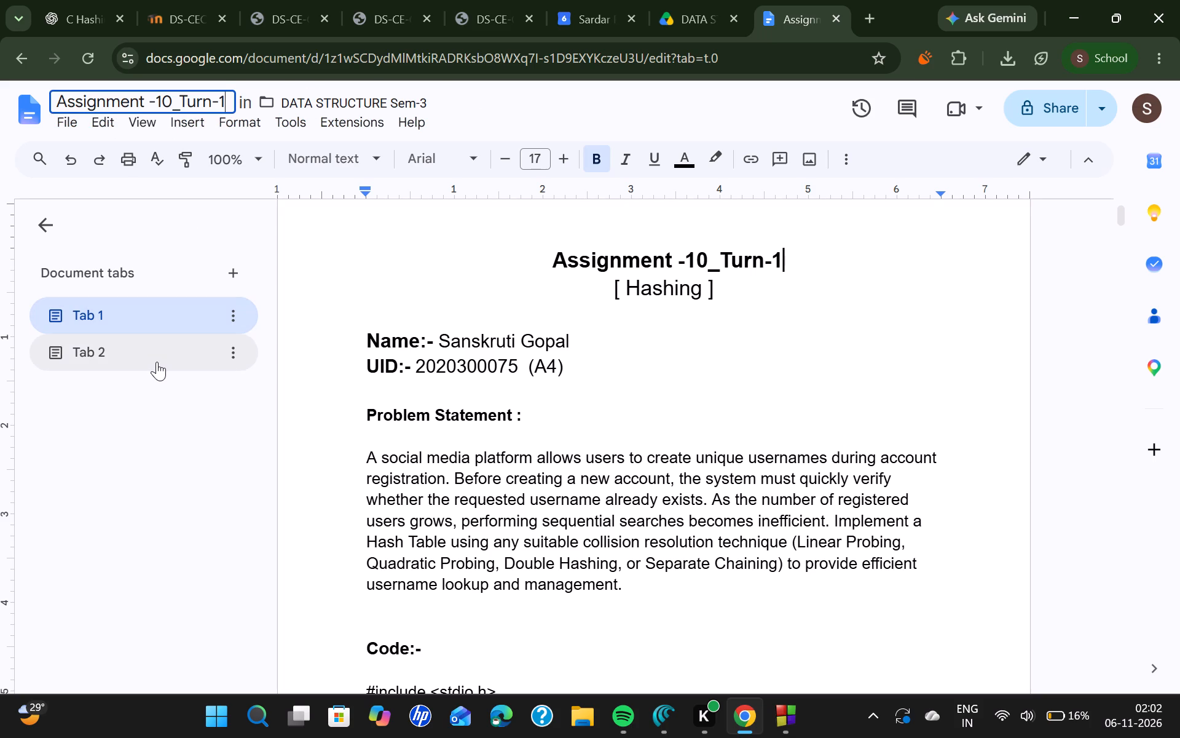
Change the title heading in Tab 2 to Assignment -10_Turn-2.
left_click(157, 362)
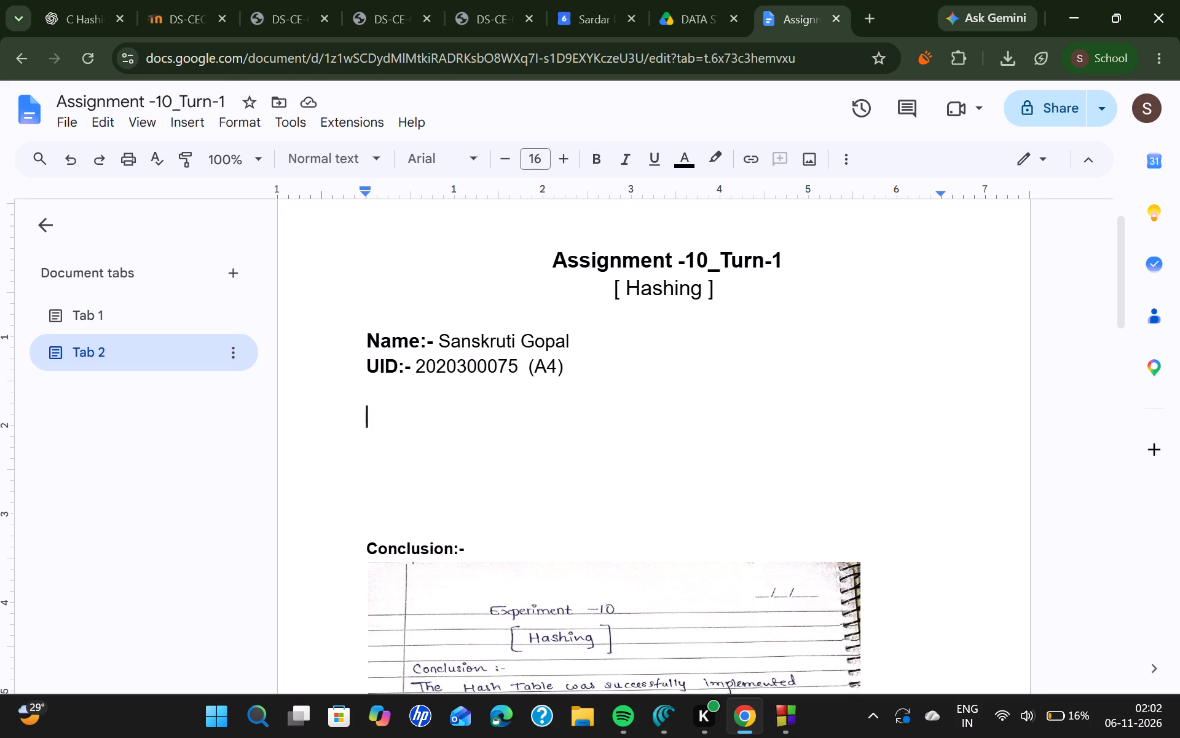
left_click(782, 261)
key("BackSpace")
key("2")
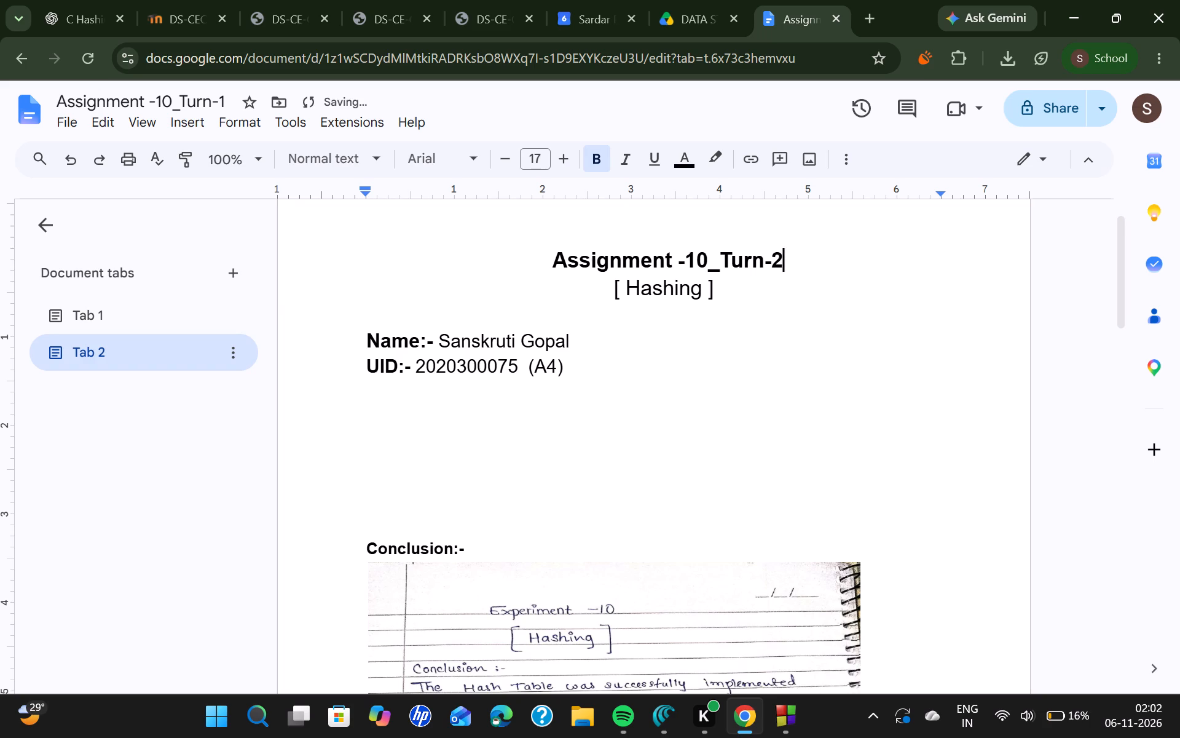
Paste the Smart UPI Contact Lookup statement below the UID line in Tab 2, with Tab 1's "Problem Statement :" heading copied above it.
left_click(501, 427)
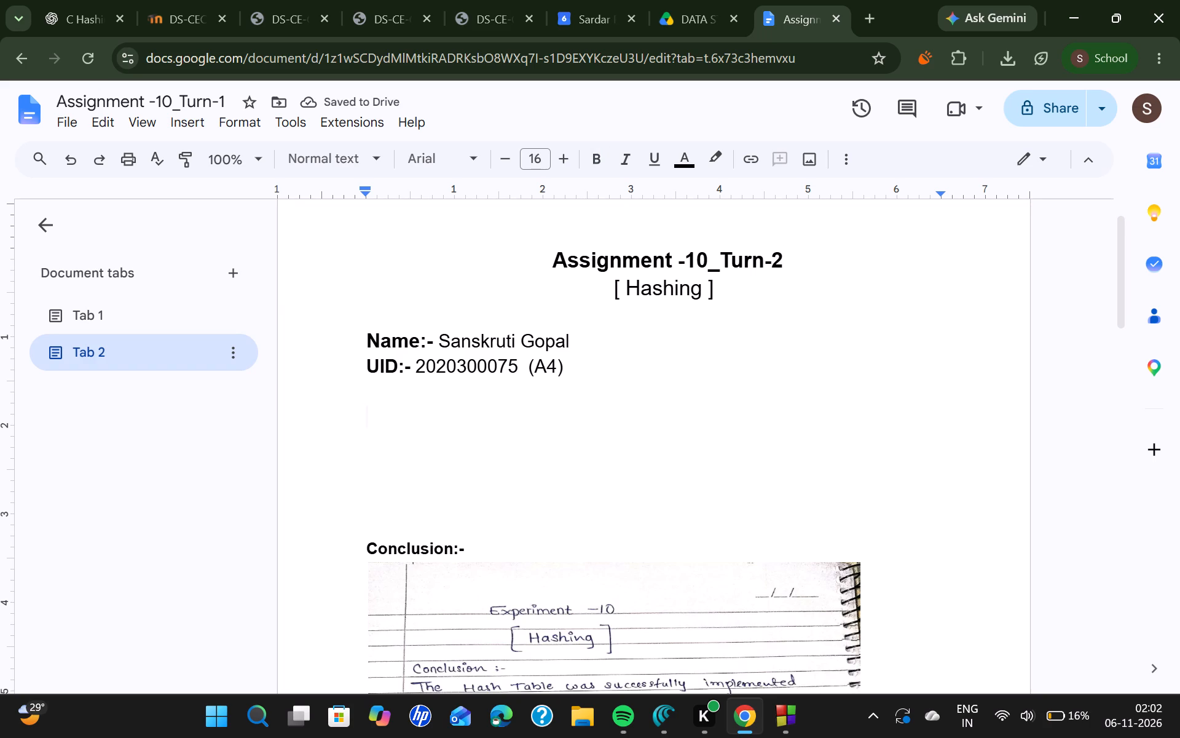
key("ctrl+v")
left_click(379, 401)
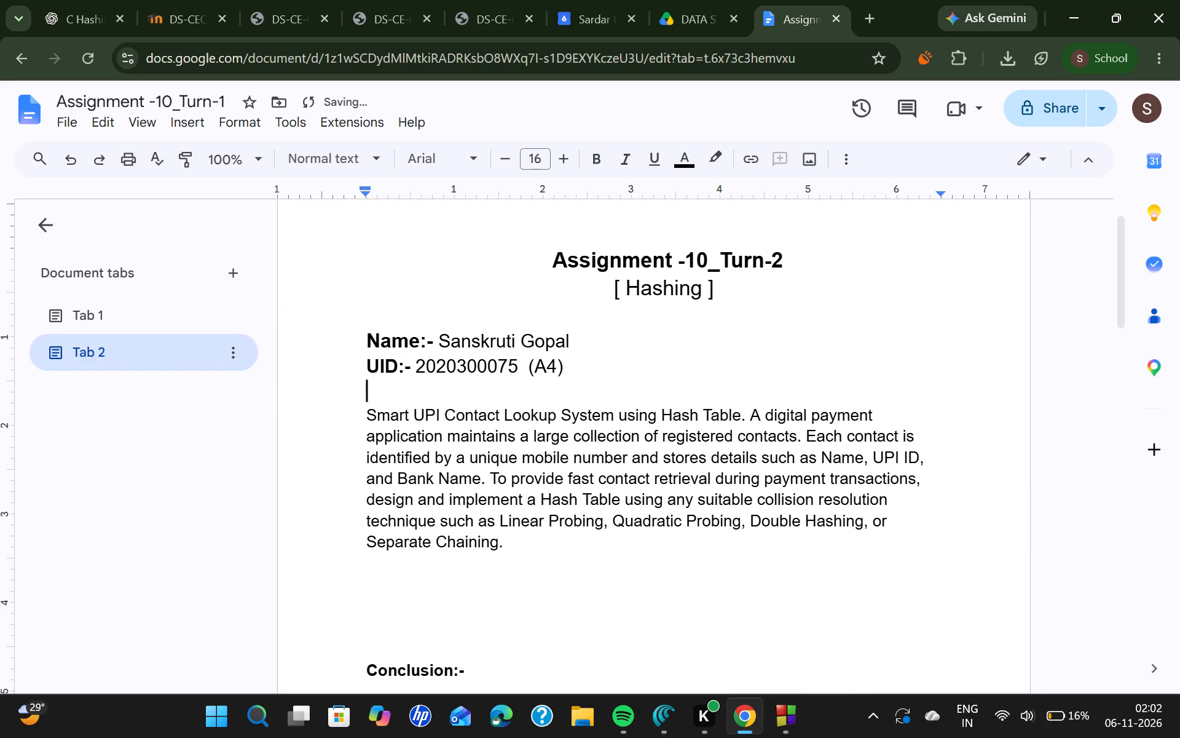
key("Return")
left_click(170, 314)
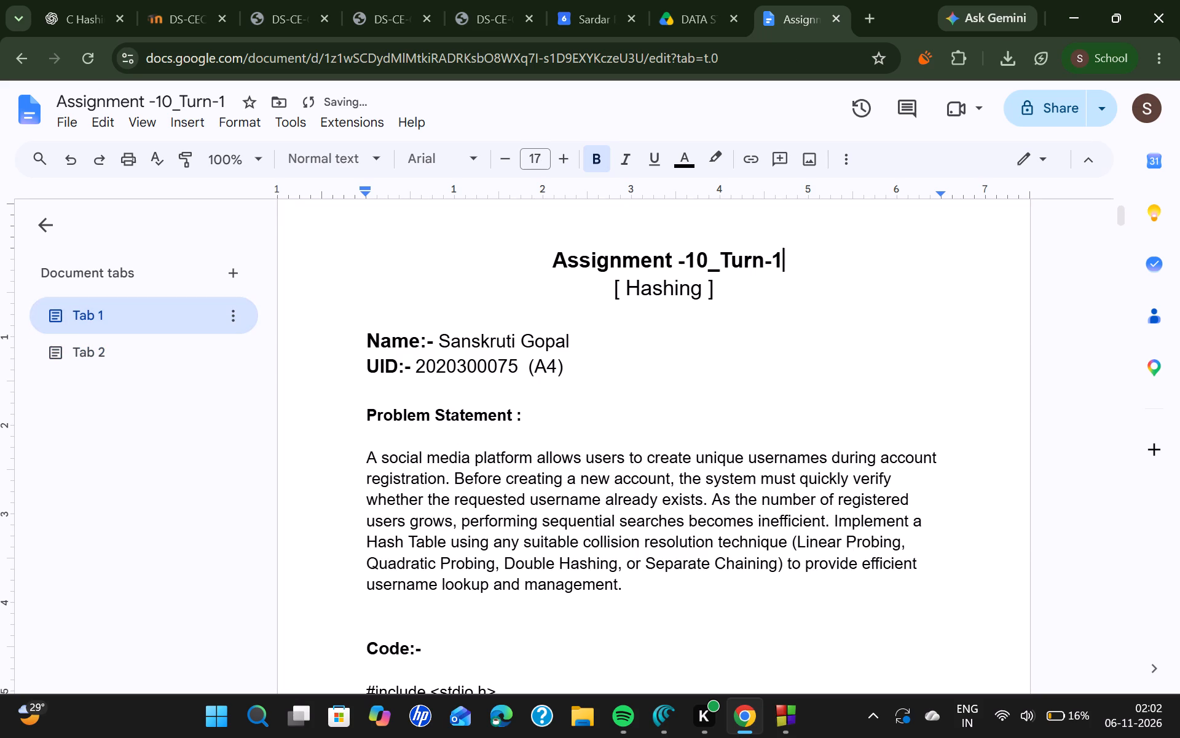
left_click_drag(535, 424, 352, 413)
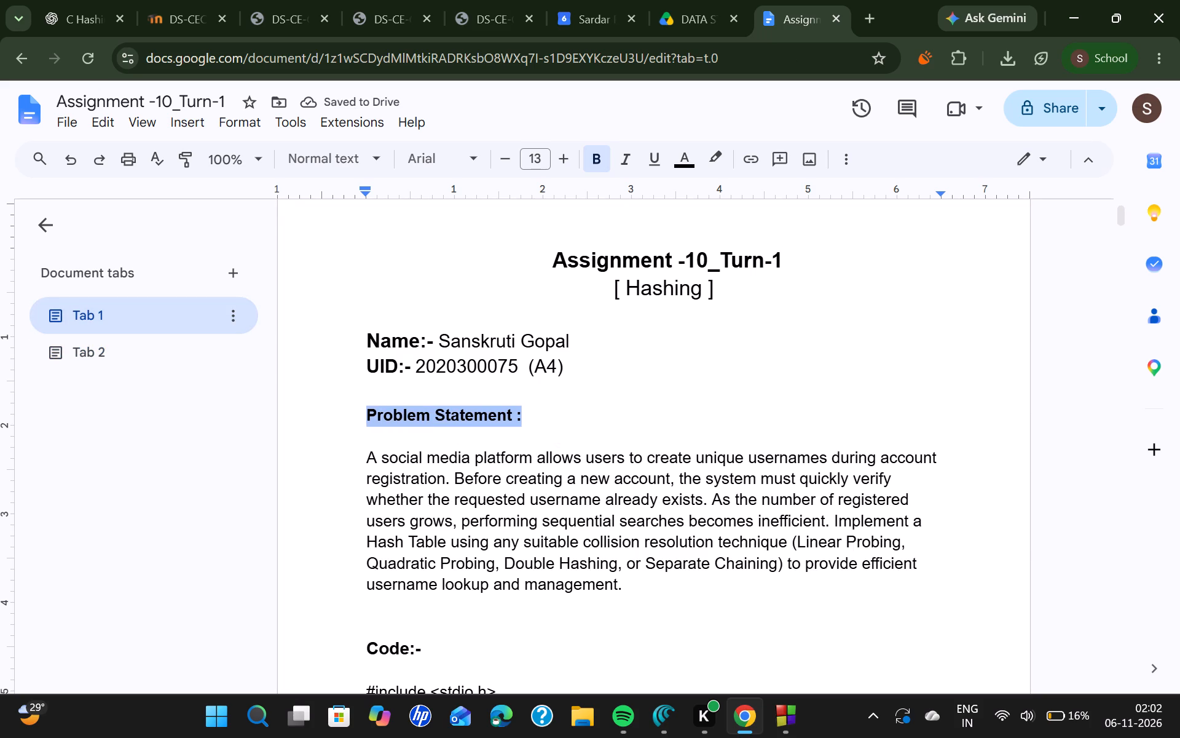
key("ctrl+c")
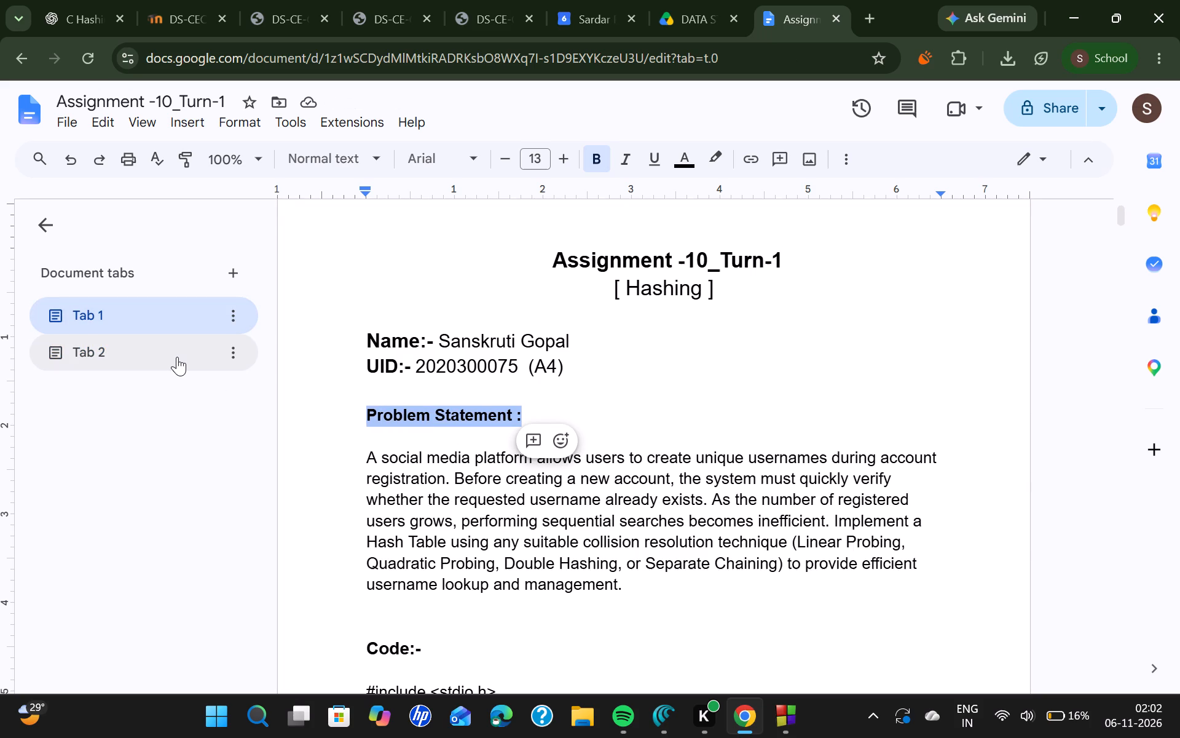
left_click(177, 357)
key("ctrl+v")
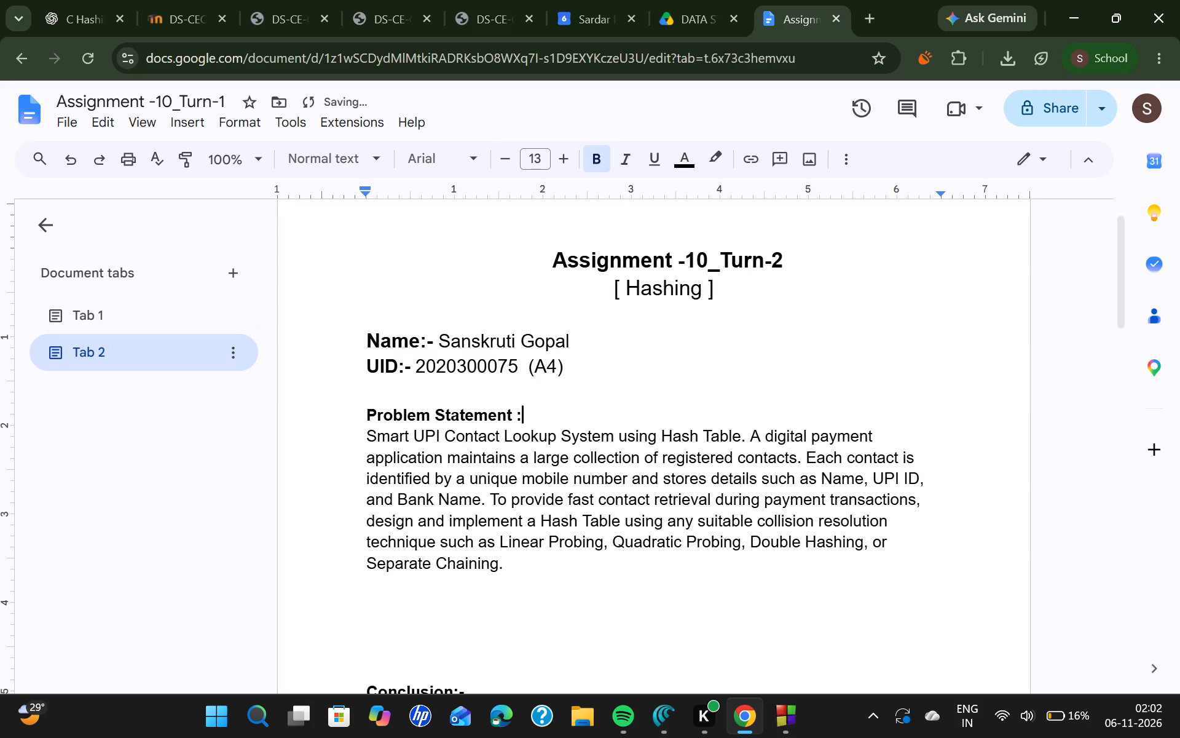
Insert eight blank lines between the problem statement and the Conclusion heading in Tab 2.
scroll(509, 421, "down", 1)
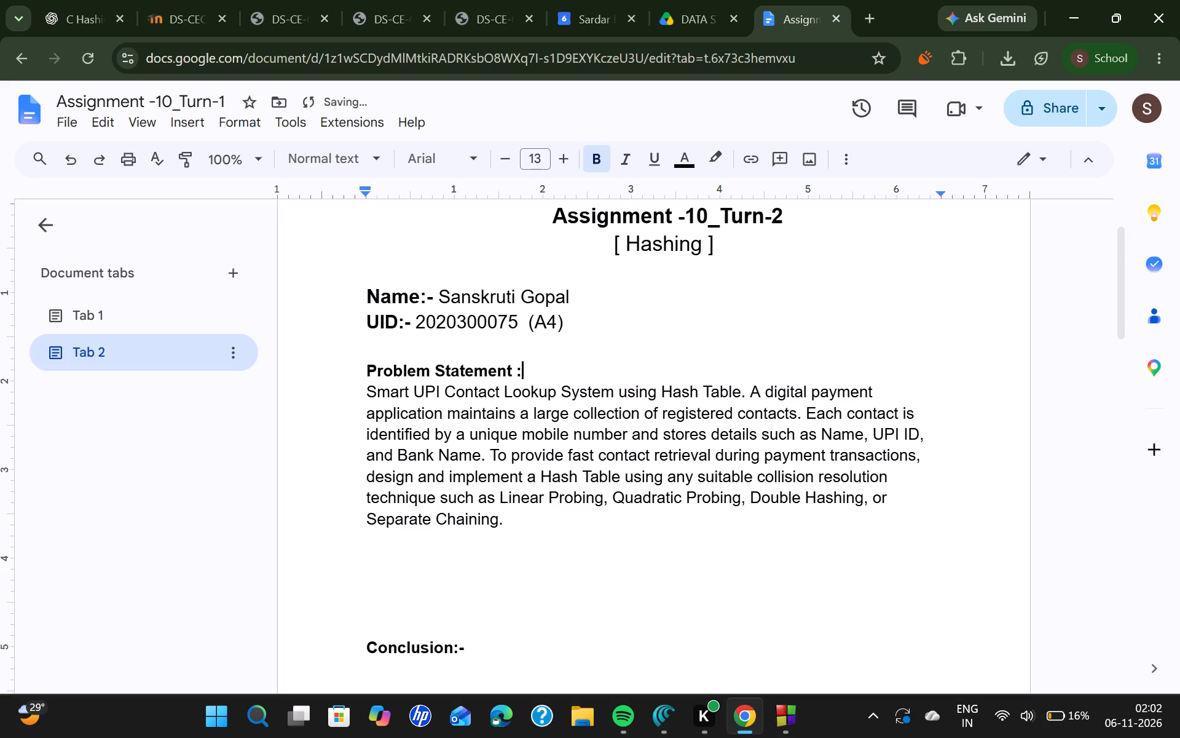
scroll(527, 471, "down", 1)
scroll(412, 501, "down", 4)
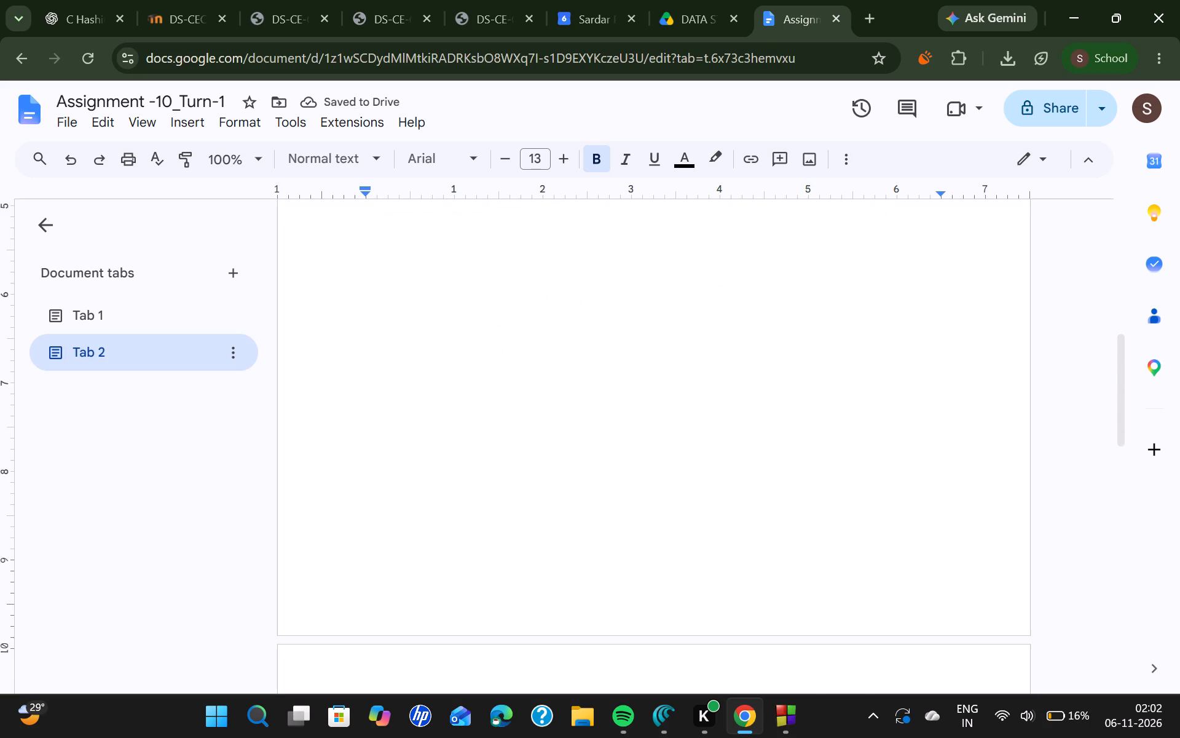
scroll(412, 501, "up", 1)
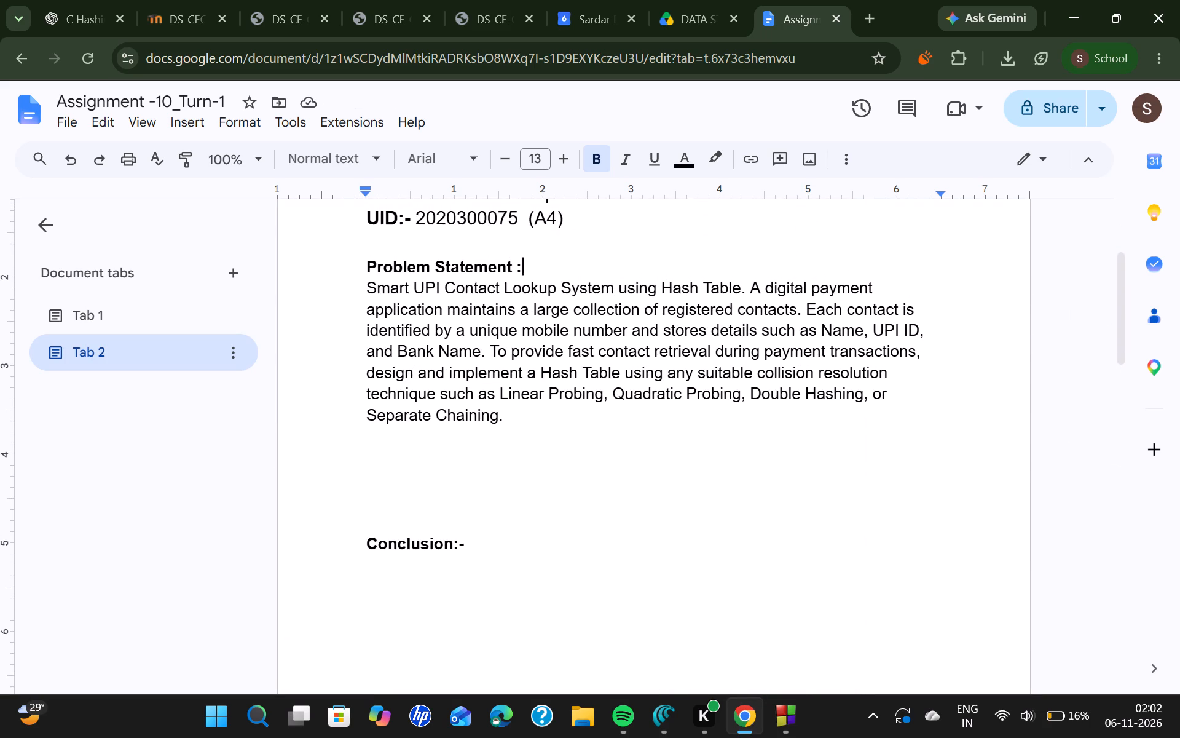
left_click(389, 500)
key("Return")
key("Return")
key("Return")
key("Return")
key("Return")
key("Return")
key("Return")
key("Return")
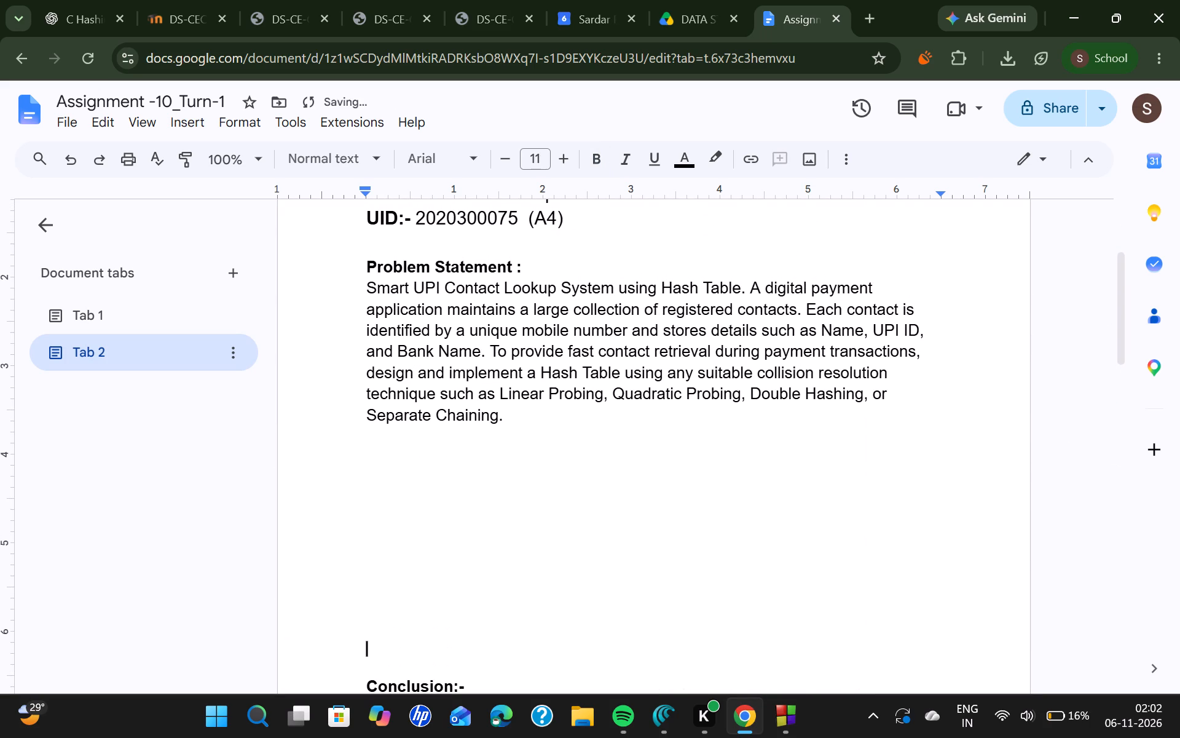
Insert thirteen more blank lines above the Conclusion heading in Tab 2.
scroll(389, 500, "down", 3)
key("Return")
key("Return")
key("Return")
key("Return")
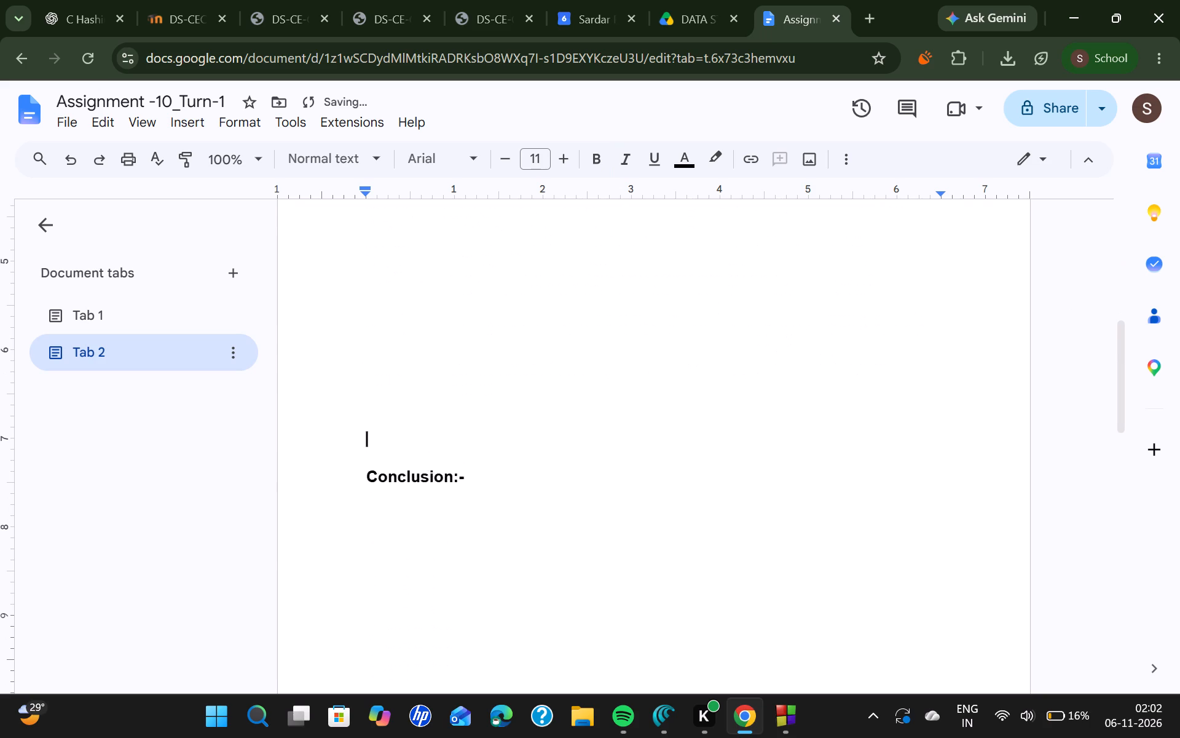
key("Return")
key("Return")
key("Return")
key("Return")
key("Return")
key("Return")
key("Return")
key("Return")
key("Return")
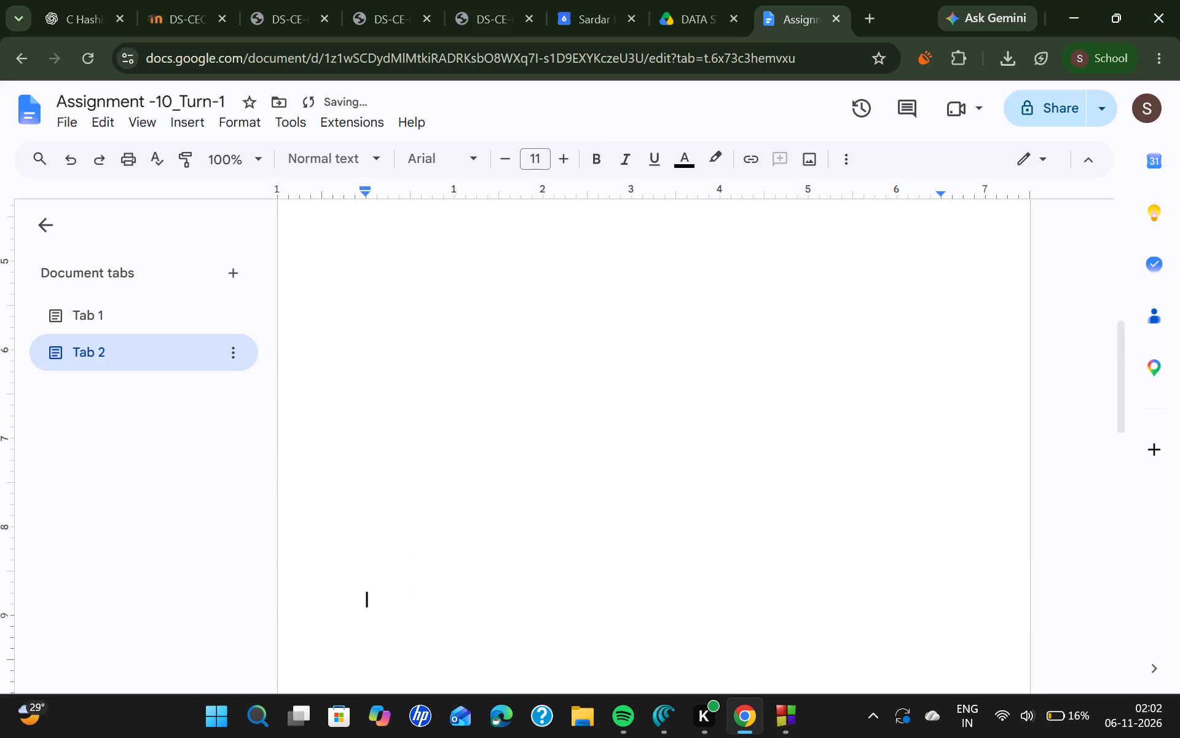
Add a bold "Code:-" heading at font size 13 below the problem statement in Tab 2.
scroll(389, 500, "up", 2)
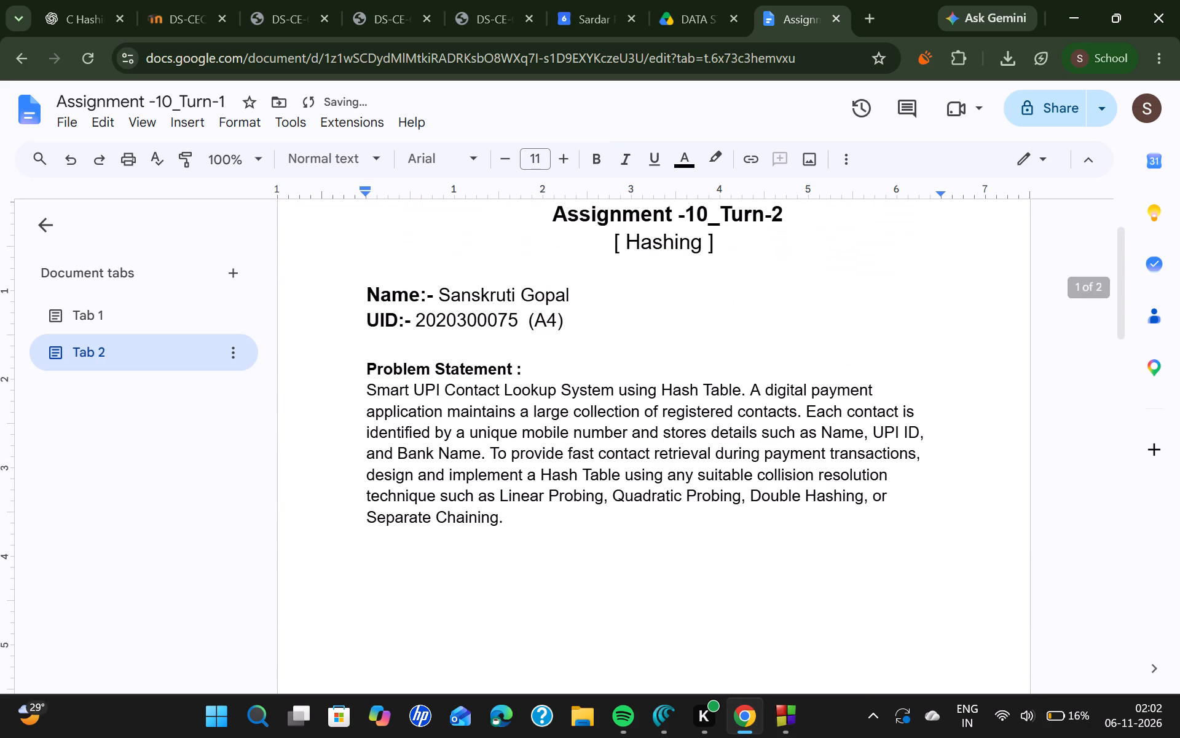
left_click(381, 560)
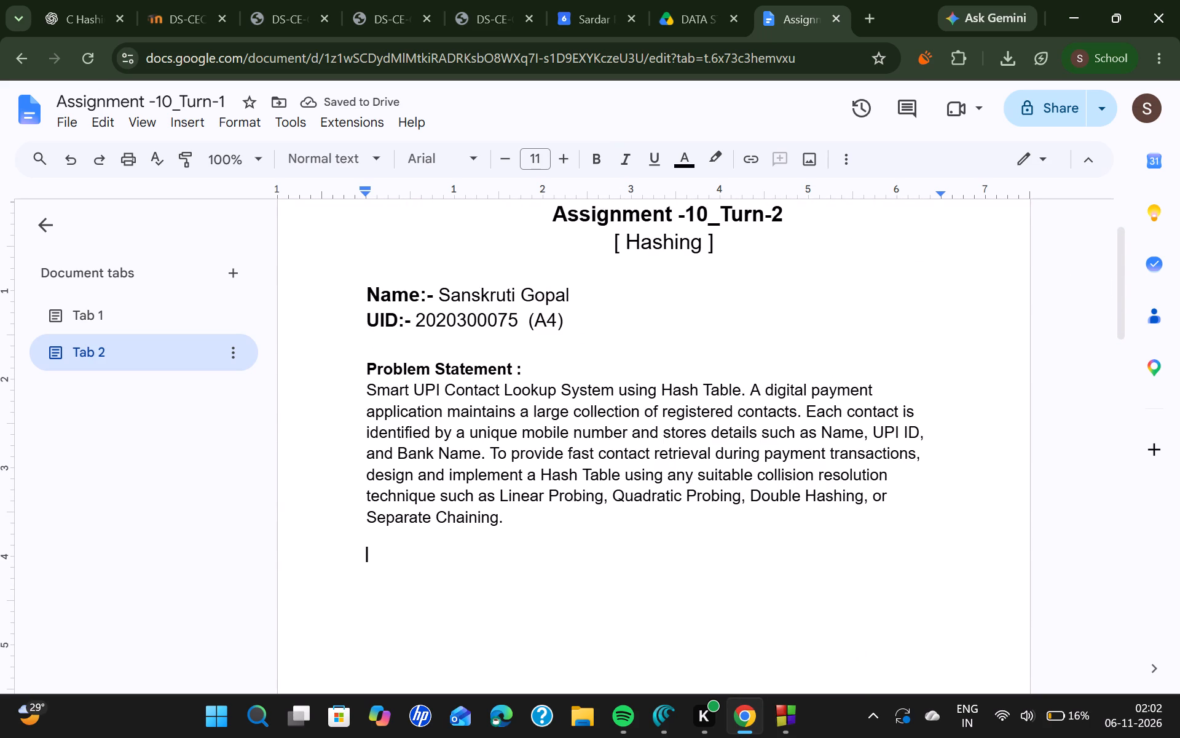
type("COde")
key("BackSpace")
key("BackSpace")
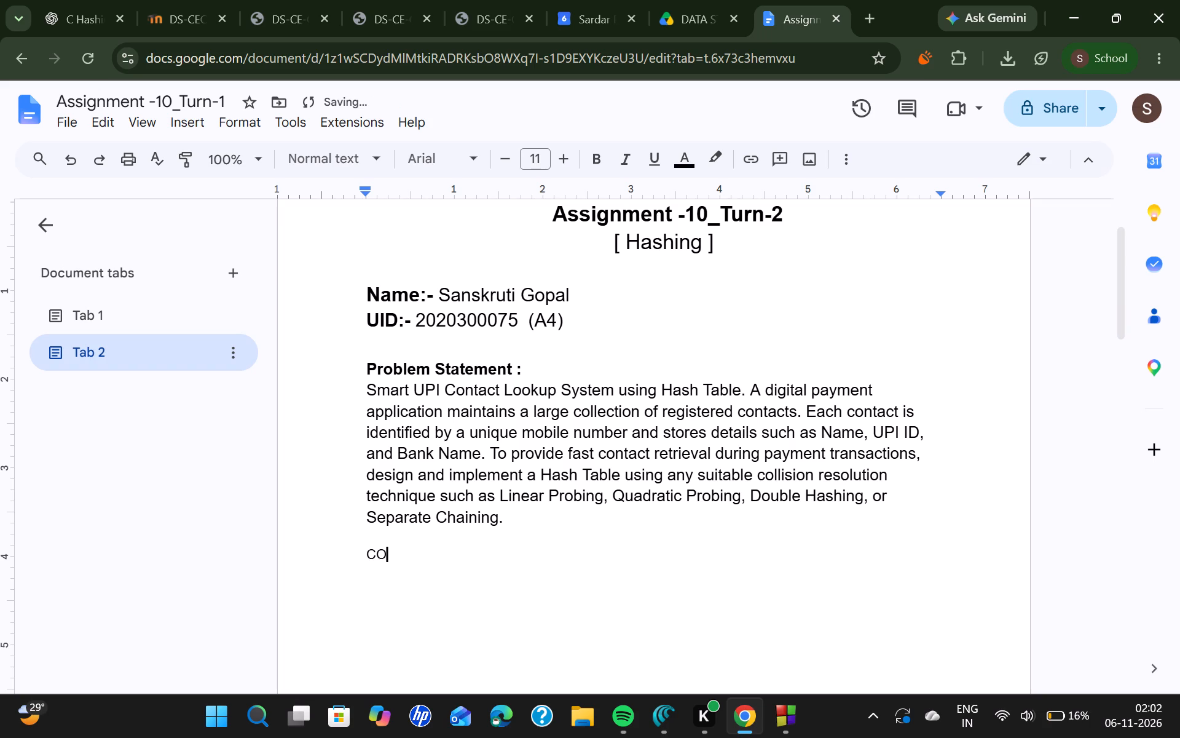
key("BackSpace")
type("ode:-")
left_click_drag(434, 581, 378, 562)
left_click_drag(378, 562, 357, 555)
left_click(593, 154)
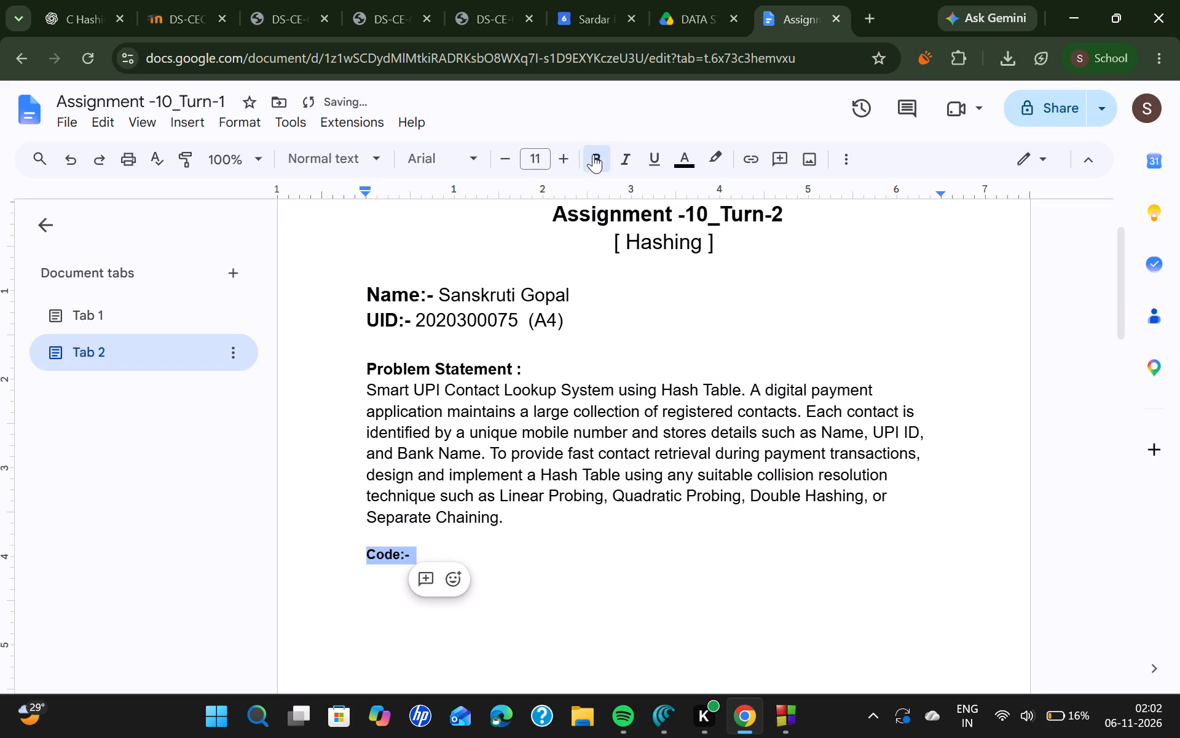
double_click(566, 159)
left_click(566, 159)
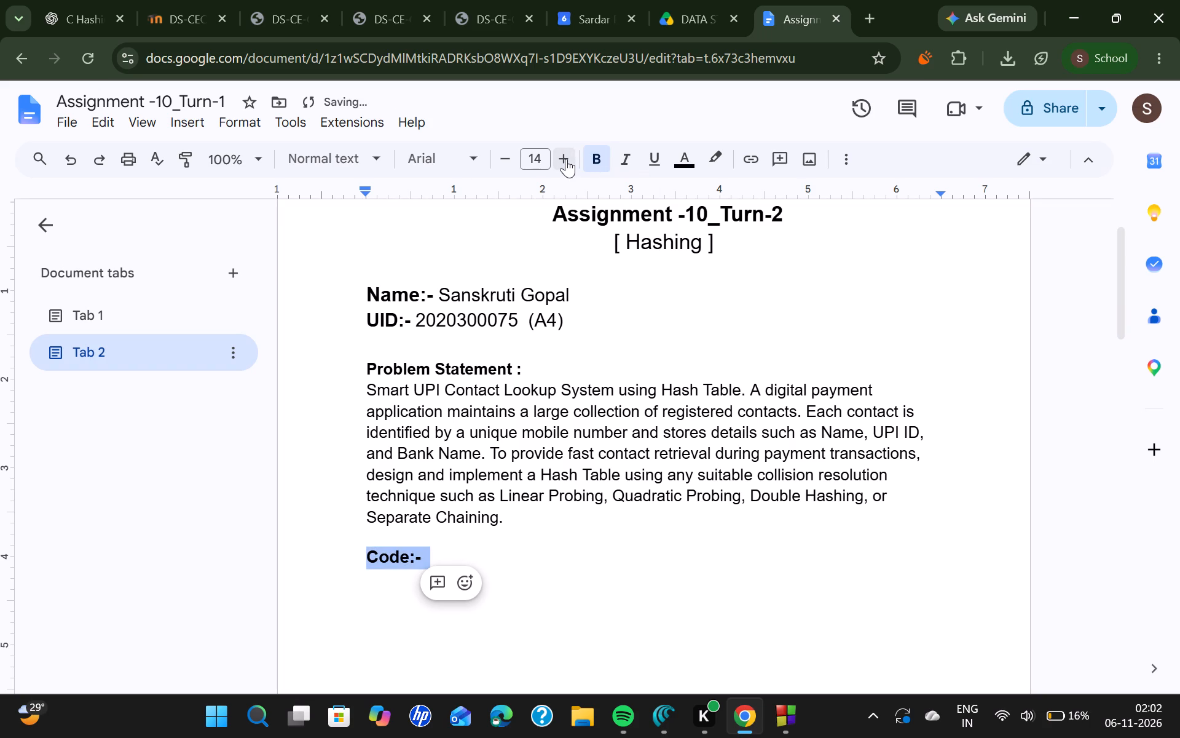
left_click(514, 159)
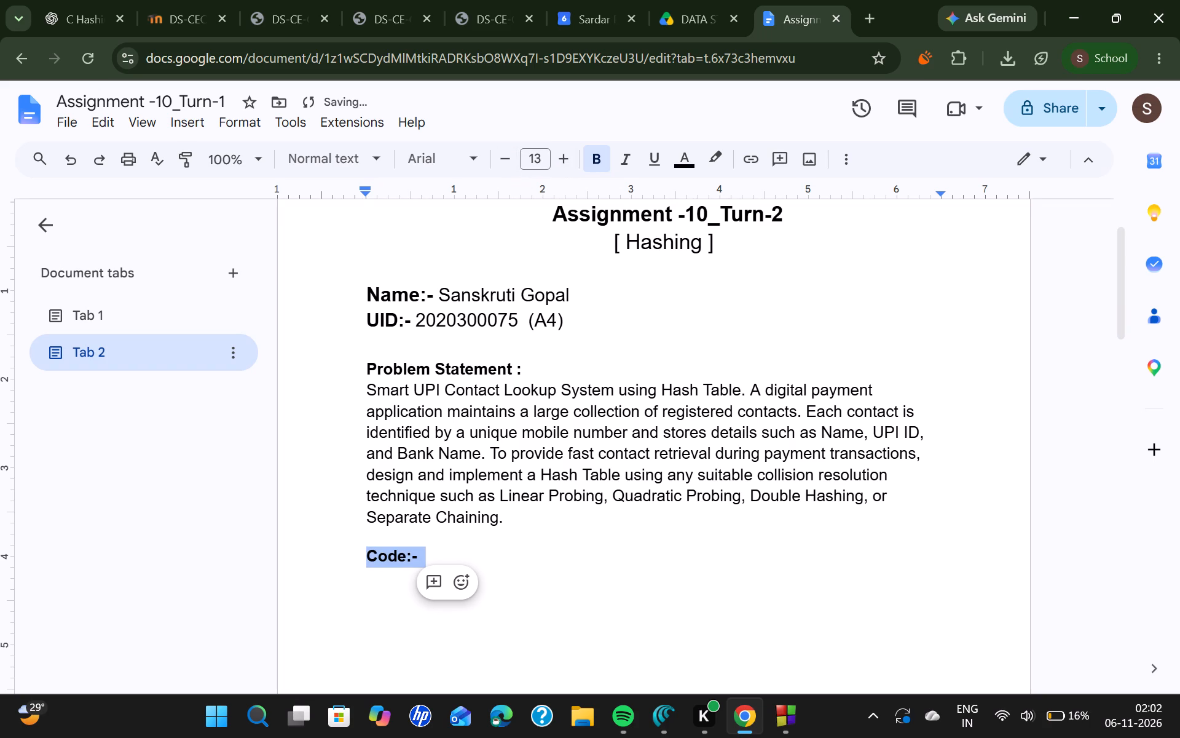
left_click(504, 537)
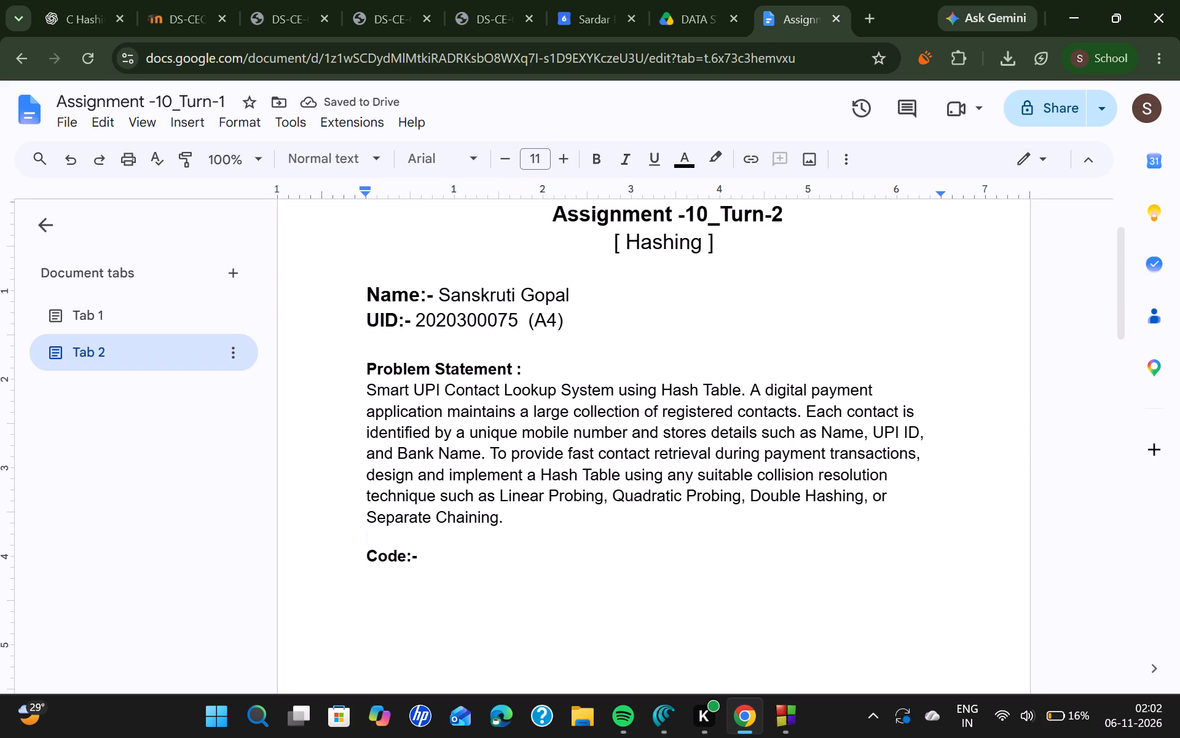
Check the two open copies of the LAB 10 Hashing 2 PDF and close the duplicate "(1)" copy.
left_click(462, 15)
scroll(589, 331, "up", 1)
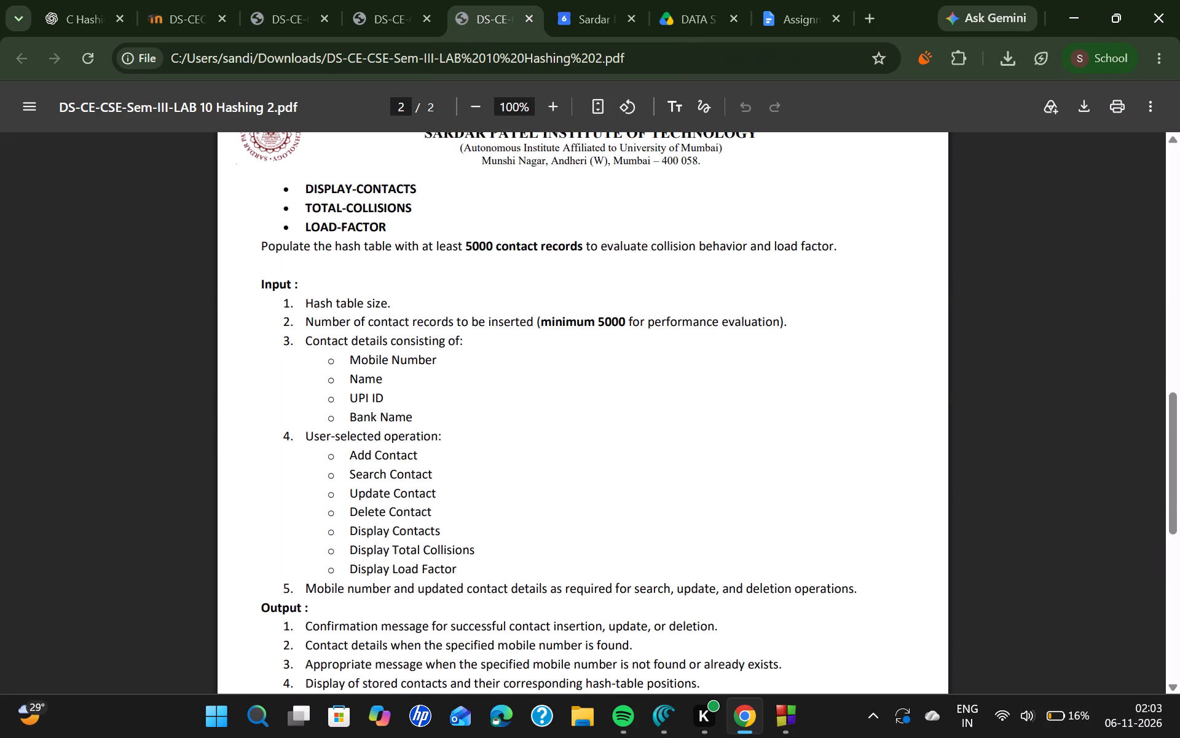
scroll(589, 331, "up", 4)
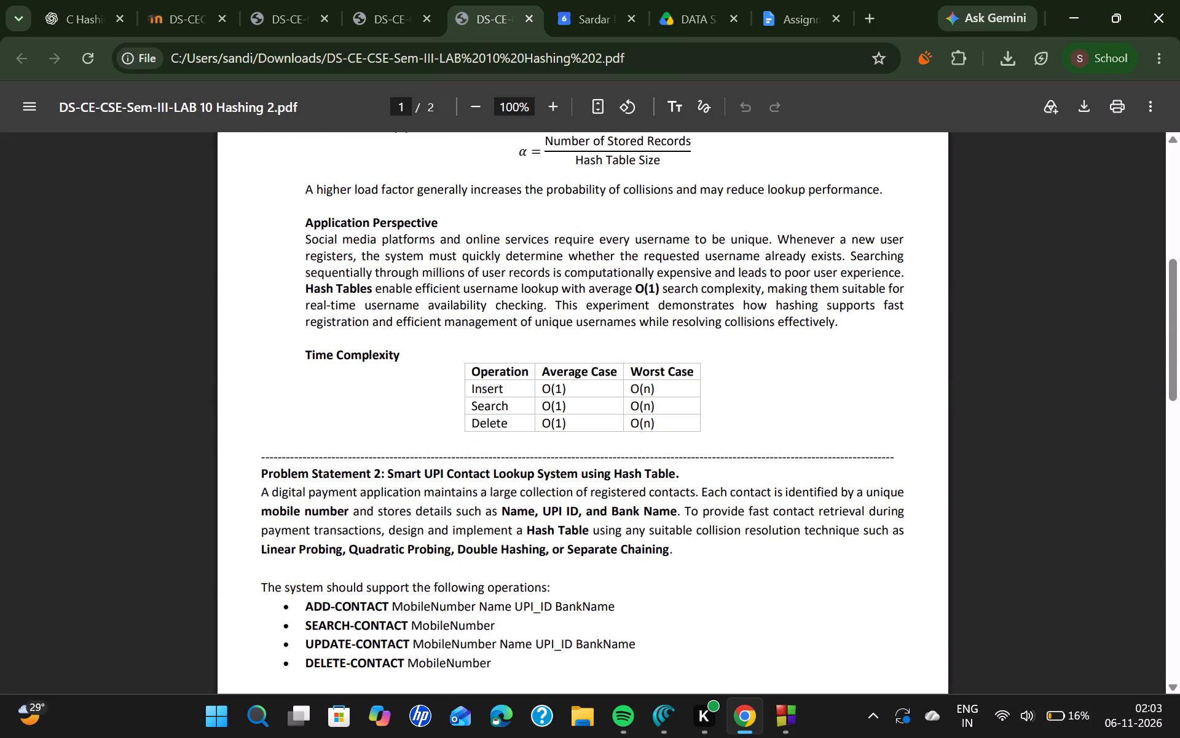
scroll(589, 331, "up", 6)
left_click(399, 23)
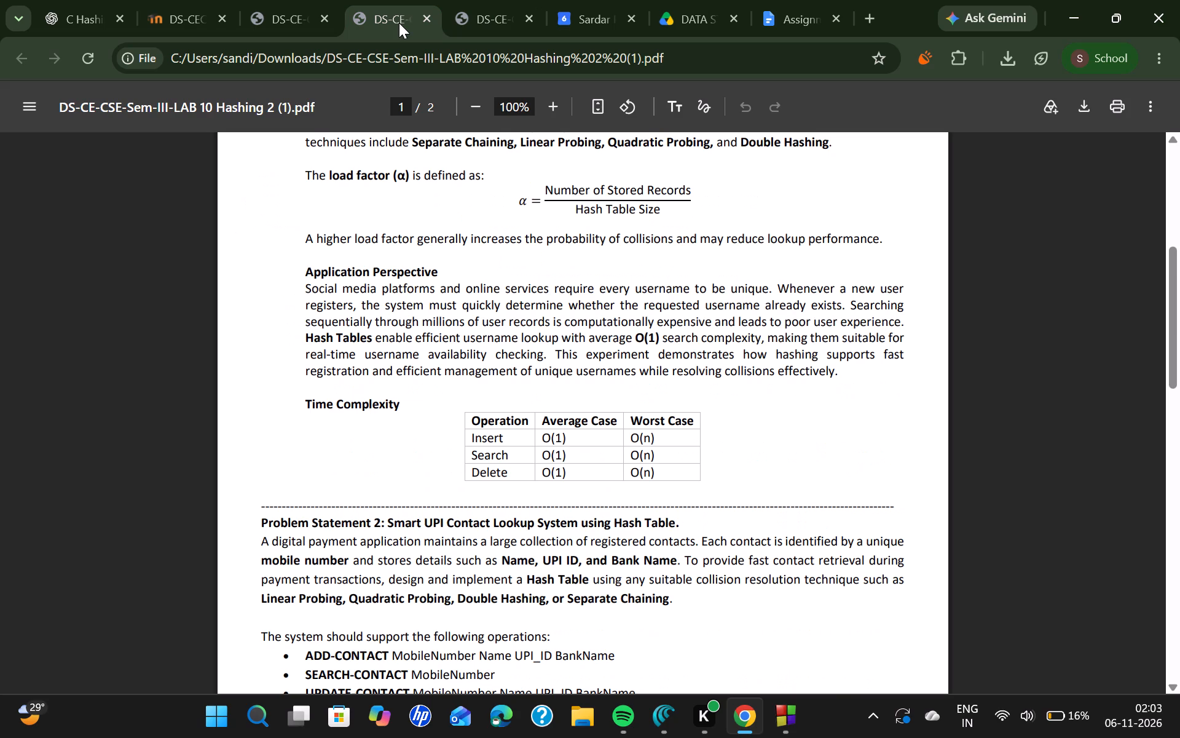
scroll(512, 365, "up", 13)
scroll(512, 365, "down", 5)
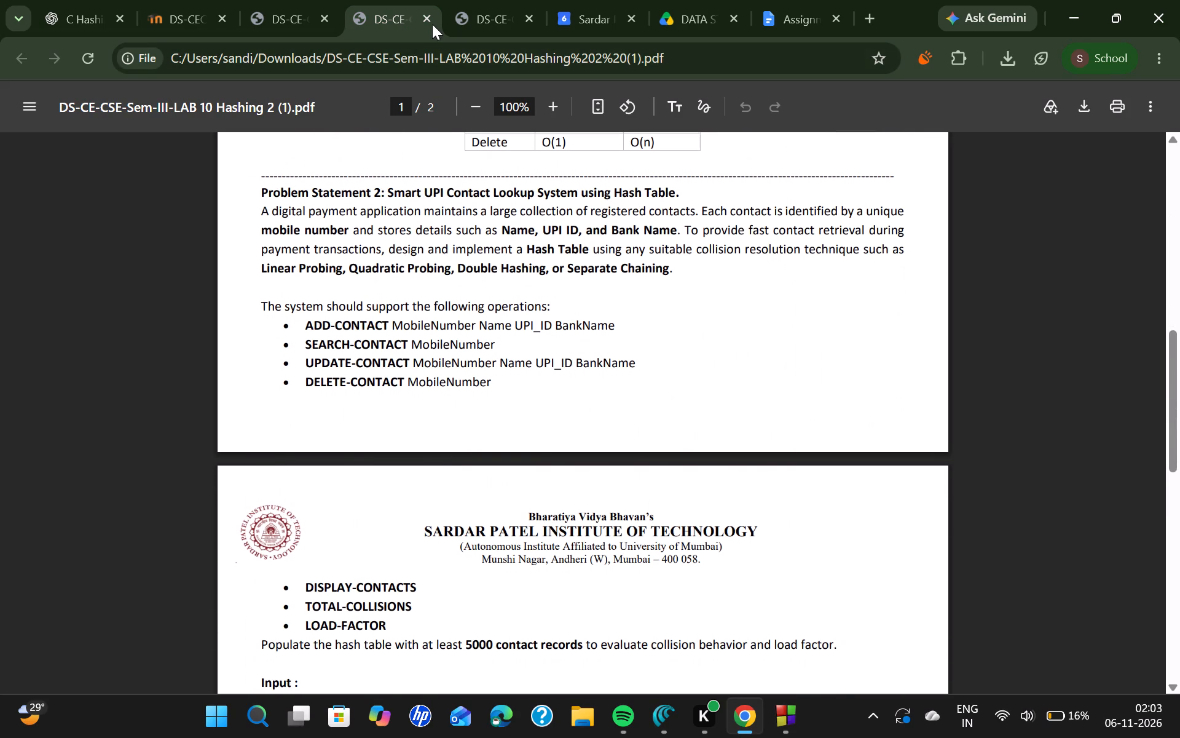
left_click(431, 21)
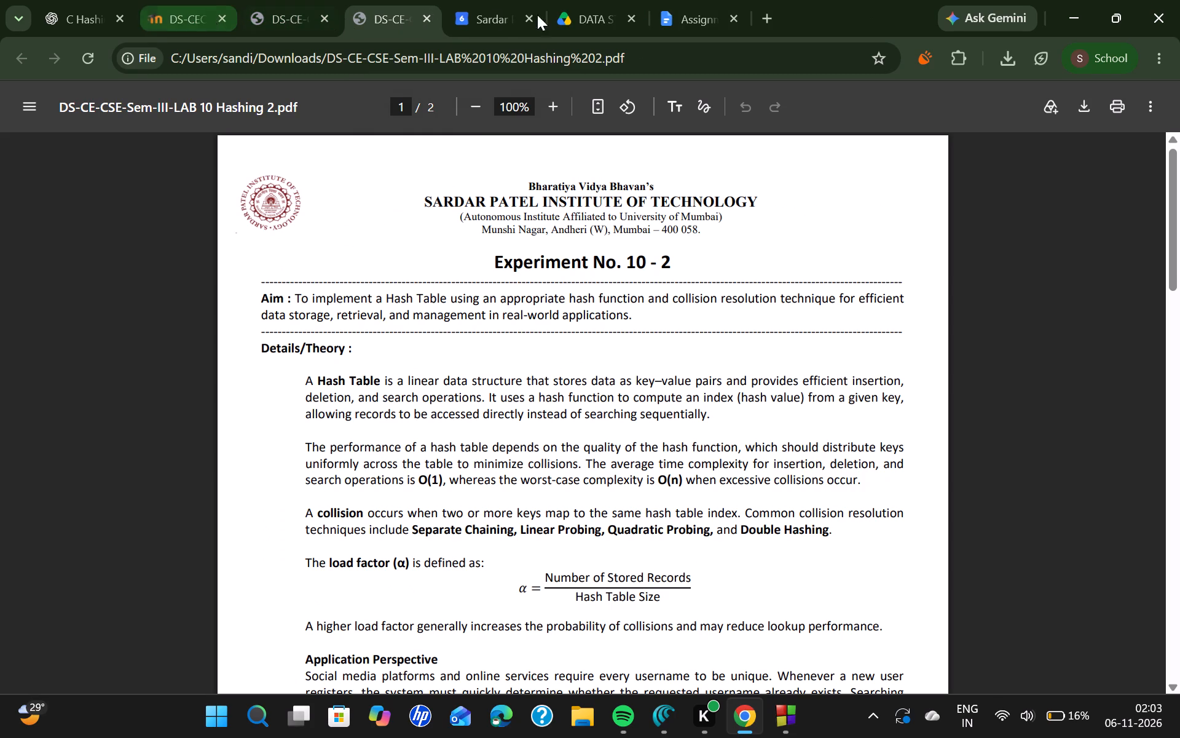
Export only Tab 1 of the assignment document as a PDF.
left_click(672, 22)
scroll(633, 305, "up", 1)
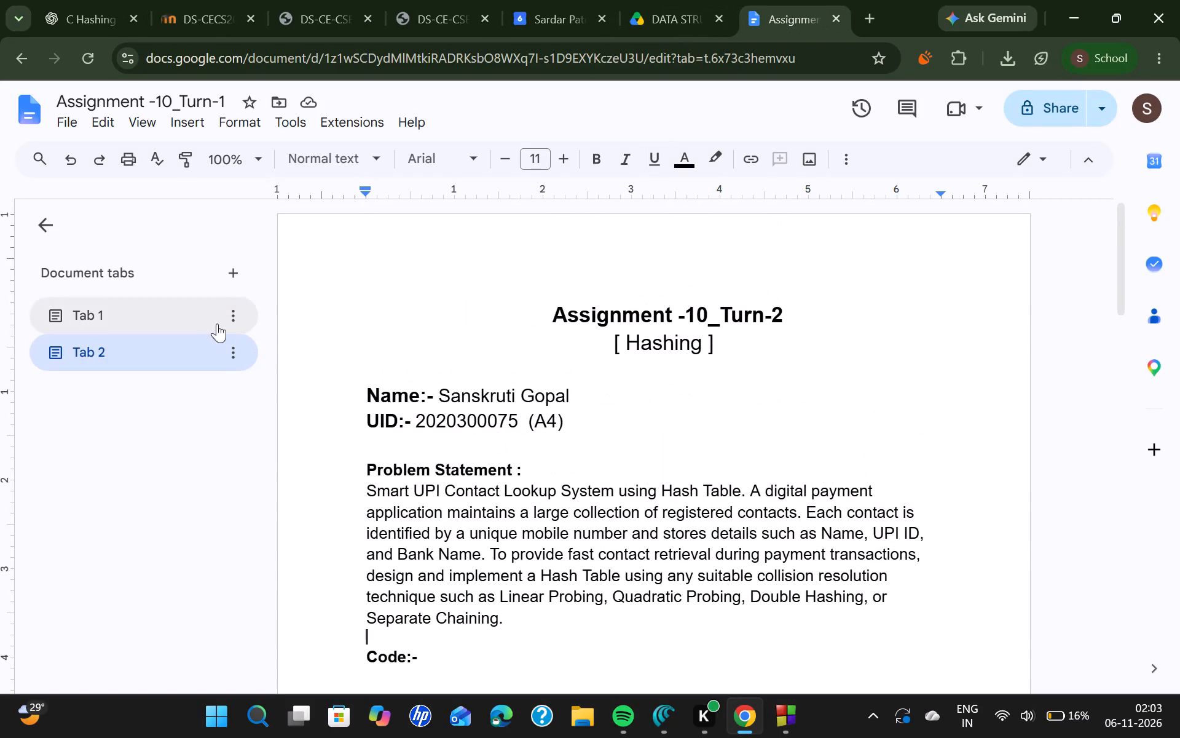
left_click(206, 320)
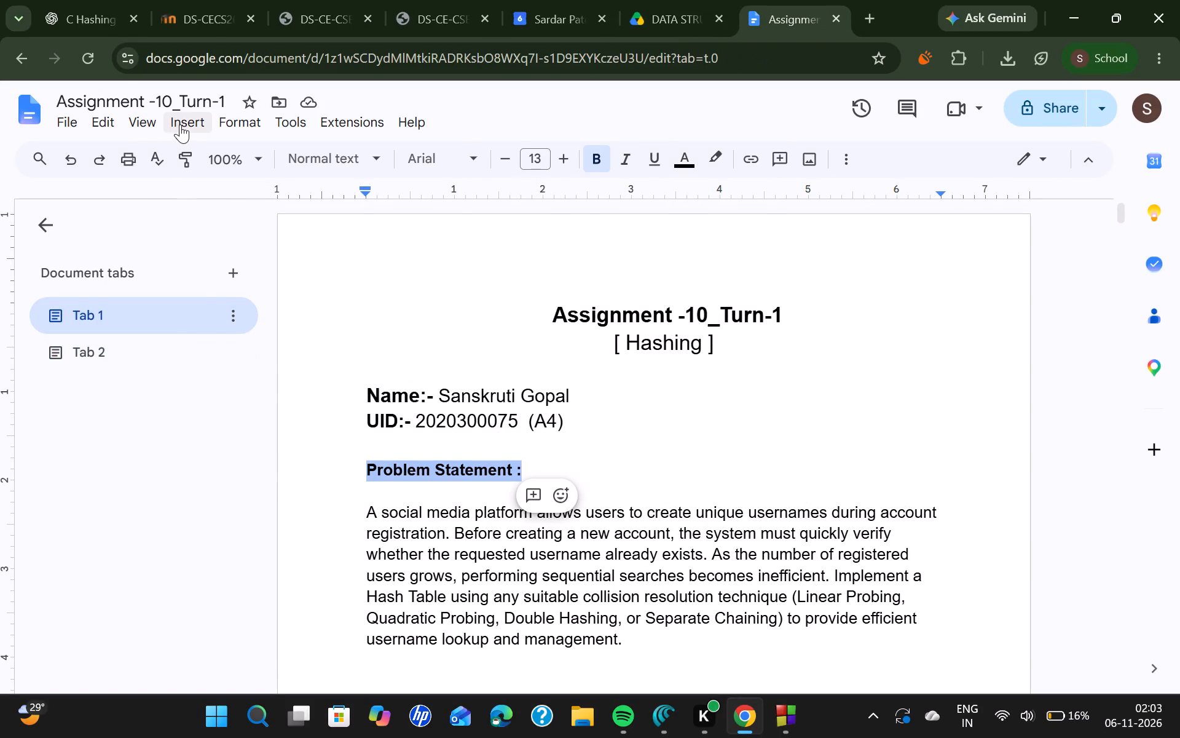
left_click(180, 124)
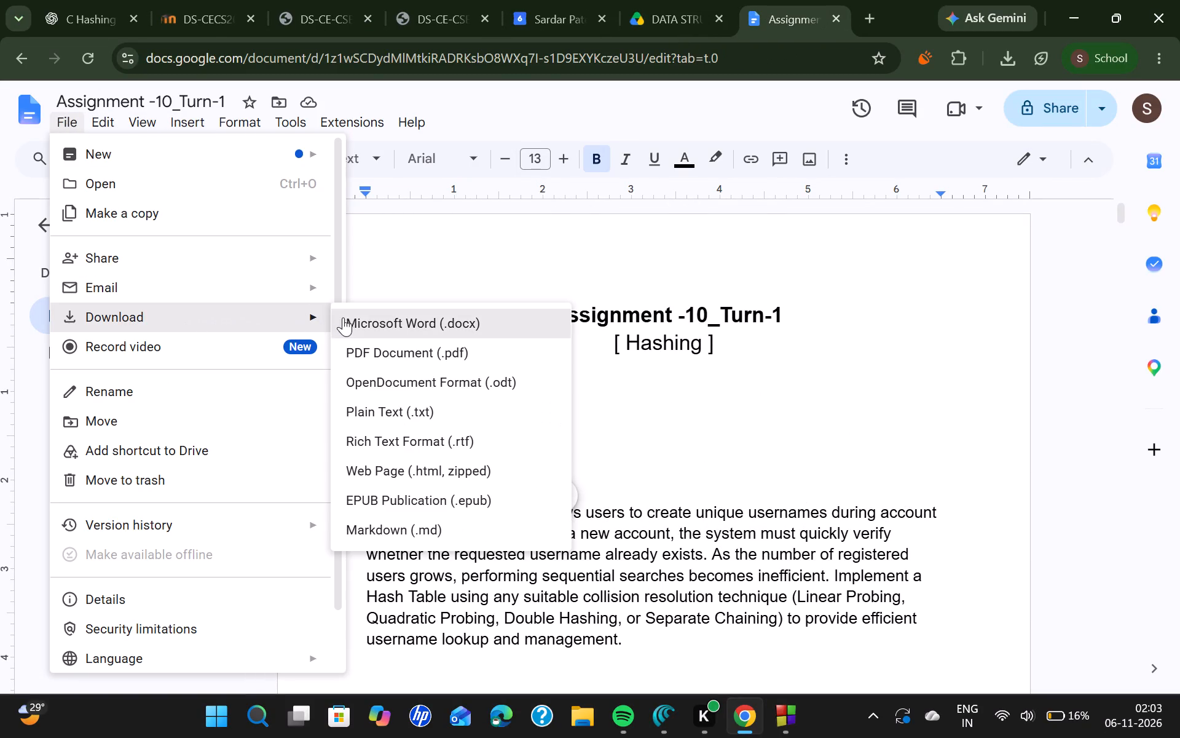
left_click(371, 340)
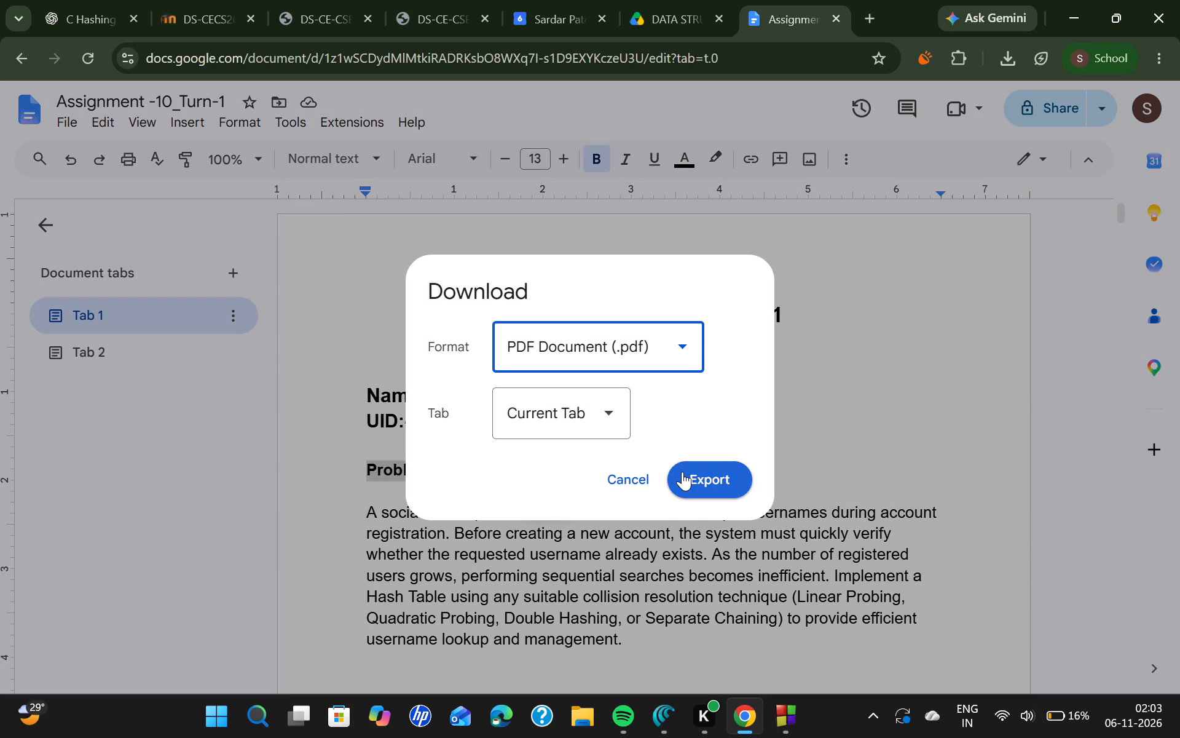
left_click(698, 475)
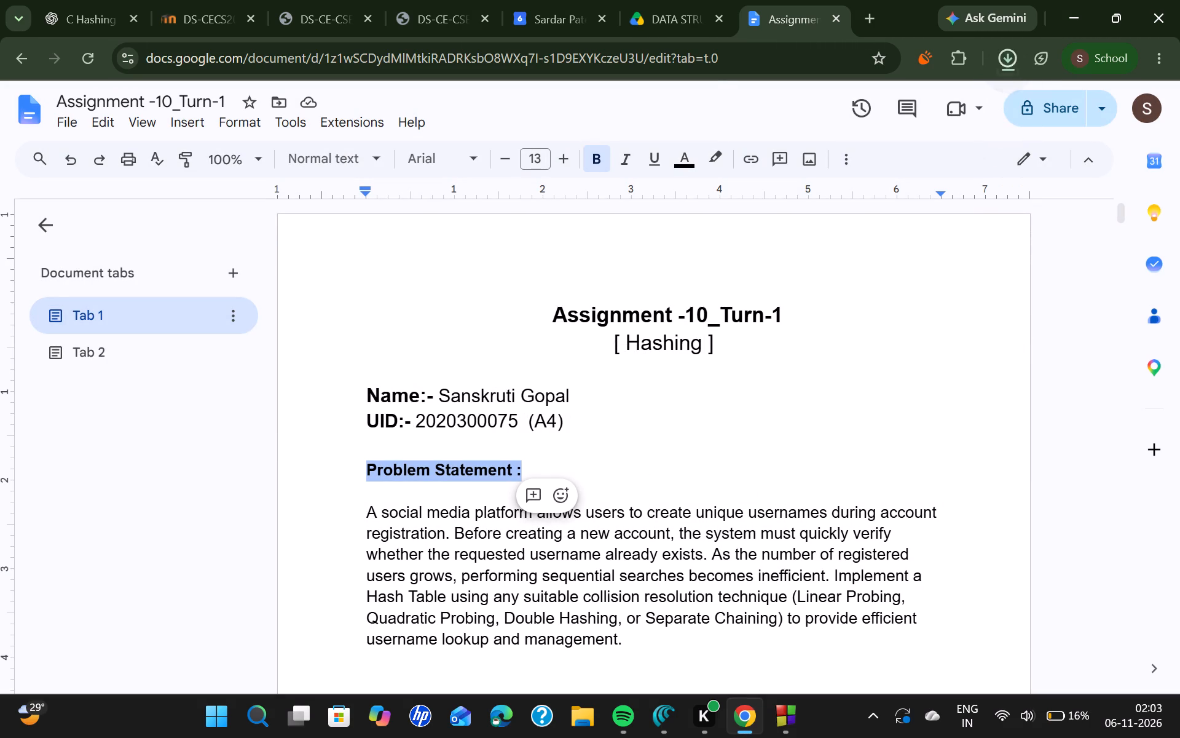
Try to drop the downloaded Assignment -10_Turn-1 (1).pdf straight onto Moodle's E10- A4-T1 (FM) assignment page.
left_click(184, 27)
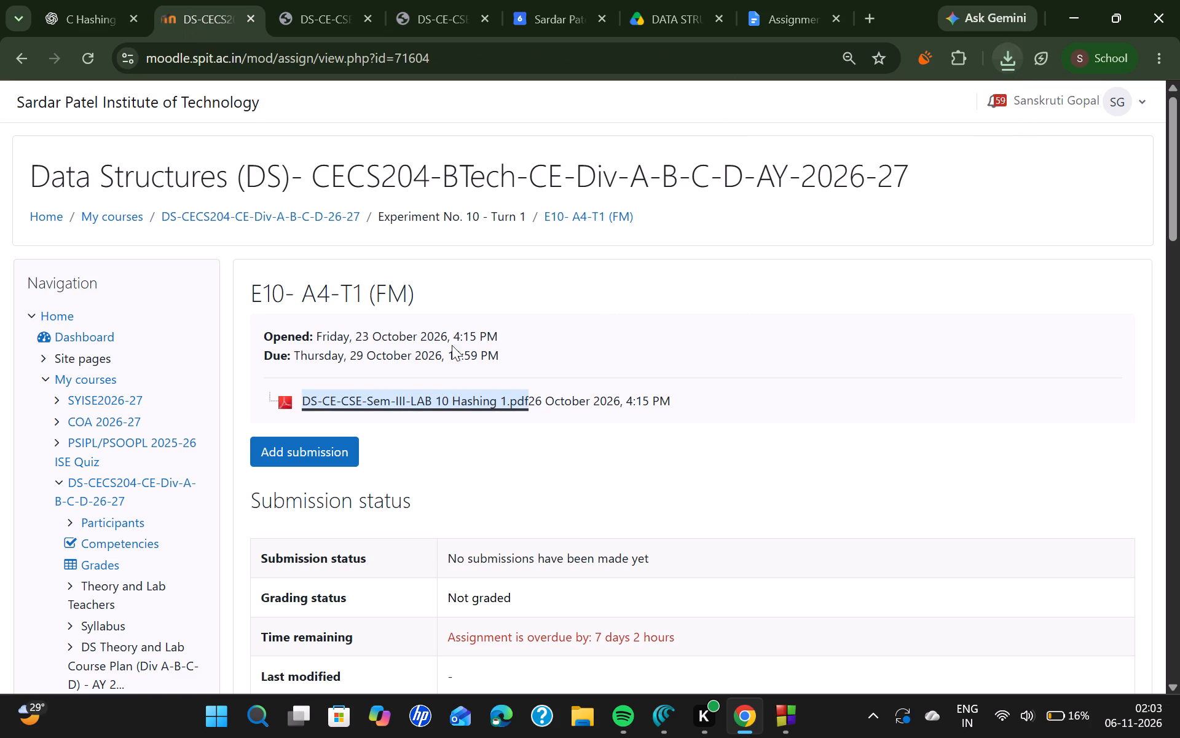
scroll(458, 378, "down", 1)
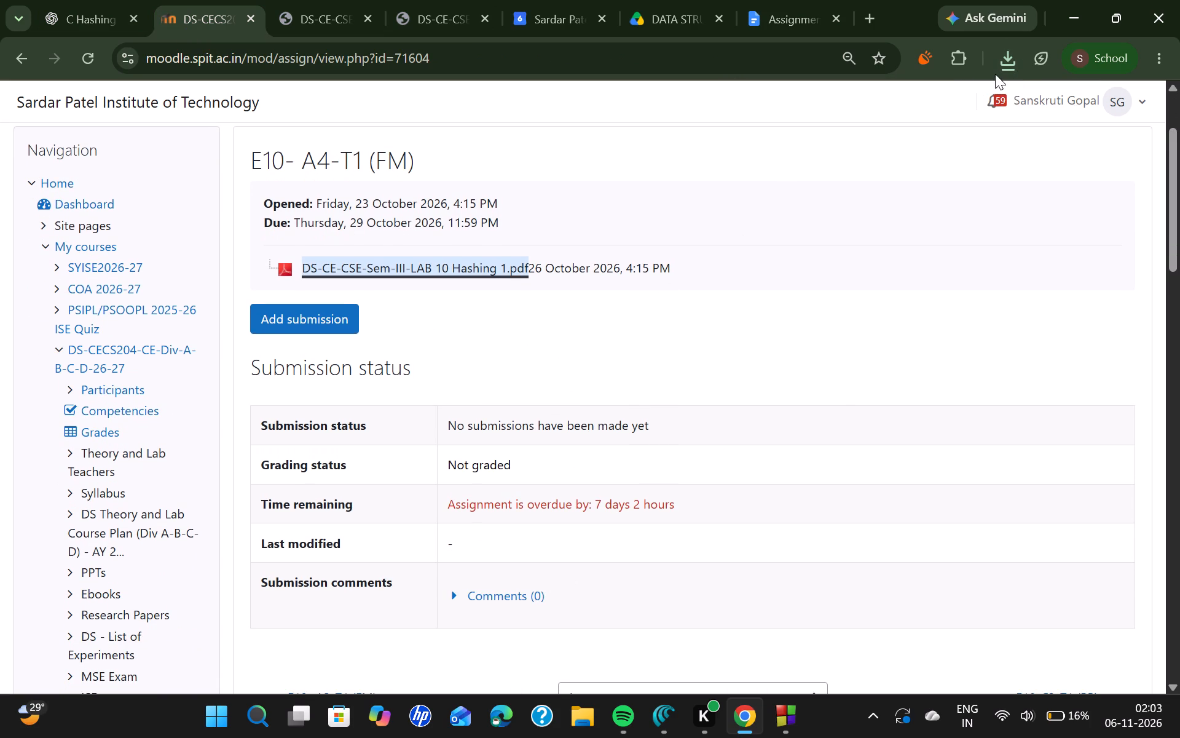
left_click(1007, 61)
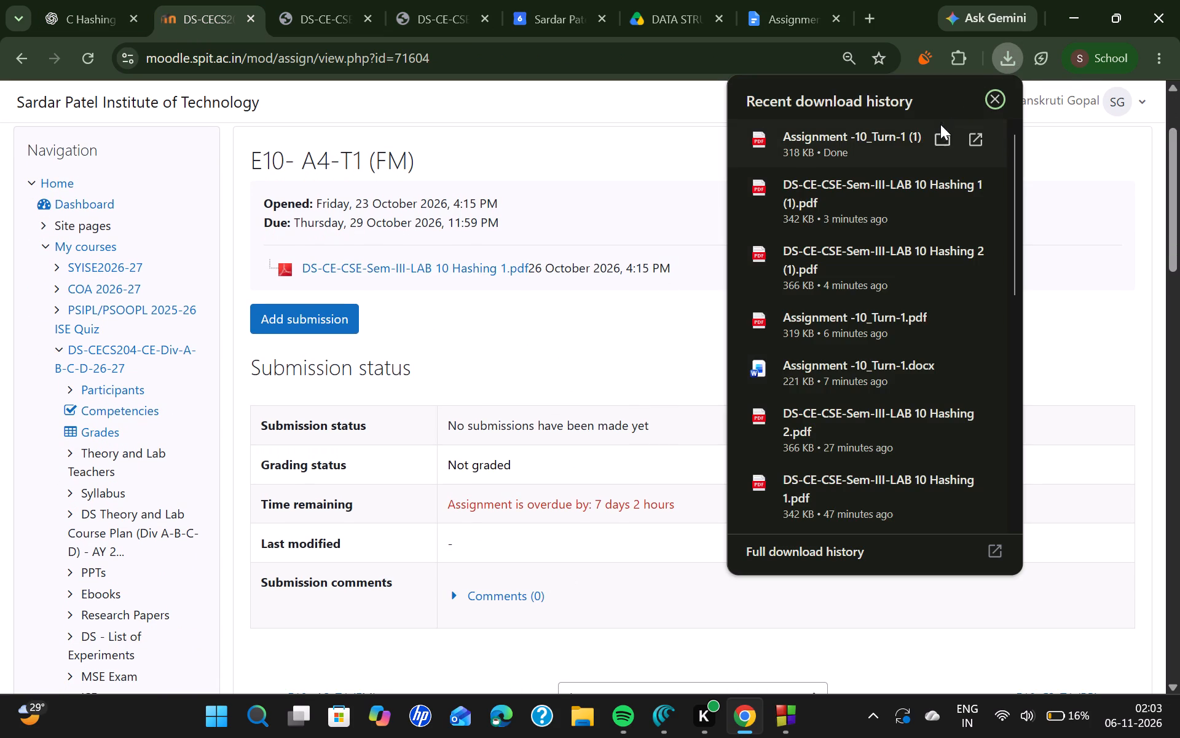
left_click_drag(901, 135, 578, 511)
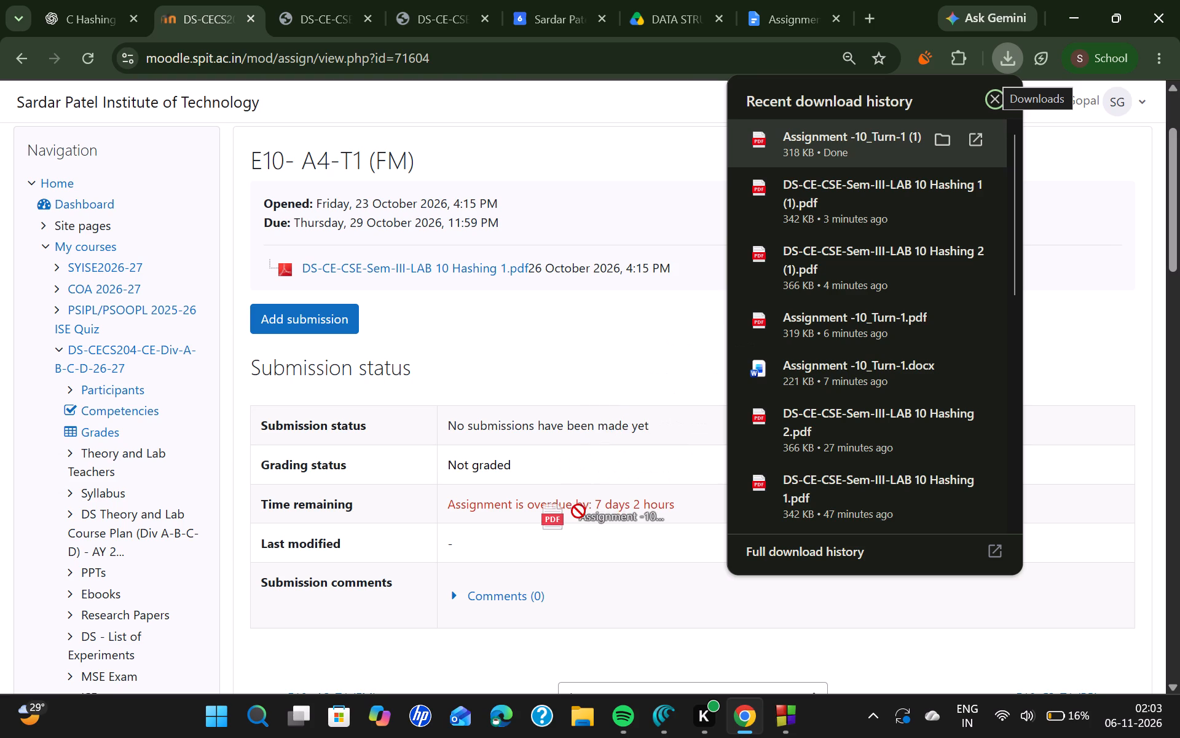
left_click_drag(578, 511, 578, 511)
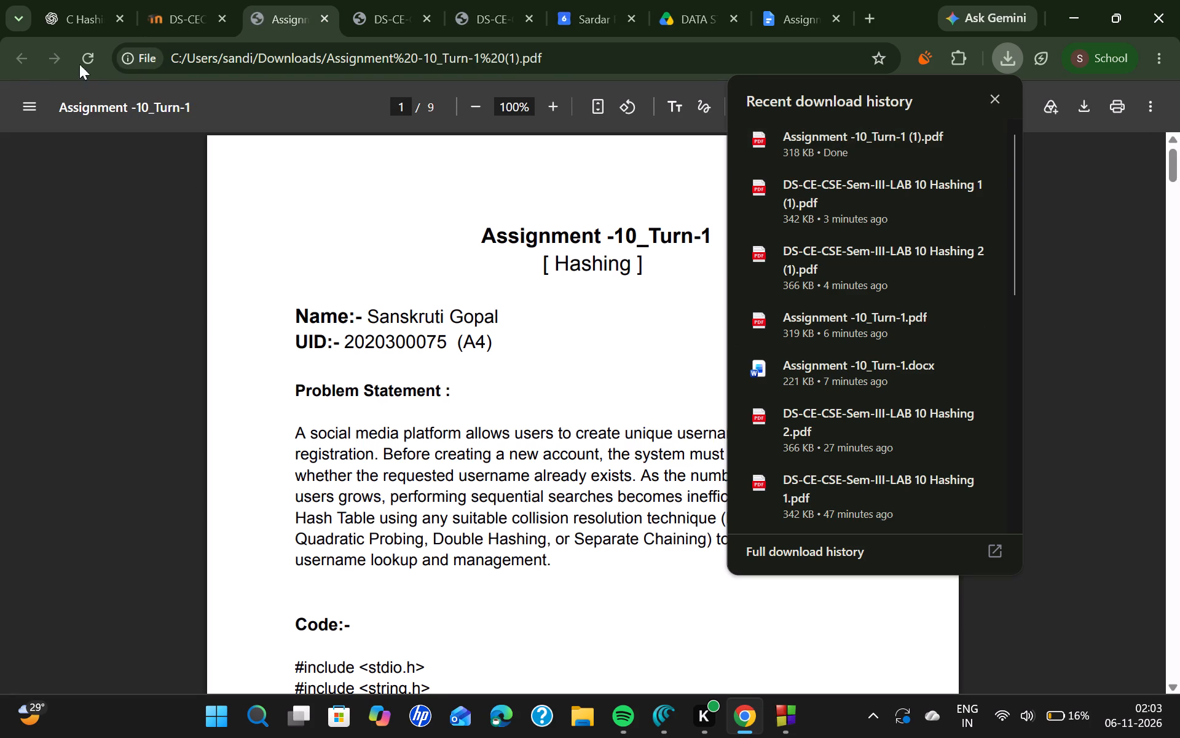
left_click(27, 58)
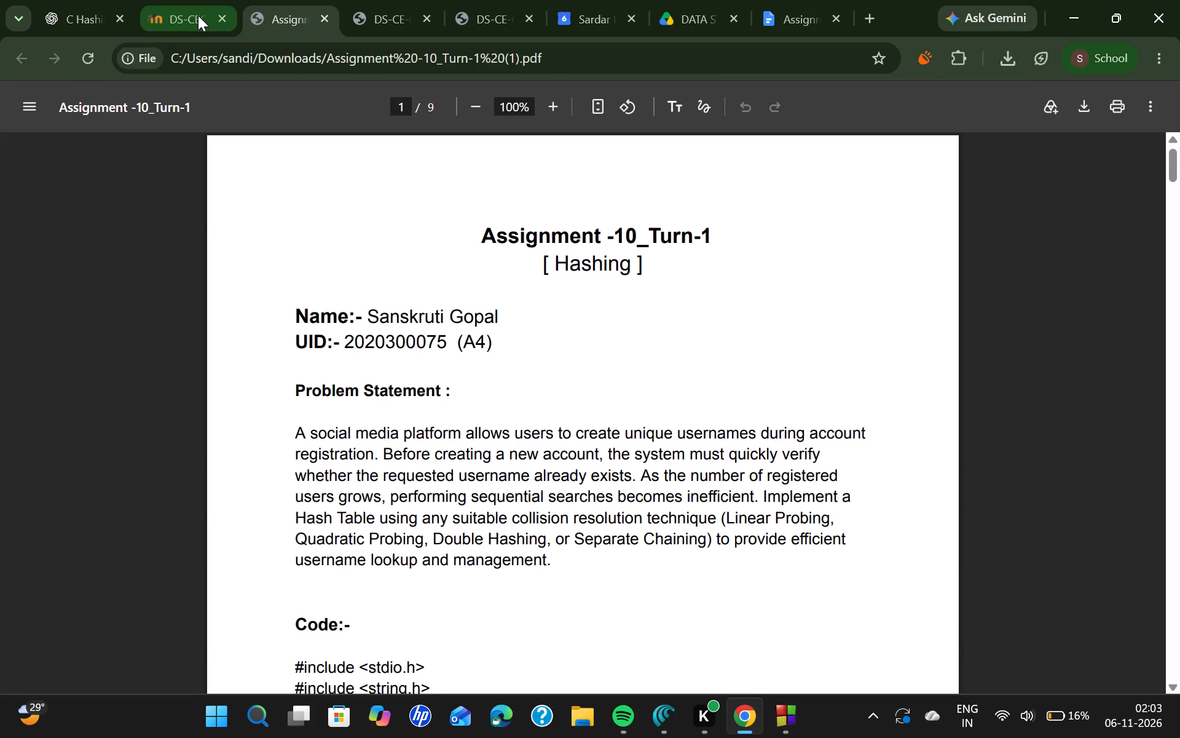
Start a submission for E10- A4-T1 (FM) in Moodle and upload Assignment -10_Turn-1 (1).pdf to its file submissions.
left_click(198, 15)
left_click(332, 314)
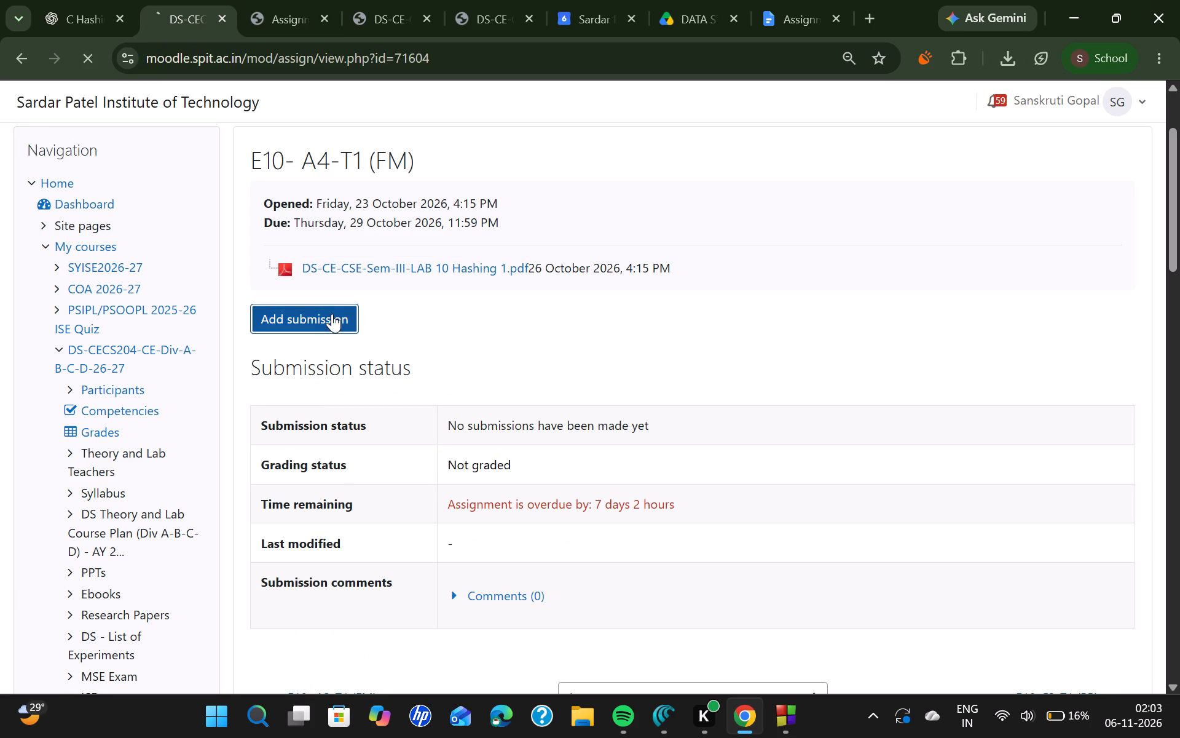
left_click(1008, 63)
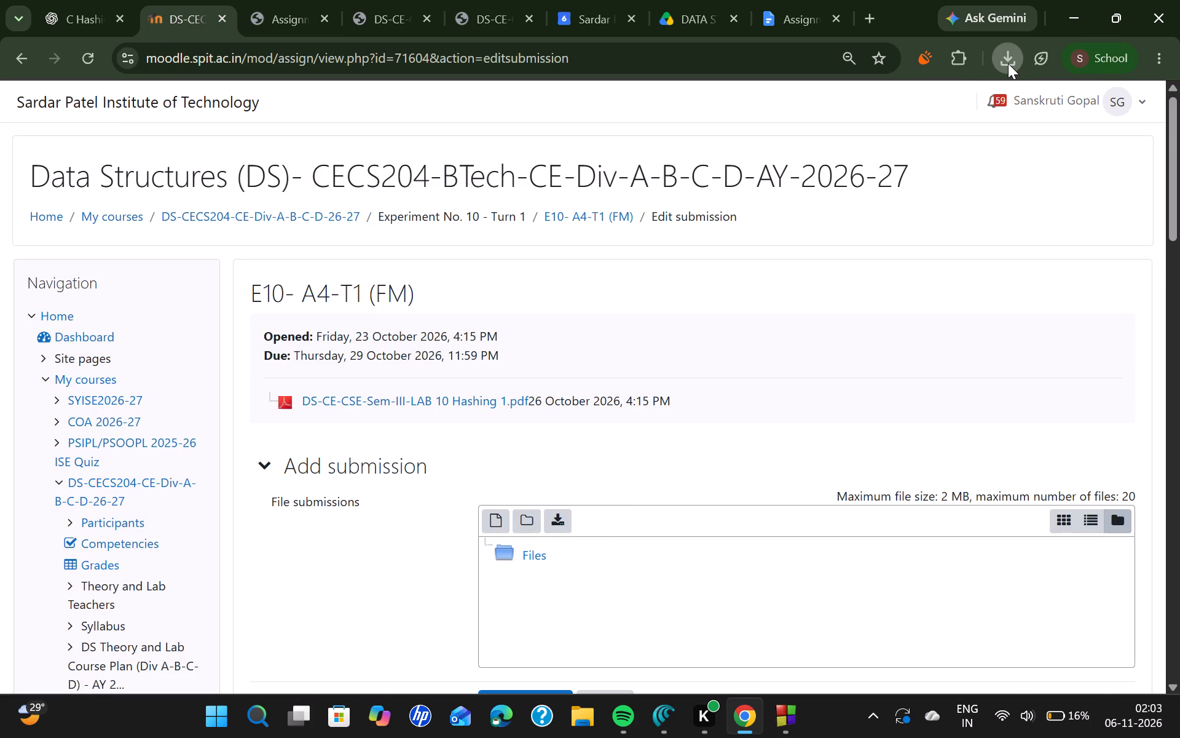
left_click_drag(931, 136, 928, 136)
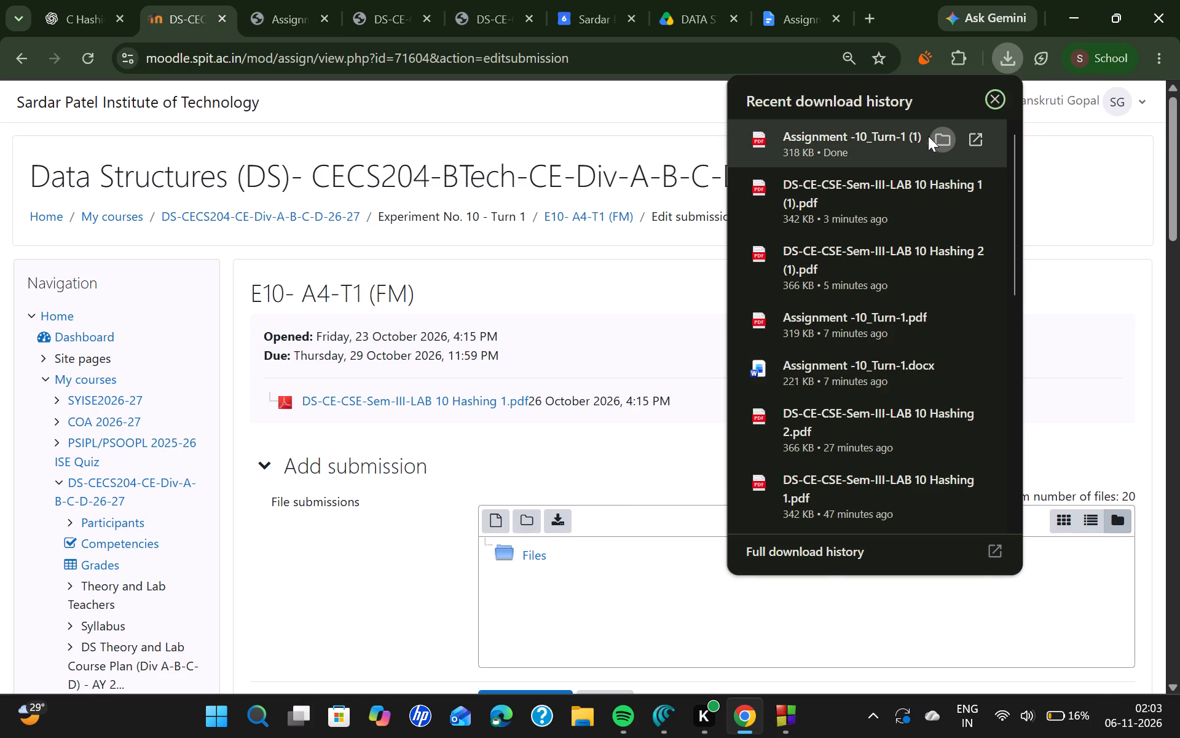
left_click_drag(928, 136, 767, 263)
left_click_drag(840, 141, 672, 330)
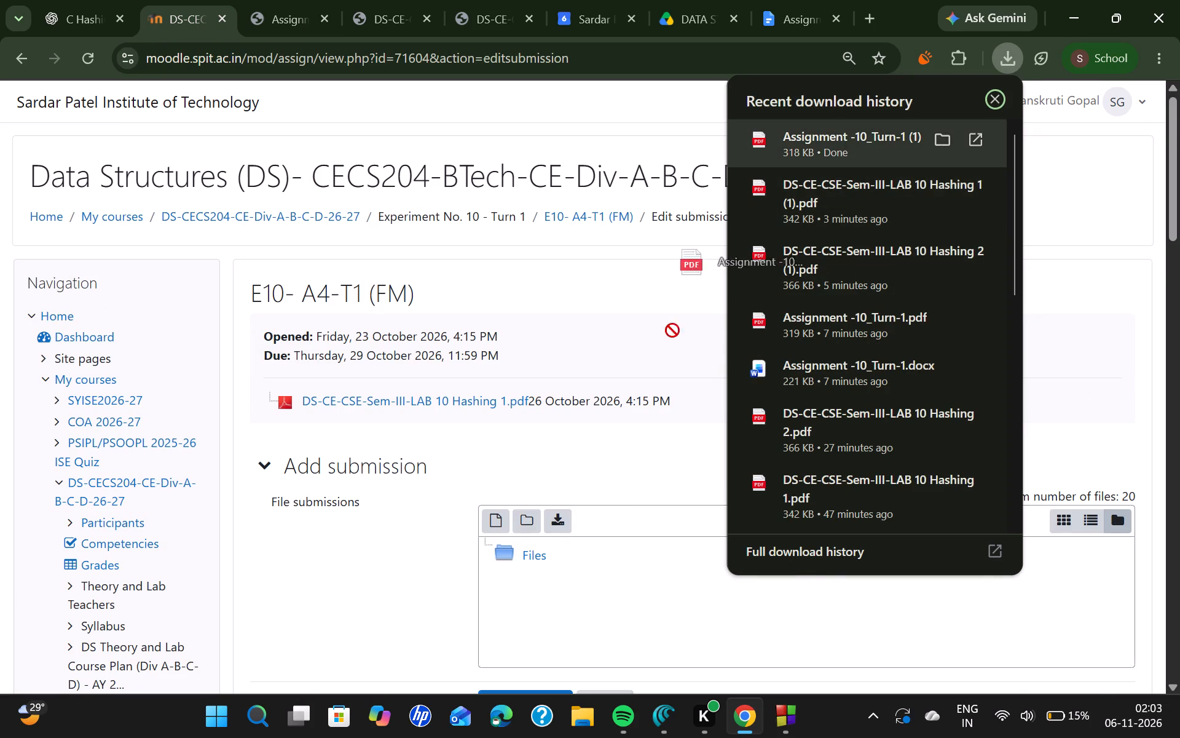
left_click_drag(672, 330, 625, 582)
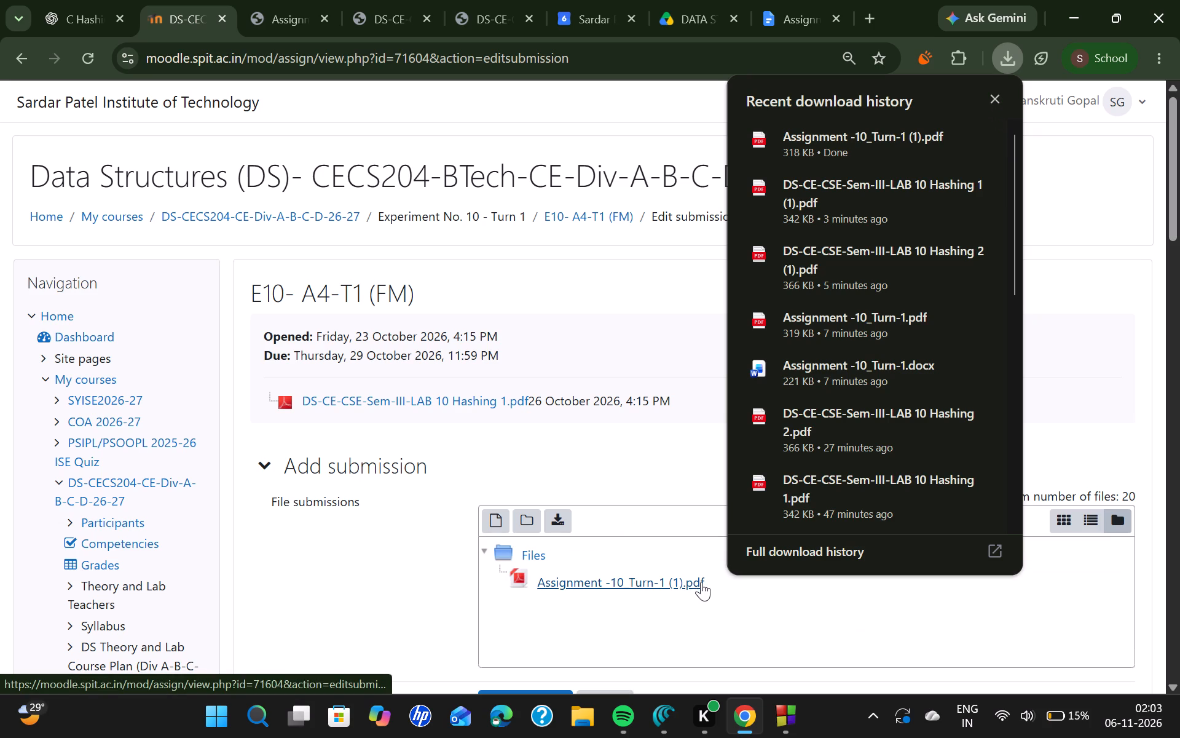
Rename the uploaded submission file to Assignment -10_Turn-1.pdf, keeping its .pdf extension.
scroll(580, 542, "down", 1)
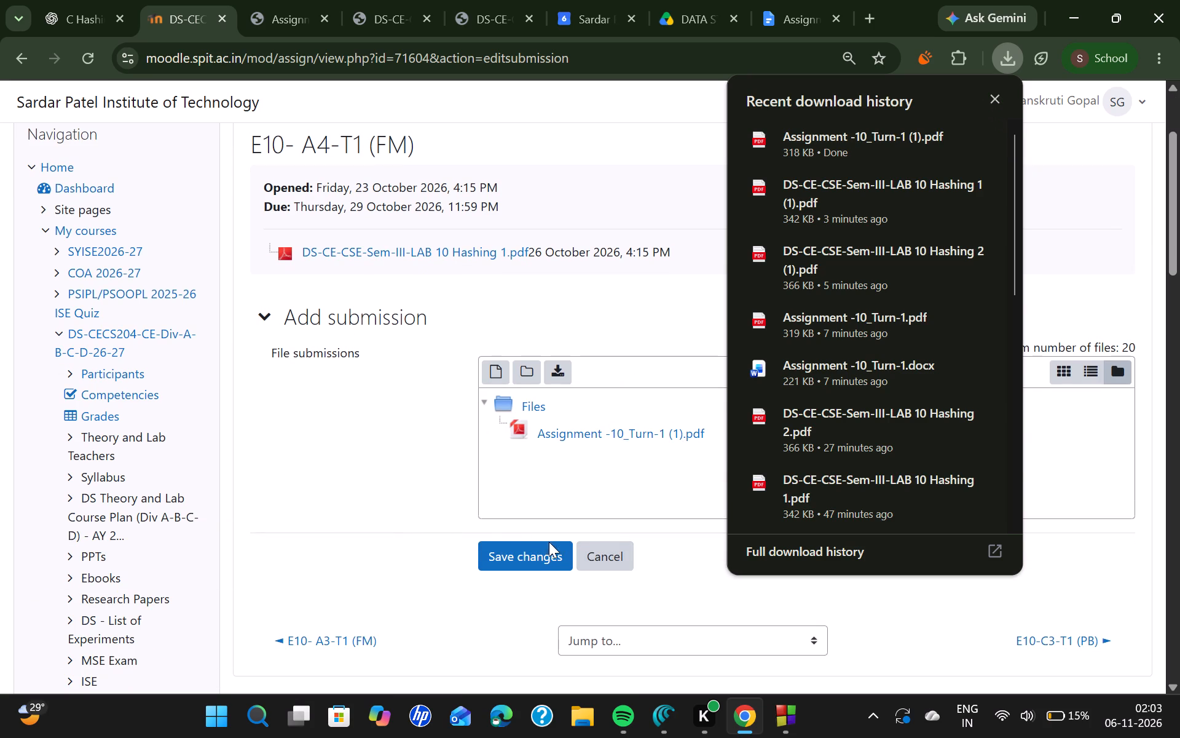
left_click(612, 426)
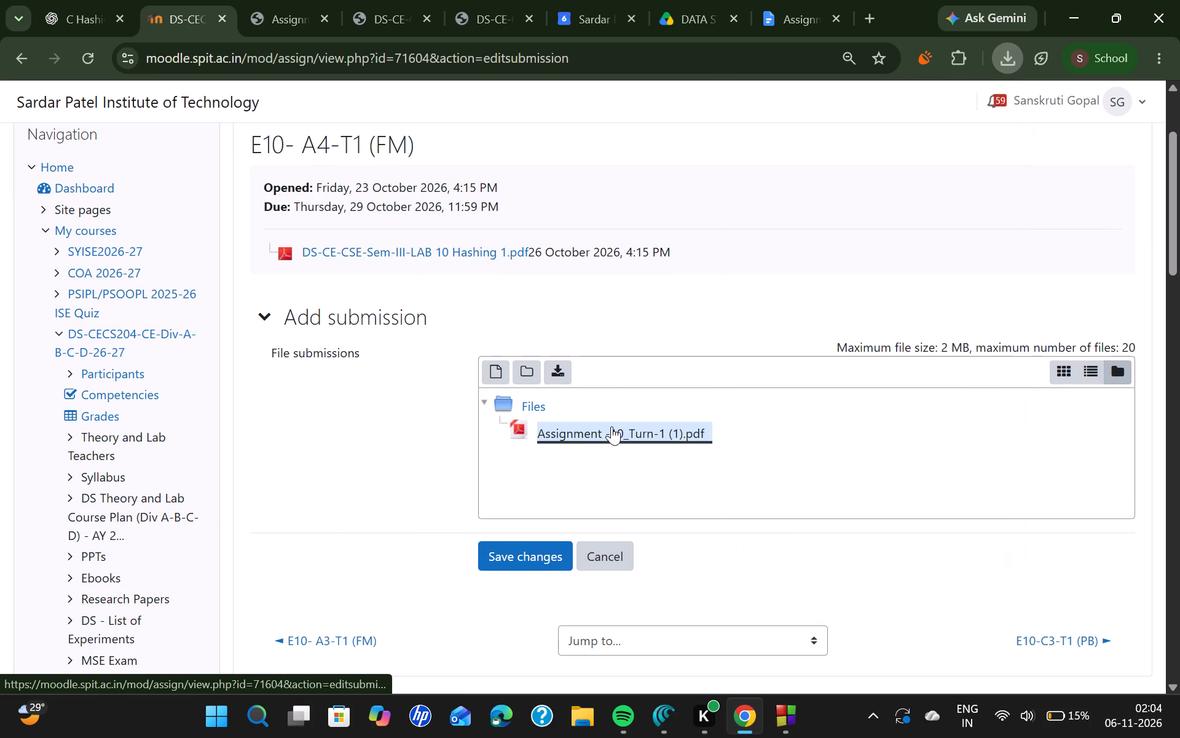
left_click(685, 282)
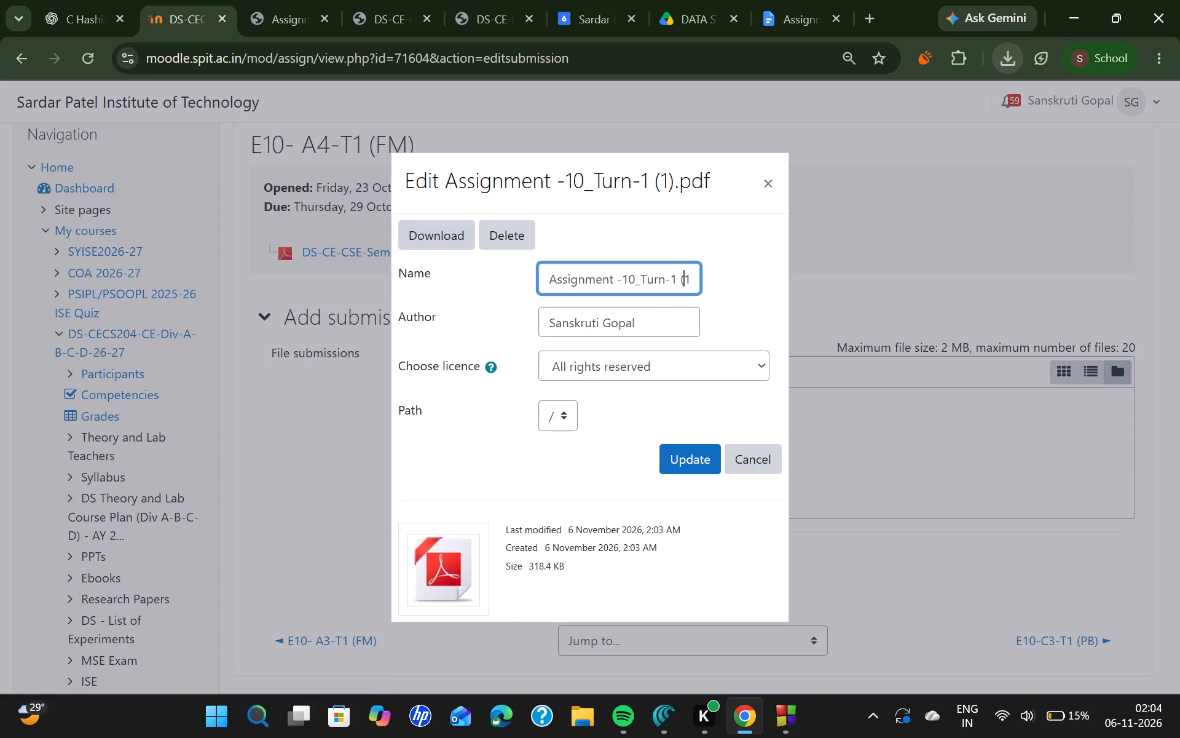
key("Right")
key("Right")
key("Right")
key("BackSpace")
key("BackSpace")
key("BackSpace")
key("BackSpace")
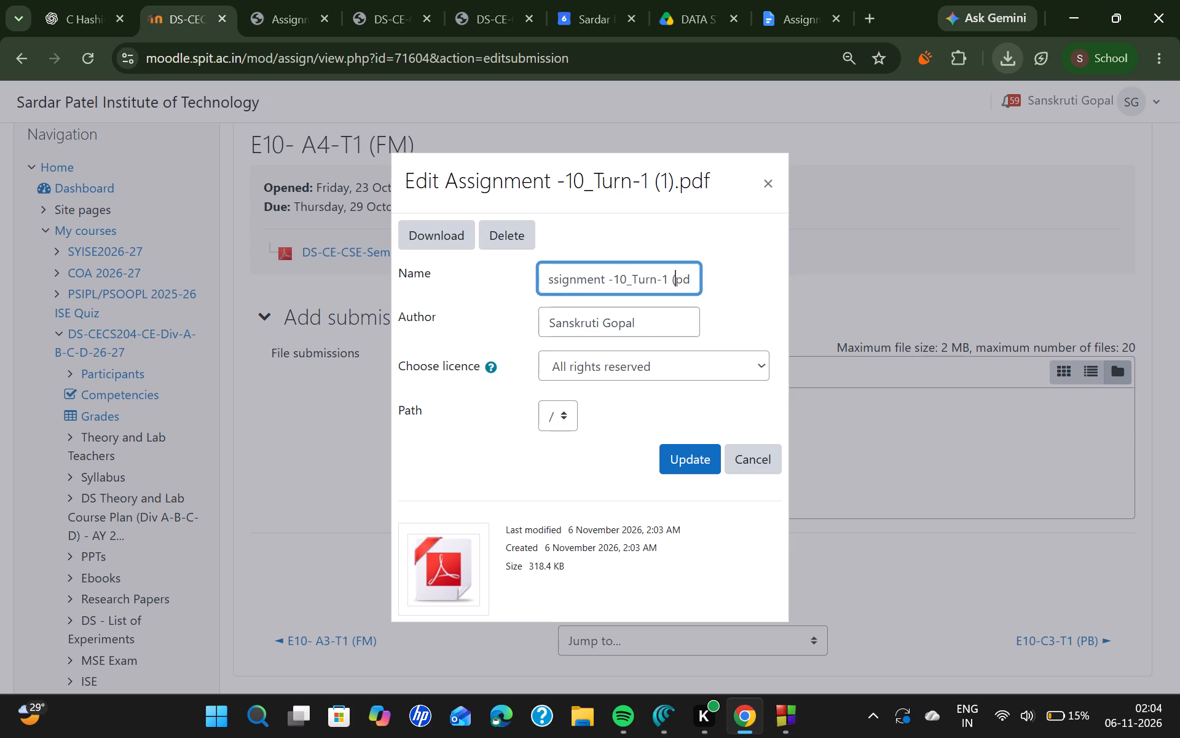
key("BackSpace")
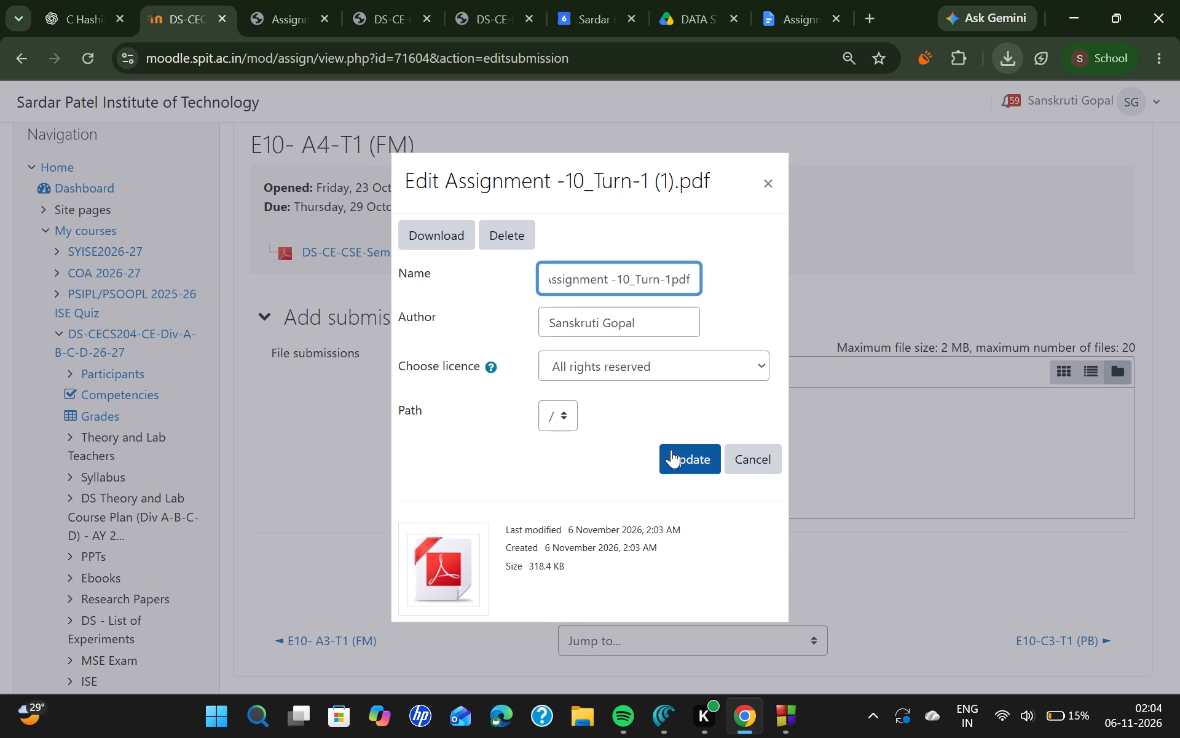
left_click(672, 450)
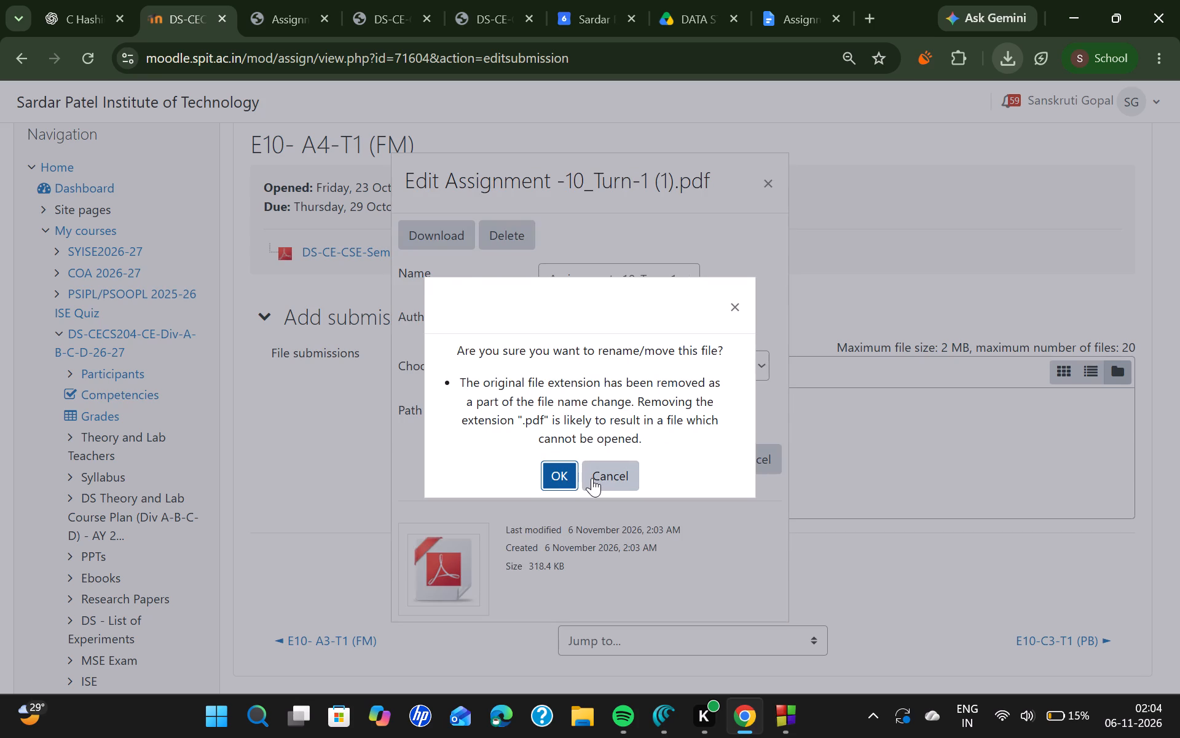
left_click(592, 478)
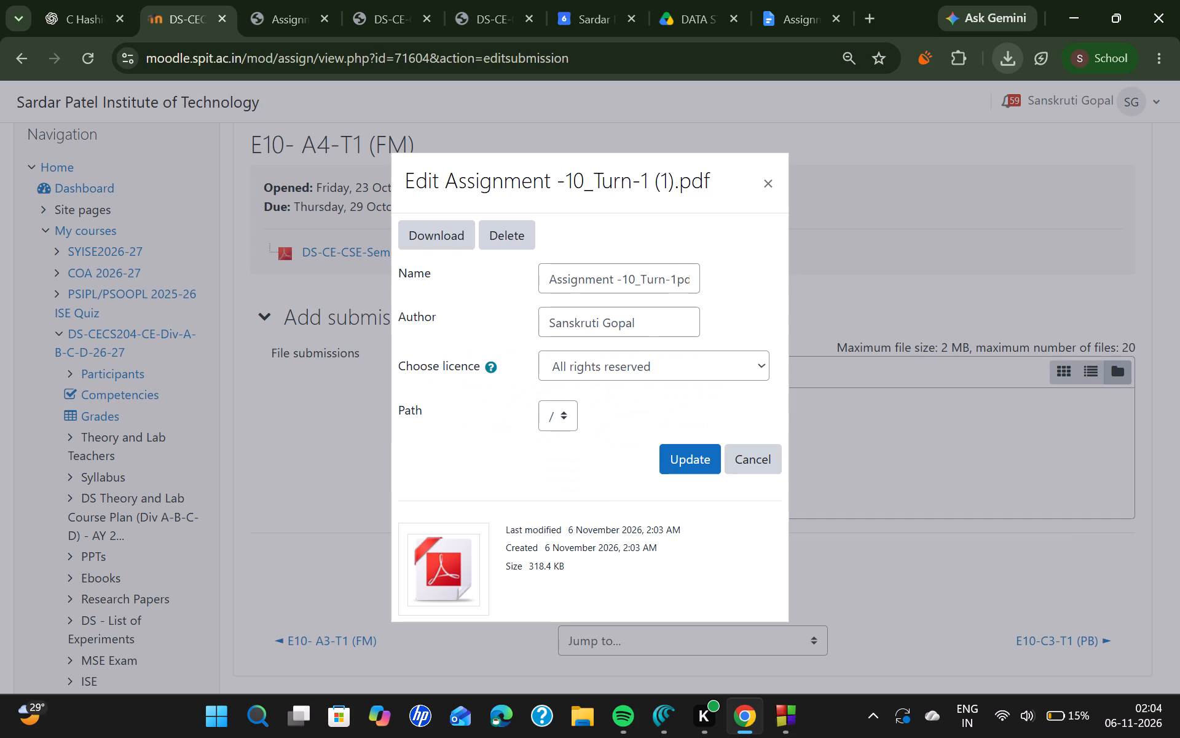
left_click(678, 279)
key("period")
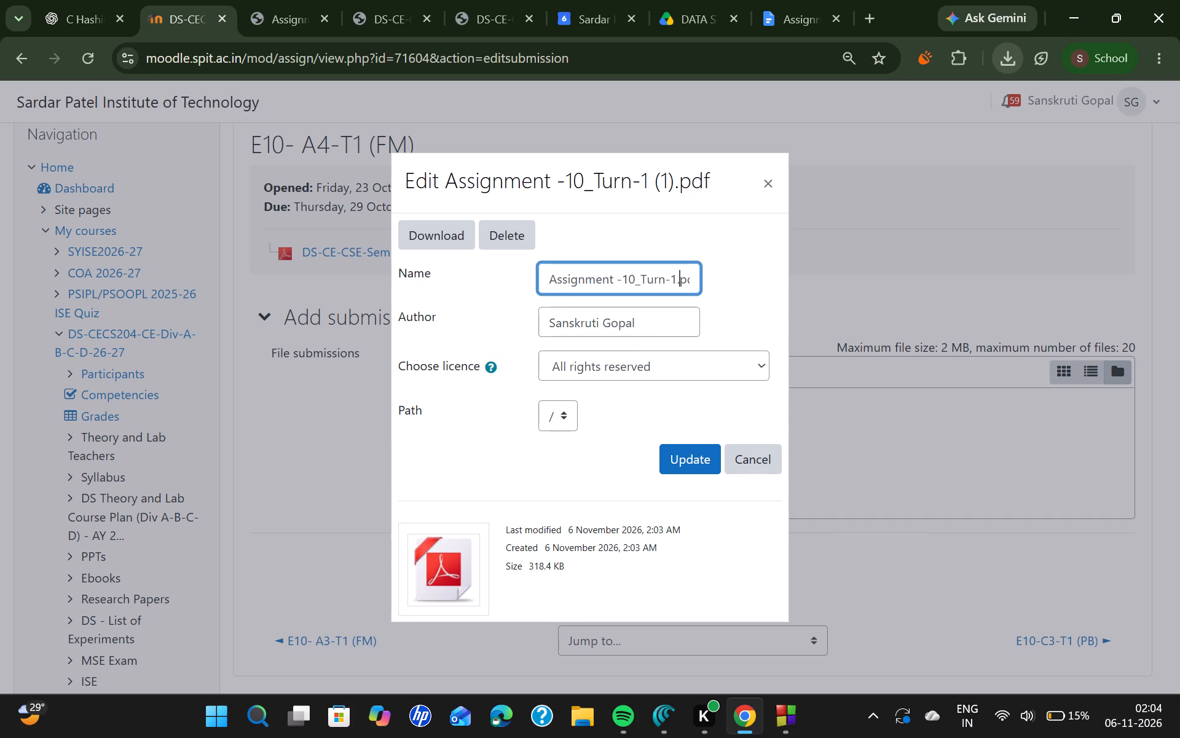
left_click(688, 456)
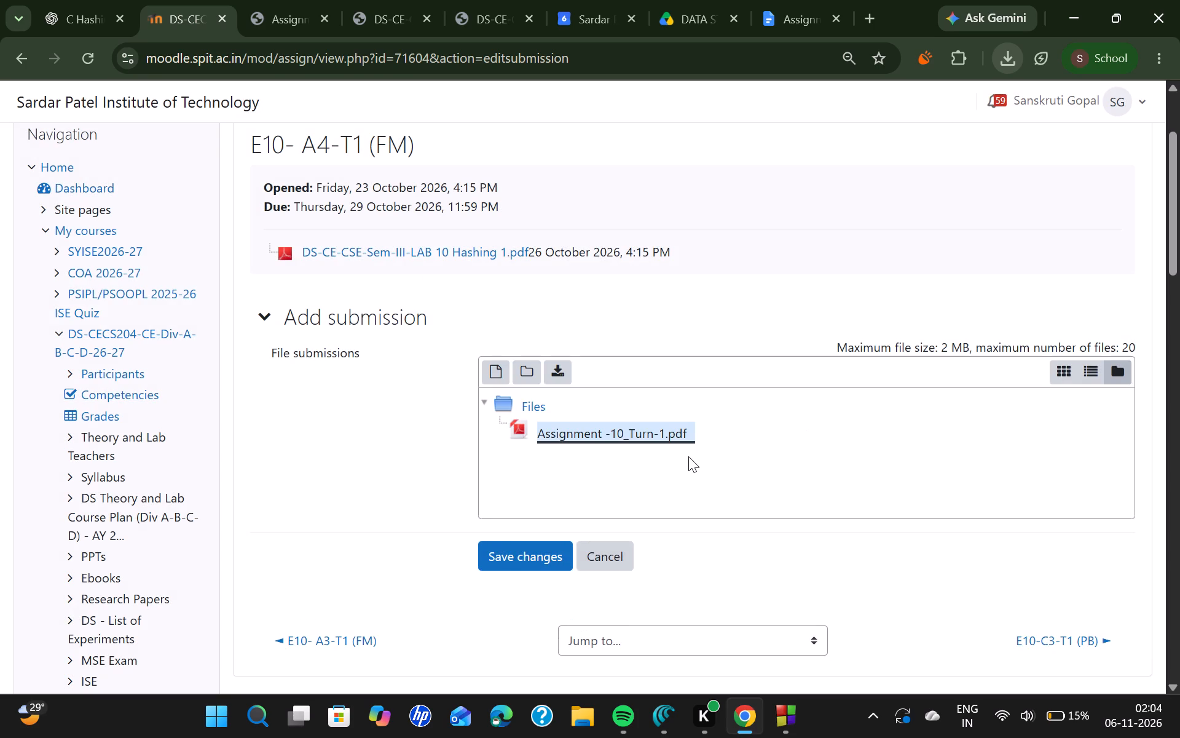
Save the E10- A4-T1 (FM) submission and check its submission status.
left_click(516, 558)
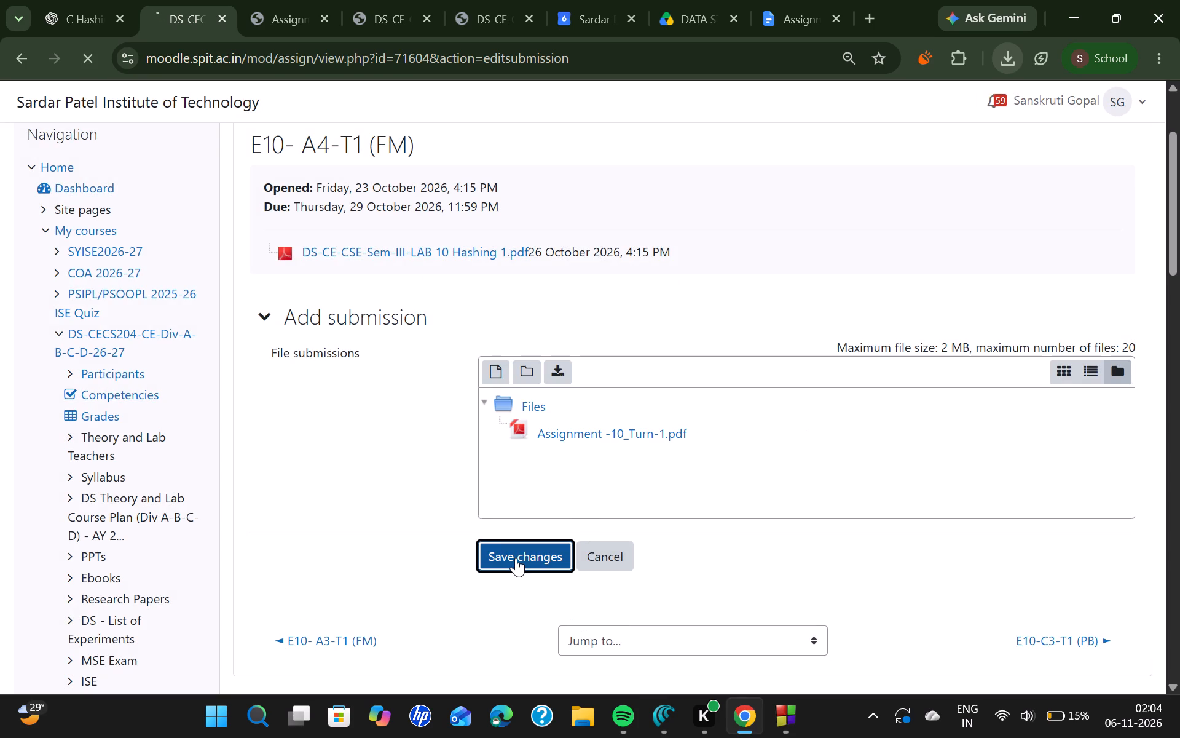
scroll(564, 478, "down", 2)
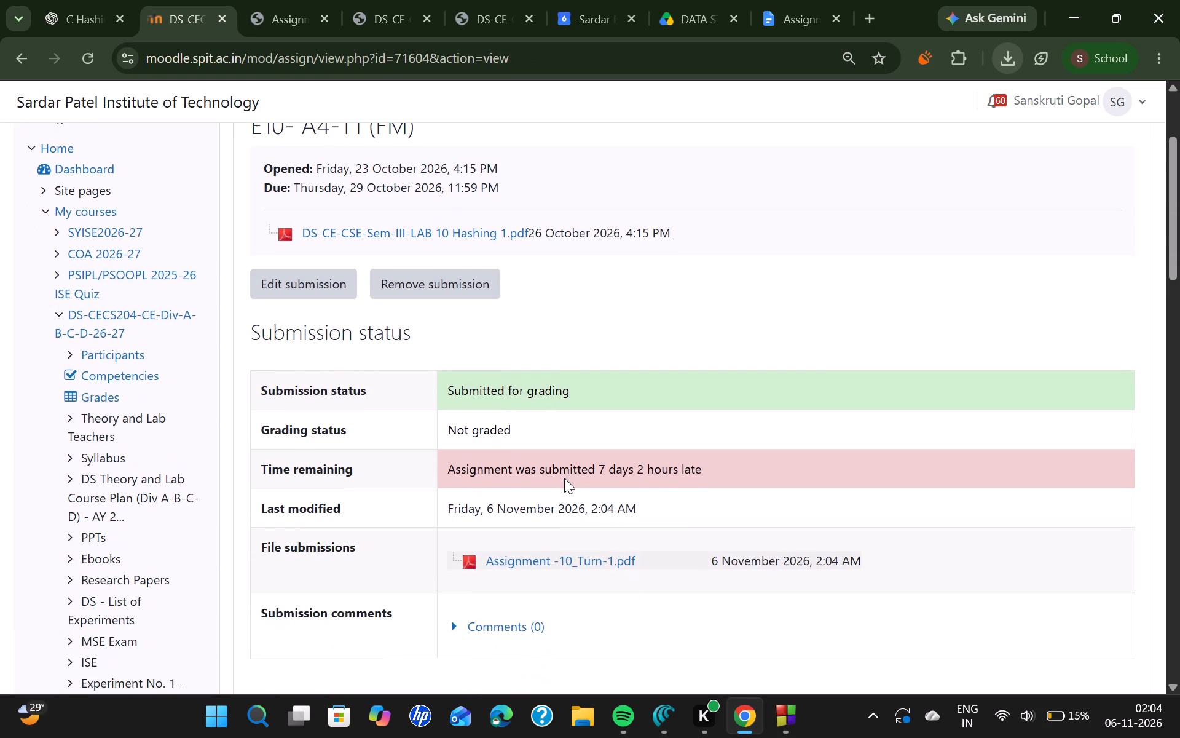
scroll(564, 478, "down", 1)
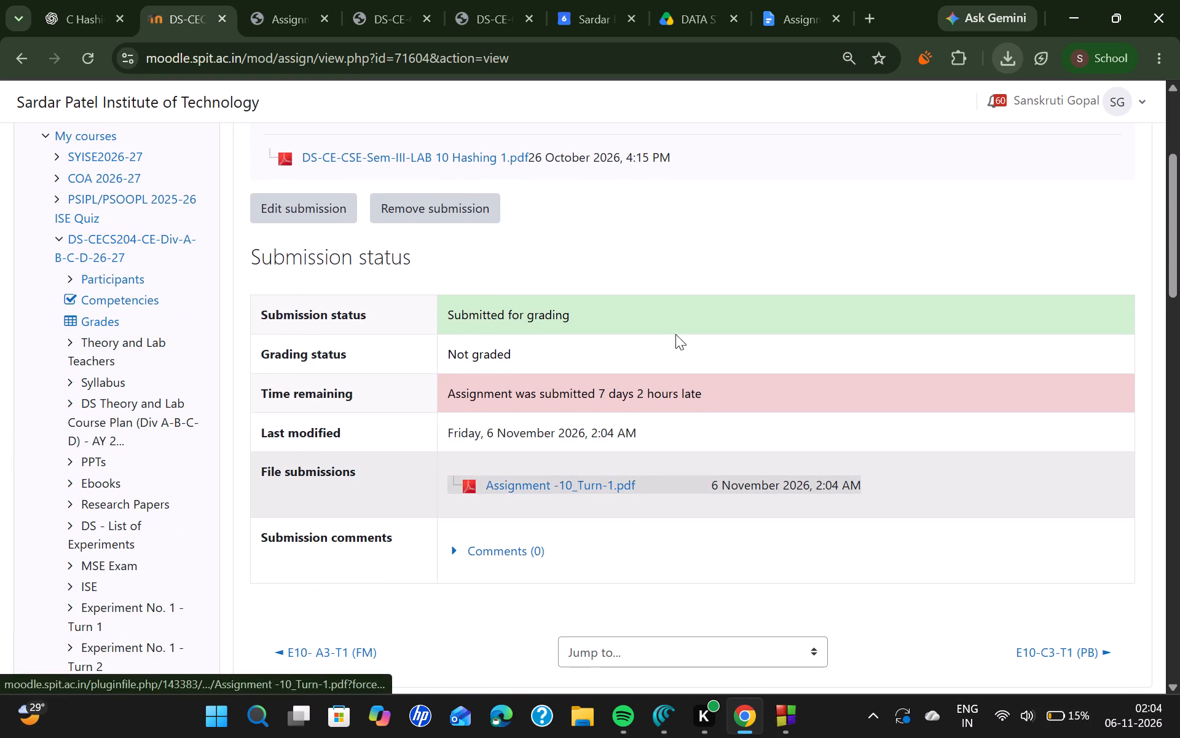
Open the downloaded Assignment -10_Turn-1 (1).pdf and review its pages from the code through to the conclusion.
left_click(994, 69)
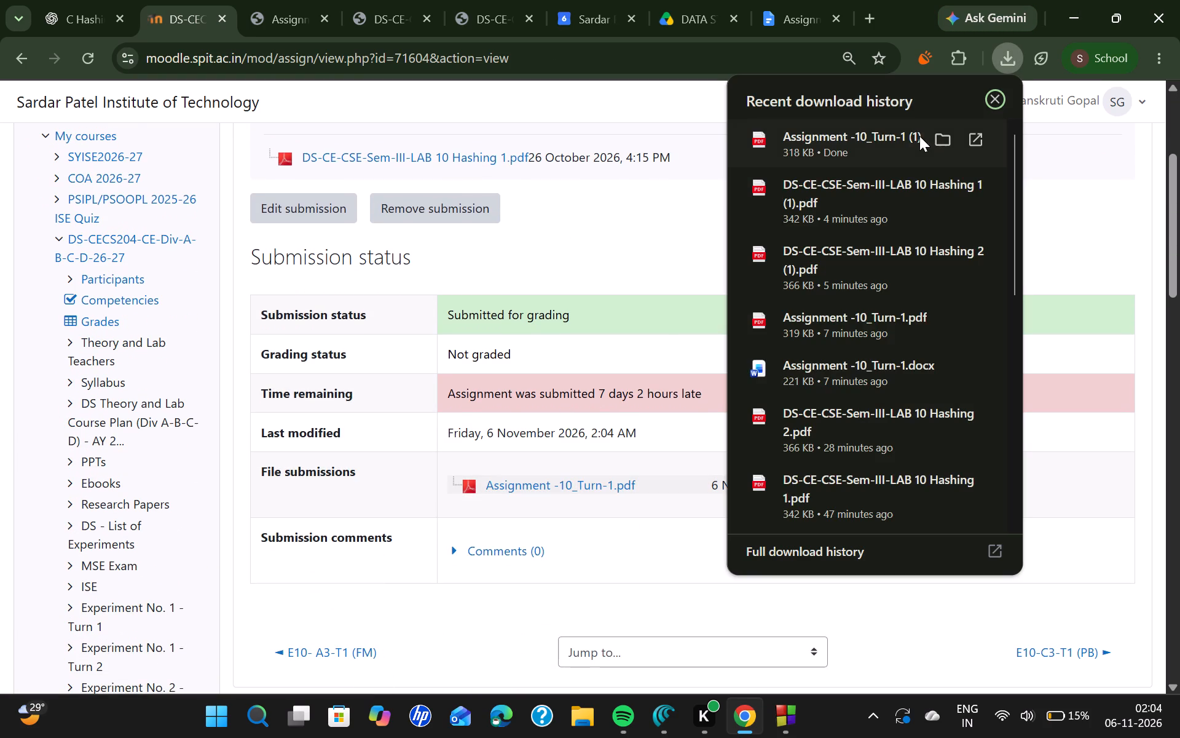
left_click(913, 140)
scroll(655, 391, "down", 8)
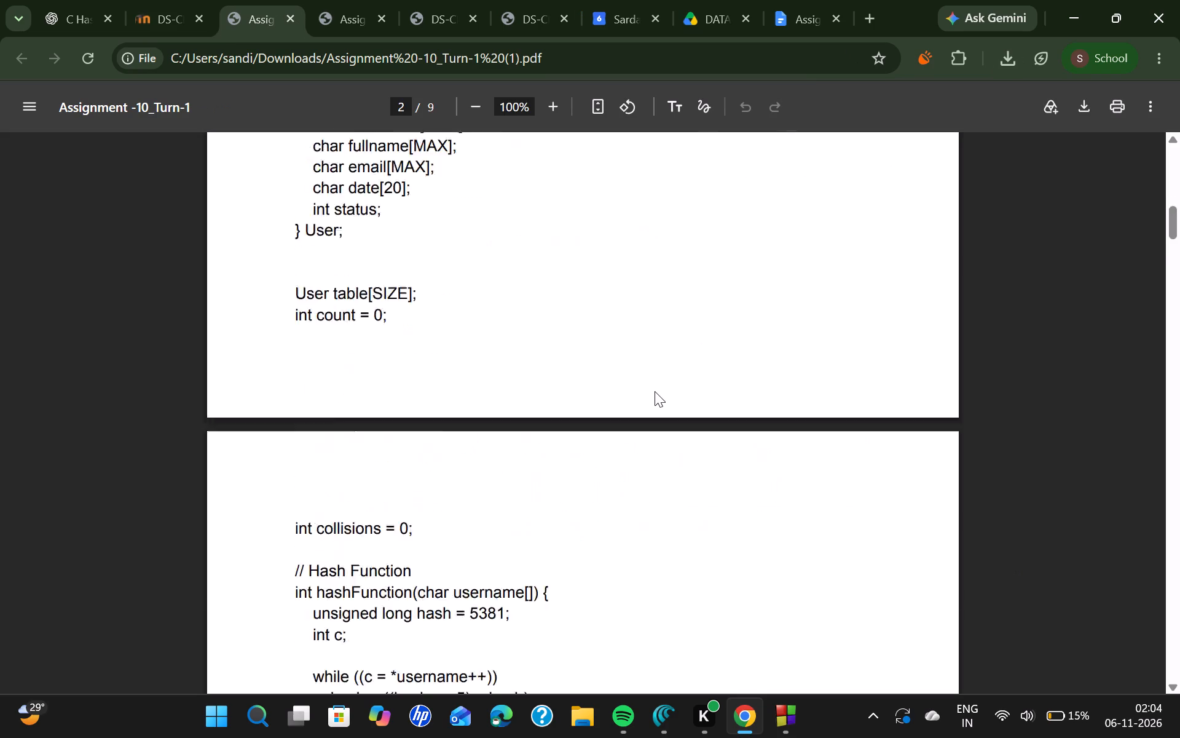
scroll(655, 391, "down", 13)
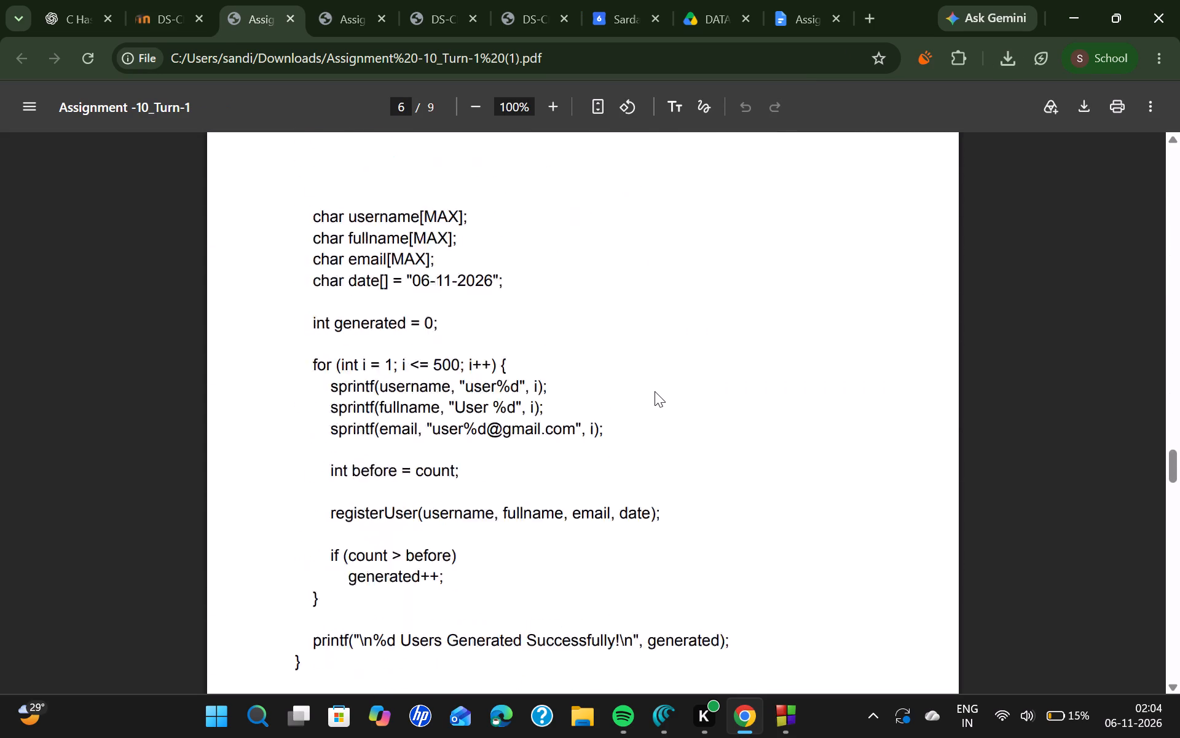
scroll(655, 391, "down", 17)
scroll(655, 391, "up", 2)
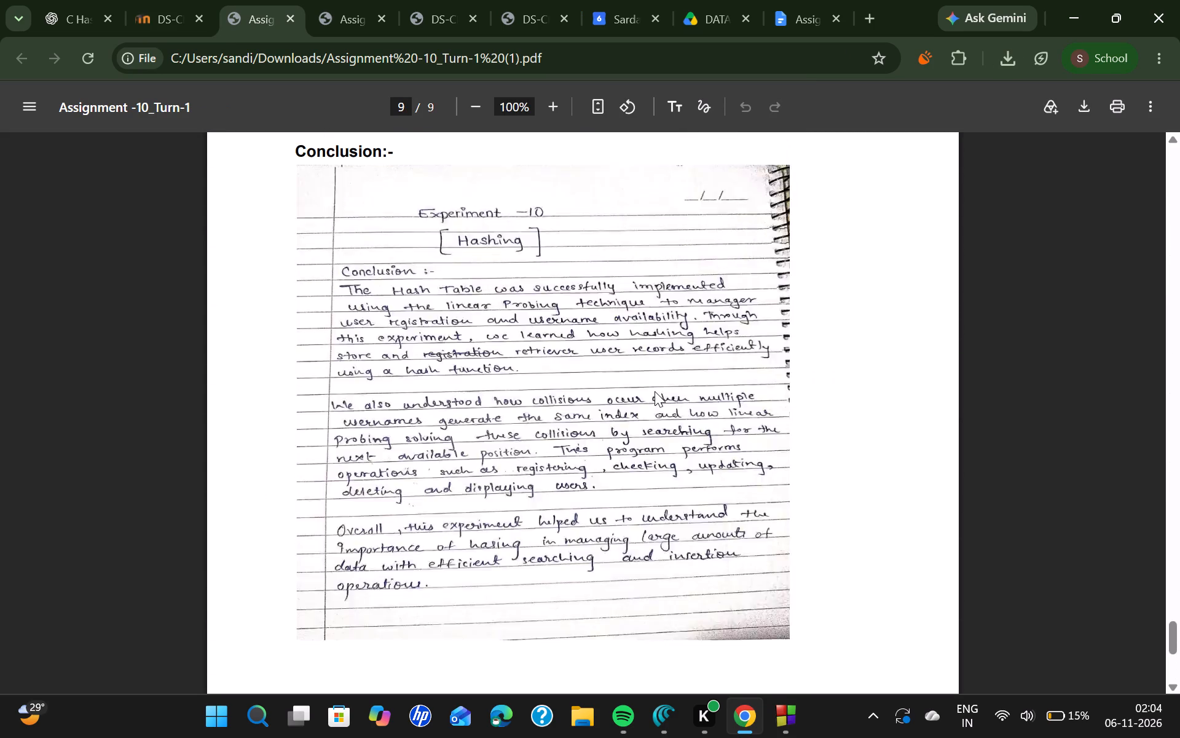
scroll(655, 391, "up", 1)
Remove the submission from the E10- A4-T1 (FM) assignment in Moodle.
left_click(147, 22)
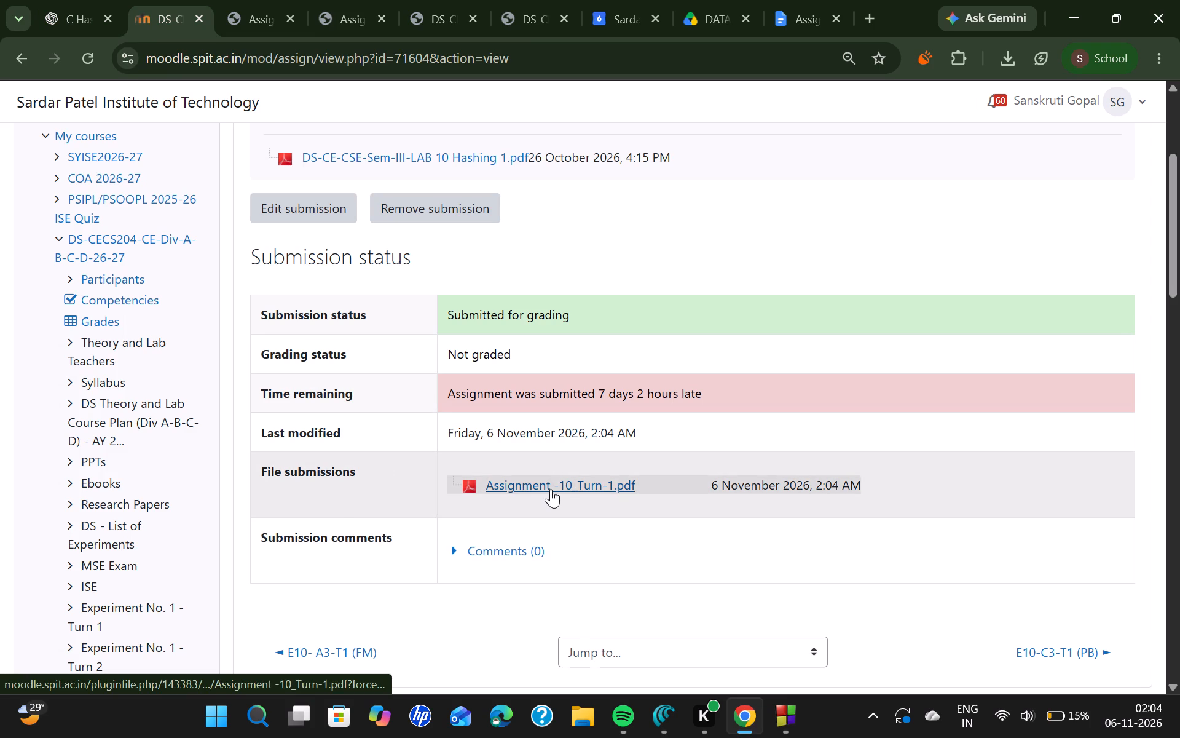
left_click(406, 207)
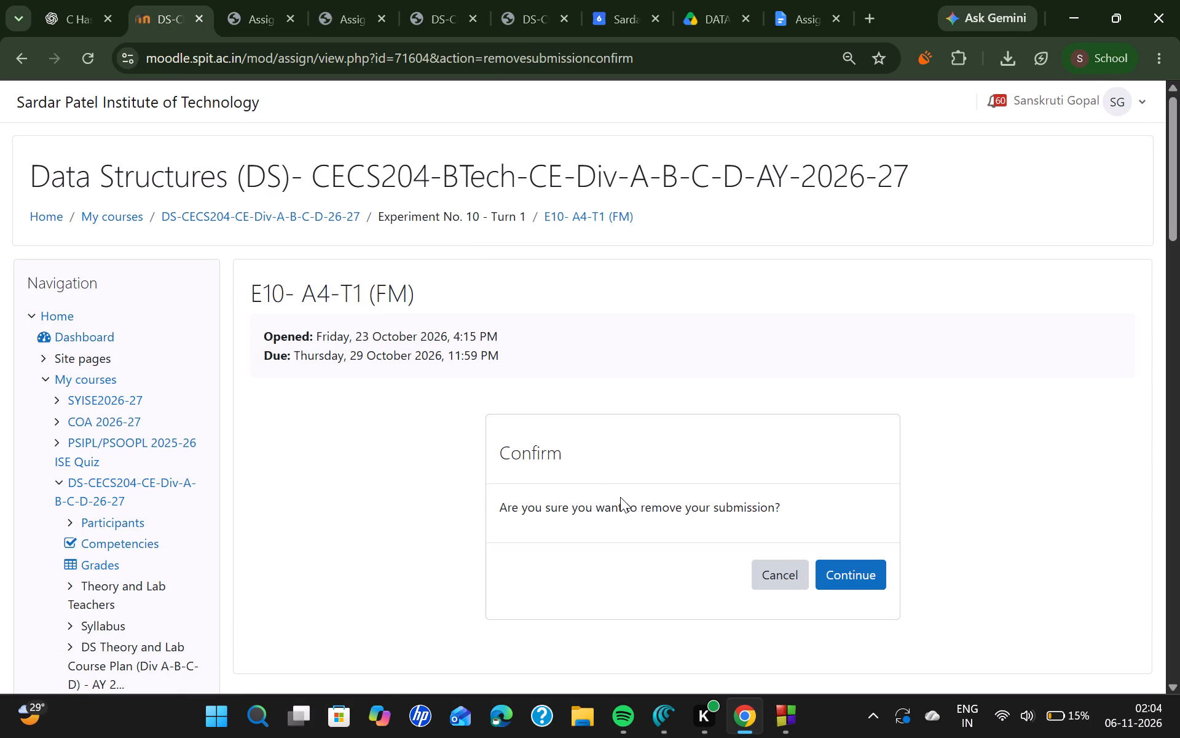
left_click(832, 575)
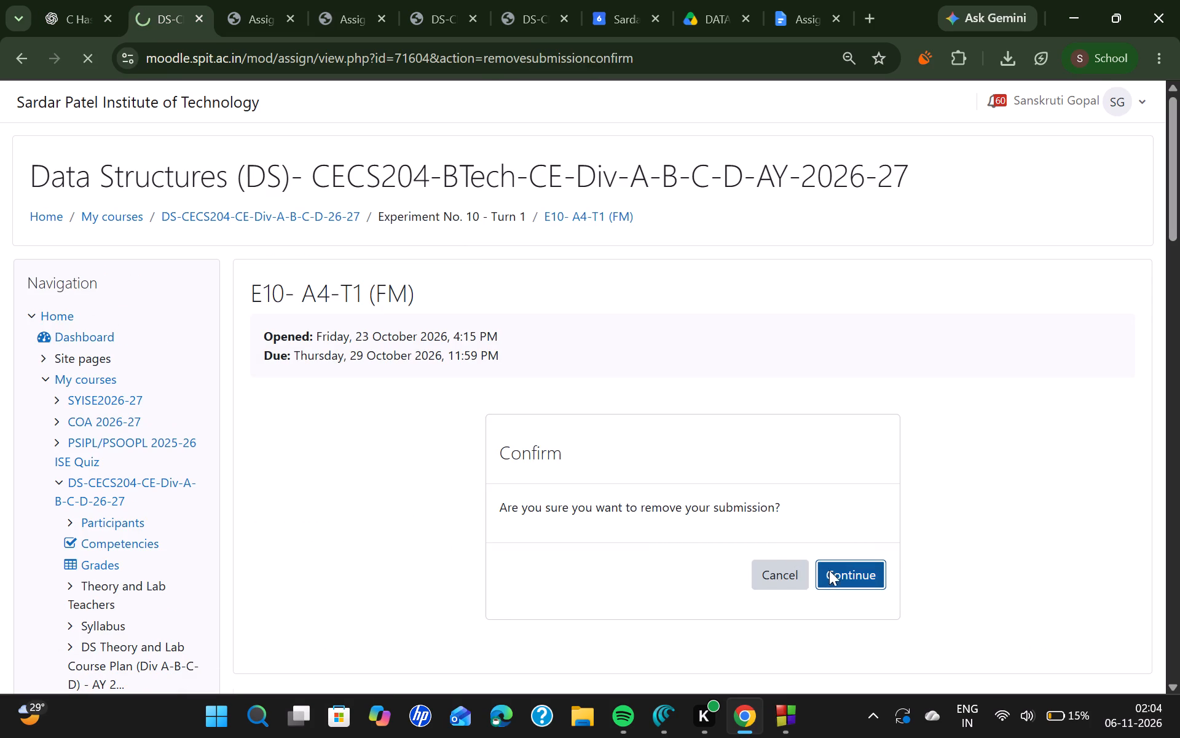
In Tab 1 of the assignment document, add the heading "Output:-" between the end of the code and the Conclusion.
left_click(797, 26)
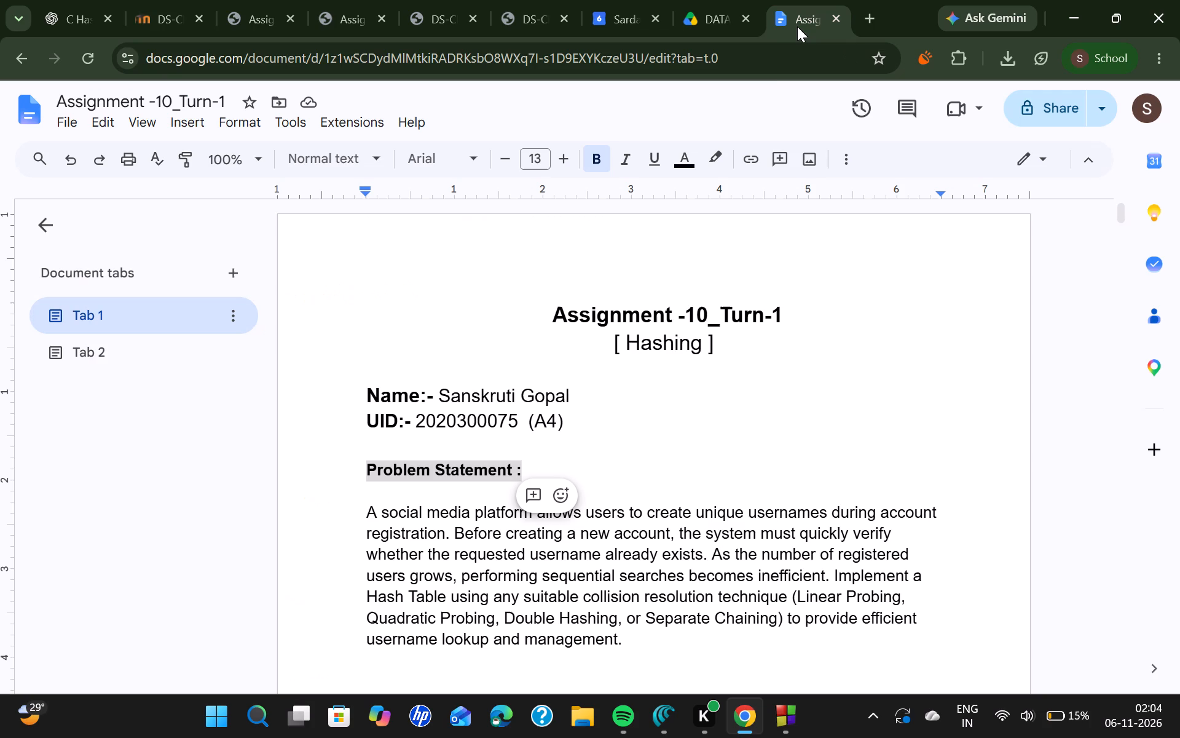
left_click(659, 394)
scroll(659, 394, "down", 10)
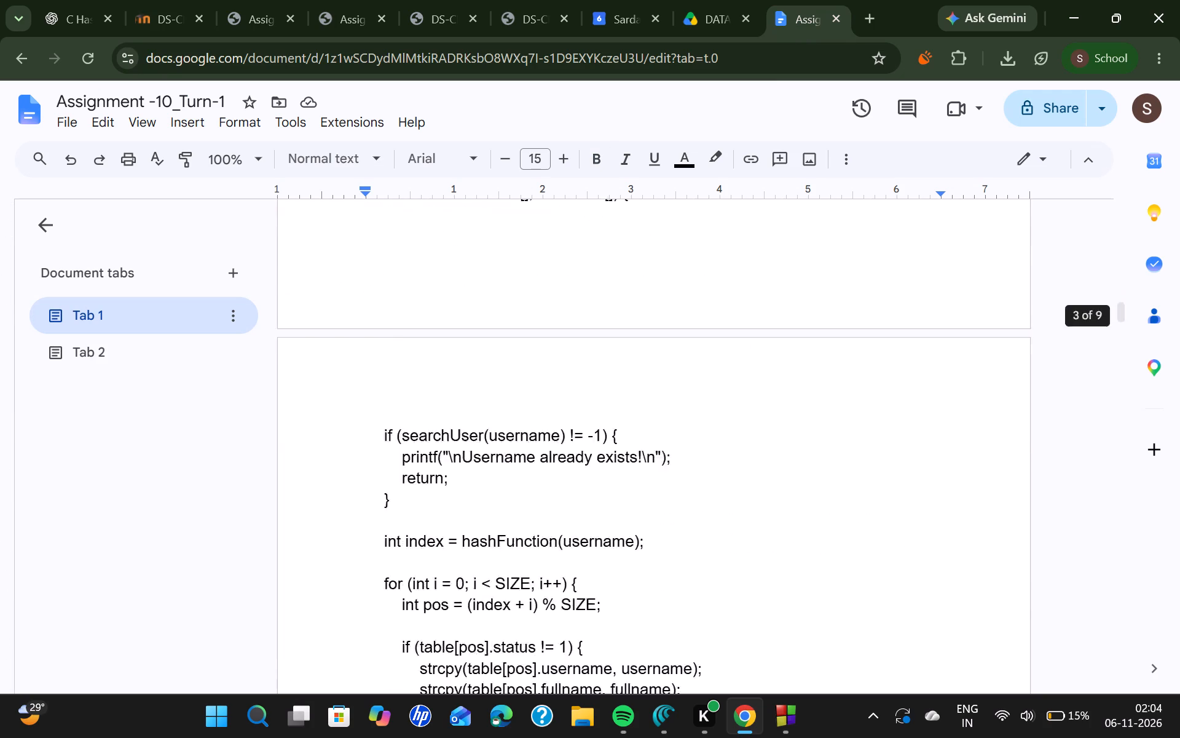
scroll(659, 394, "down", 8)
scroll(659, 394, "up", 1)
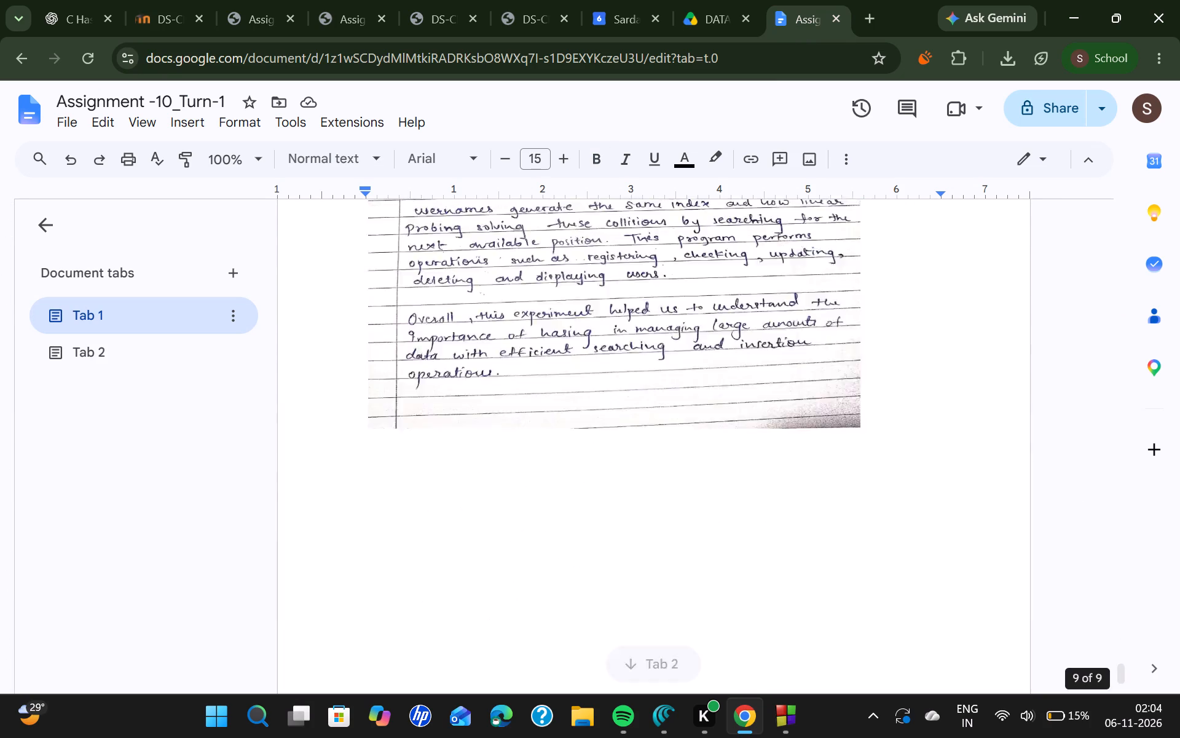
scroll(659, 394, "up", 5)
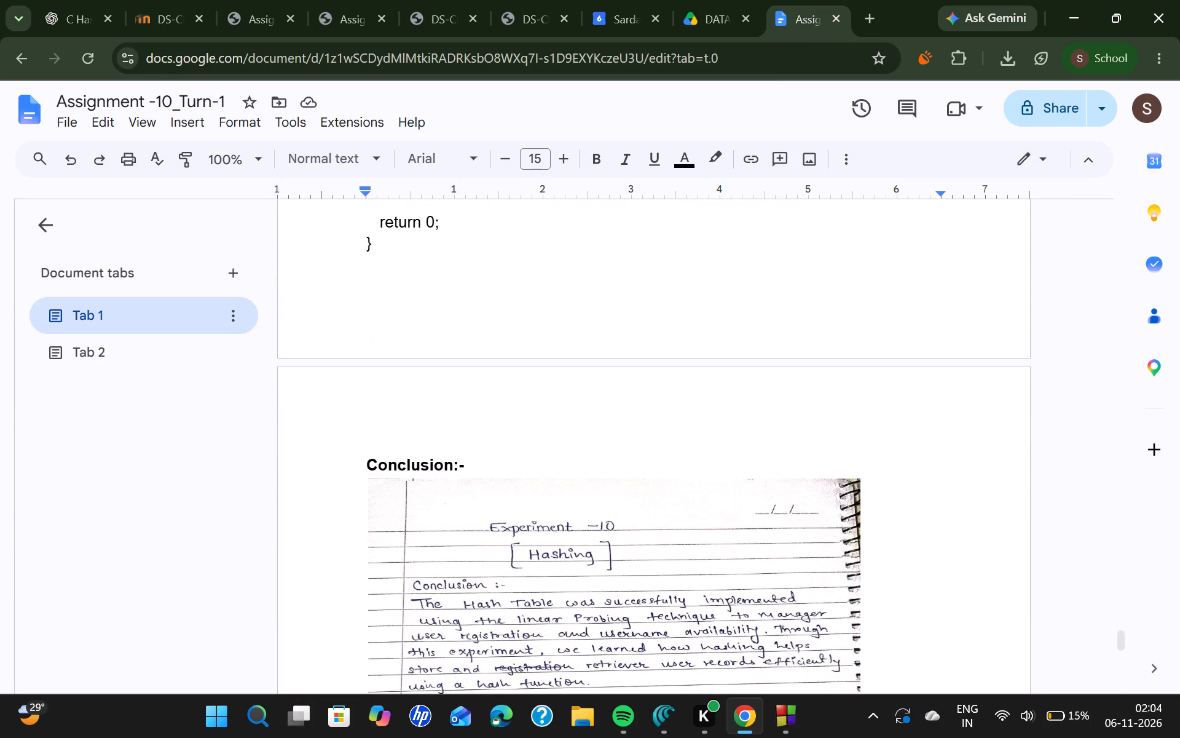
left_click(459, 405)
left_click(376, 428)
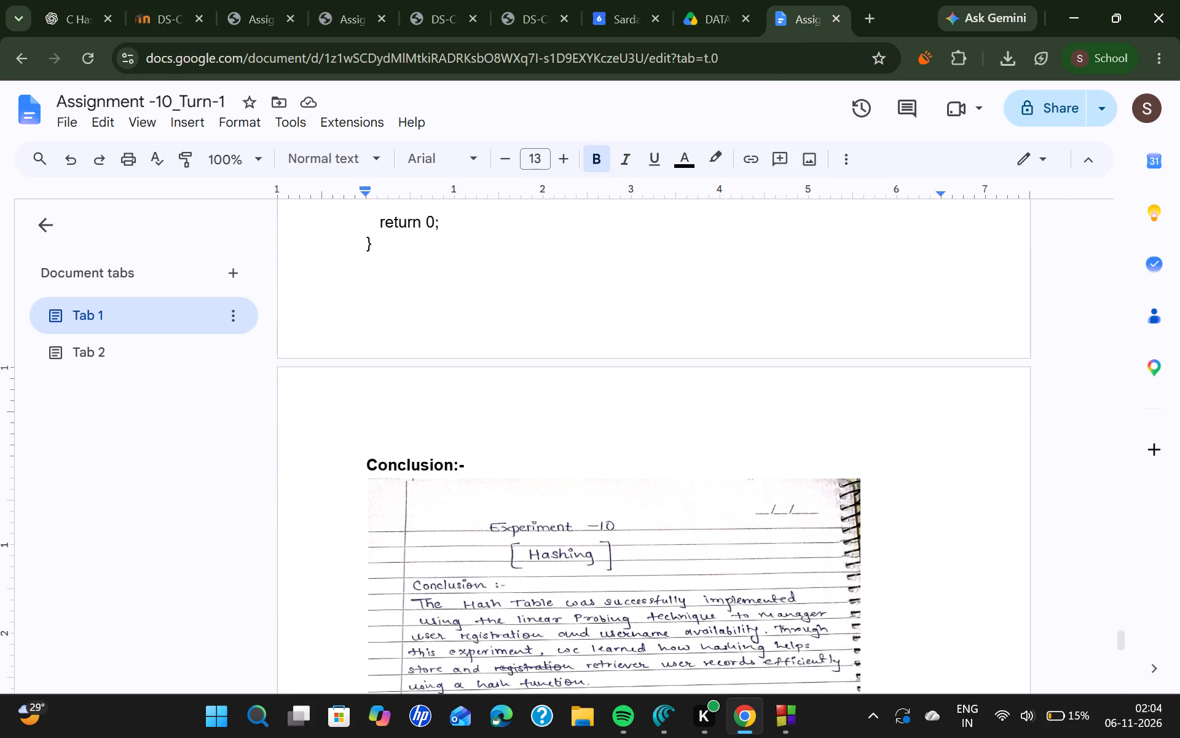
left_click(354, 452)
left_click(407, 290)
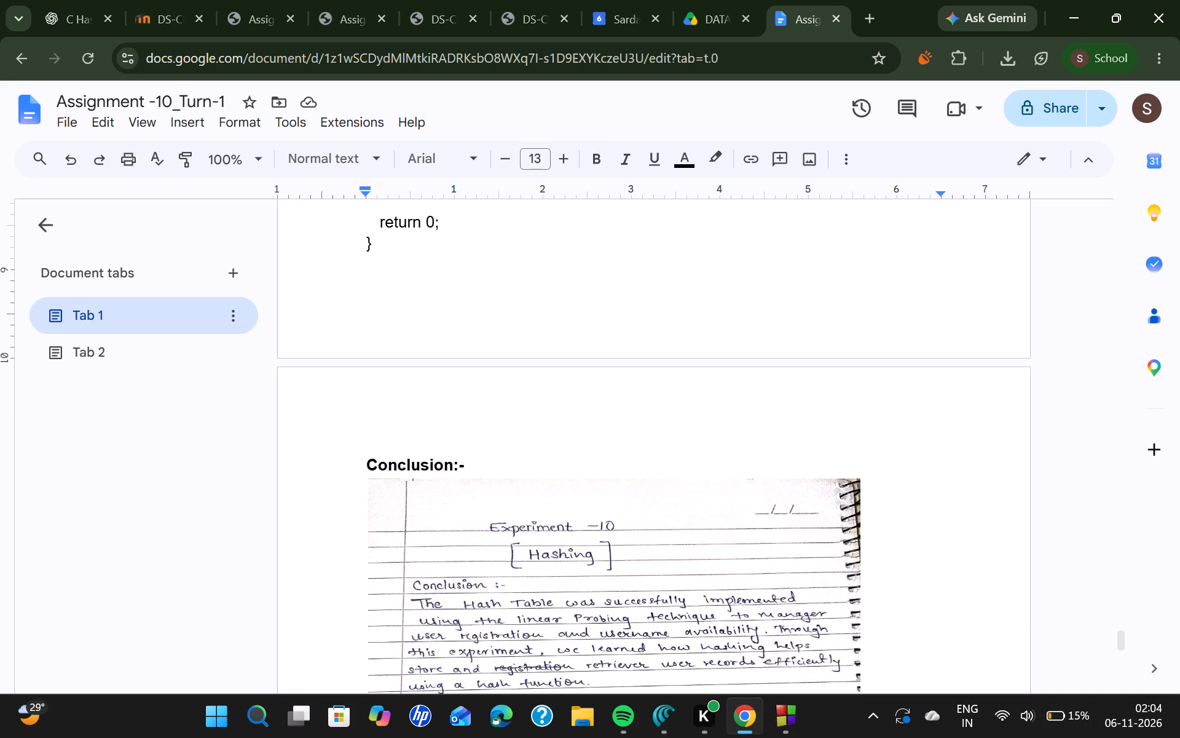
key("Return")
type("Ouy")
key("BackSpace")
type("tput:-")
key("Return")
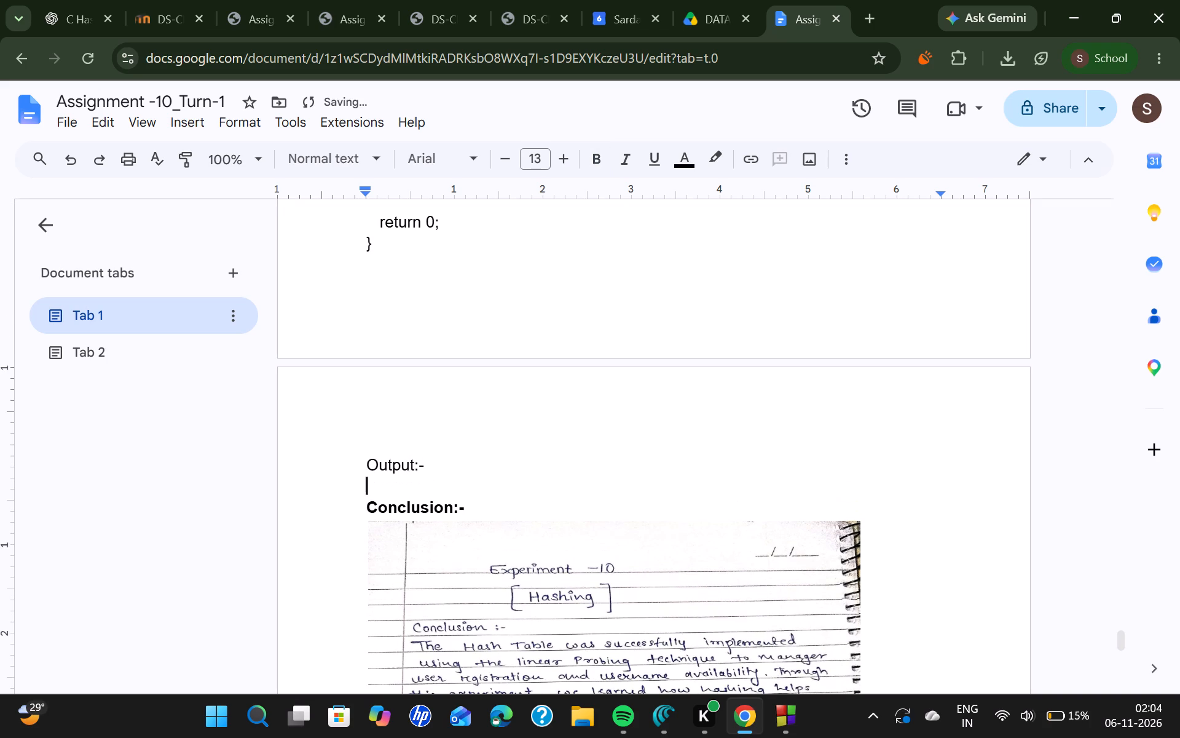
Make the "Output:-" heading bold.
left_click_drag(433, 472, 394, 473)
left_click_drag(394, 473, 366, 465)
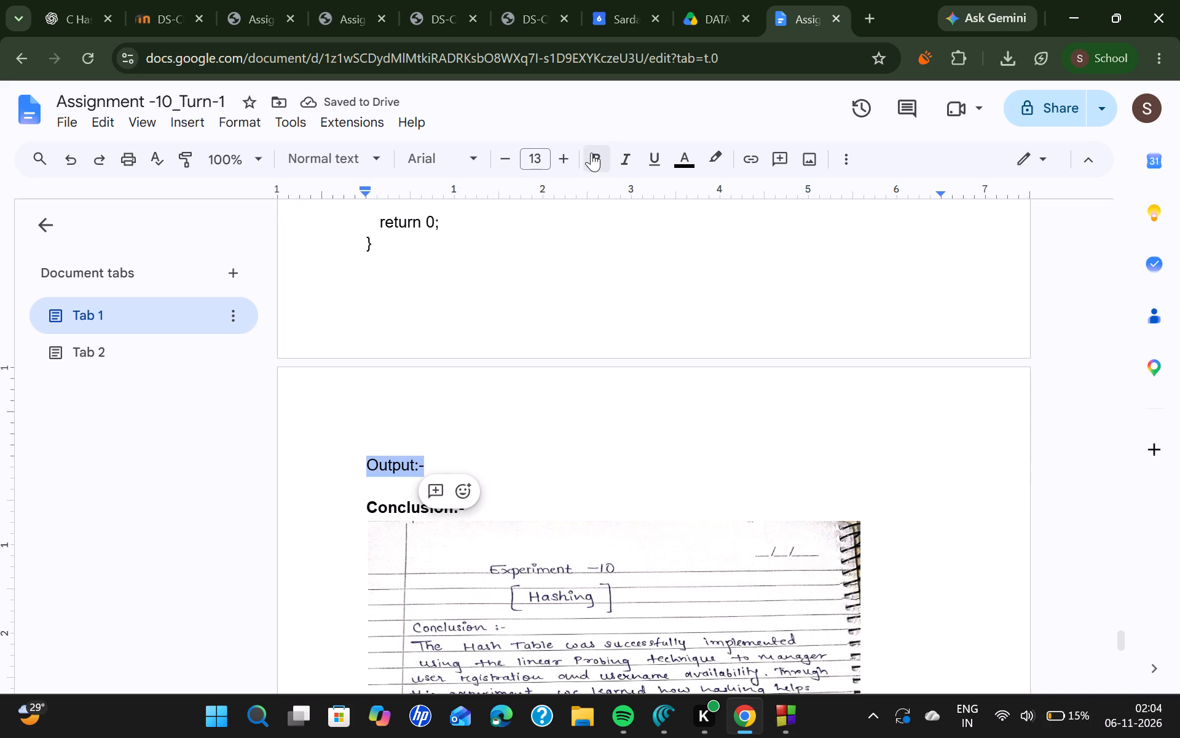
left_click(591, 153)
left_click(505, 454)
key("Return")
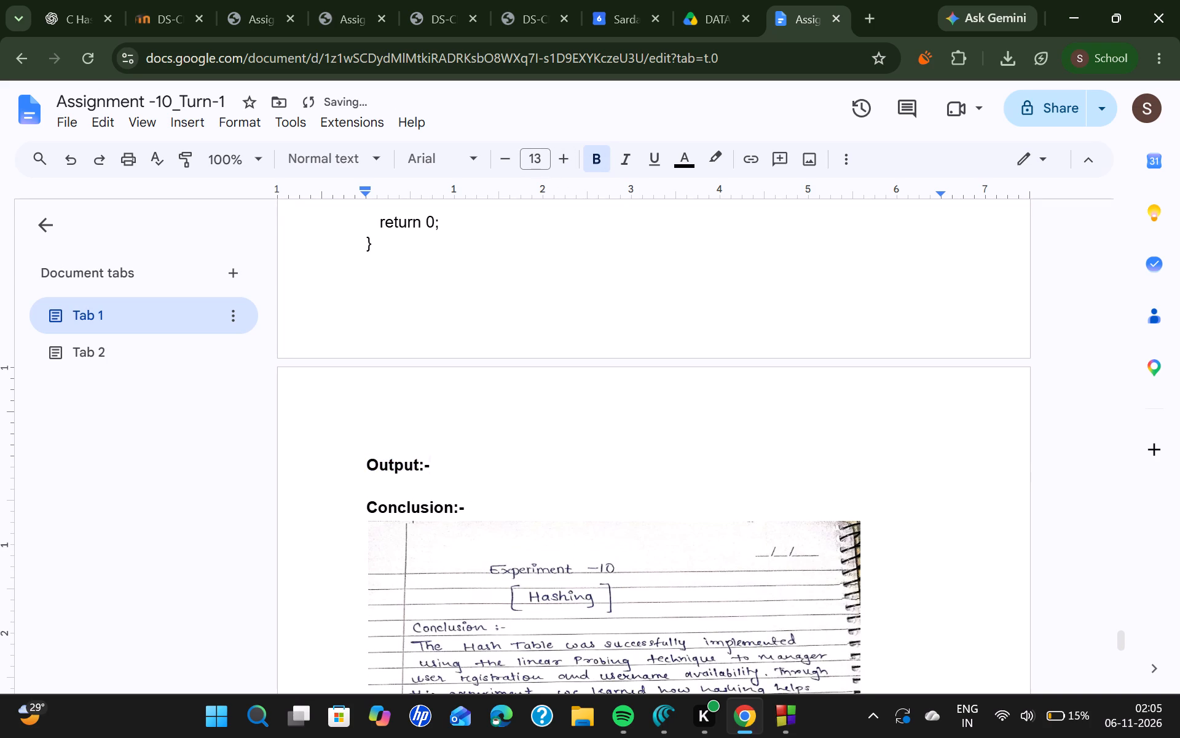
left_click(192, 121)
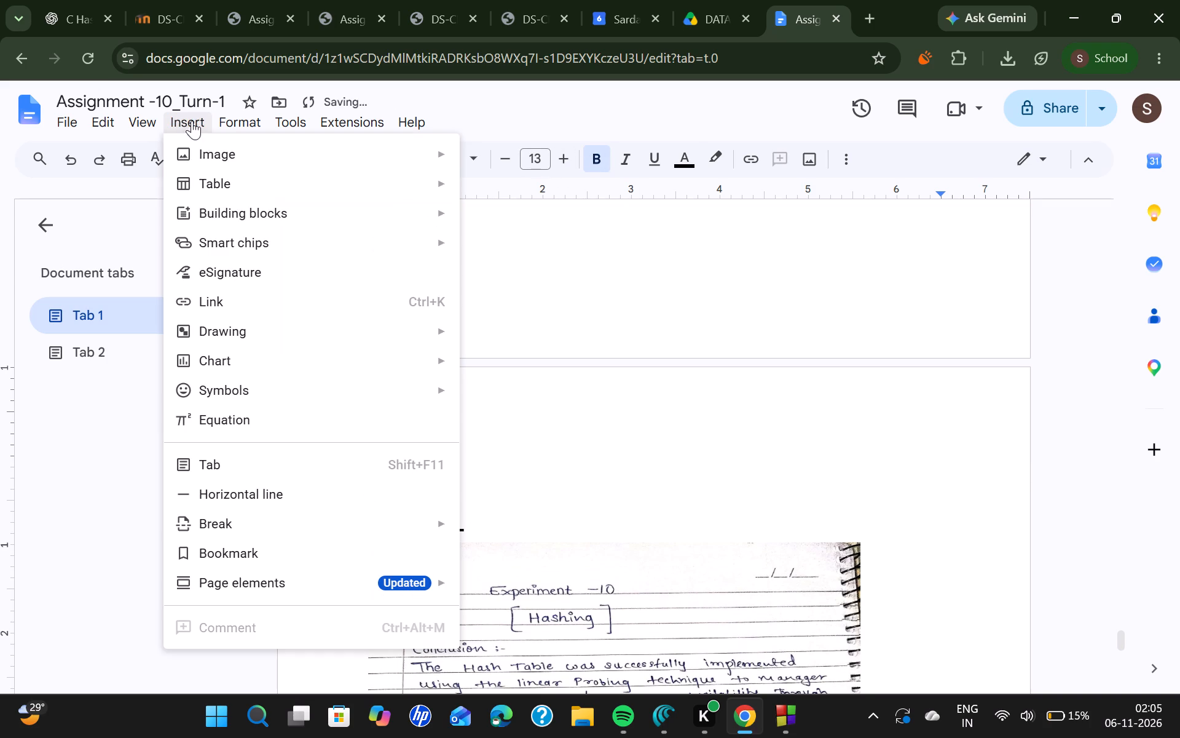
left_click(479, 149)
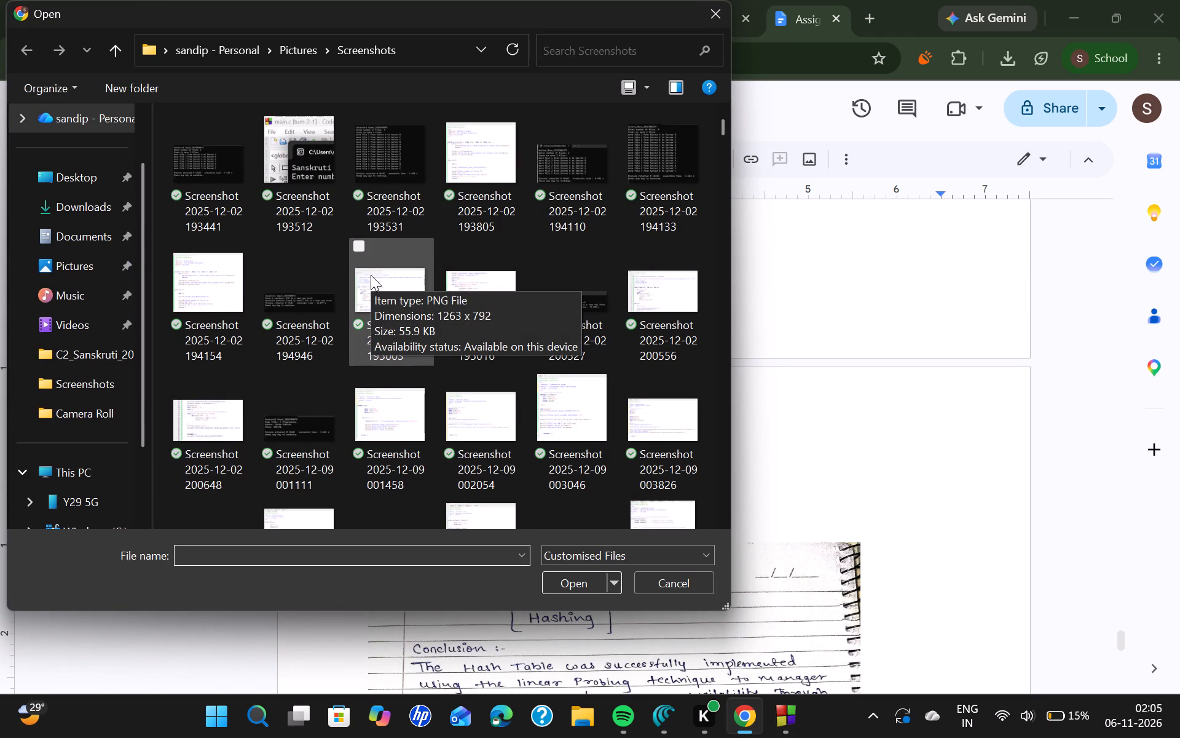
scroll(506, 240, "down", 7)
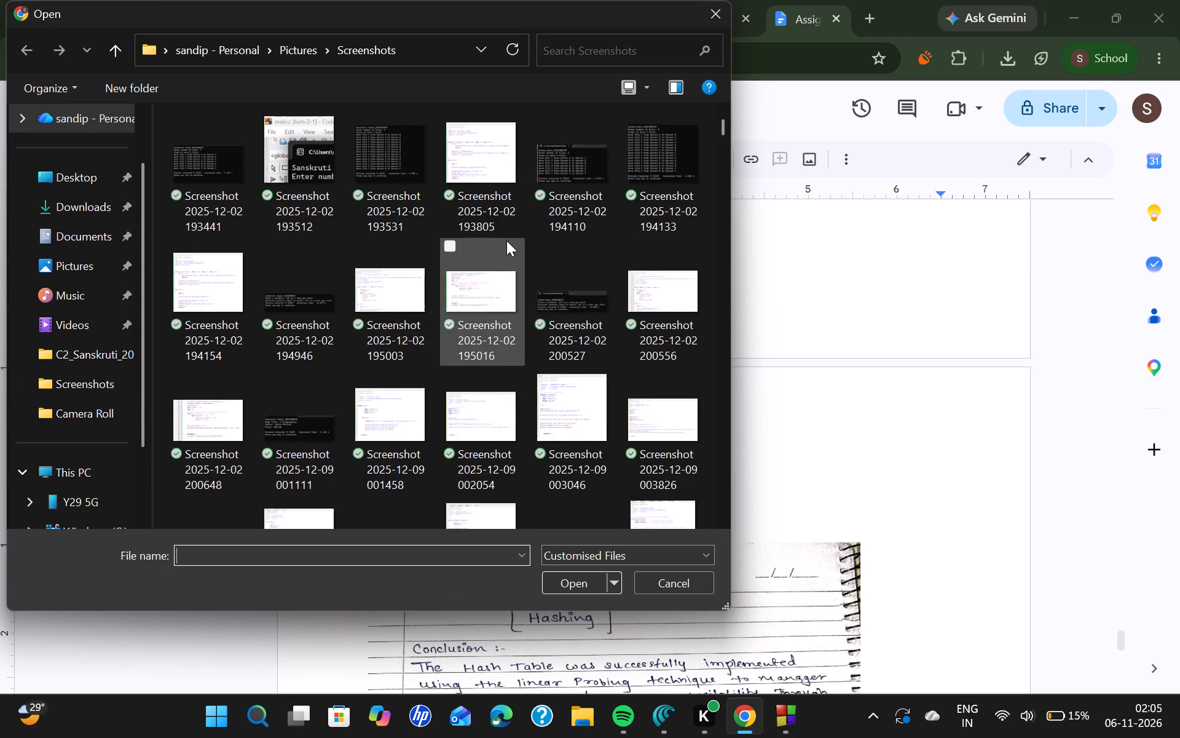
scroll(506, 240, "down", 20)
scroll(506, 240, "down", 20)
scroll(506, 240, "down", 20)
scroll(506, 240, "up", 20)
scroll(506, 240, "up", 5)
scroll(506, 240, "down", 20)
scroll(506, 240, "down", 20)
scroll(506, 240, "down", 20)
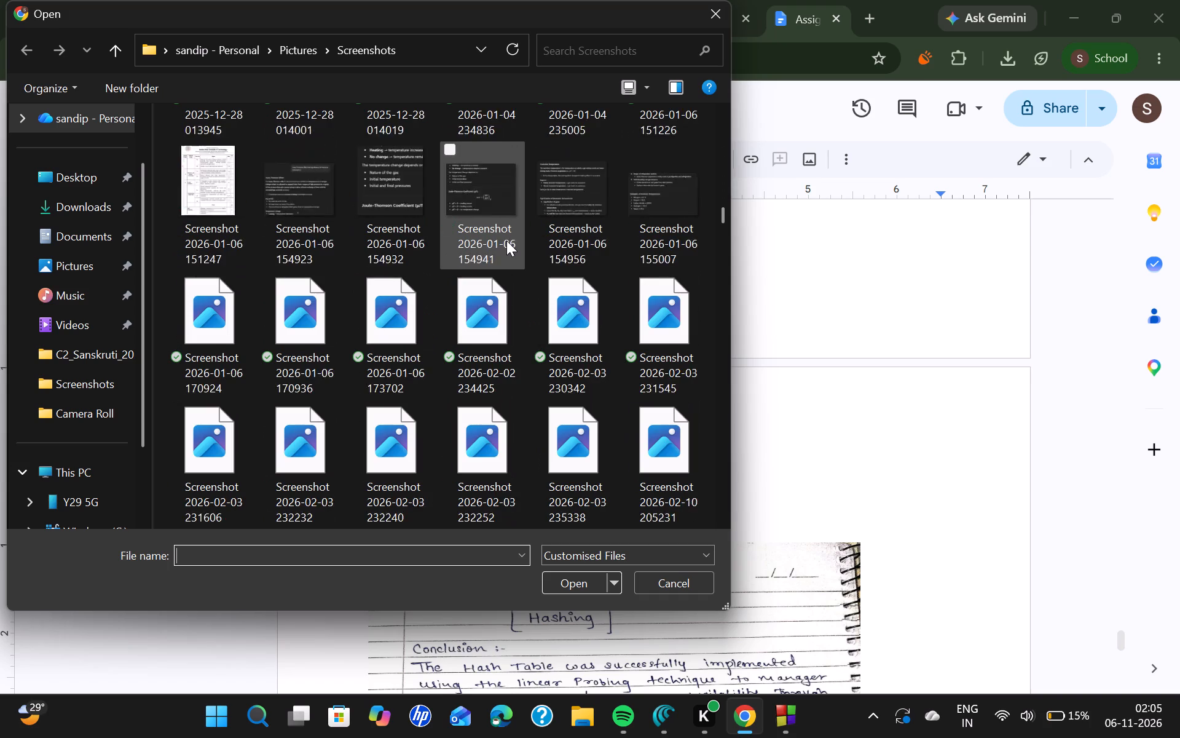
scroll(506, 240, "down", 20)
scroll(506, 240, "down", 20)
scroll(506, 240, "down", 20)
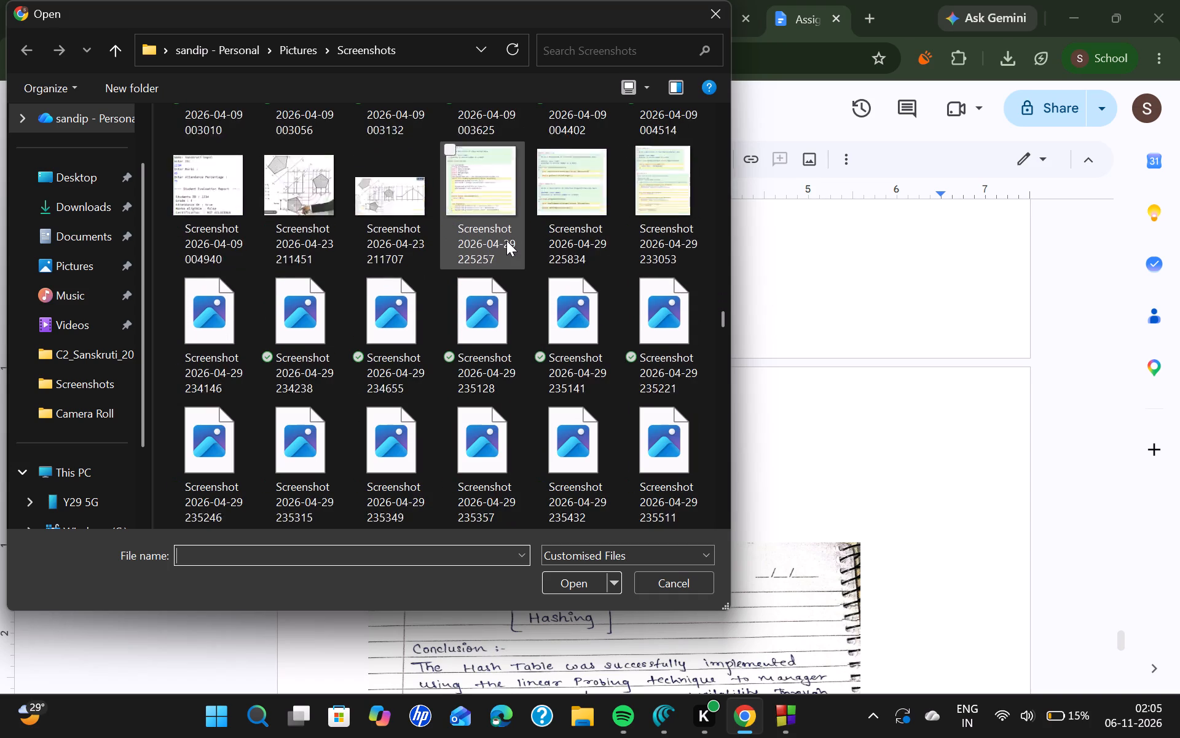
scroll(506, 240, "down", 20)
scroll(506, 240, "down", 20)
scroll(506, 240, "down", 20)
scroll(506, 240, "up", 1)
scroll(506, 240, "down", 20)
scroll(506, 240, "down", 20)
scroll(506, 240, "down", 4)
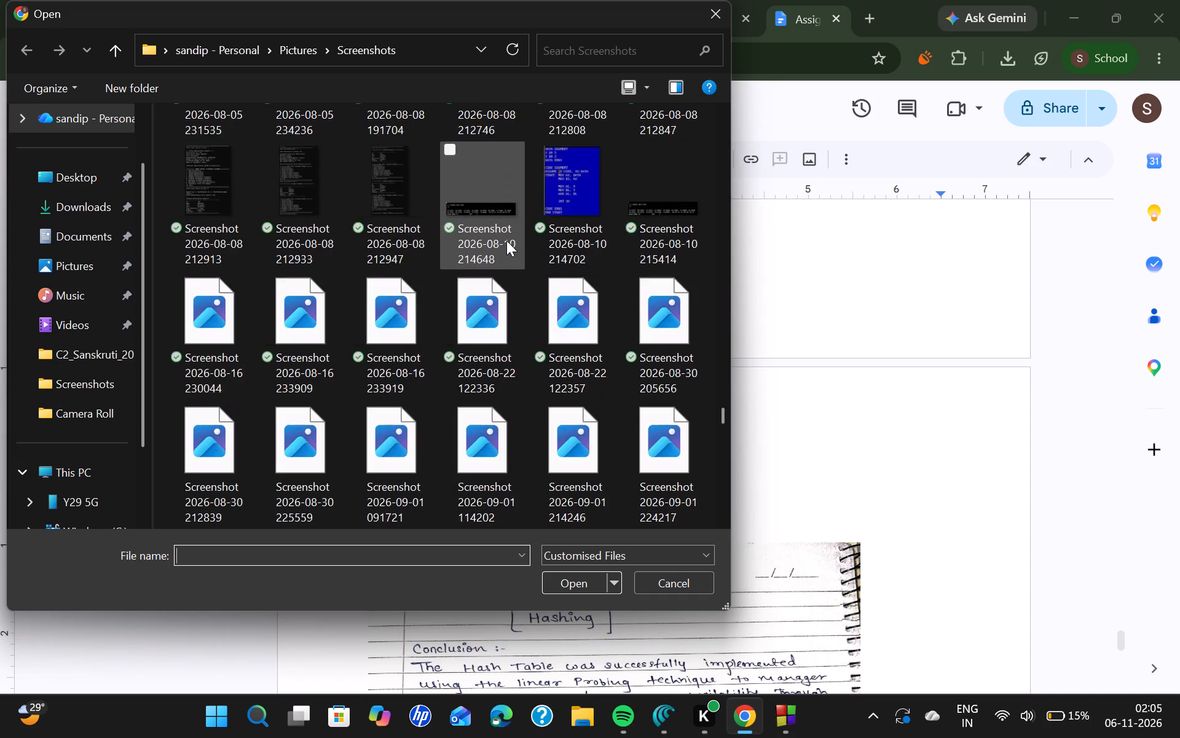
scroll(506, 240, "down", 20)
scroll(506, 240, "down", 18)
scroll(506, 240, "down", 20)
scroll(506, 240, "down", 14)
scroll(506, 240, "down", 8)
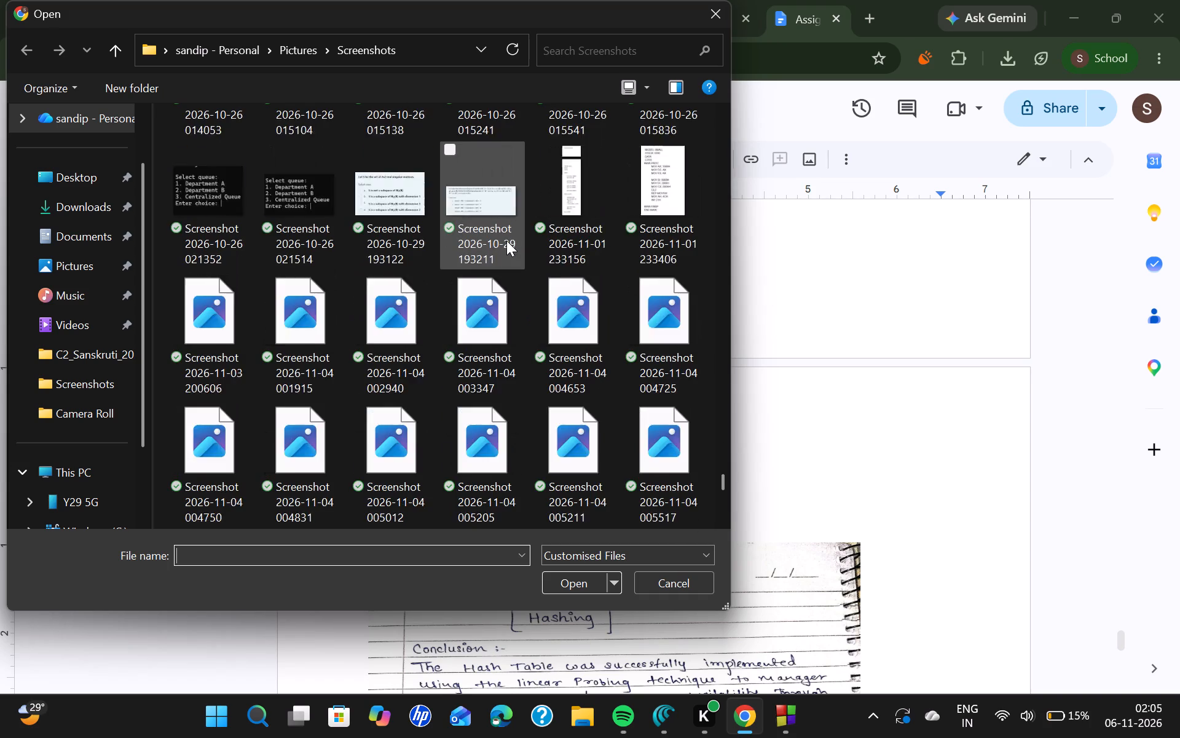
scroll(506, 240, "down", 8)
scroll(476, 317, "up", 1)
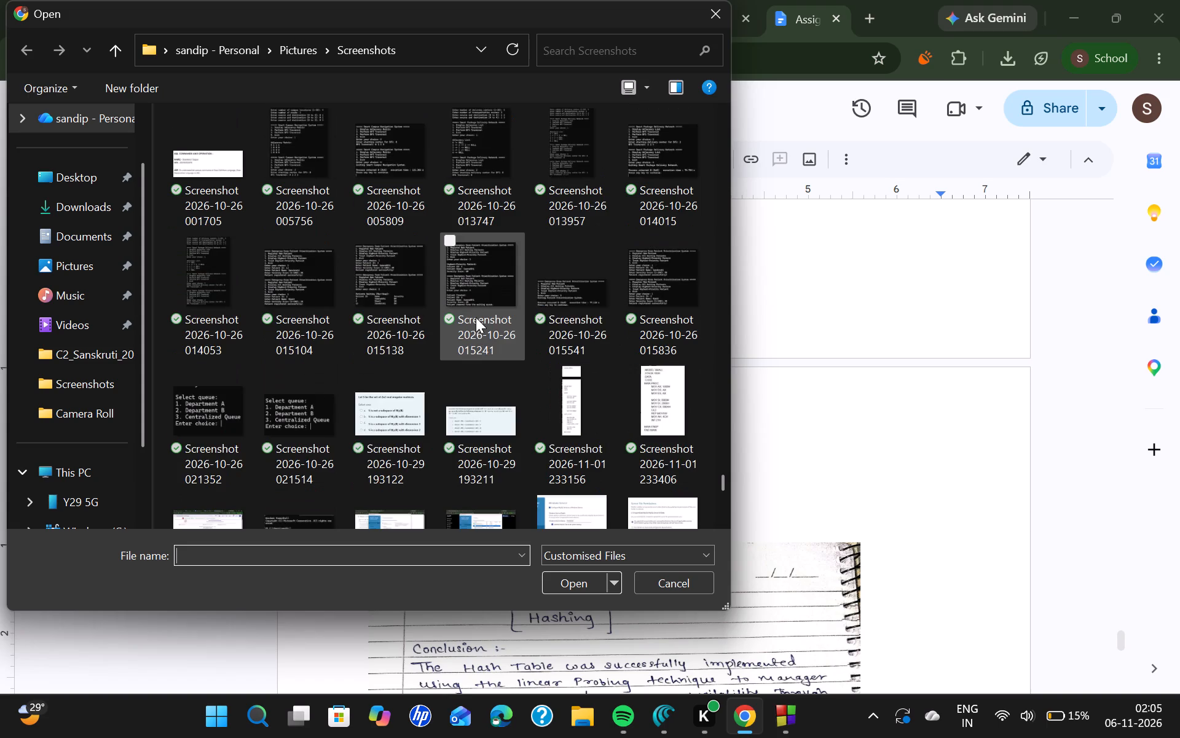
scroll(476, 317, "down", 2)
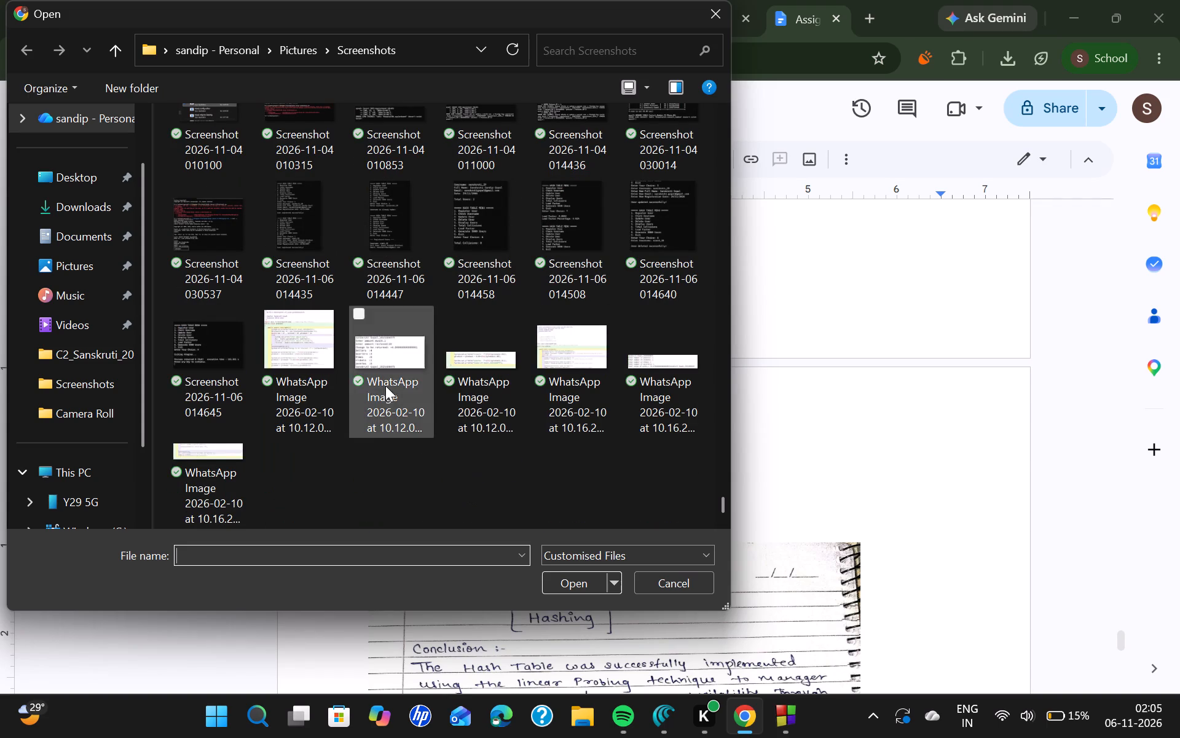
left_click(269, 186)
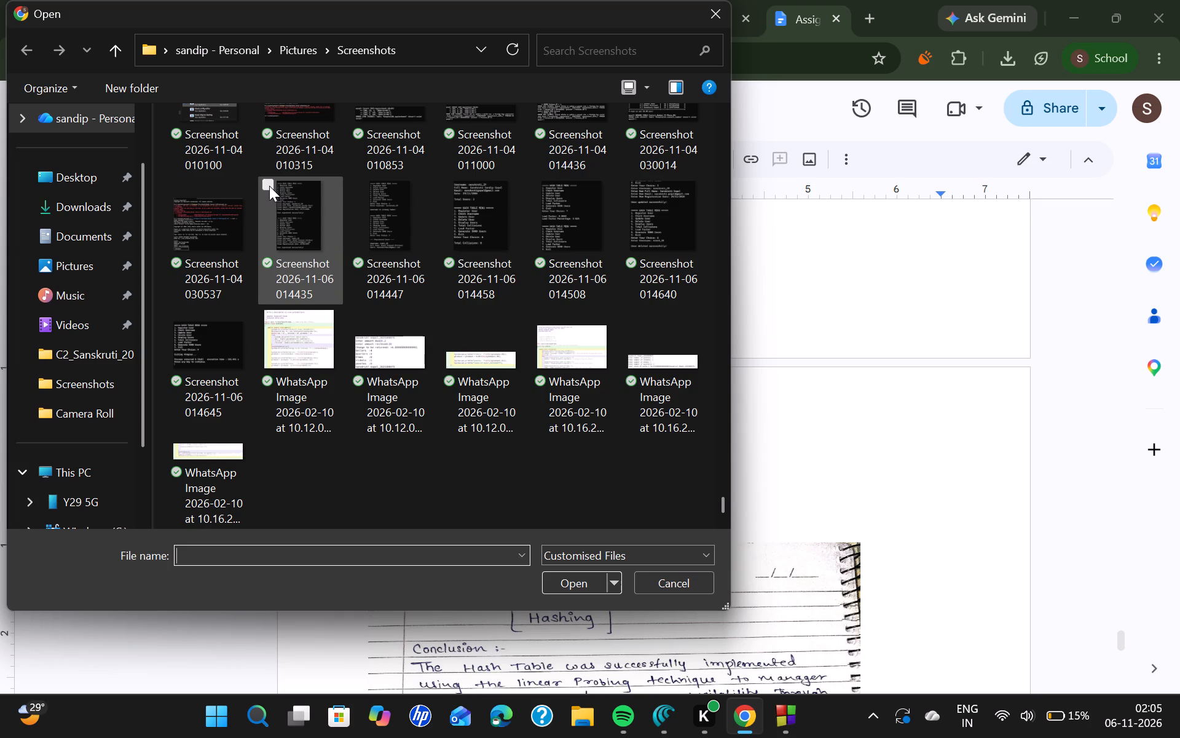
left_click(358, 183)
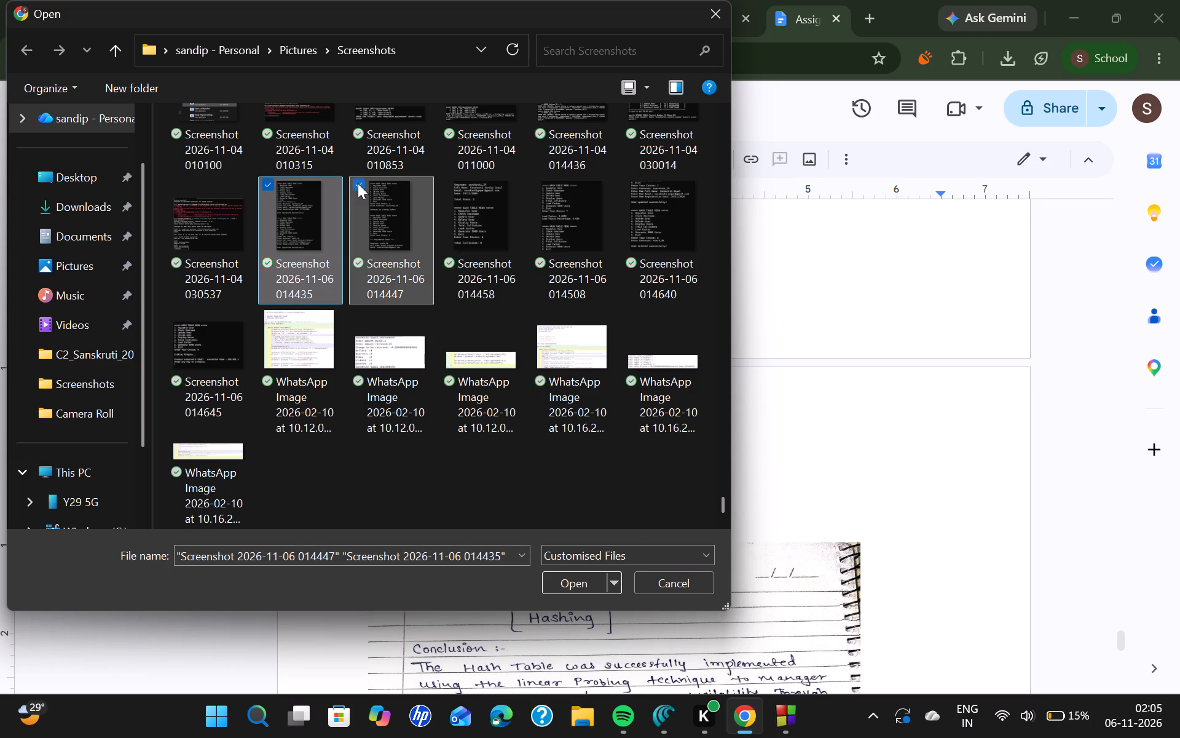
left_click(452, 184)
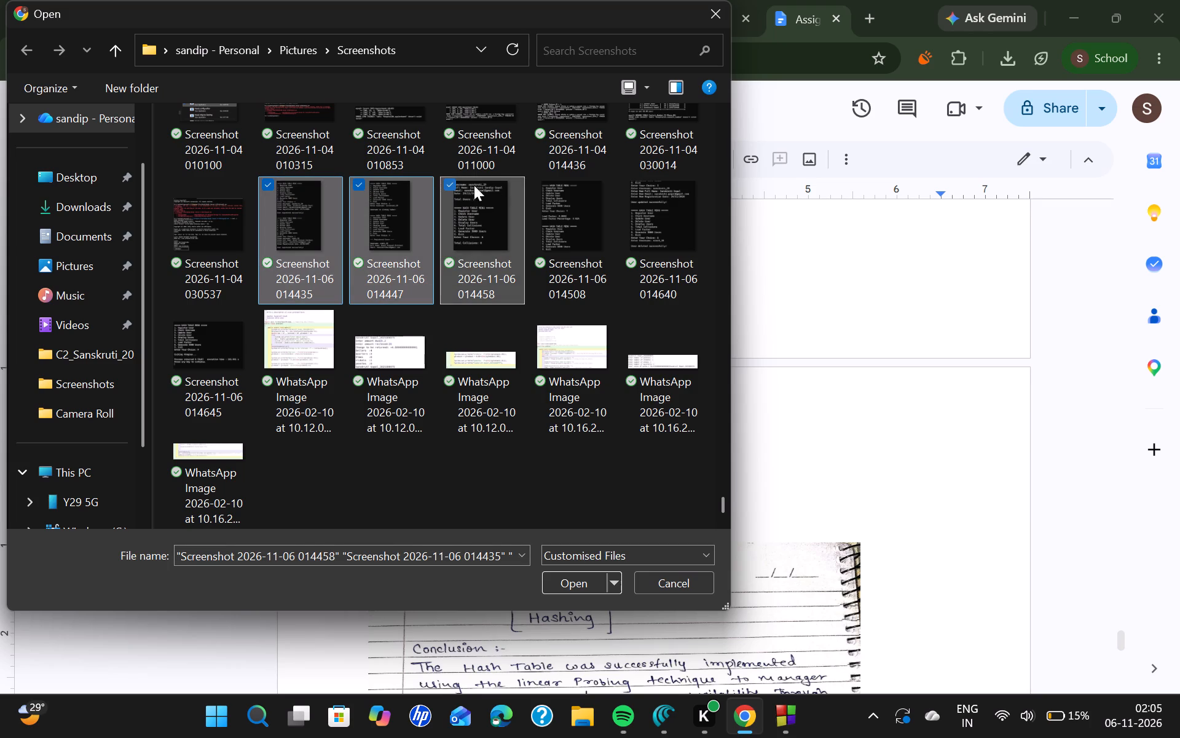
left_click(538, 186)
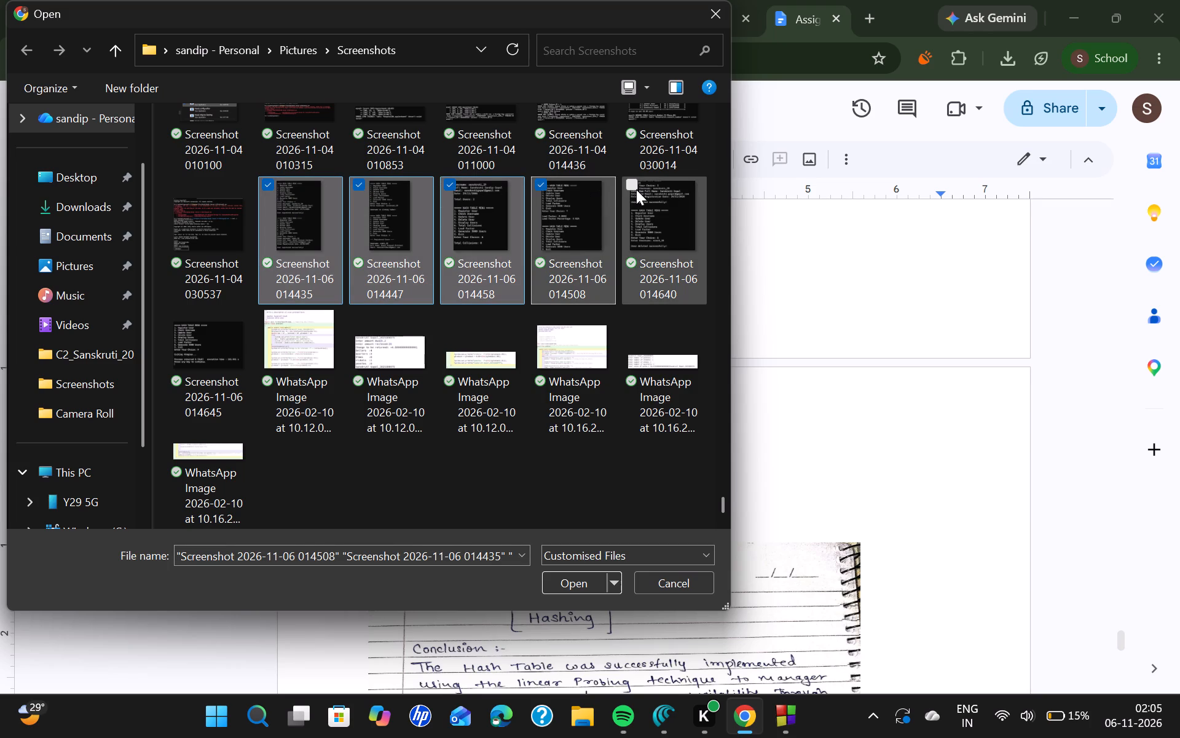
left_click(636, 189)
left_click(181, 320)
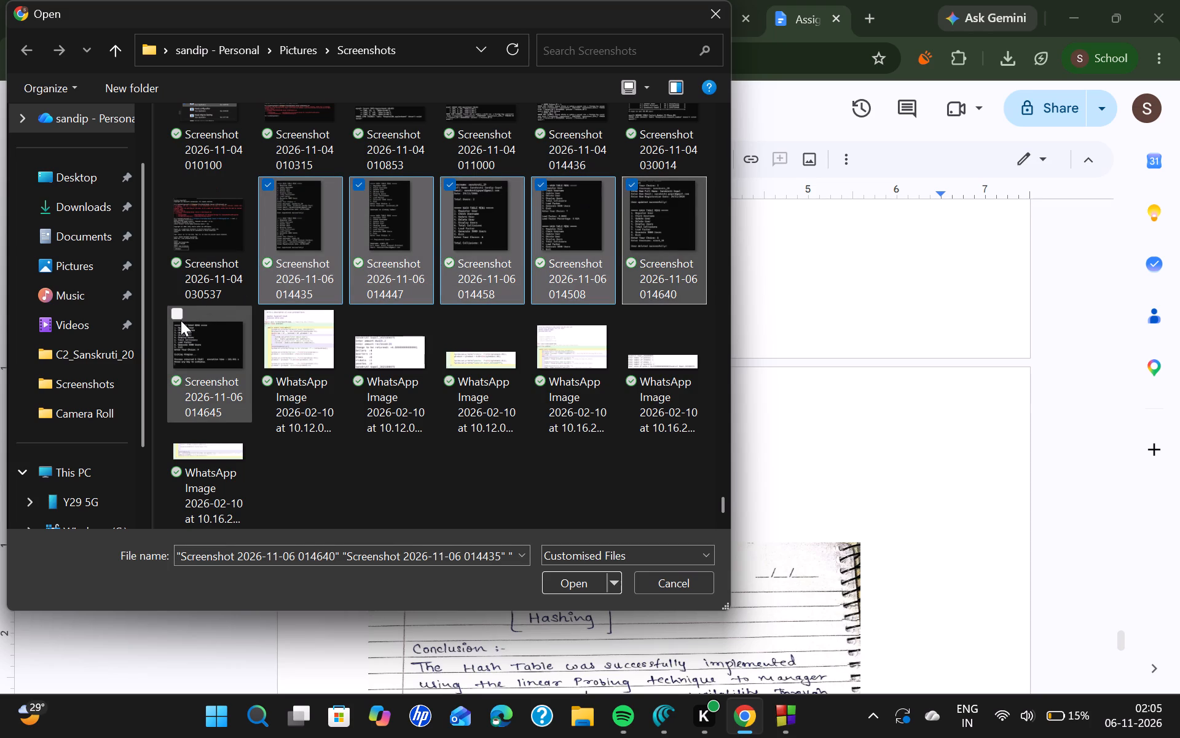
left_click(558, 580)
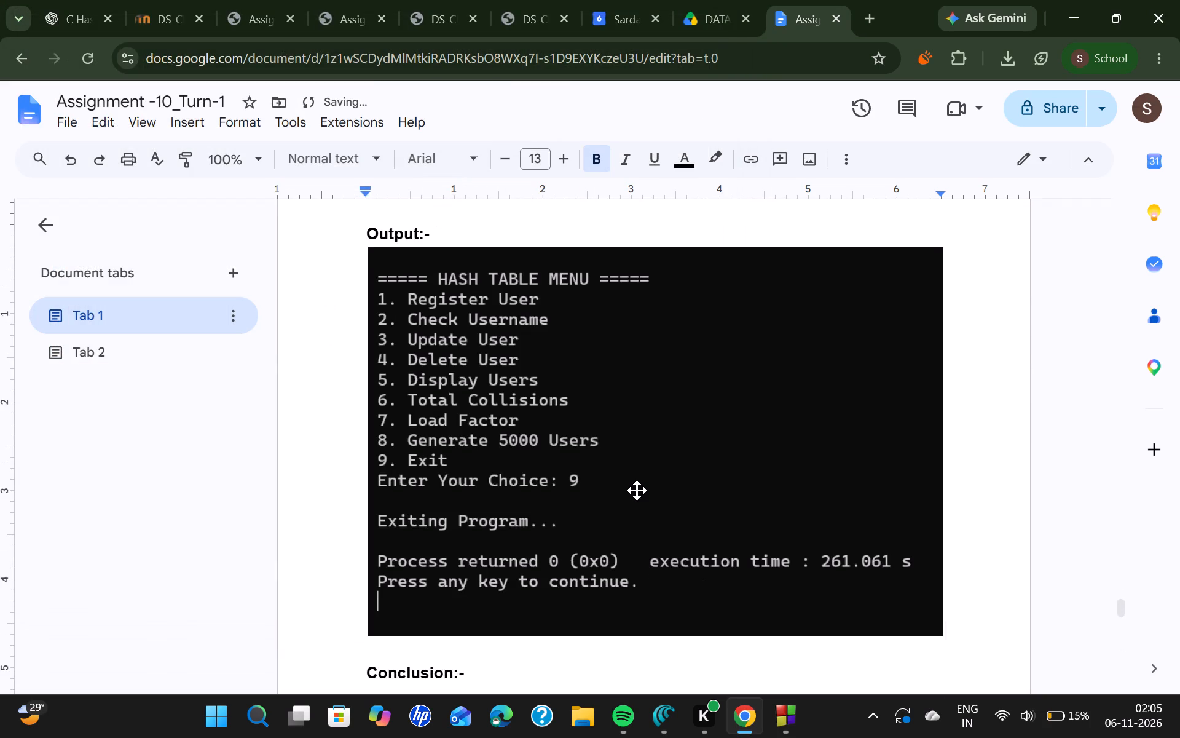
scroll(637, 490, "up", 1)
scroll(637, 490, "down", 1)
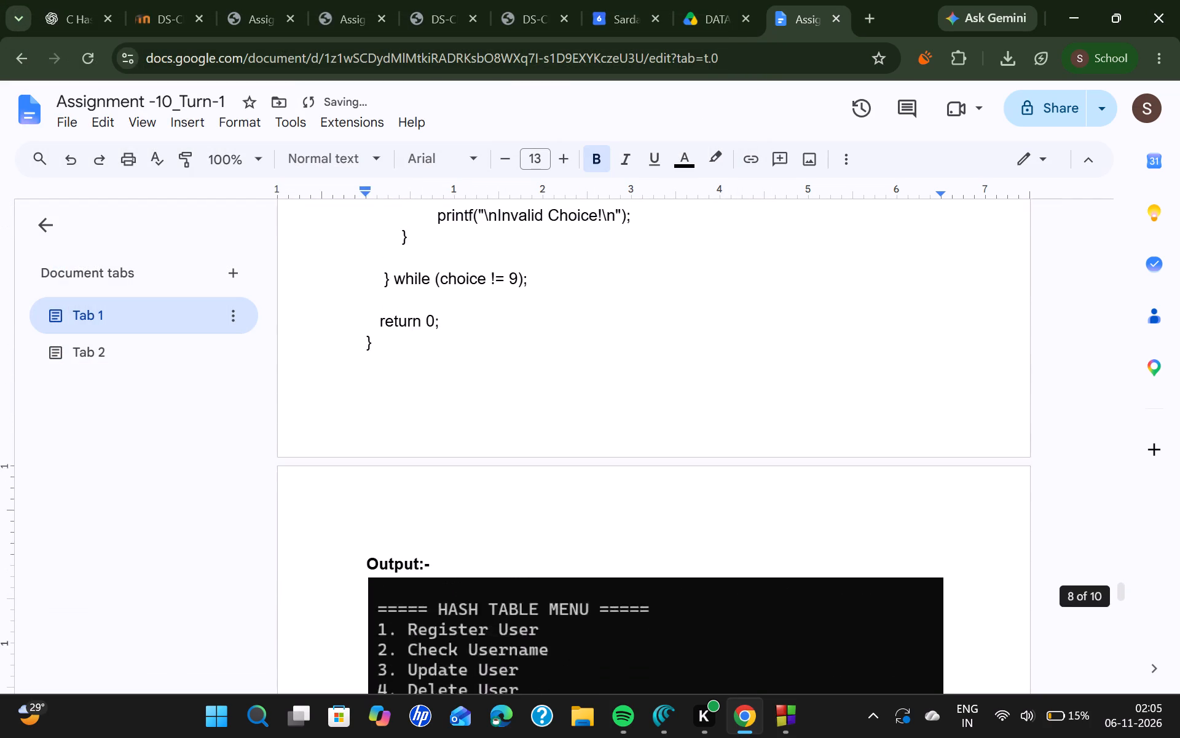
scroll(637, 490, "down", 2)
scroll(637, 490, "up", 1)
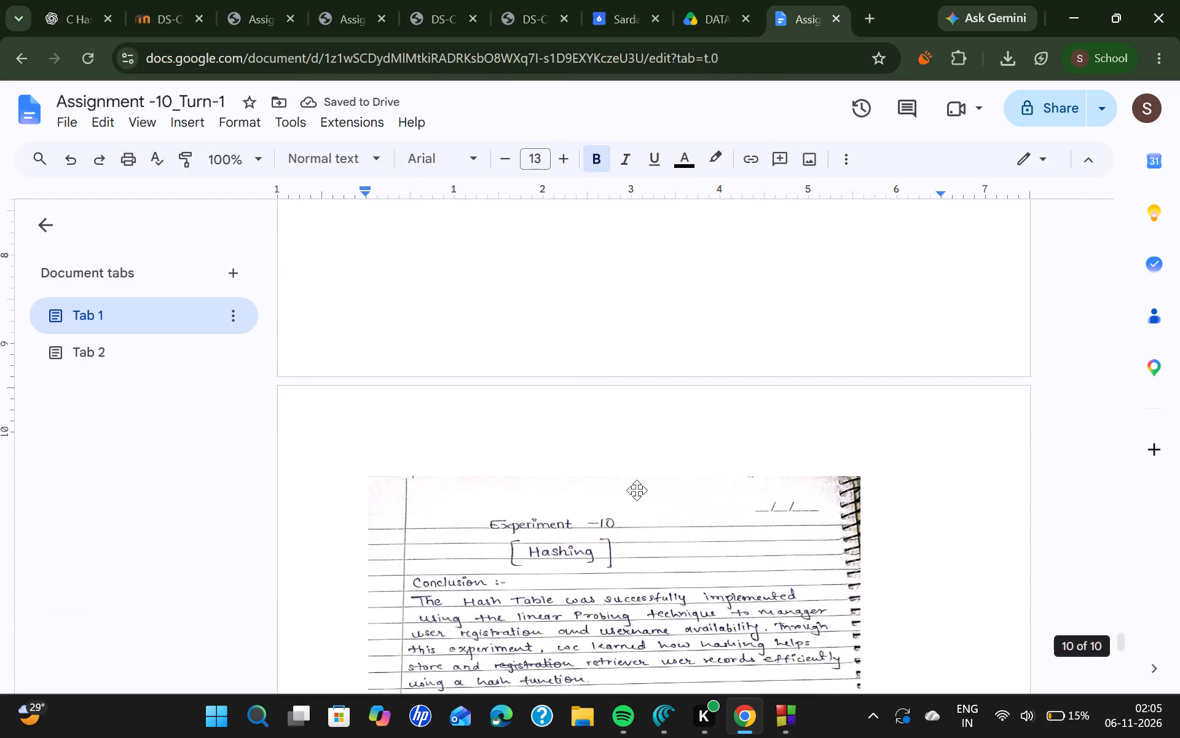
scroll(637, 490, "up", 1)
scroll(563, 550, "down", 3)
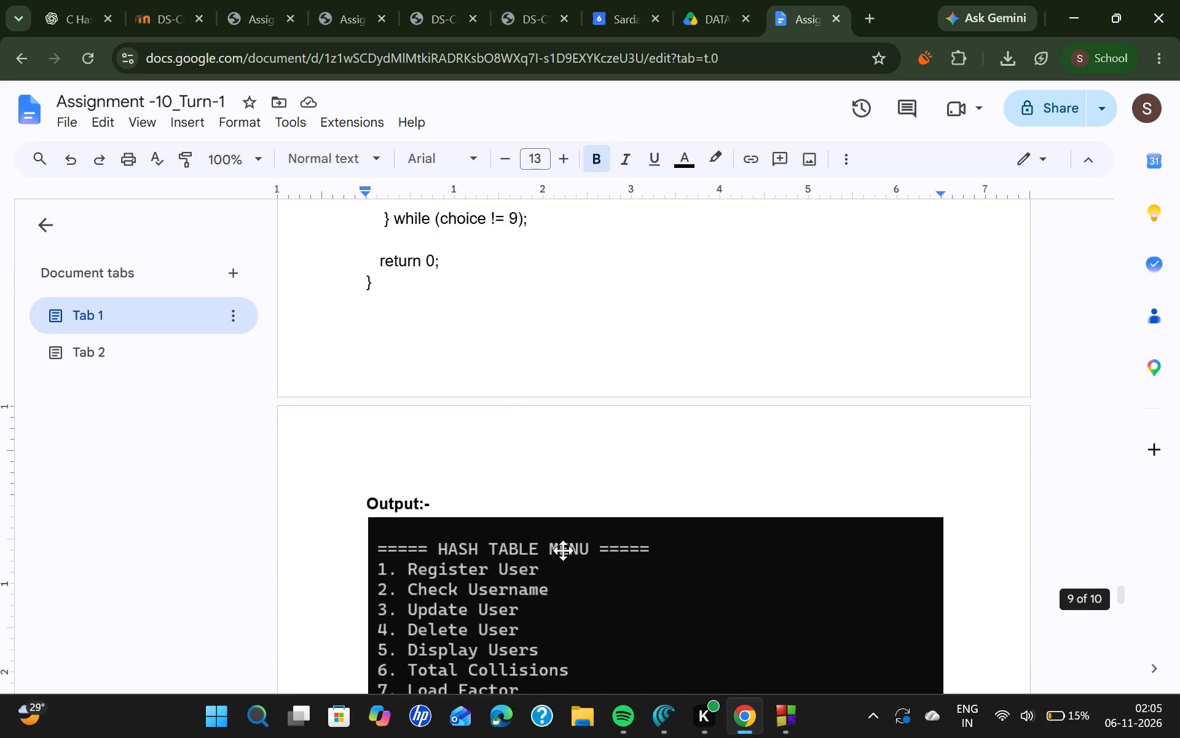
left_click(533, 504)
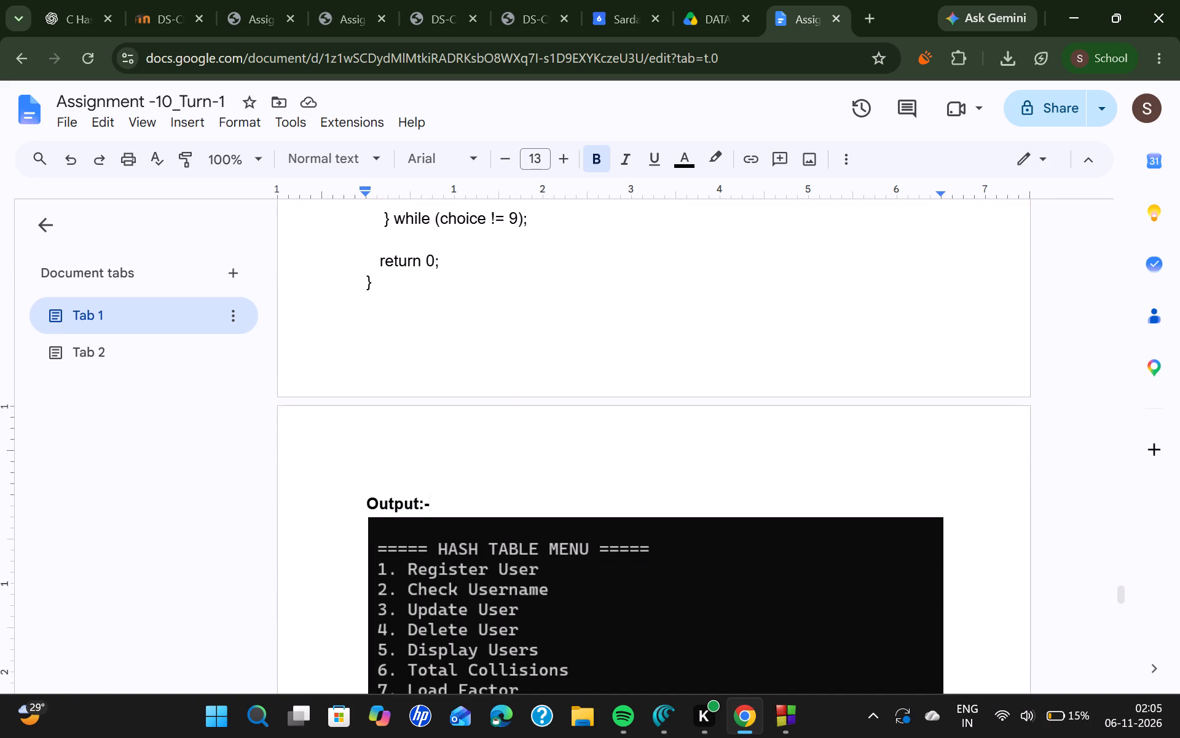
key("Return")
left_click(181, 121)
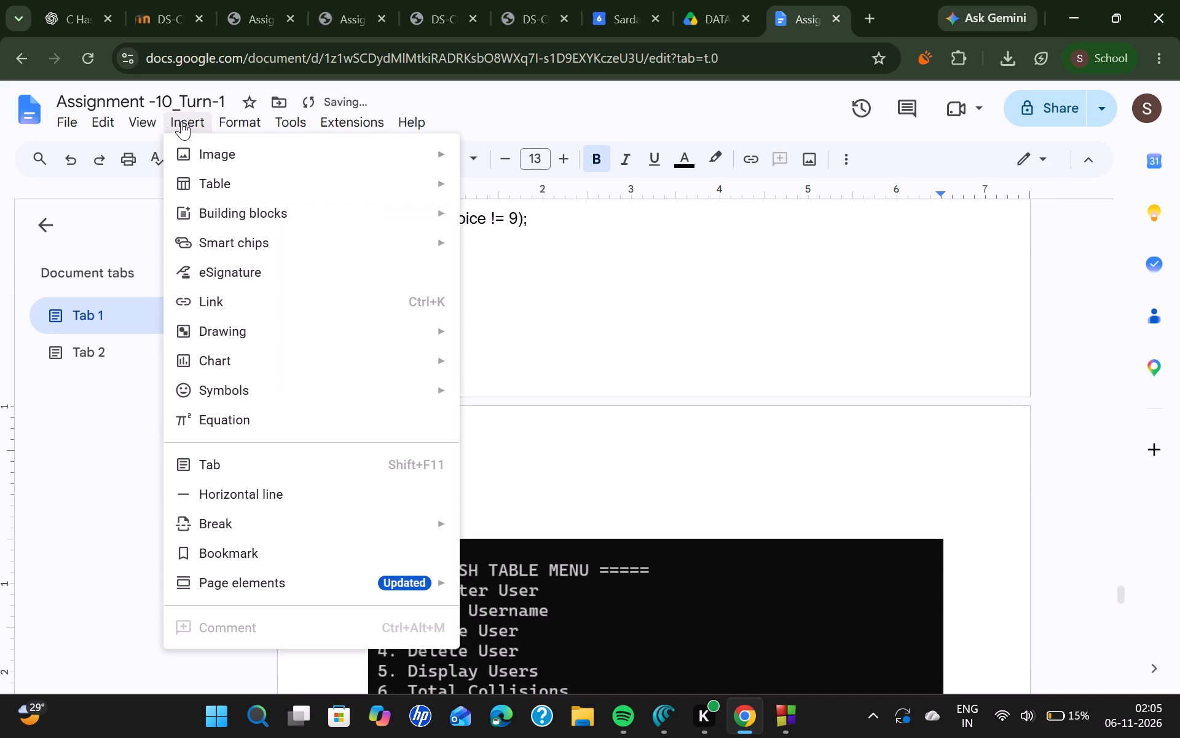
left_click(218, 157)
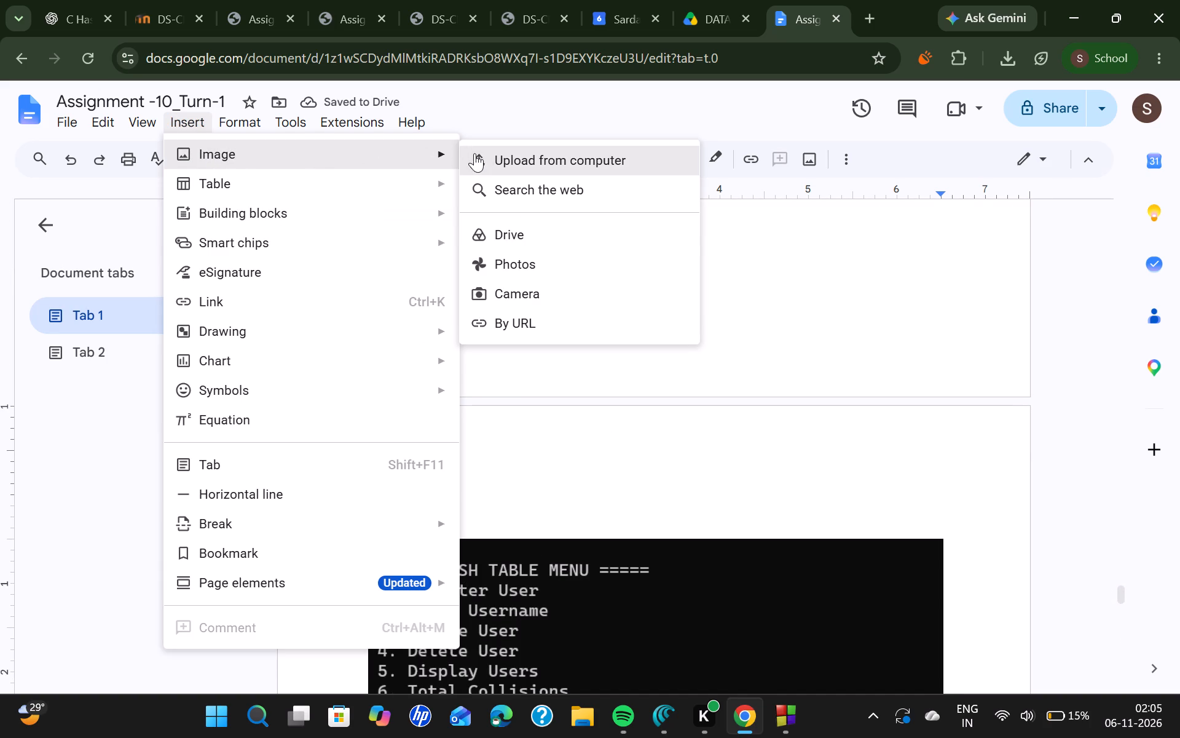
left_click(474, 153)
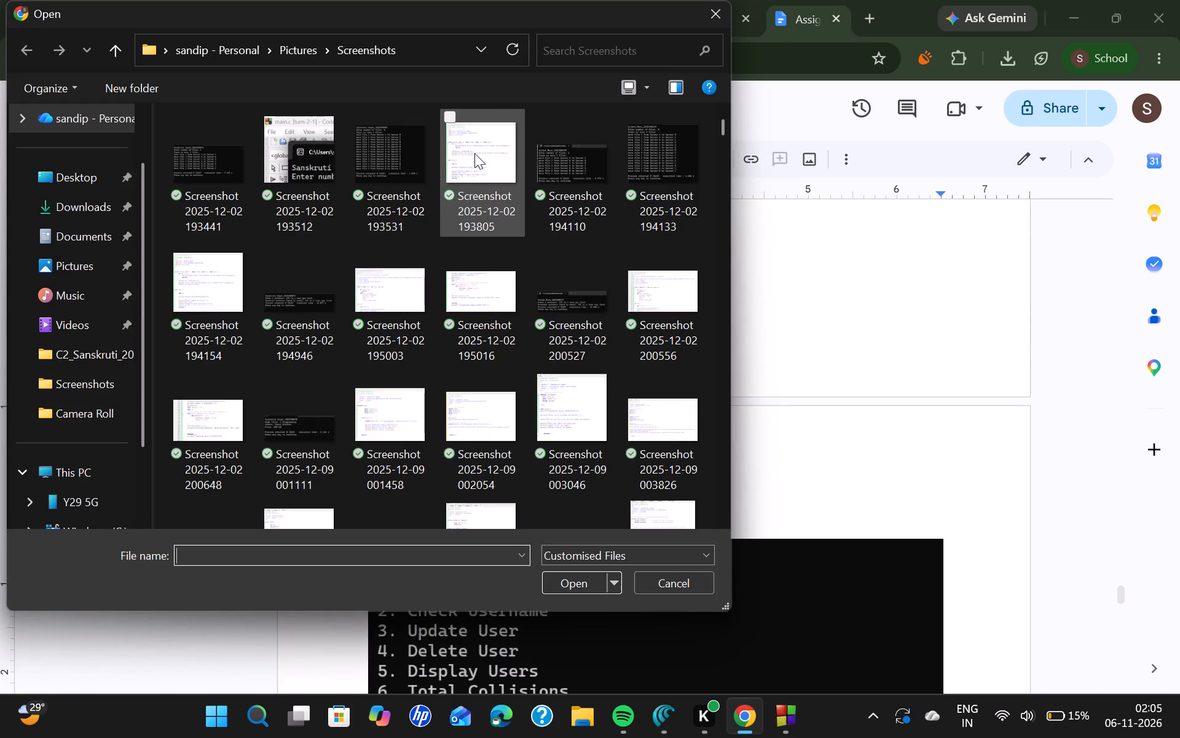
left_click_drag(720, 132, 721, 527)
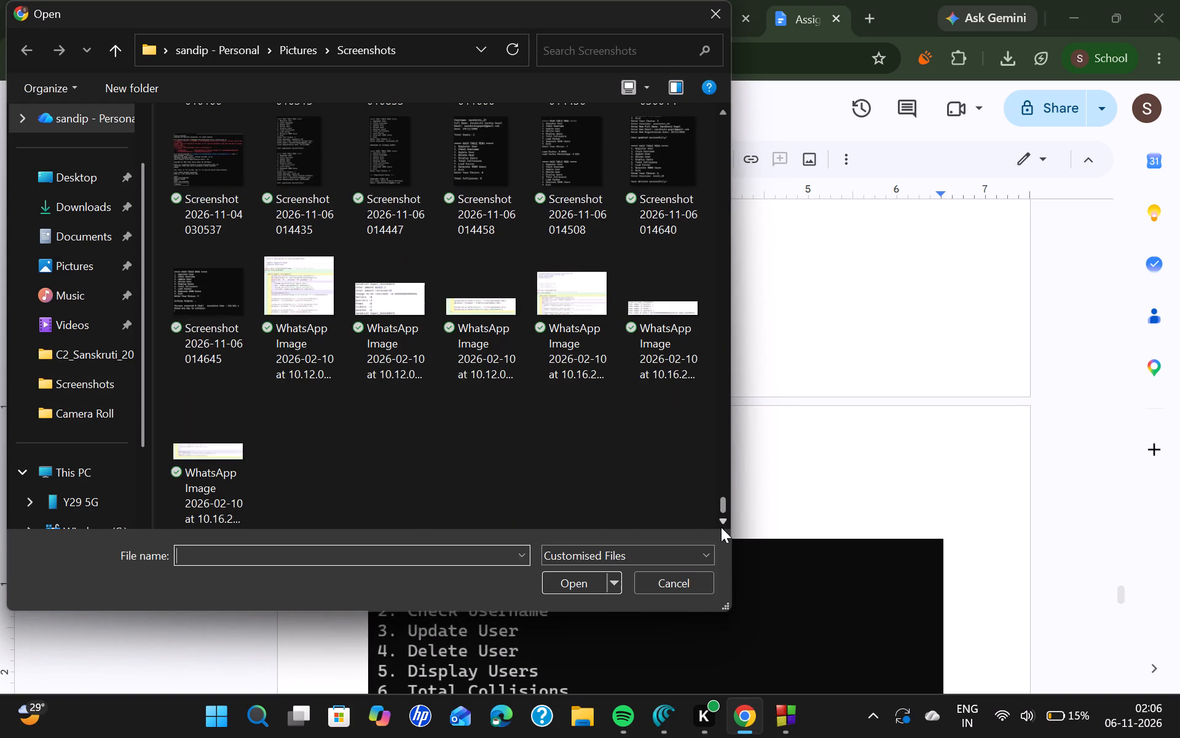
left_click(264, 119)
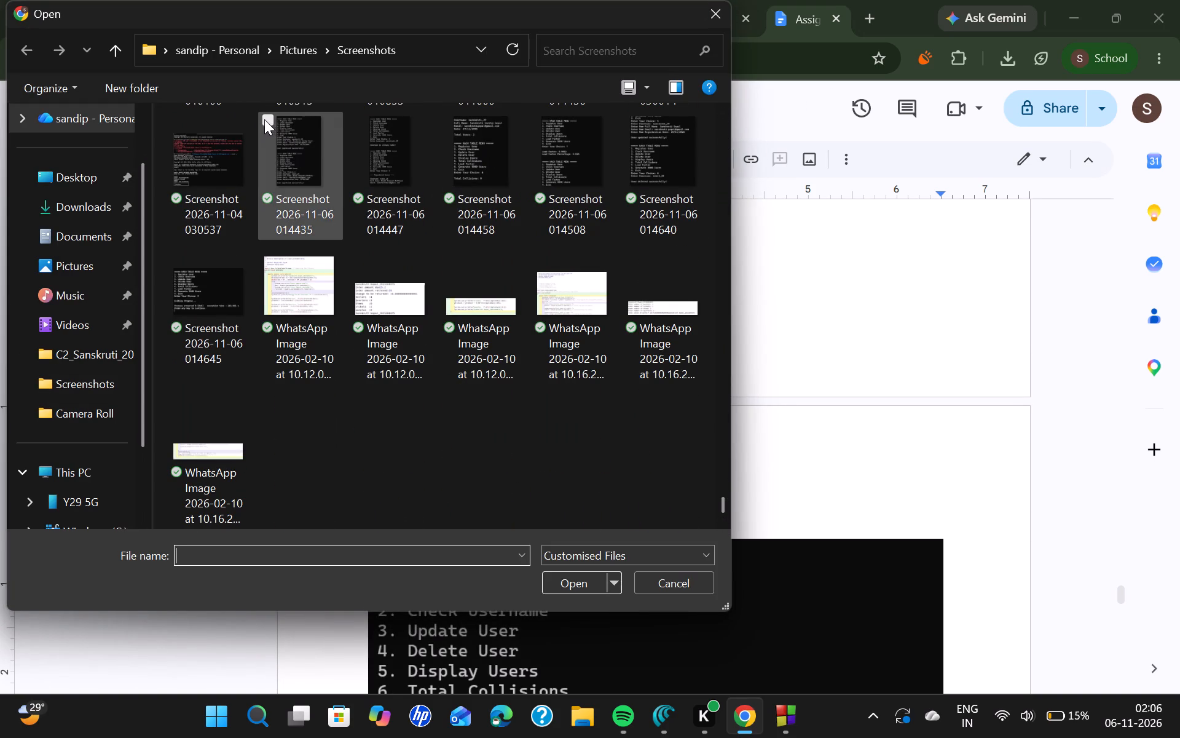
left_click(369, 121)
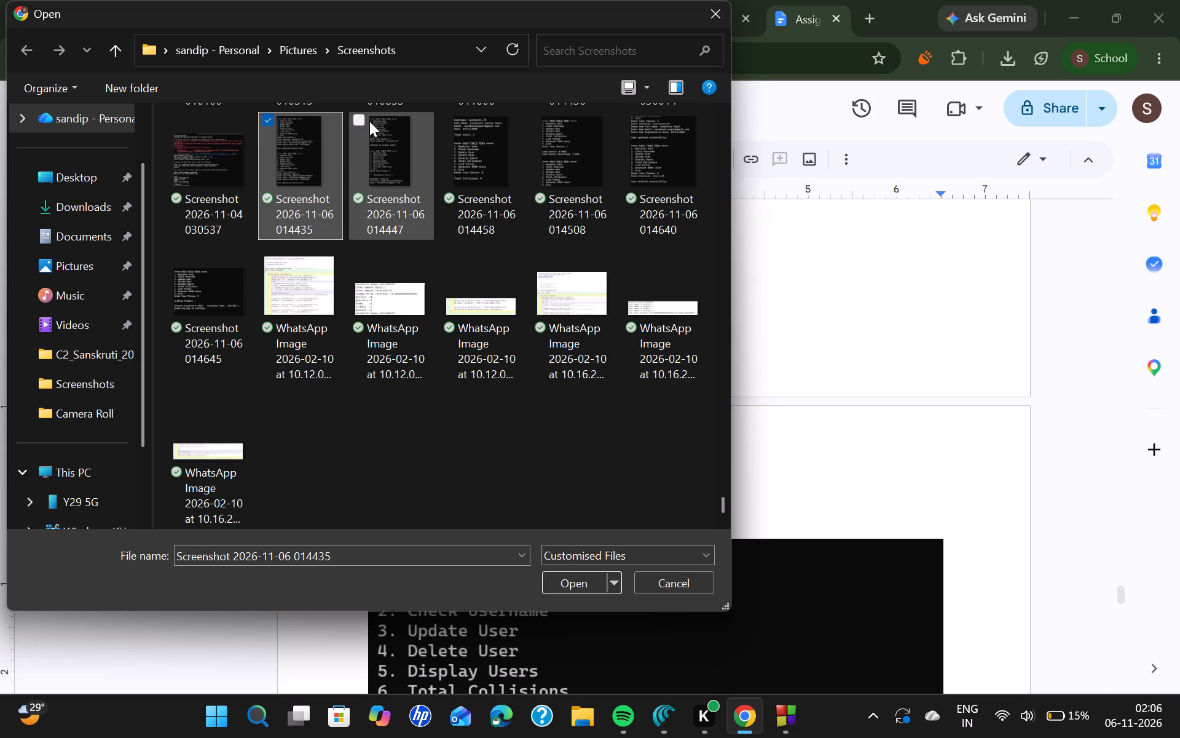
left_click(273, 119)
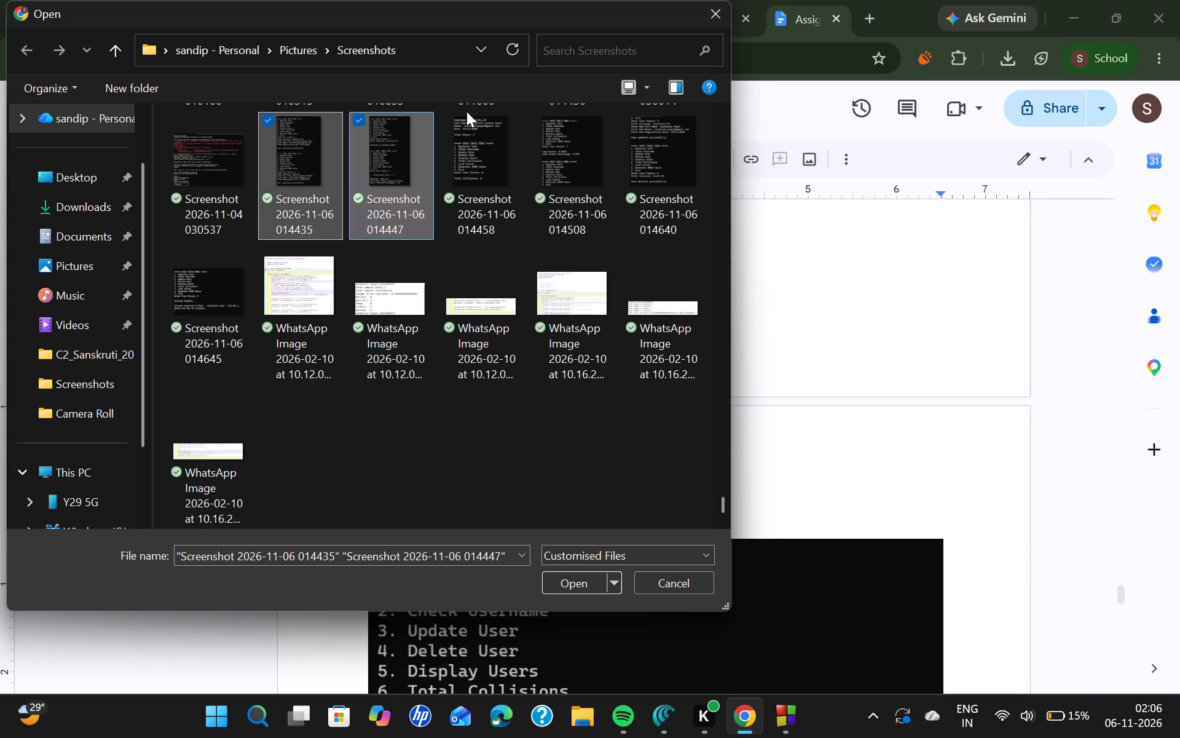
left_click(447, 117)
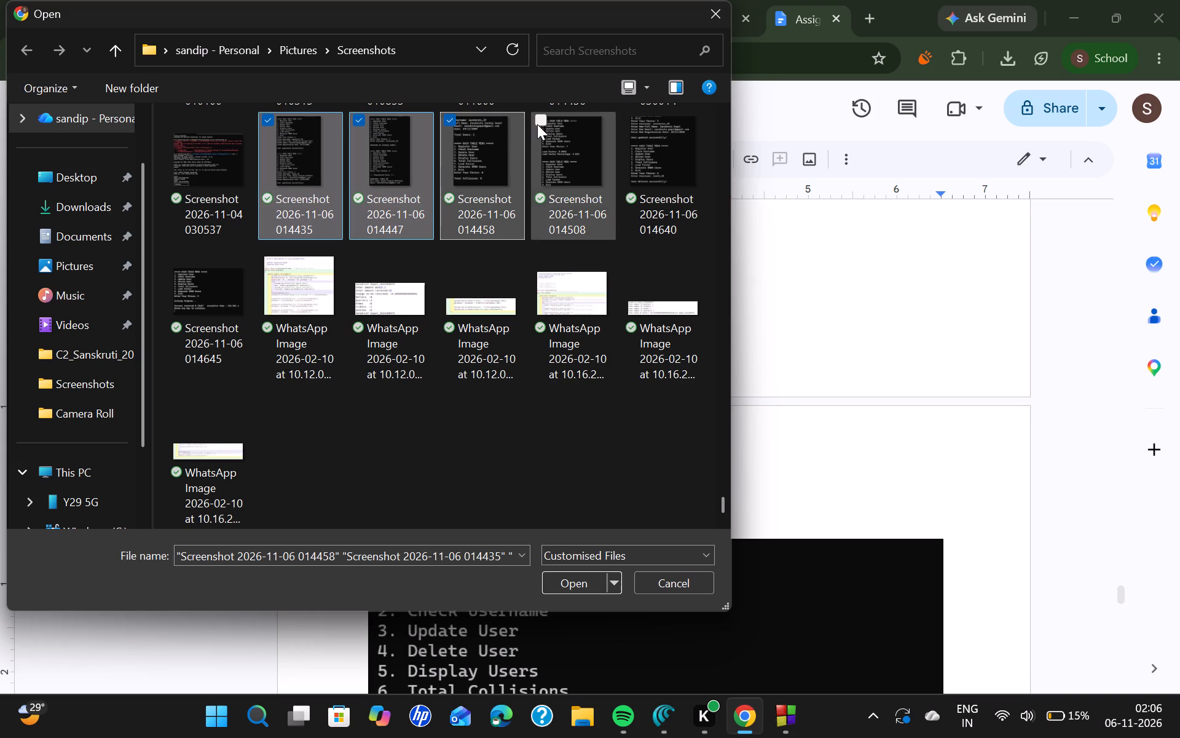
left_click(538, 124)
left_click(631, 121)
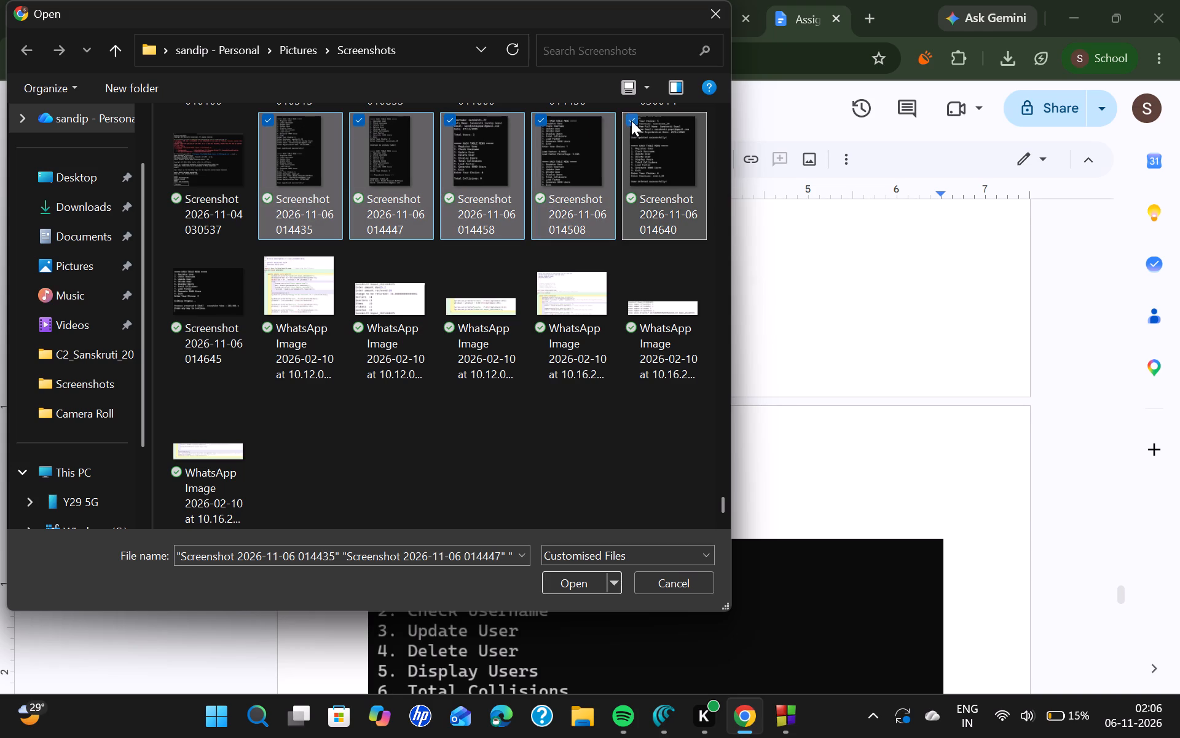
left_click(581, 585)
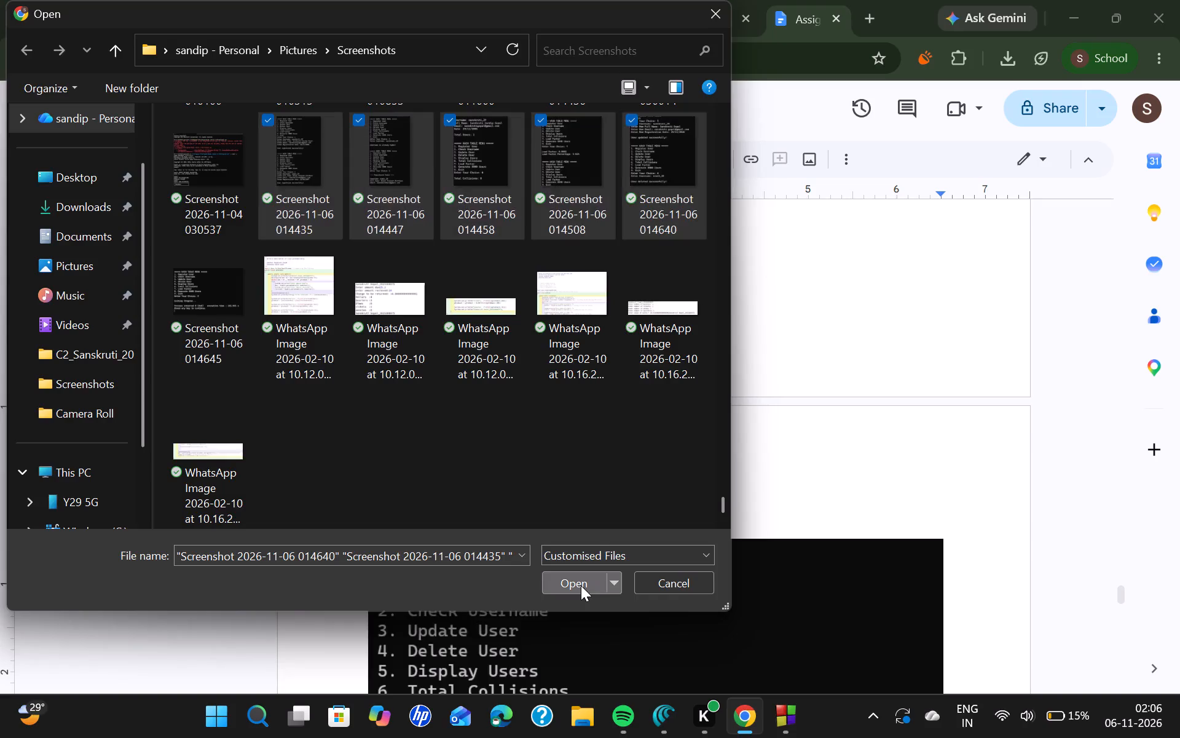
Examine the pages from the end of the code through the "Output:-" heading to the inserted output screenshots.
scroll(637, 454, "up", 3)
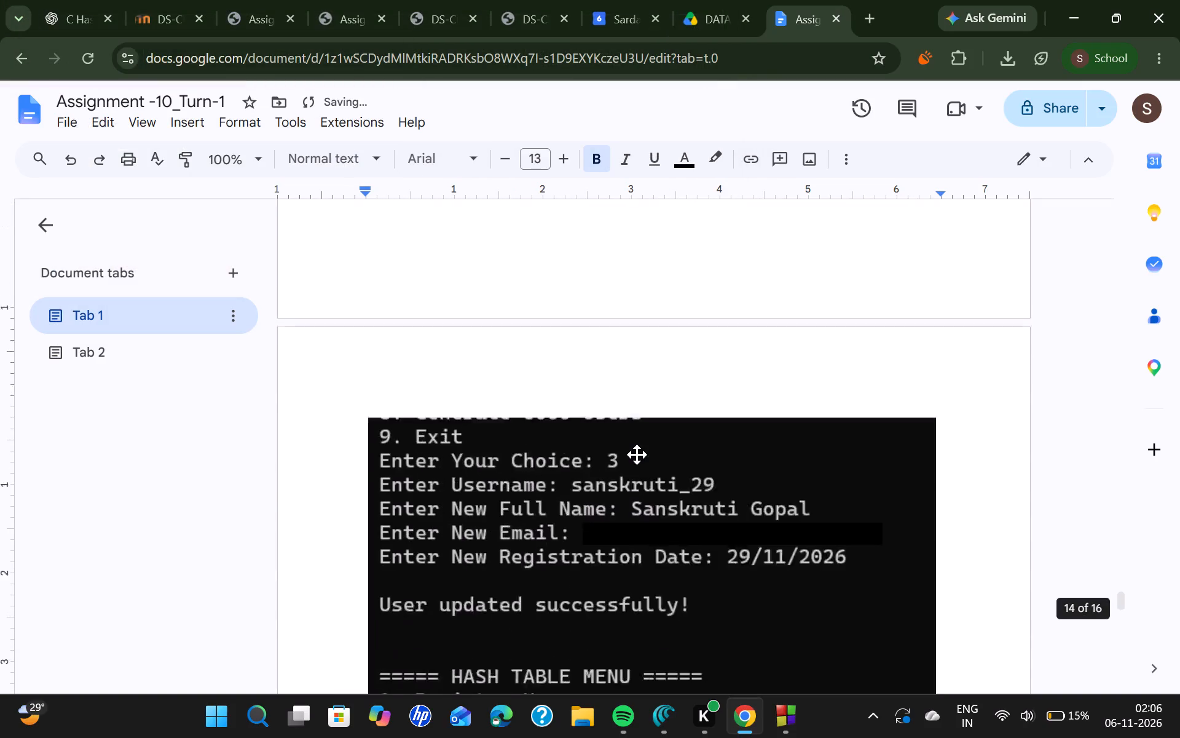
scroll(637, 454, "up", 16)
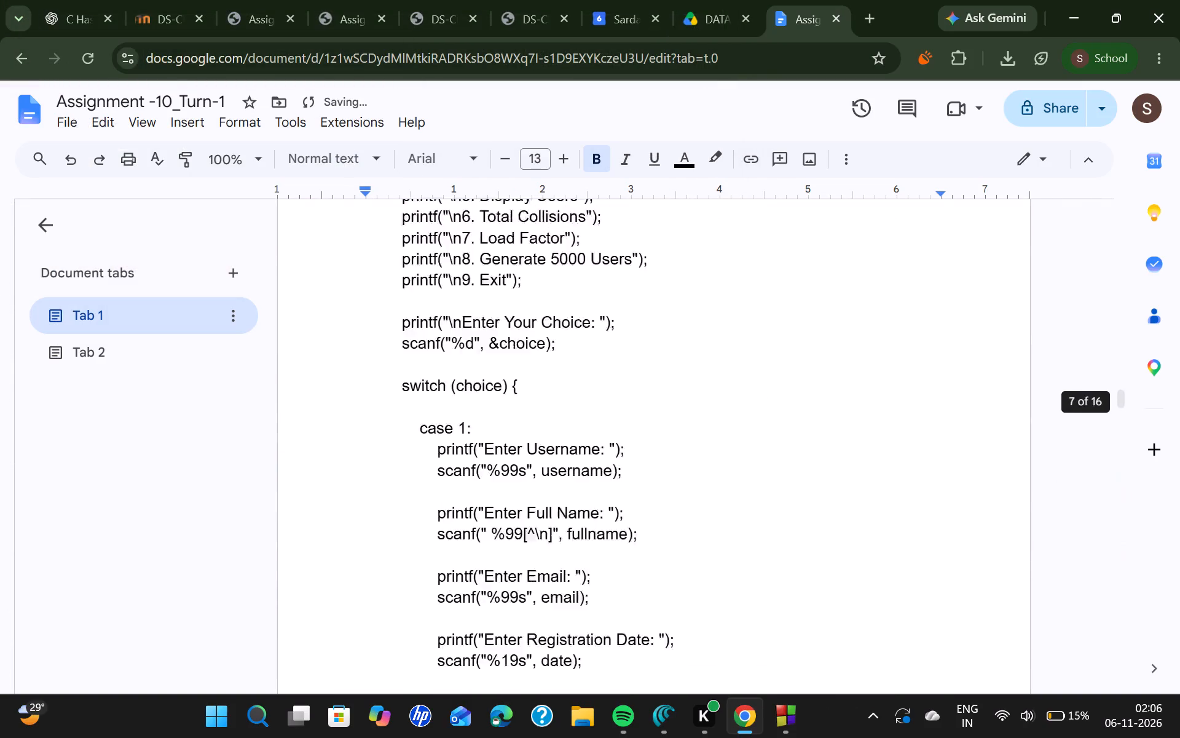
scroll(637, 454, "down", 11)
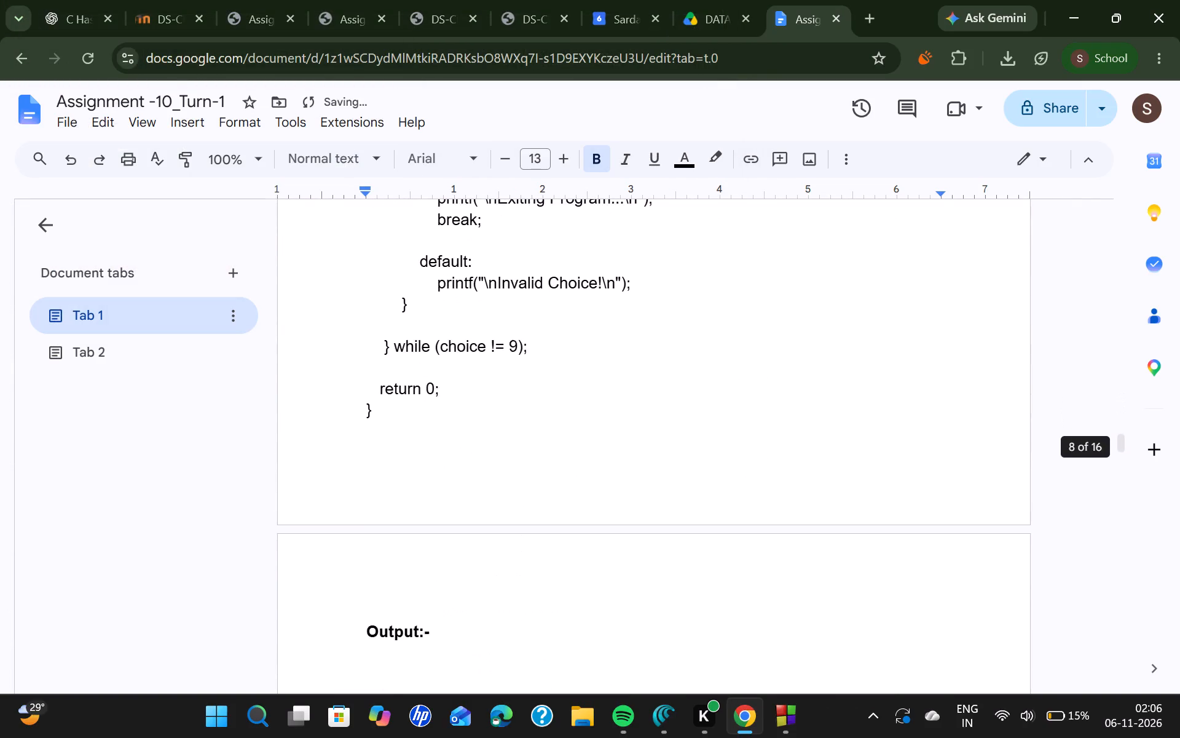
scroll(637, 454, "down", 8)
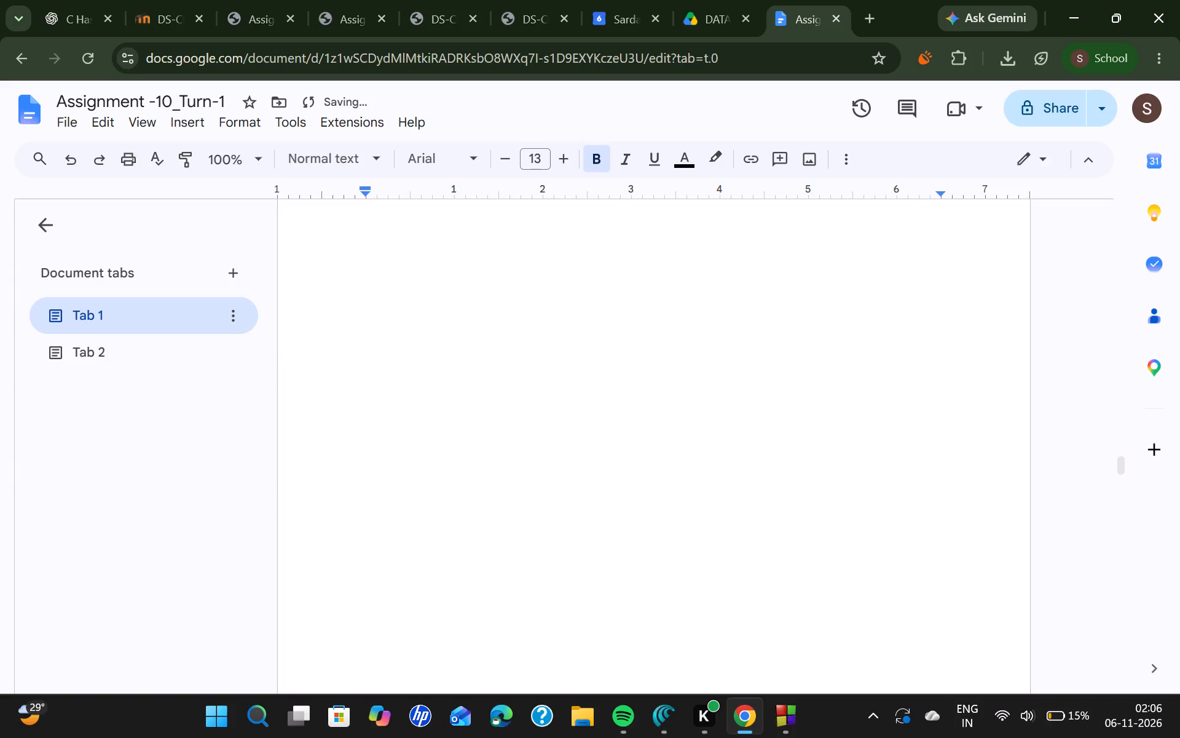
scroll(637, 454, "down", 4)
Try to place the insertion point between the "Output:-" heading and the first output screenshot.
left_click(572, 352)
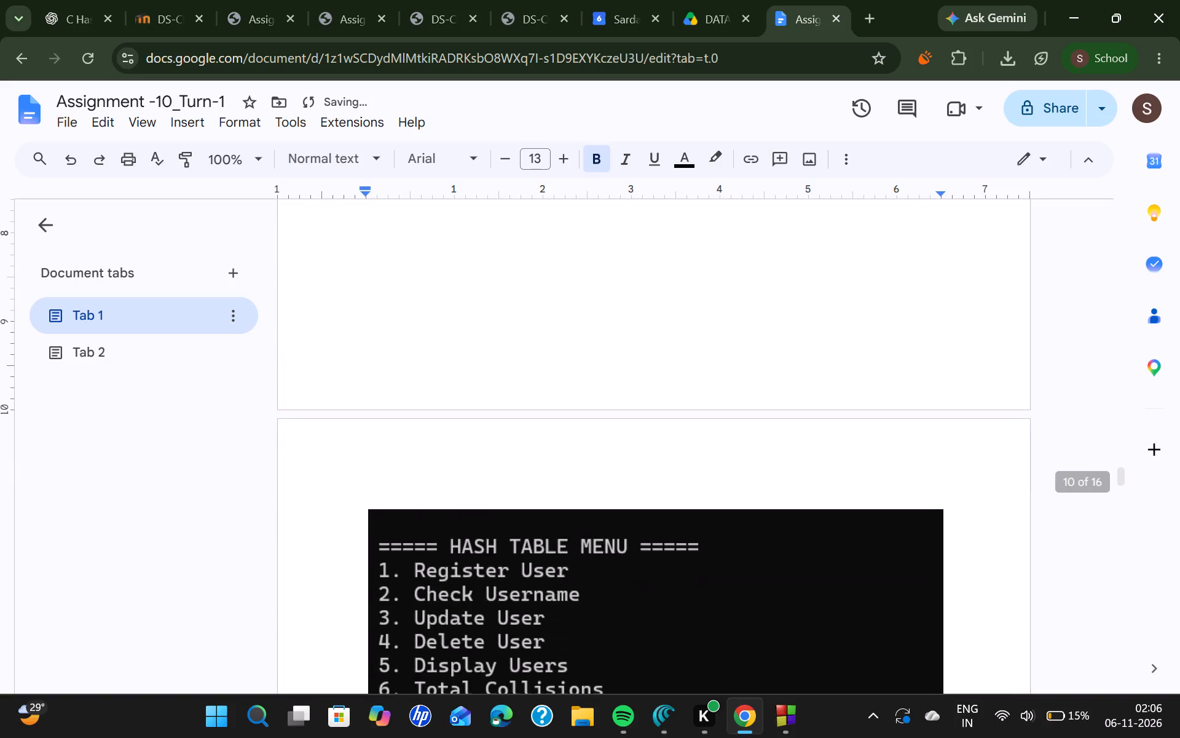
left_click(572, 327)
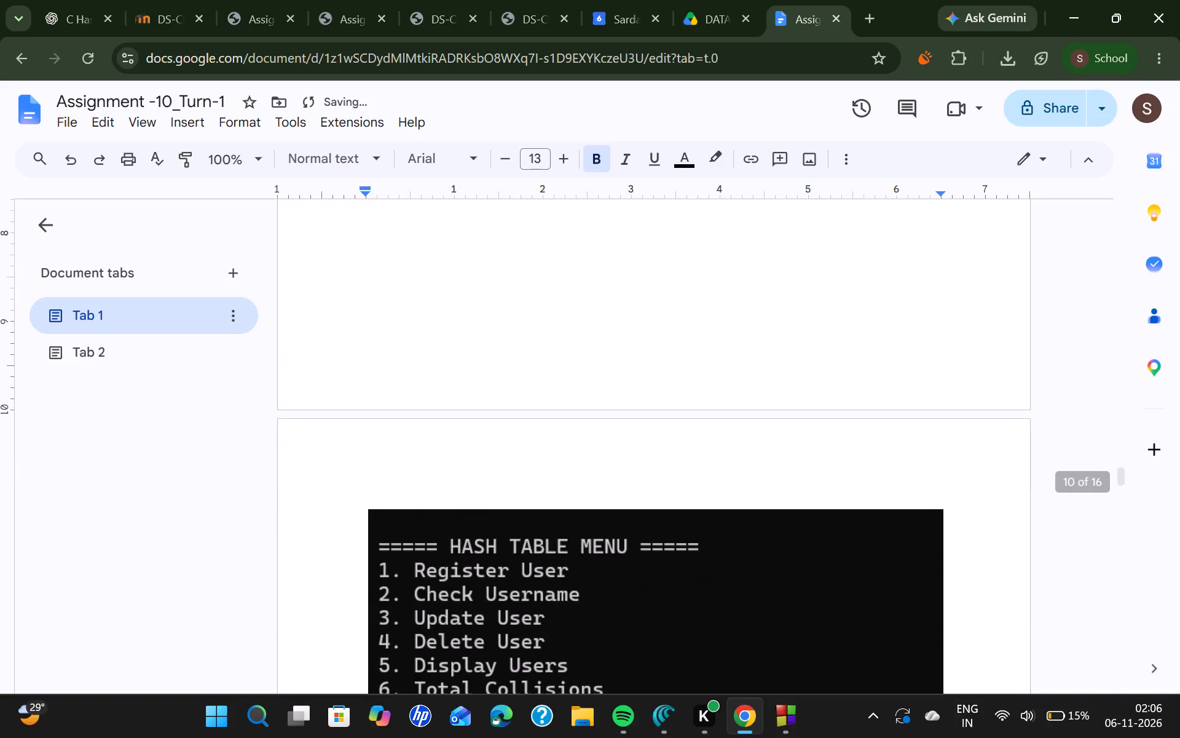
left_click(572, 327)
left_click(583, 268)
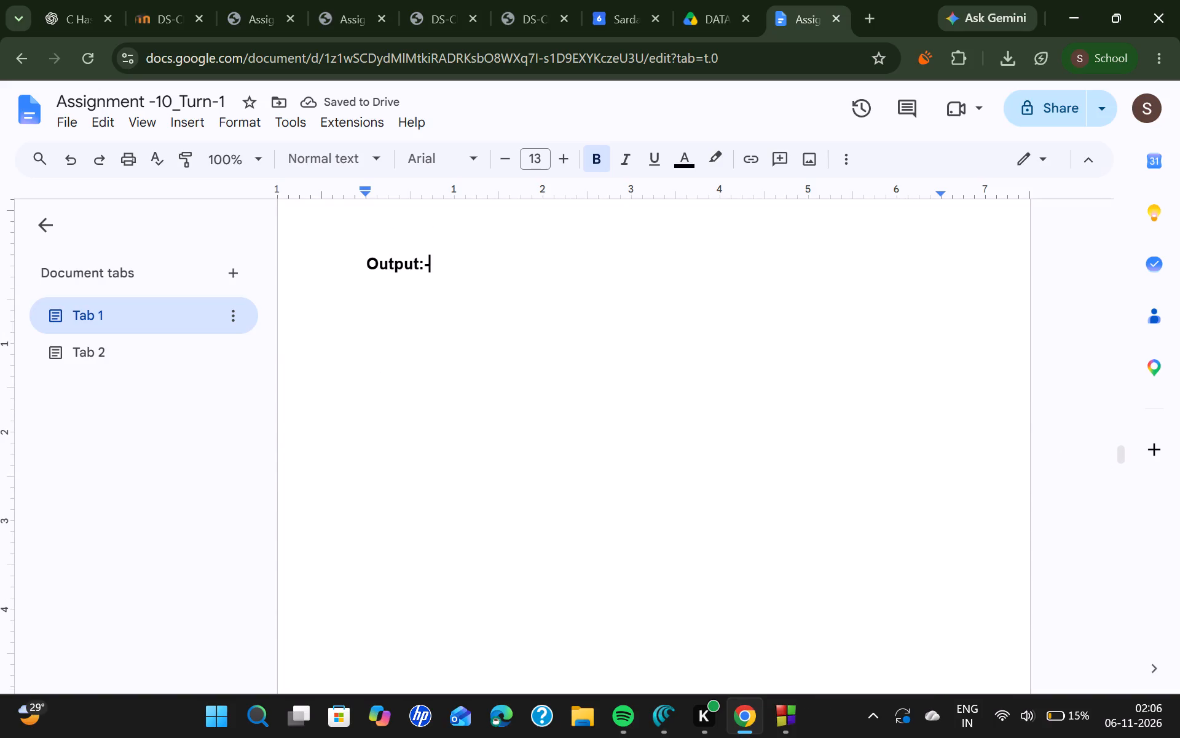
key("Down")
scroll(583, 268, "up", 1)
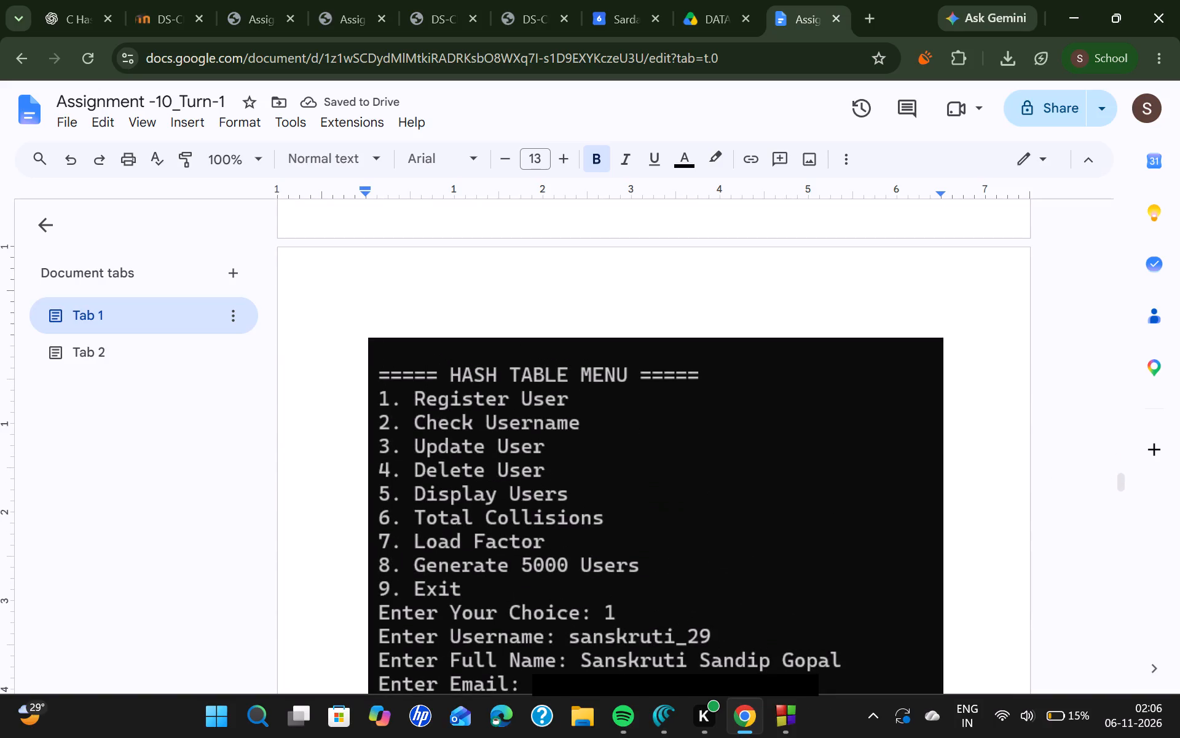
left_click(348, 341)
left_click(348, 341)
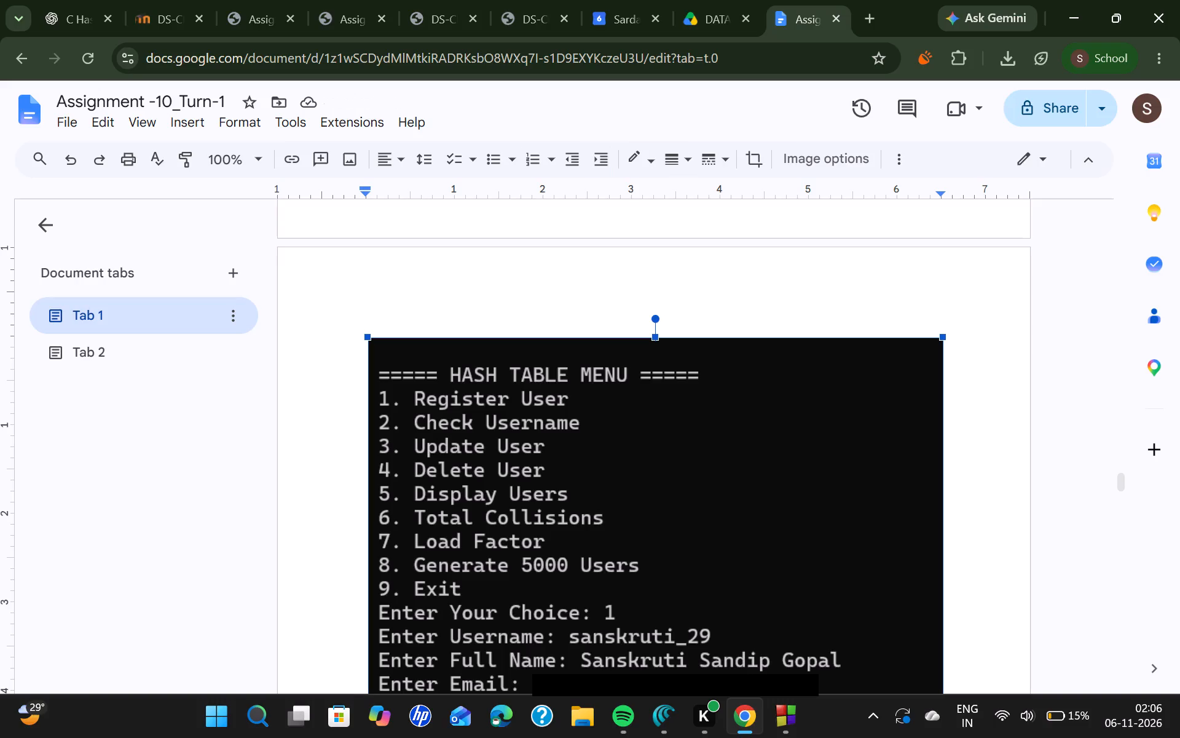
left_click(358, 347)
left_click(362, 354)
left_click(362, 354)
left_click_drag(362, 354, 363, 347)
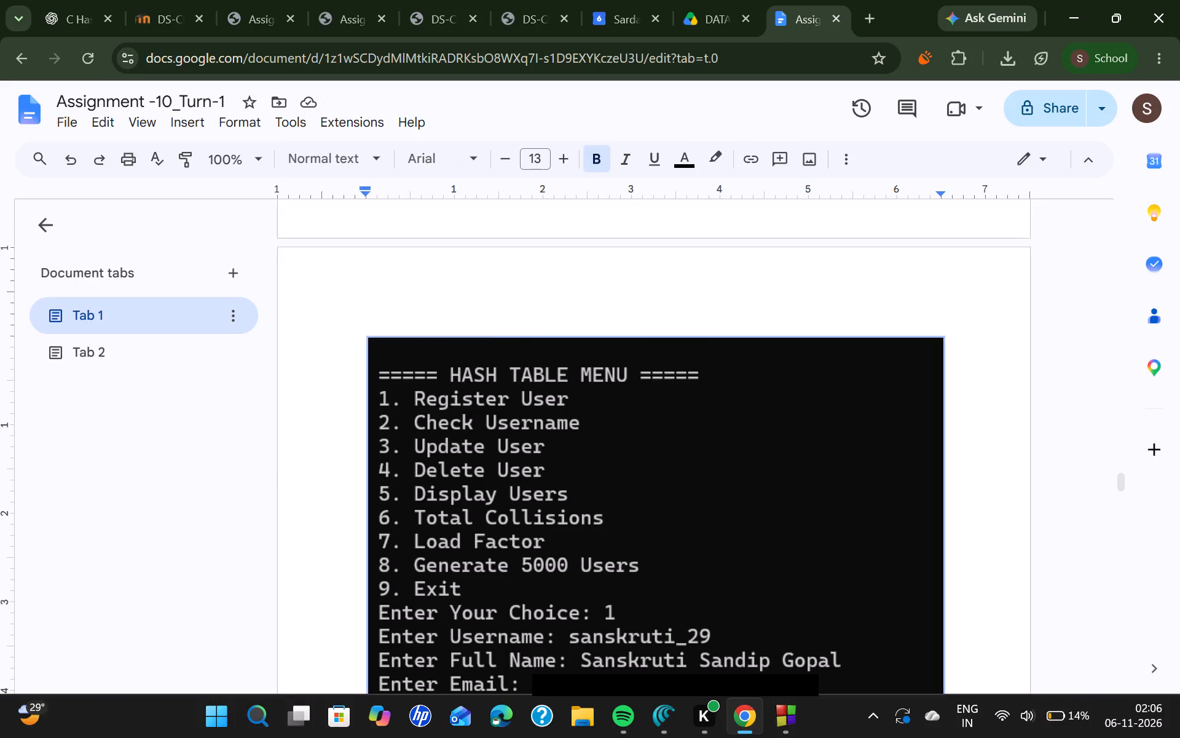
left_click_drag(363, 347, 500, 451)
Reduce the height of the first output screenshot, which shows the two user registrations, keeping its full width.
scroll(500, 451, "up", 4)
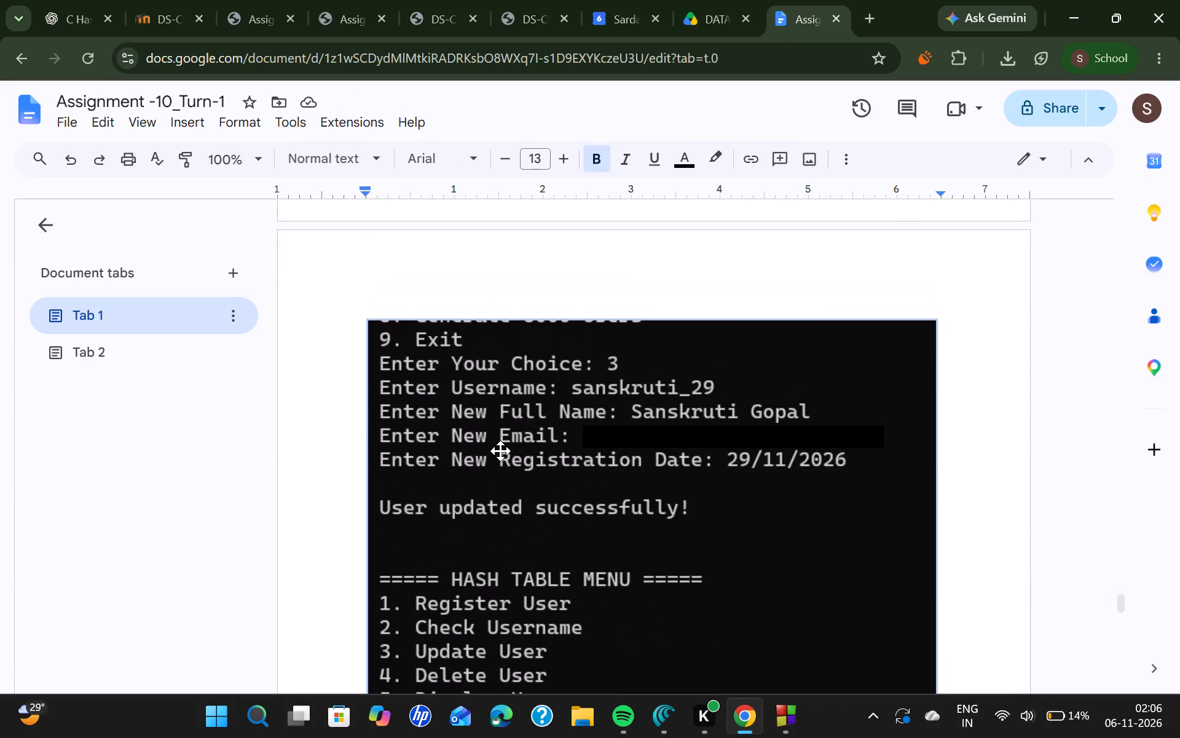
scroll(500, 451, "up", 10)
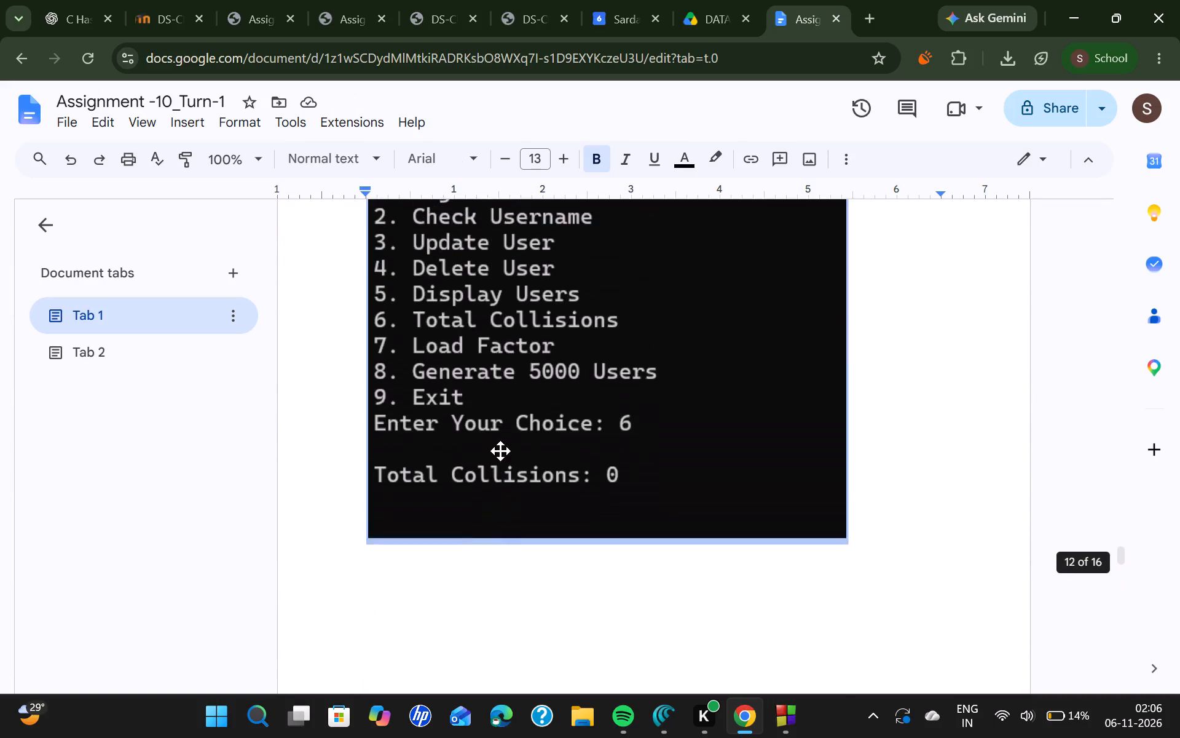
scroll(500, 451, "up", 12)
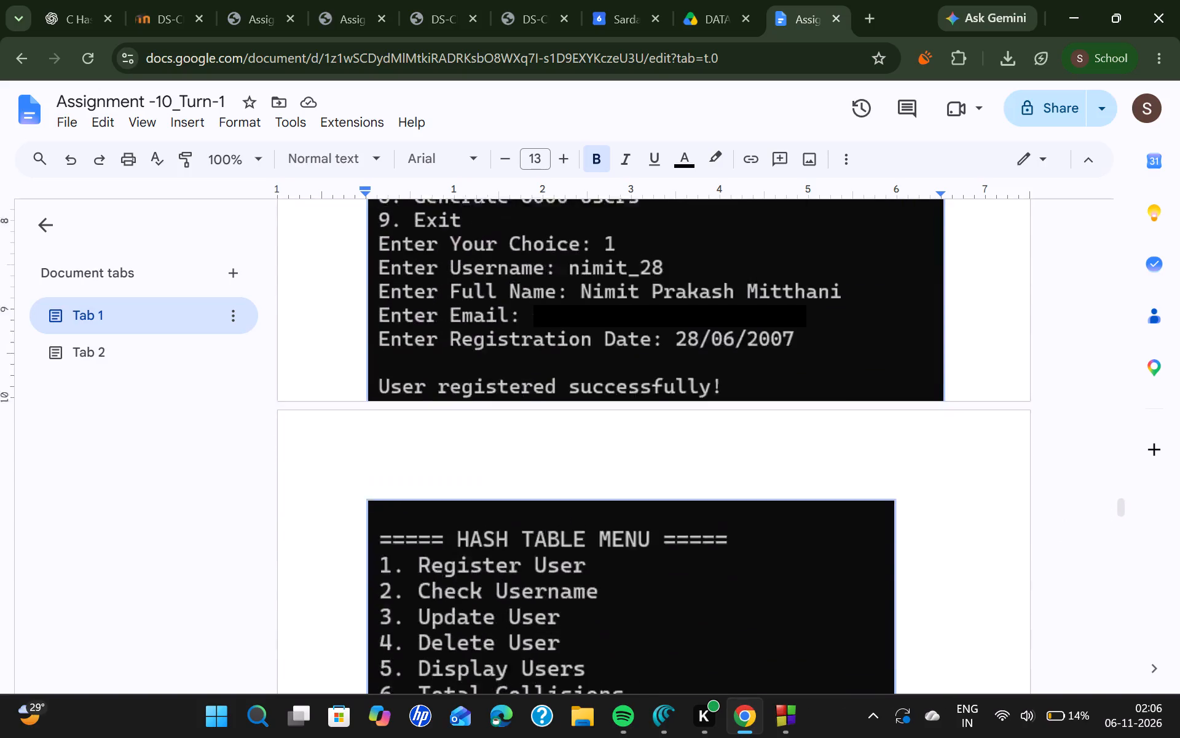
scroll(500, 451, "up", 8)
scroll(500, 451, "down", 2)
left_click(500, 451)
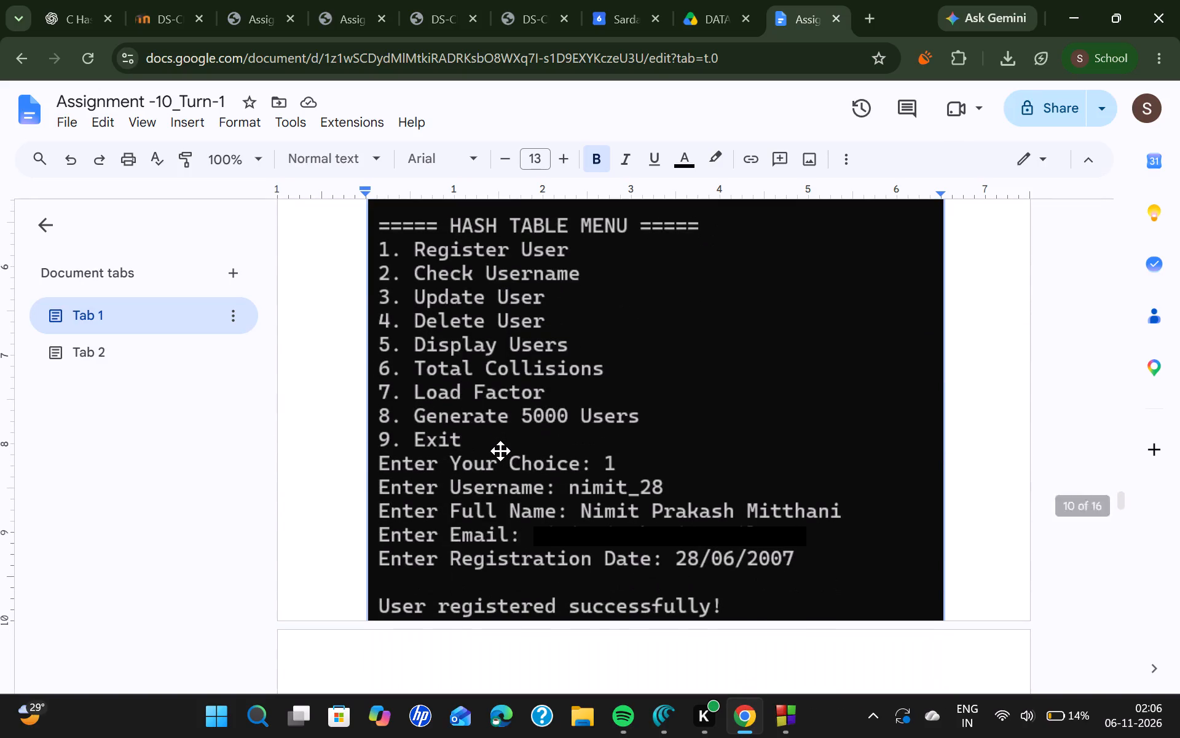
left_click_drag(655, 642, 615, 490)
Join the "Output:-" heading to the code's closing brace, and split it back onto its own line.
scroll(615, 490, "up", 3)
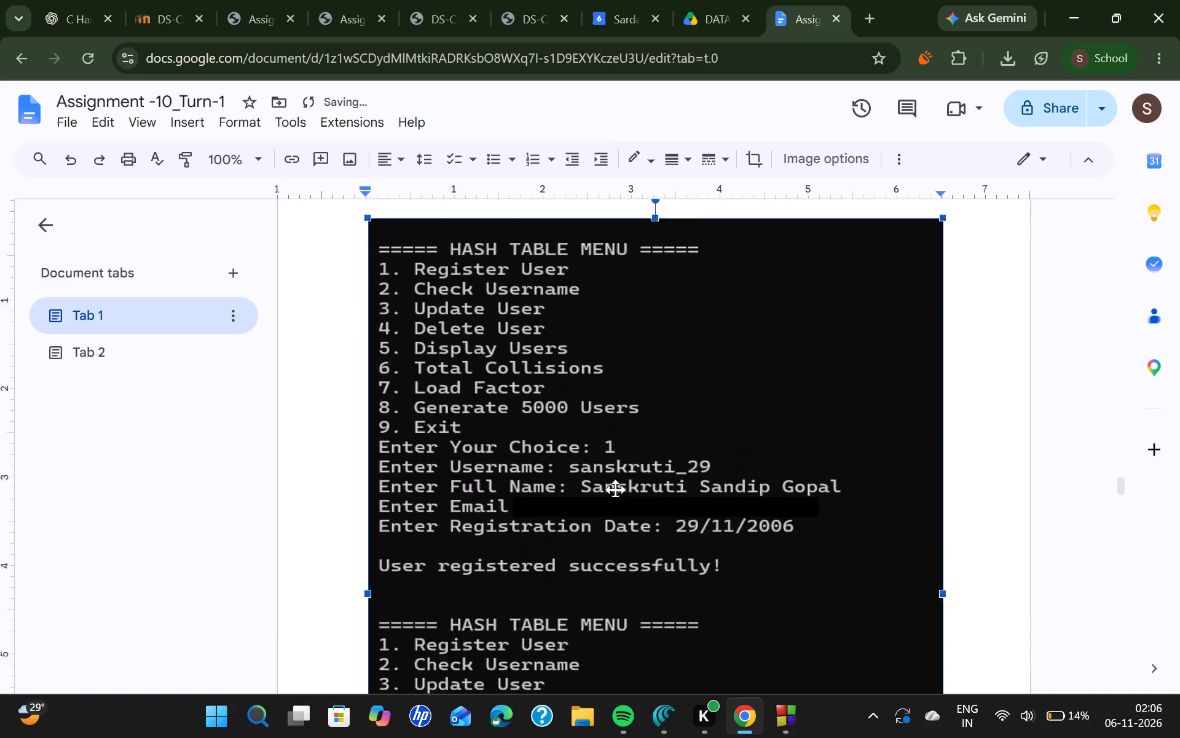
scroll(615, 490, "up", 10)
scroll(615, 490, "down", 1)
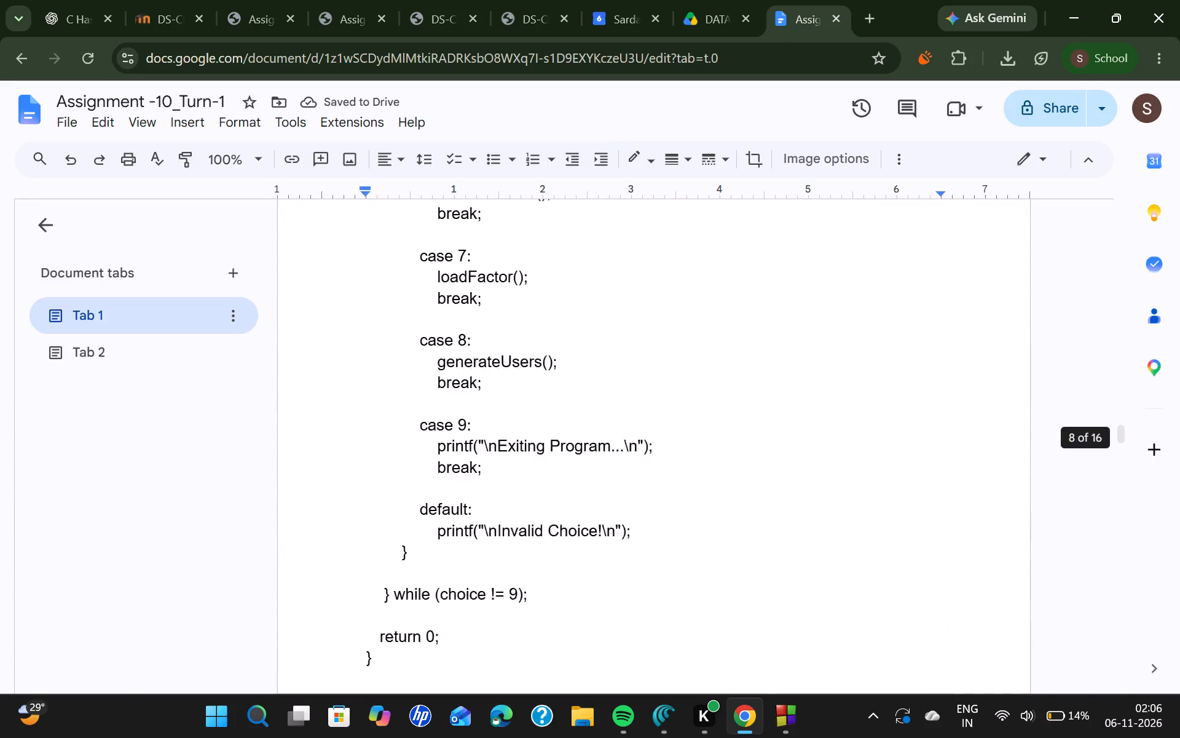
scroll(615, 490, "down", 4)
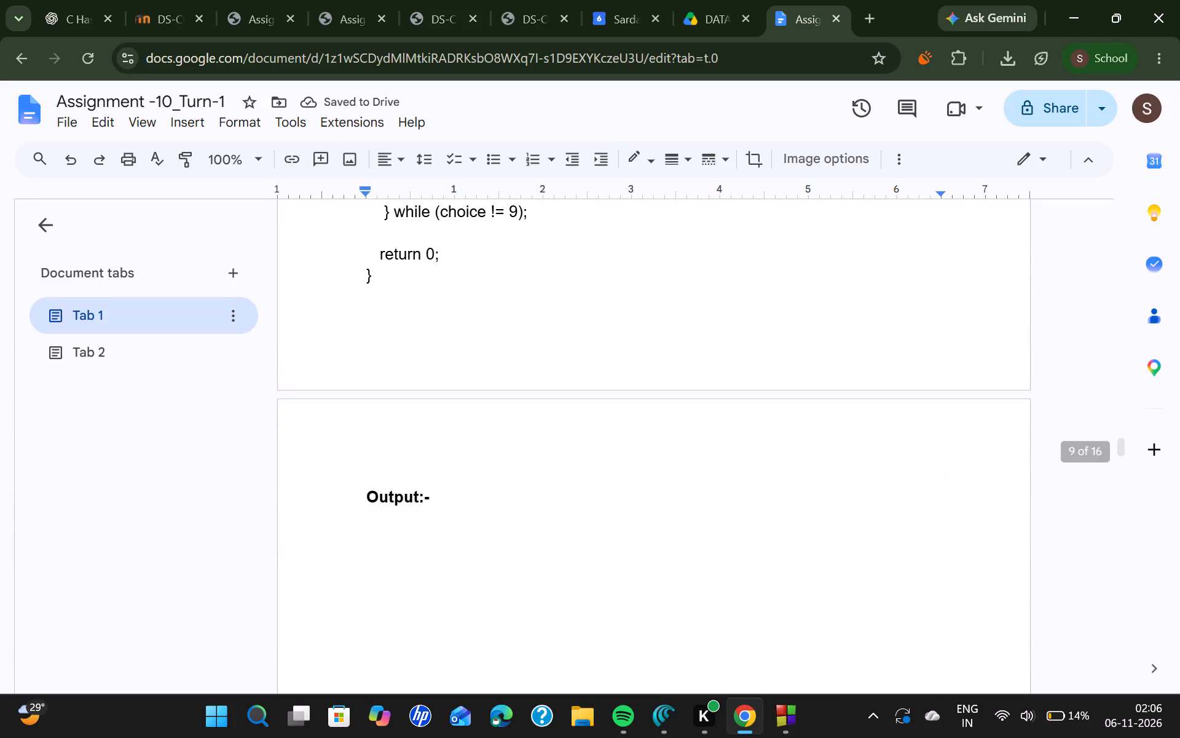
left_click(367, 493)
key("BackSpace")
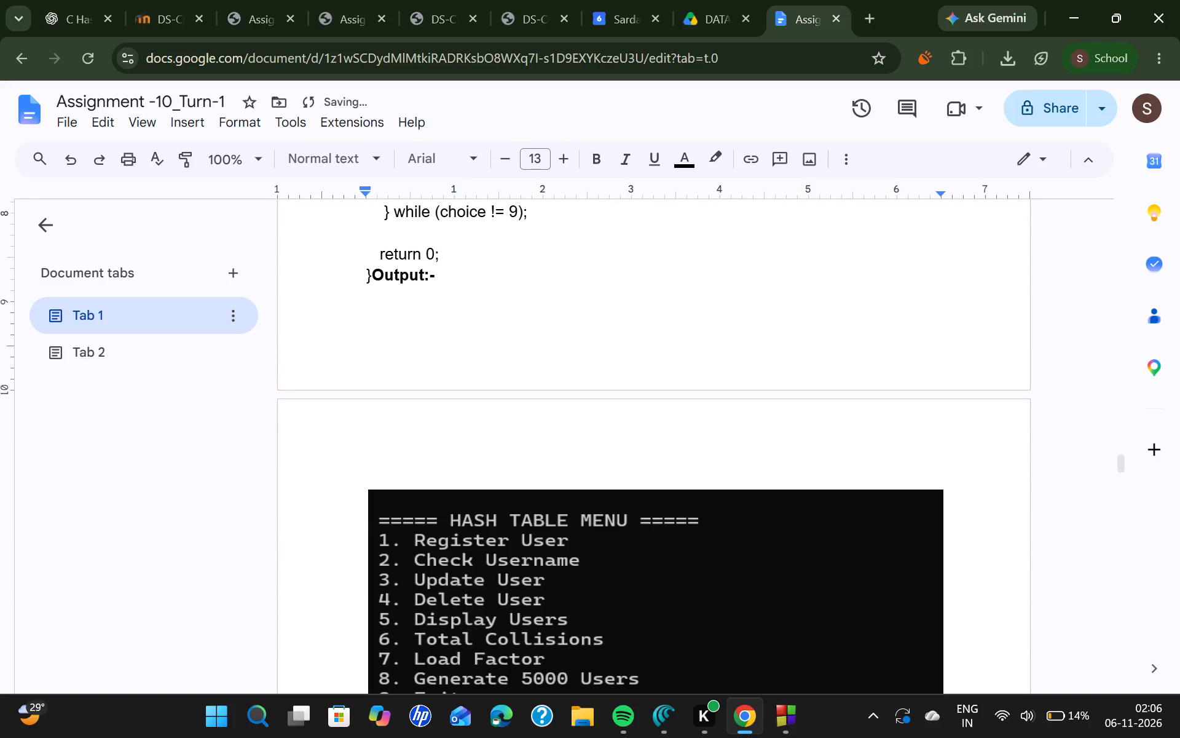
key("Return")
Scale the first output screenshot down proportionally to about 5.6 inches wide.
scroll(486, 551, "down", 5)
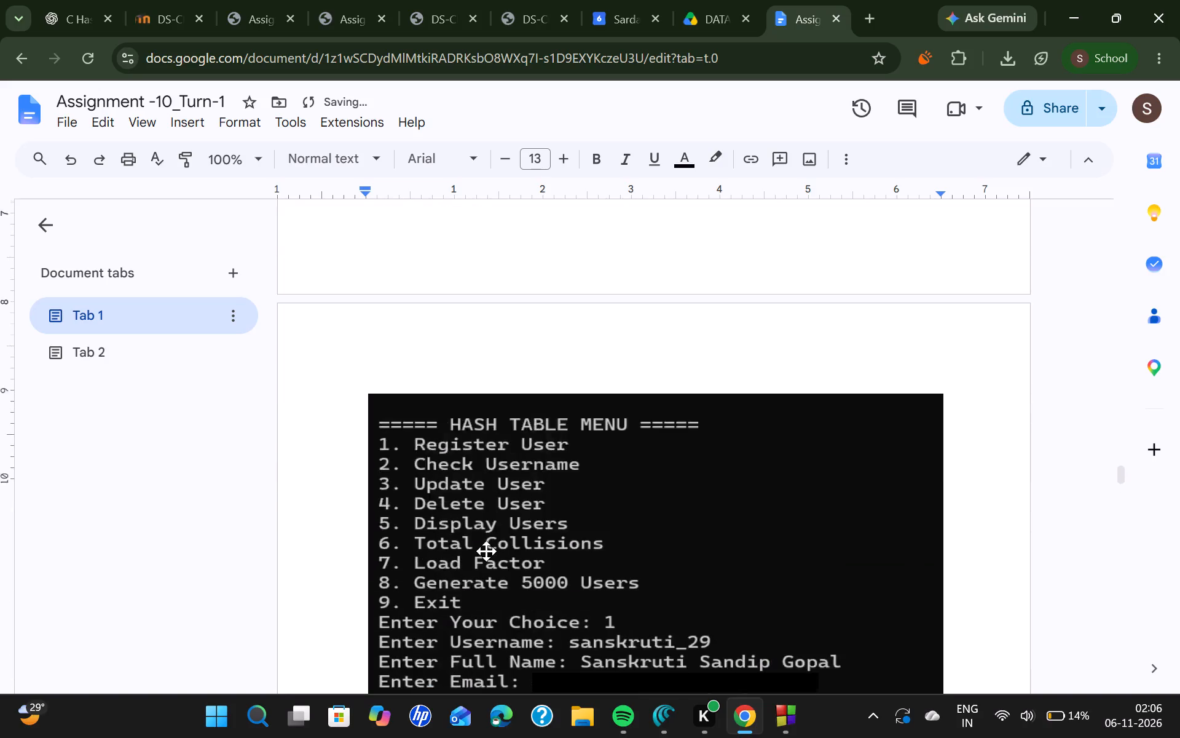
scroll(486, 551, "down", 5)
left_click(684, 295)
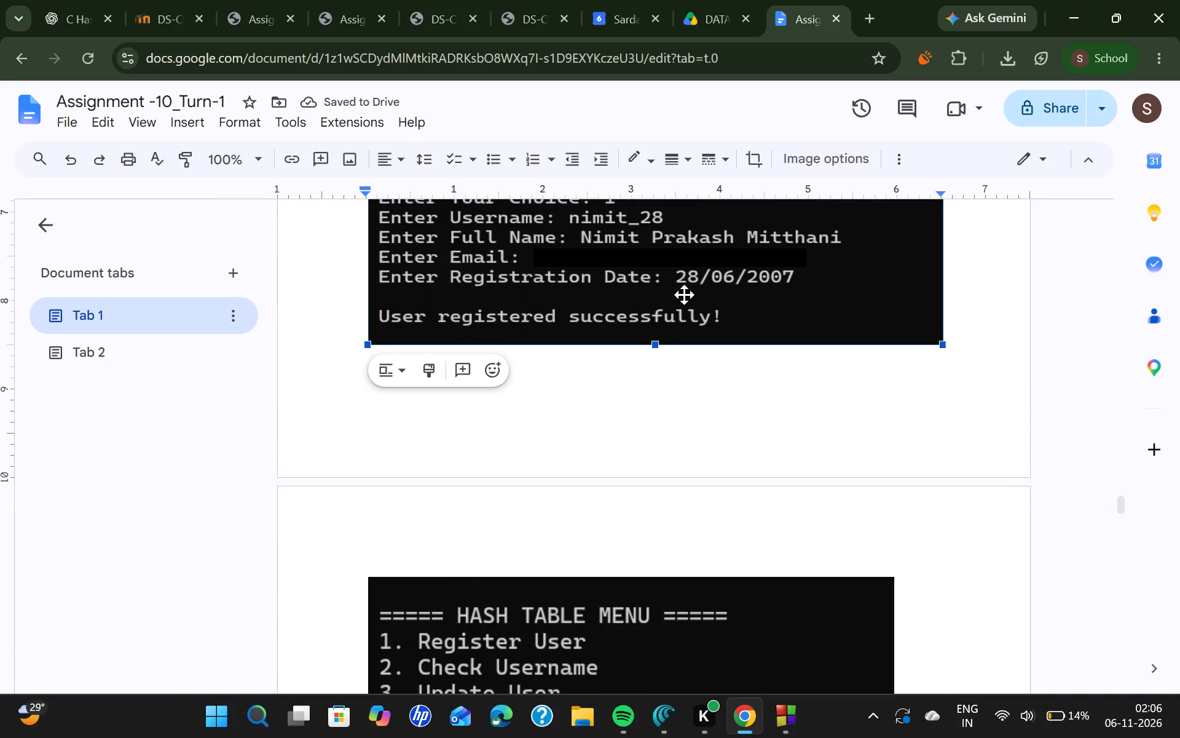
left_click_drag(941, 346, 859, 239)
Move the first output screenshot up onto the "Output:-" heading line, directly after the heading text.
scroll(799, 354, "up", 4)
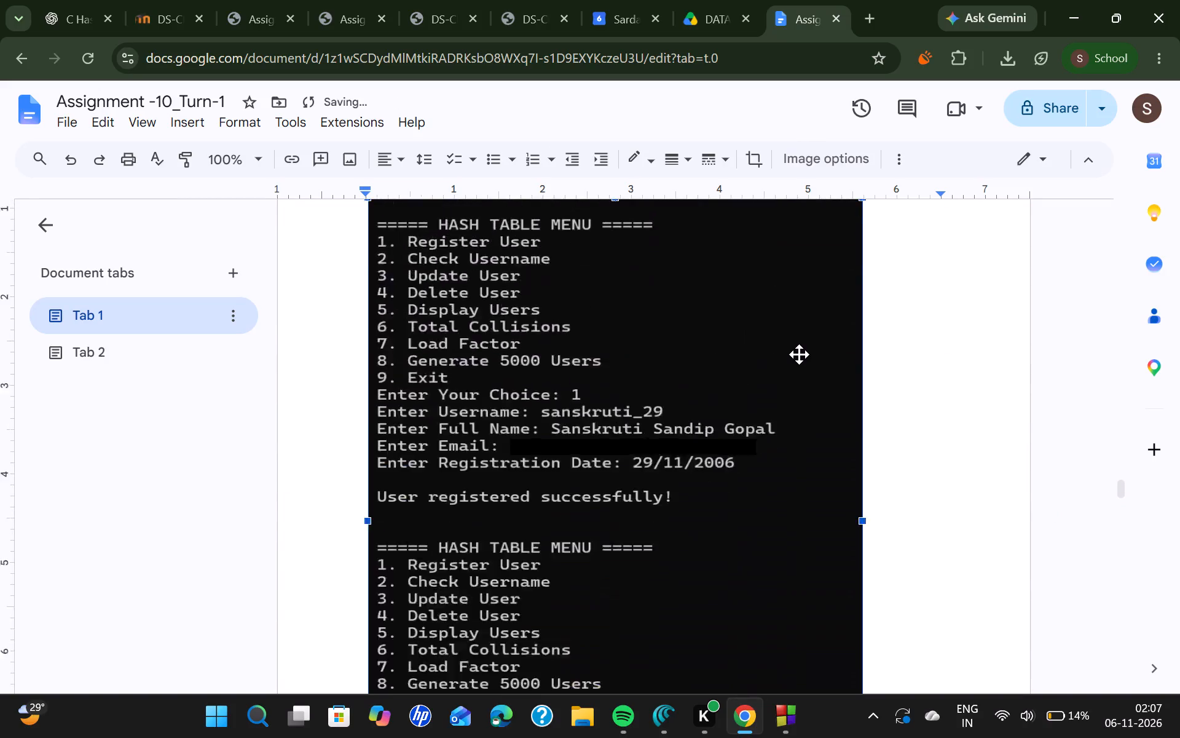
scroll(799, 354, "up", 10)
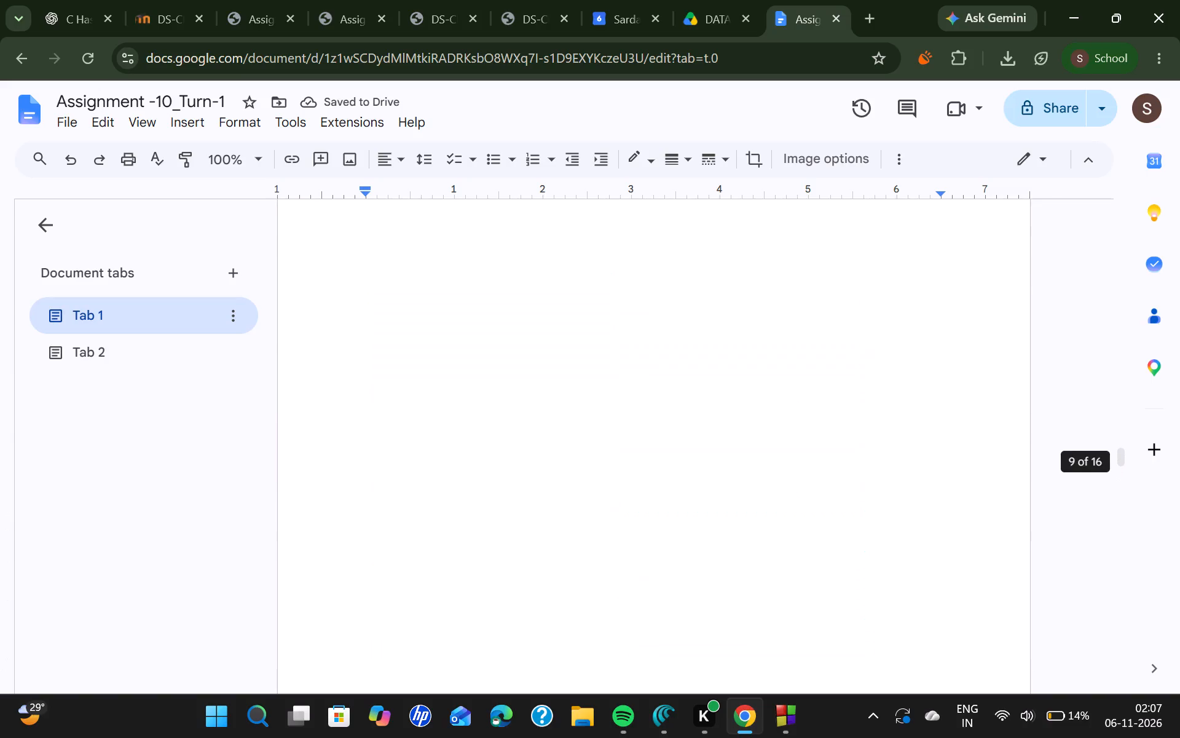
scroll(799, 354, "up", 2)
scroll(799, 354, "down", 6)
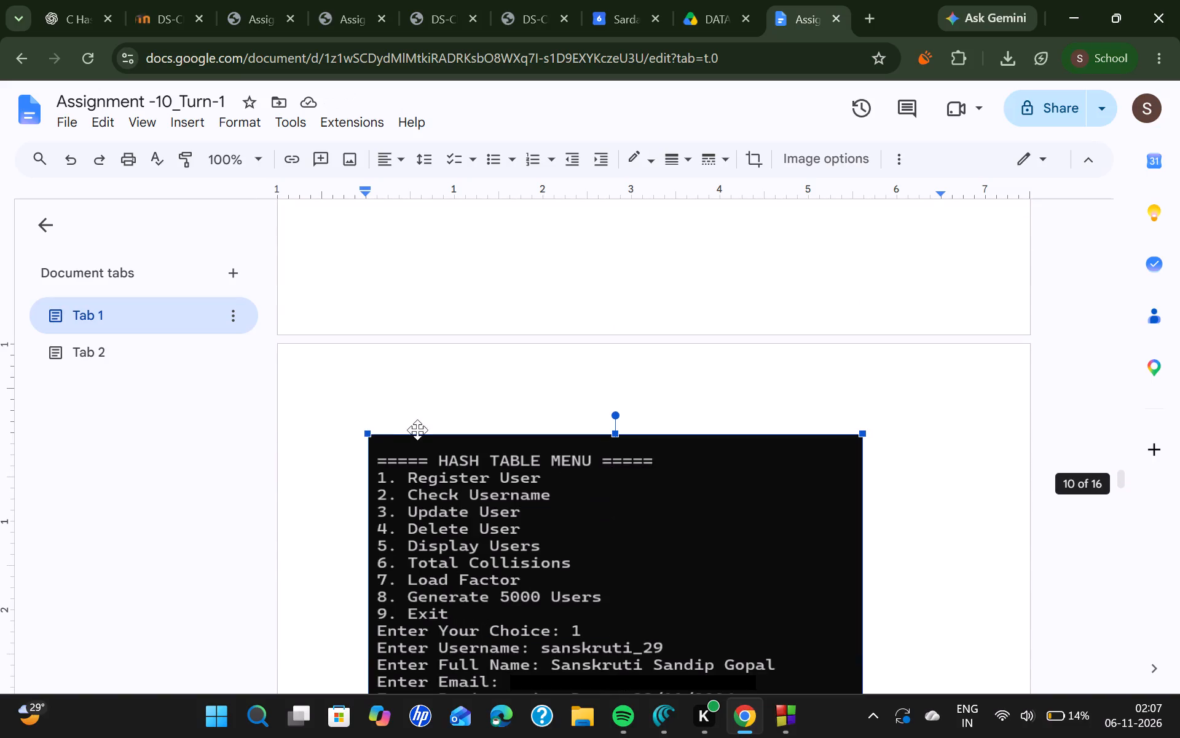
left_click(364, 446)
left_click(364, 446)
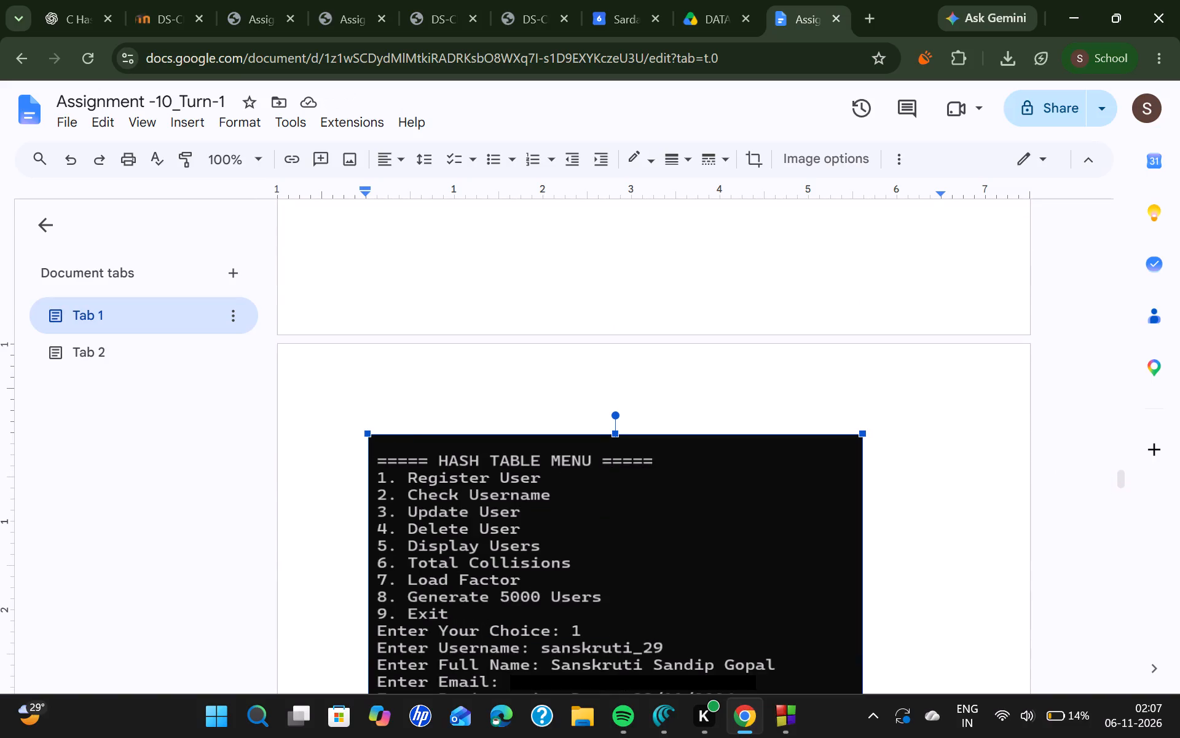
left_click(340, 443)
left_click_drag(503, 538, 521, 288)
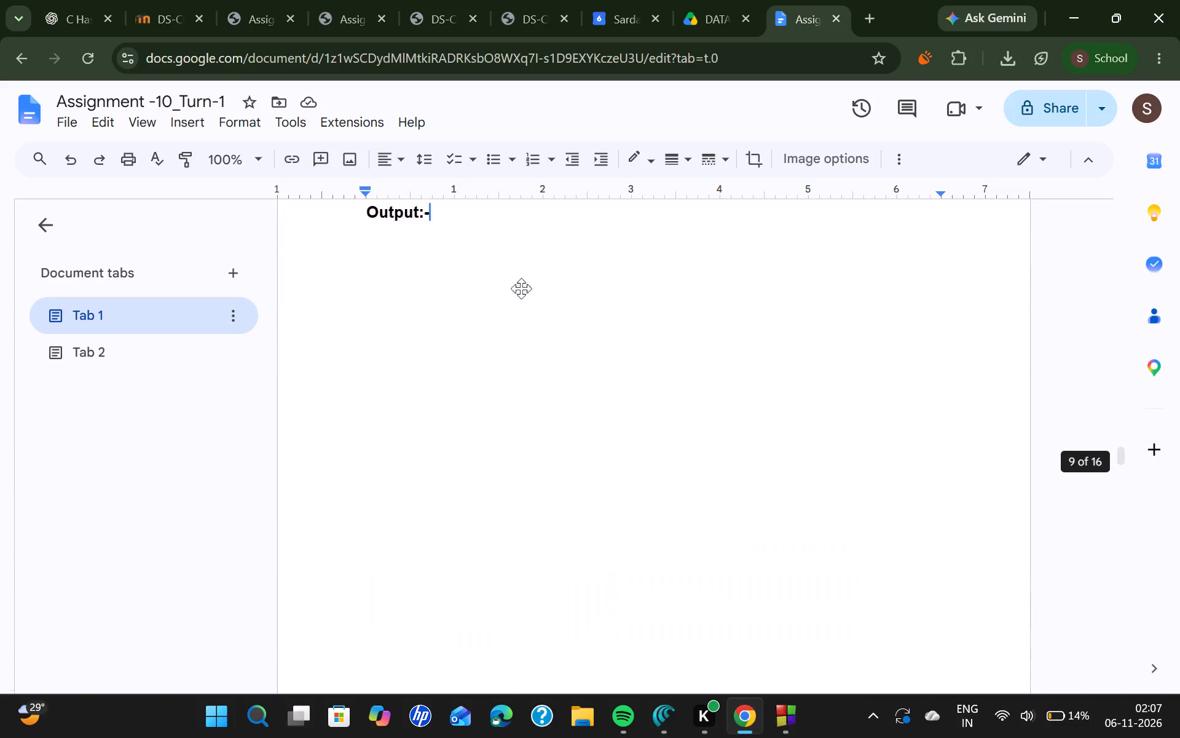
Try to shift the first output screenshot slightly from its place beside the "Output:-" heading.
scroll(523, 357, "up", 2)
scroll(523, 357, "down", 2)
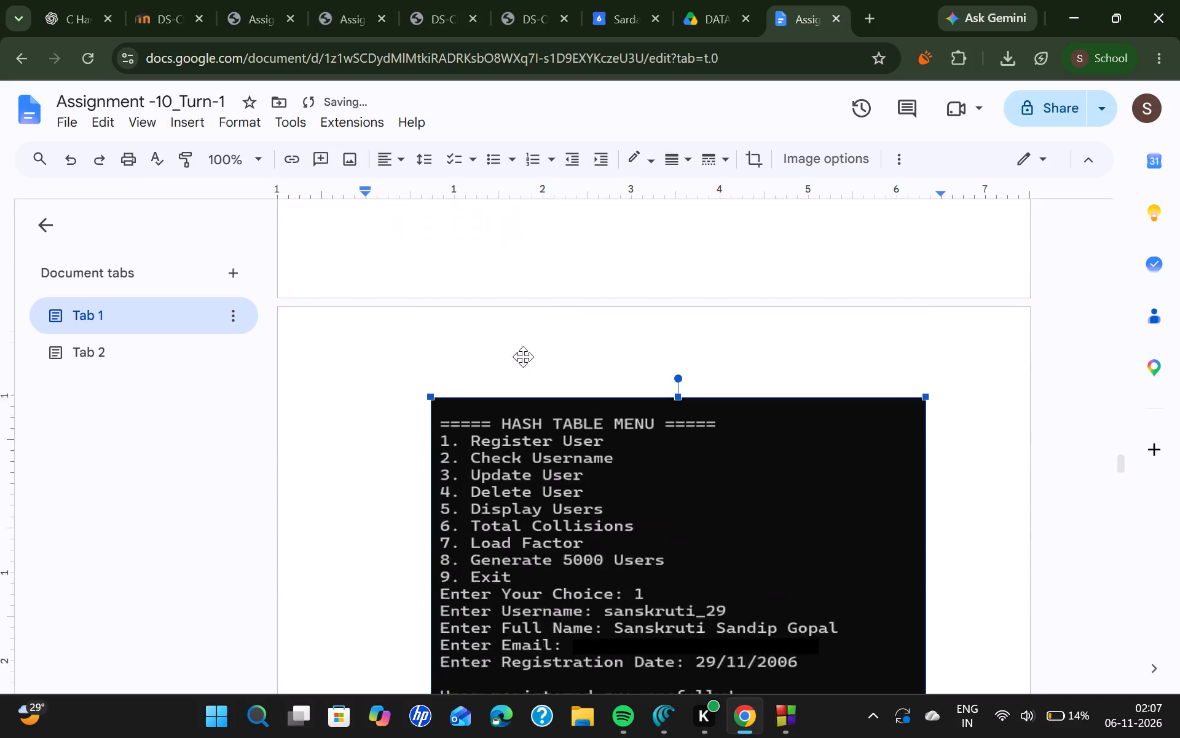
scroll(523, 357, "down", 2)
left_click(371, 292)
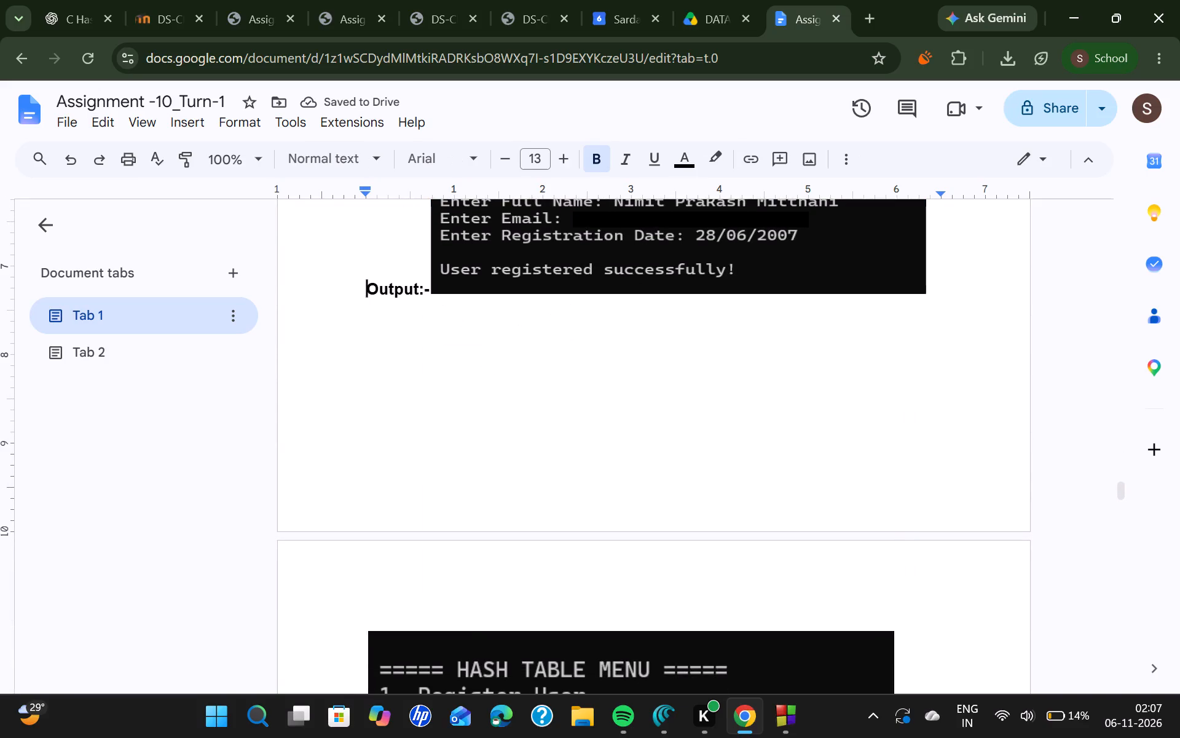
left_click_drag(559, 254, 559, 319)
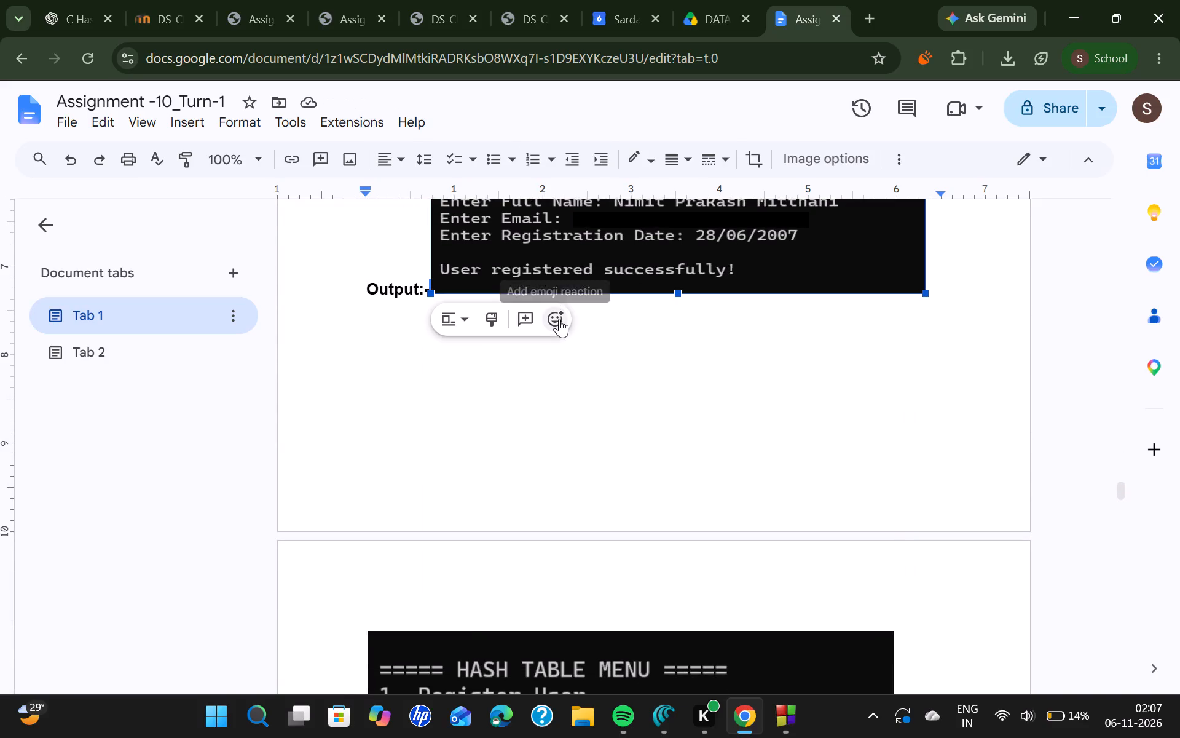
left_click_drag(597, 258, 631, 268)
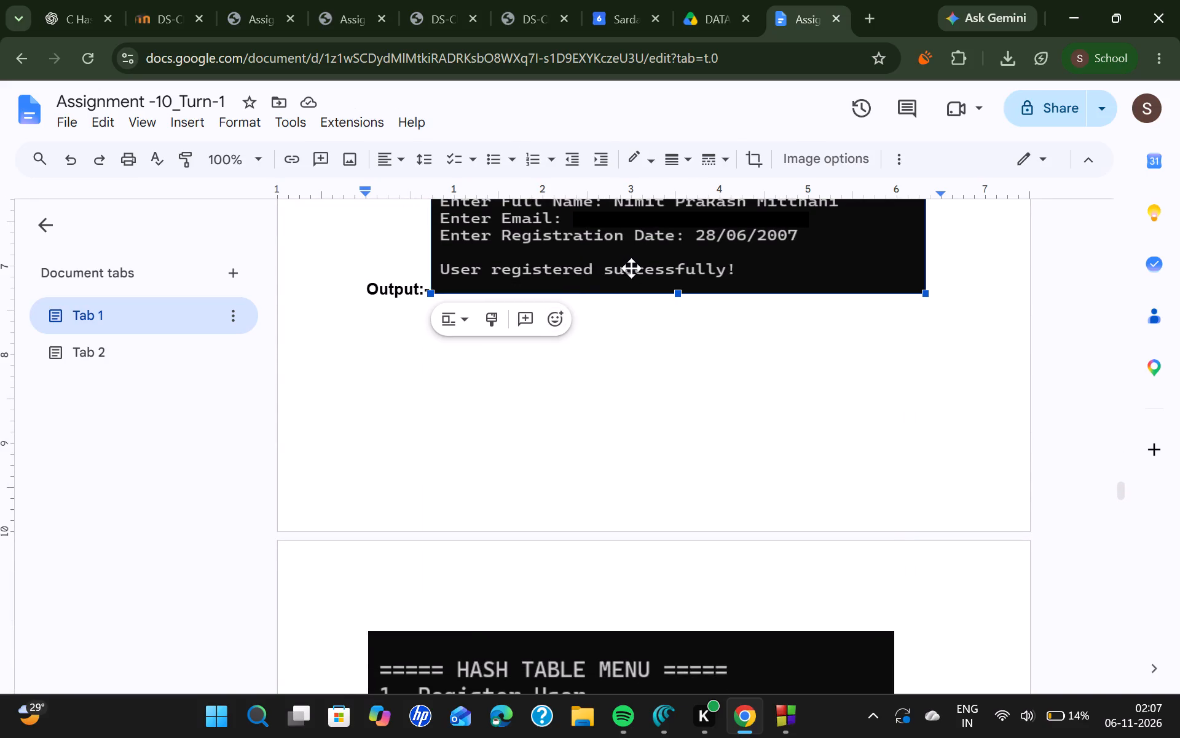
Copy the "Output:-" heading text and delete it from its place beside the first output screenshot.
left_click(423, 266)
scroll(423, 266, "up", 2)
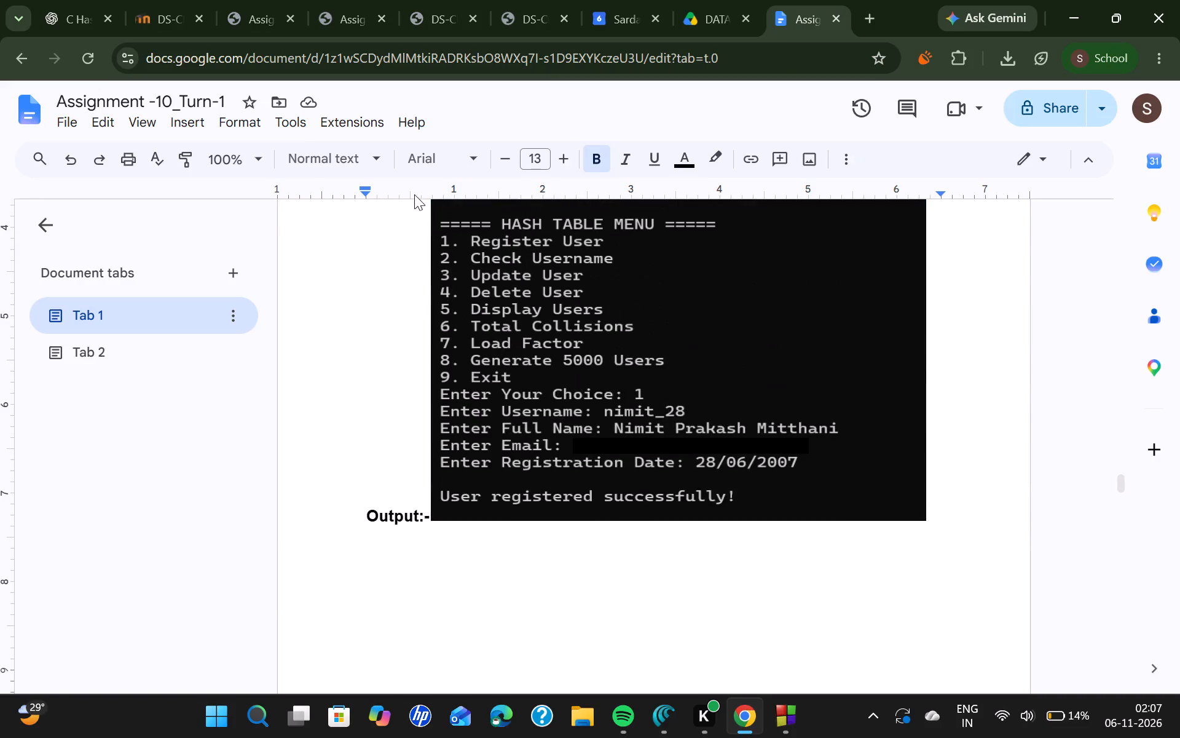
left_click(422, 217)
scroll(422, 217, "up", 2)
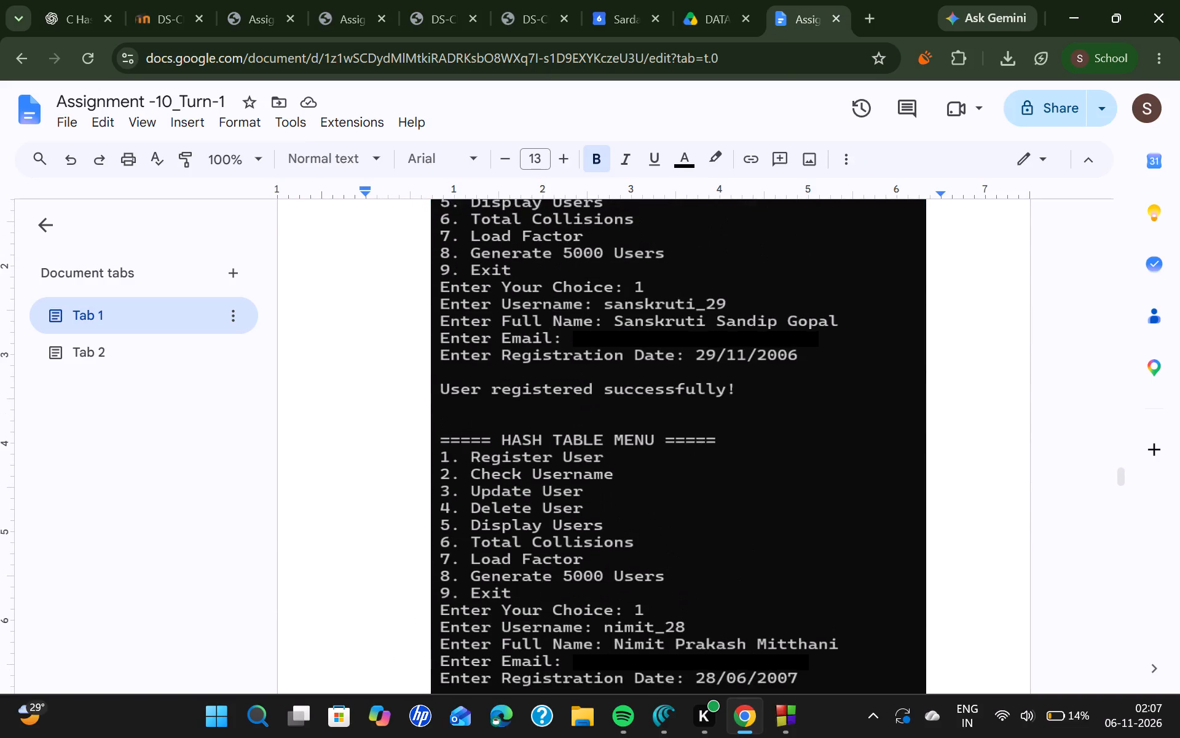
scroll(414, 323, "up", 1)
left_click(414, 323)
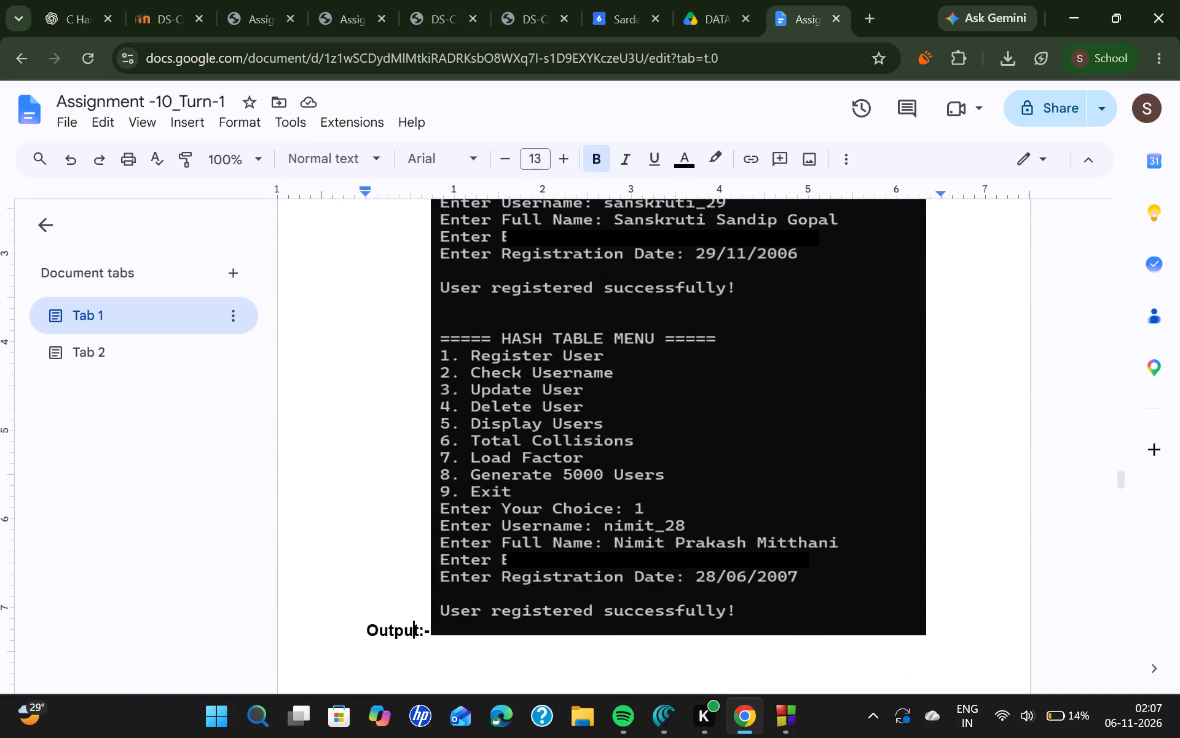
double_click(398, 631)
double_click(398, 631)
double_click(398, 631)
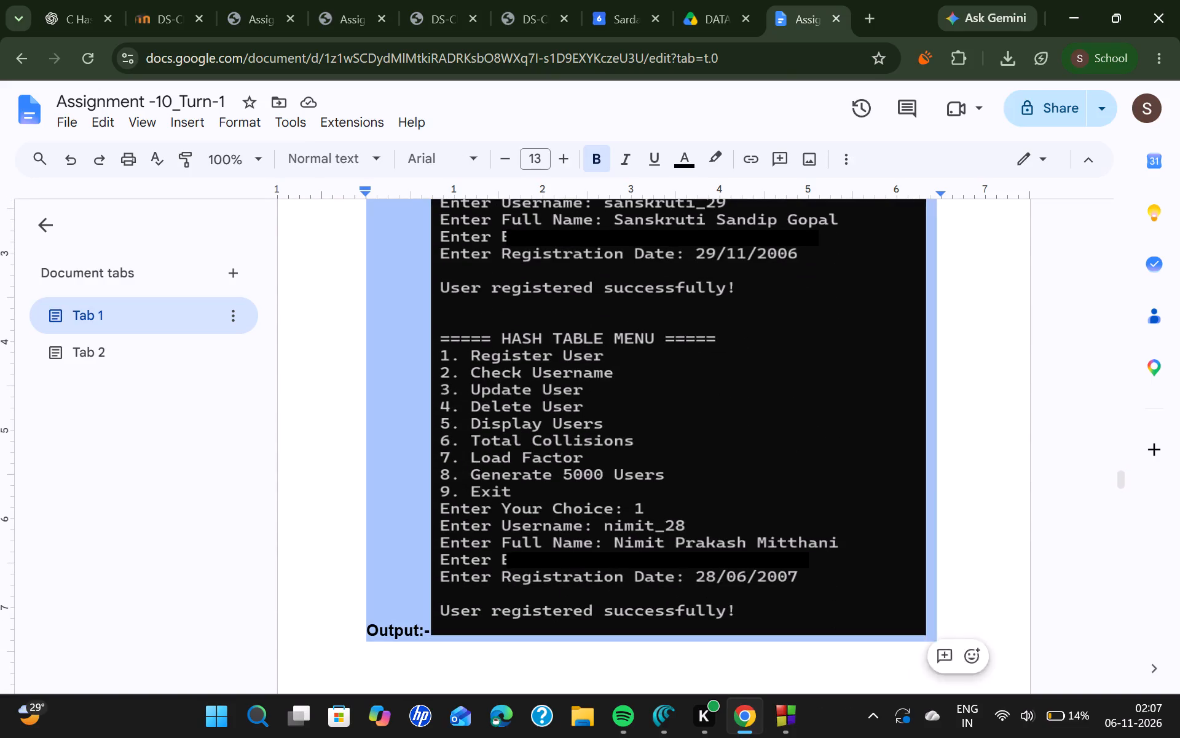
left_click(398, 631)
double_click(398, 631)
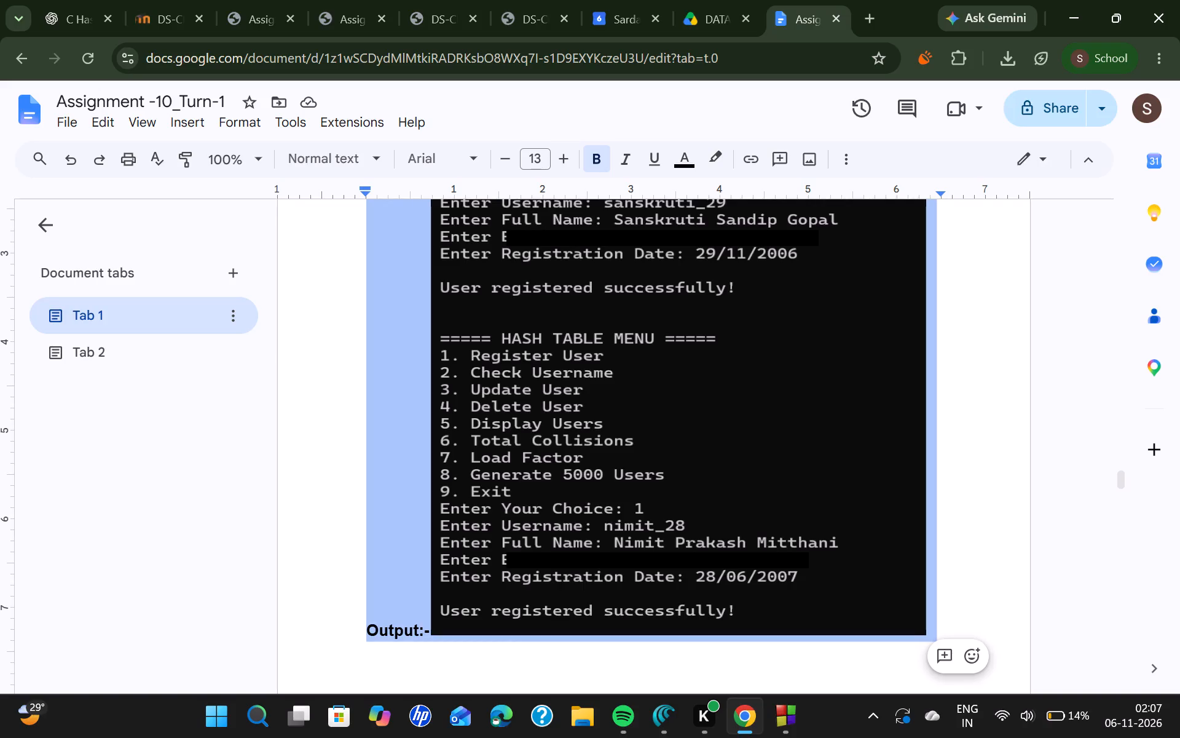
left_click(398, 631)
left_click_drag(427, 635, 369, 633)
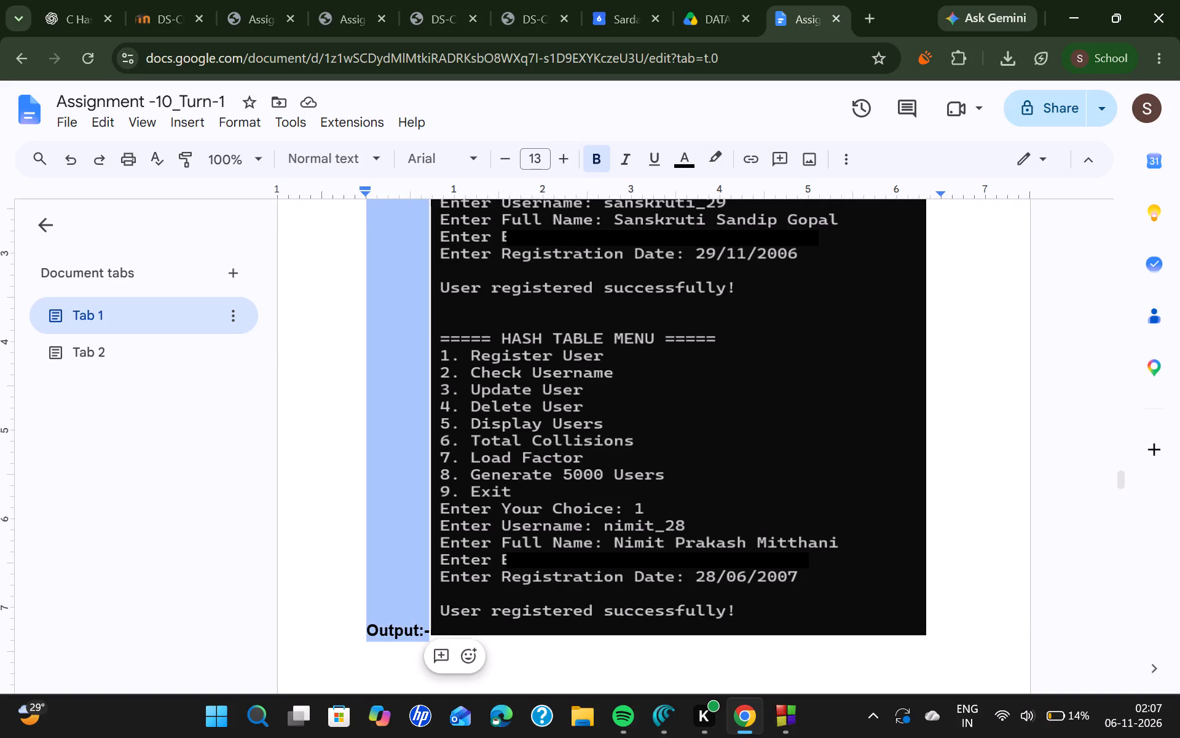
key("ctrl+c")
key("BackSpace")
Paste the copied "Output:-" heading on a new line between the code's closing brace and the first output screenshot.
scroll(459, 553, "up", 2)
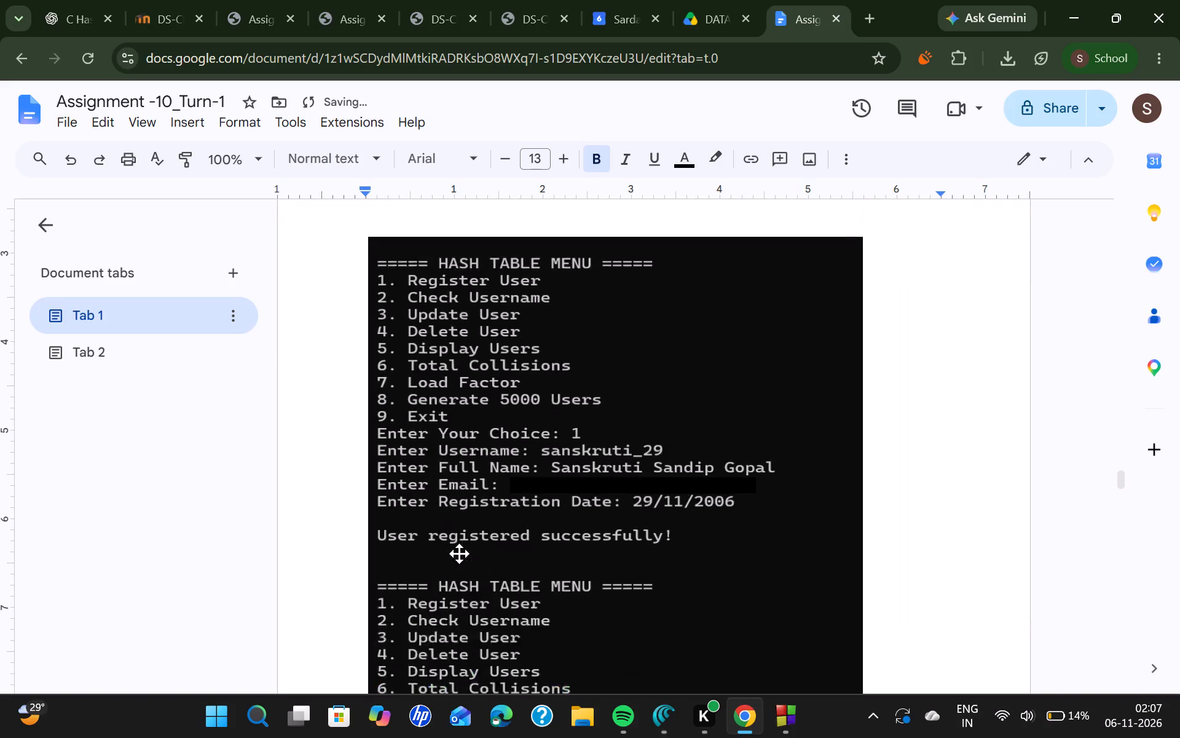
scroll(459, 553, "up", 1)
left_click(356, 339)
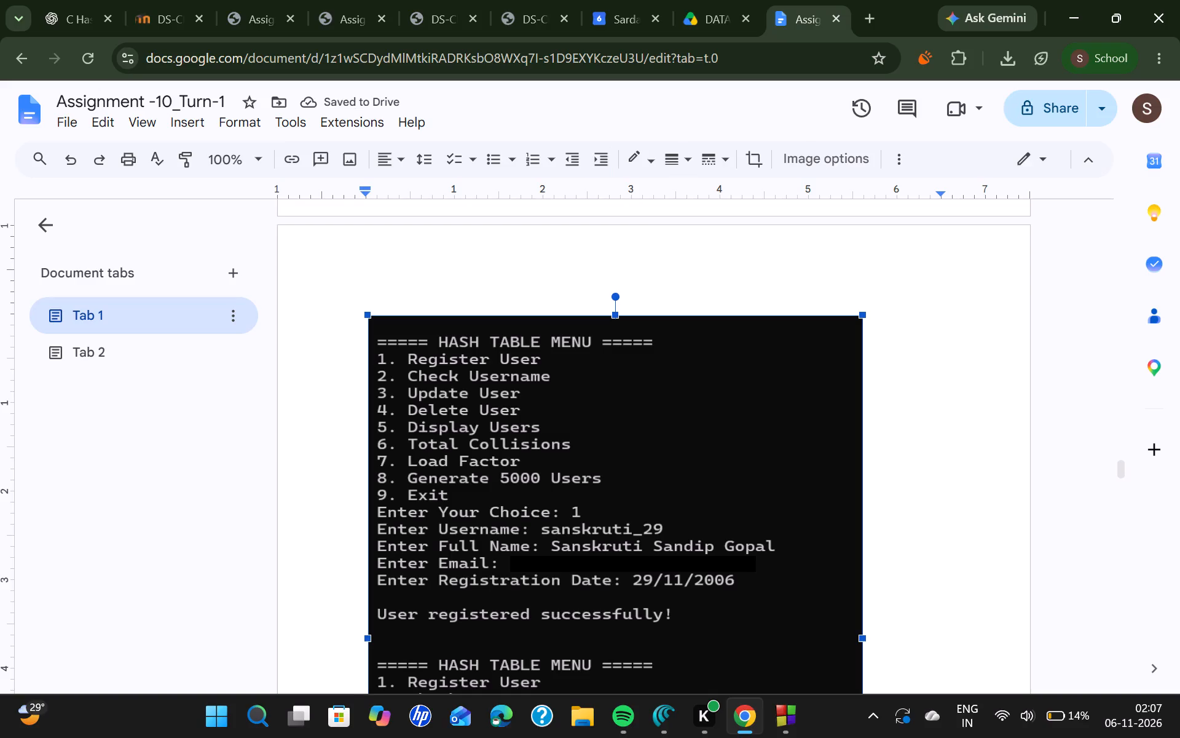
left_click(360, 327)
scroll(423, 257, "up", 2)
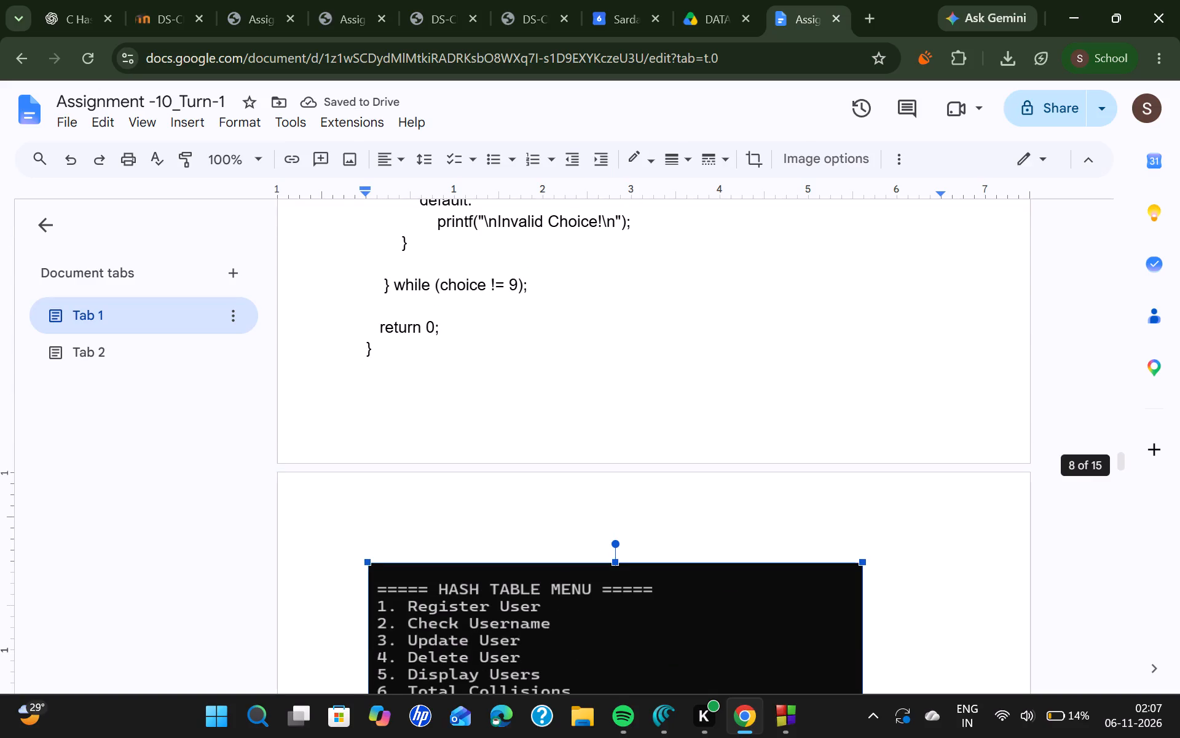
left_click(418, 360)
key("Return")
key("ctrl+v")
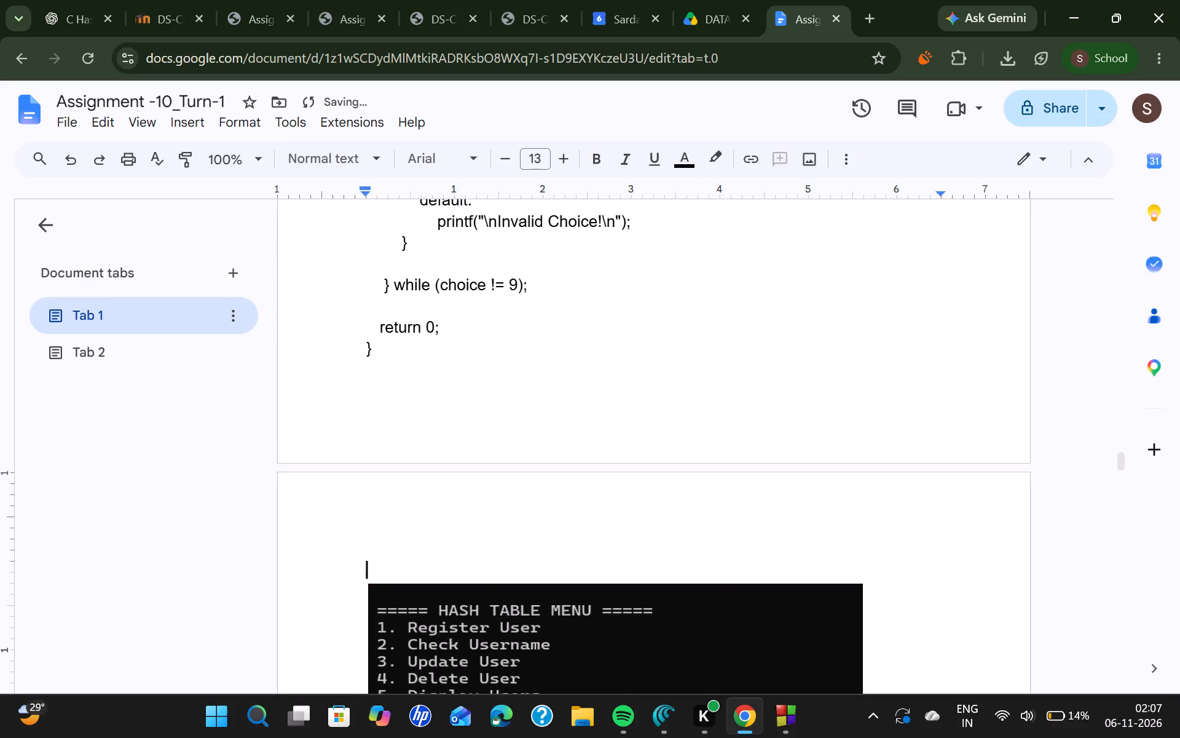
Shorten the second output screenshot, with choices 2 and 5, to about 7.8 inches tall without changing its width.
scroll(467, 523, "down", 5)
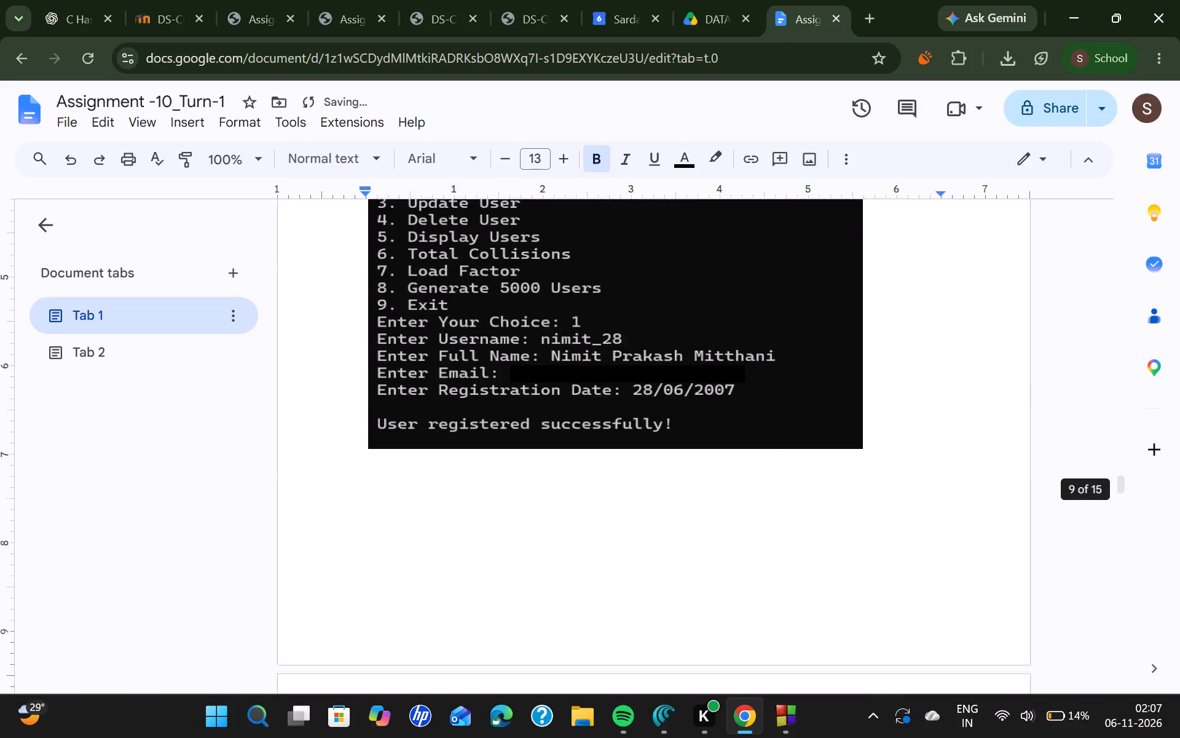
scroll(467, 523, "down", 5)
left_click(467, 523)
scroll(467, 523, "down", 2)
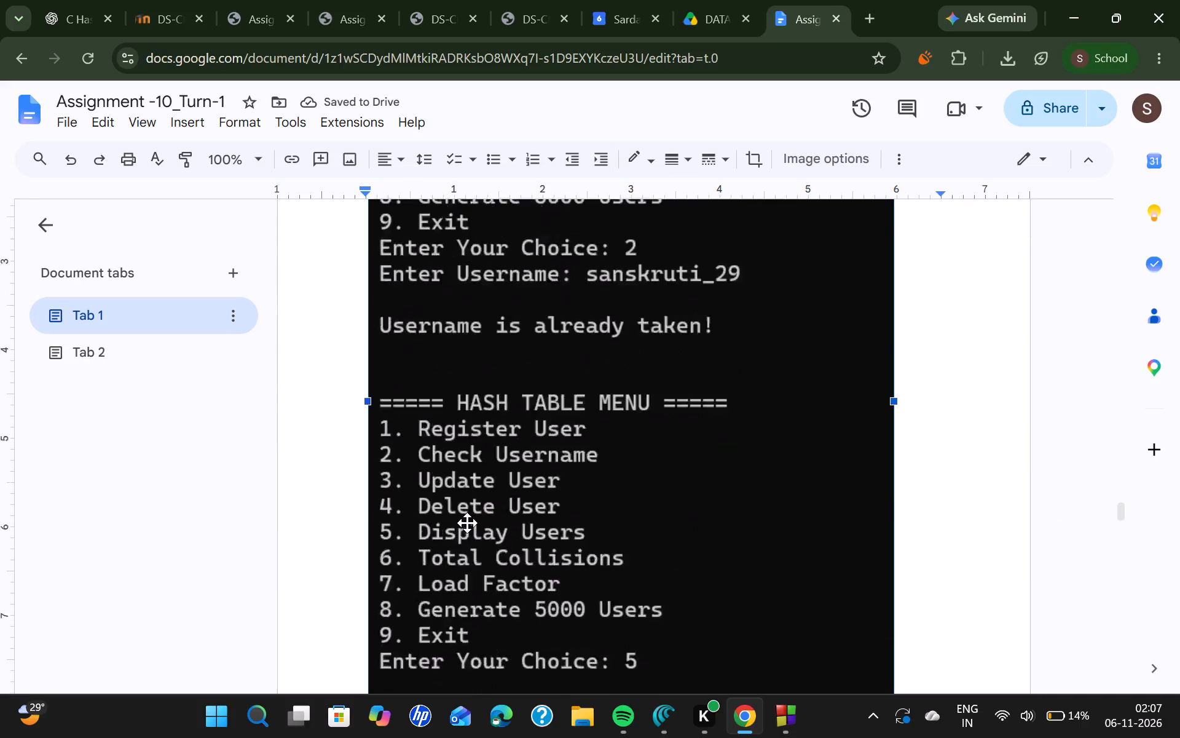
scroll(467, 523, "down", 1)
scroll(530, 582, "down", 2)
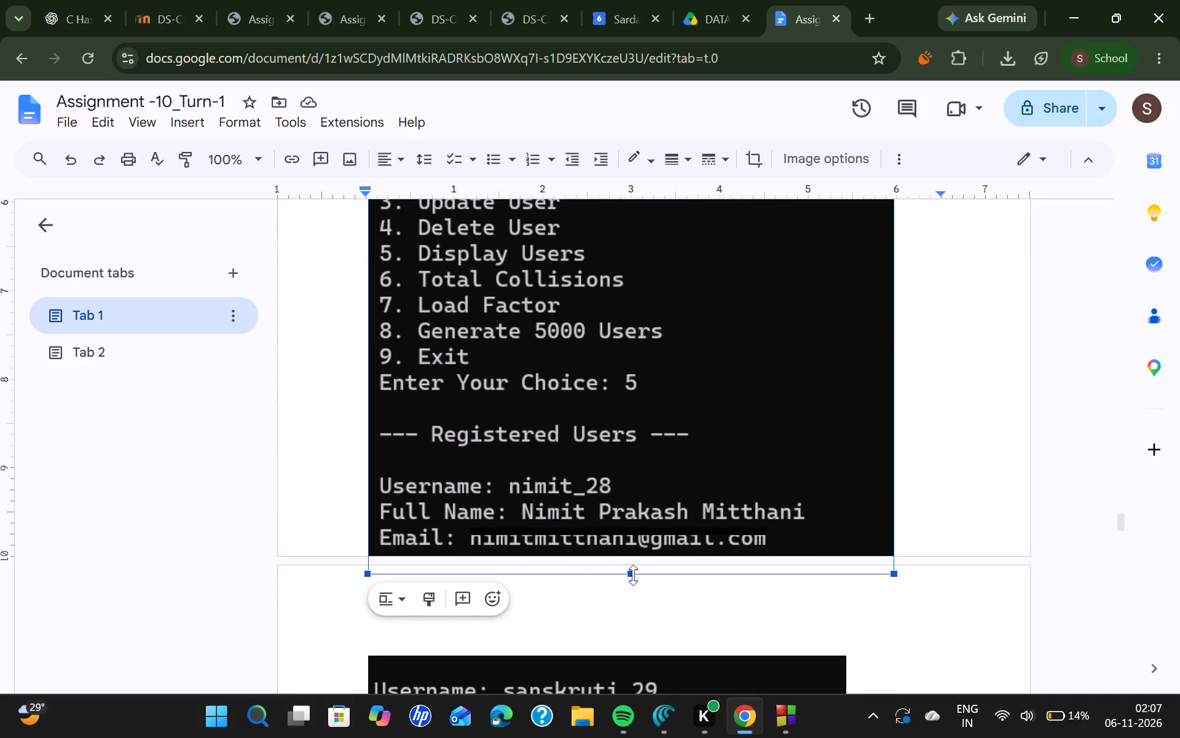
left_click_drag(633, 575, 608, 365)
scroll(608, 365, "up", 4)
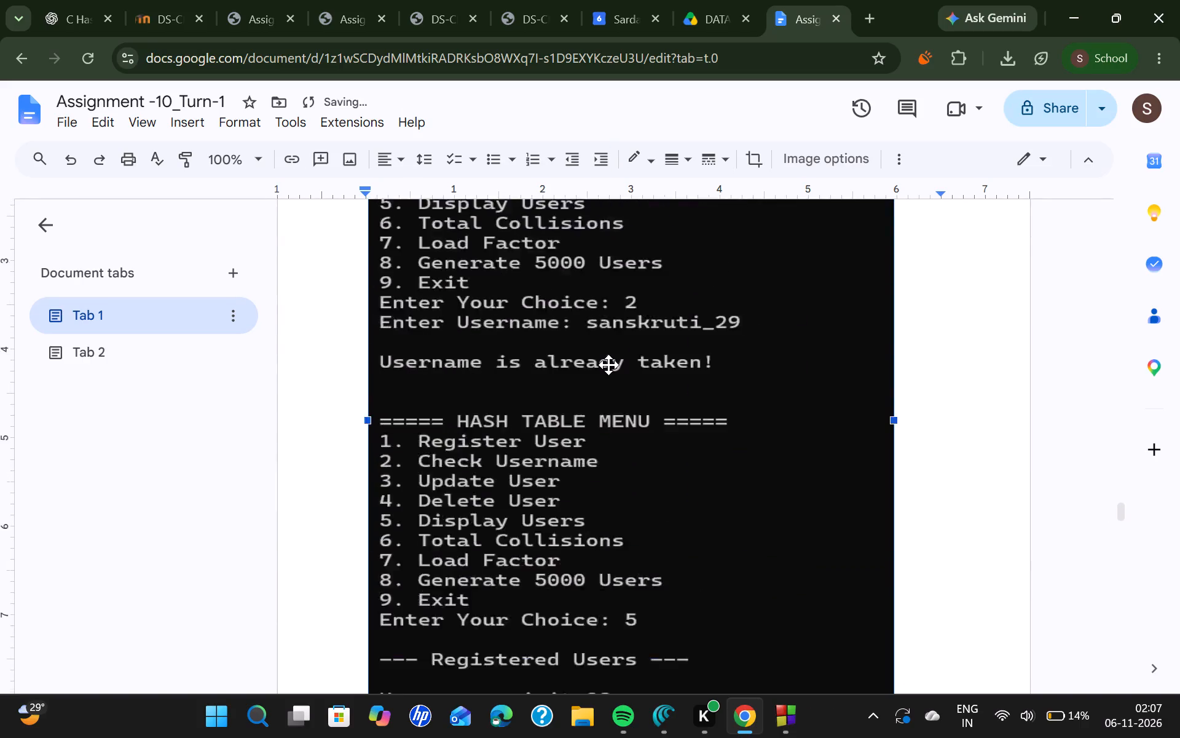
scroll(608, 365, "up", 5)
scroll(608, 365, "down", 1)
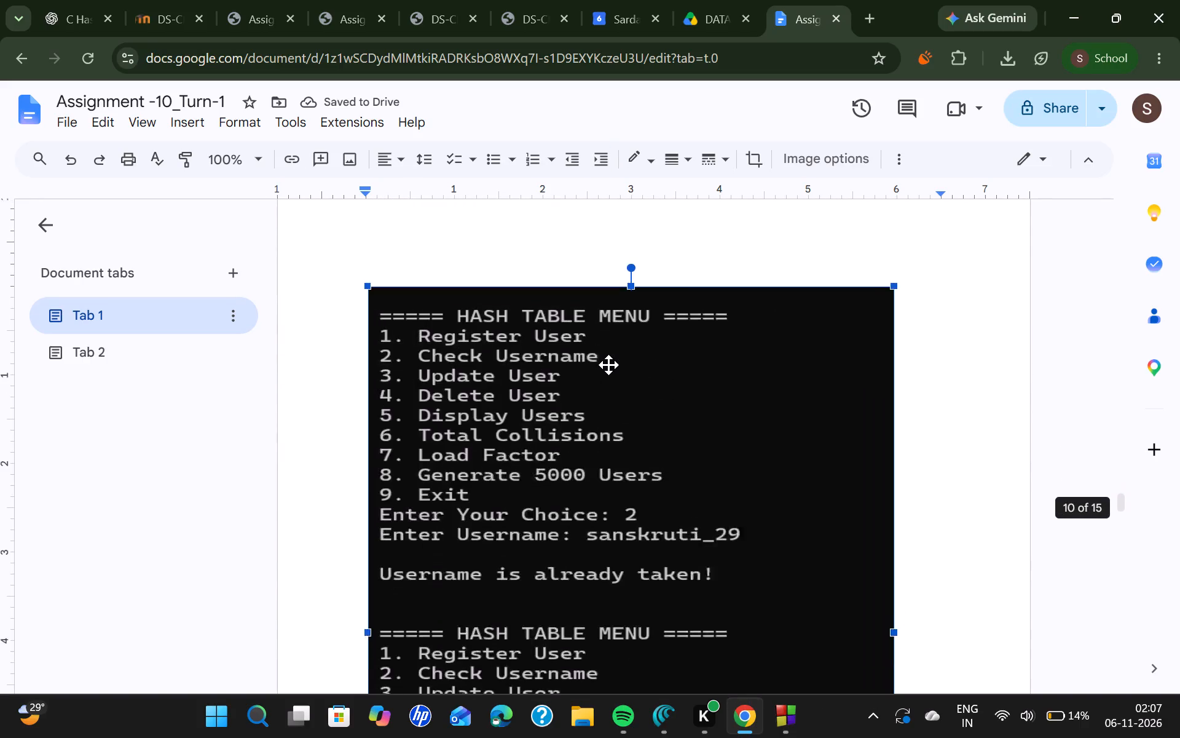
scroll(608, 365, "down", 4)
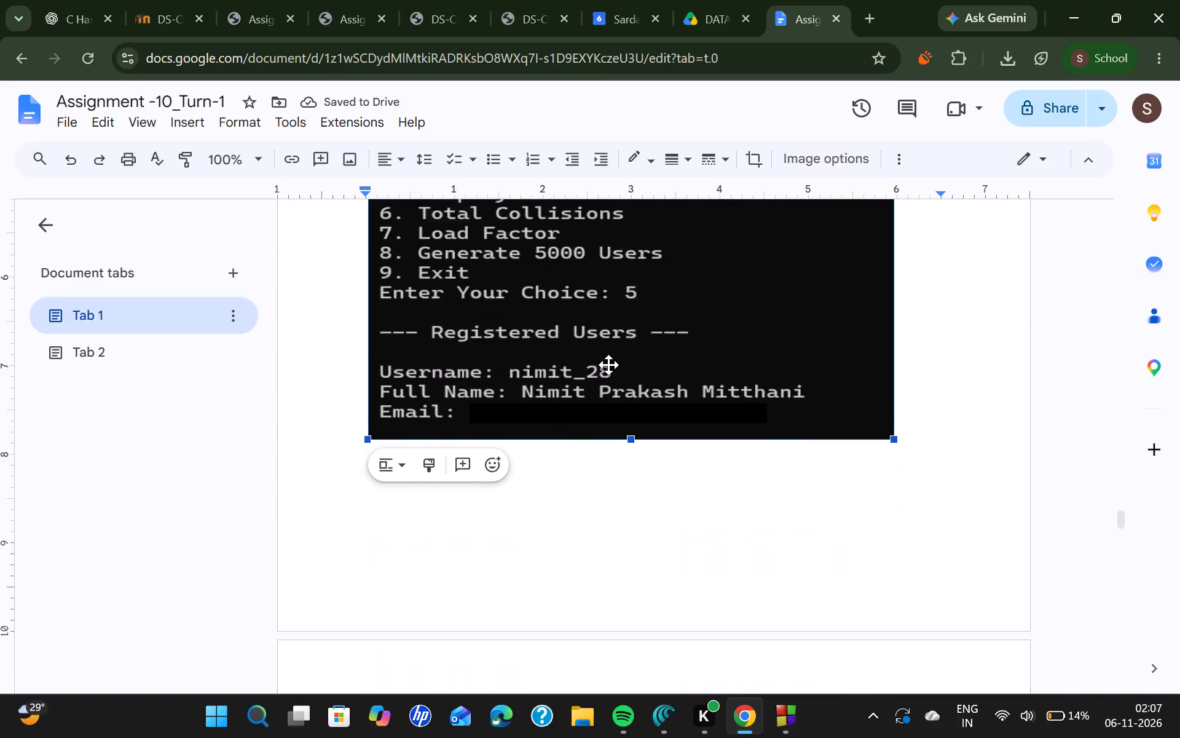
Shorten the third output screenshot, with Total Collisions, to about 5.1 inches tall without changing its width.
scroll(608, 365, "down", 5)
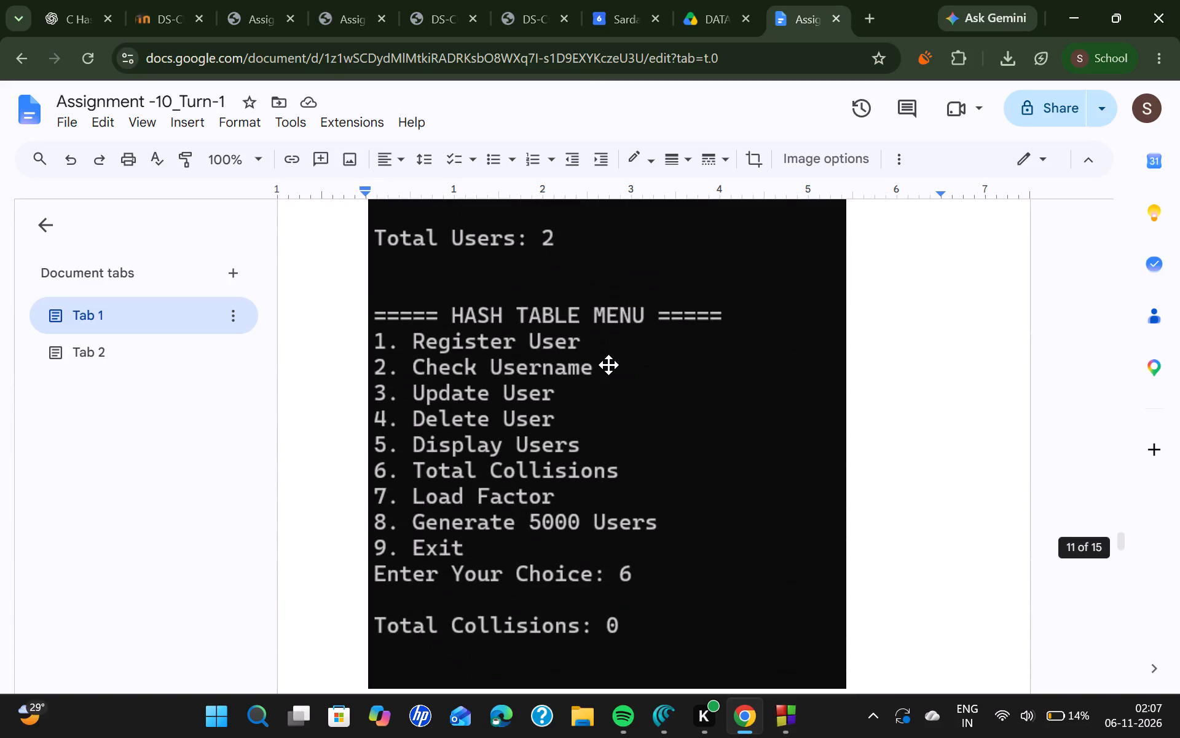
scroll(604, 471, "down", 1)
left_click(604, 471)
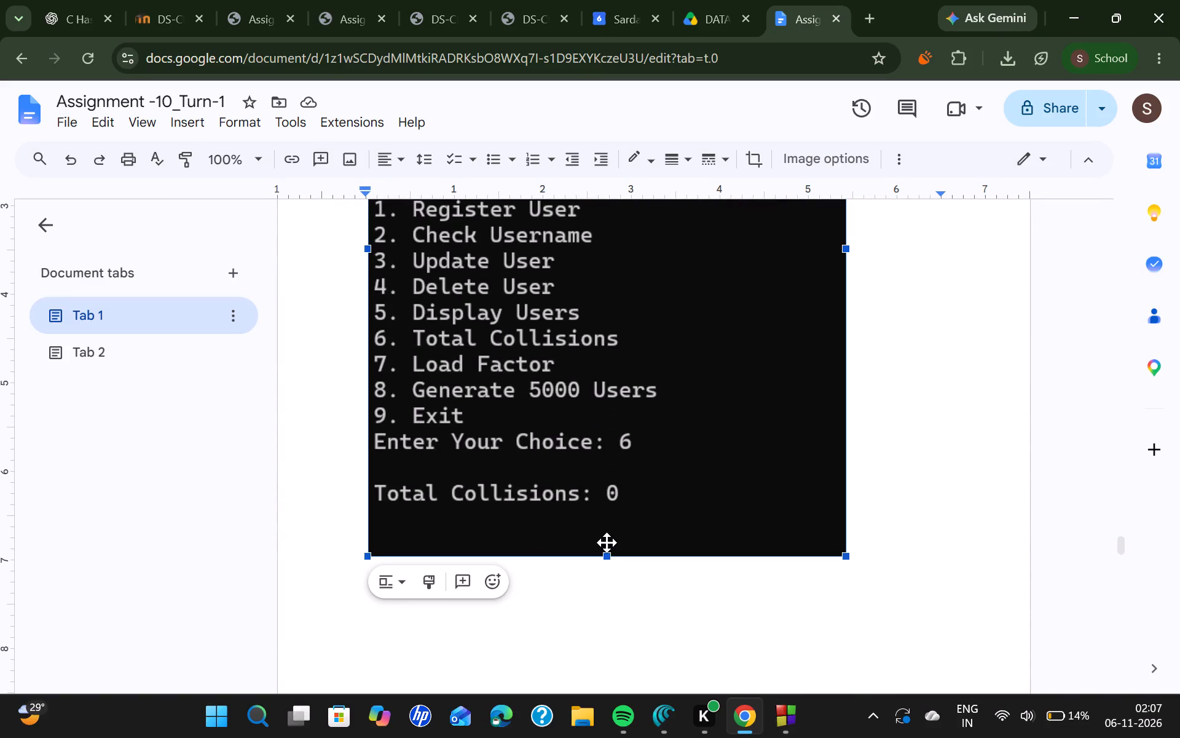
left_click_drag(606, 558, 600, 396)
scroll(600, 396, "up", 2)
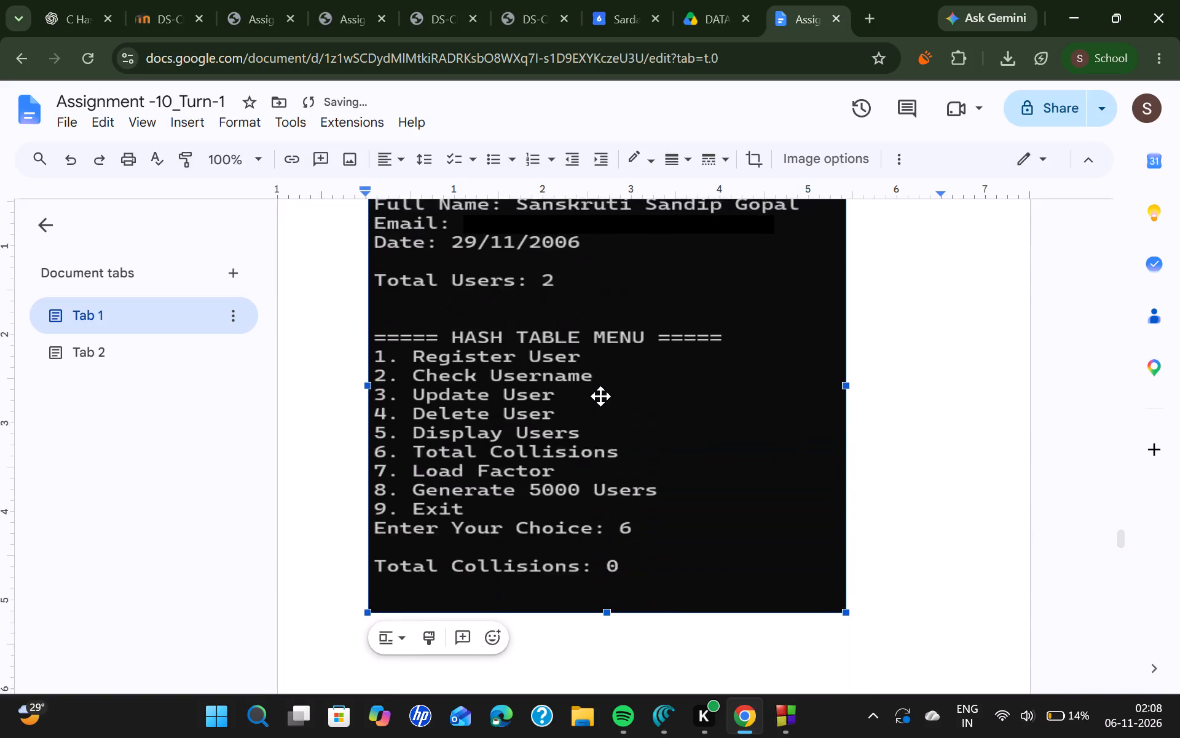
scroll(600, 396, "up", 1)
scroll(682, 477, "down", 2)
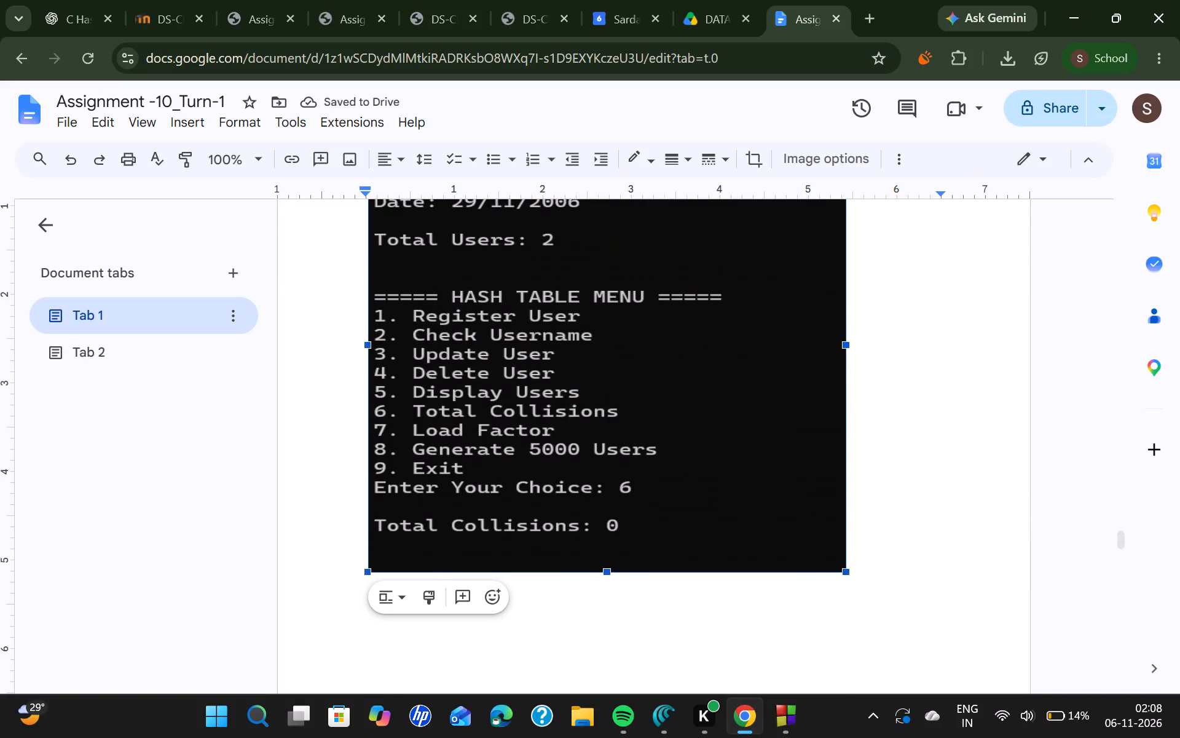
Scale the Total Collisions screenshot down proportionally to about 4.7 inches wide.
left_click_drag(844, 569, 831, 553)
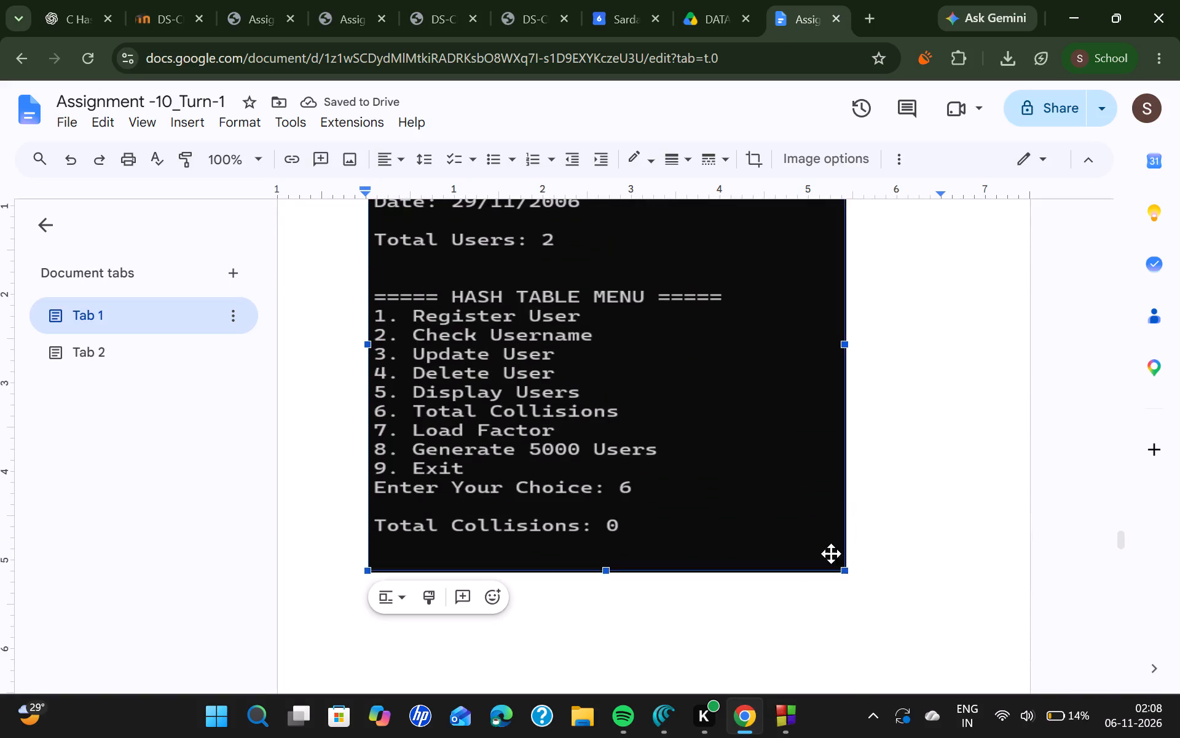
left_click_drag(831, 553, 777, 486)
Scale the second output screenshot, with choices 2 and 5, down proportionally to about 5.4 inches wide.
scroll(777, 486, "up", 4)
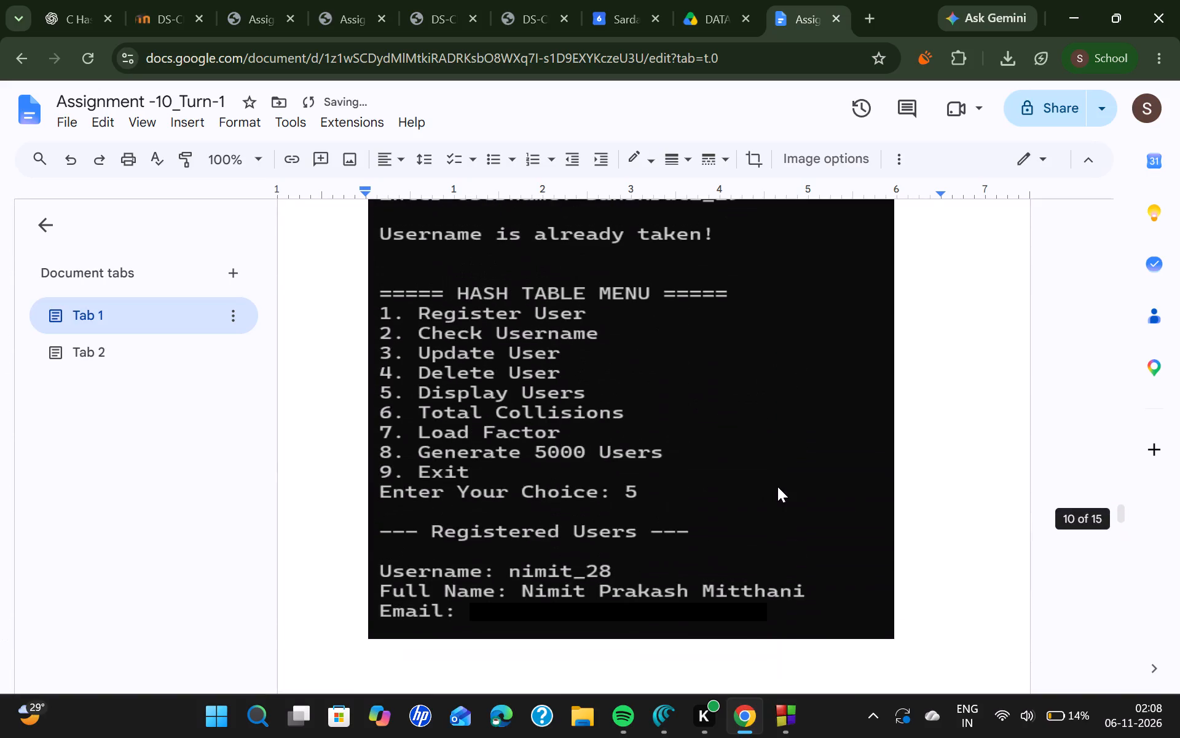
left_click_drag(871, 606, 892, 639)
left_click_drag(892, 639, 844, 555)
scroll(844, 555, "up", 4)
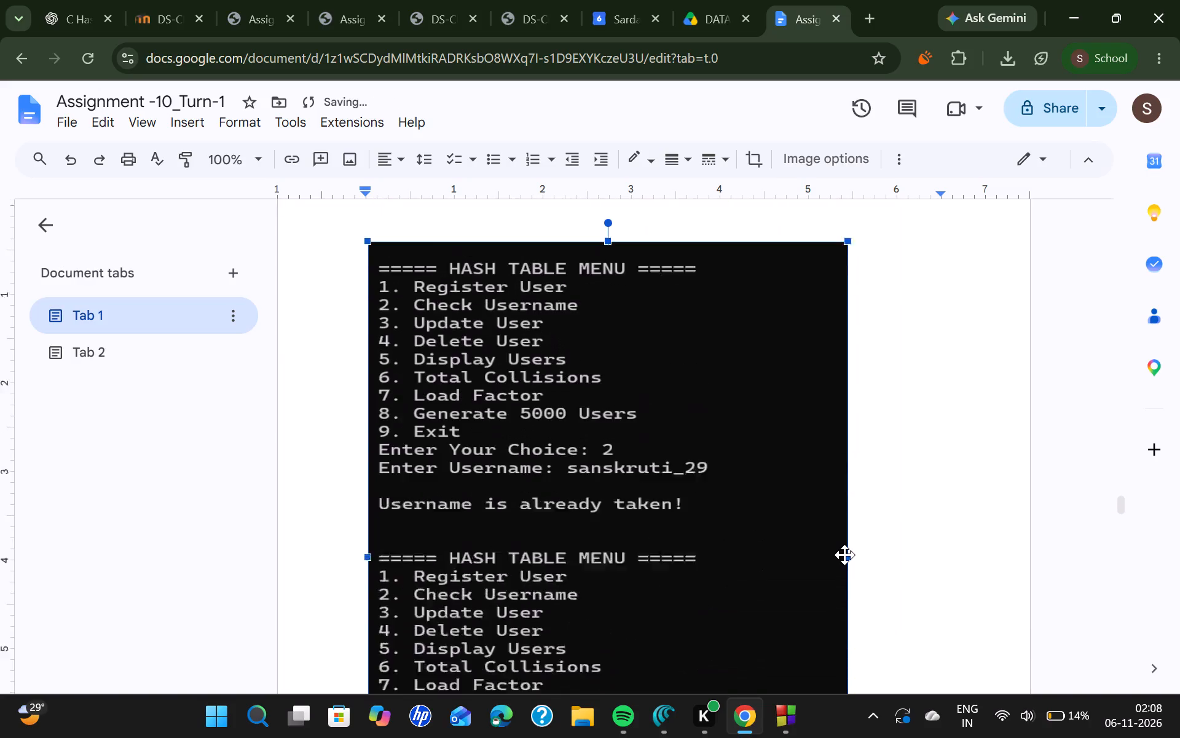
scroll(844, 555, "up", 3)
Scale the fourth output screenshot, with the Load Factor result, down proportionally to about 5.9 inches wide.
scroll(844, 555, "down", 10)
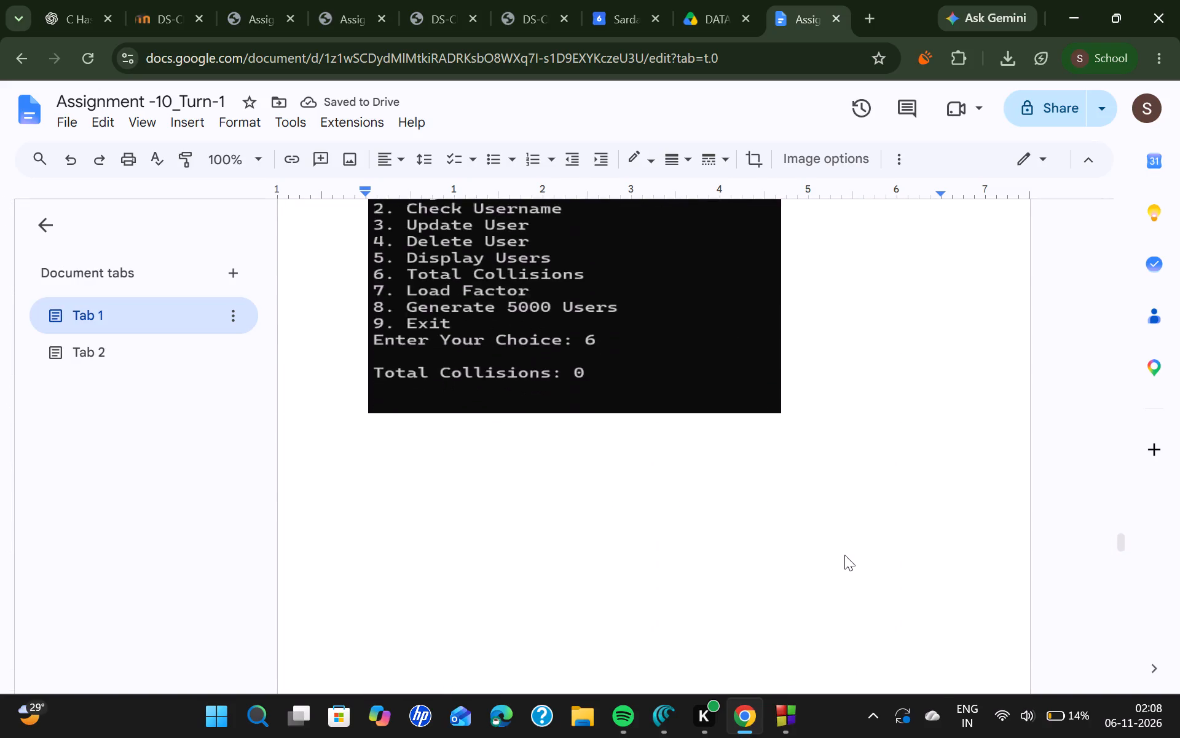
scroll(844, 555, "down", 2)
scroll(844, 555, "up", 1)
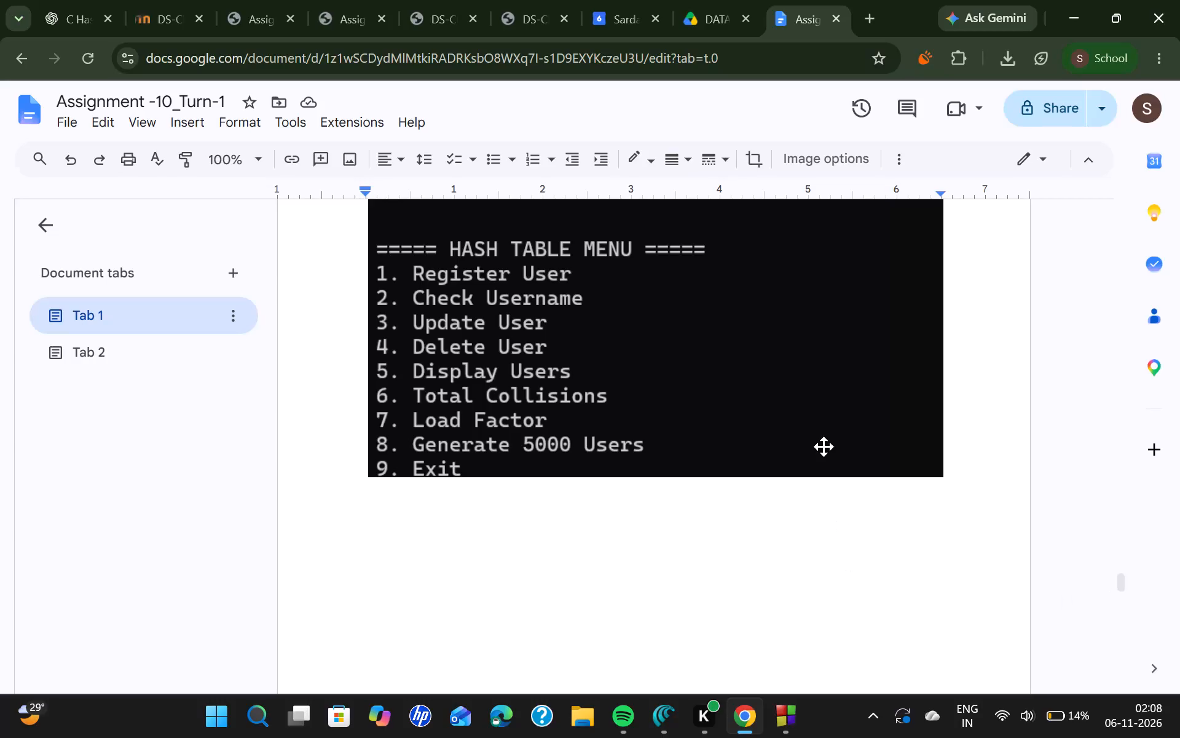
left_click(824, 446)
left_click_drag(940, 480, 903, 429)
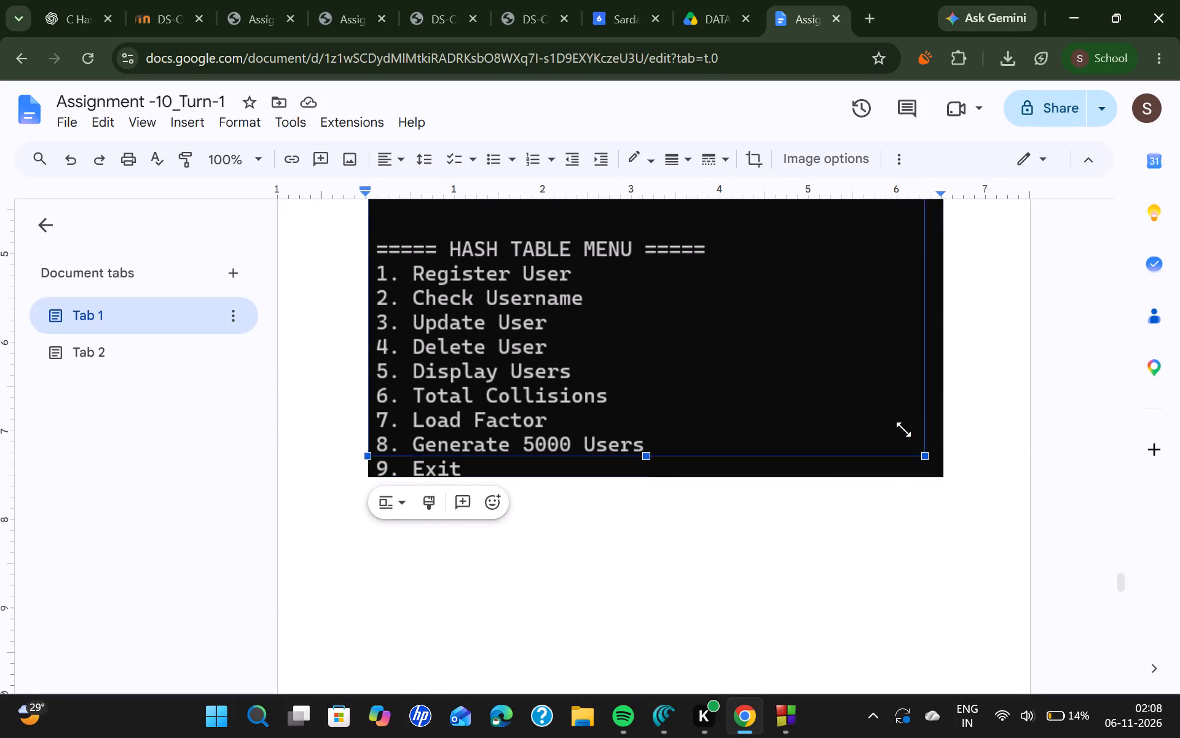
left_click_drag(903, 429, 886, 397)
scroll(886, 397, "up", 3)
Shorten the Load Factor screenshot to about 6 inches tall without changing its width.
scroll(886, 397, "down", 1)
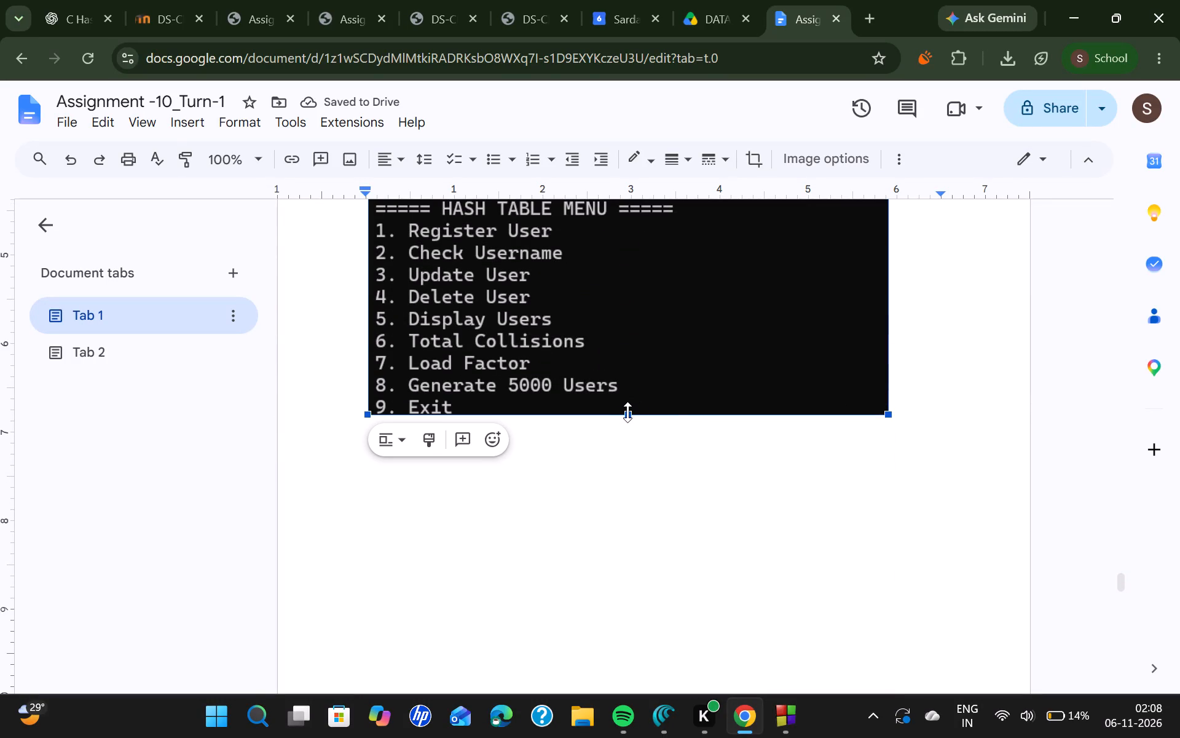
left_click_drag(629, 412, 624, 344)
scroll(624, 344, "up", 2)
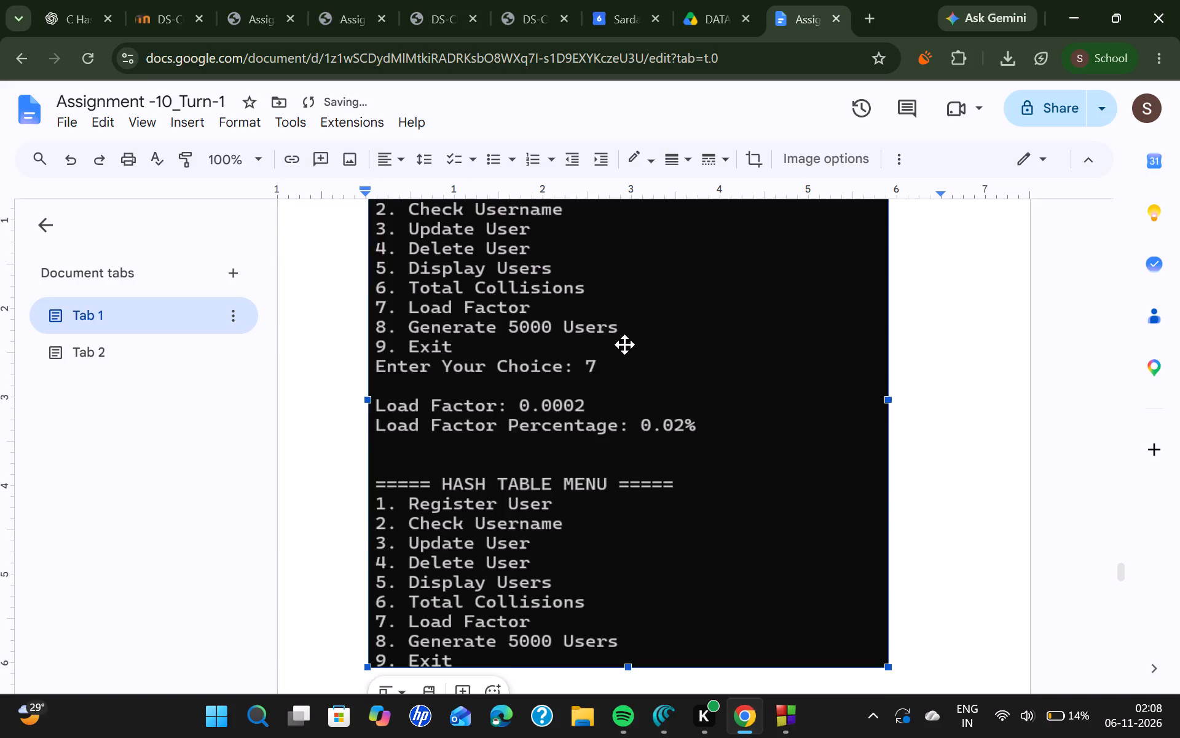
Widen the Total Collisions screenshot to about 5.3 inches without changing its height.
scroll(624, 344, "up", 5)
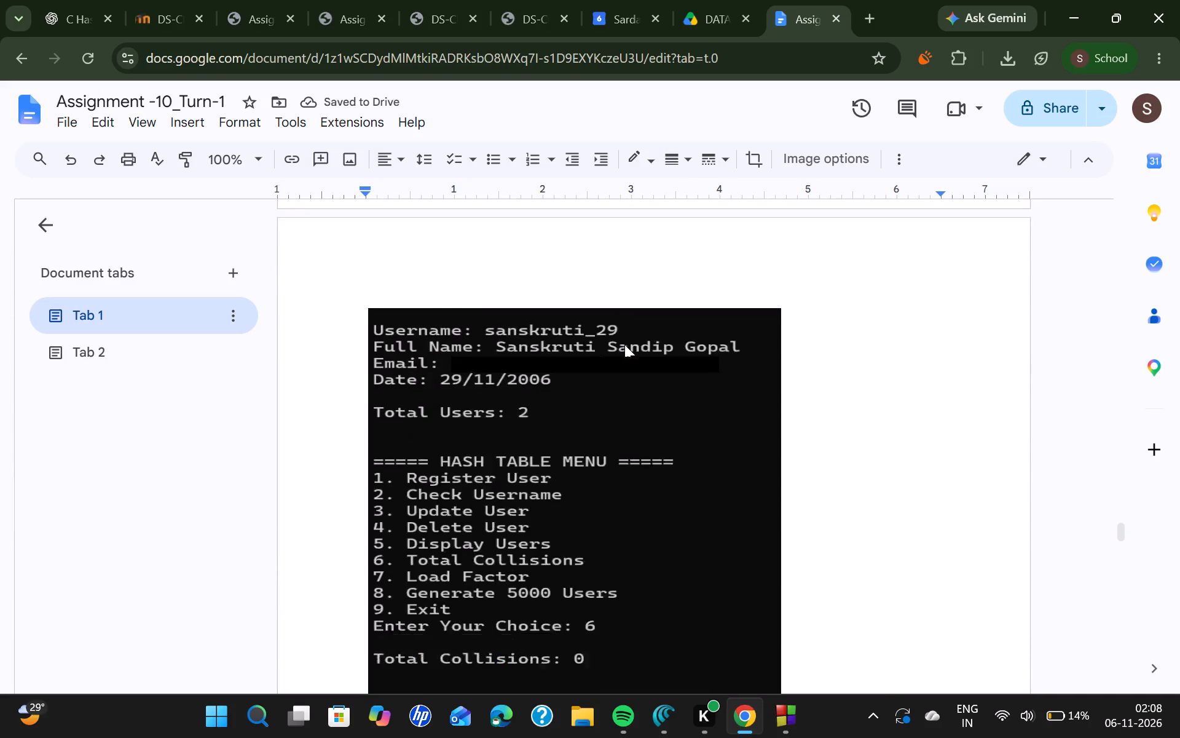
scroll(624, 344, "up", 3)
left_click_drag(624, 344, 774, 427)
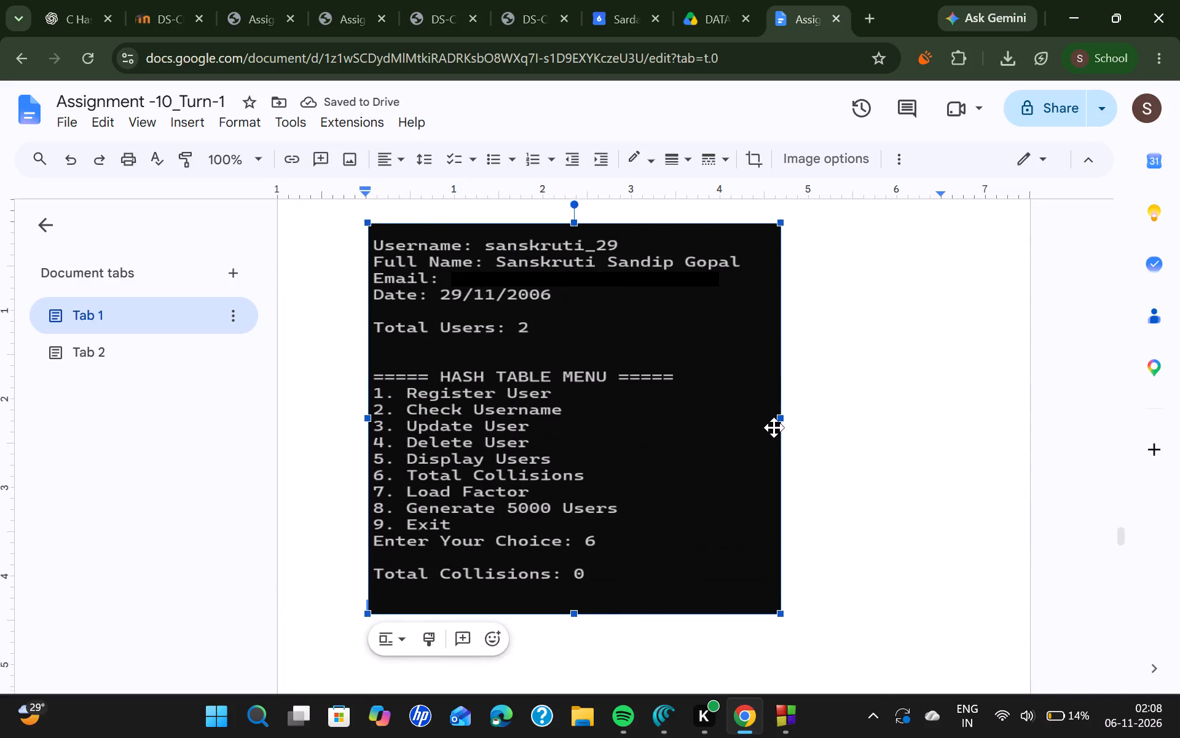
left_click_drag(774, 427, 781, 421)
left_click_drag(781, 421, 833, 415)
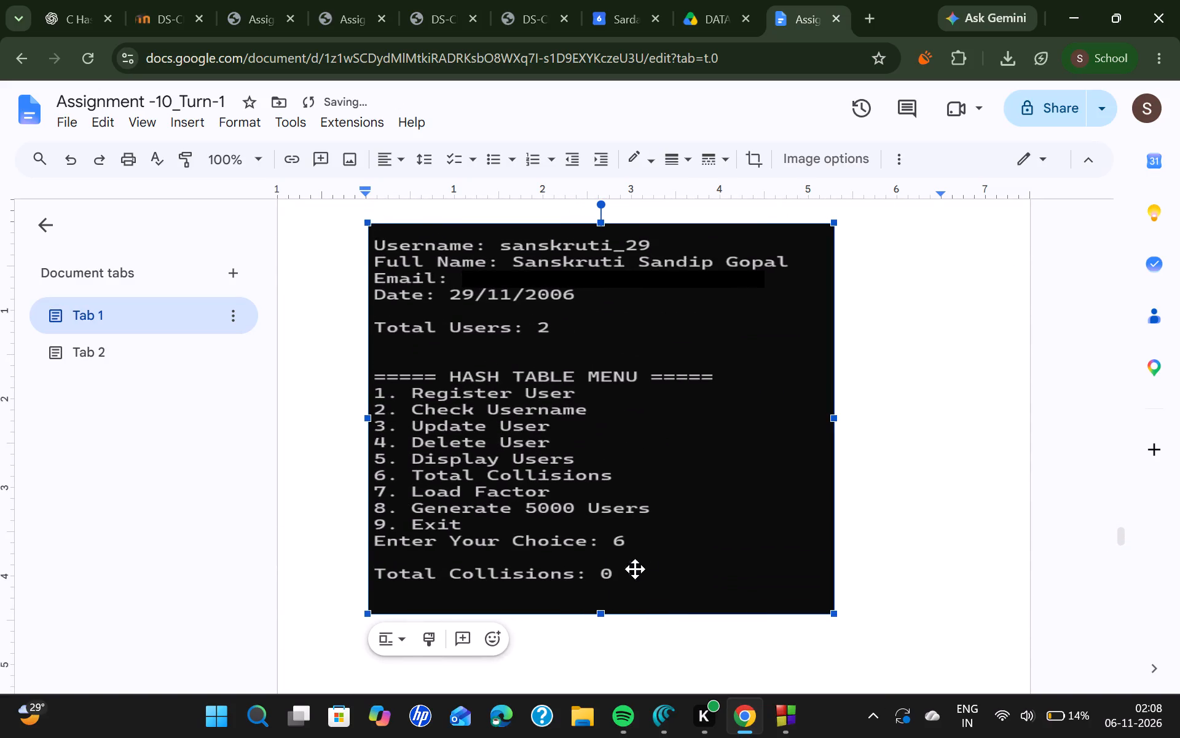
Crop the blank strip off the bottom of the Total Collisions screenshot, making its frame about 4.1 inches tall.
double_click(606, 603)
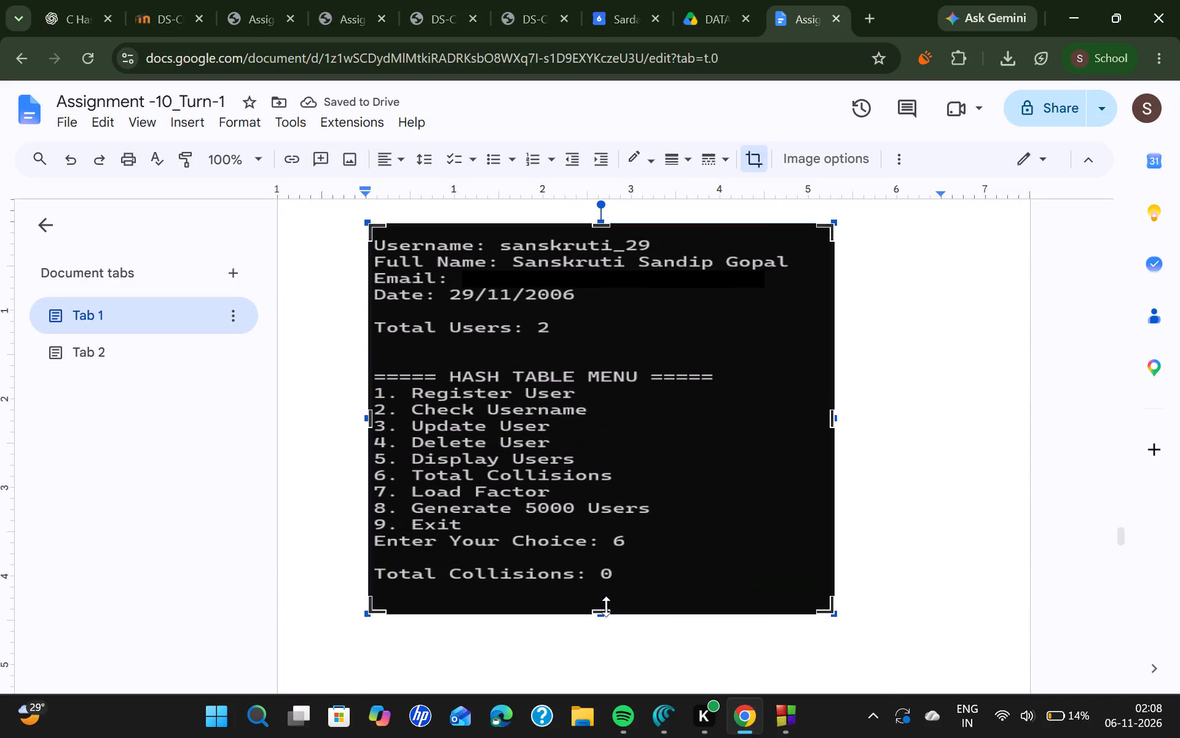
left_click_drag(605, 609, 607, 586)
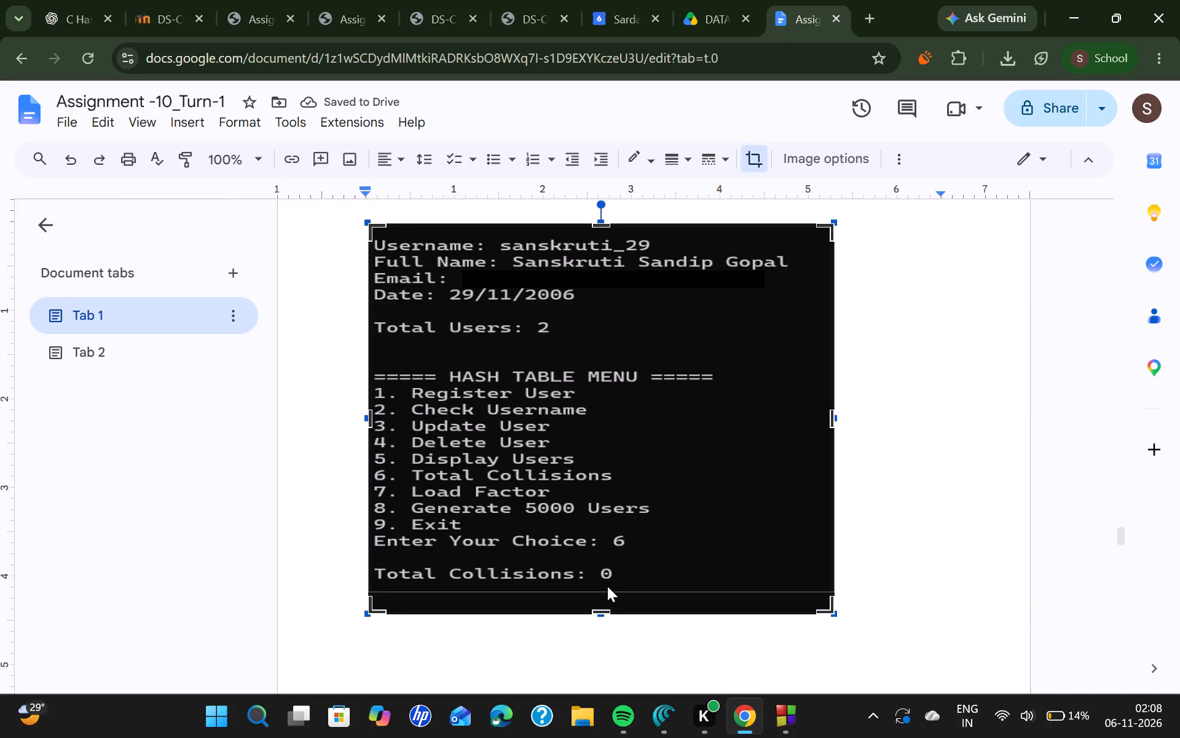
left_click_drag(607, 586, 607, 585)
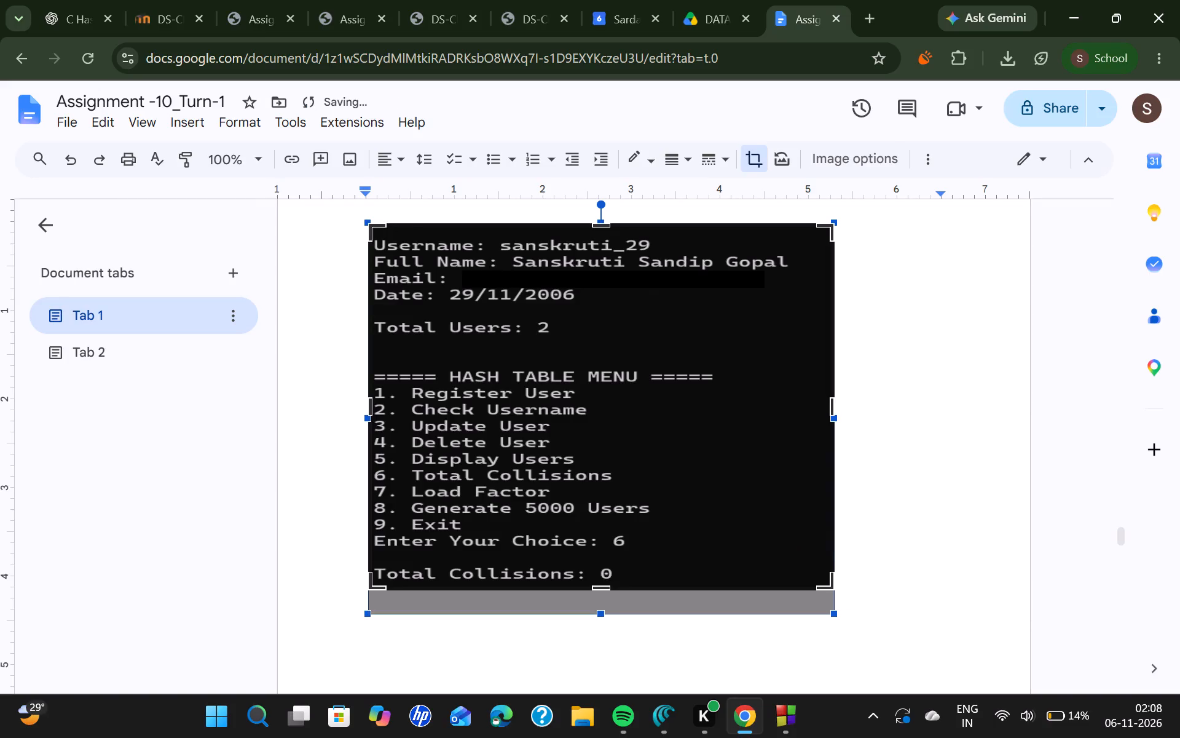
left_click(880, 530)
left_click(880, 530)
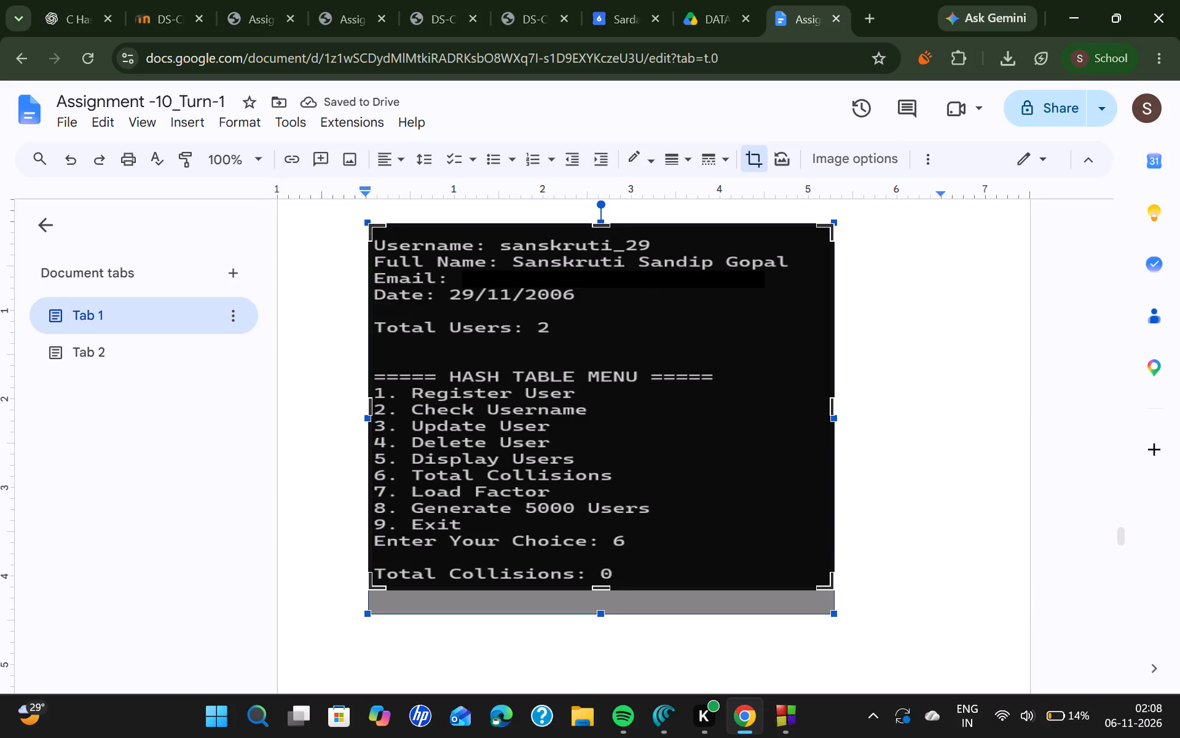
left_click(857, 617)
left_click(749, 657)
scroll(749, 657, "down", 1)
left_click(749, 657)
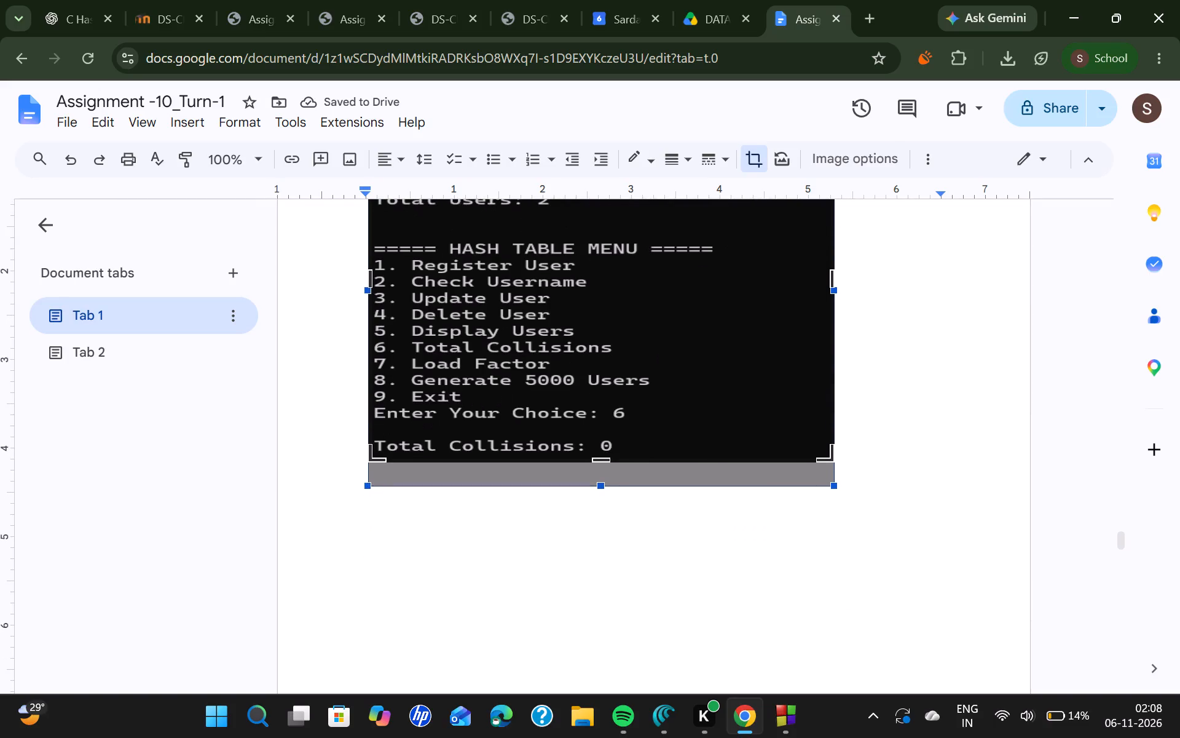
left_click(971, 482)
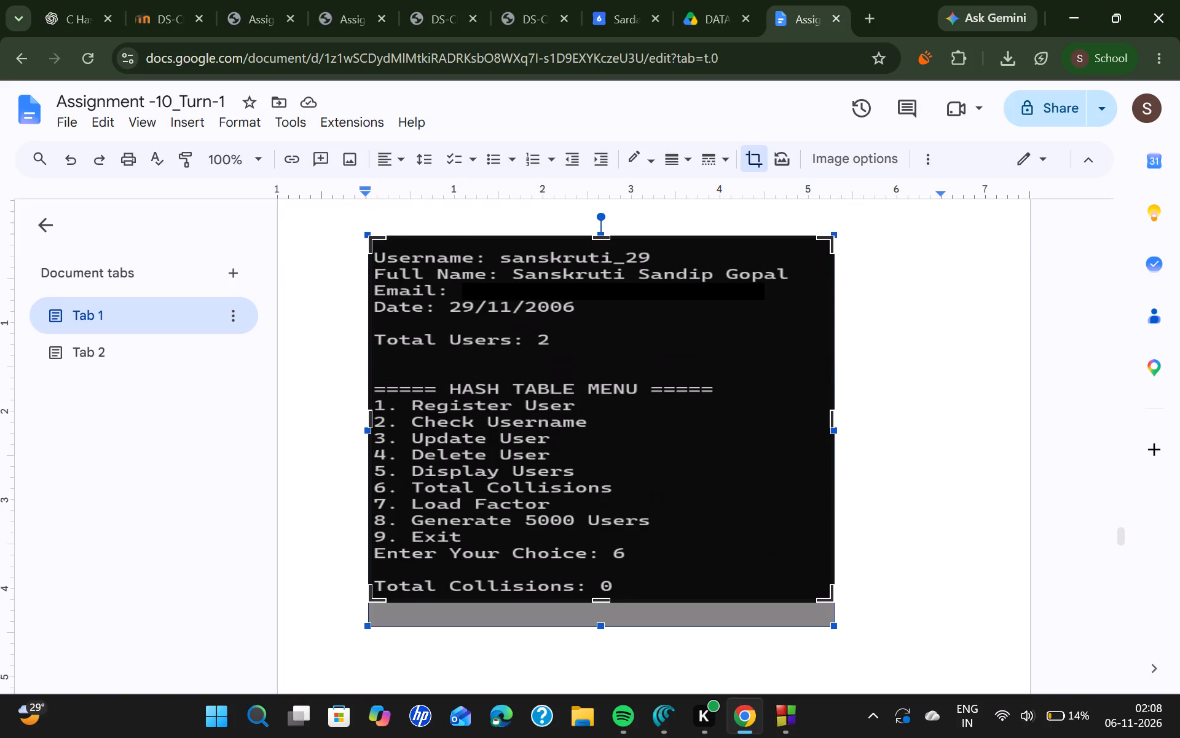
left_click(1083, 462)
left_click(804, 514)
scroll(481, 488, "down", 5)
scroll(481, 488, "up", 5)
left_click(481, 488)
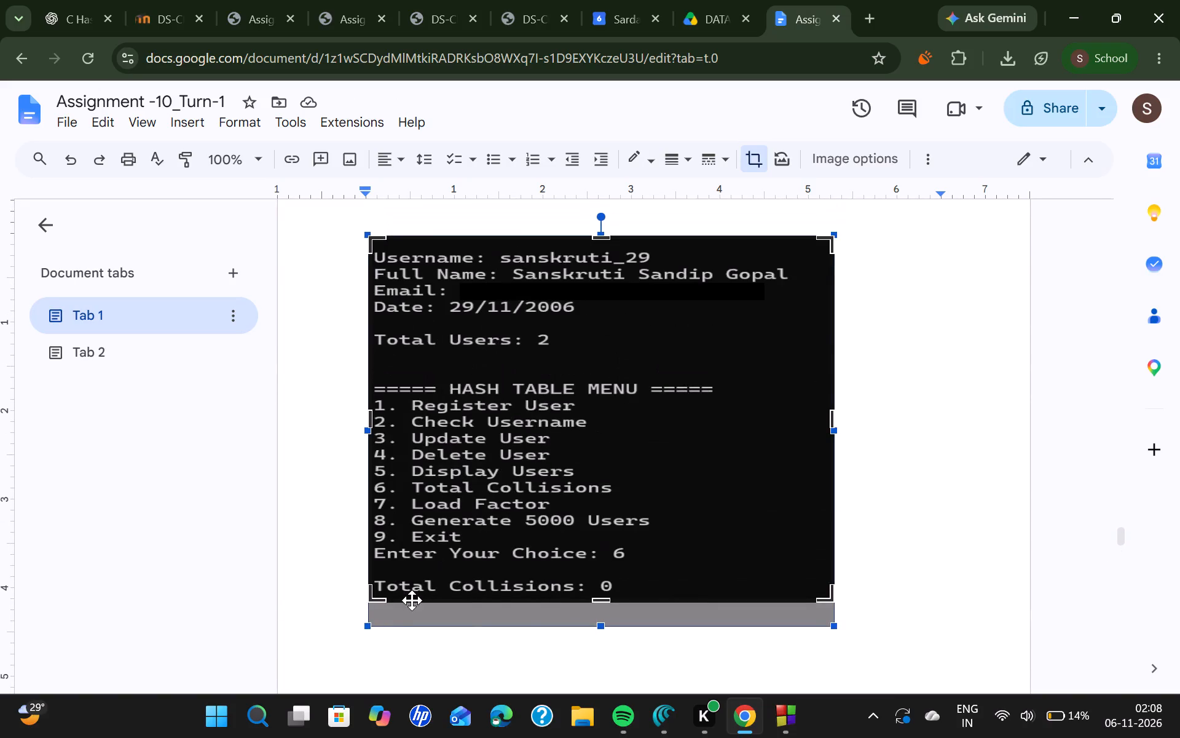
Enlarge the Total Collisions picture slightly inside its crop frame, reposition it to fill the frame, and finish cropping.
left_click_drag(365, 624, 363, 604)
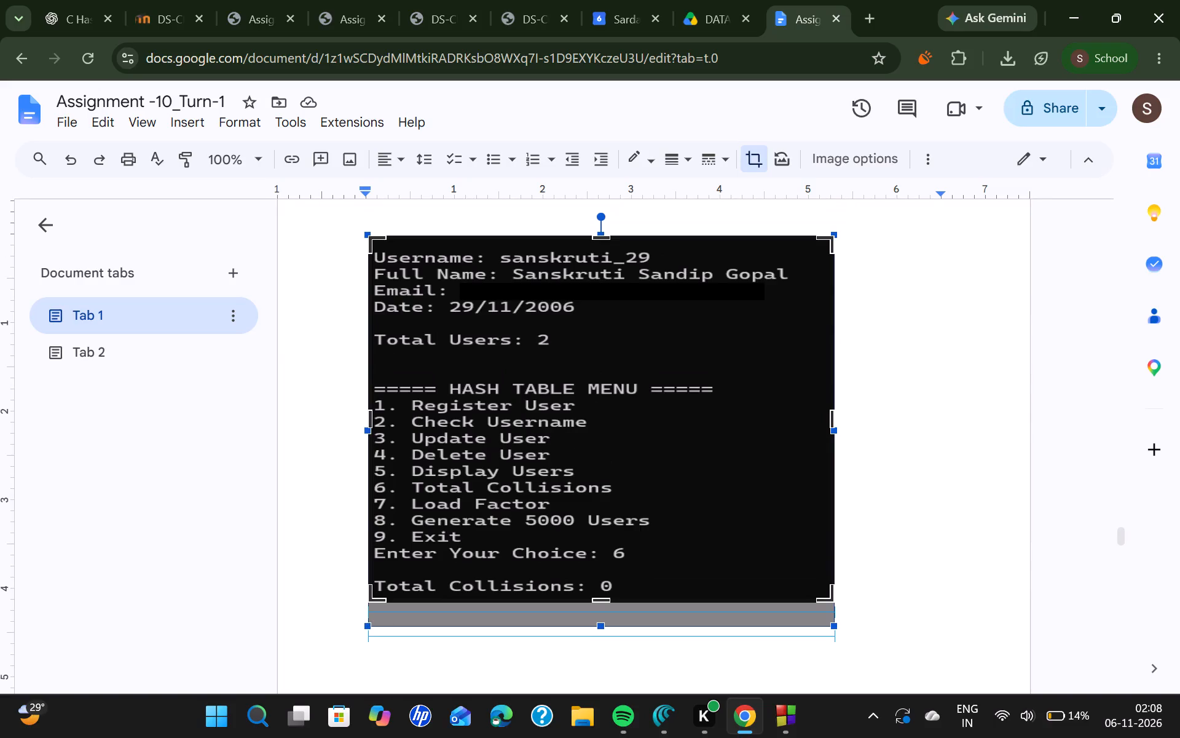
left_click_drag(363, 604, 360, 611)
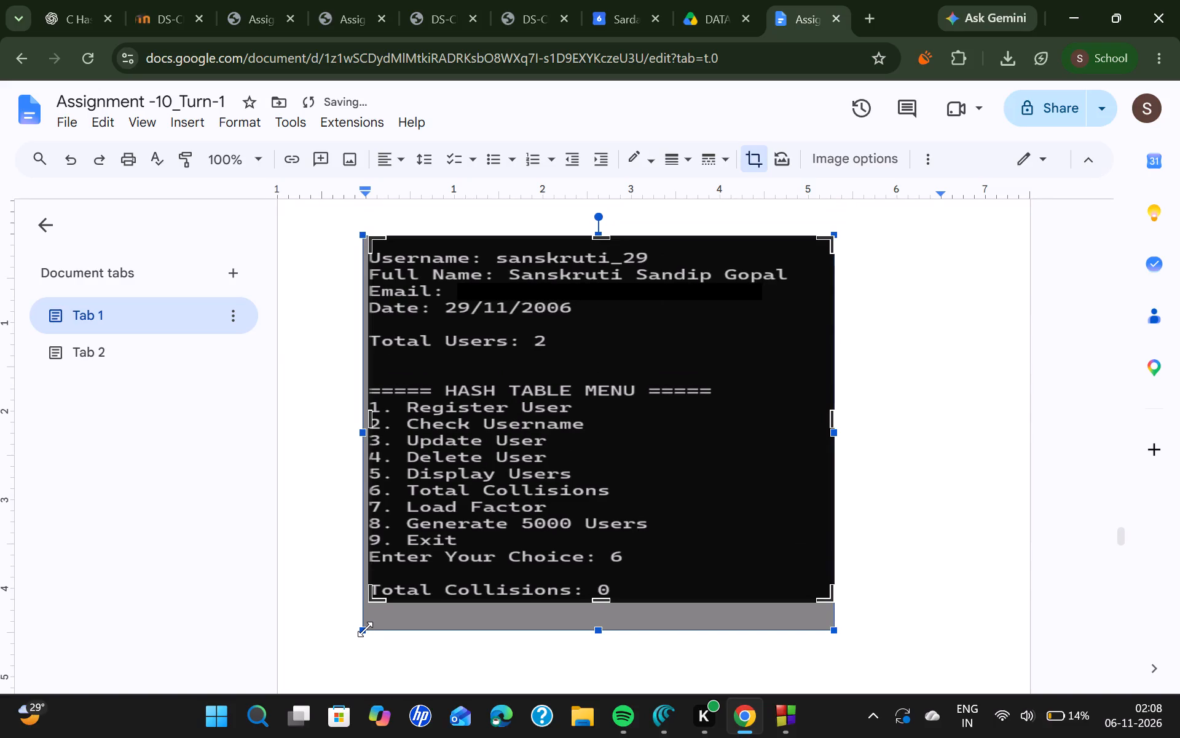
left_click(365, 629)
left_click(406, 651)
left_click(602, 488)
left_click(748, 403)
left_click_drag(748, 403, 975, 402)
left_click(975, 402)
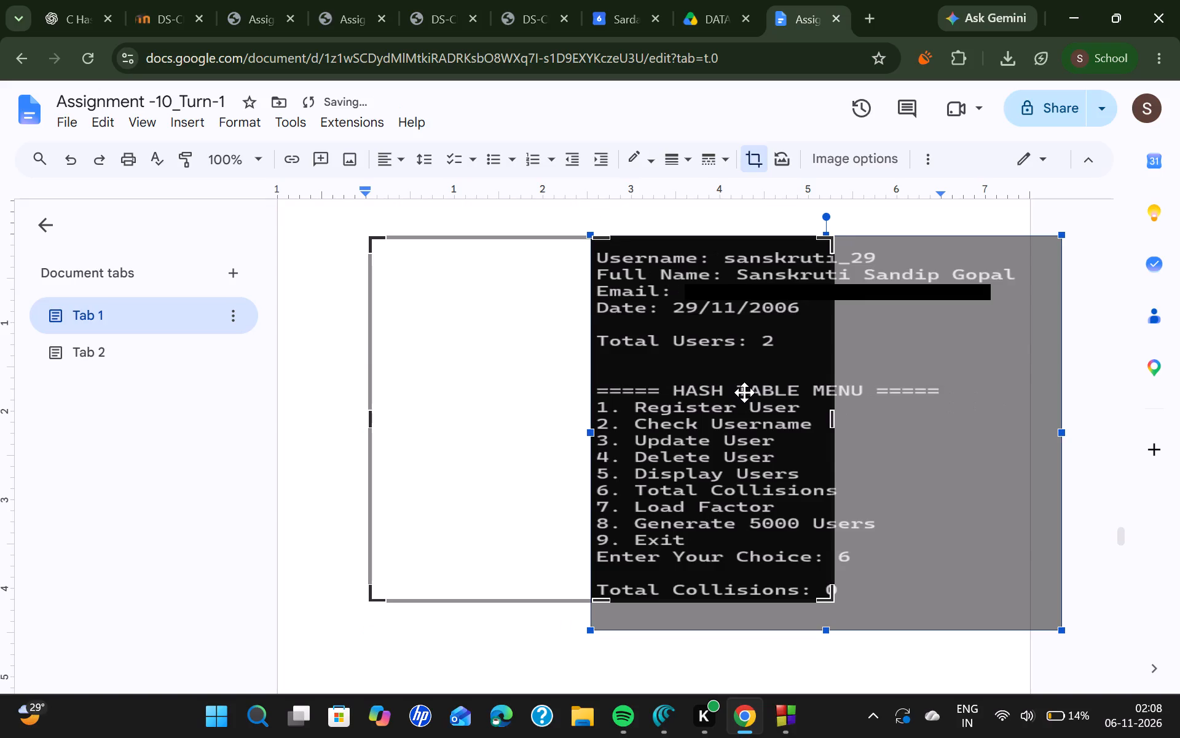
left_click_drag(744, 392, 530, 381)
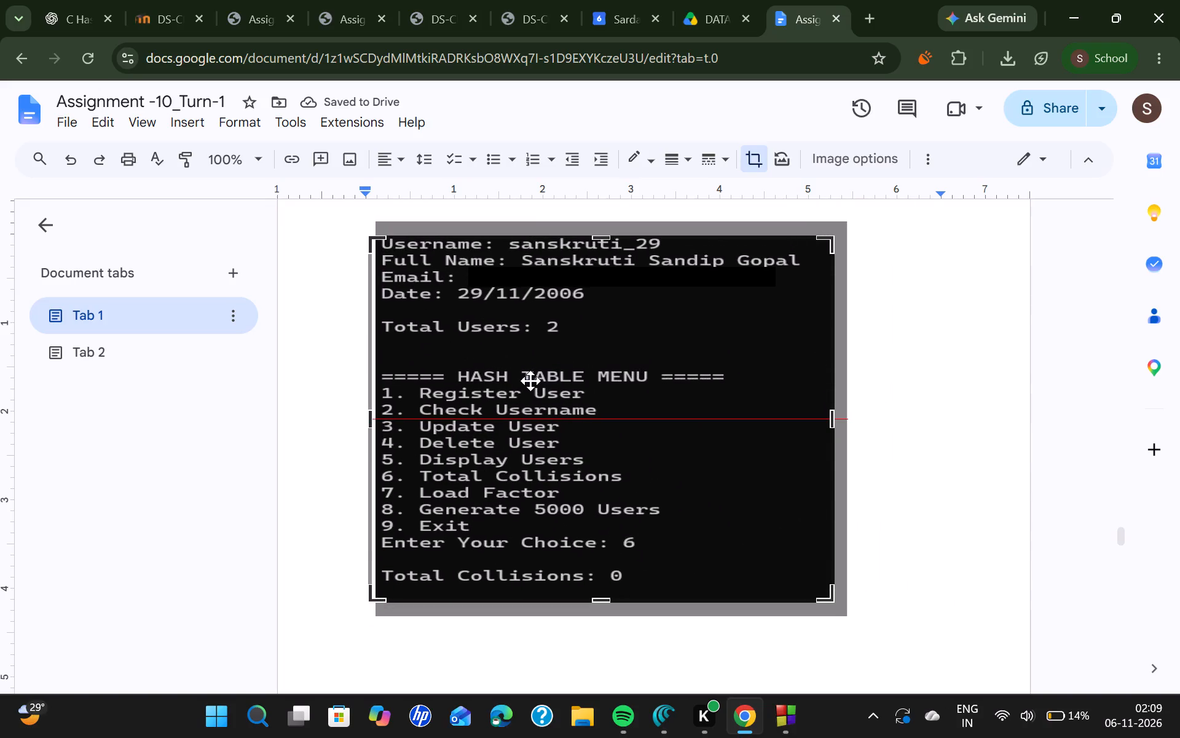
left_click_drag(530, 381, 525, 386)
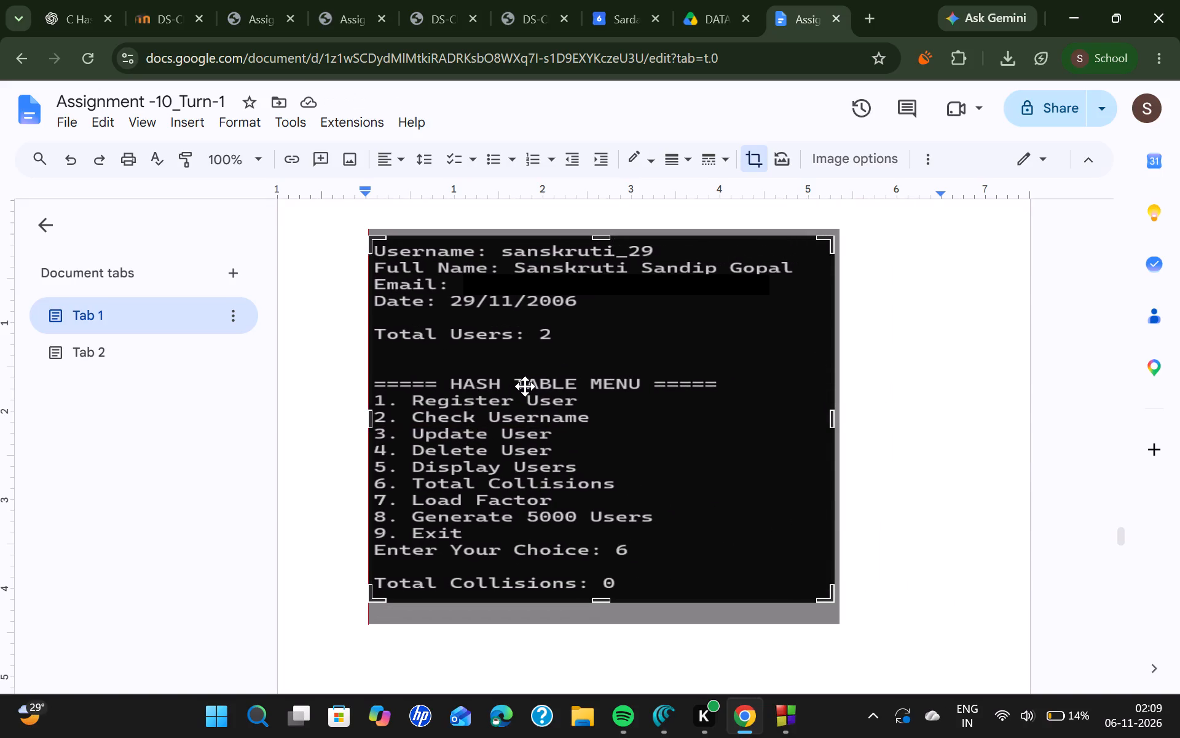
left_click_drag(525, 386, 525, 387)
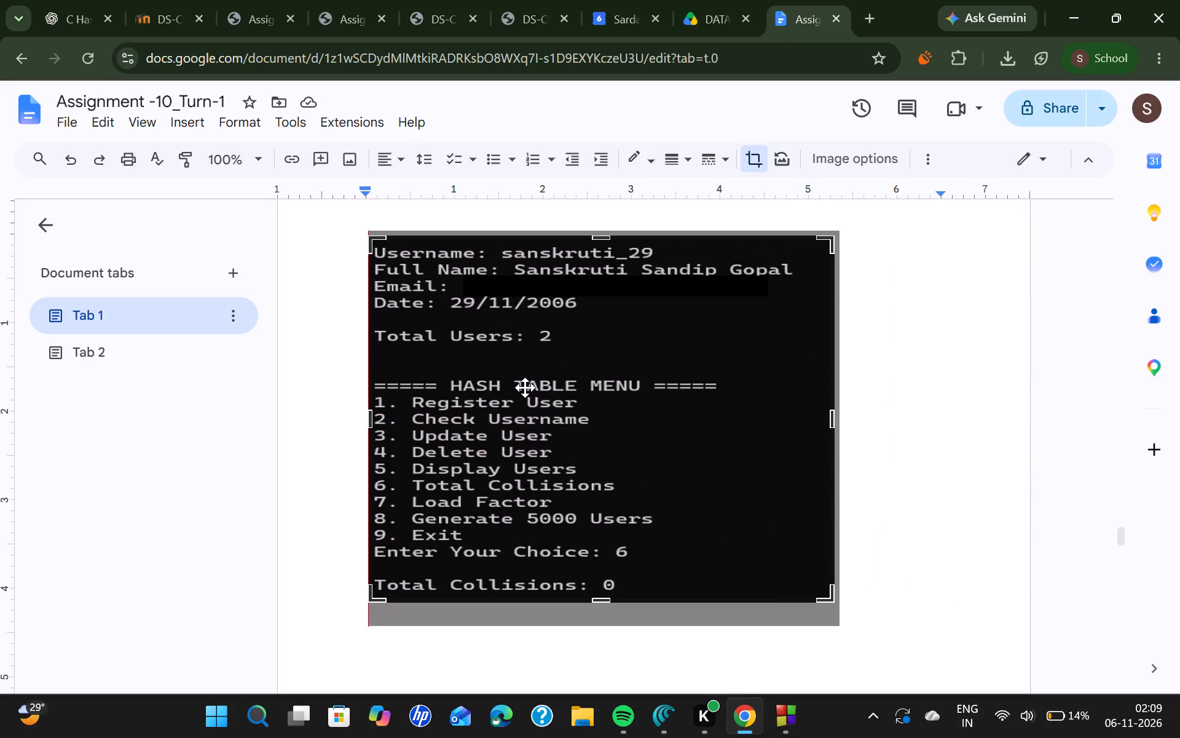
left_click_drag(525, 387, 525, 386)
left_click(890, 333)
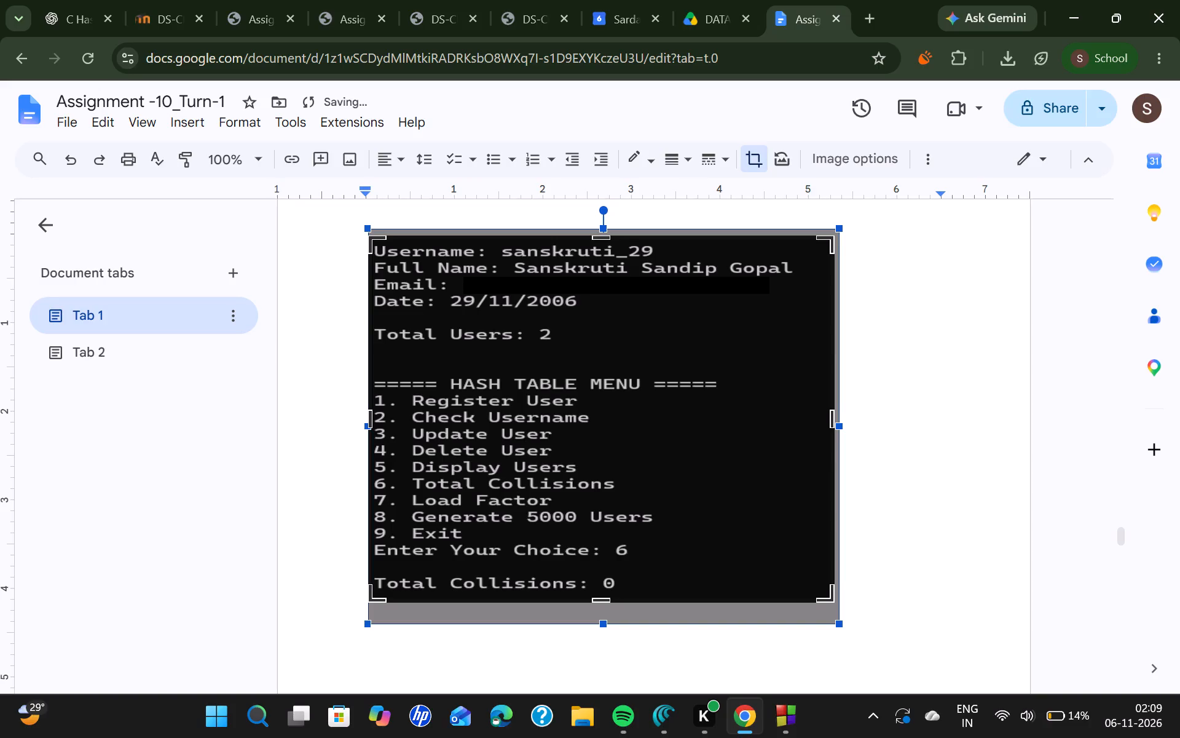
left_click(765, 162)
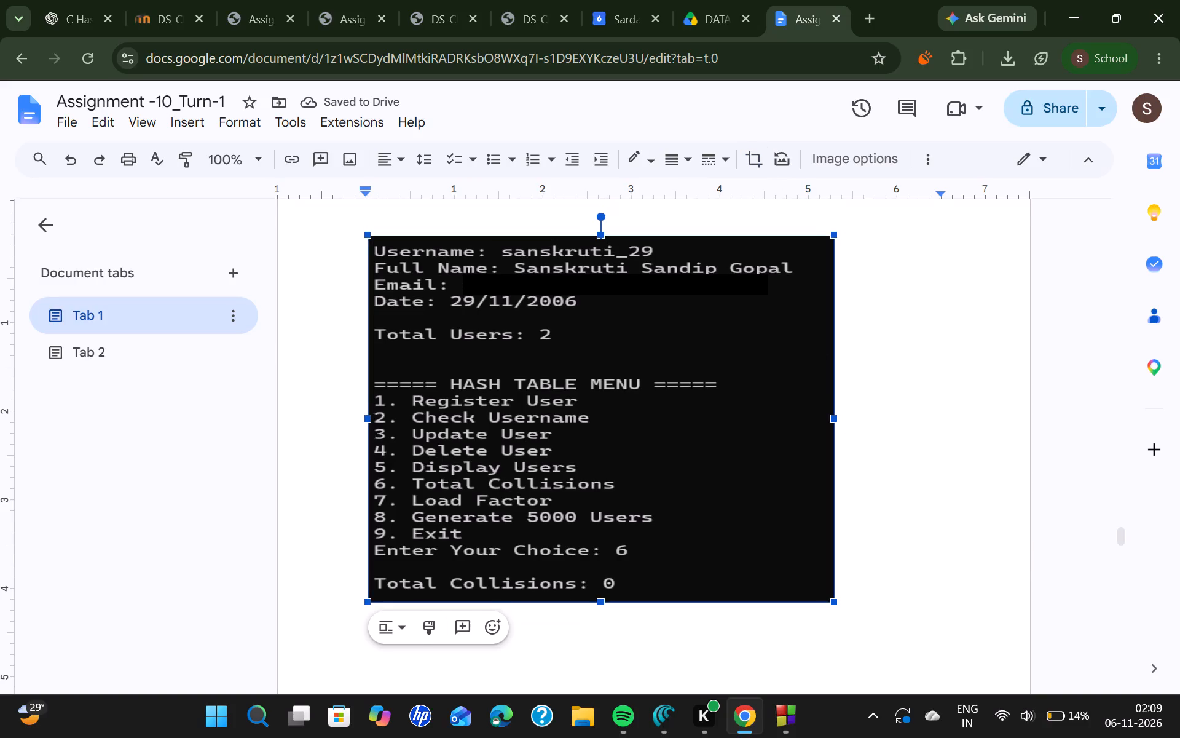
Crop the blank strip above the first menu heading off the top of the Load Factor screenshot.
scroll(844, 406, "down", 9)
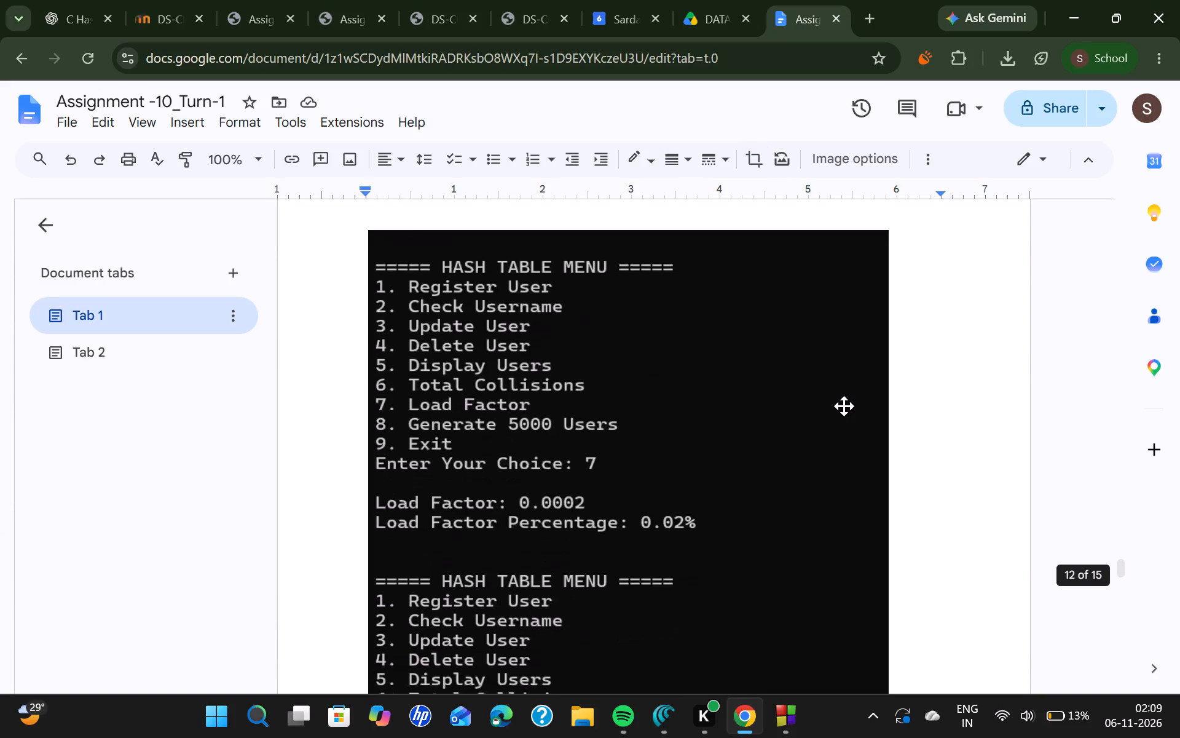
scroll(844, 406, "down", 1)
left_click(844, 406)
scroll(844, 406, "up", 1)
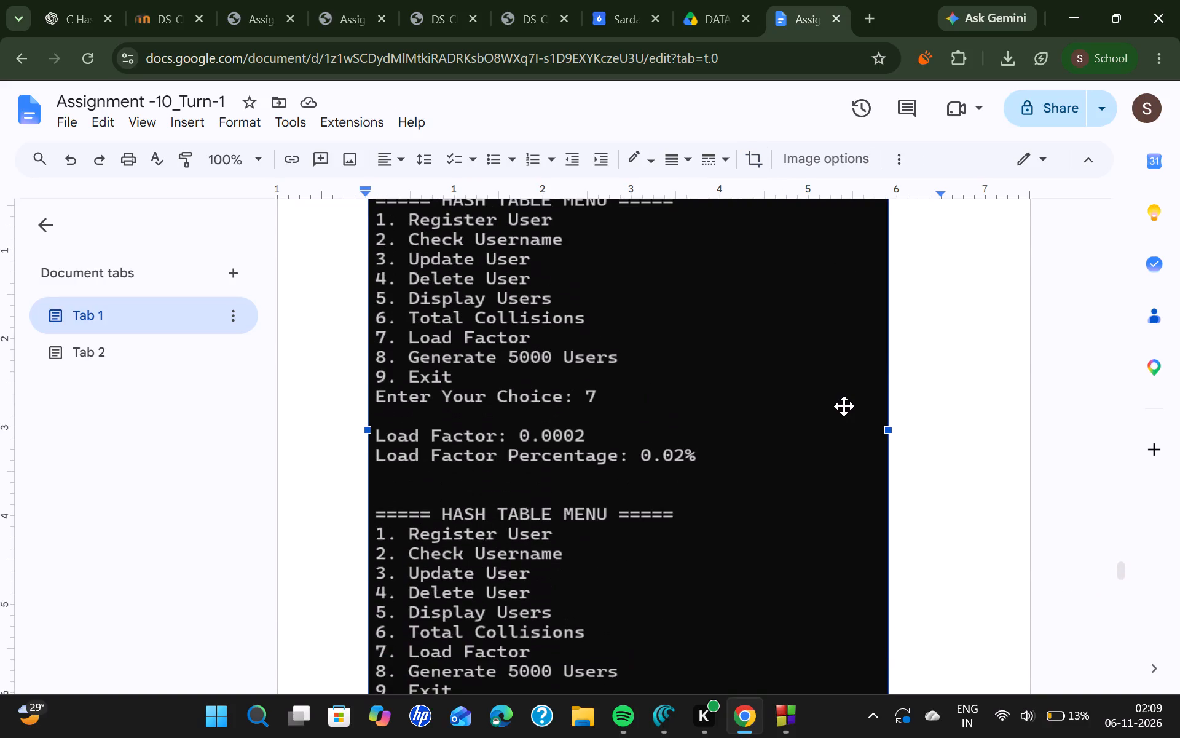
scroll(844, 406, "down", 5)
scroll(844, 406, "up", 1)
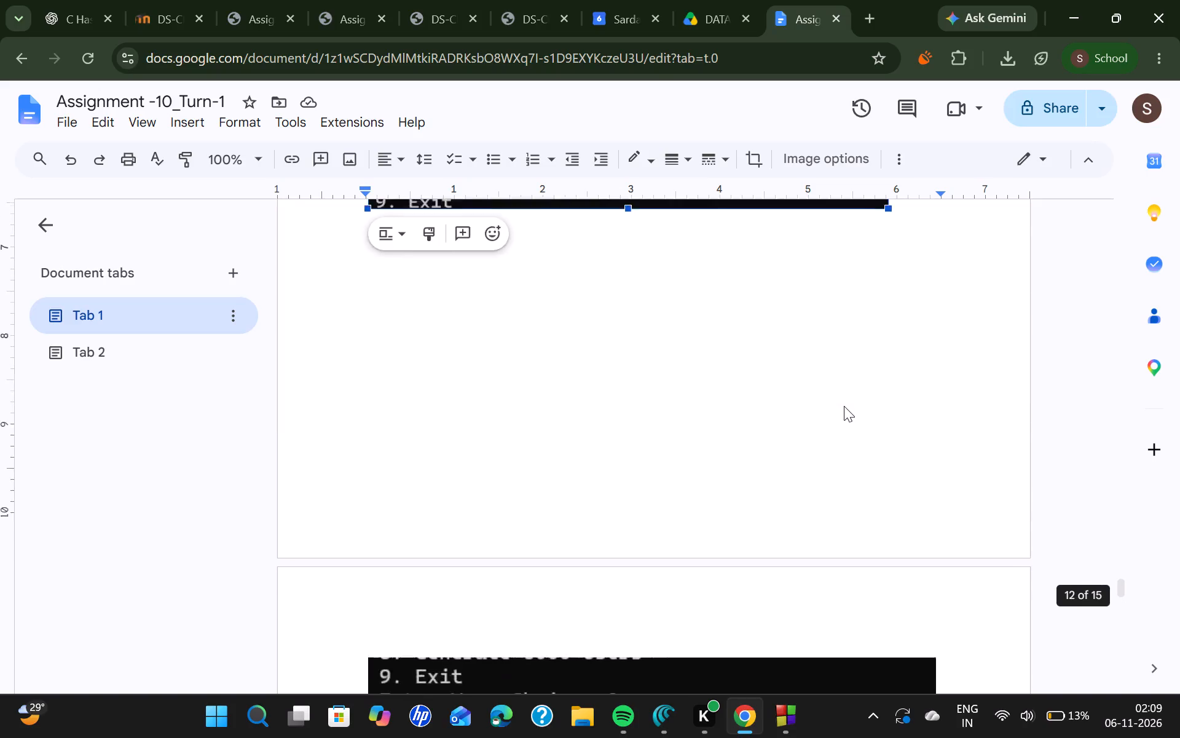
scroll(844, 406, "up", 5)
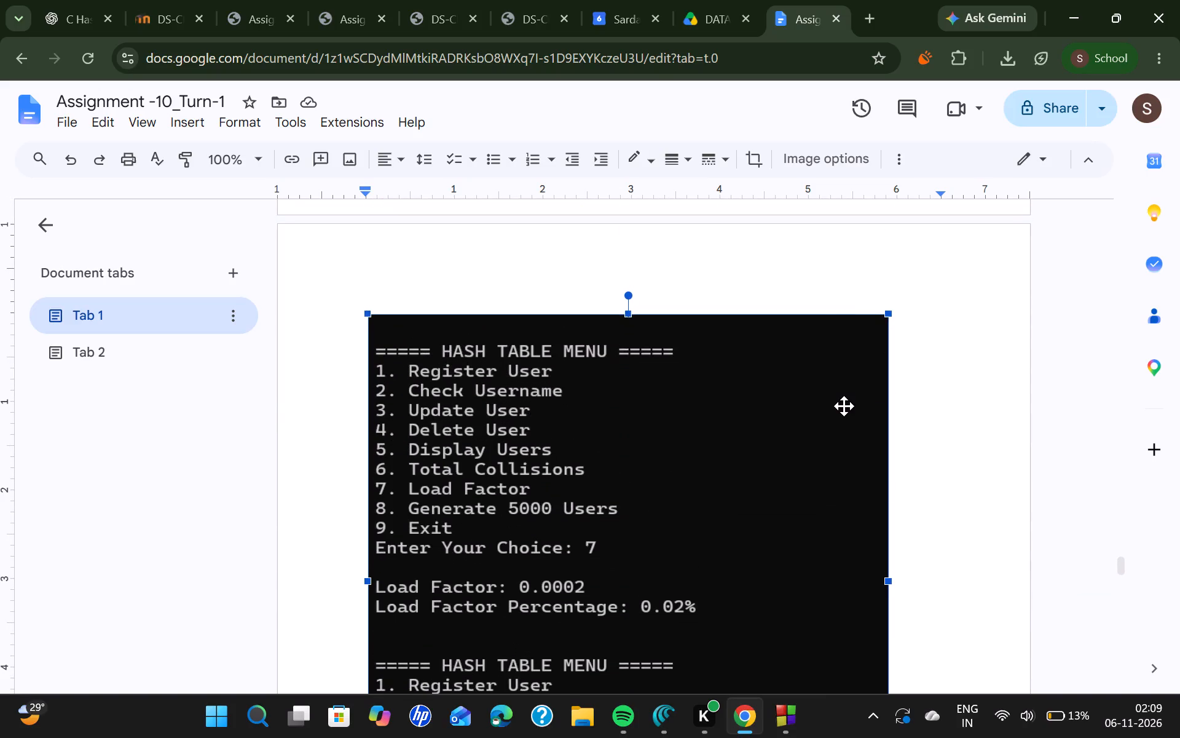
left_click(766, 163)
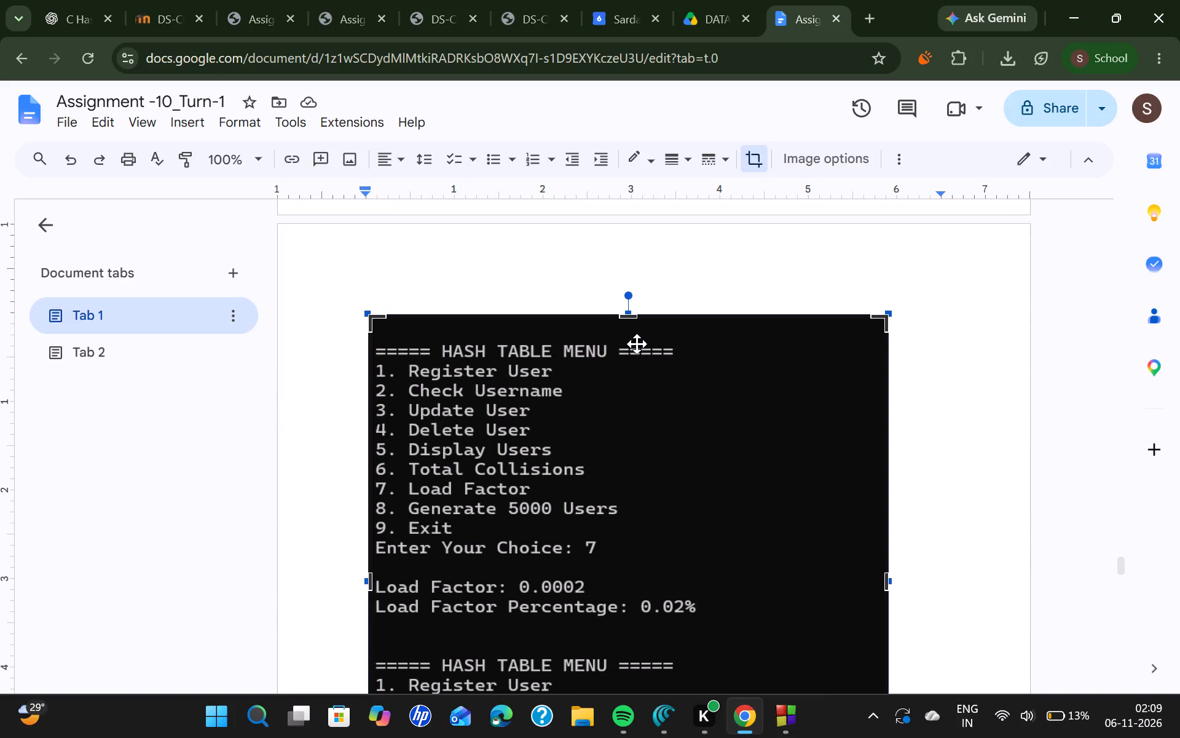
left_click_drag(624, 314, 626, 293)
left_click_drag(626, 335, 627, 306)
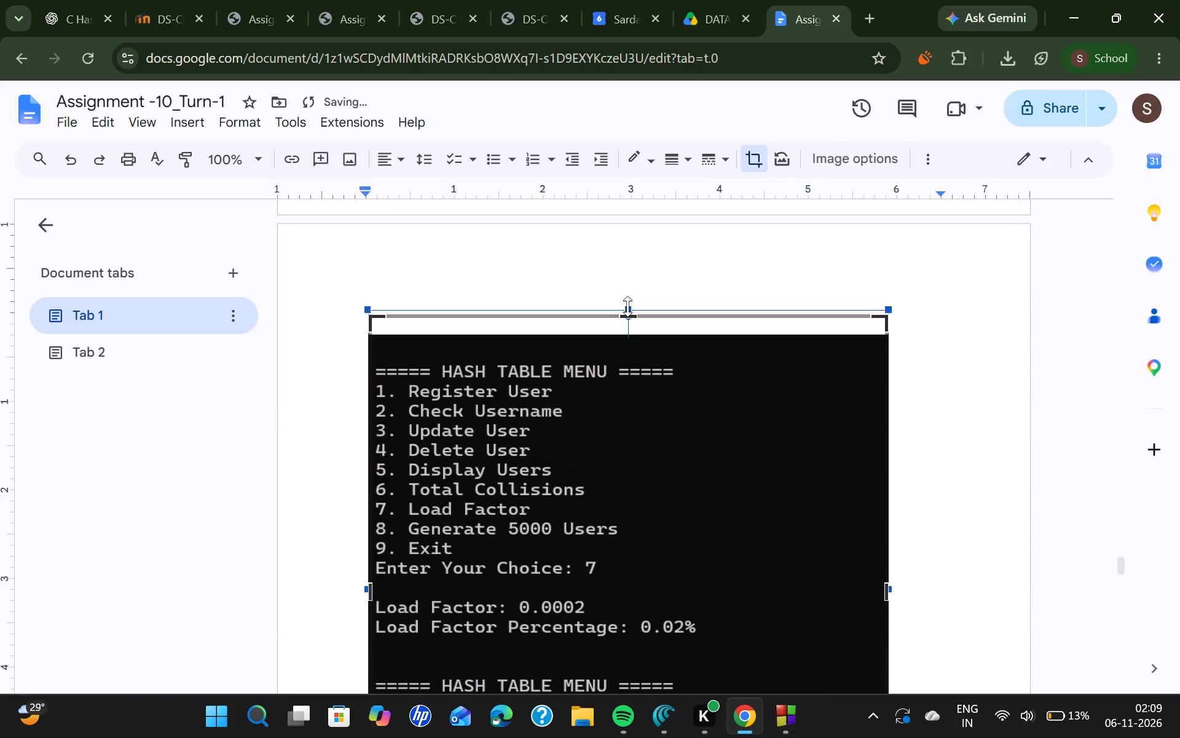
left_click_drag(627, 306, 627, 296)
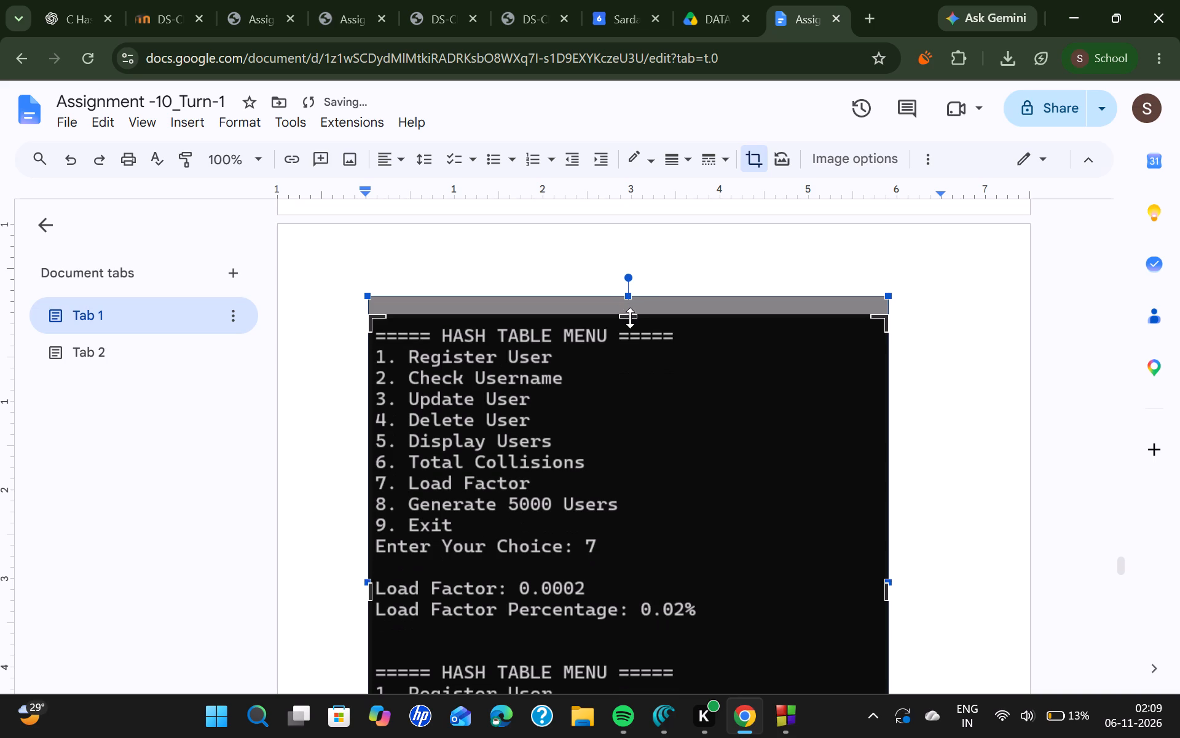
left_click_drag(630, 318, 635, 334)
right_click(635, 334)
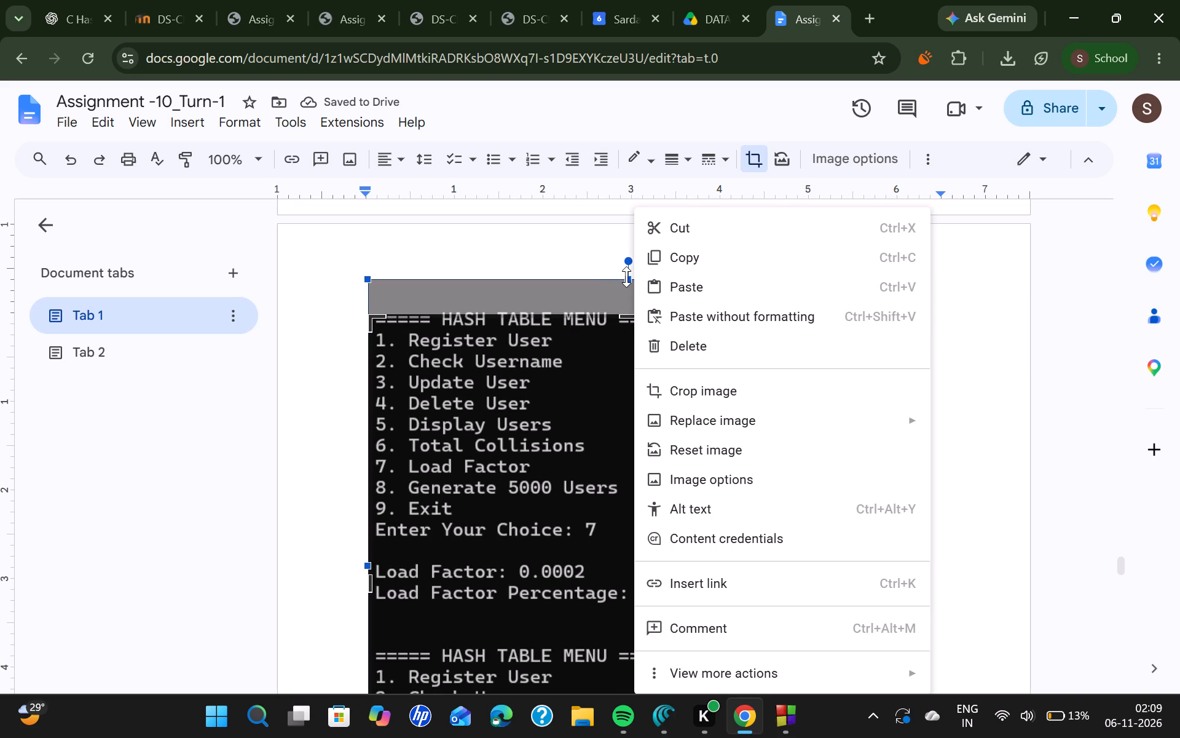
left_click_drag(624, 277, 628, 290)
scroll(628, 290, "down", 1)
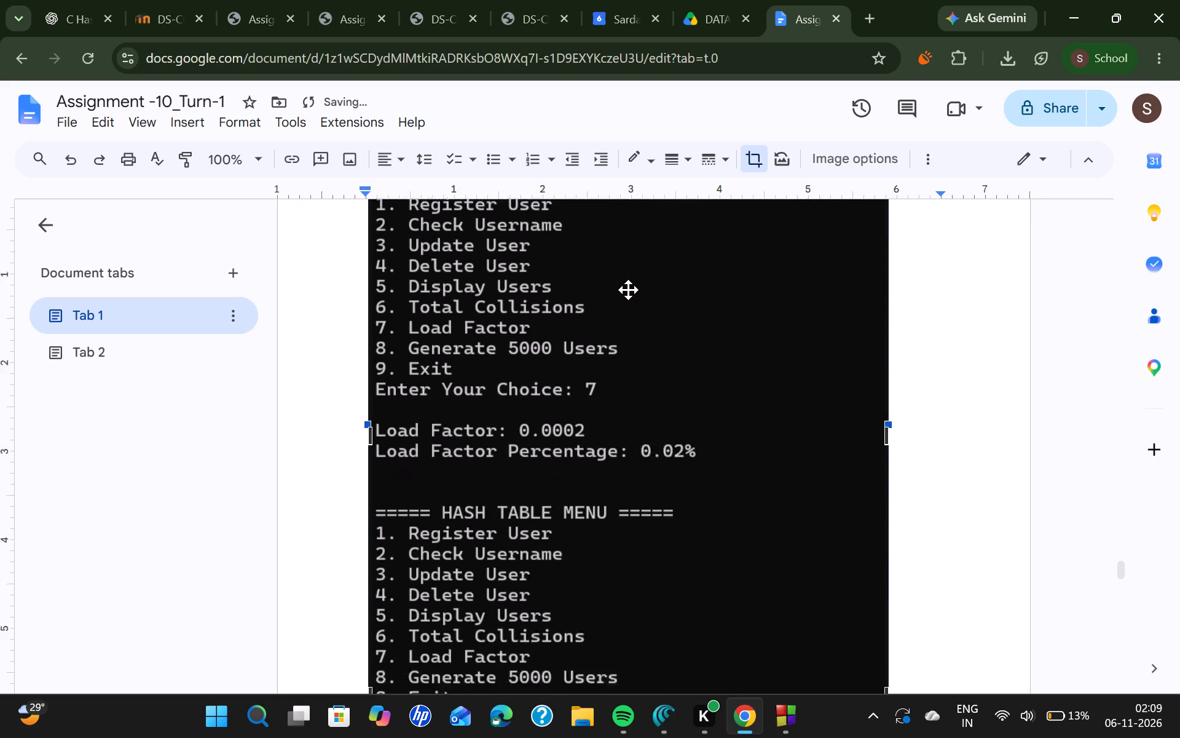
scroll(628, 290, "down", 2)
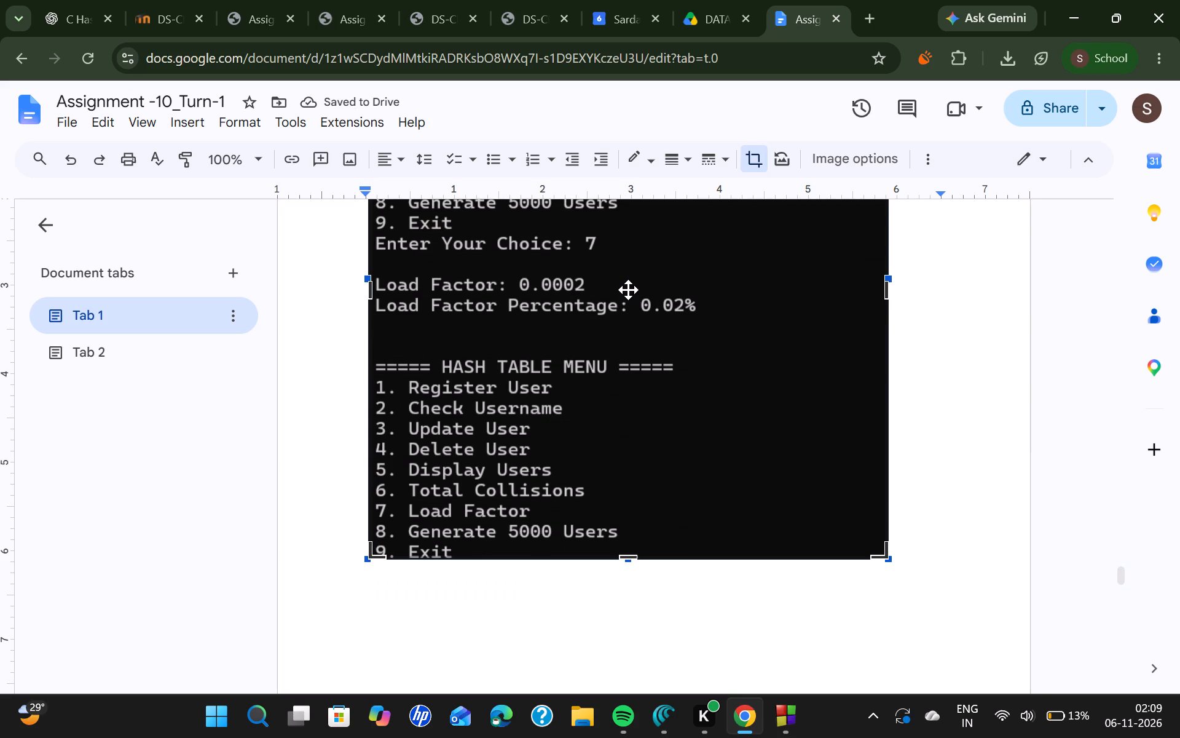
left_click(758, 156)
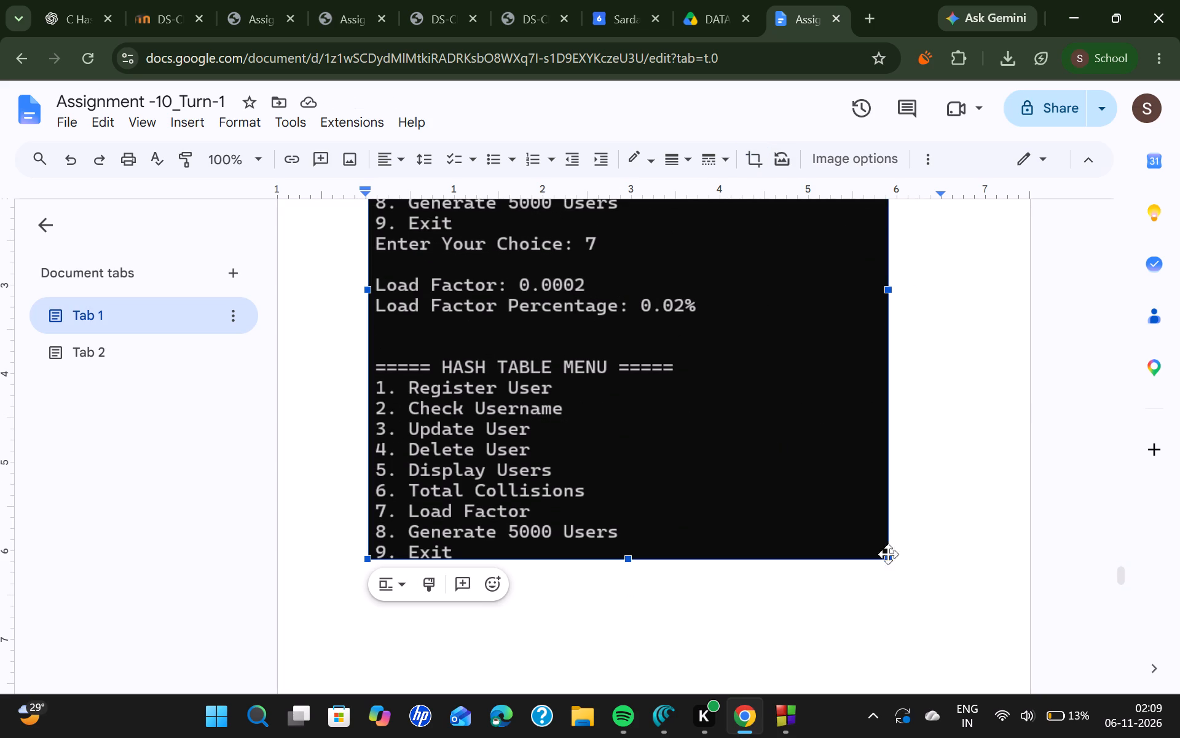
Resize the Load Factor screenshot to about 5.2 inches wide and 4.7 inches tall.
left_click_drag(887, 557, 830, 376)
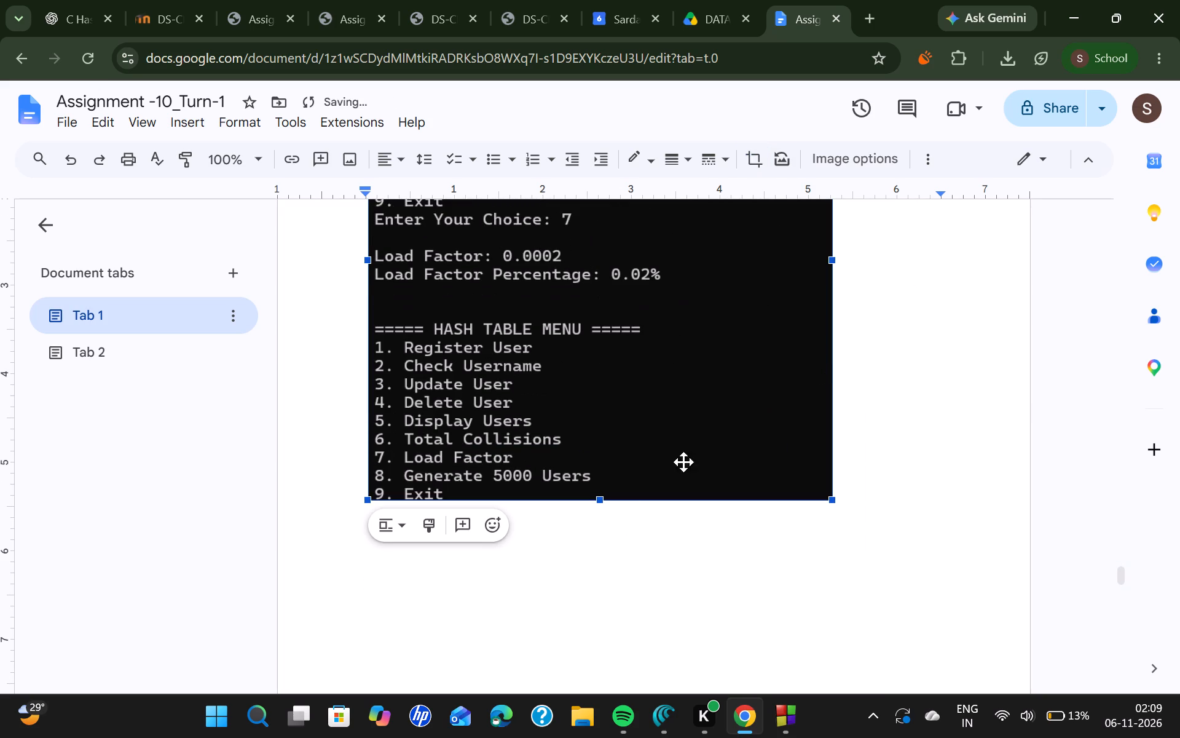
left_click_drag(599, 502, 610, 442)
Scale the Total Collisions screenshot down proportionally to about 4.8 inches wide.
scroll(610, 442, "up", 2)
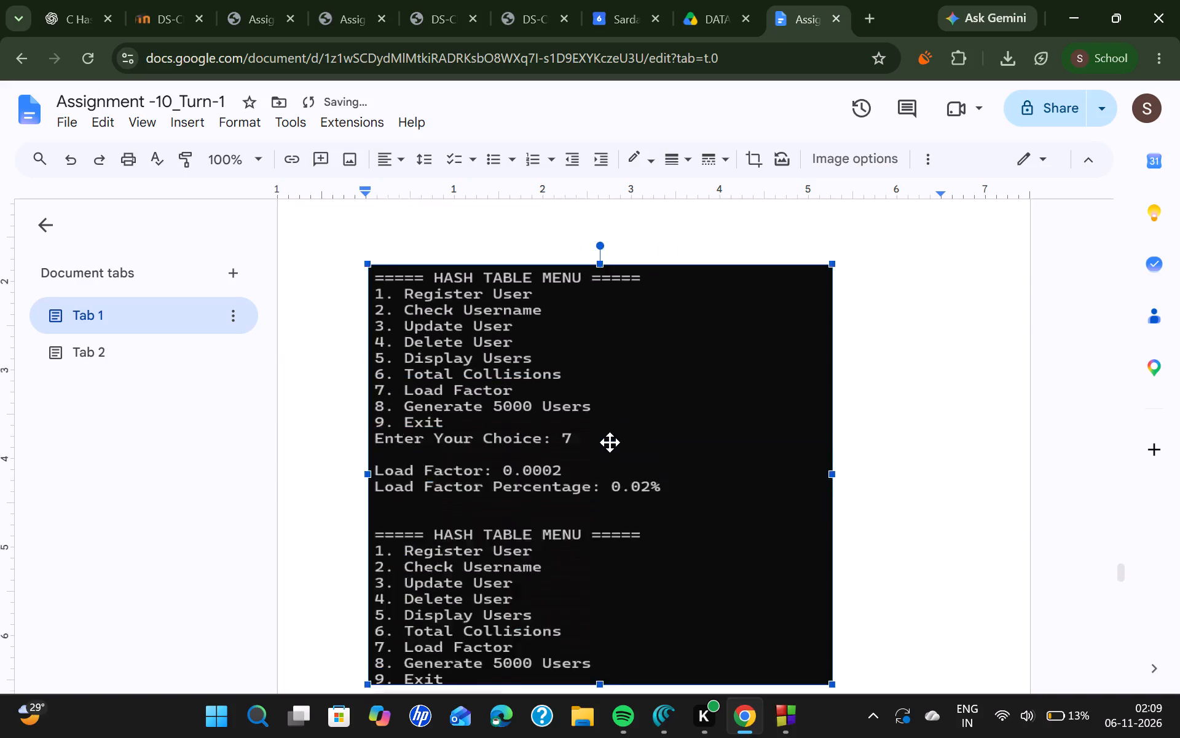
scroll(610, 442, "up", 5)
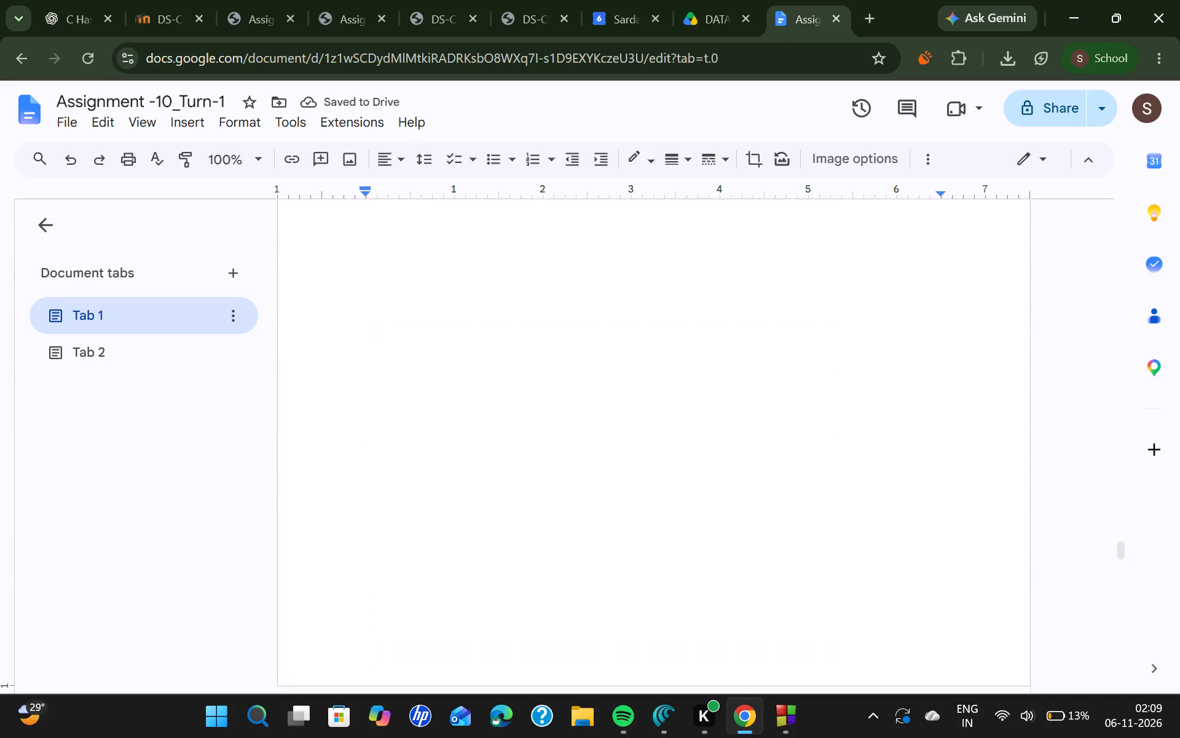
scroll(610, 442, "up", 2)
left_click(610, 442)
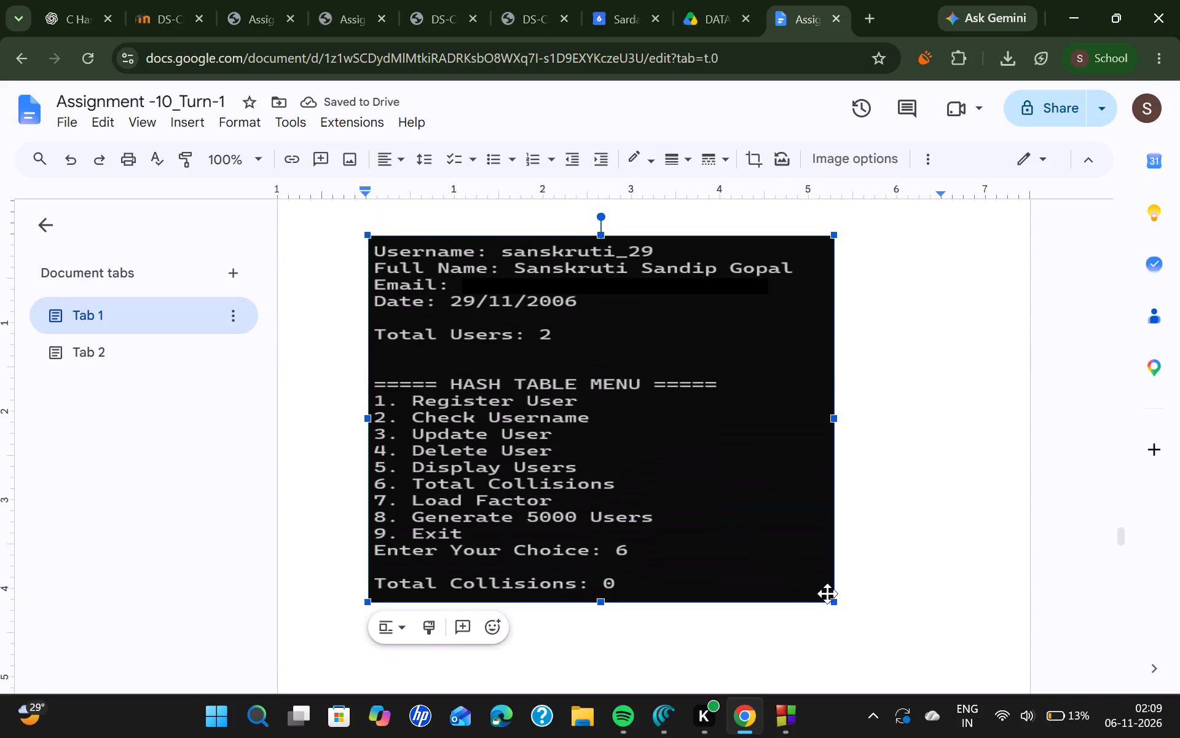
left_click_drag(832, 600, 787, 559)
Scale the Load Factor screenshot down proportionally to about 4.8 inches wide.
scroll(787, 559, "down", 2)
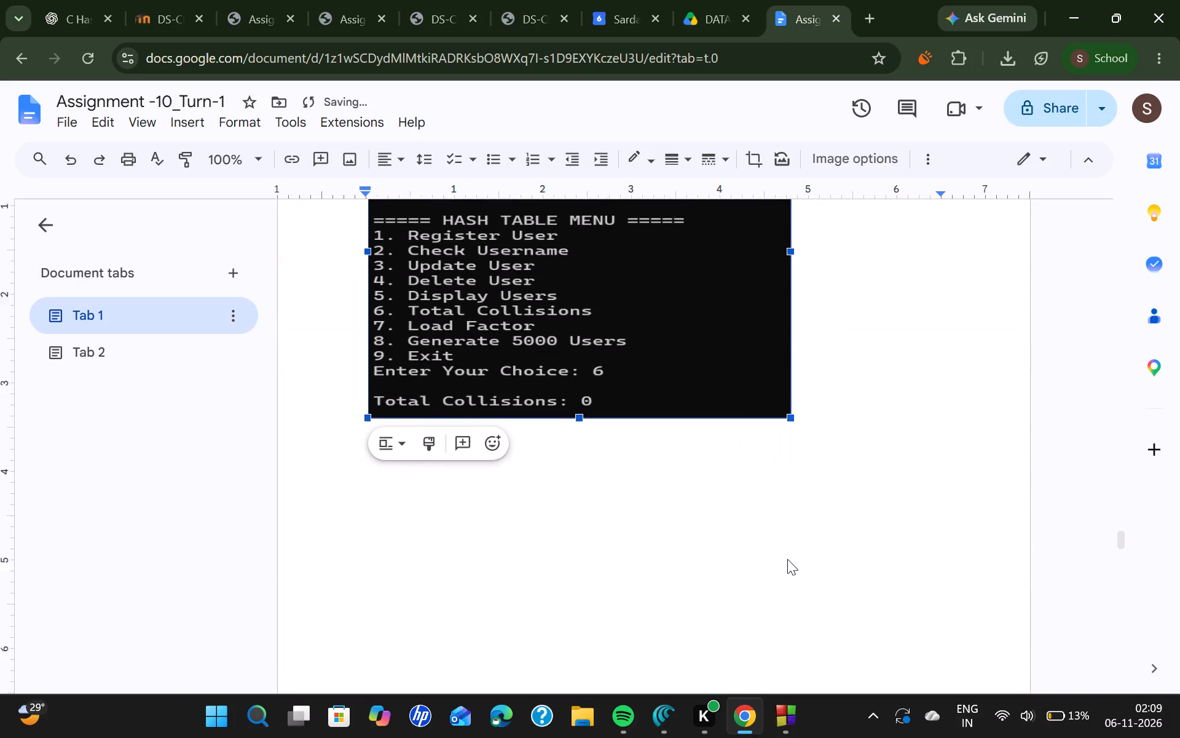
scroll(787, 559, "down", 7)
left_click(787, 559)
scroll(787, 559, "down", 1)
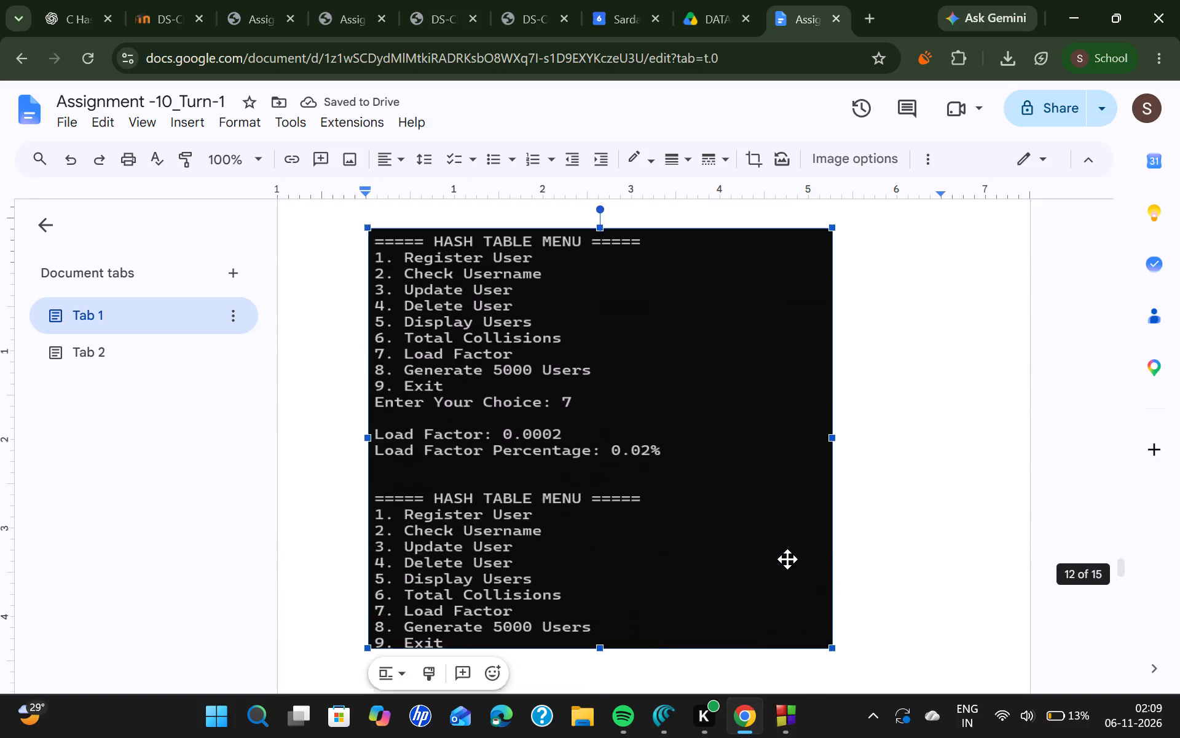
scroll(787, 559, "down", 1)
left_click_drag(829, 528, 792, 467)
scroll(792, 467, "up", 1)
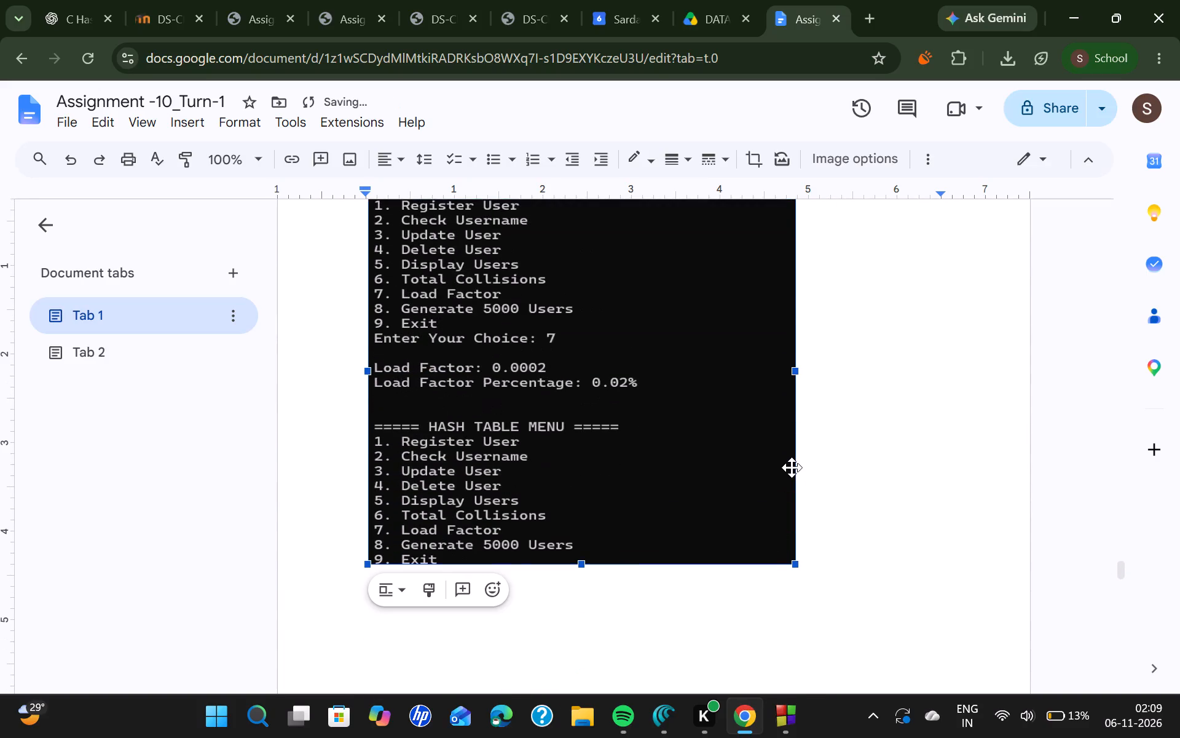
Scale the Load Factor screenshot down proportionally to about 4.4 inches wide.
left_click_drag(794, 563, 752, 489)
scroll(752, 489, "up", 1)
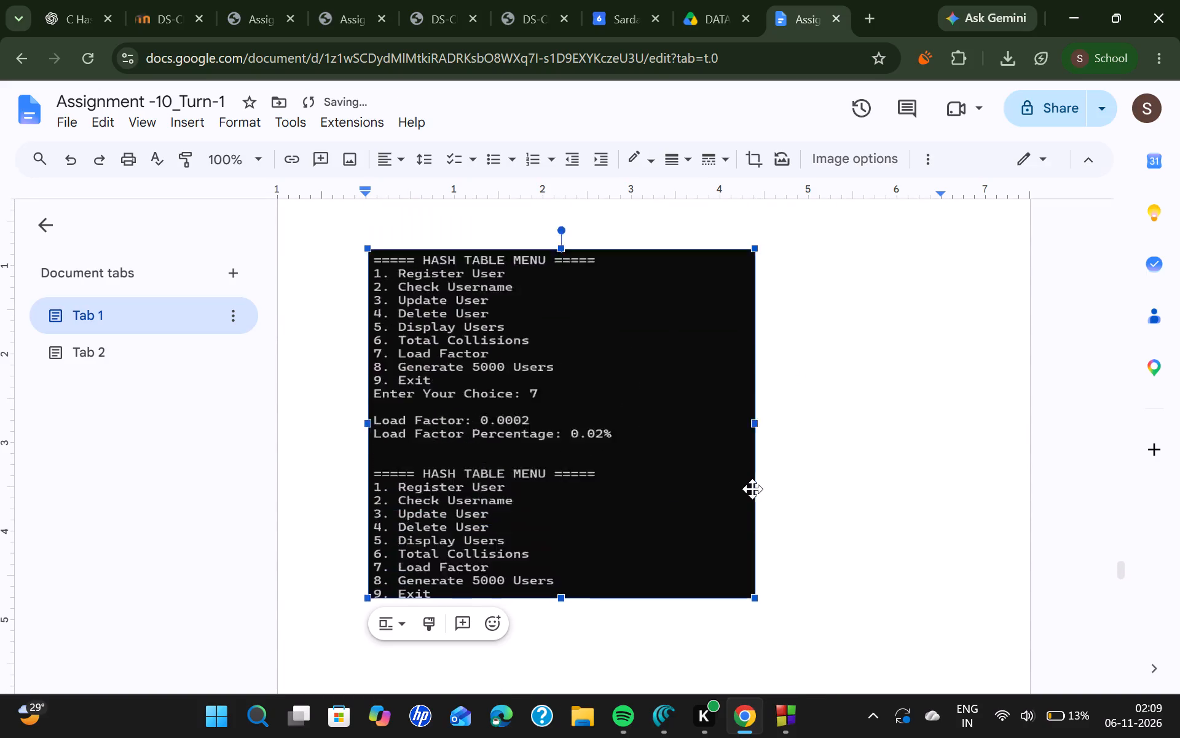
Scale the Total Collisions screenshot down proportionally to about 4.2 inches wide.
scroll(752, 489, "up", 6)
left_click(752, 489)
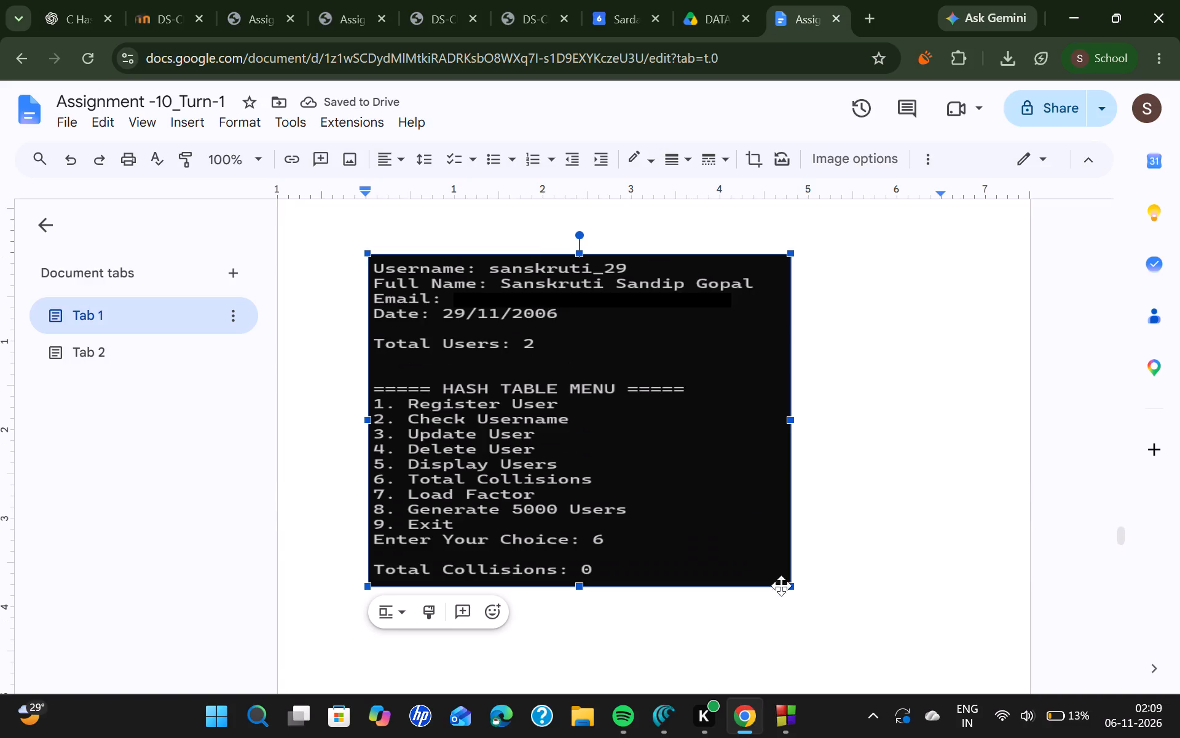
left_click_drag(791, 585, 739, 528)
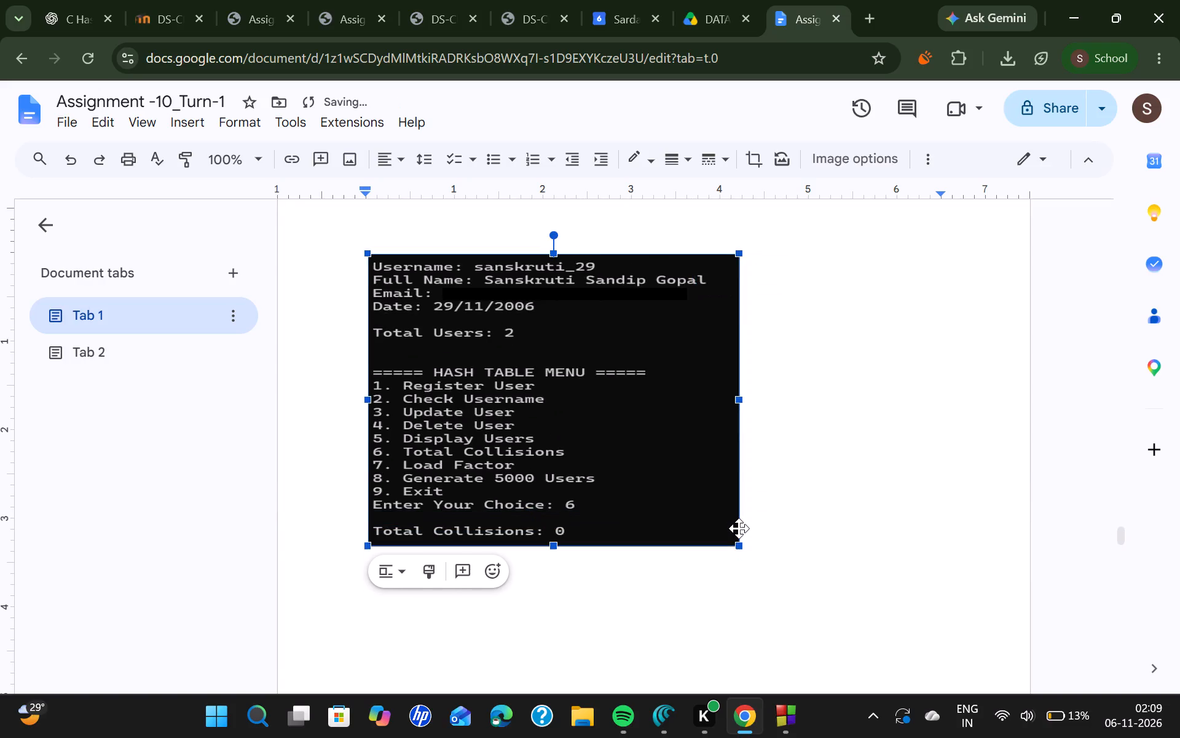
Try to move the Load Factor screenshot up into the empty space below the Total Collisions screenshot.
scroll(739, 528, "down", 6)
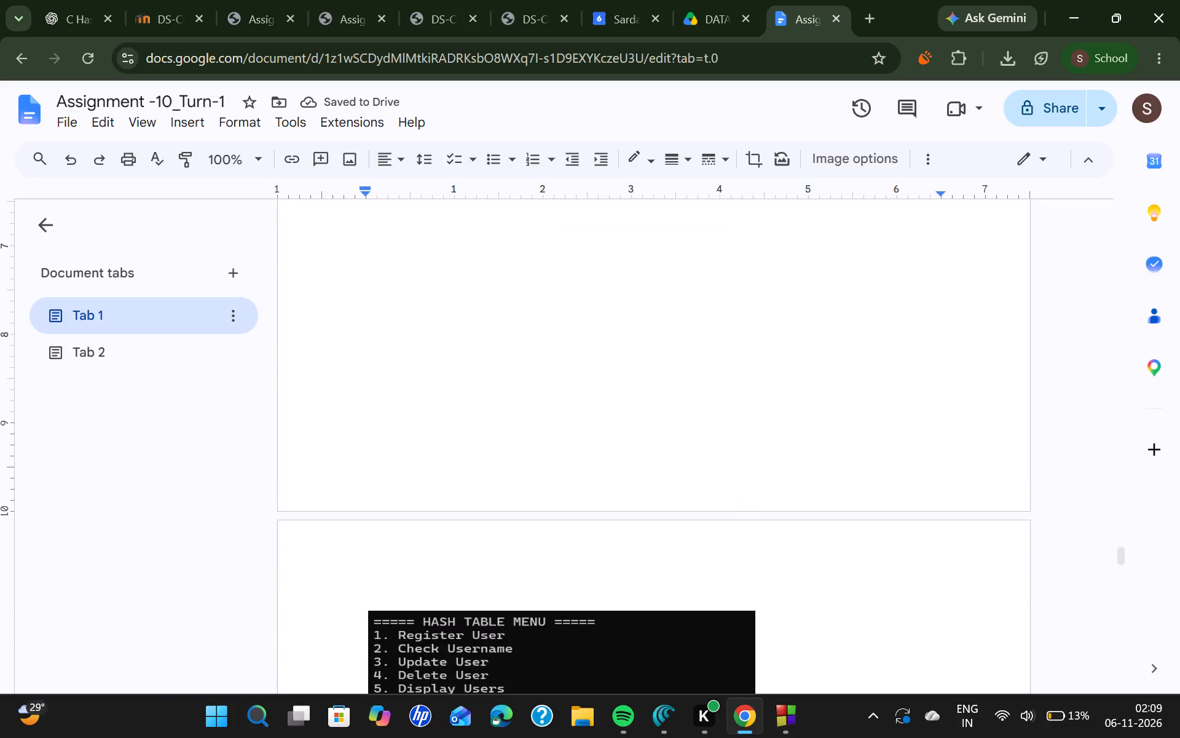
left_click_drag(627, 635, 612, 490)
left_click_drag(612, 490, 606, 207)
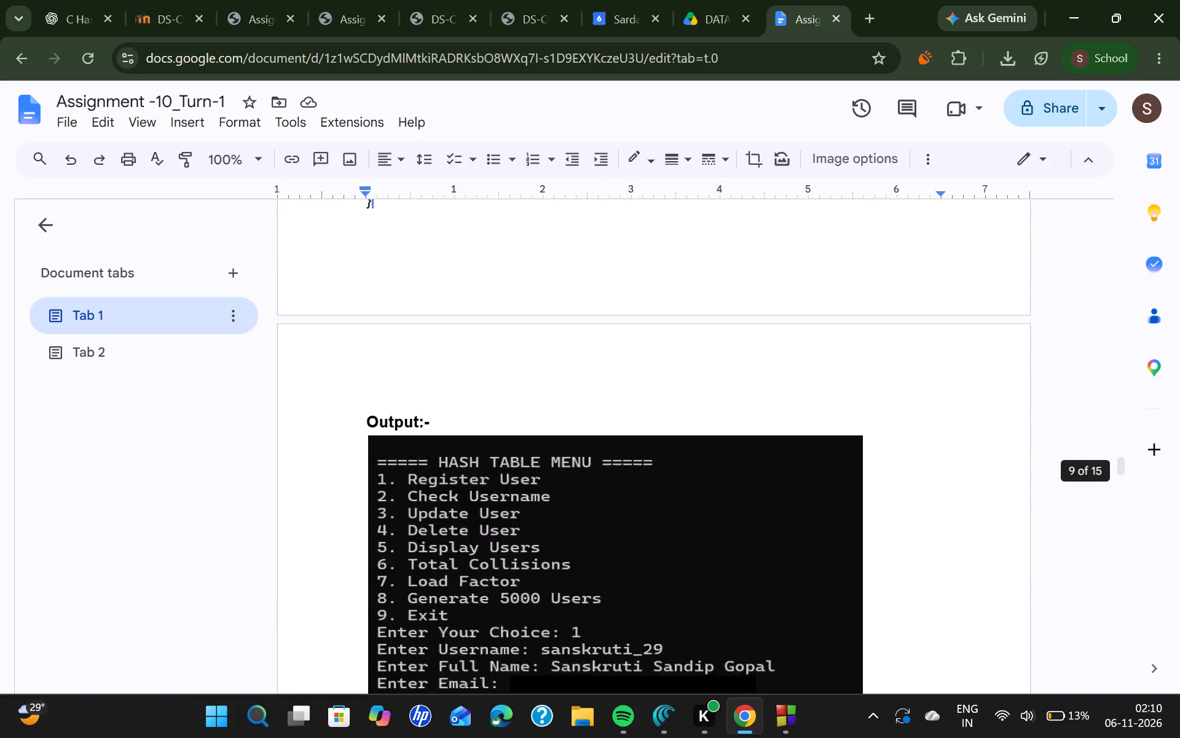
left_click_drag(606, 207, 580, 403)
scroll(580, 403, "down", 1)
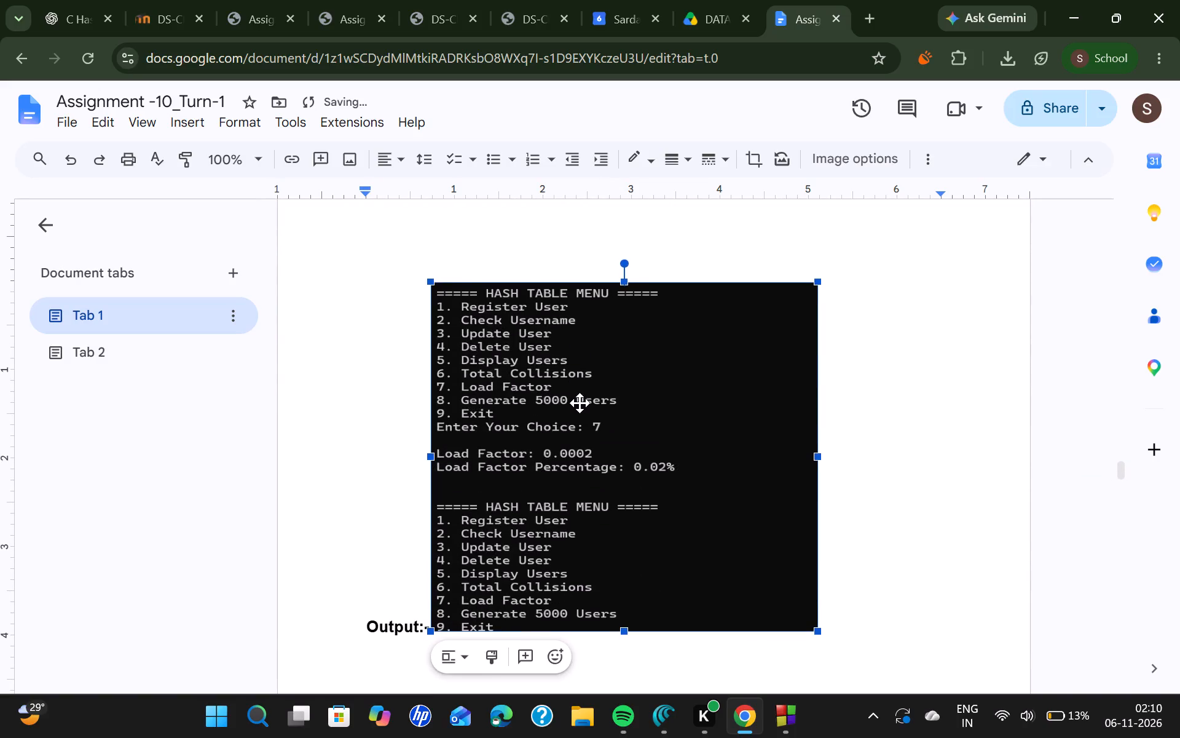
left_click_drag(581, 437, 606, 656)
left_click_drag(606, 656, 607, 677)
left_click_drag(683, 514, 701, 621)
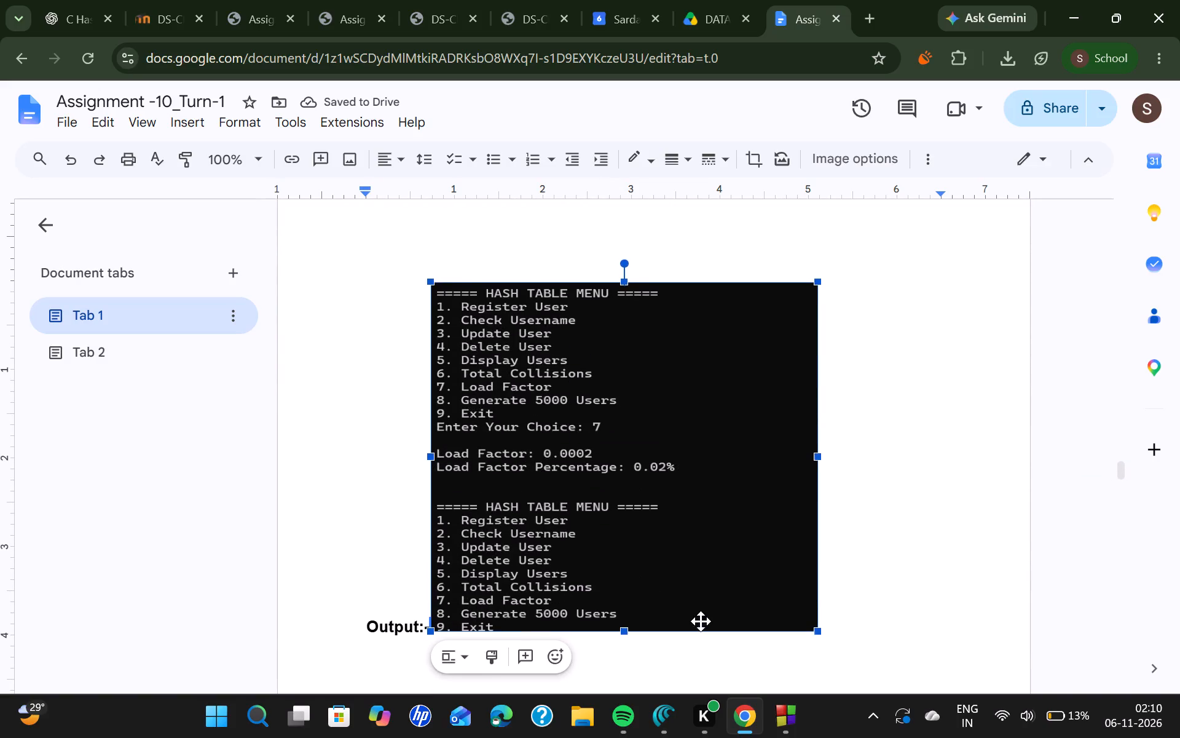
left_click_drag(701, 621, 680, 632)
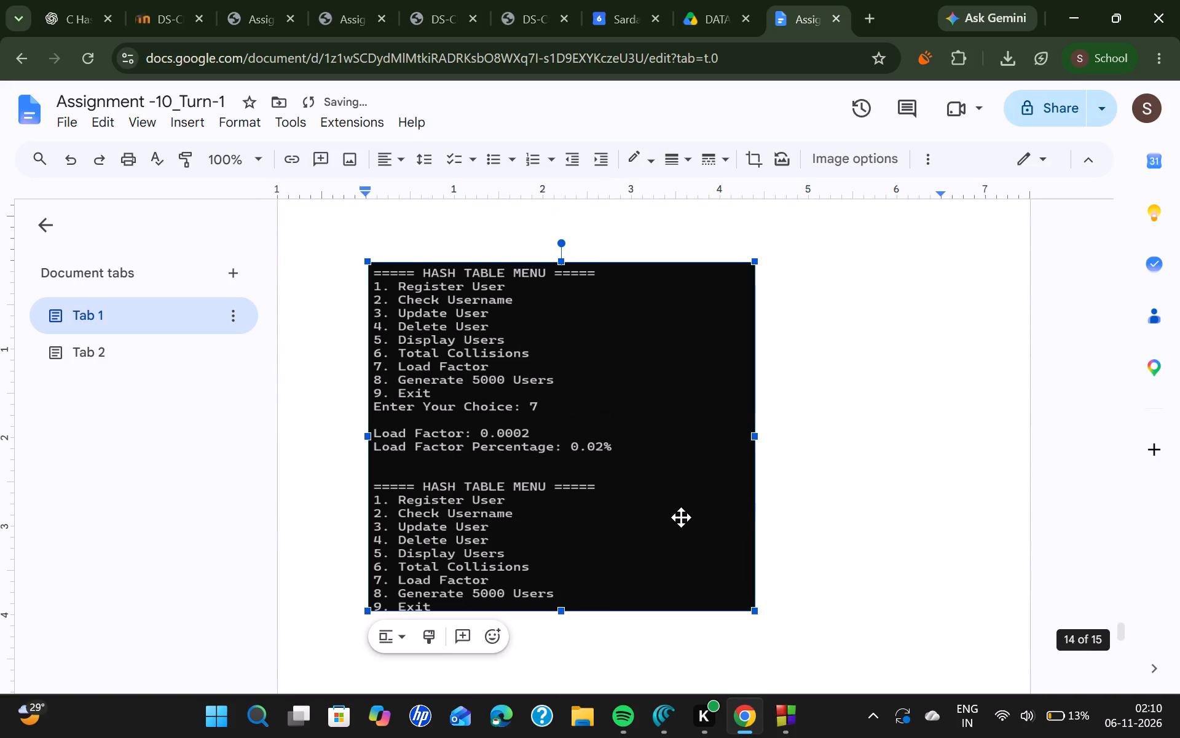
In crop mode, shift the Load Factor picture up through the pages to just below the Total Collisions screenshot, aligned with its left edge.
triple_click(648, 516)
triple_click(648, 516)
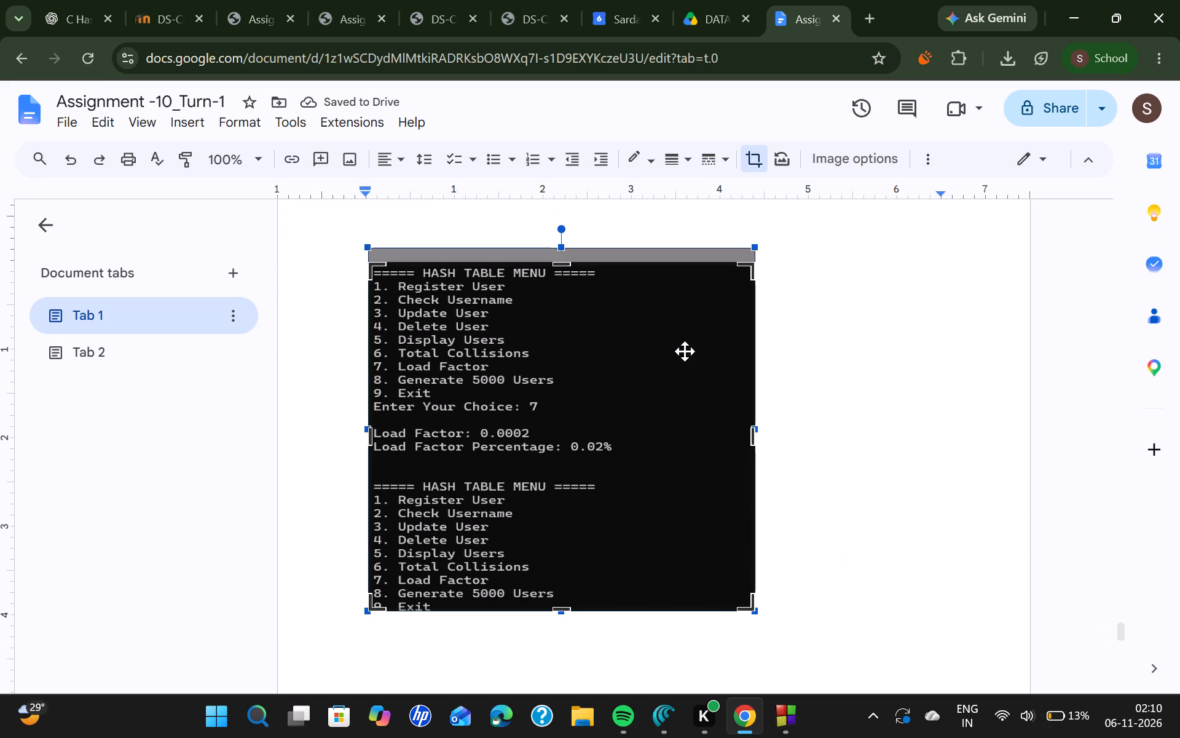
scroll(685, 351, "up", 1)
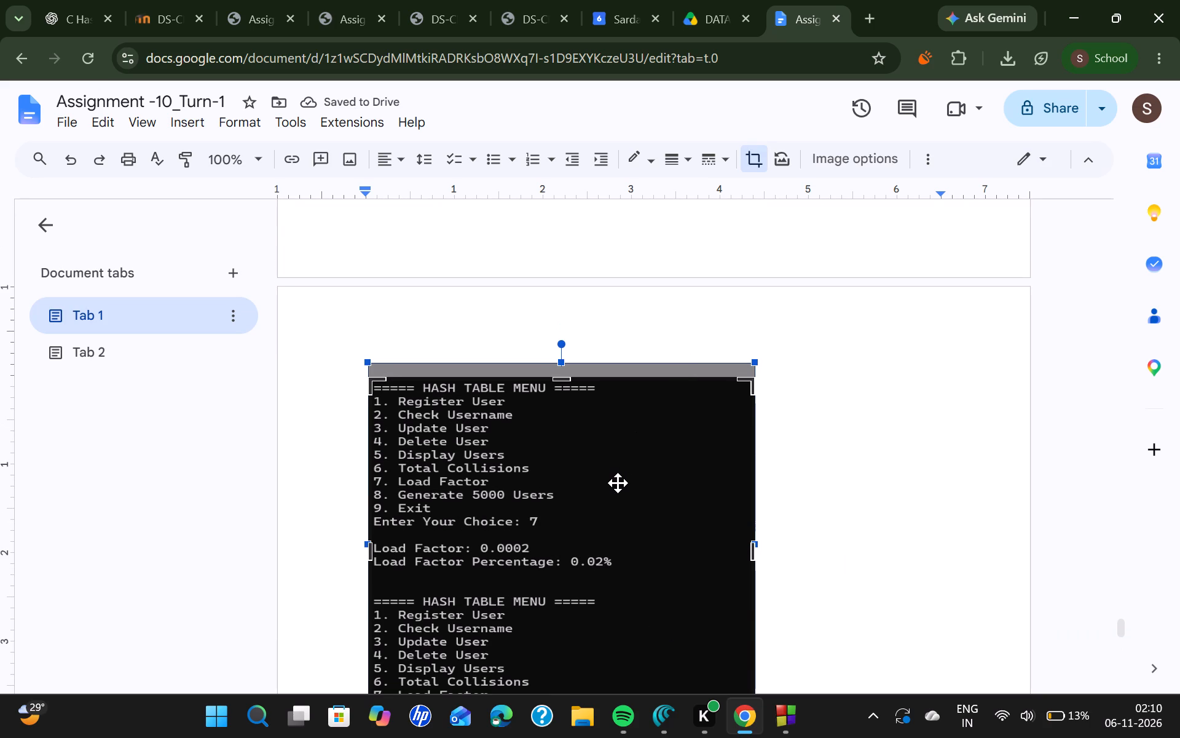
left_click_drag(618, 483, 621, 259)
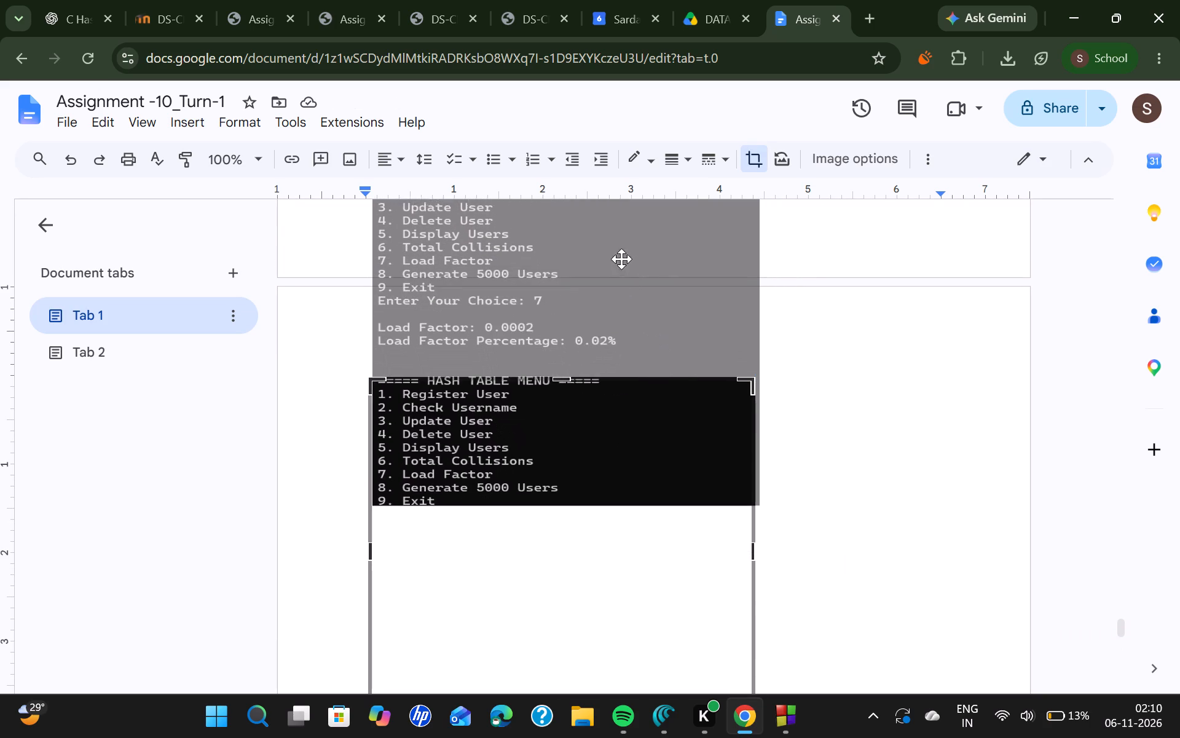
left_click_drag(621, 259, 621, 212)
scroll(634, 303, "up", 1)
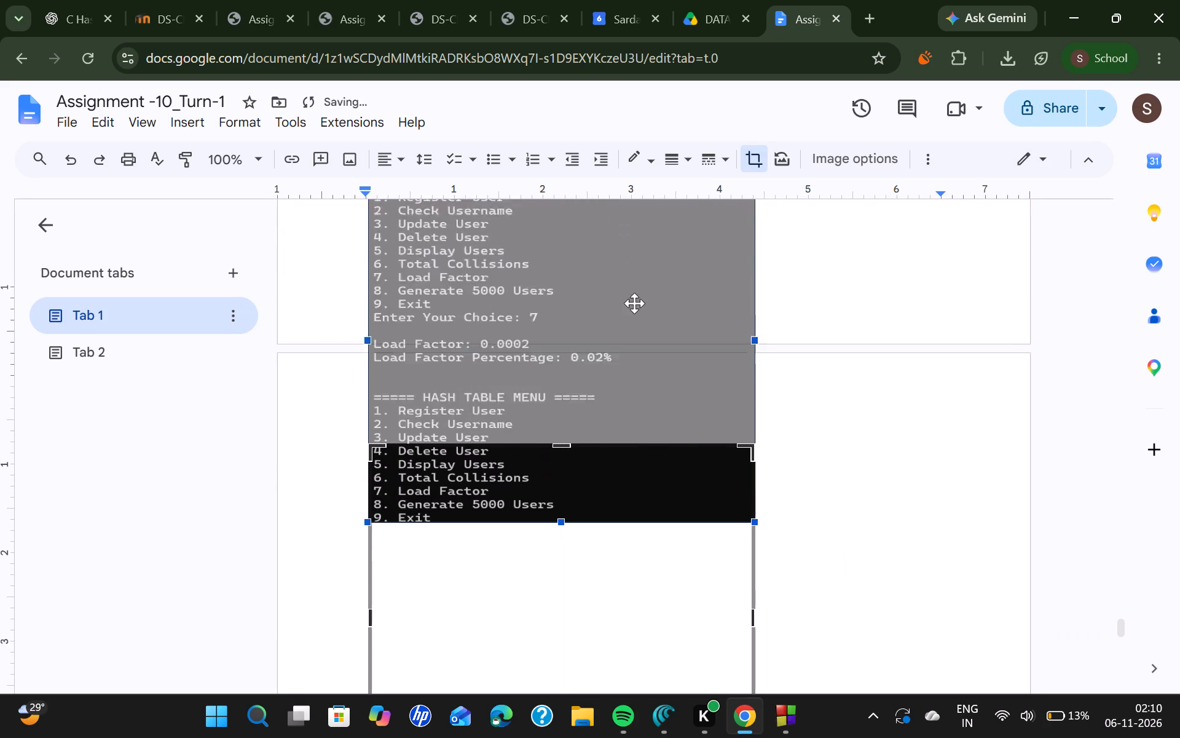
scroll(634, 303, "up", 2)
left_click_drag(605, 426, 604, 278)
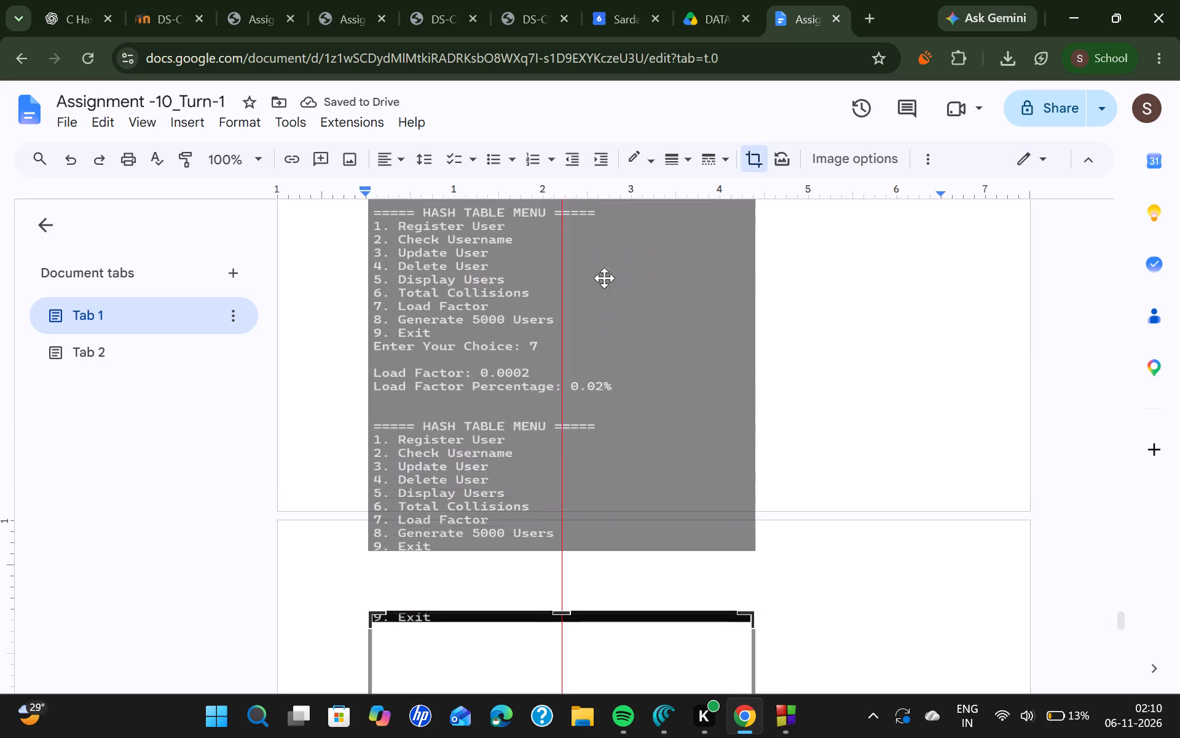
left_click_drag(604, 278, 591, 240)
scroll(591, 240, "up", 3)
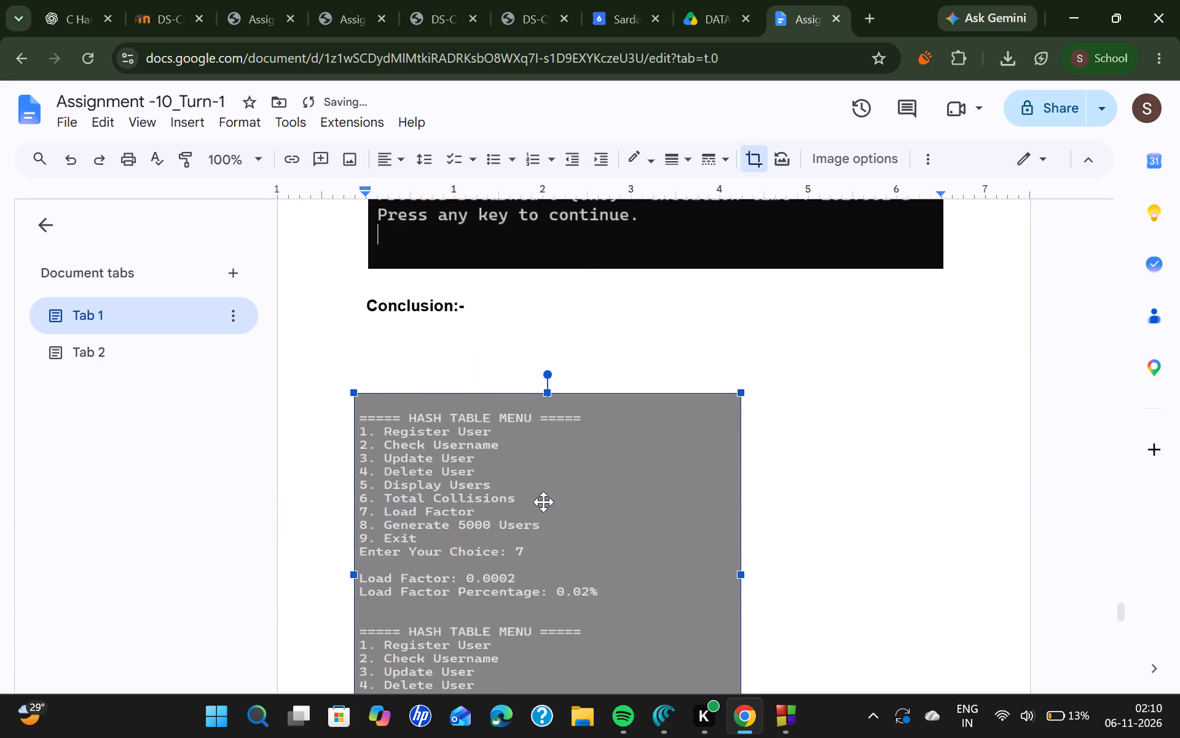
left_click_drag(543, 502, 586, 224)
scroll(586, 224, "up", 4)
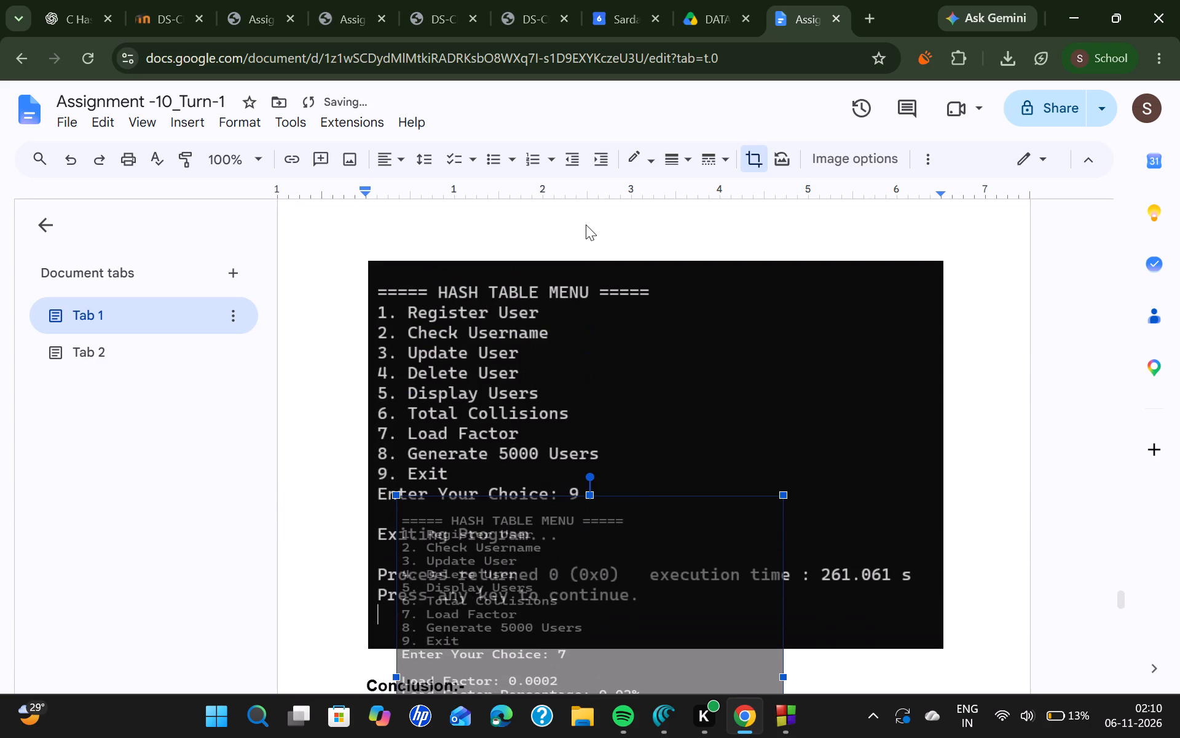
left_click_drag(551, 566, 562, 240)
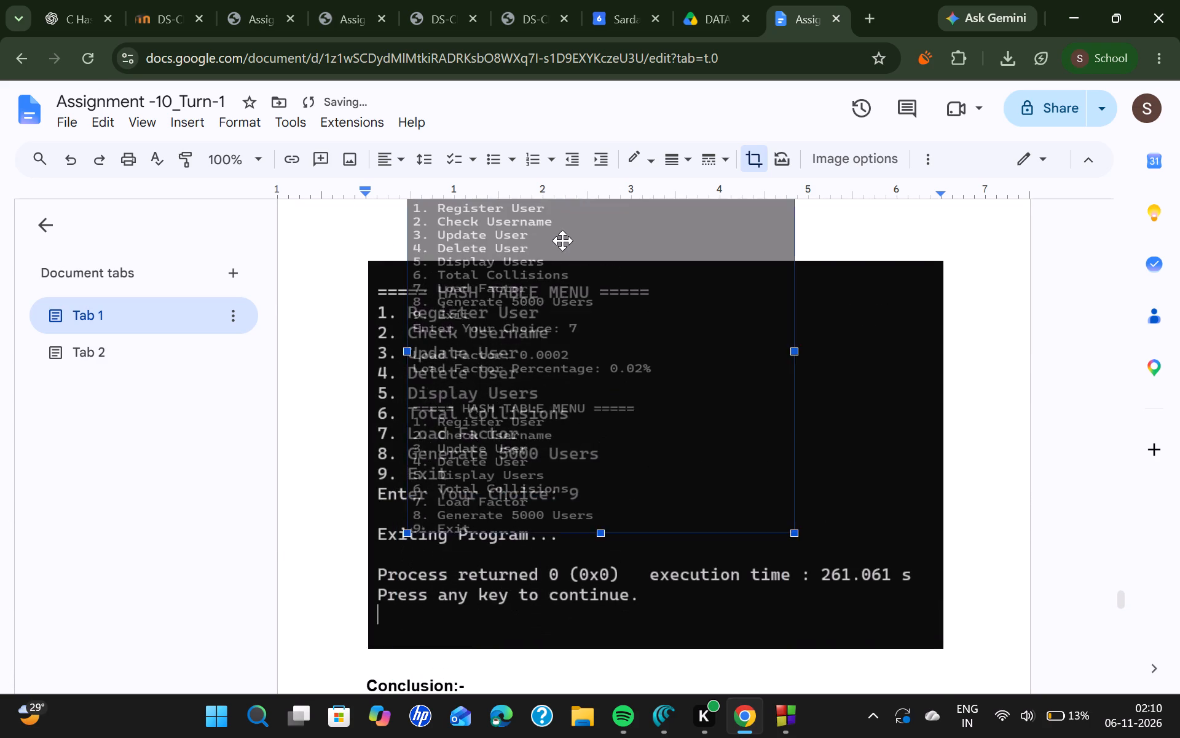
scroll(562, 240, "up", 8)
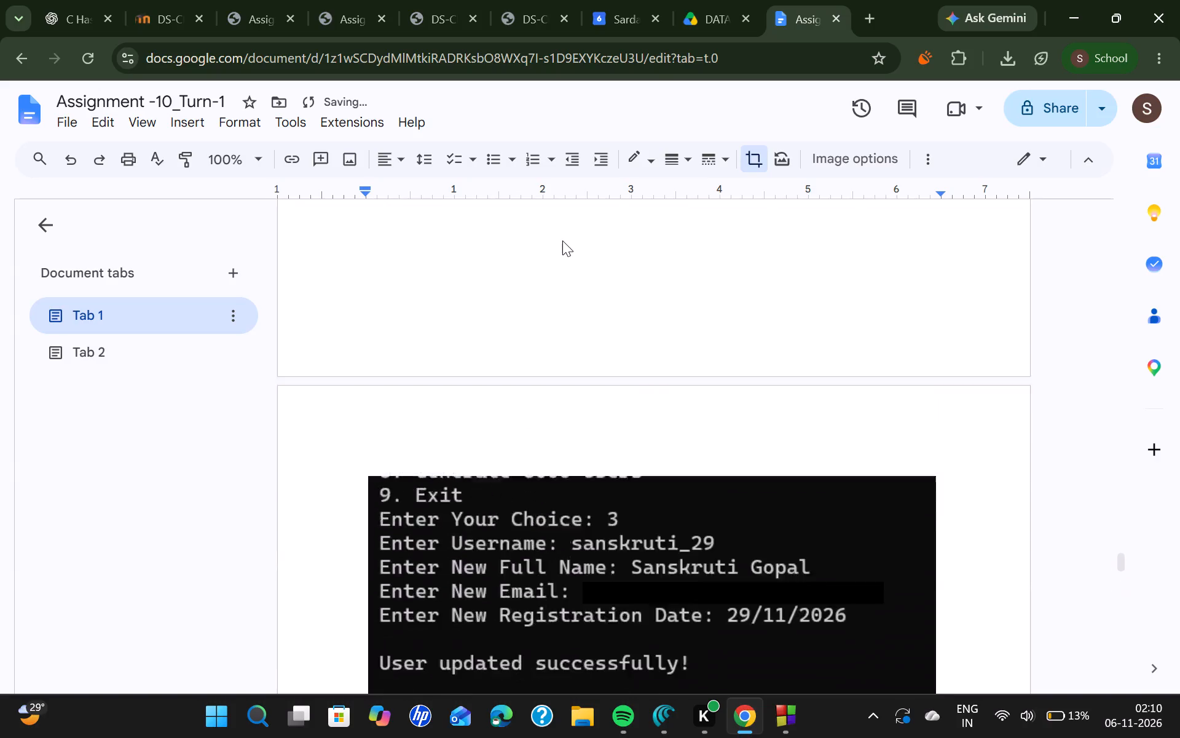
scroll(562, 240, "up", 7)
scroll(562, 240, "down", 3)
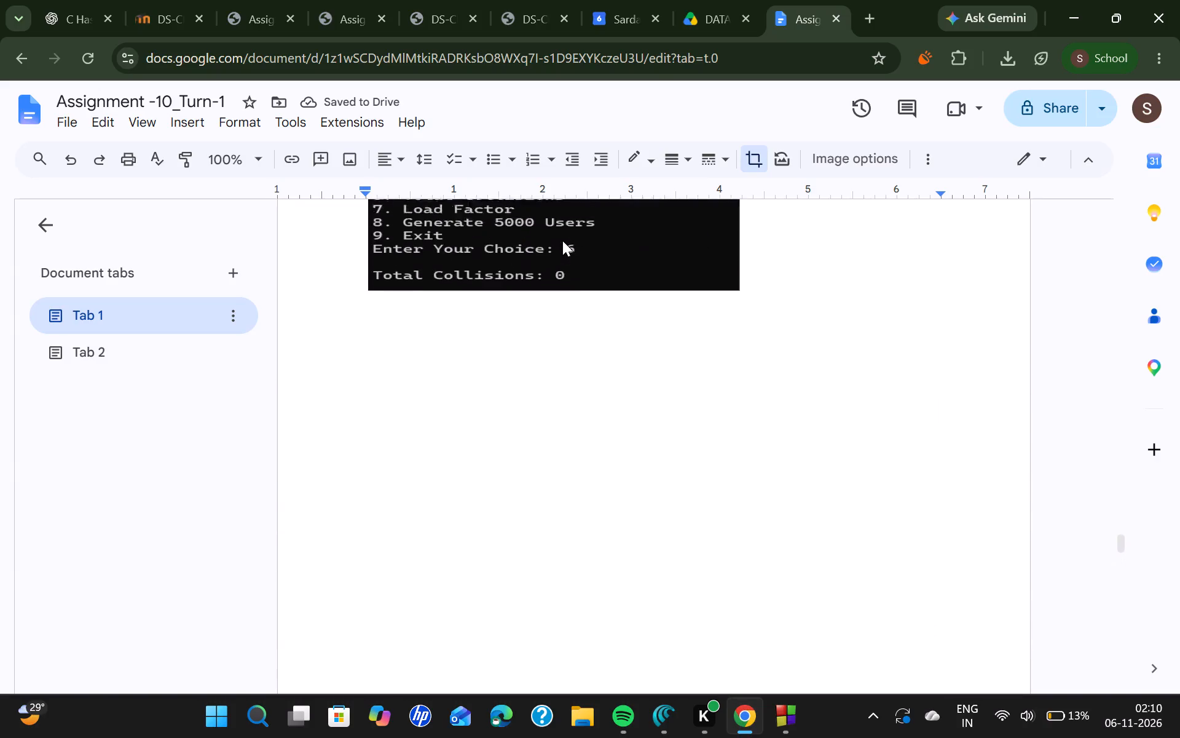
scroll(562, 240, "down", 4)
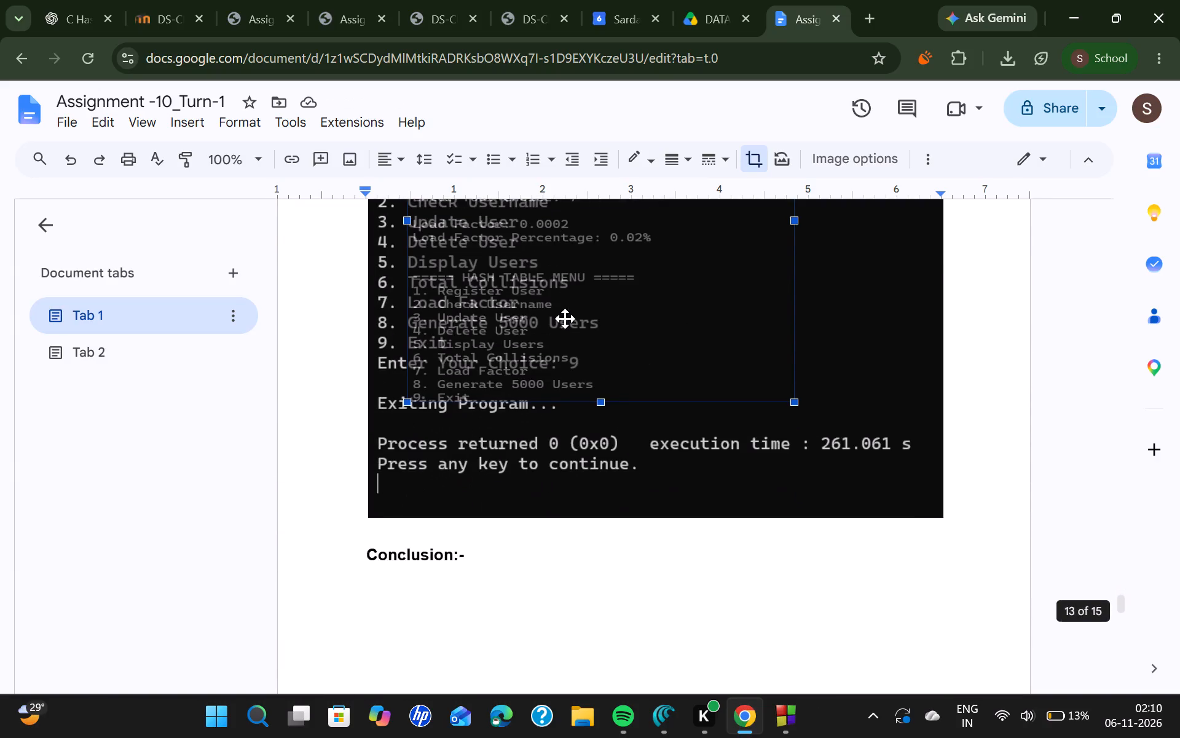
scroll(565, 319, "up", 2)
left_click_drag(565, 319, 572, 245)
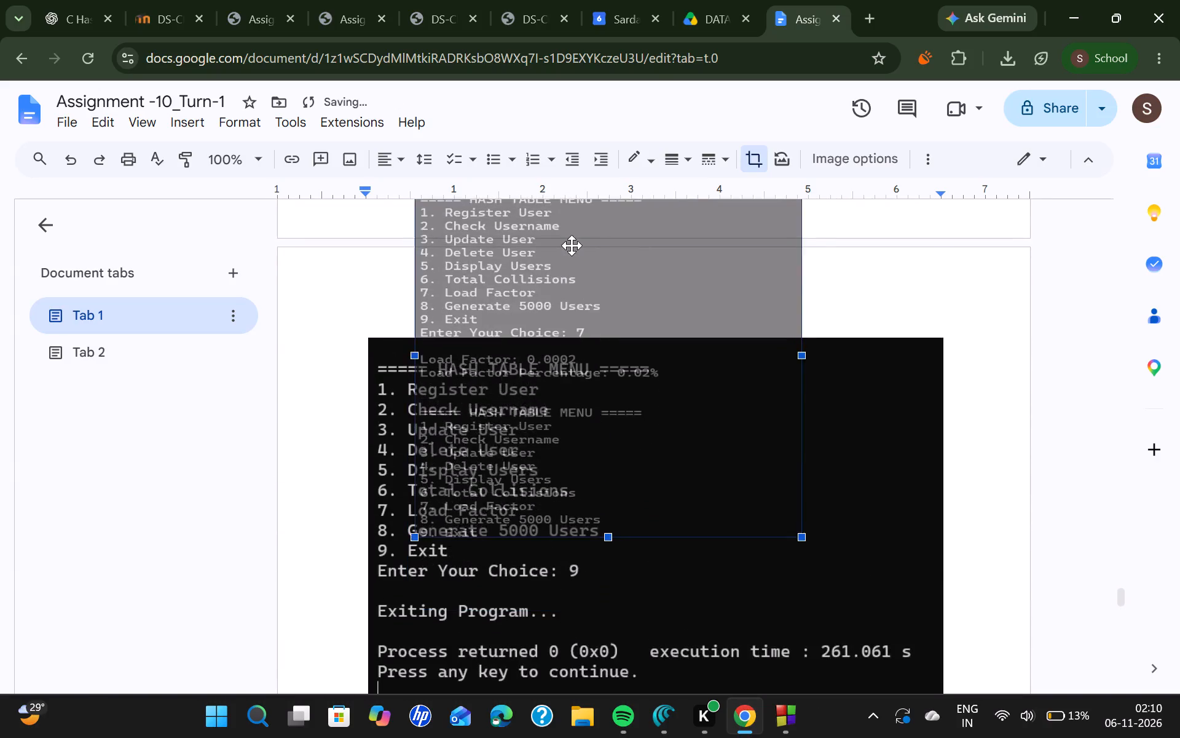
scroll(572, 245, "up", 4)
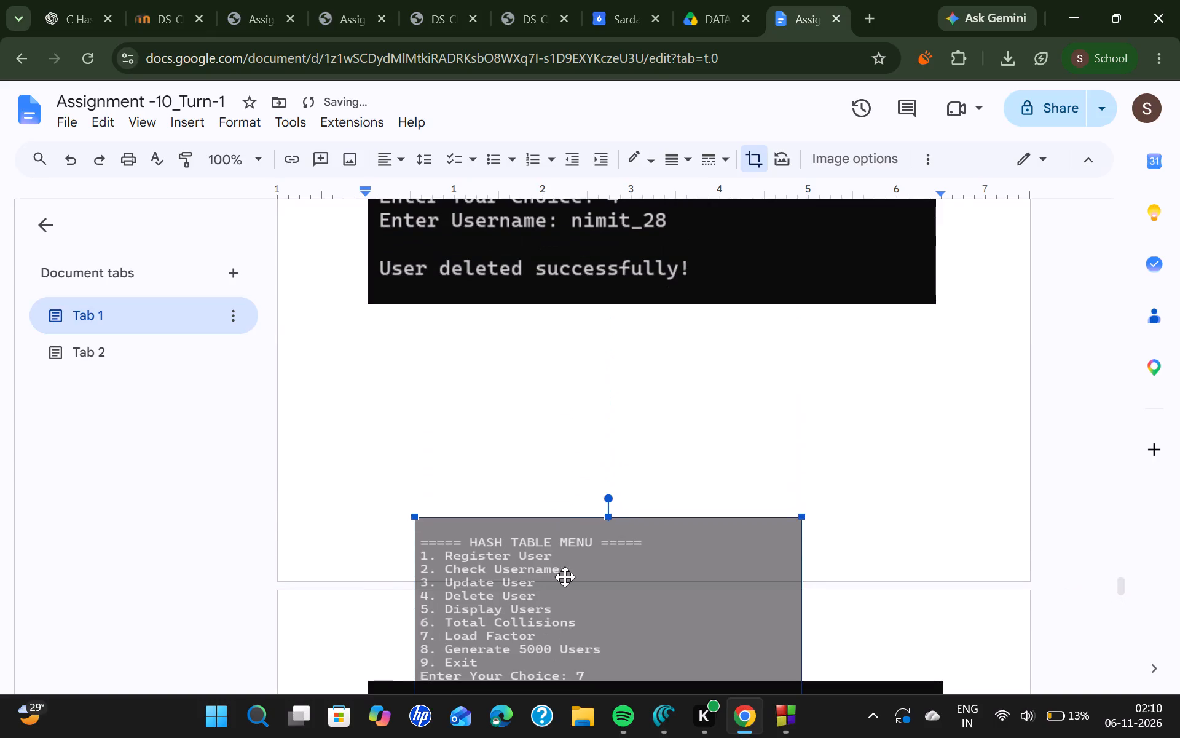
left_click_drag(565, 577, 535, 280)
scroll(535, 280, "up", 2)
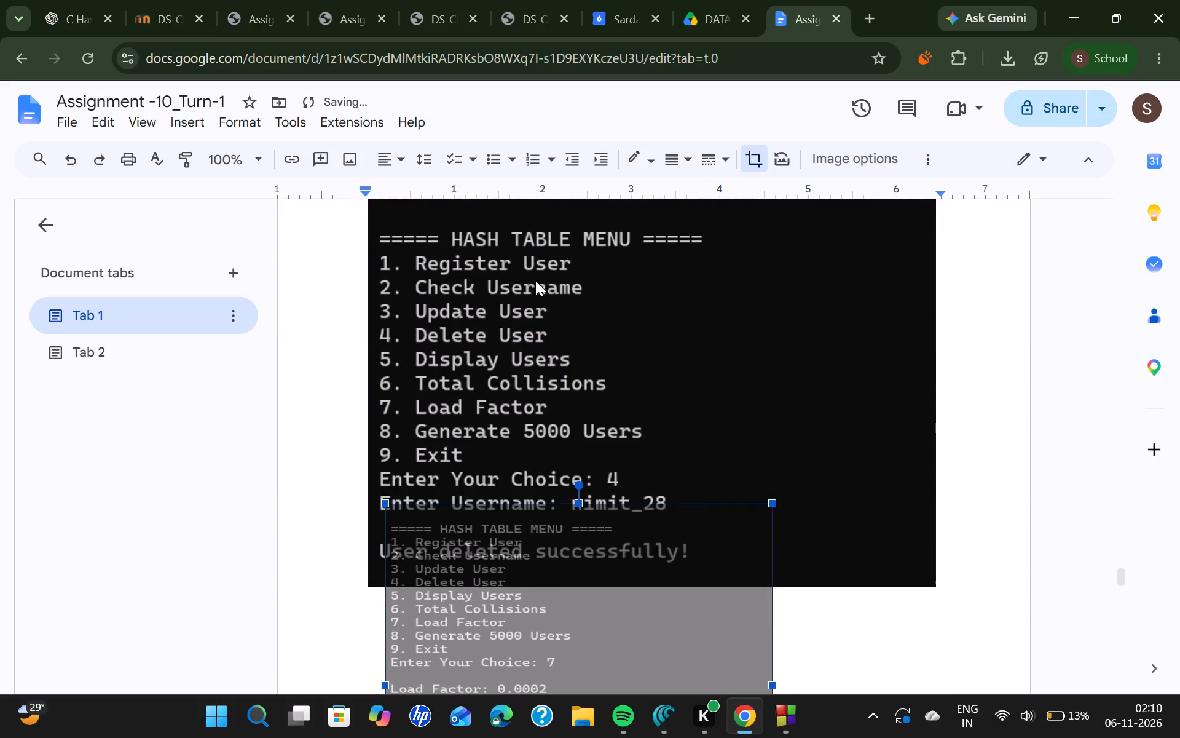
left_click_drag(516, 557, 541, 261)
scroll(541, 261, "up", 1)
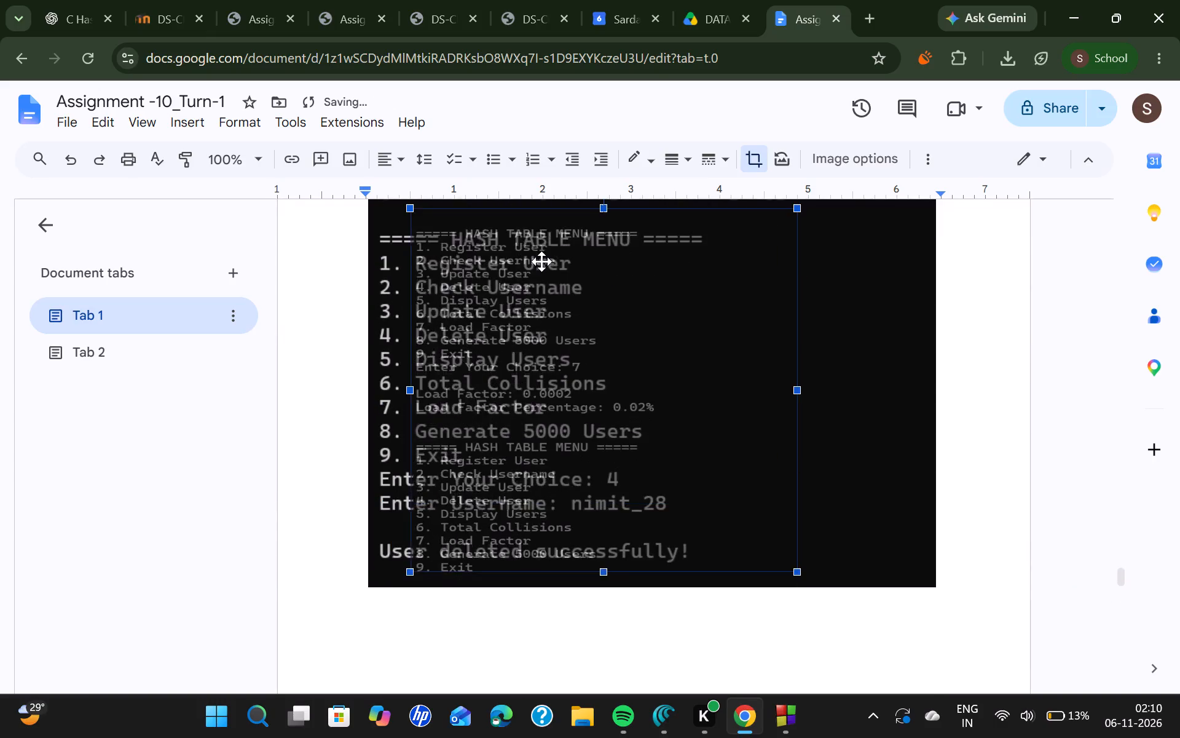
scroll(541, 261, "up", 2)
left_click_drag(549, 587, 543, 251)
scroll(543, 251, "up", 3)
left_click_drag(541, 561, 546, 268)
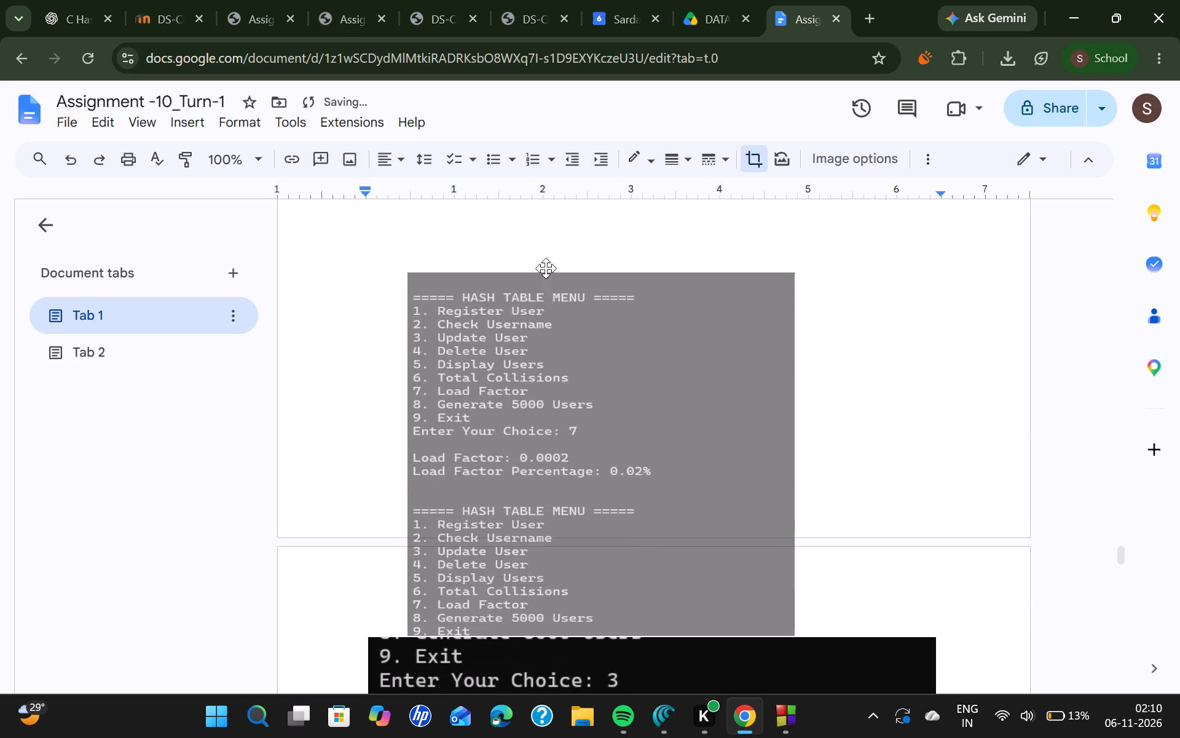
left_click_drag(546, 268, 546, 244)
scroll(546, 244, "up", 3)
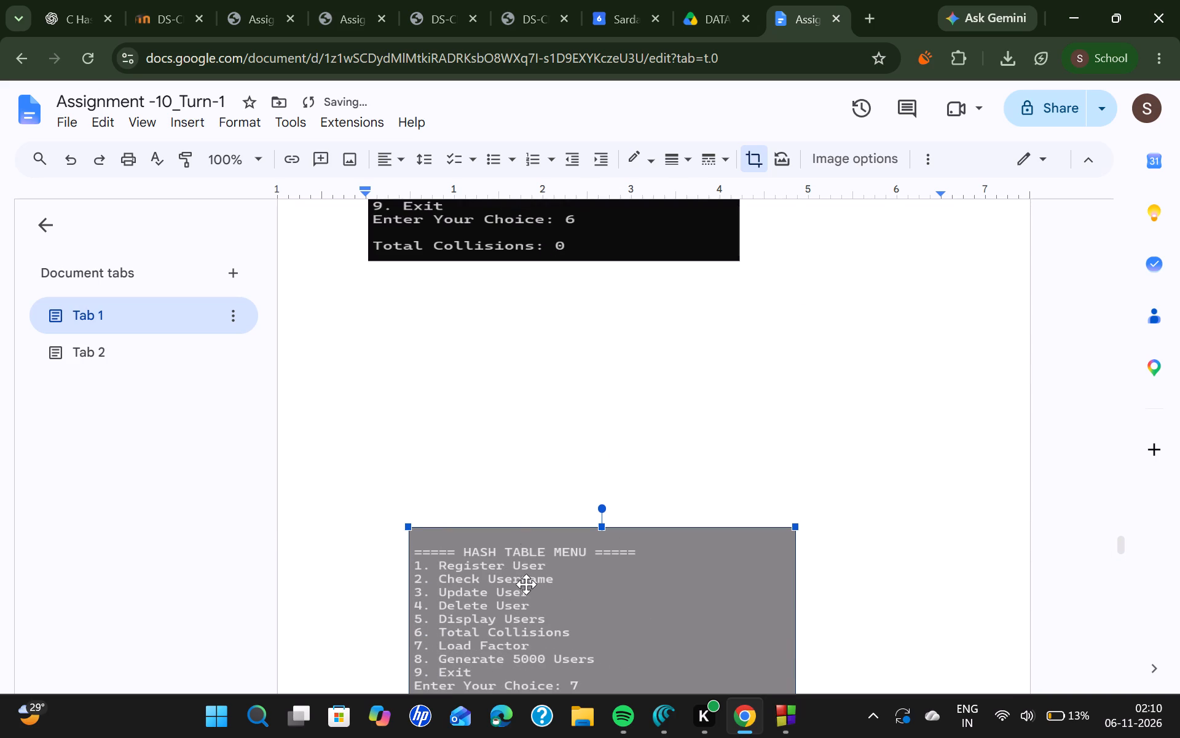
left_click_drag(526, 585, 470, 333)
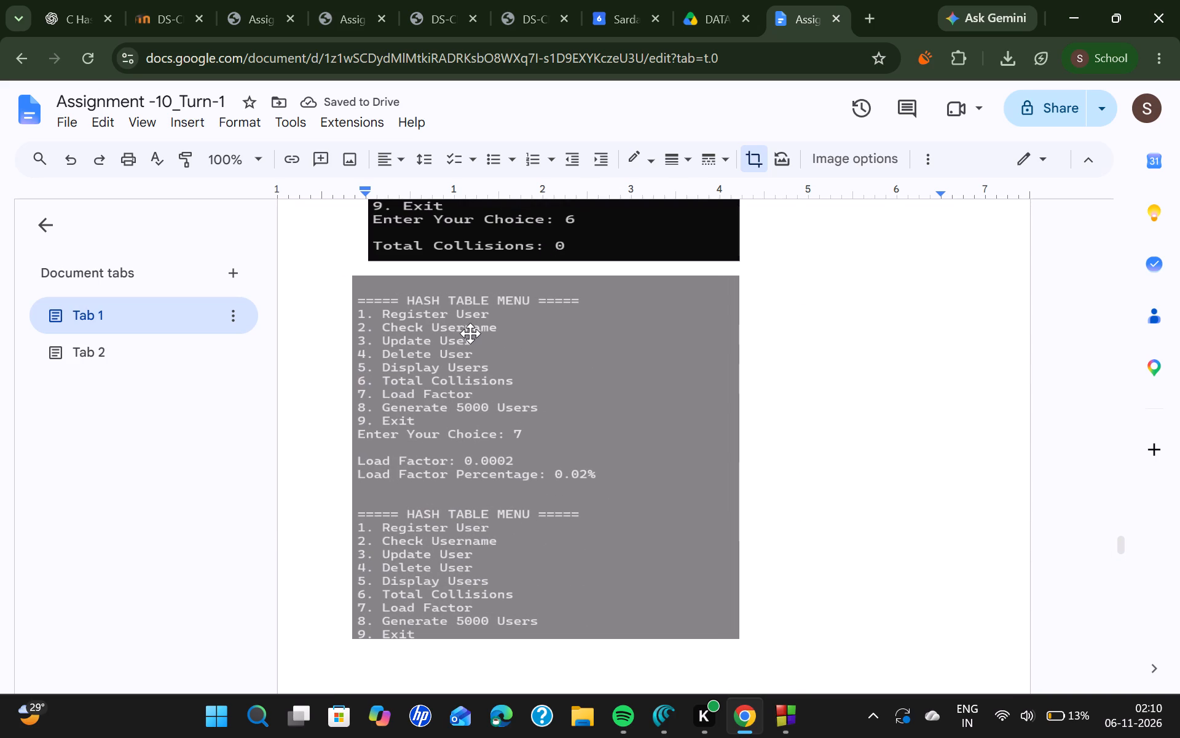
left_click_drag(470, 333, 481, 333)
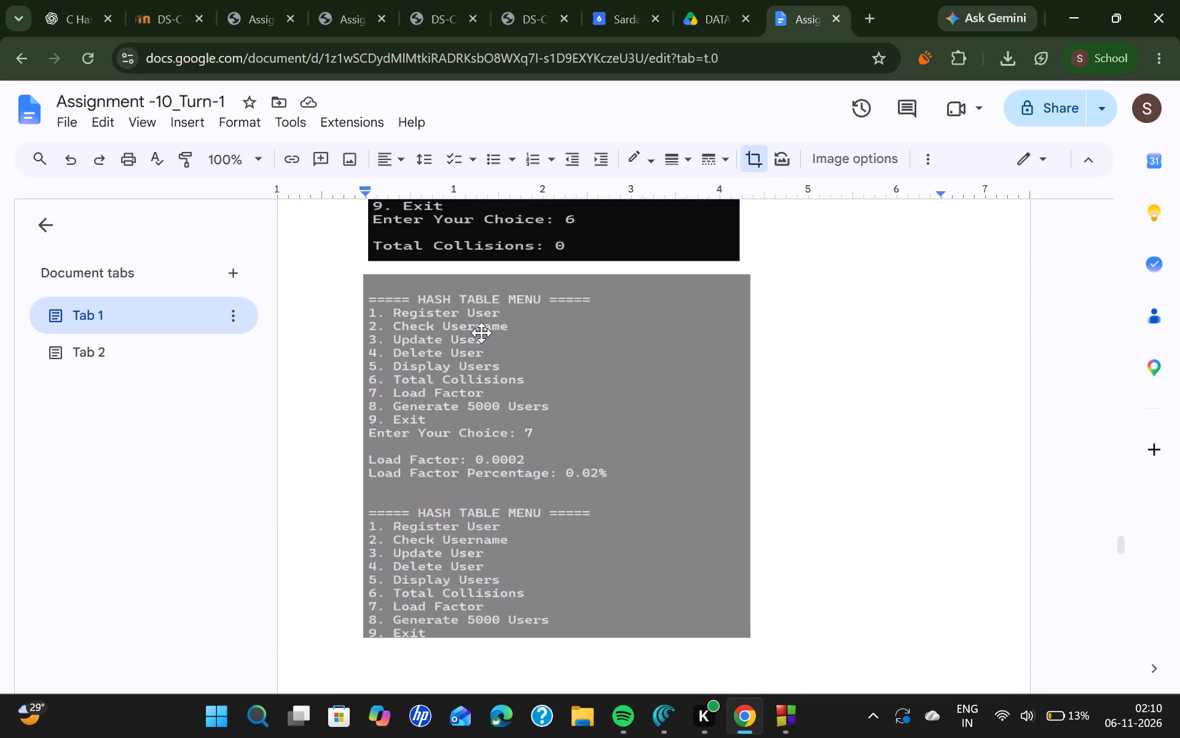
left_click_drag(481, 333, 482, 331)
left_click(764, 462)
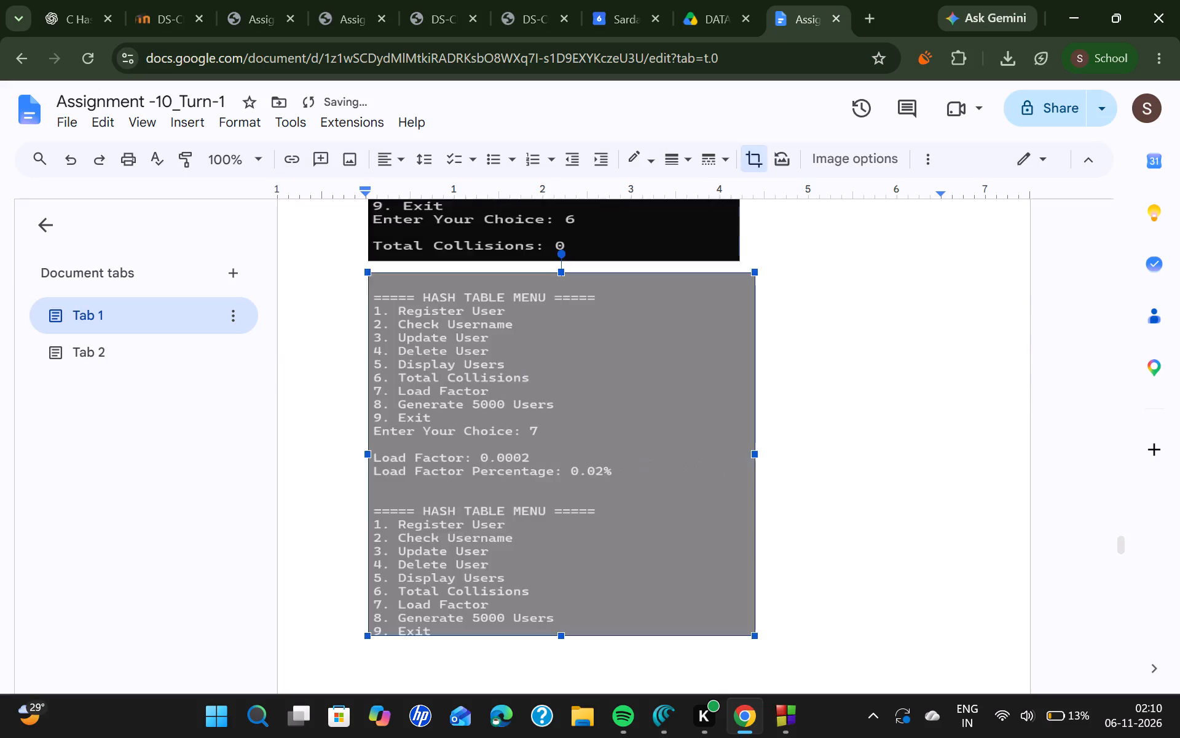
Look through the report's output pages to check where the screenshots sit.
scroll(764, 462, "down", 8)
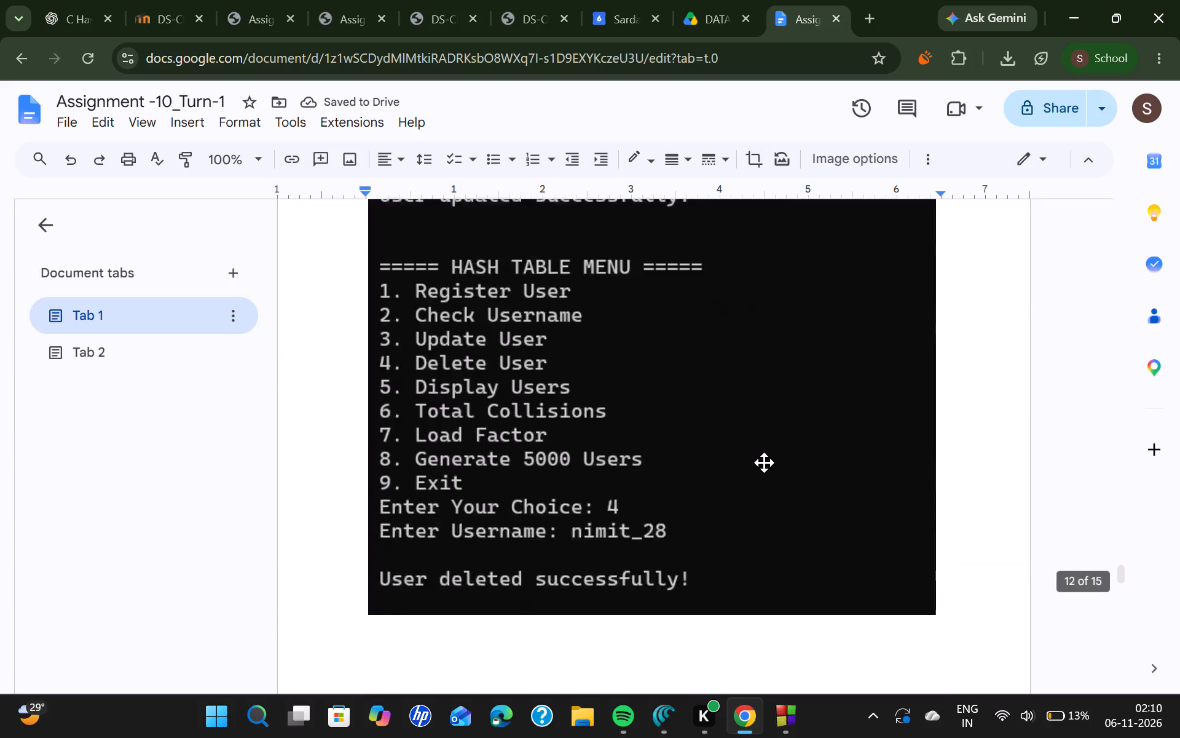
scroll(764, 462, "down", 7)
scroll(764, 462, "up", 7)
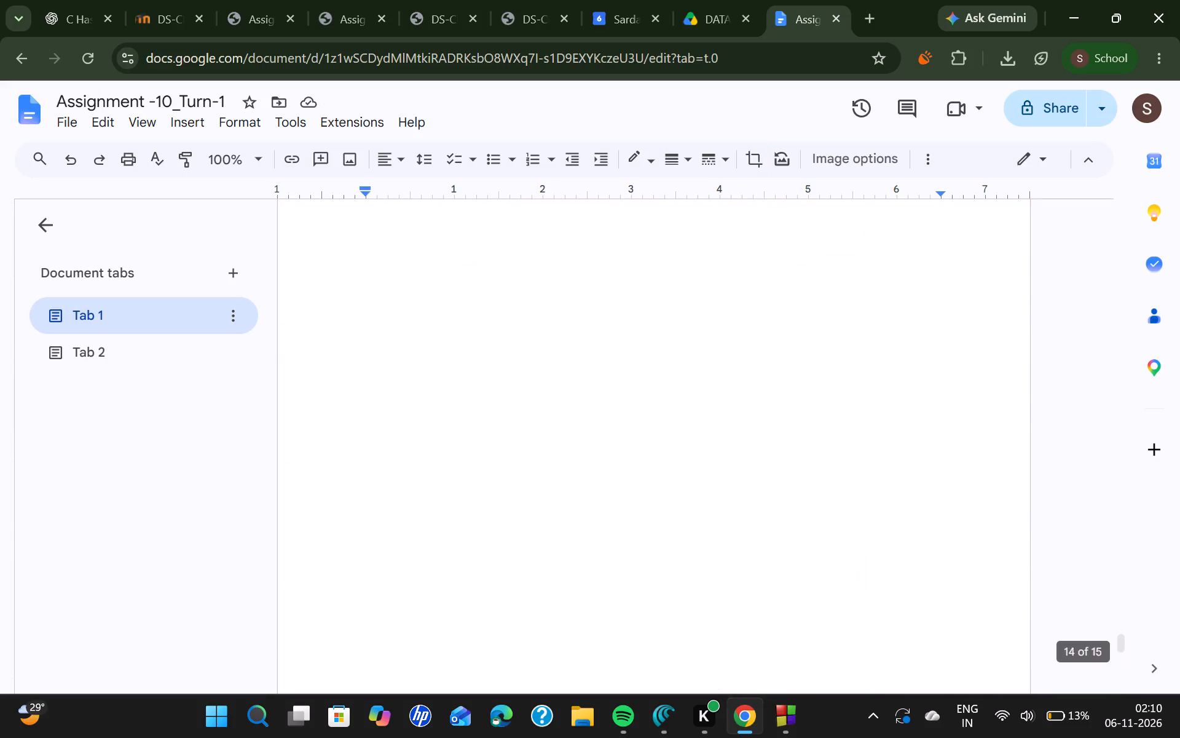
scroll(764, 462, "up", 11)
scroll(764, 462, "down", 1)
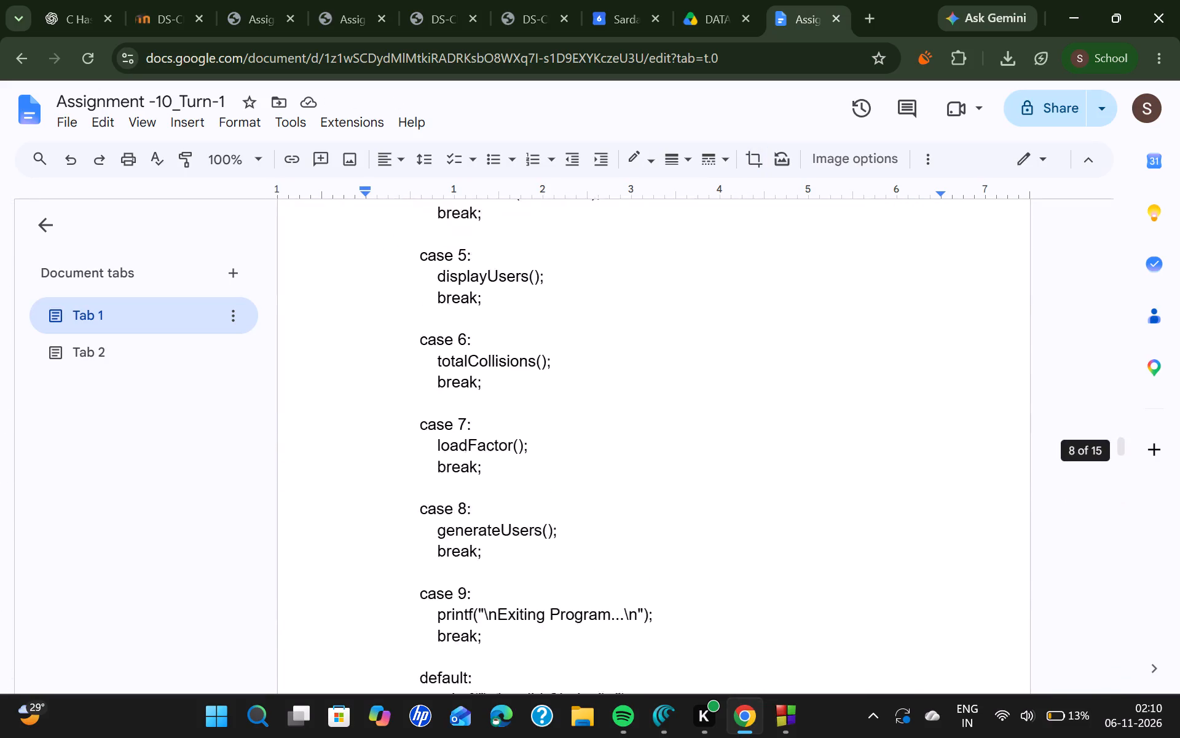
scroll(764, 462, "down", 6)
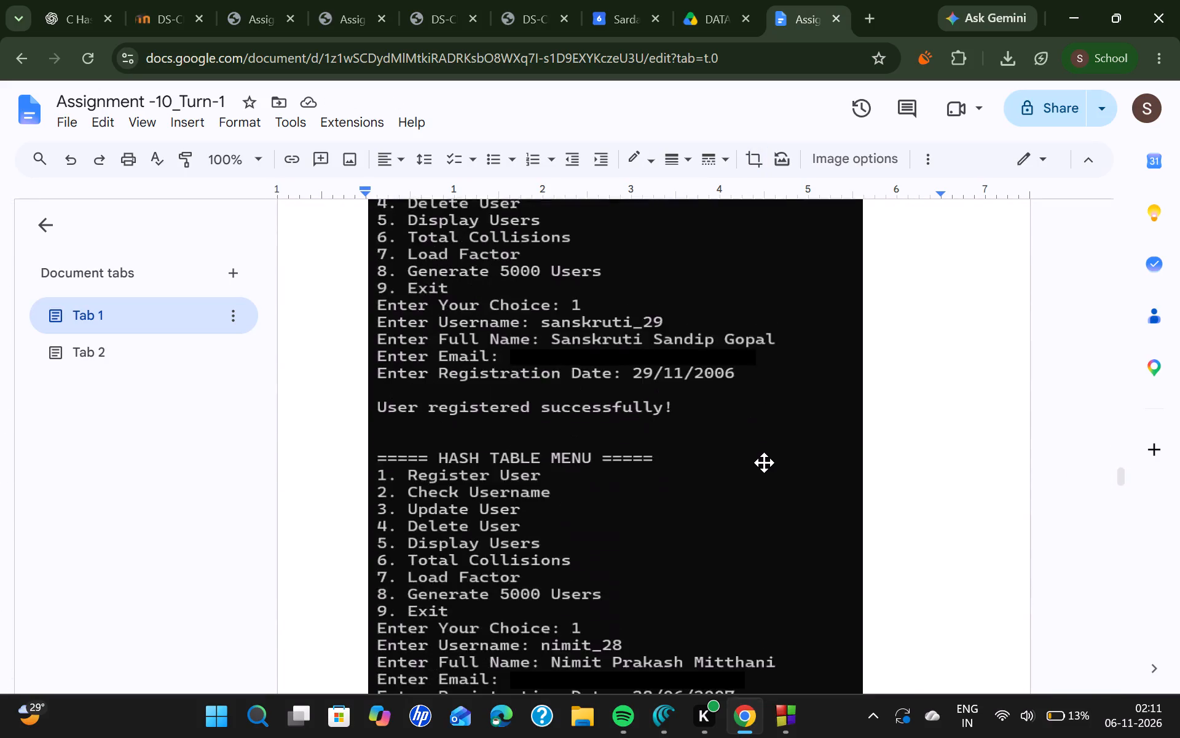
scroll(764, 462, "down", 5)
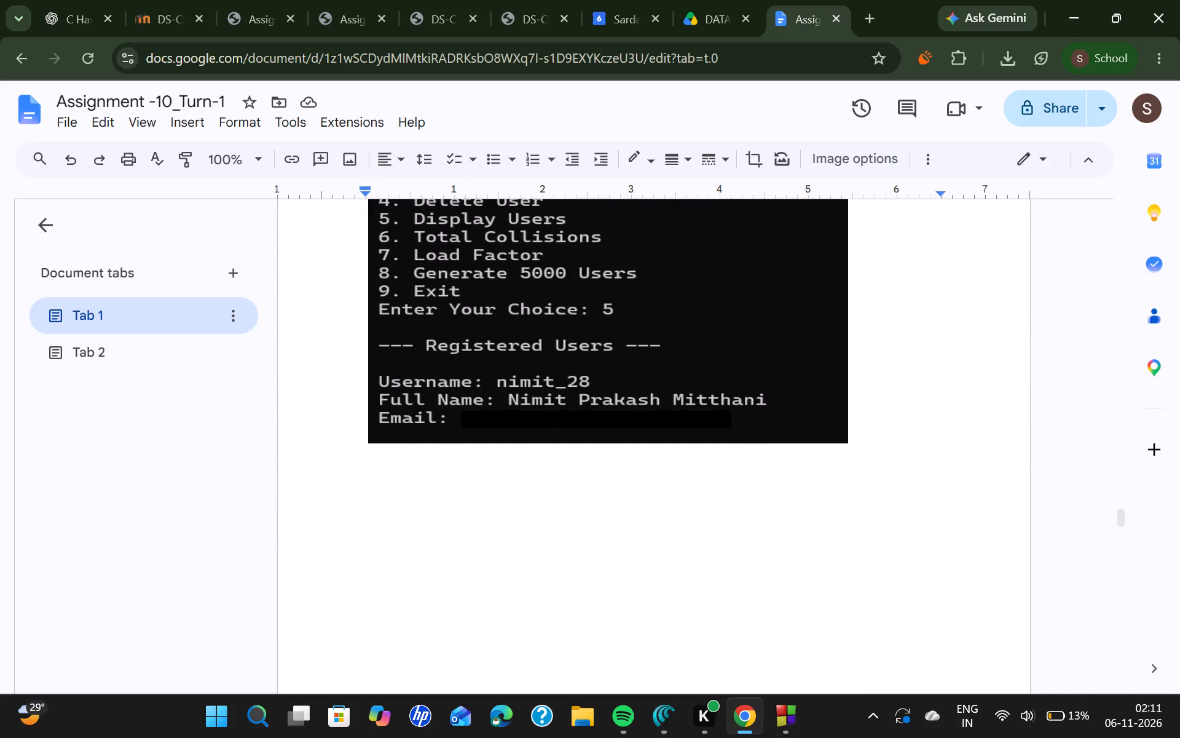
scroll(764, 462, "up", 2)
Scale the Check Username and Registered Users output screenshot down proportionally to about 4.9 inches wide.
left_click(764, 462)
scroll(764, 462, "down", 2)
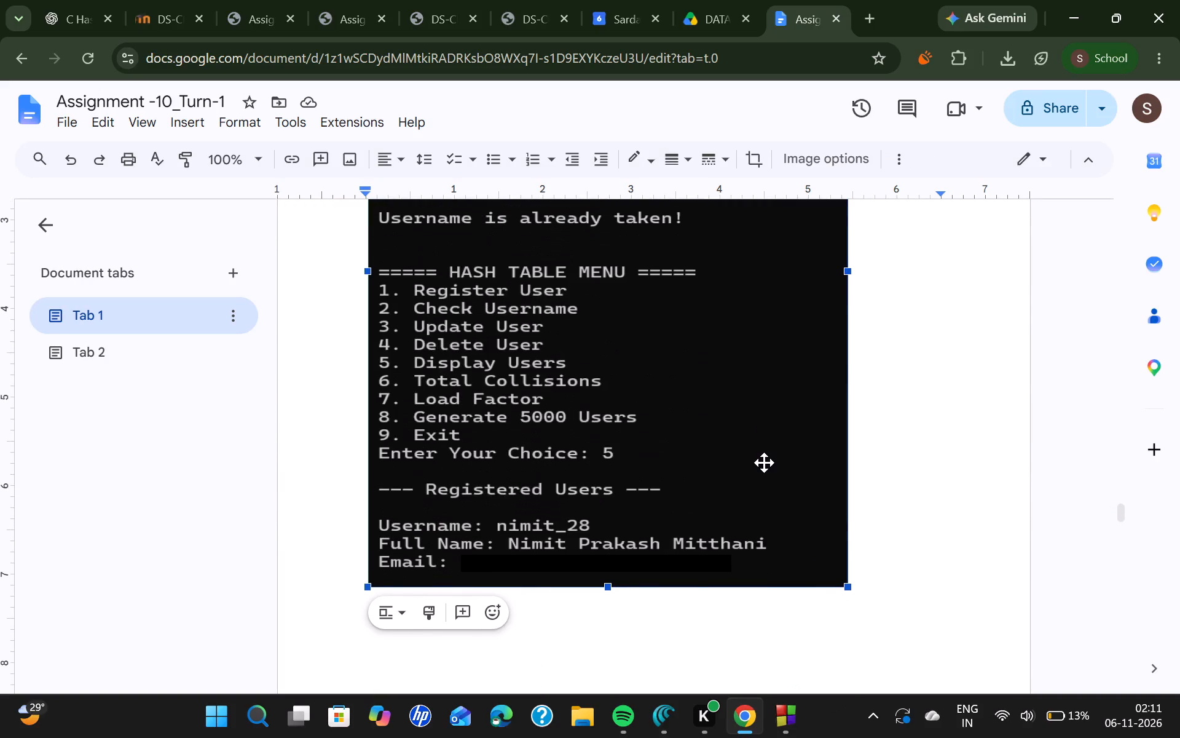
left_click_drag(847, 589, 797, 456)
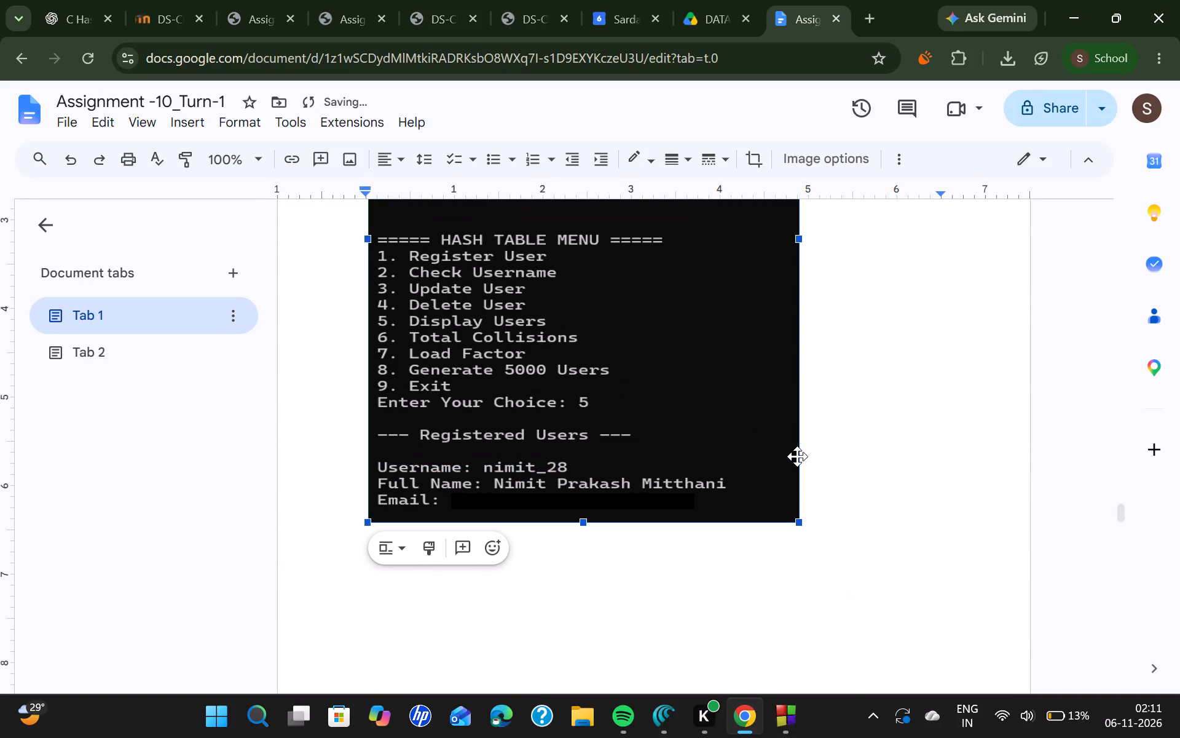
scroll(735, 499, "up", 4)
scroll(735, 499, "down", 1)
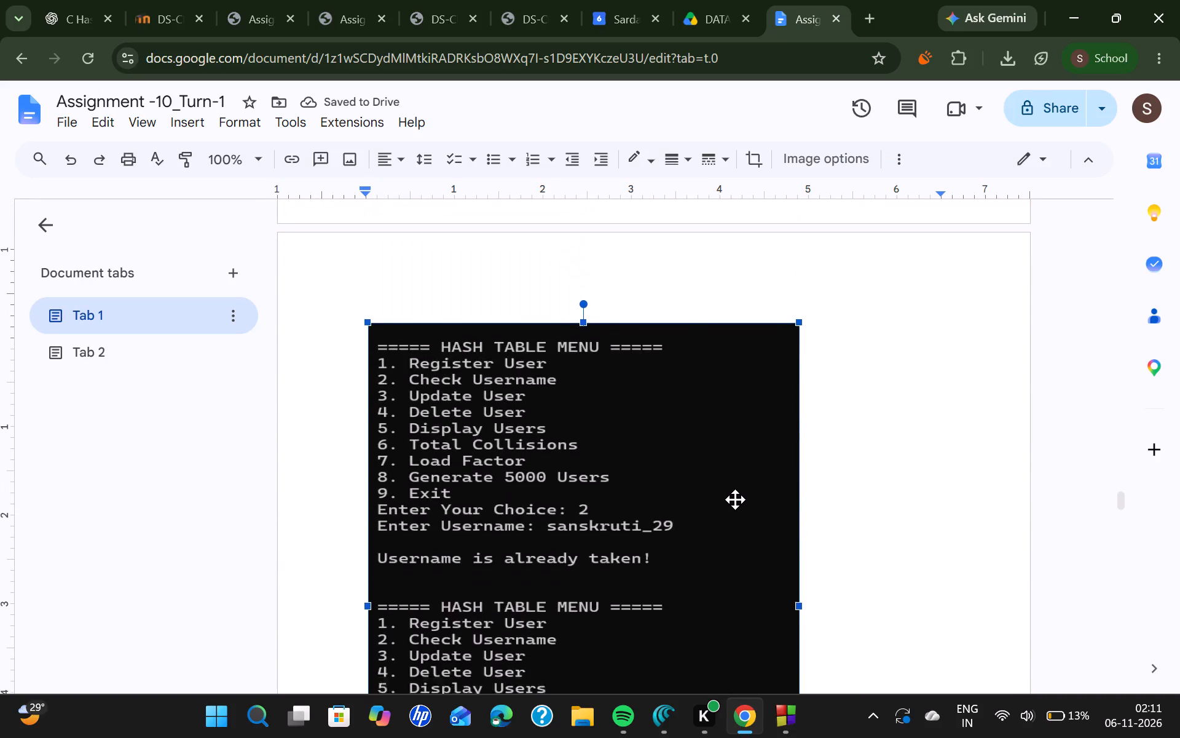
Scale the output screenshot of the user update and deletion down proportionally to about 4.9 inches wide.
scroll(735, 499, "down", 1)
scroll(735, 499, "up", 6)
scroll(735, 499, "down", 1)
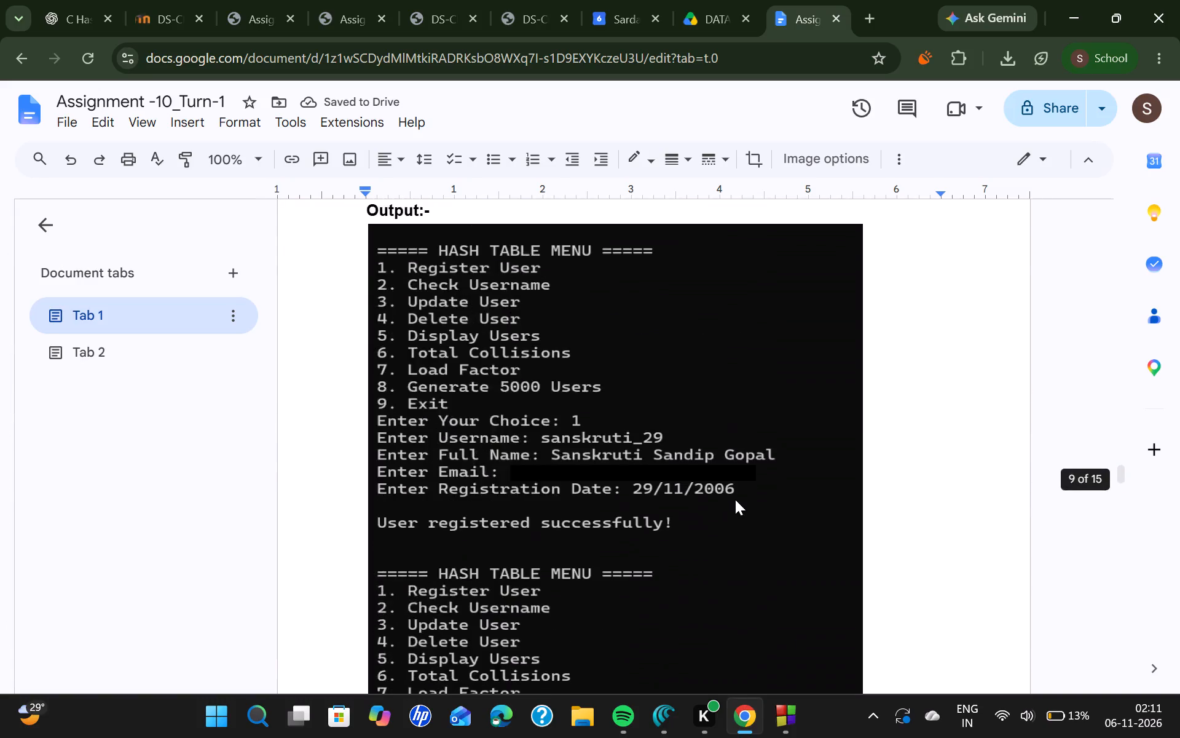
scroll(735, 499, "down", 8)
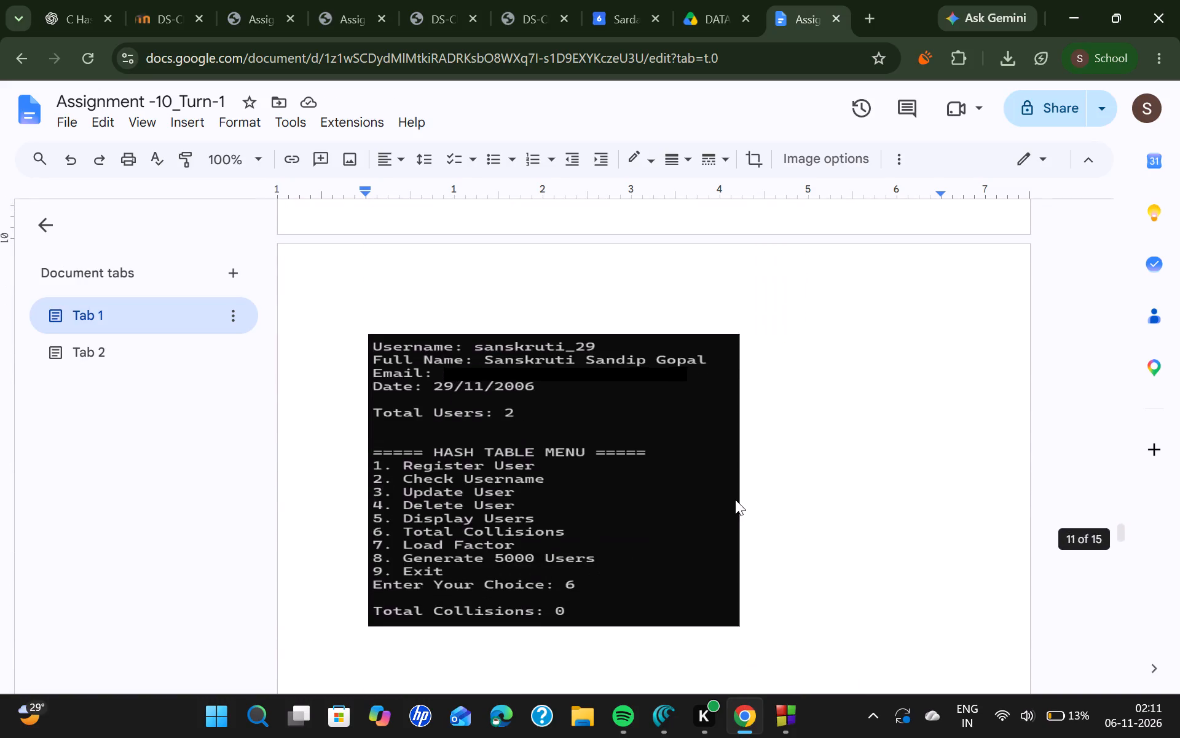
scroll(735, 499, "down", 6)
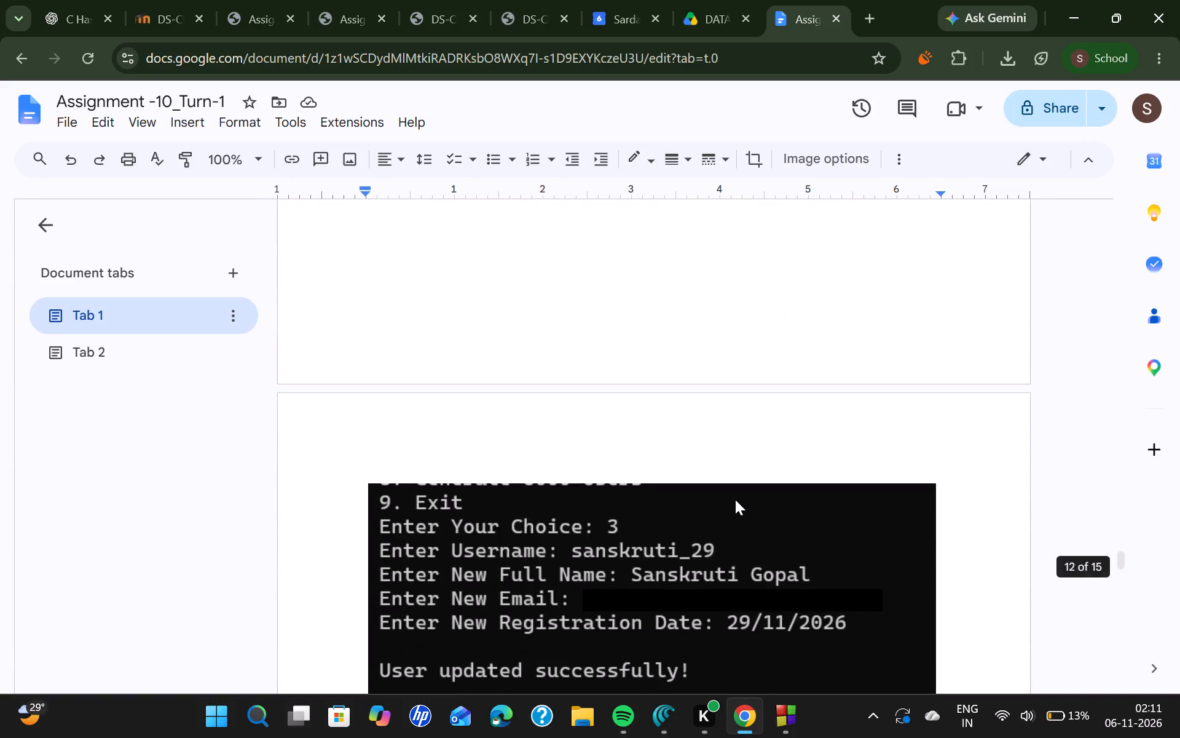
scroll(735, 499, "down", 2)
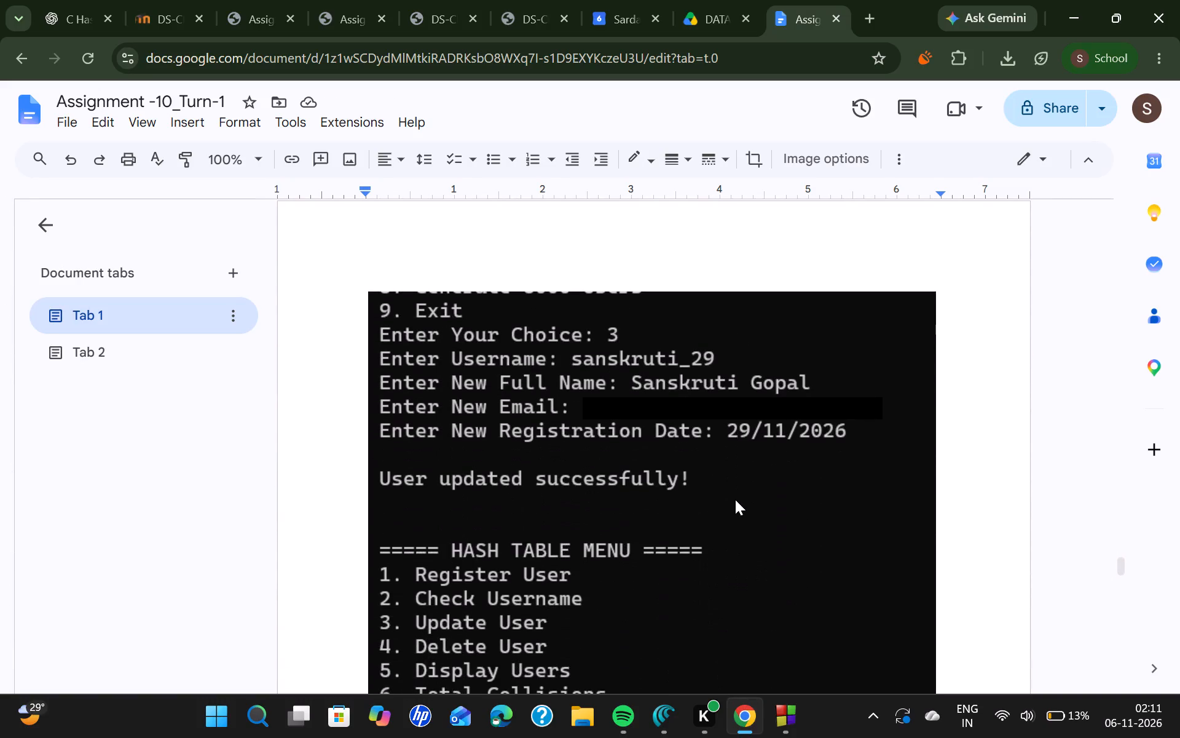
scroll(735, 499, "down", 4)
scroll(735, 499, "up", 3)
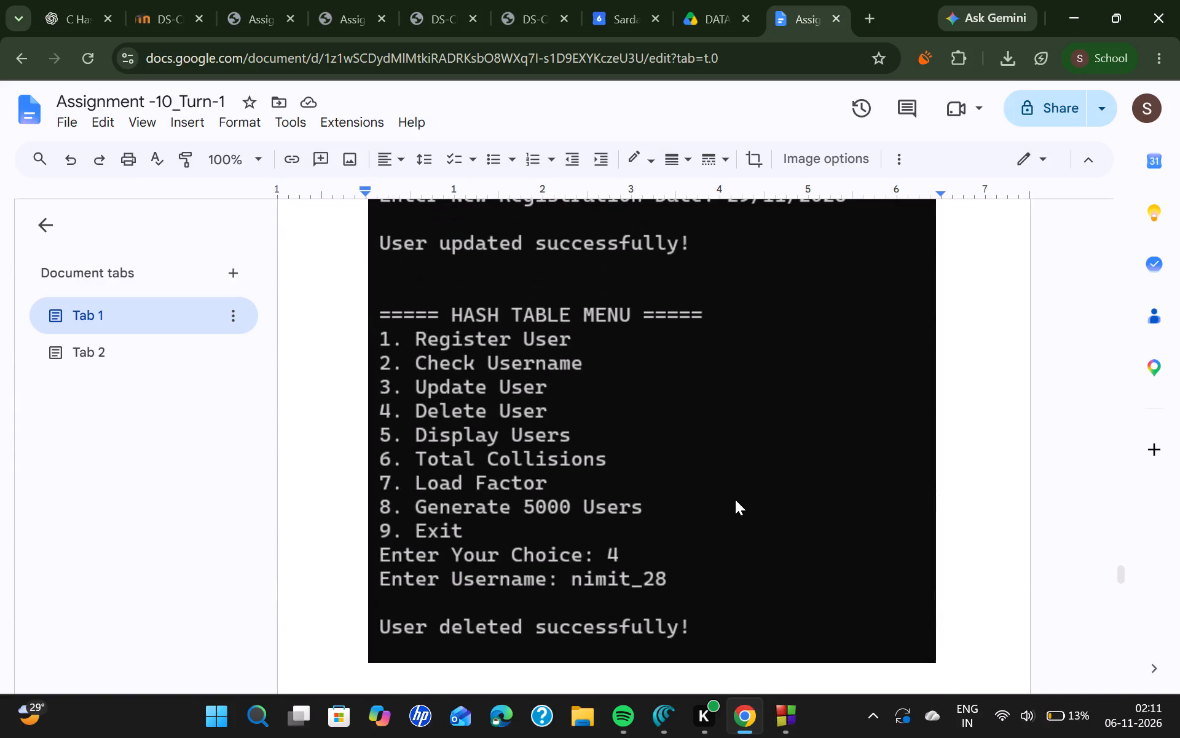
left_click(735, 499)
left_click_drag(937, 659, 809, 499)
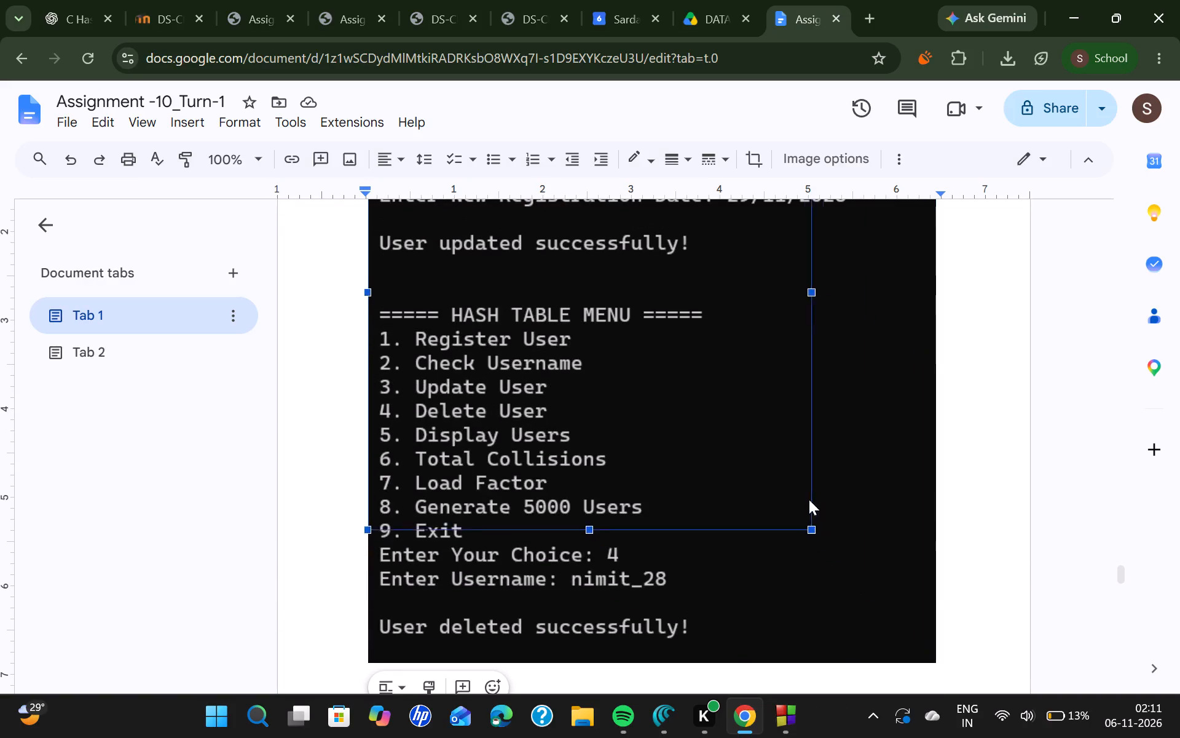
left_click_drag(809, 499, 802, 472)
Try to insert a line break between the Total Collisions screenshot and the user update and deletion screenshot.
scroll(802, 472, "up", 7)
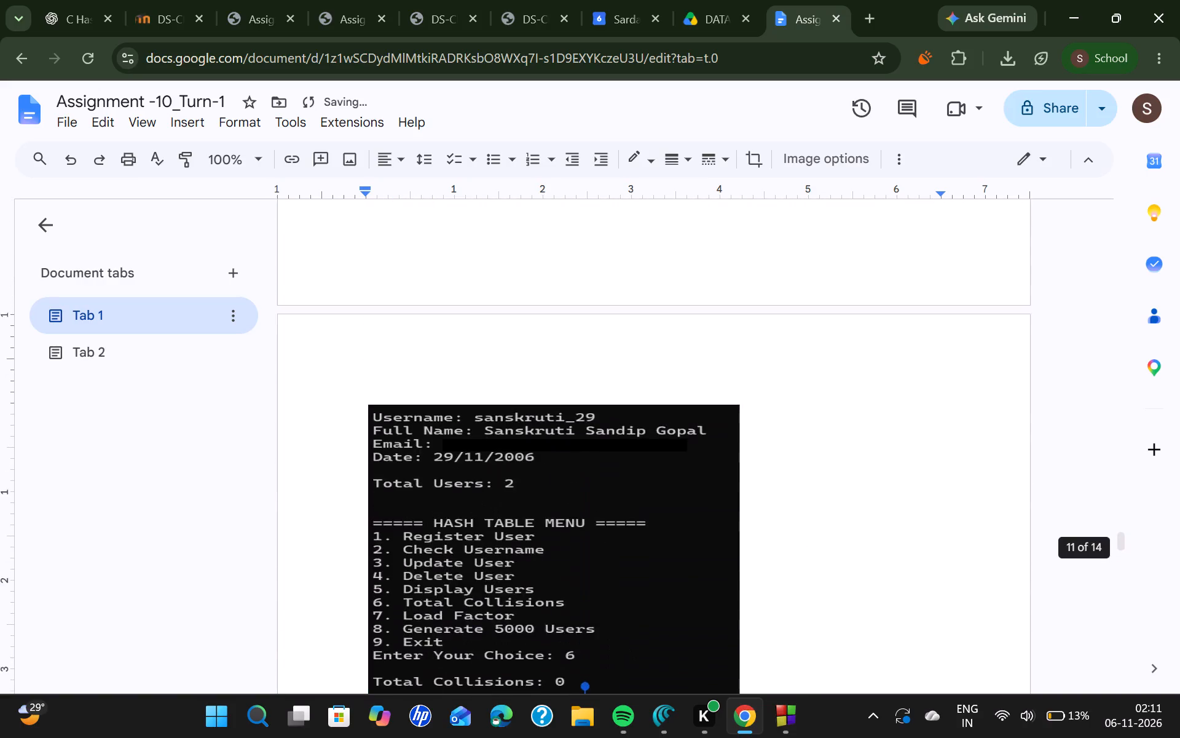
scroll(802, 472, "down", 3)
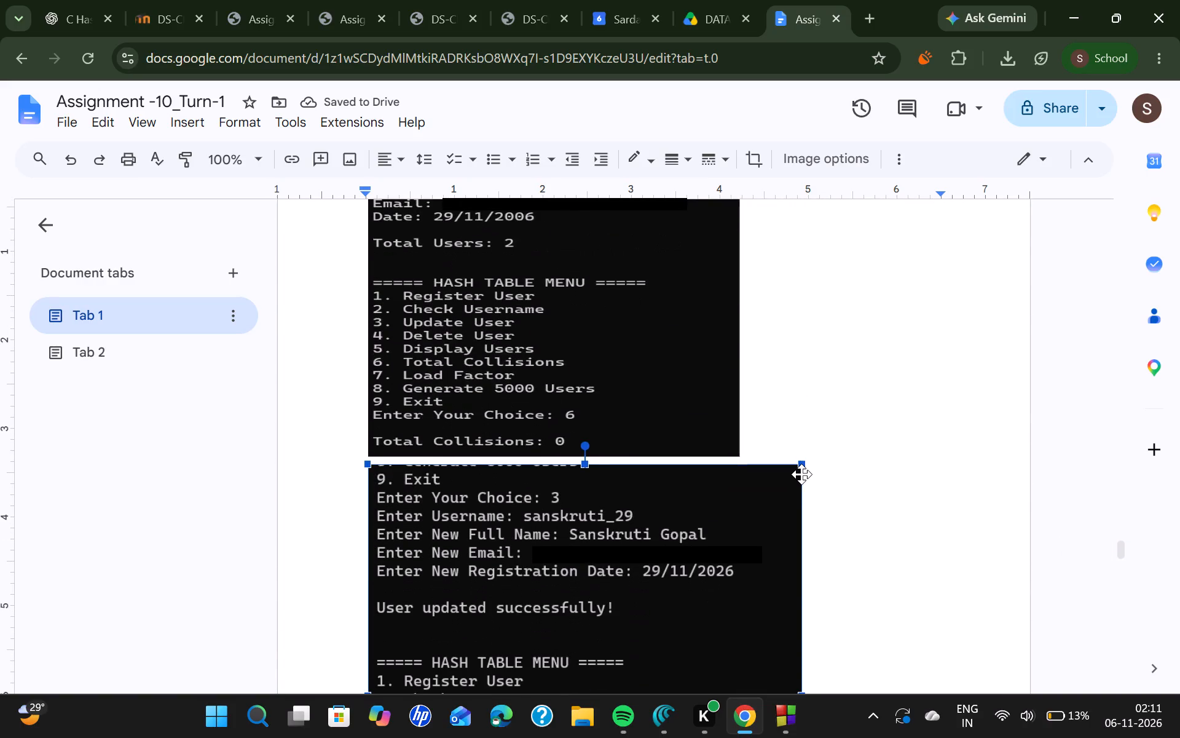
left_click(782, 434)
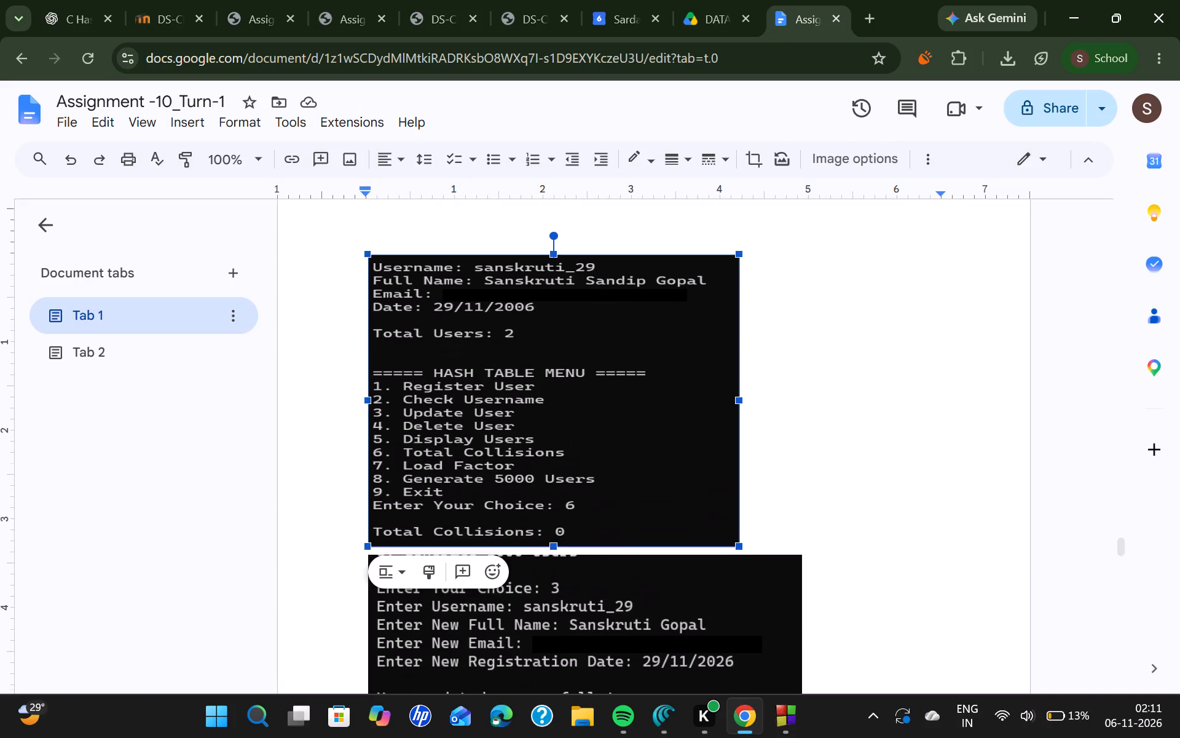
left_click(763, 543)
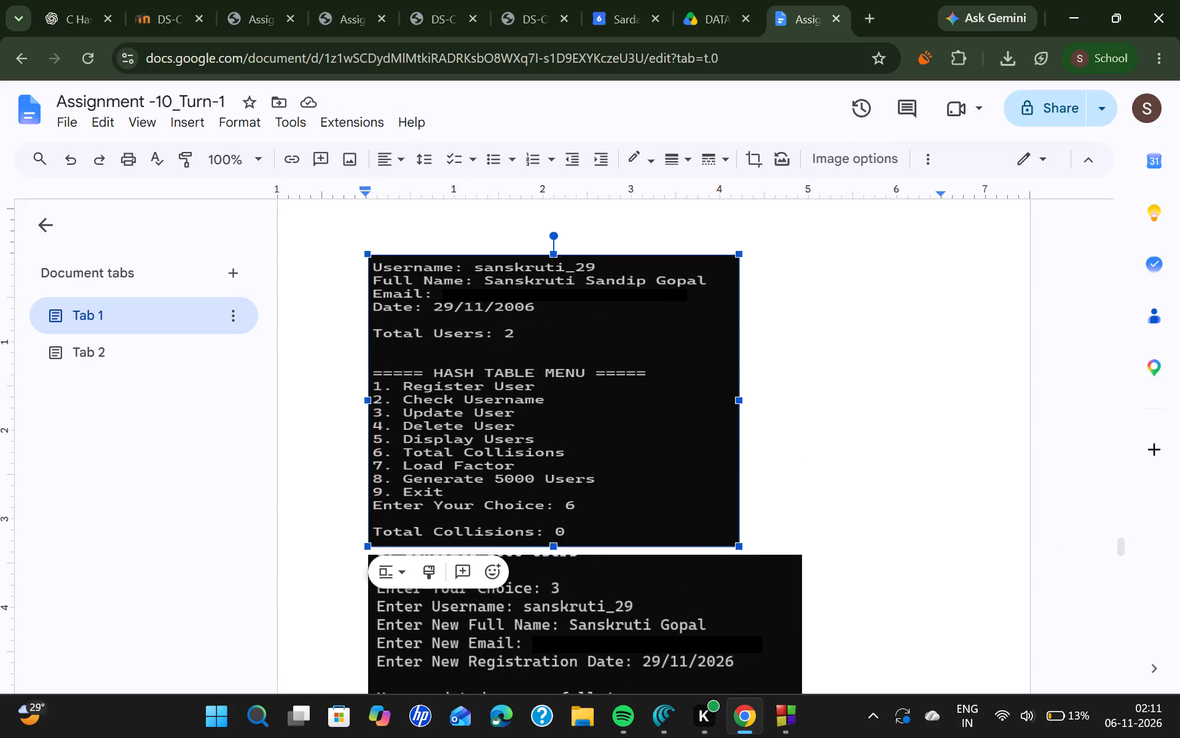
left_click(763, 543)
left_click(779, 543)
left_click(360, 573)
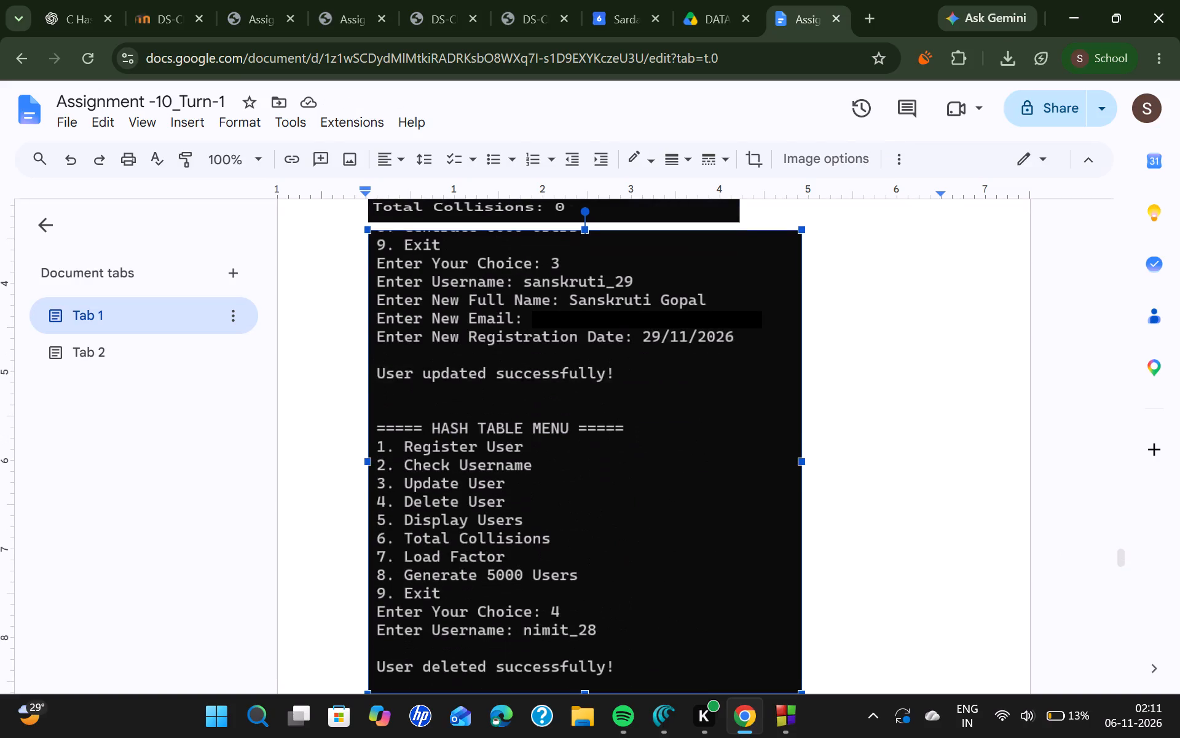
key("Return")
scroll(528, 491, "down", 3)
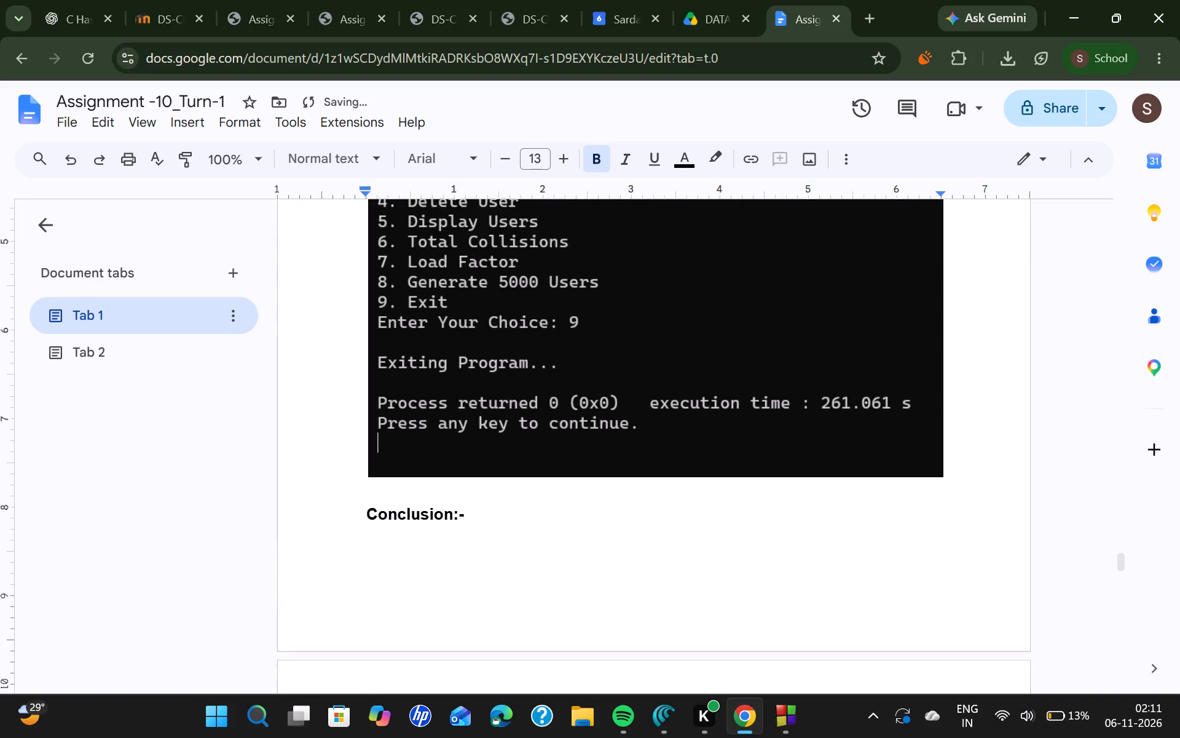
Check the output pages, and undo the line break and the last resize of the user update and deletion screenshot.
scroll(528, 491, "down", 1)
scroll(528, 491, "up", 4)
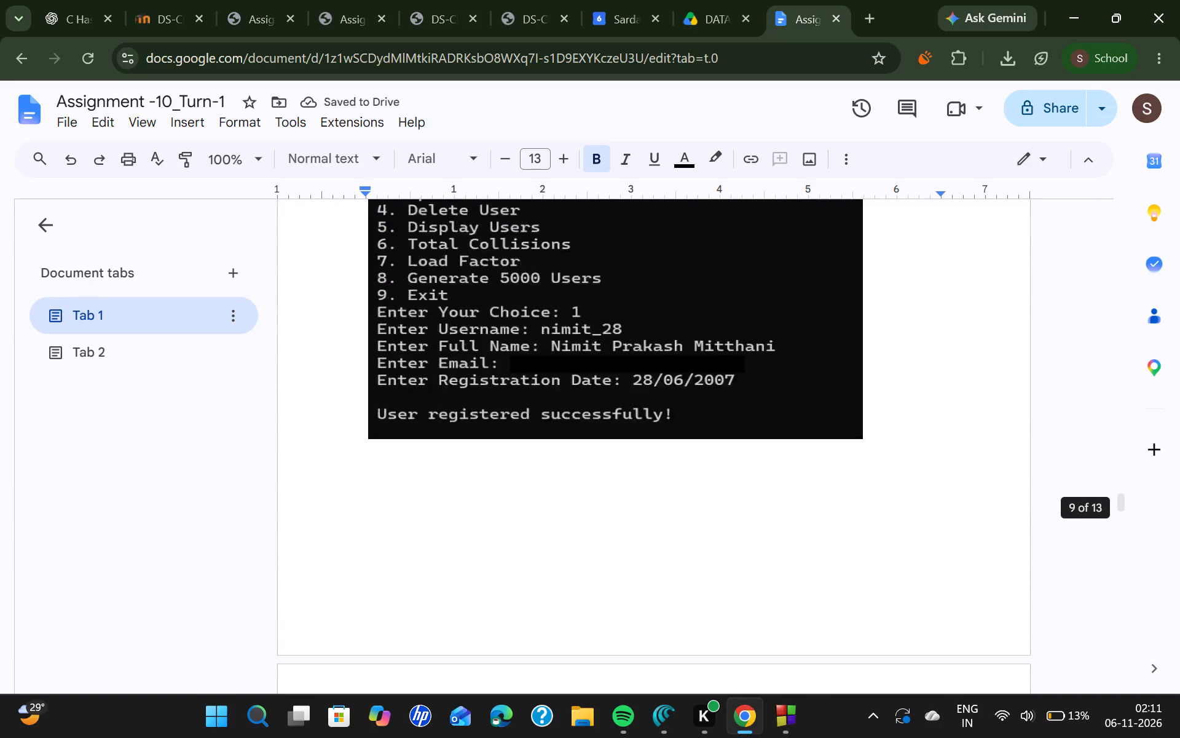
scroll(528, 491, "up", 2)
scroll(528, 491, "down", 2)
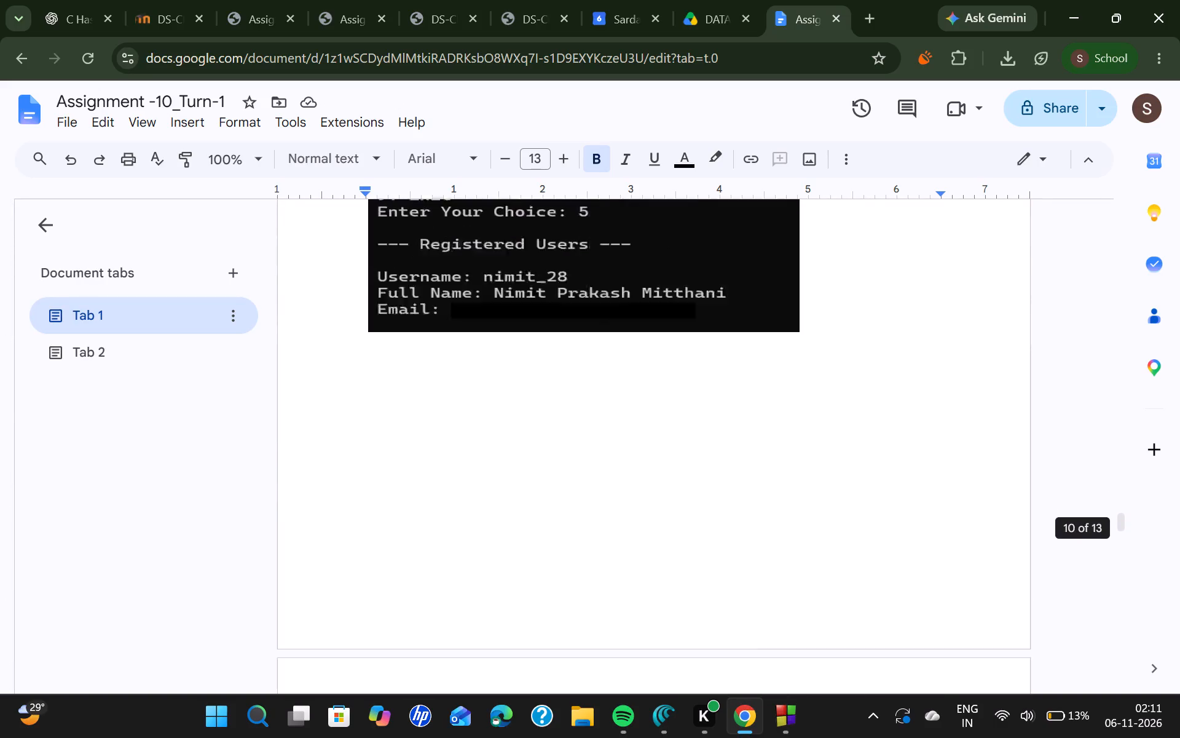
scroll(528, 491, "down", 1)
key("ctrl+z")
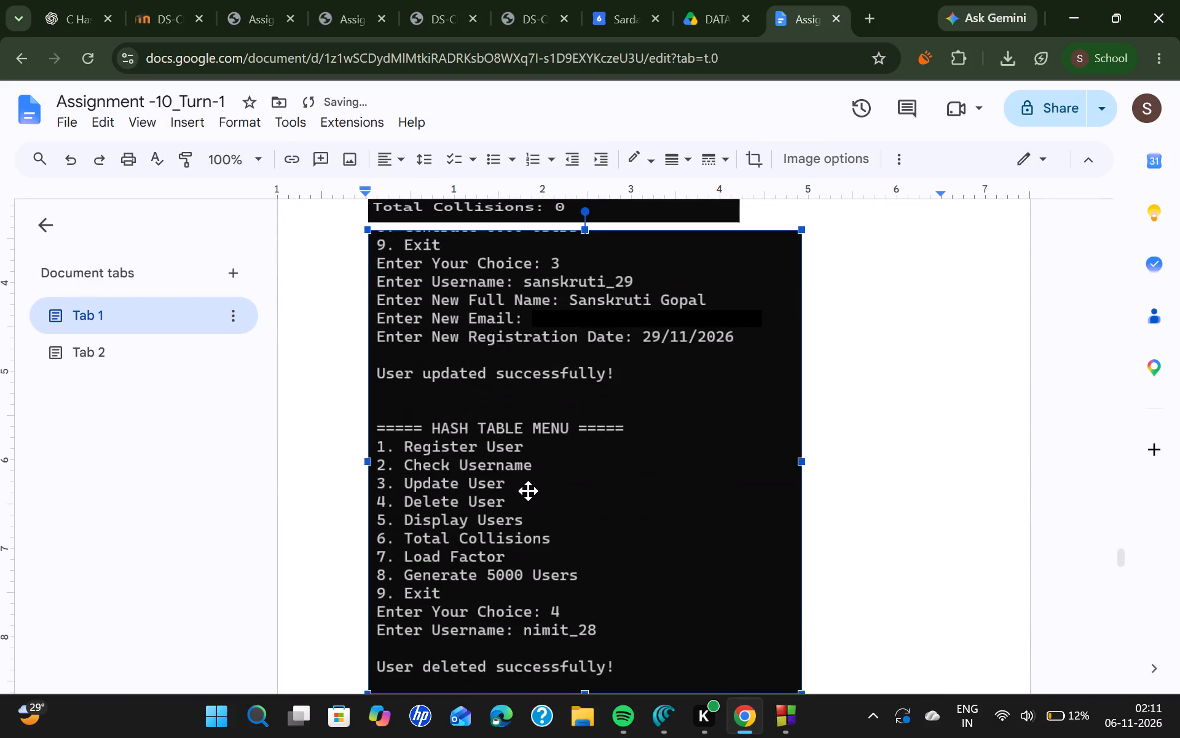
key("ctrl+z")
Delete the whole block of output screenshots between the user registration screenshot and the Exiting Program screenshot.
scroll(528, 491, "up", 5)
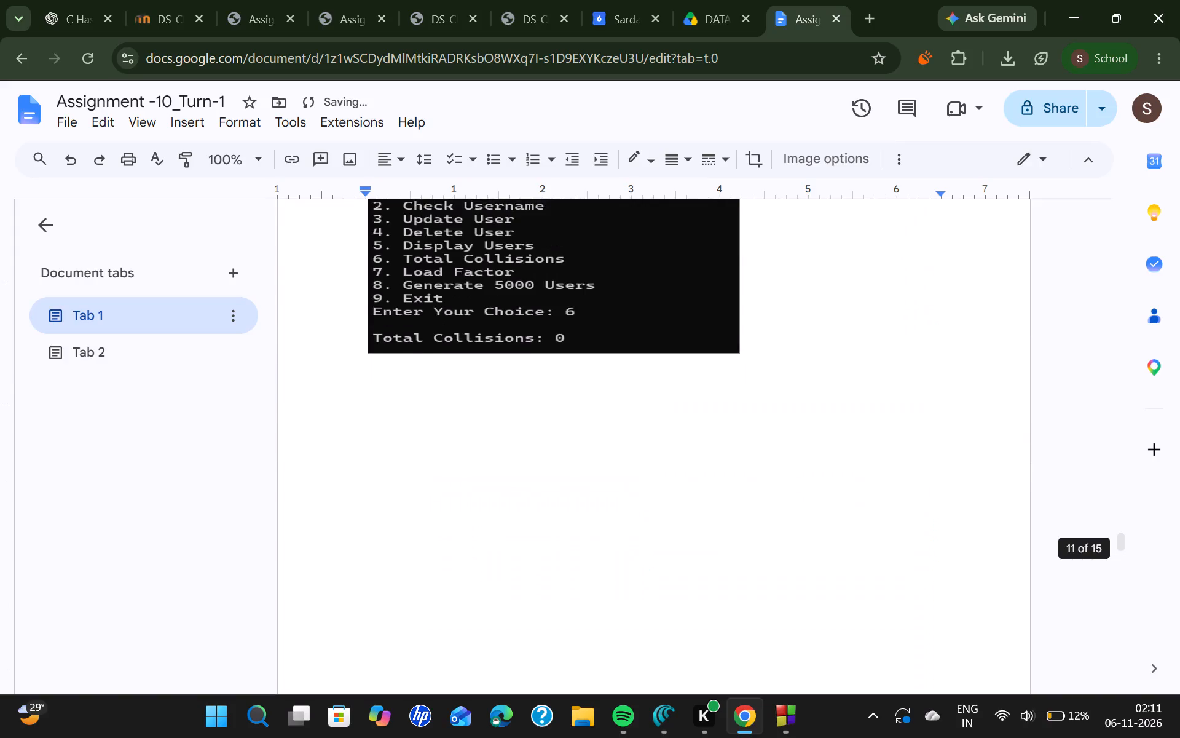
left_click(528, 491)
left_click(726, 596)
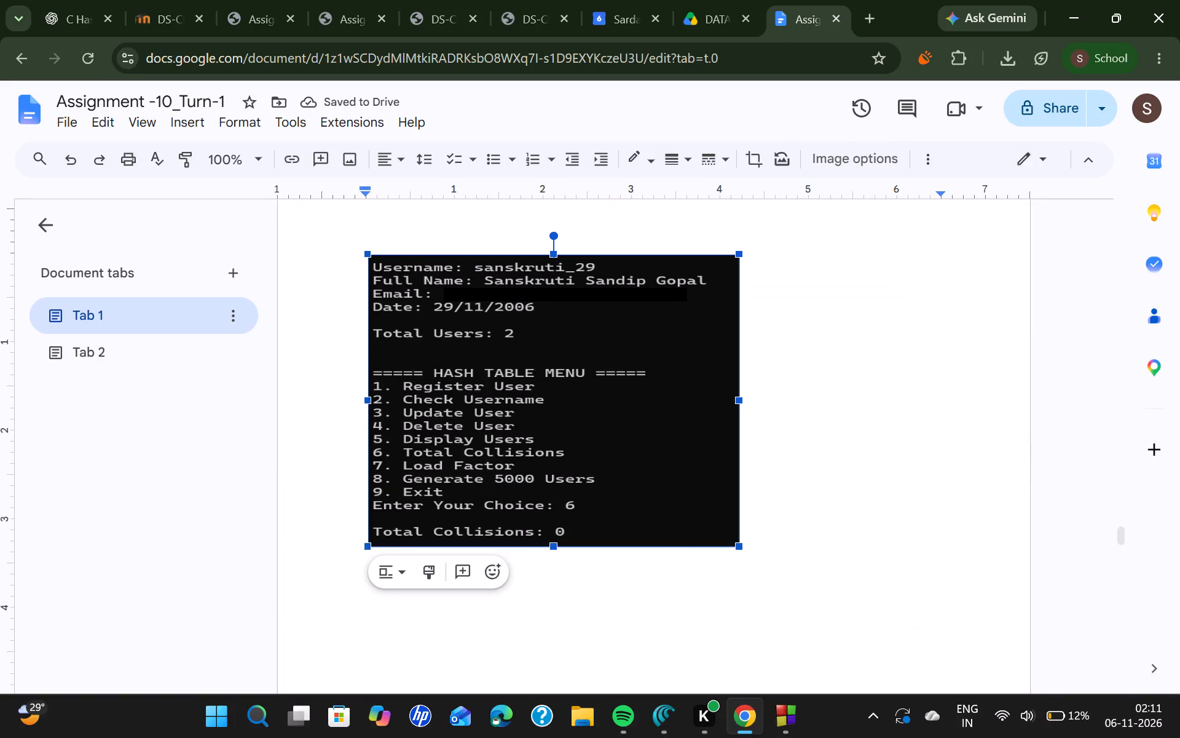
left_click(803, 586)
double_click(803, 586)
scroll(803, 586, "down", 1)
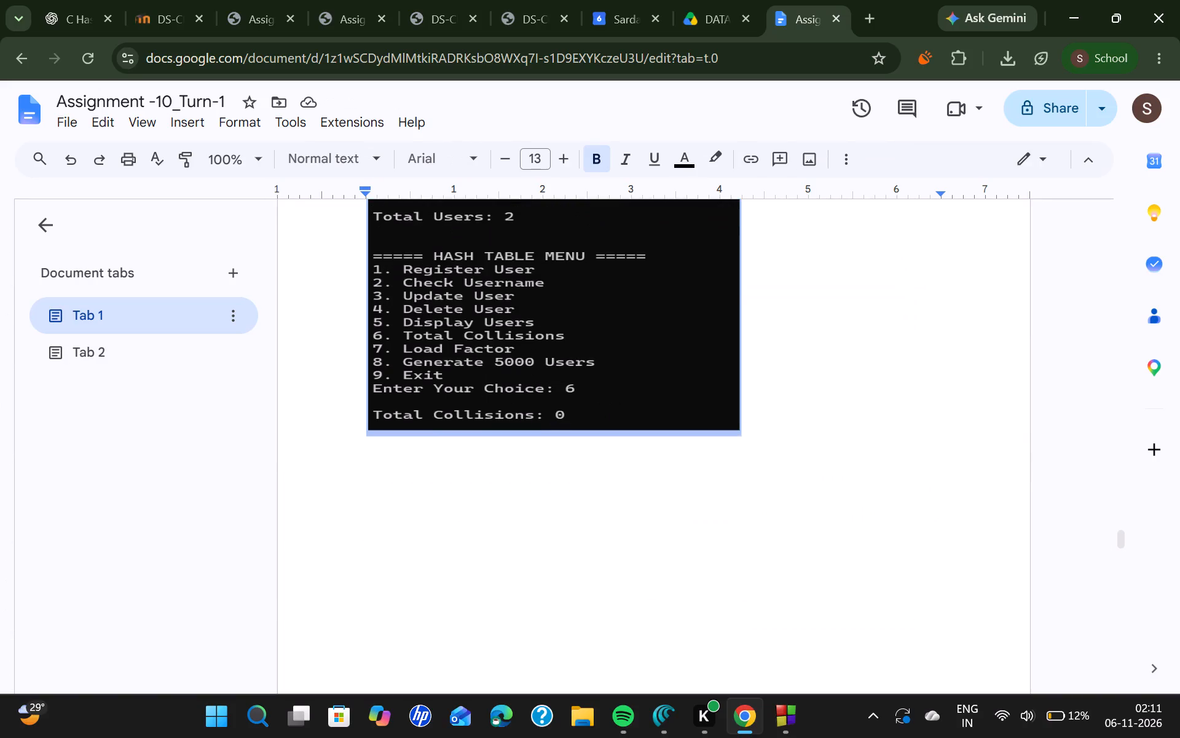
left_click(803, 586)
left_click(726, 578)
left_click(825, 517)
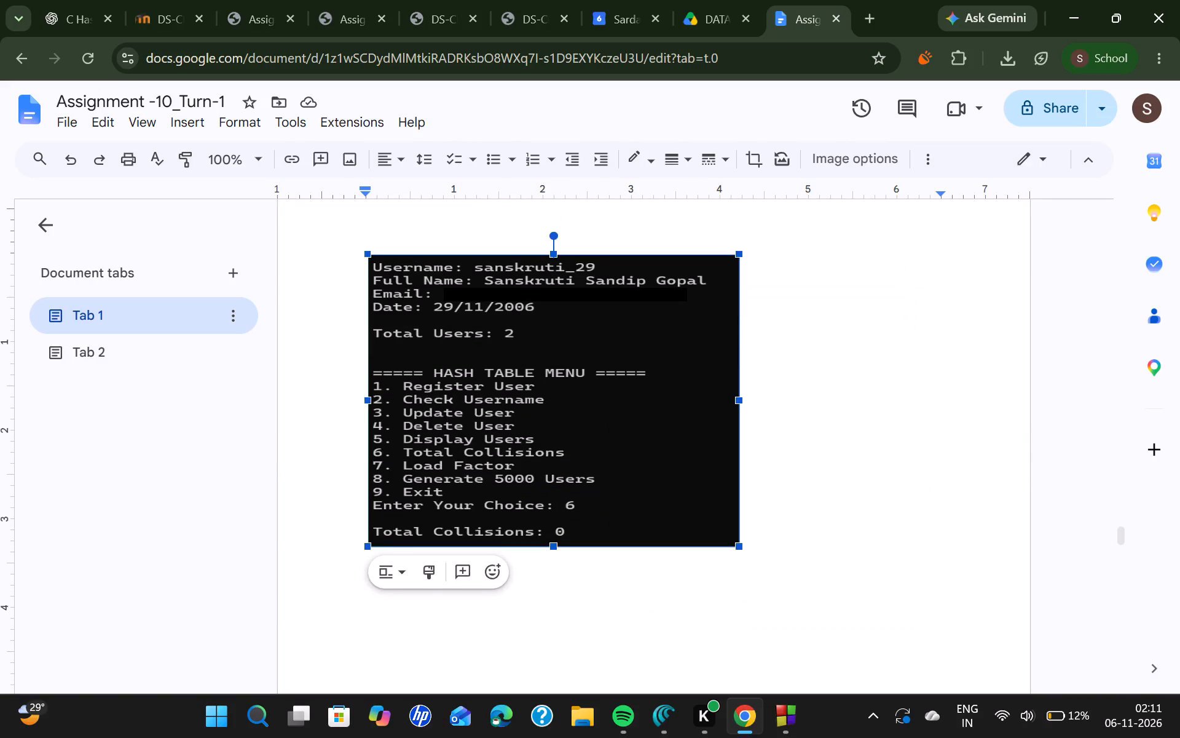
triple_click(825, 517)
scroll(642, 533, "down", 2)
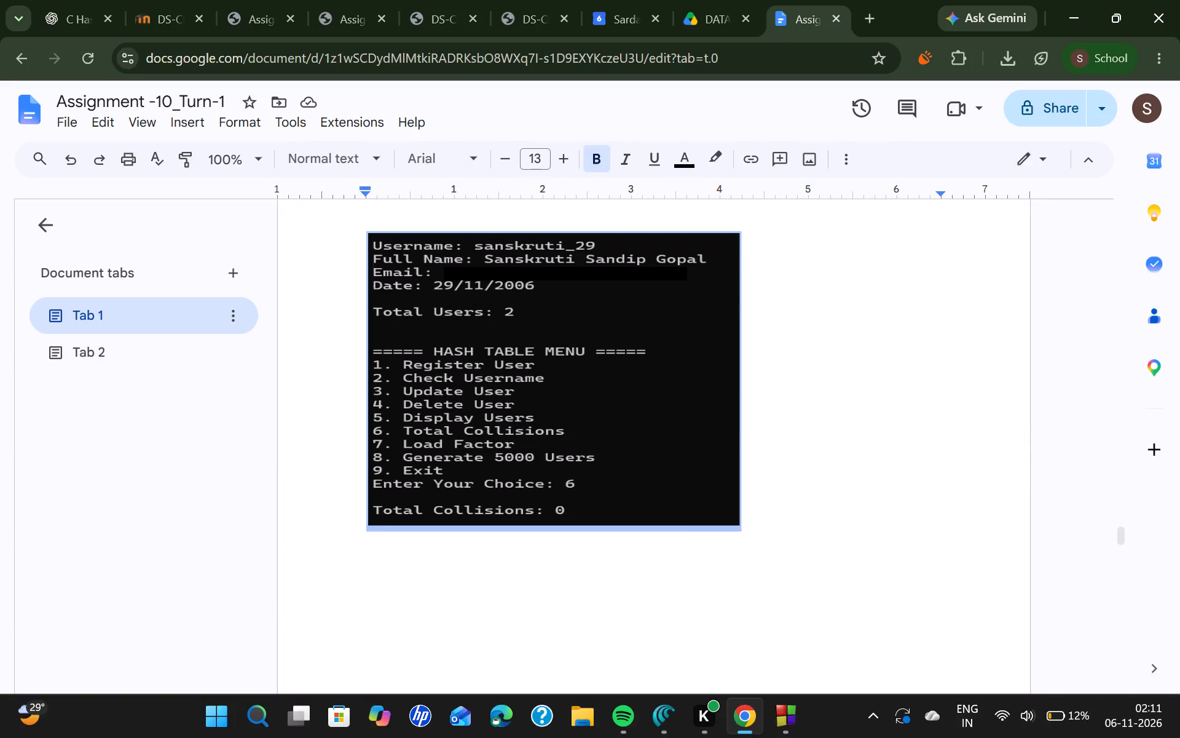
scroll(642, 533, "down", 5)
right_click(642, 533)
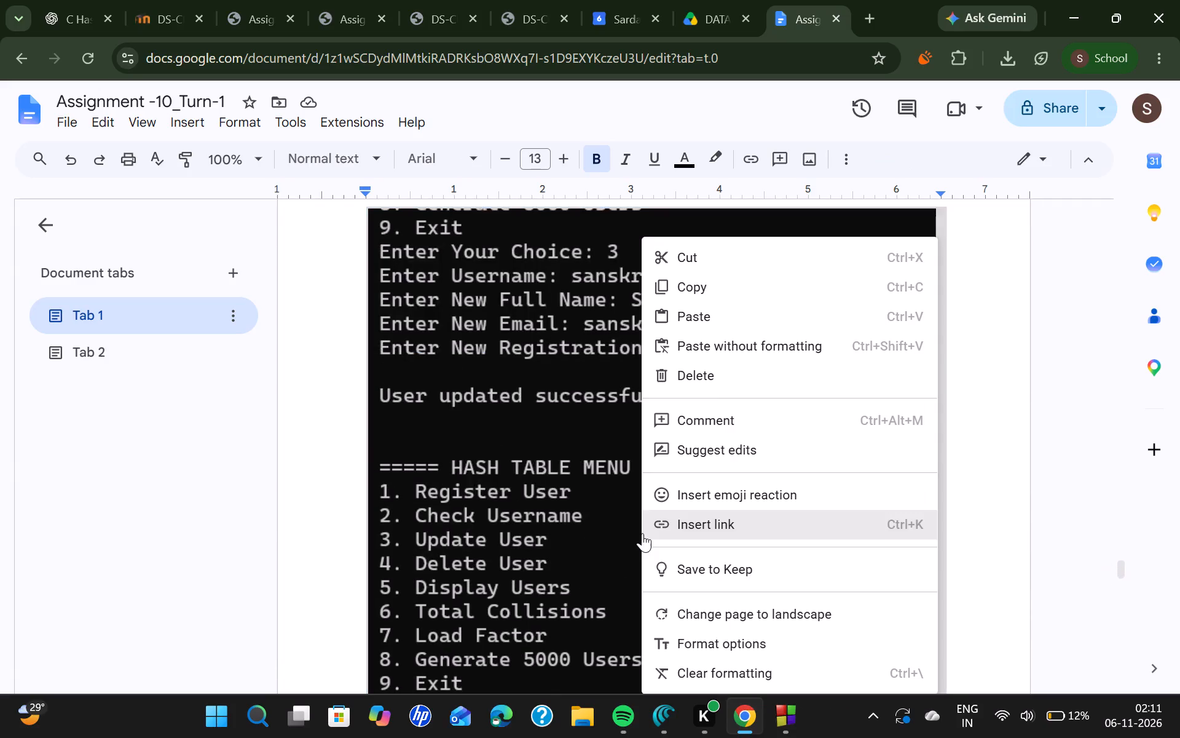
left_click(720, 376)
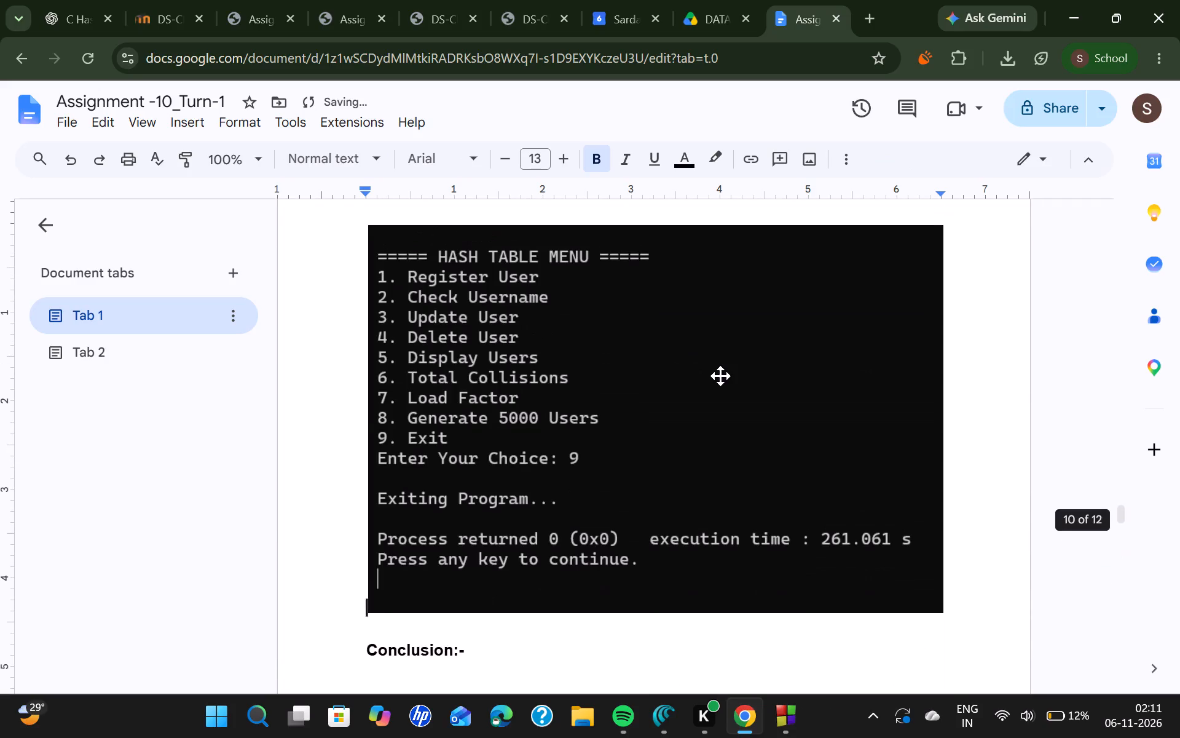
Delete the remaining Exiting Program and user registration screenshots from the Output section.
left_click(720, 376)
right_click(720, 376)
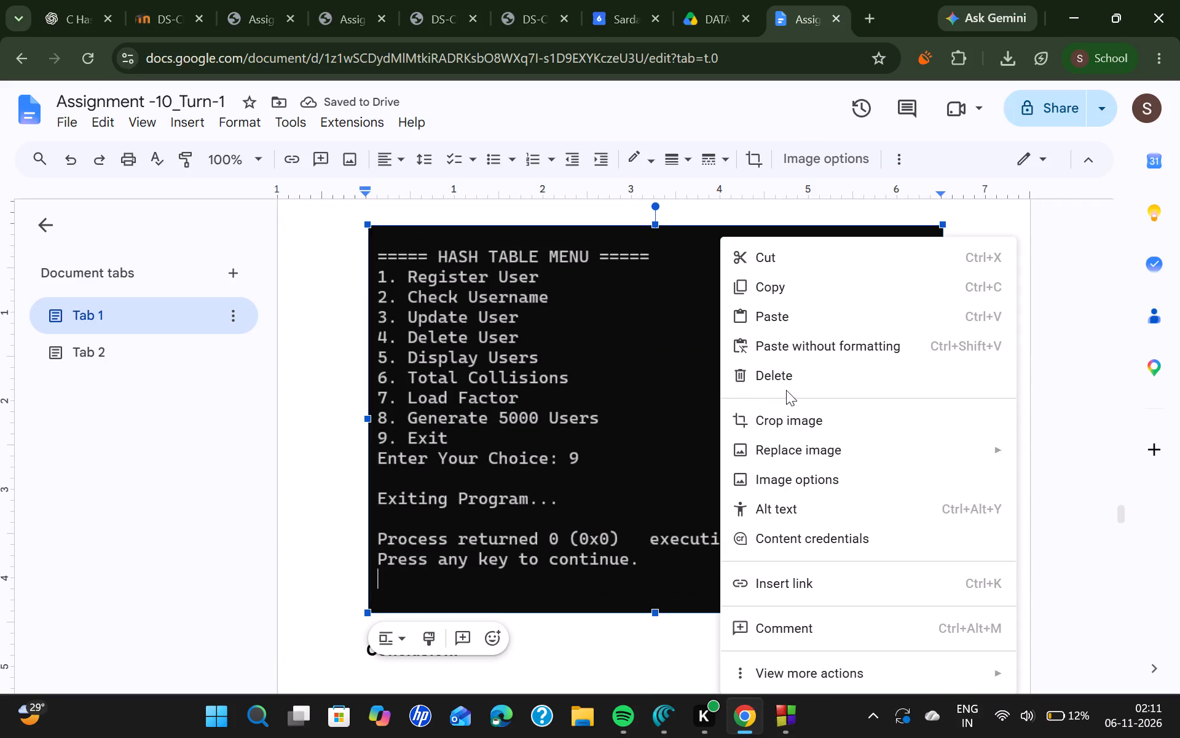
left_click(786, 387)
scroll(763, 362, "up", 2)
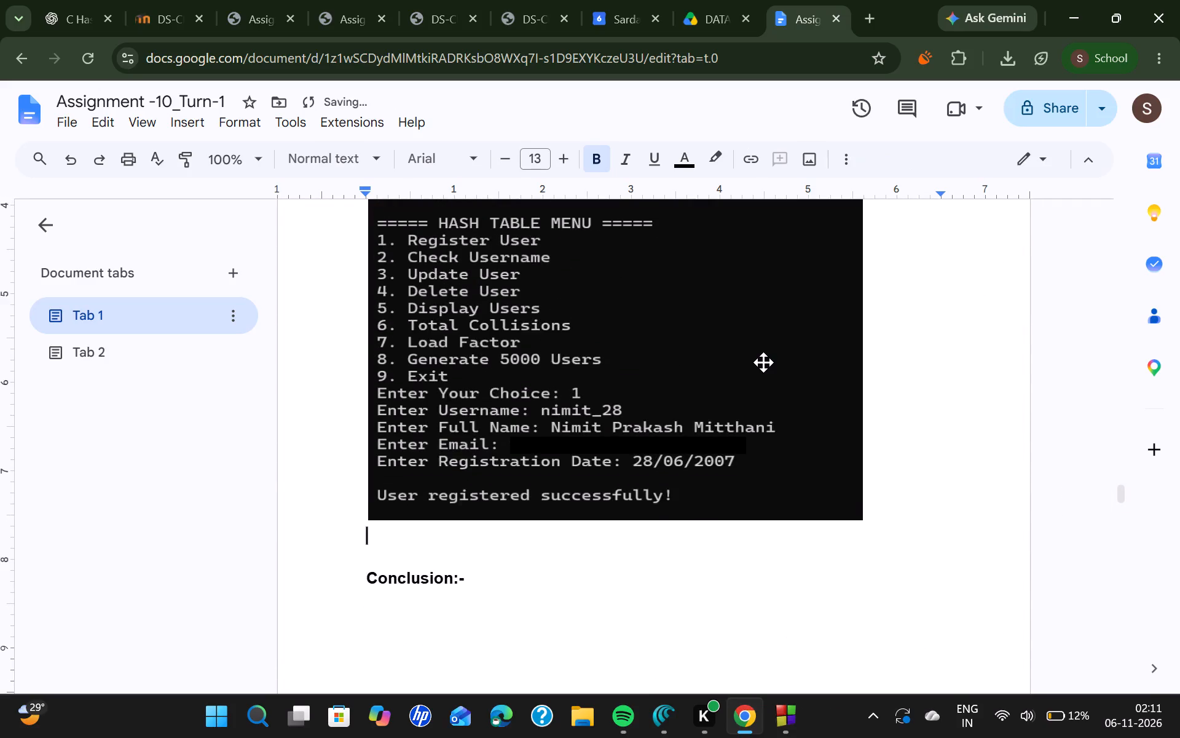
left_click(763, 362)
right_click(763, 362)
left_click(803, 378)
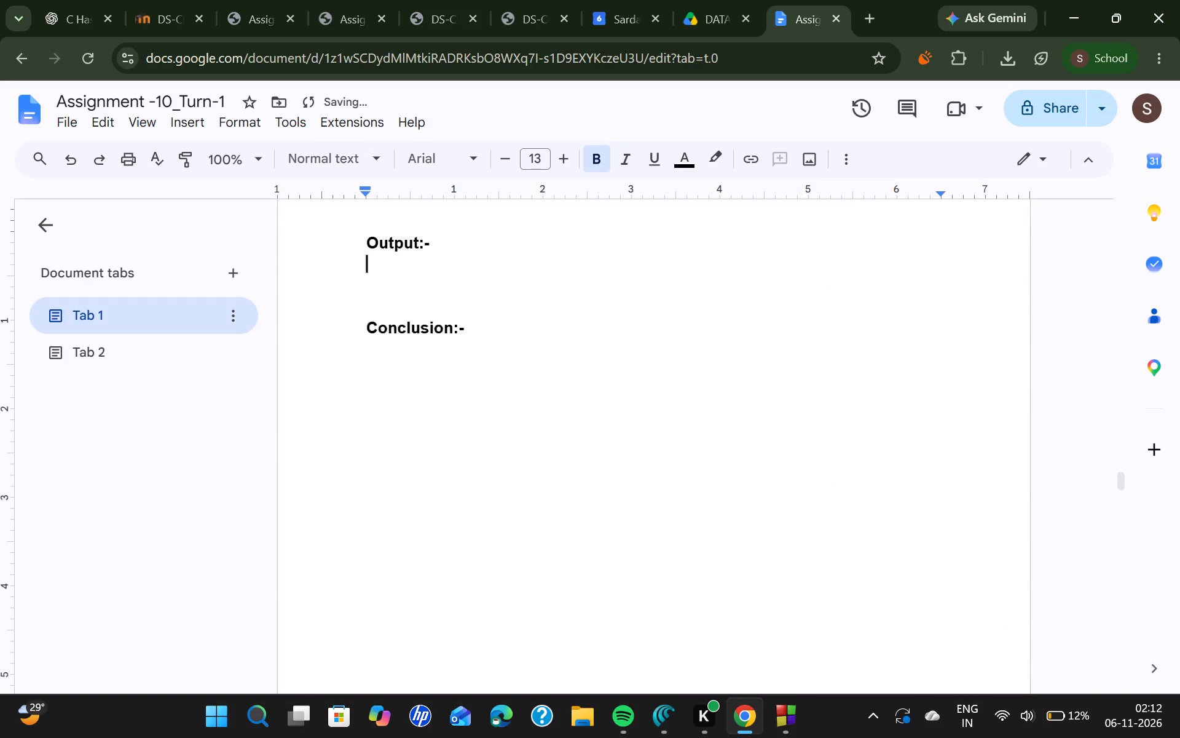
scroll(803, 378, "up", 2)
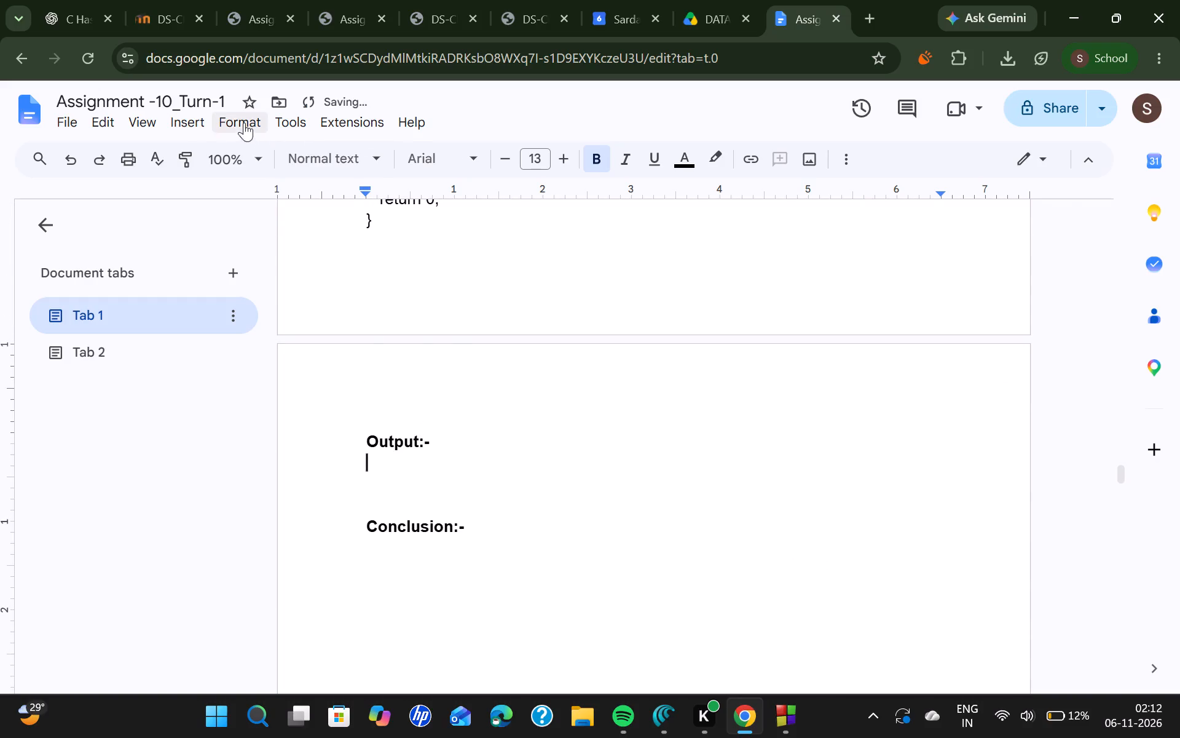
left_click(195, 119)
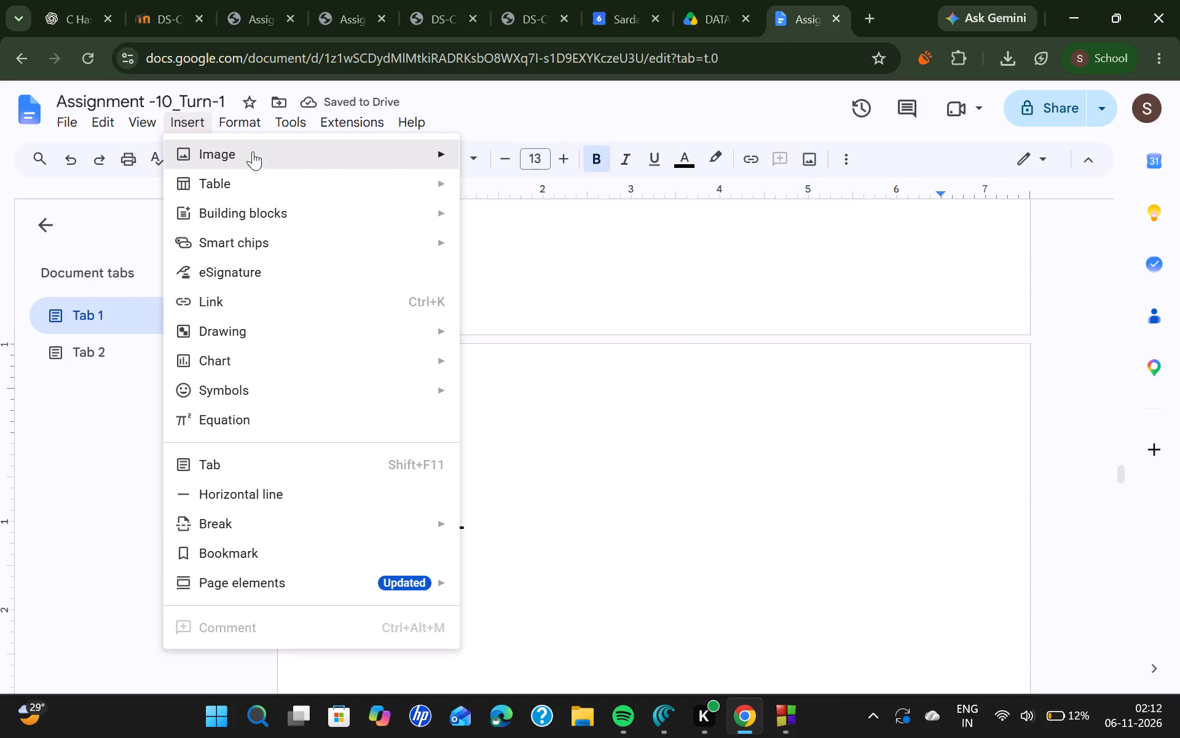
left_click(477, 161)
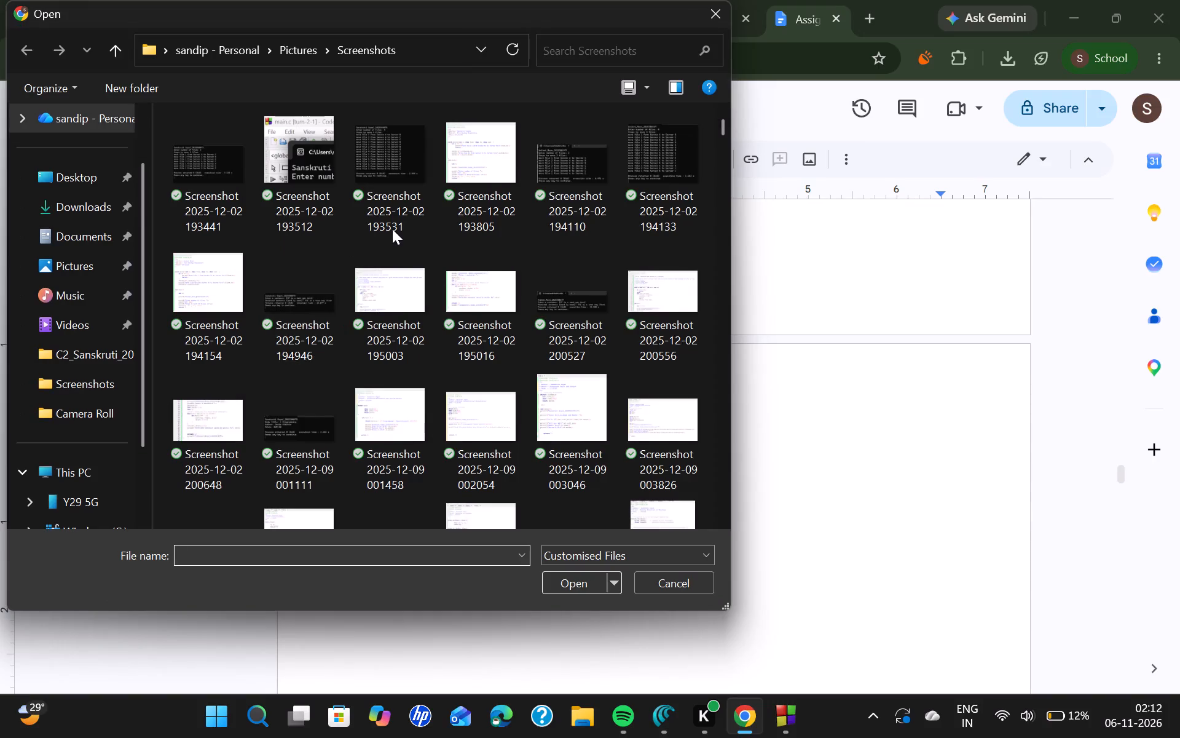
scroll(392, 229, "down", 20)
scroll(392, 229, "down", 20)
scroll(392, 229, "down", 20)
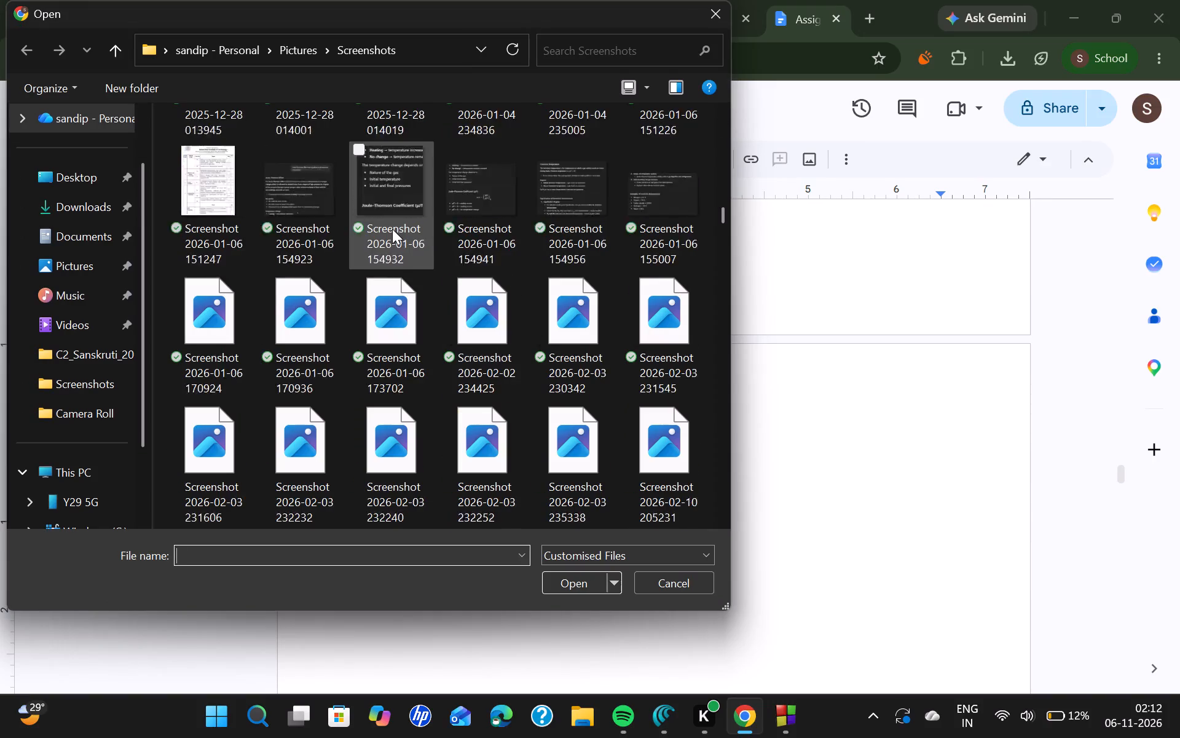
scroll(392, 229, "down", 20)
scroll(392, 229, "down", 20)
scroll(392, 229, "down", 20)
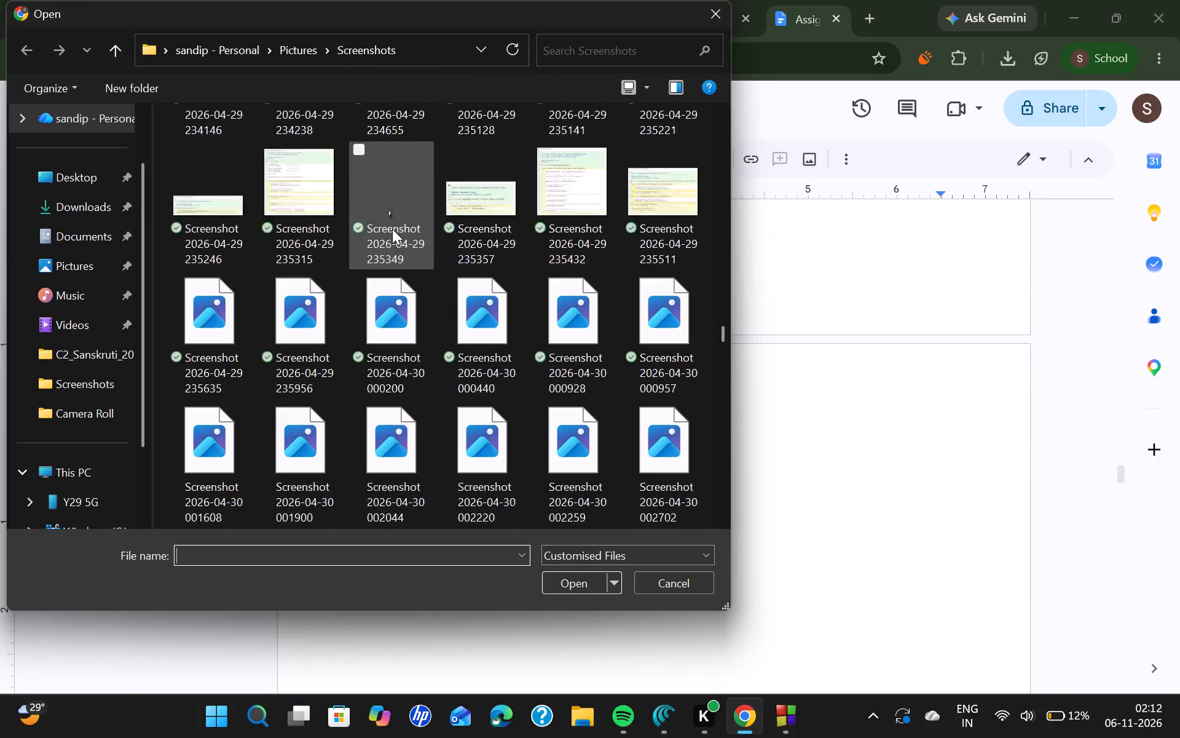
scroll(392, 229, "down", 20)
scroll(392, 229, "down", 20)
scroll(392, 229, "down", 20)
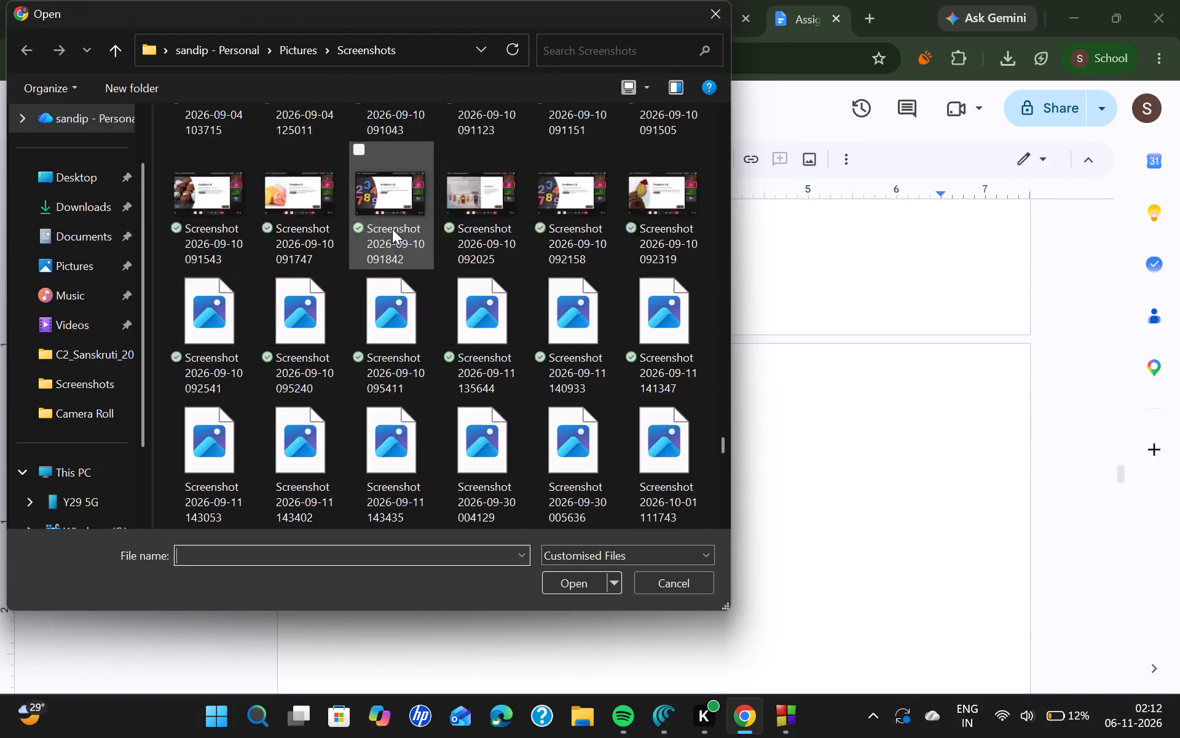
scroll(392, 229, "down", 20)
scroll(392, 229, "down", 20)
scroll(392, 229, "down", 20)
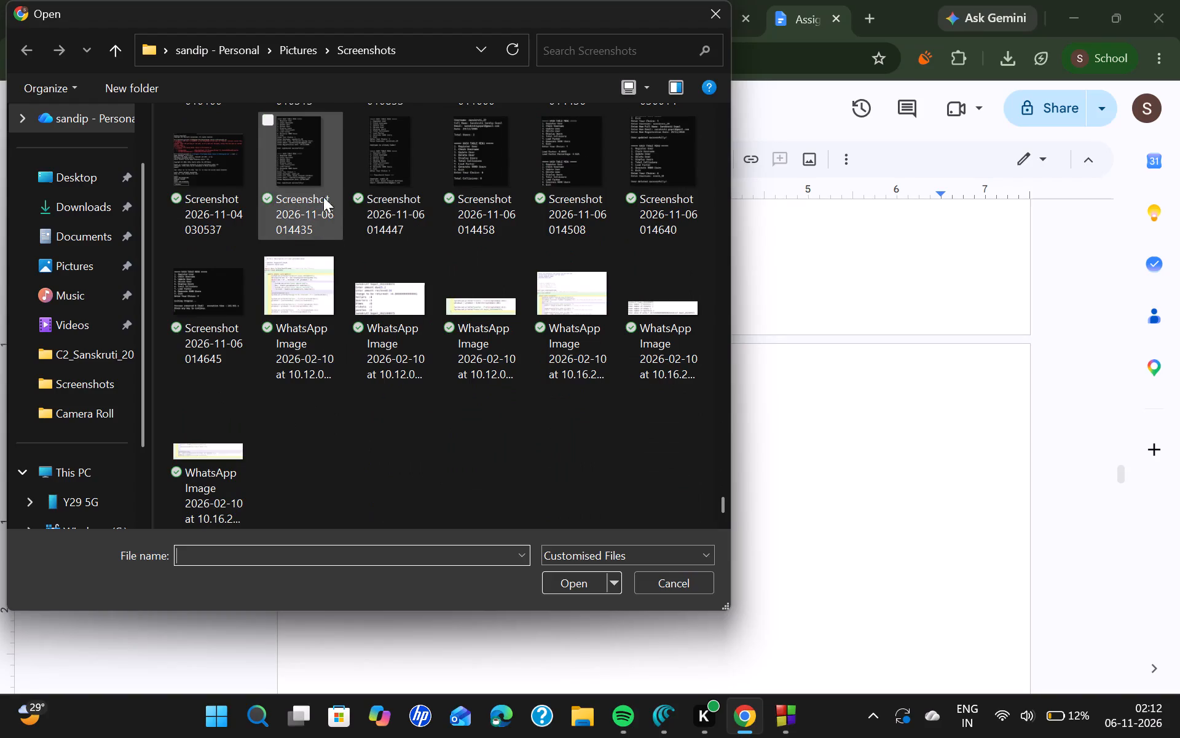
left_click(315, 186)
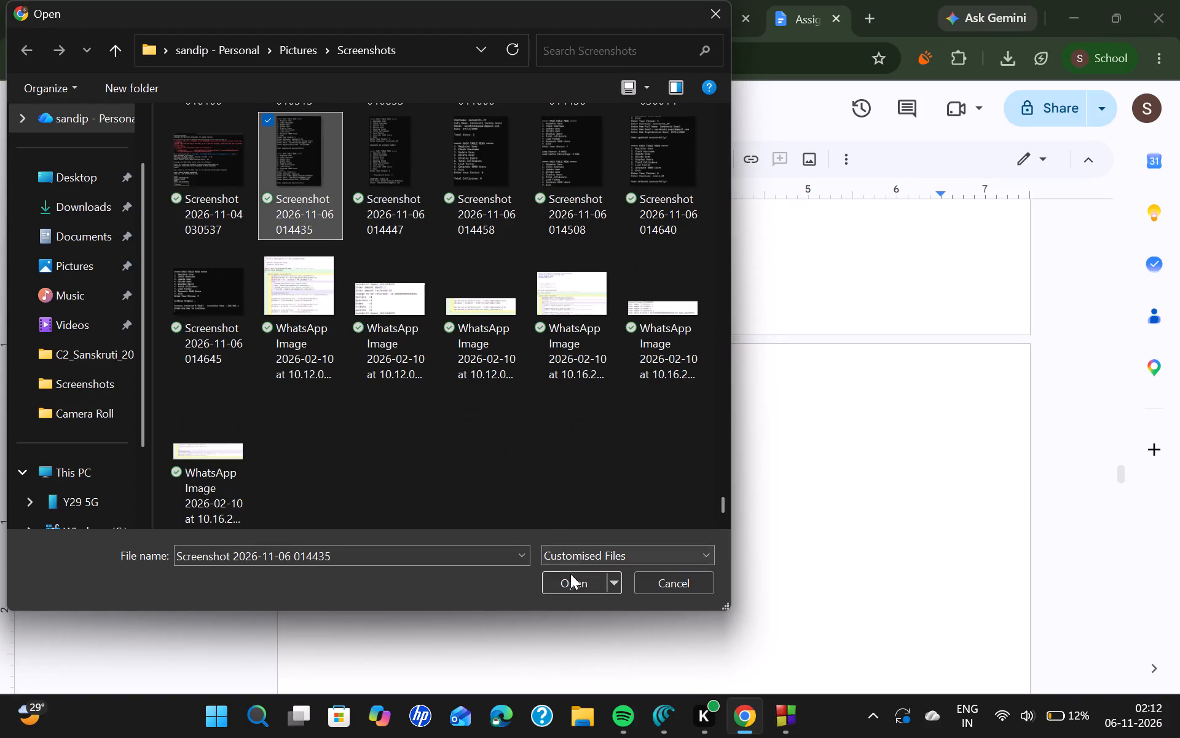
left_click(570, 577)
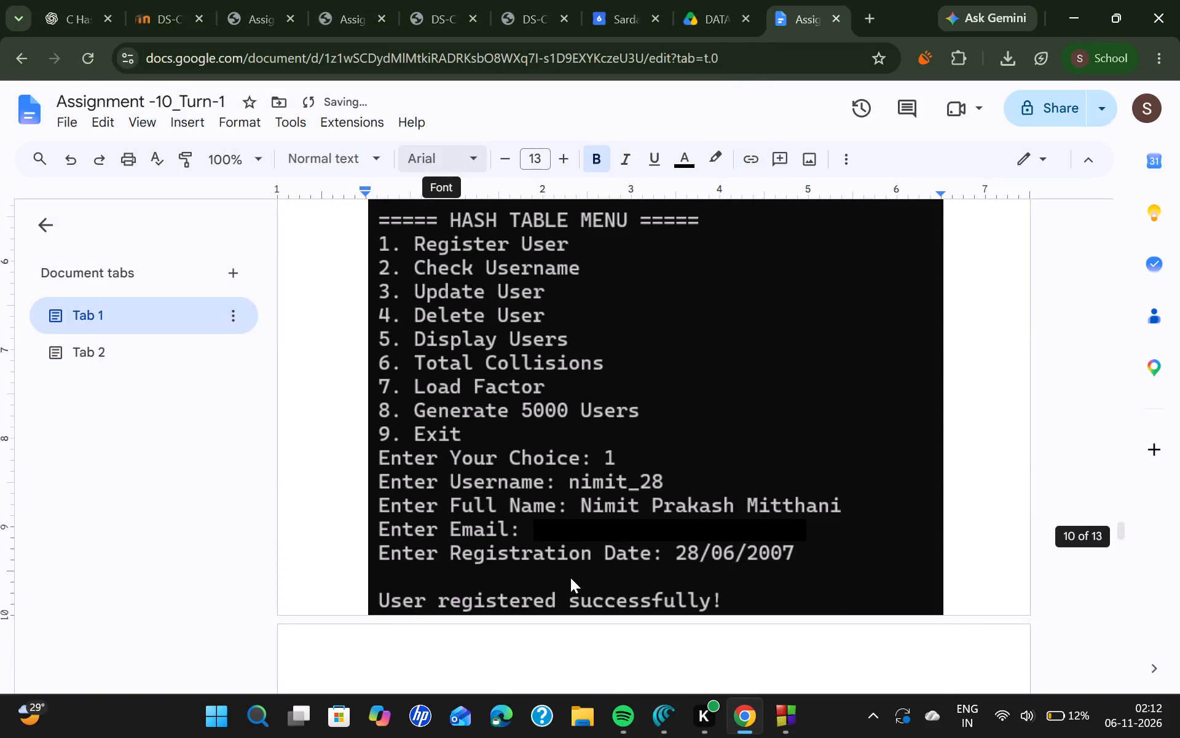
Reduce the user registration screenshot's height to about 7.2 inches so it fits on the Output page, and check the page layout.
left_click(570, 577)
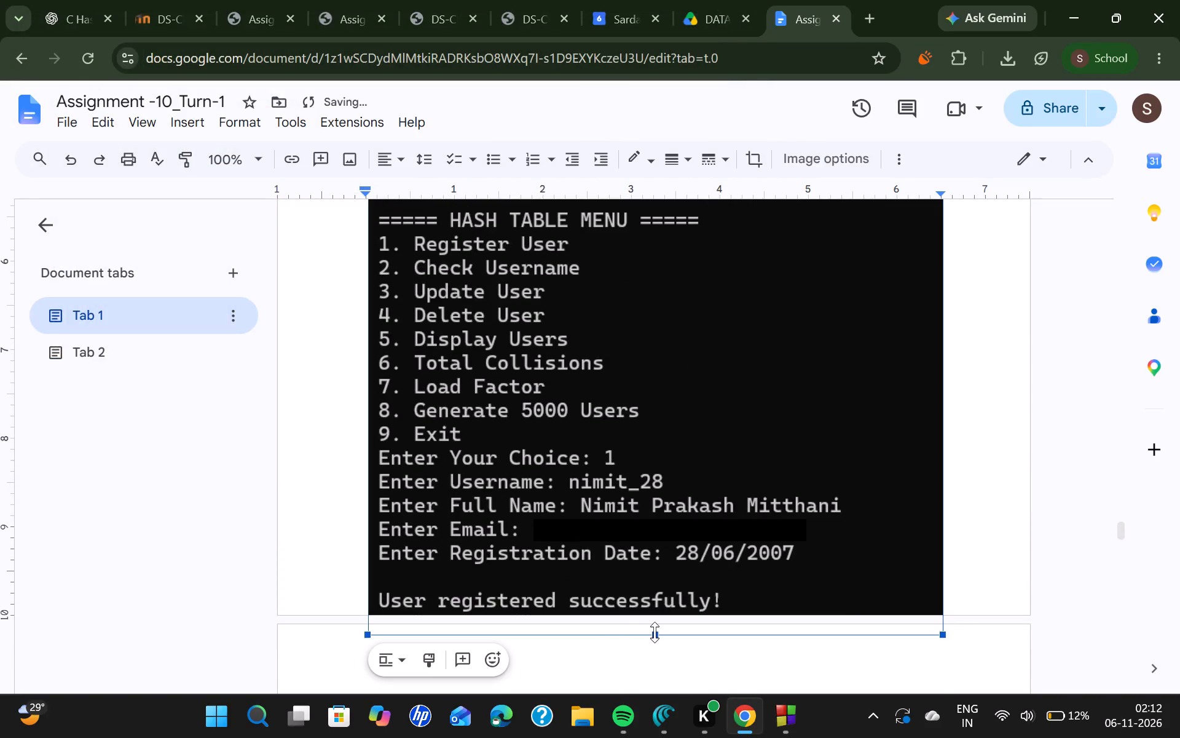
left_click_drag(655, 632, 612, 370)
scroll(612, 370, "up", 4)
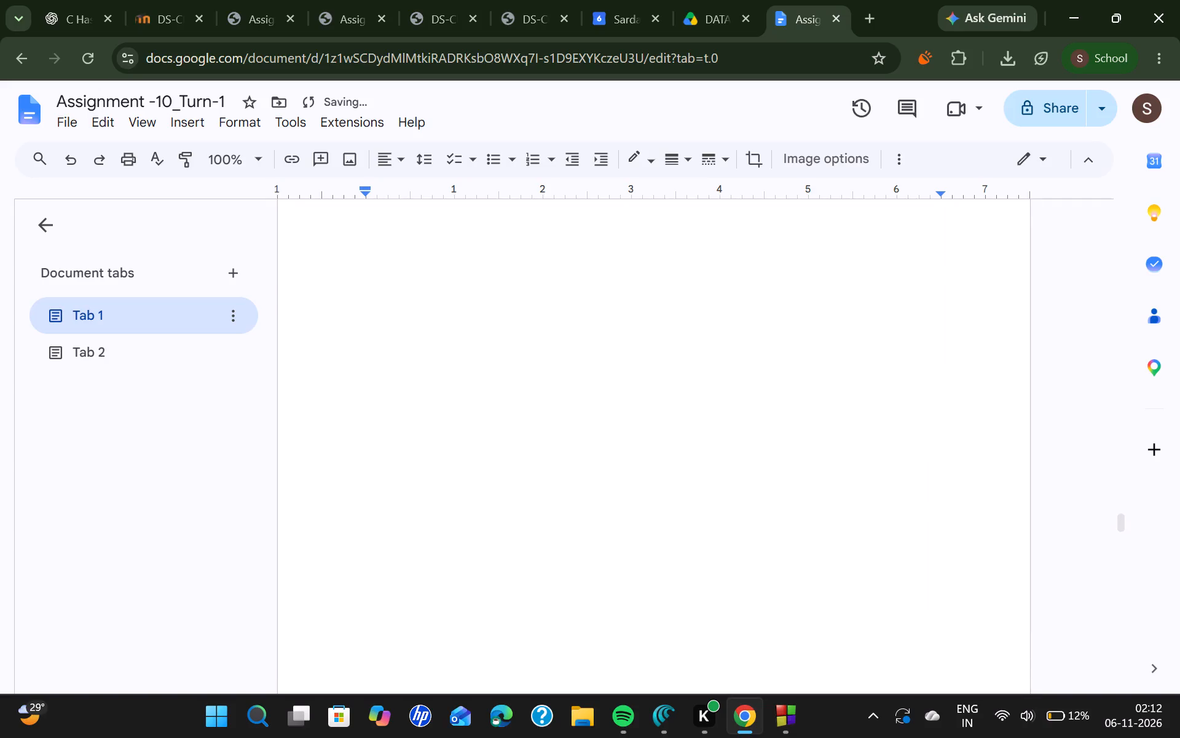
scroll(612, 370, "up", 7)
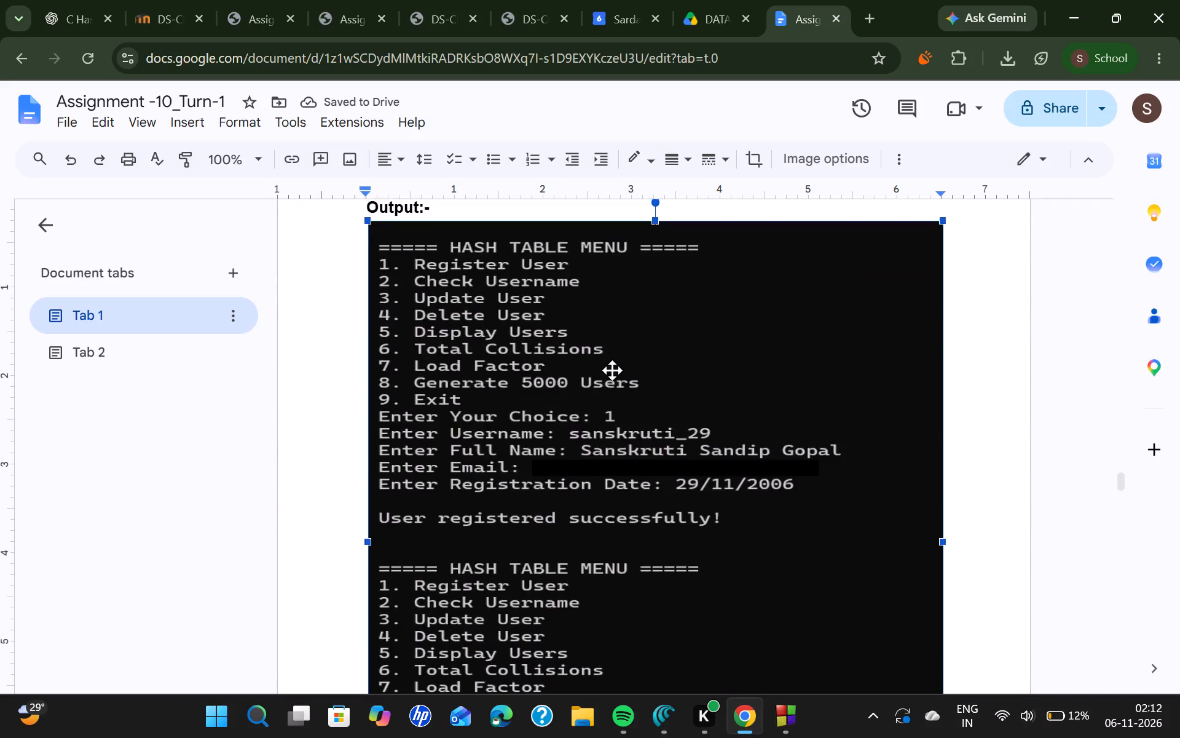
scroll(612, 370, "down", 3)
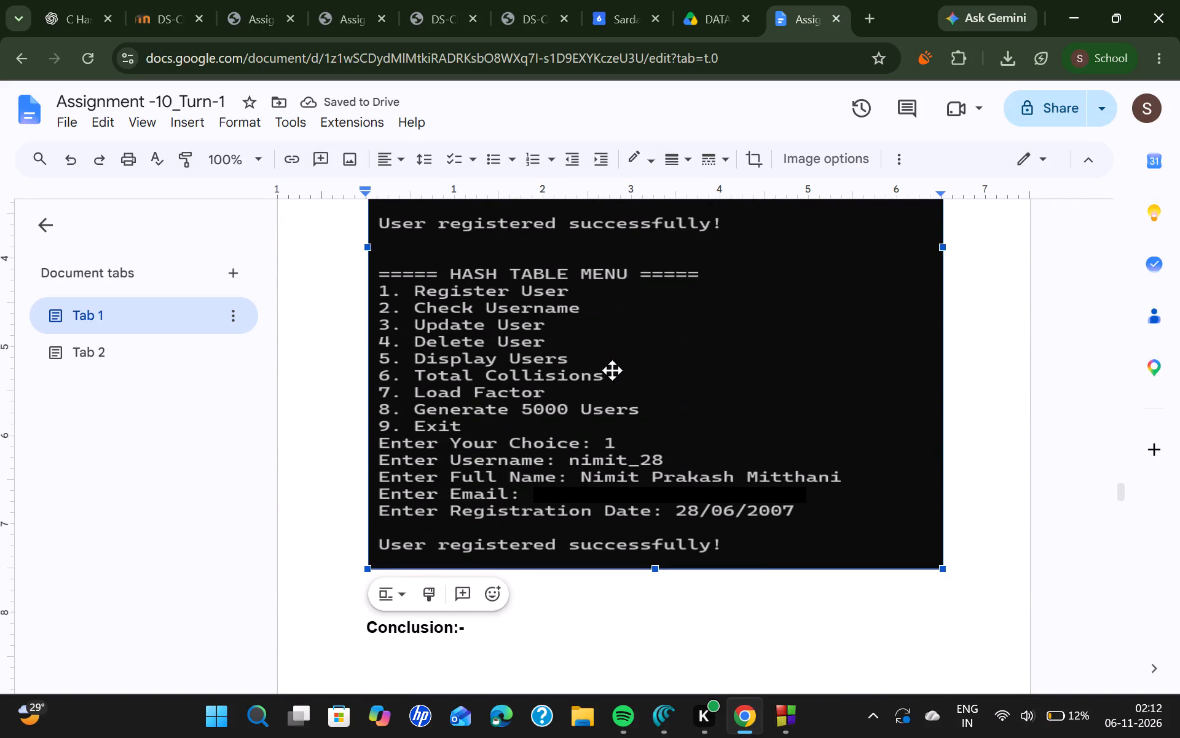
scroll(683, 473, "up", 3)
scroll(683, 473, "down", 1)
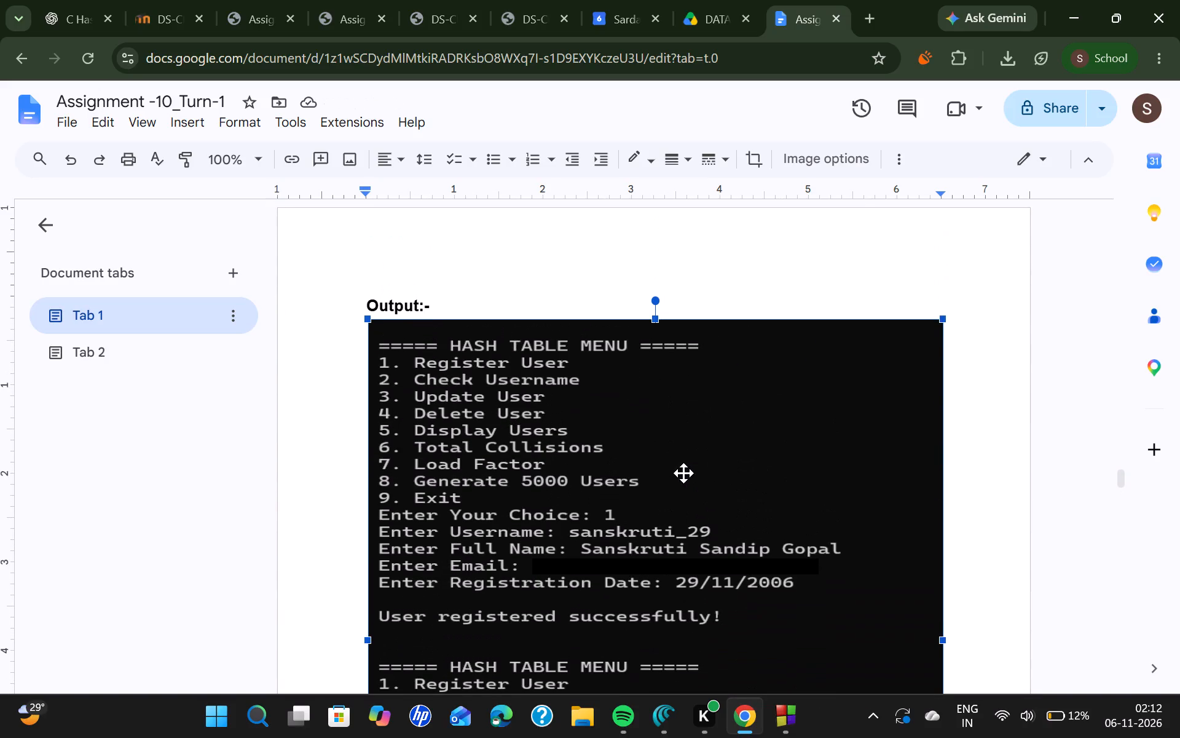
scroll(683, 473, "down", 2)
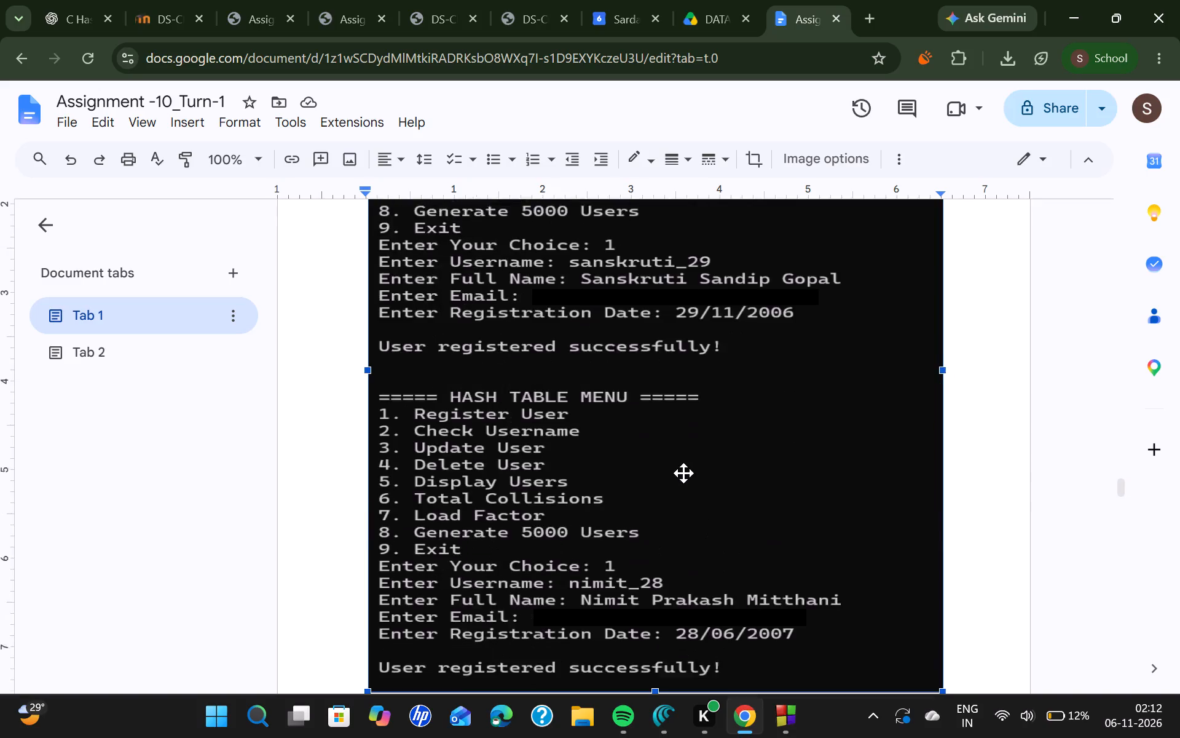
scroll(683, 473, "down", 3)
scroll(592, 426, "up", 1)
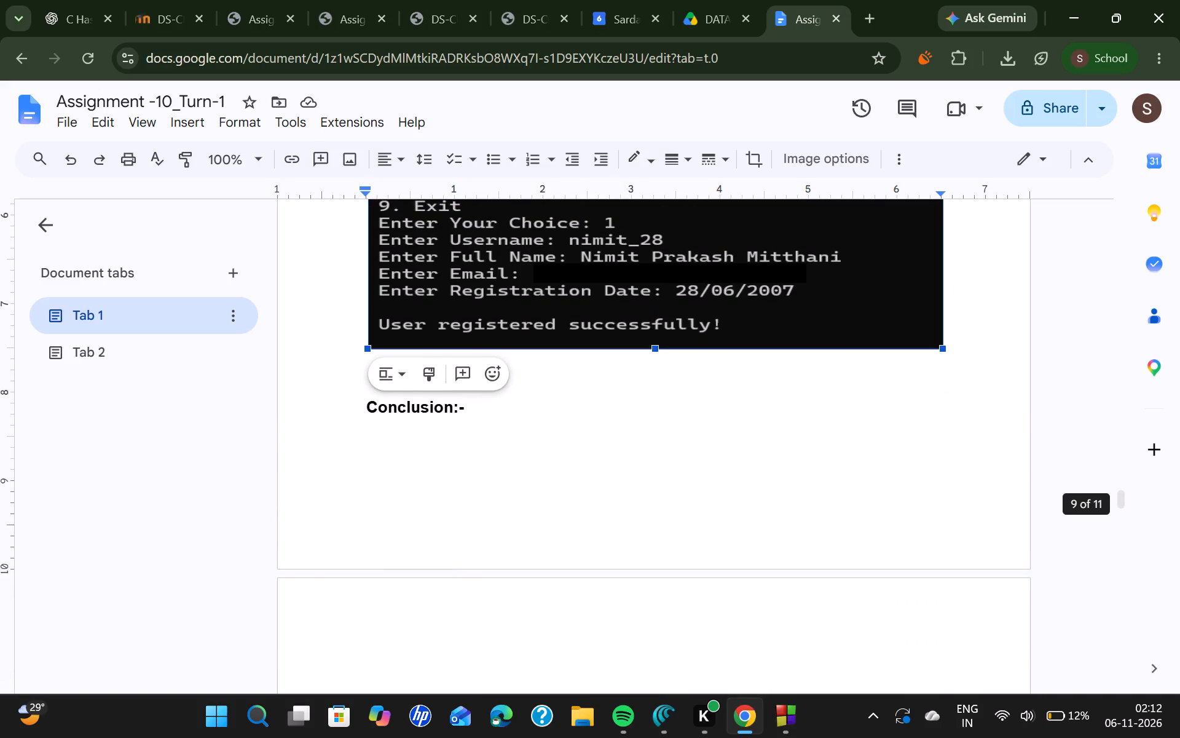
left_click(613, 364)
key("Return")
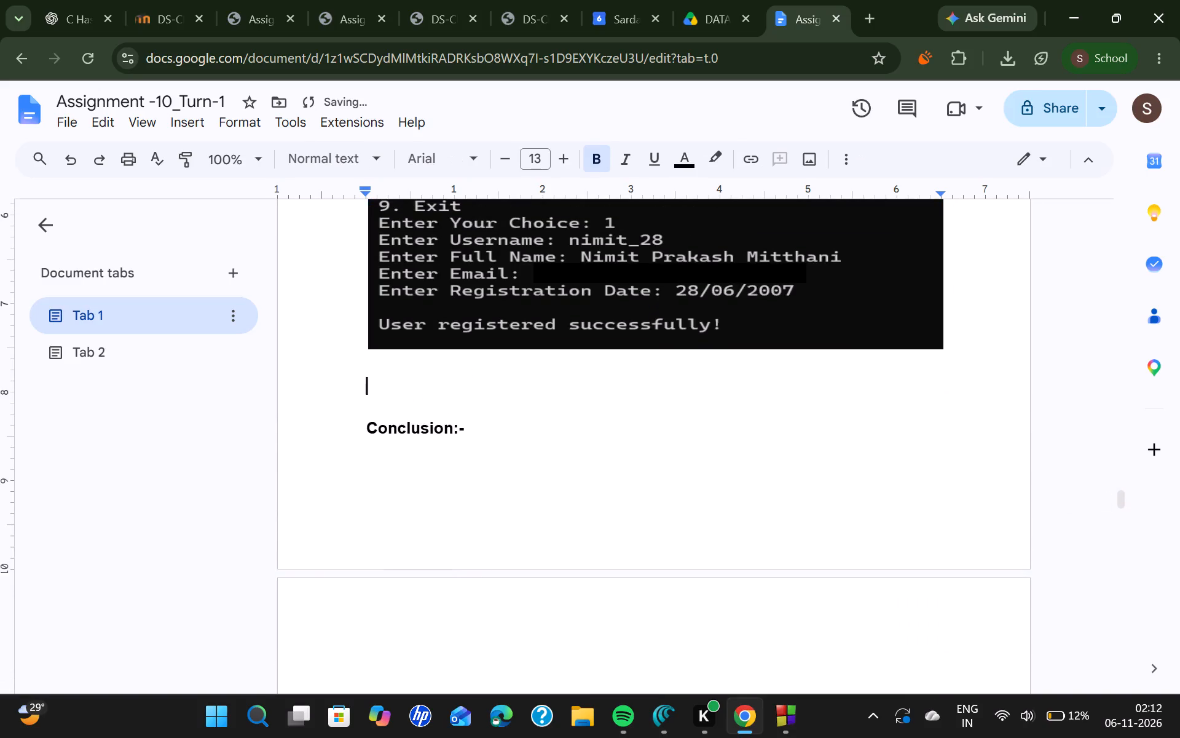
left_click(197, 122)
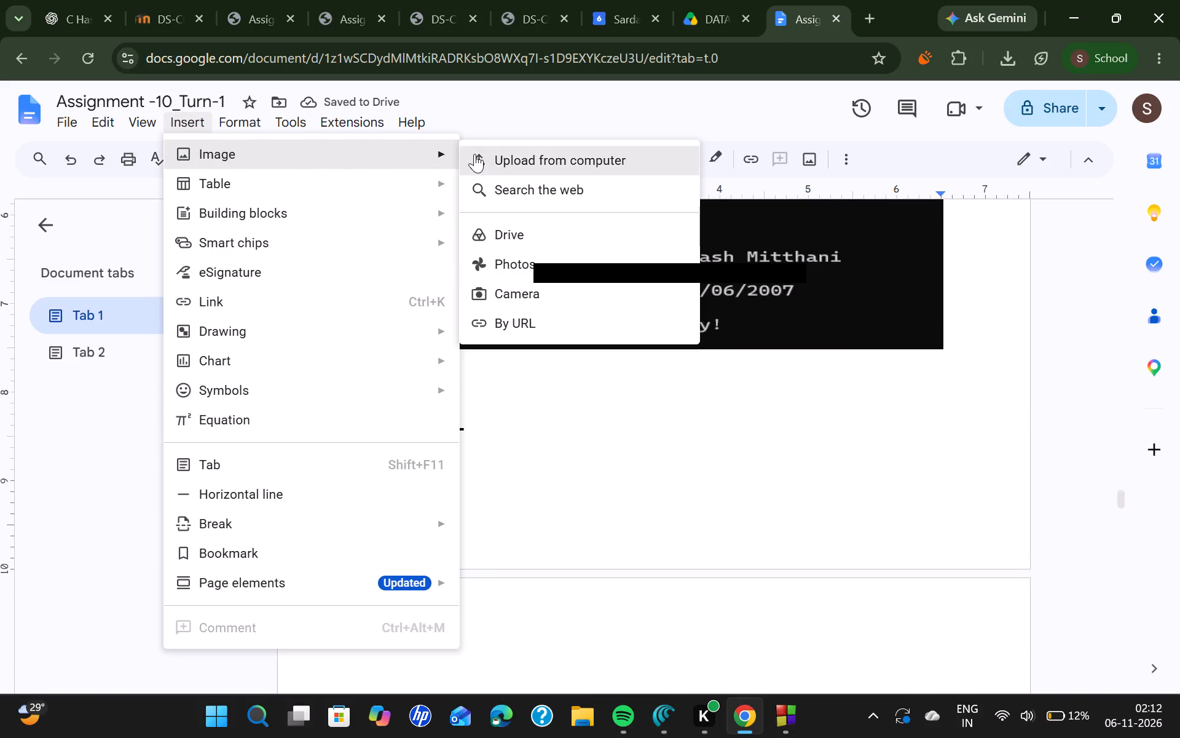
left_click(474, 154)
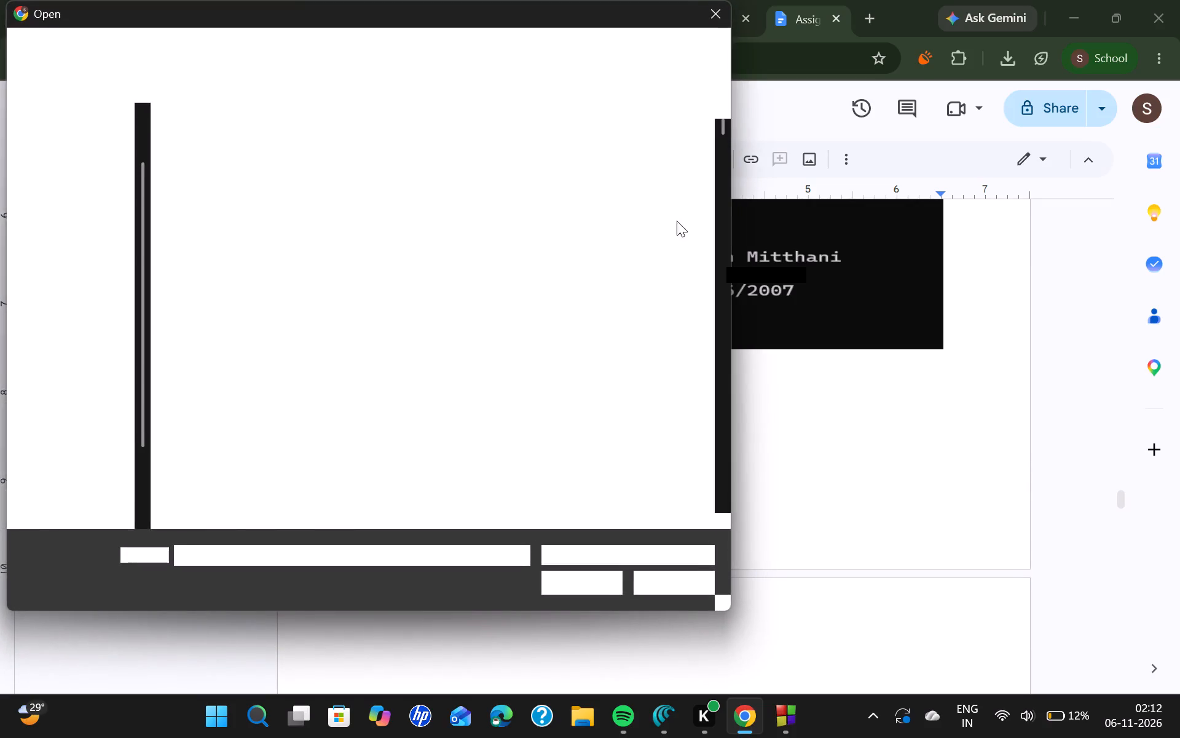
left_click_drag(723, 134, 717, 475)
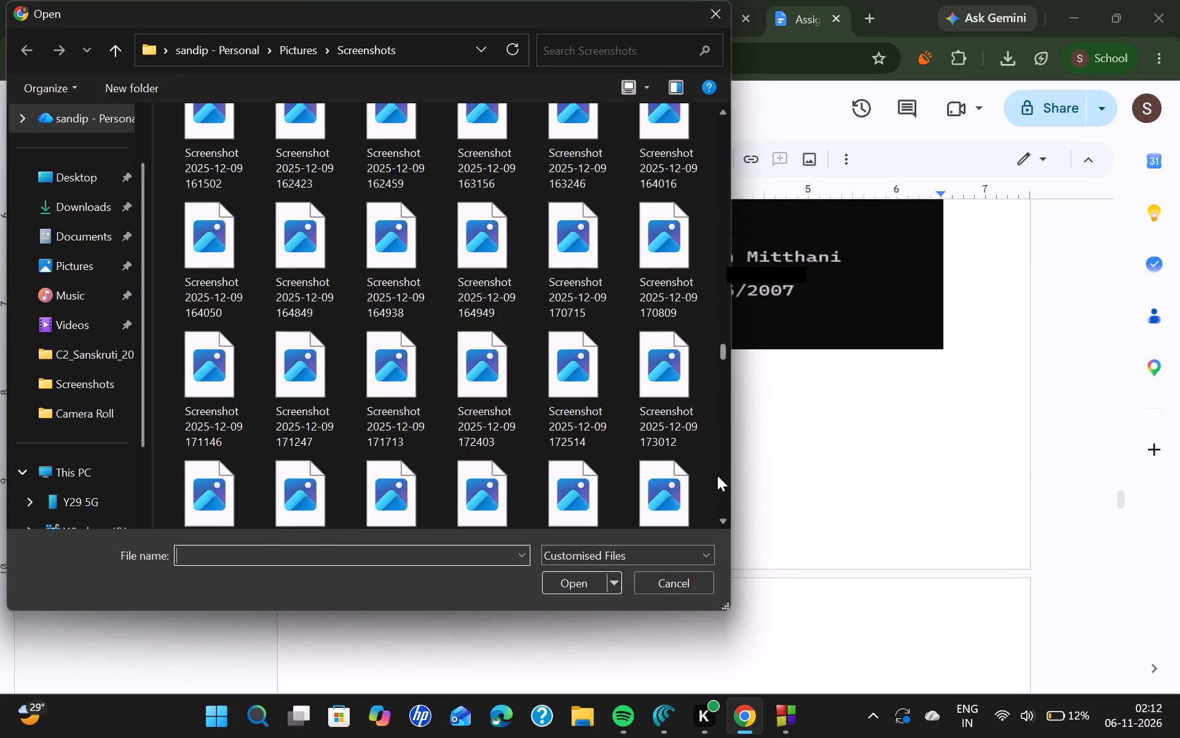
left_click_drag(717, 475, 720, 523)
left_click(397, 196)
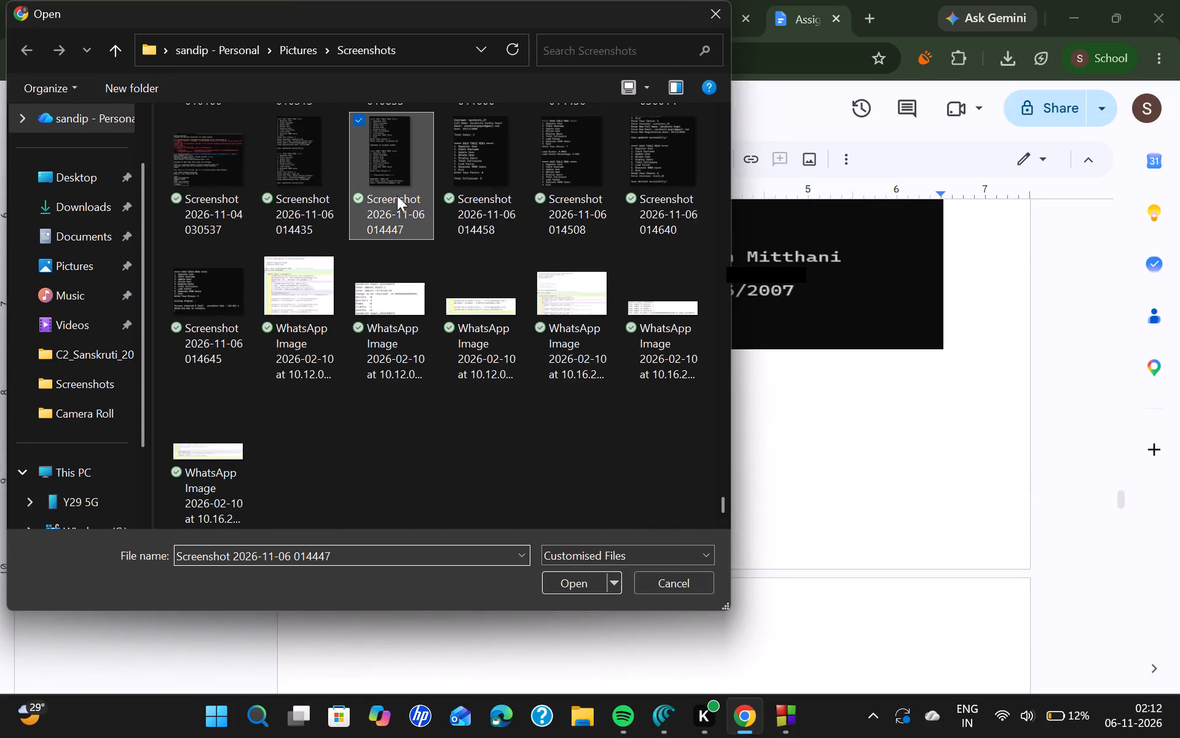
left_click(585, 592)
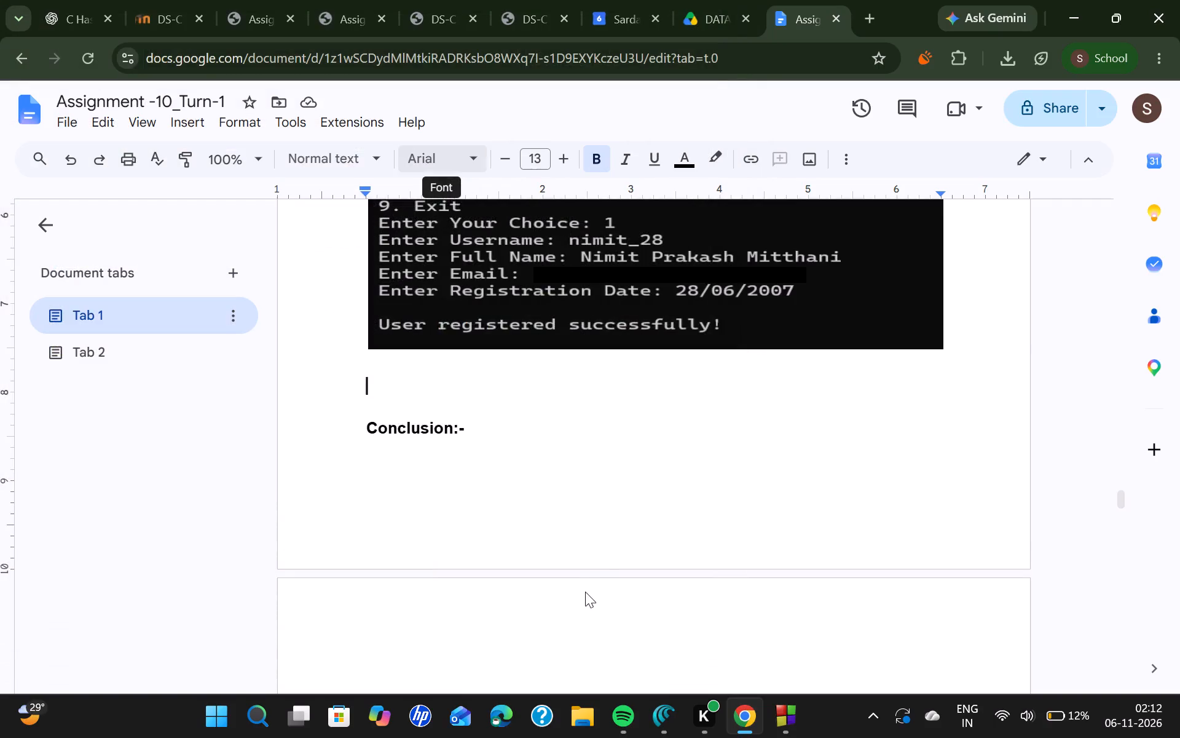
Reduce the height of the username check and registered users screenshot, and scale it down proportionally to about 5.1 inches wide.
scroll(634, 463, "down", 1)
left_click(634, 463)
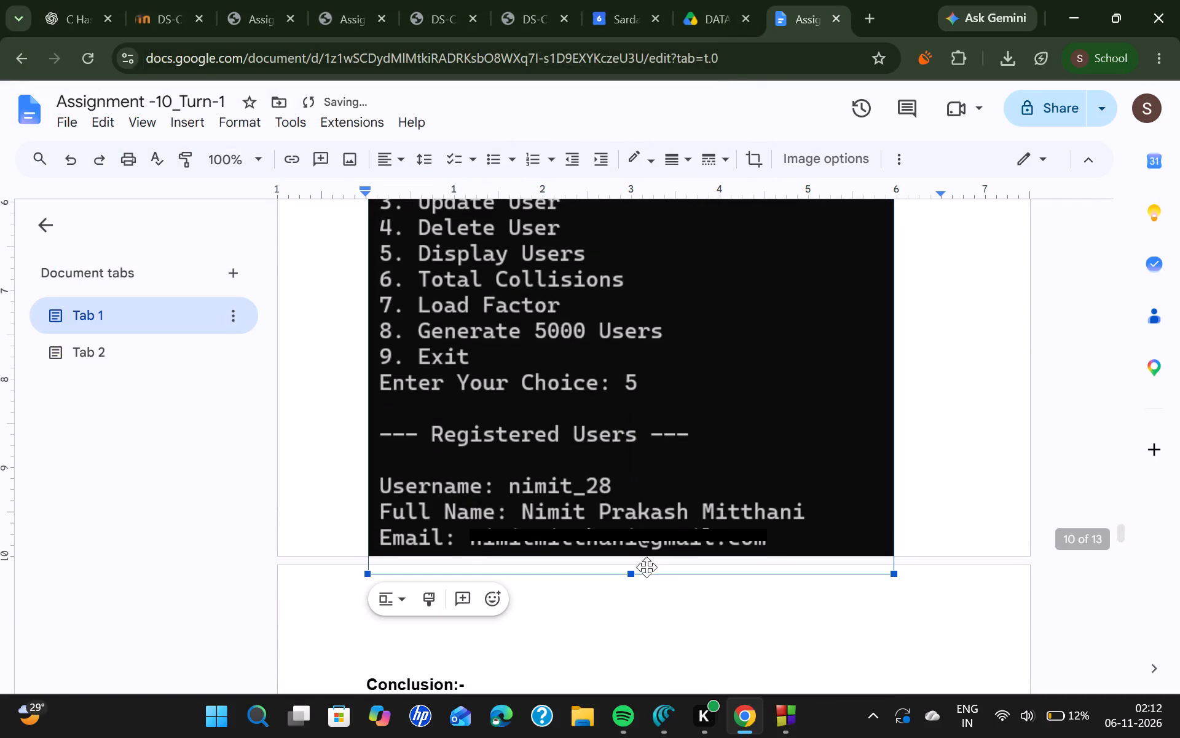
left_click_drag(633, 576, 625, 501)
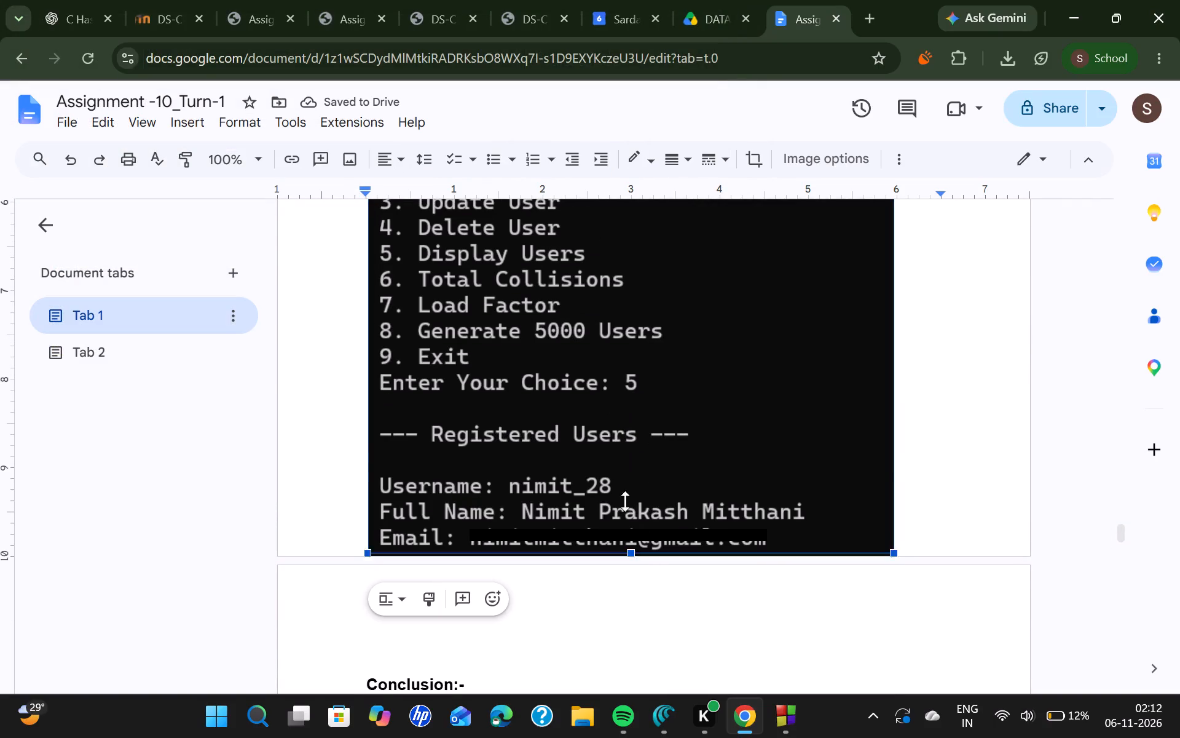
left_click_drag(625, 501, 607, 356)
scroll(607, 356, "up", 3)
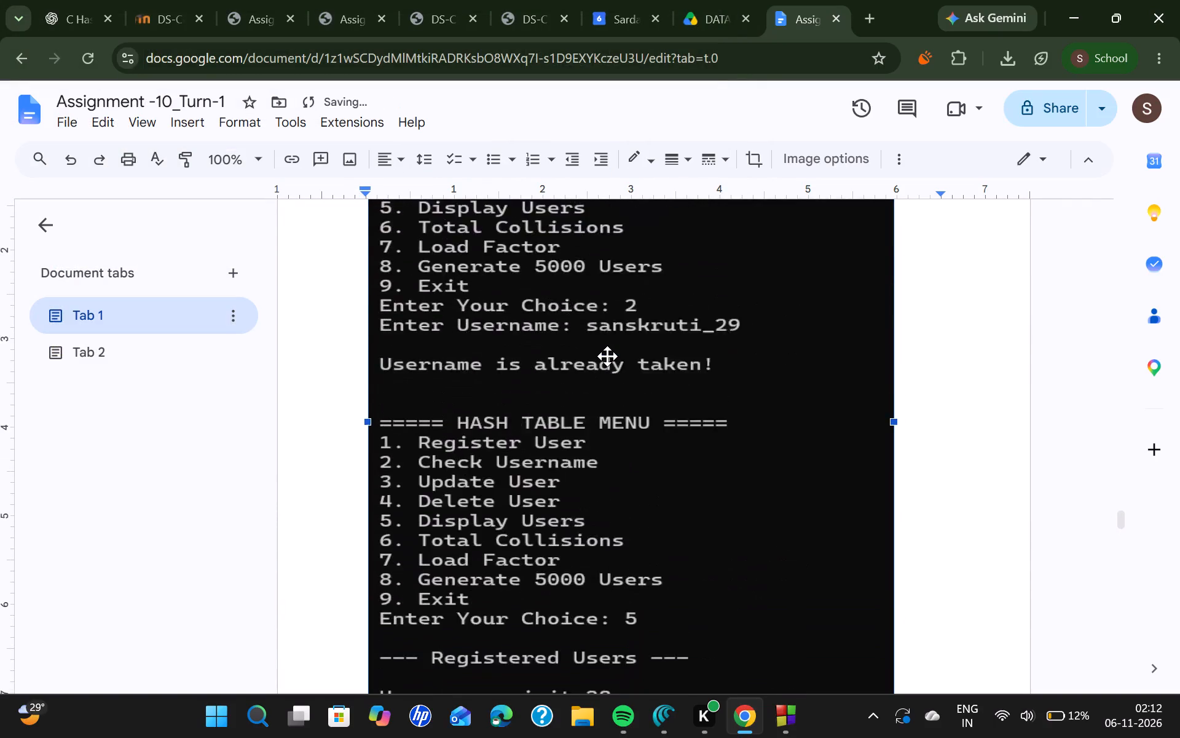
scroll(607, 356, "up", 3)
scroll(607, 356, "down", 4)
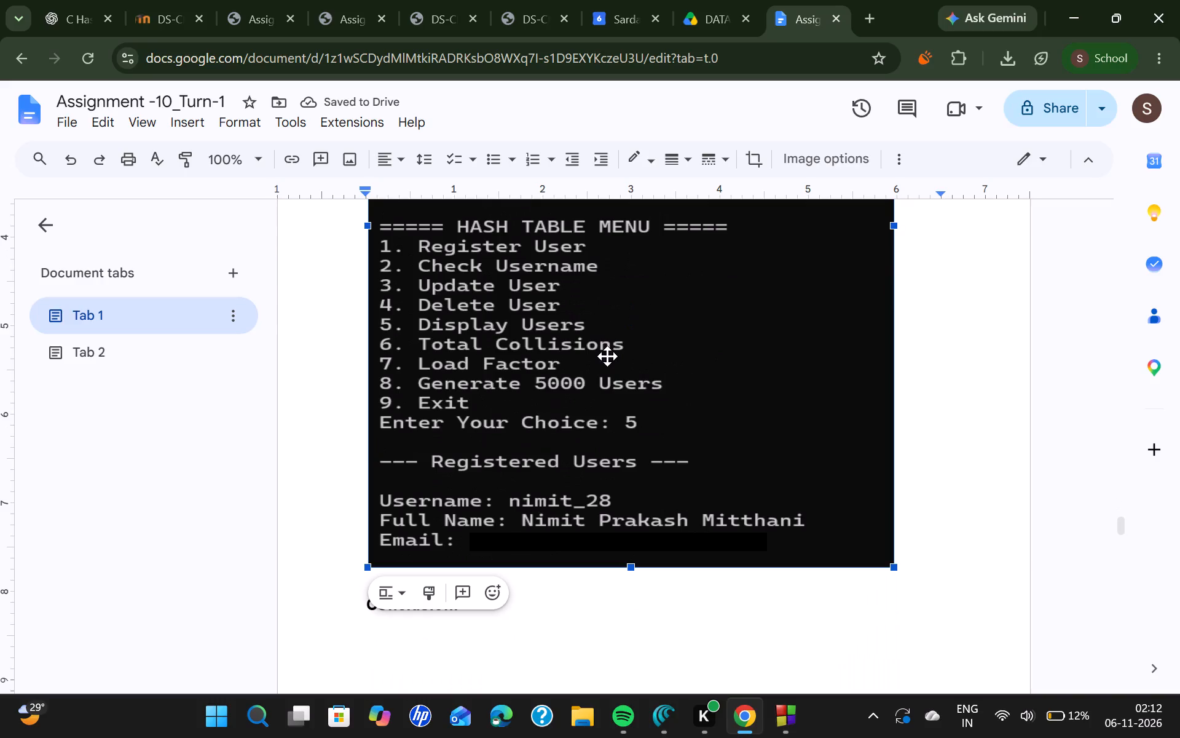
left_click_drag(897, 565, 825, 466)
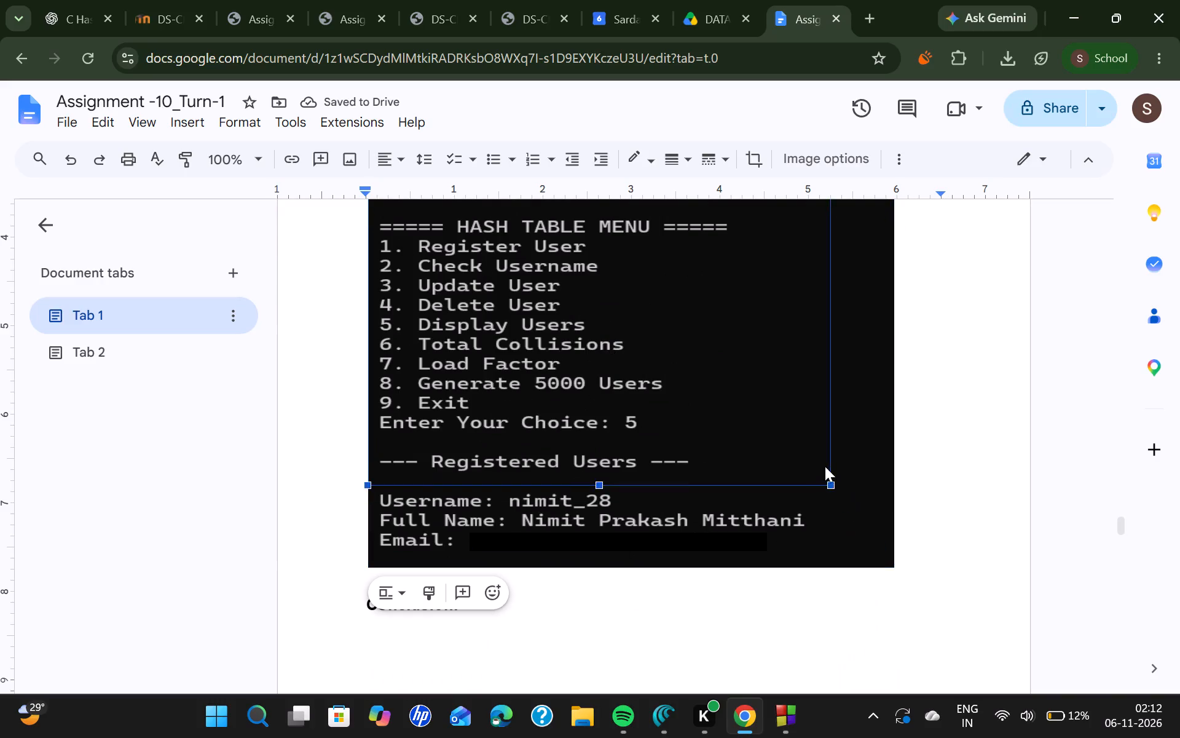
left_click_drag(825, 466, 819, 461)
scroll(819, 461, "up", 6)
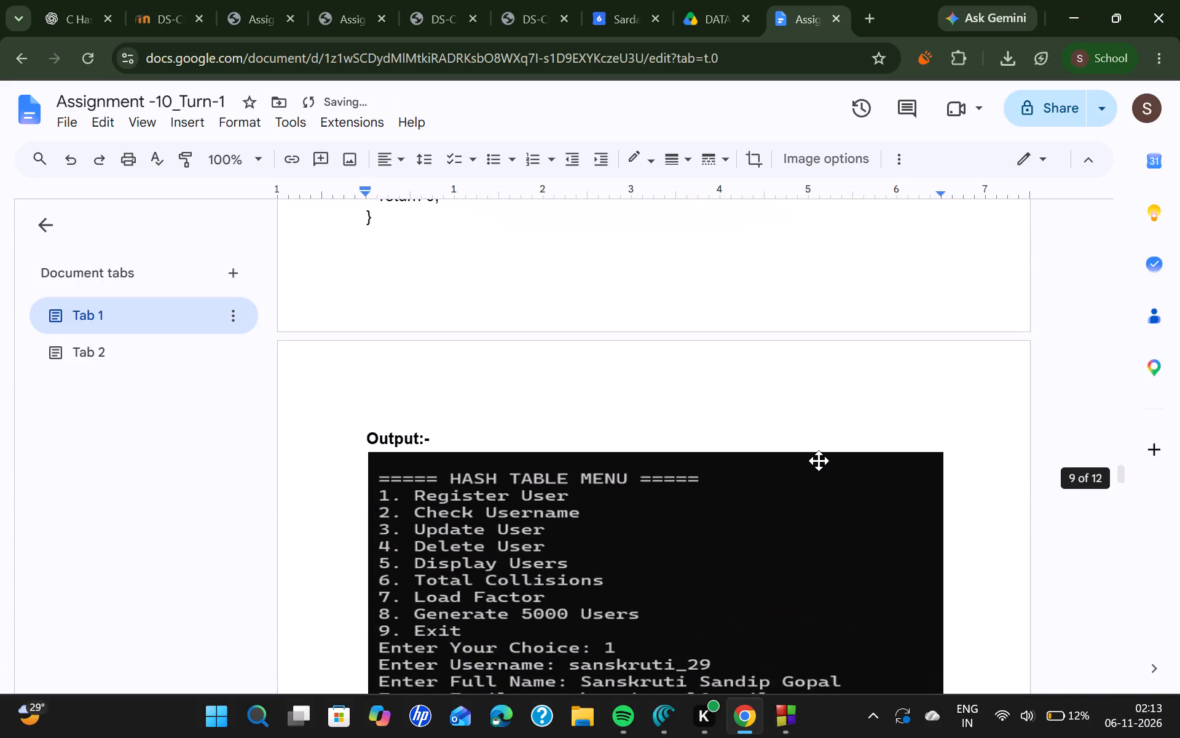
scroll(819, 461, "down", 3)
Scale the user registration screenshot down proportionally to about 5.8 inches wide.
left_click(819, 461)
scroll(819, 461, "down", 4)
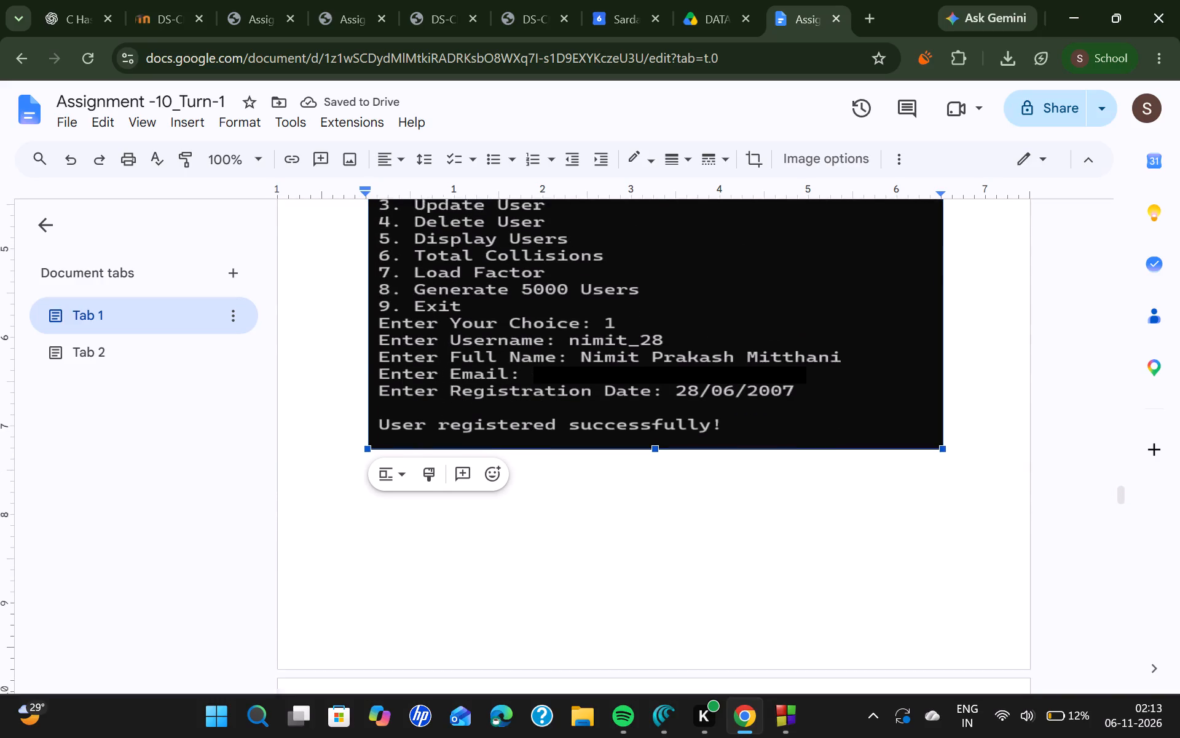
scroll(819, 461, "down", 1)
left_click_drag(946, 438, 859, 373)
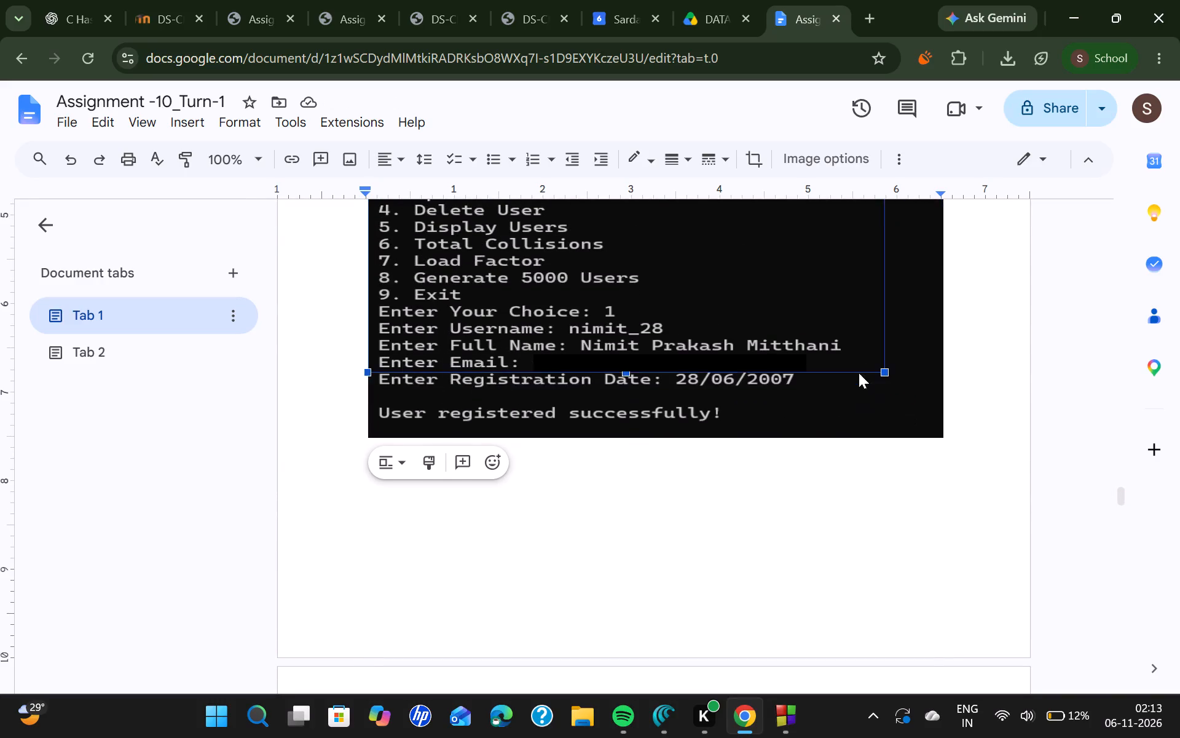
left_click_drag(859, 373, 859, 371)
scroll(859, 371, "up", 5)
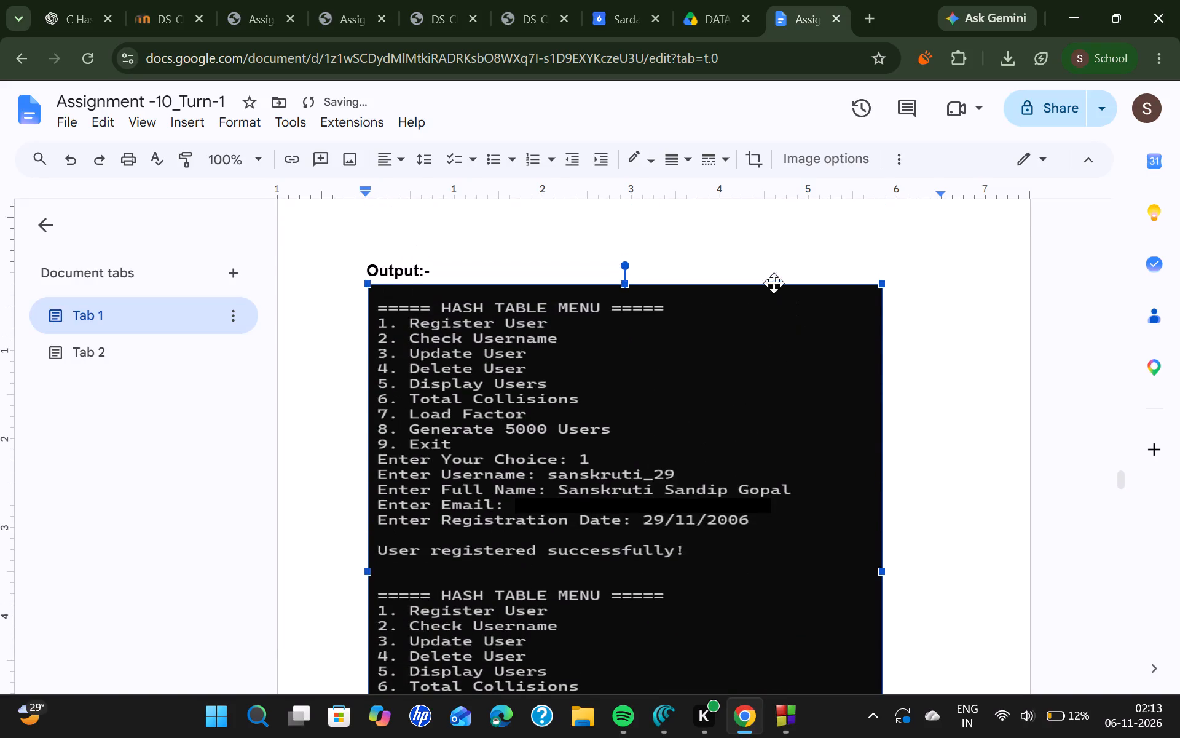
Add a blank line between the Output heading and the user registration screenshot.
left_click(766, 272)
key("Return")
scroll(766, 272, "down", 9)
scroll(747, 354, "up", 1)
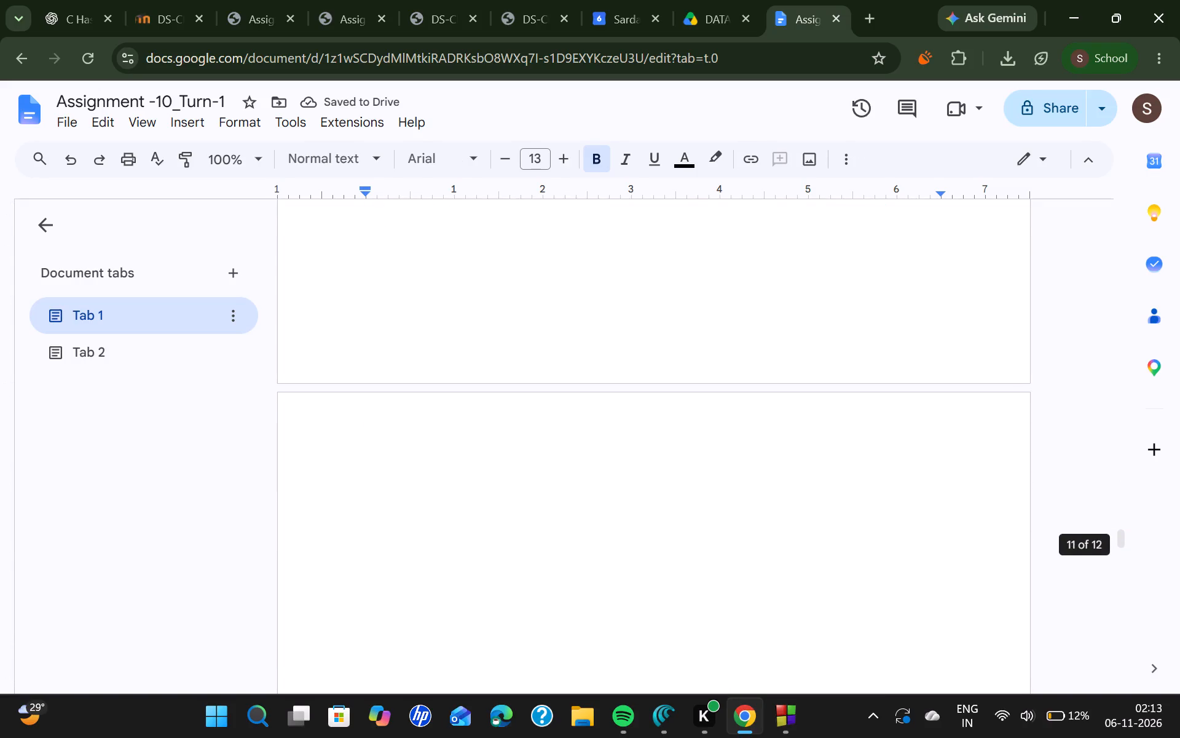
scroll(747, 354, "up", 1)
left_click(672, 373)
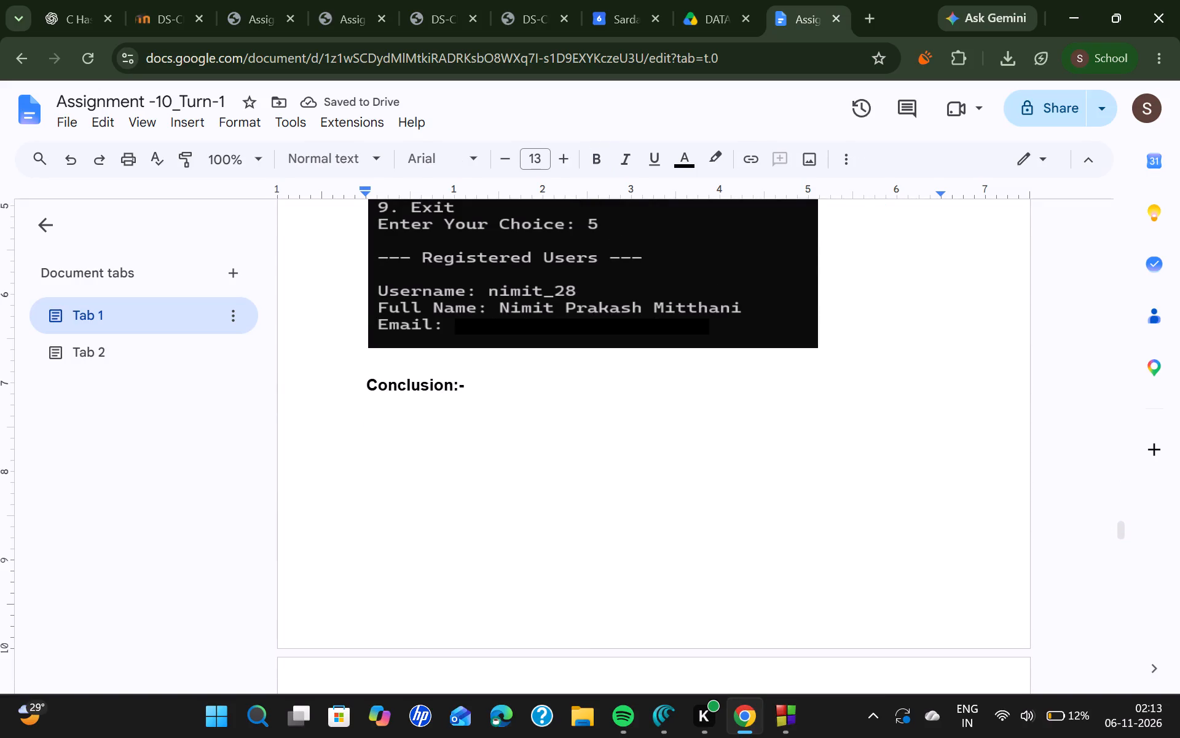
left_click(193, 116)
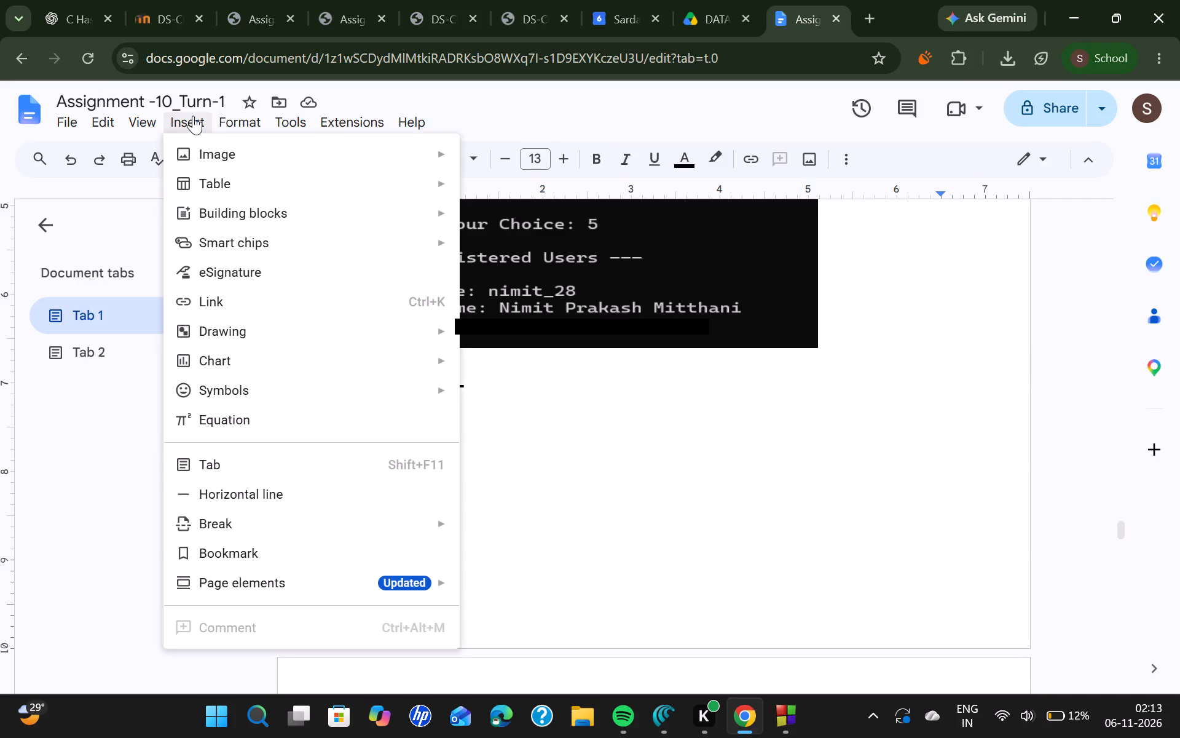
left_click(268, 154)
left_click(482, 152)
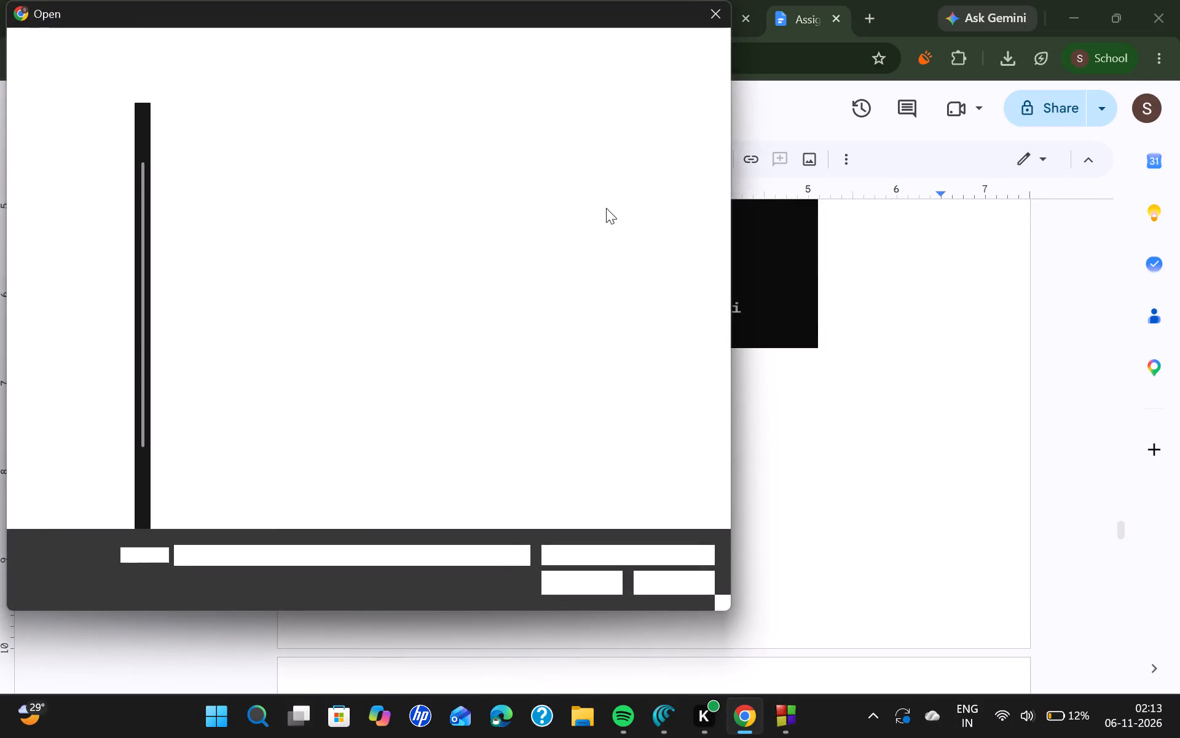
left_click_drag(723, 132, 734, 399)
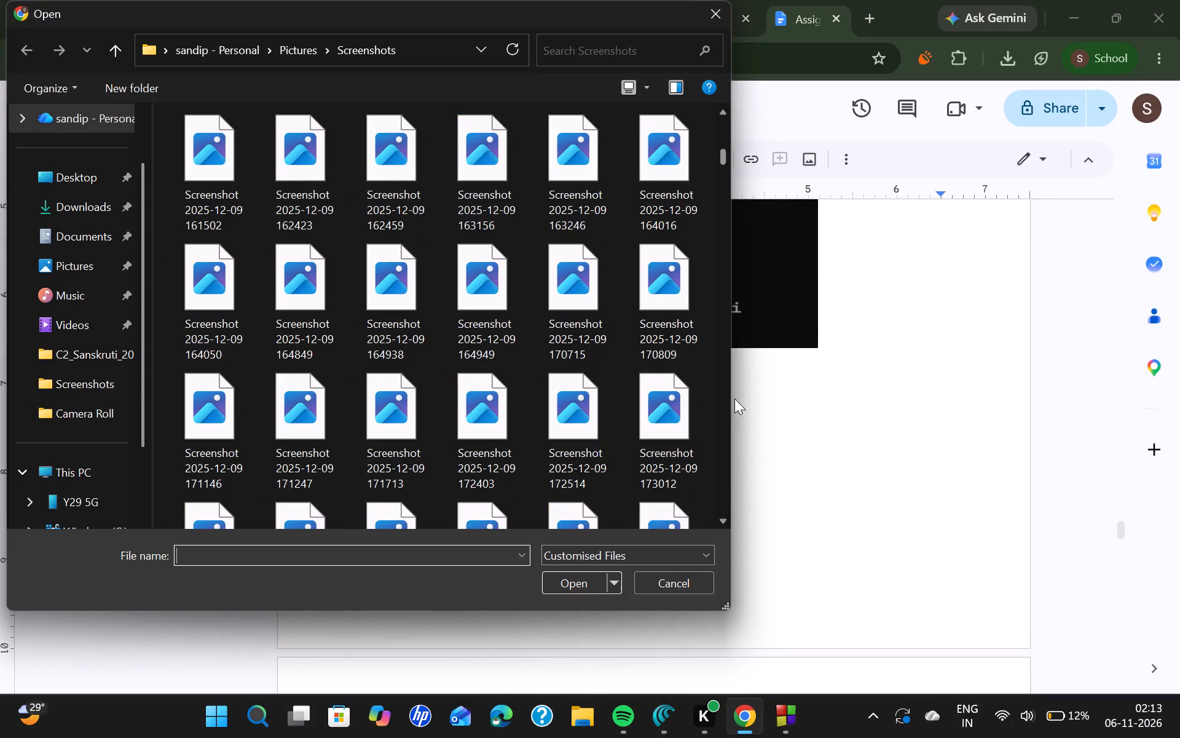
left_click_drag(734, 399, 724, 512)
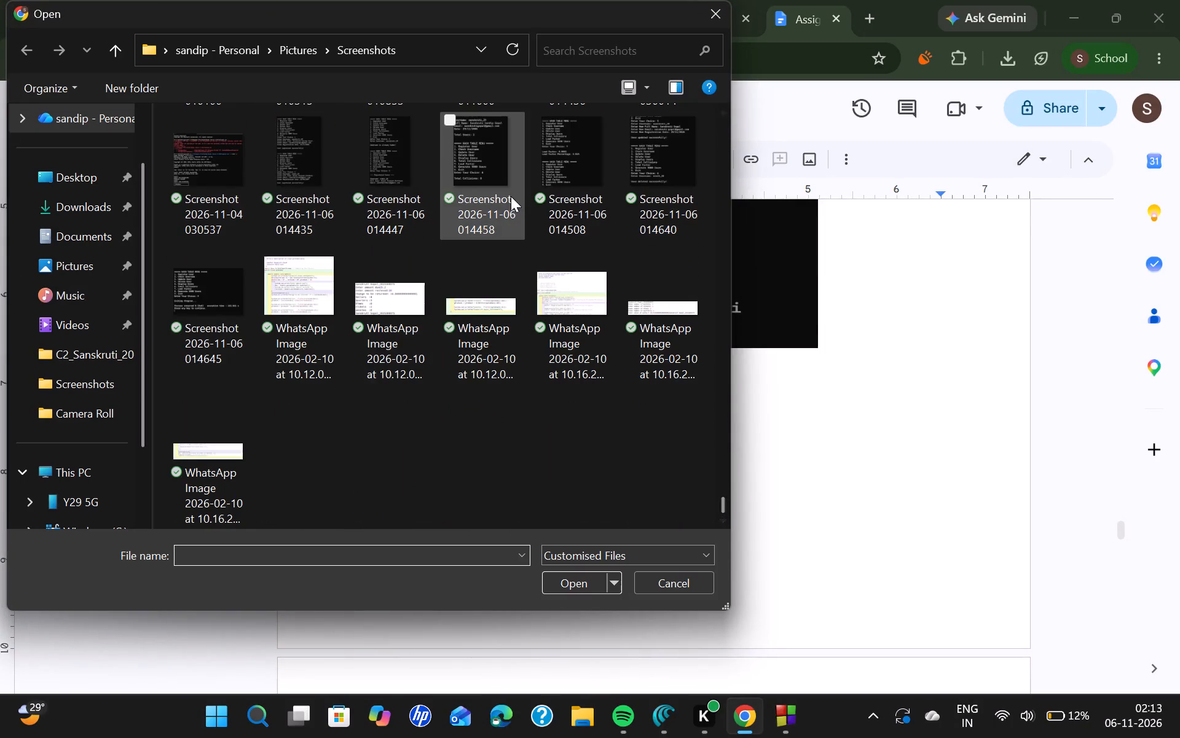
left_click(511, 196)
left_click(584, 577)
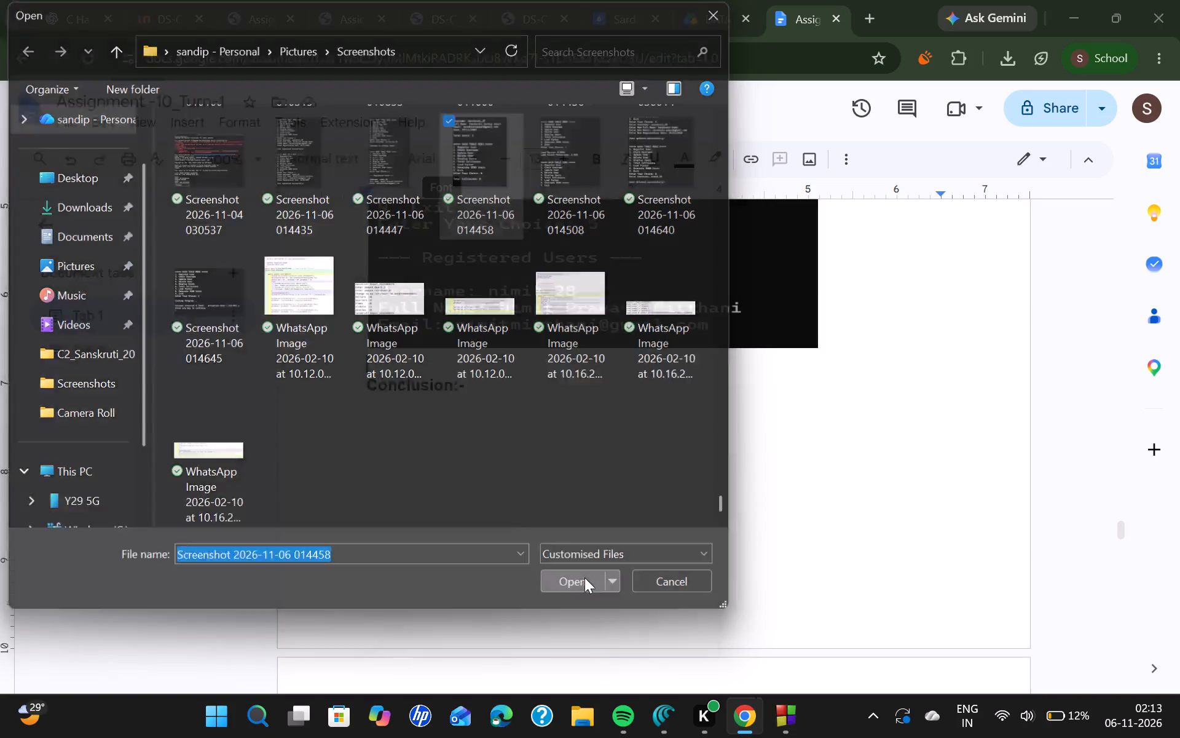
left_click(584, 577)
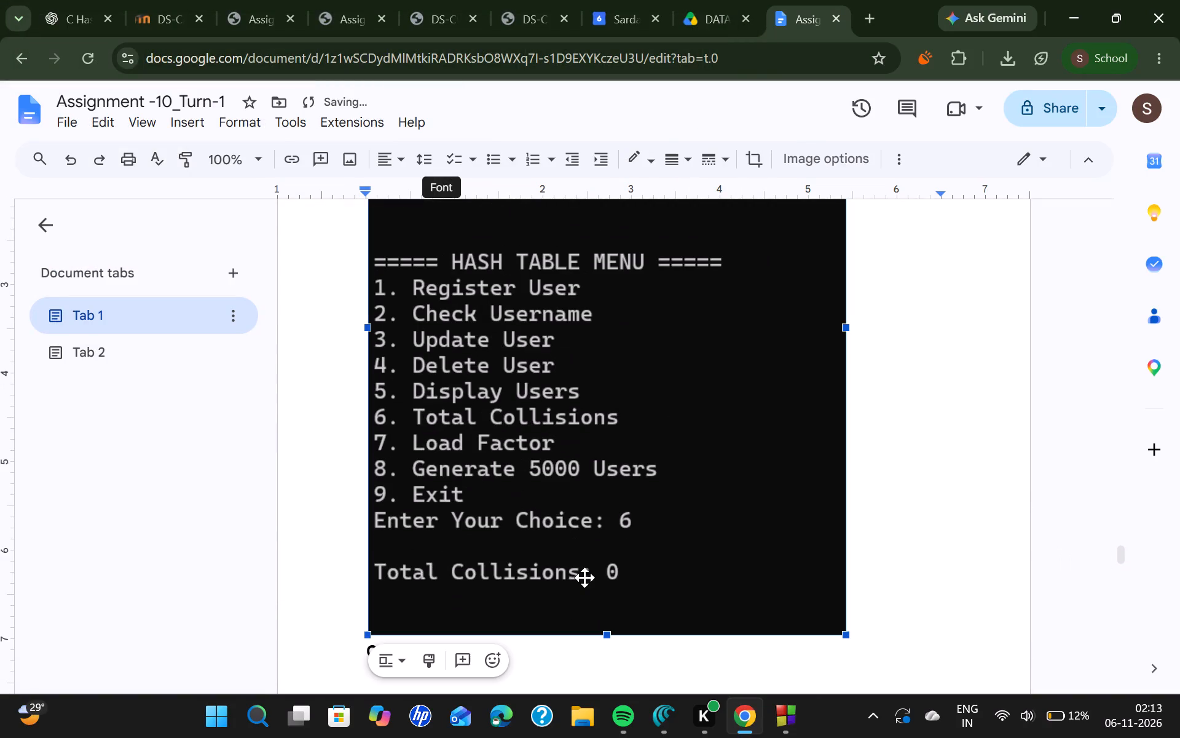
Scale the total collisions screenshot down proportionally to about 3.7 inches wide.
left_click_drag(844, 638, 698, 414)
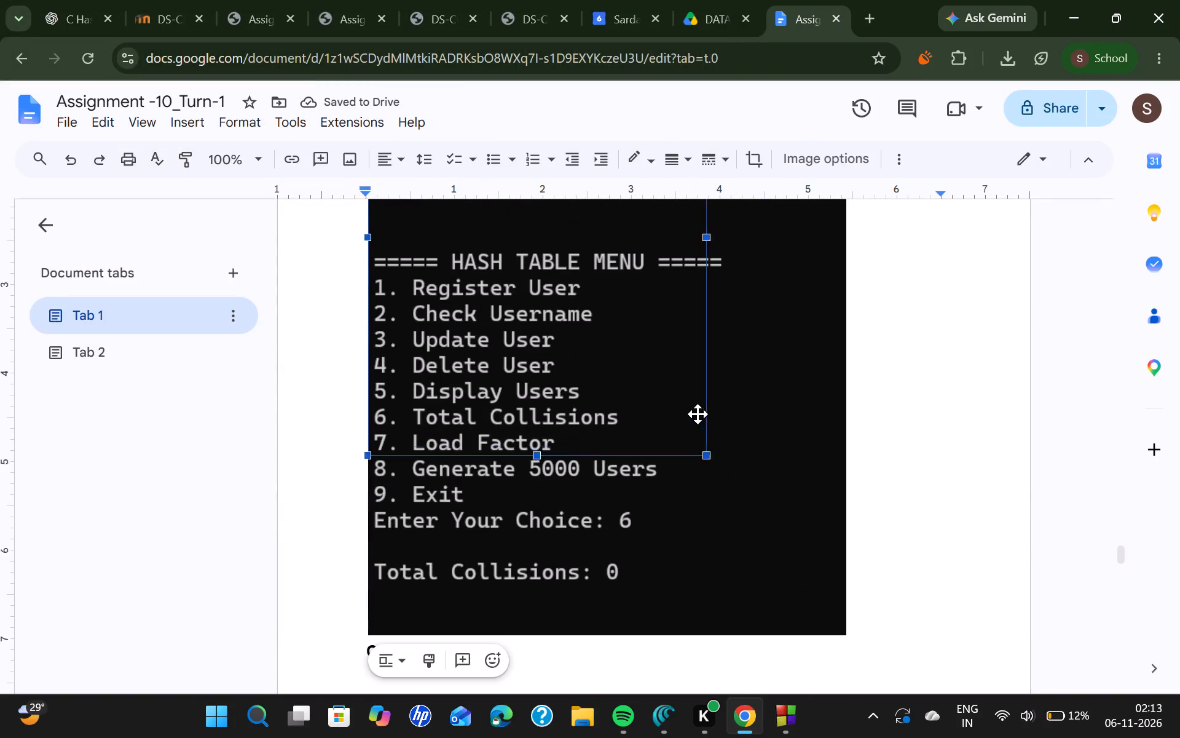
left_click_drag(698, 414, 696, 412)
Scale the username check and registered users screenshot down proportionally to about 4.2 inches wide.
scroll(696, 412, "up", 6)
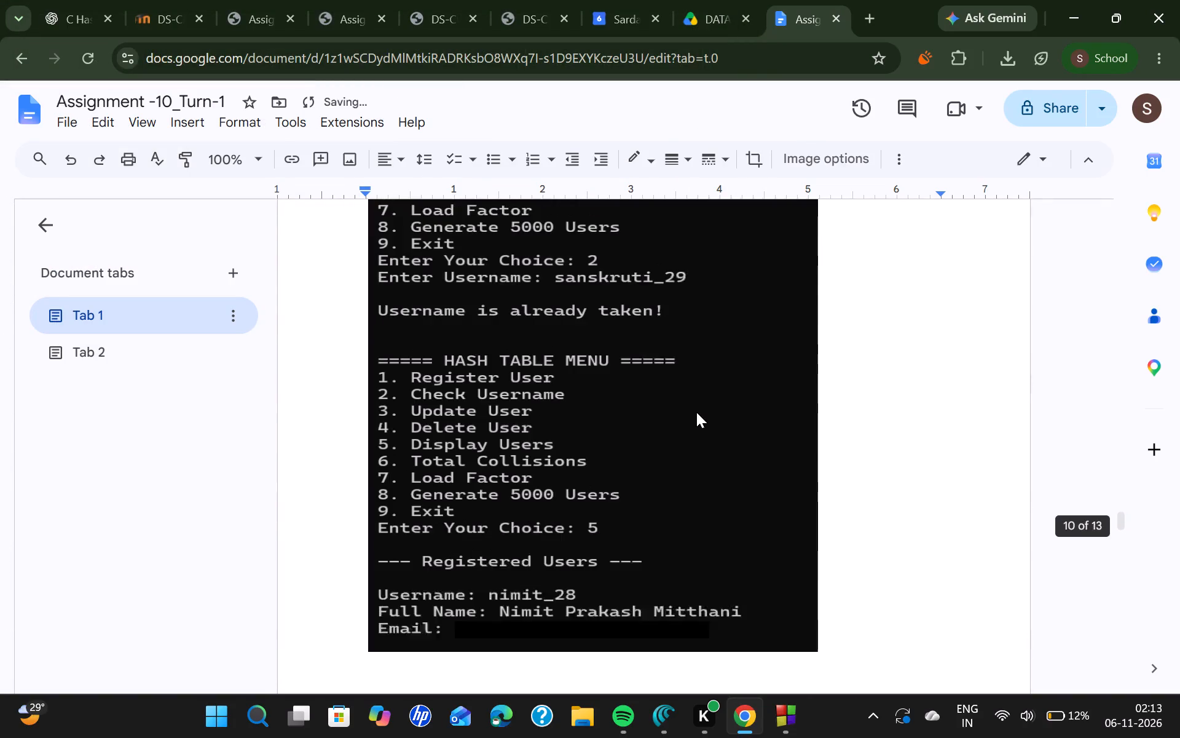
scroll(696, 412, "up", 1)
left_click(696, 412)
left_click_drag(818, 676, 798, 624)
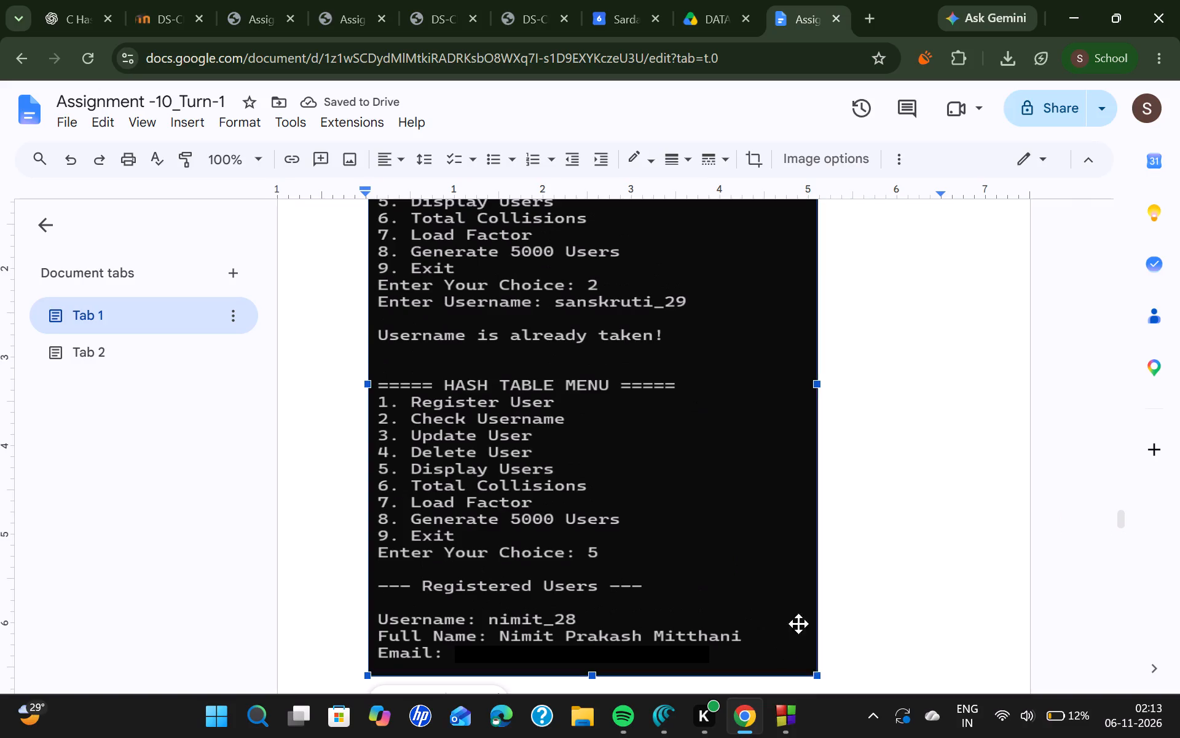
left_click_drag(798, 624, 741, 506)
Scale the user registration screenshot down proportionally to about 4.6 inches wide.
scroll(741, 506, "up", 6)
left_click(741, 506)
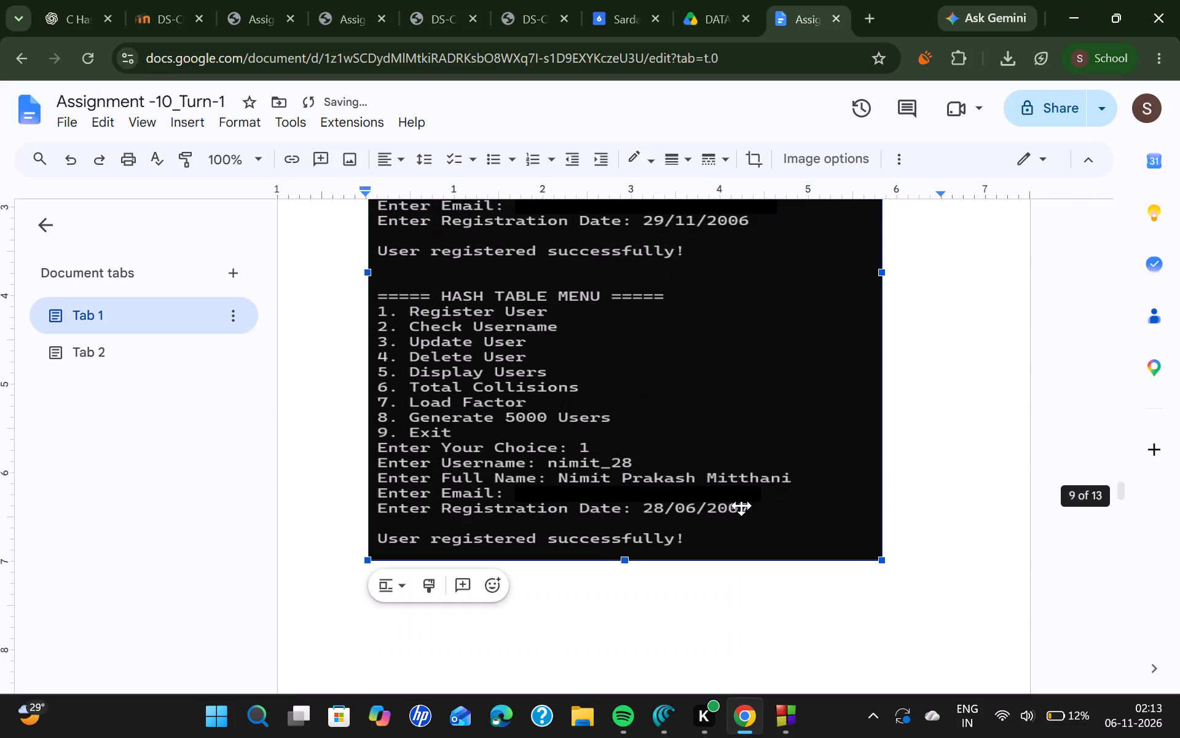
left_click_drag(878, 561, 768, 391)
Remove the blank line between the Output heading and the user registration screenshot.
scroll(768, 391, "up", 2)
scroll(768, 391, "down", 1)
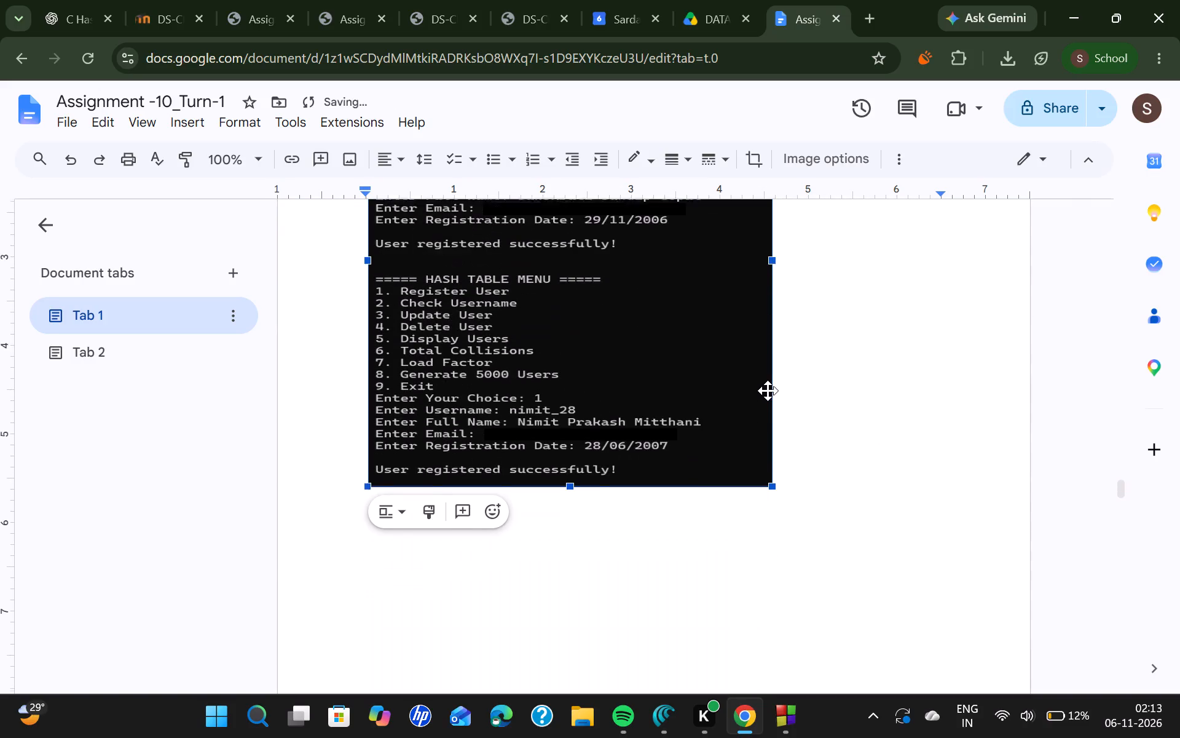
scroll(768, 391, "down", 1)
scroll(768, 391, "up", 1)
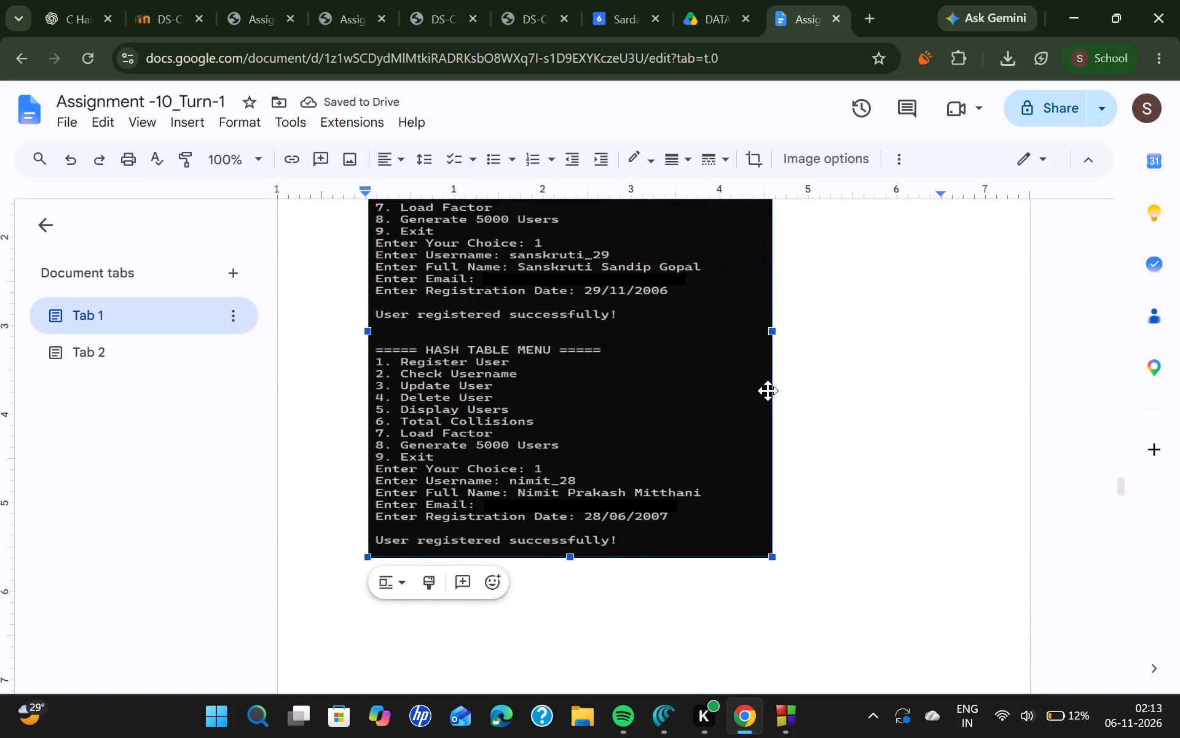
scroll(768, 391, "up", 1)
left_click(462, 396)
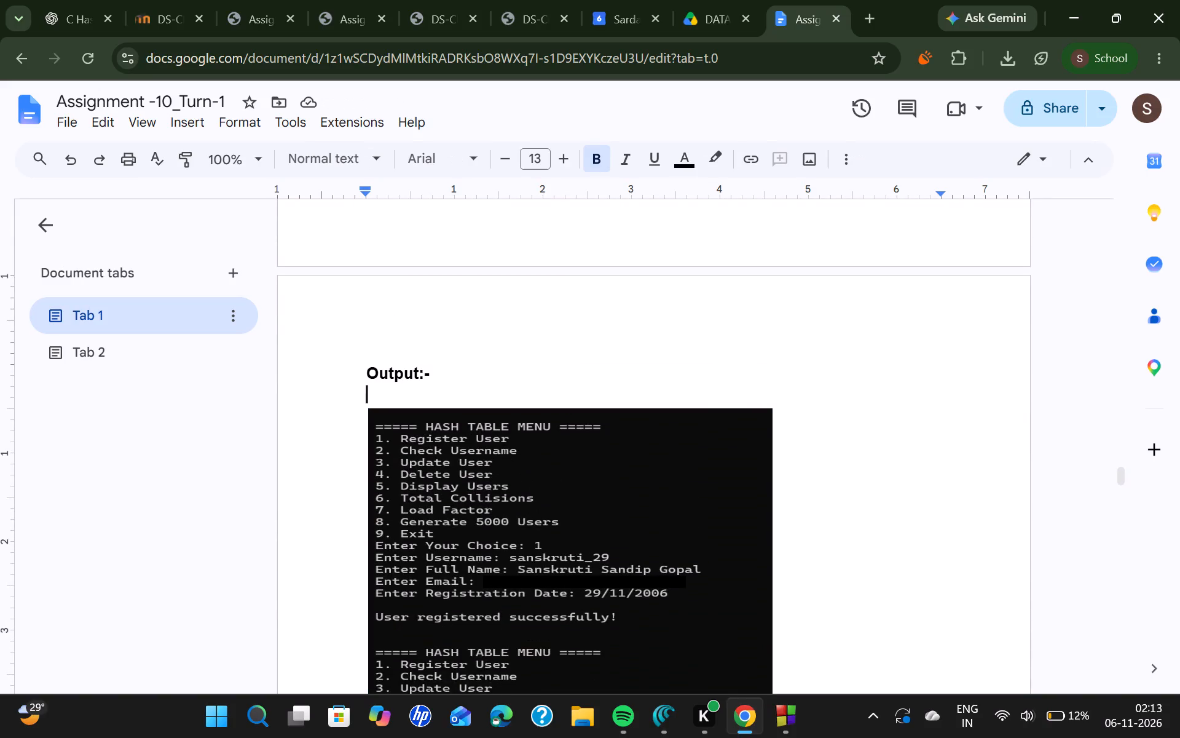
key("BackSpace")
Stretch the user registration screenshot slightly taller while keeping its width.
scroll(675, 488, "down", 2)
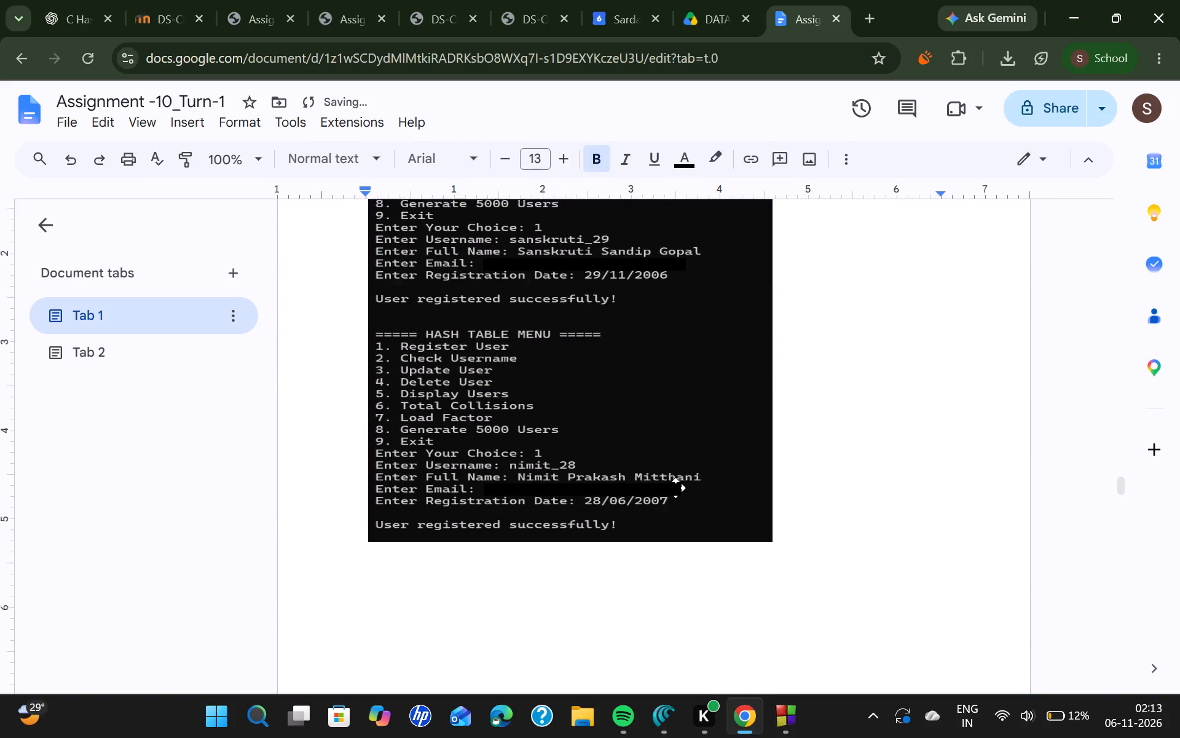
scroll(675, 488, "down", 3)
left_click(690, 394)
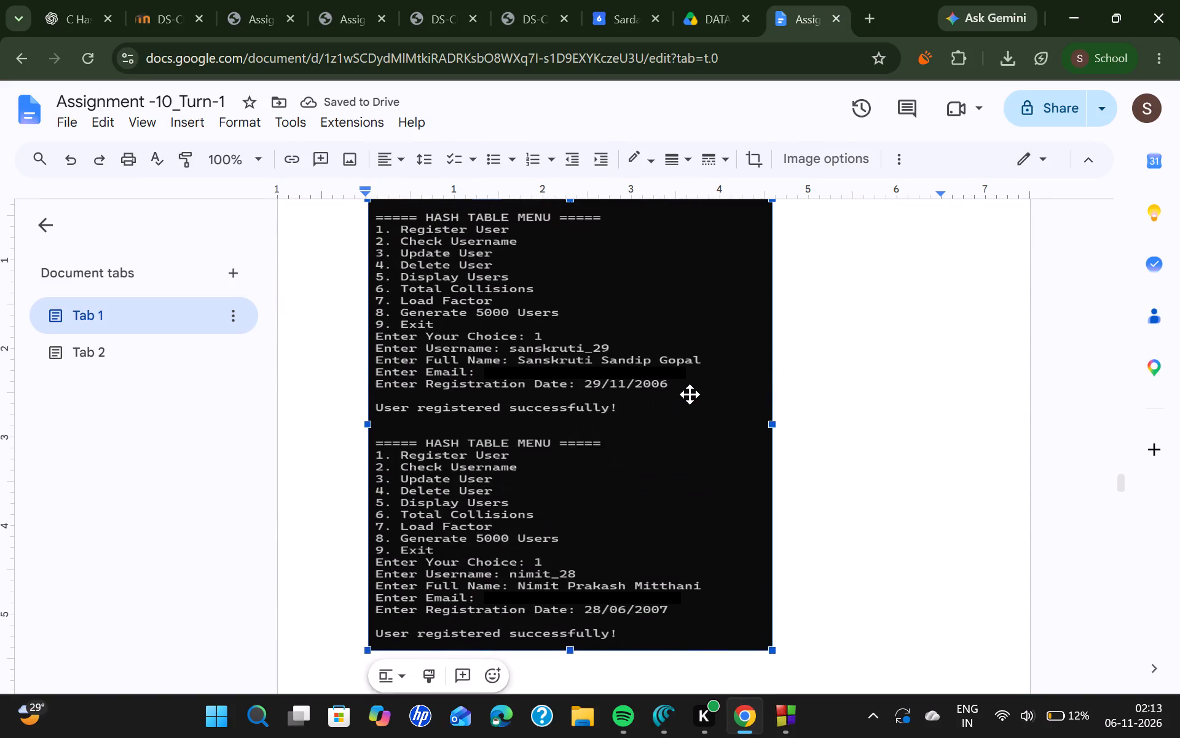
left_click_drag(571, 653, 573, 669)
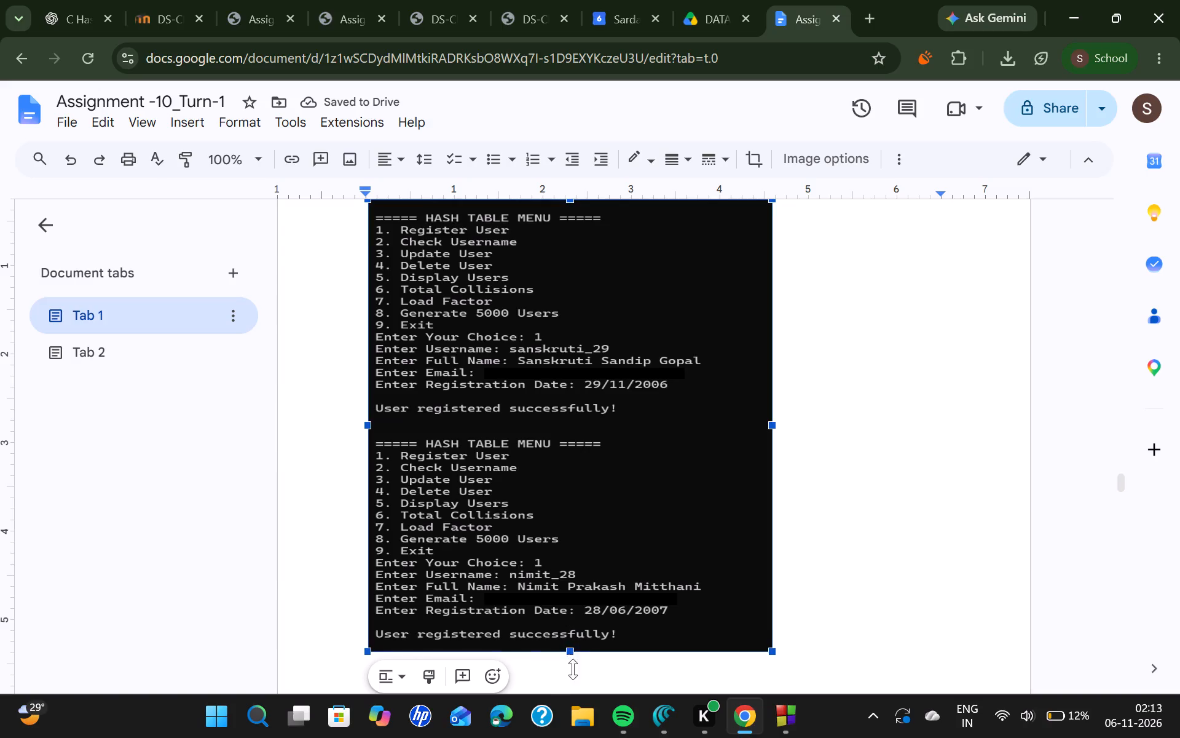
left_click_drag(573, 669, 583, 716)
Scale the total collisions screenshot down proportionally to about 3.4 inches wide.
scroll(624, 598, "down", 4)
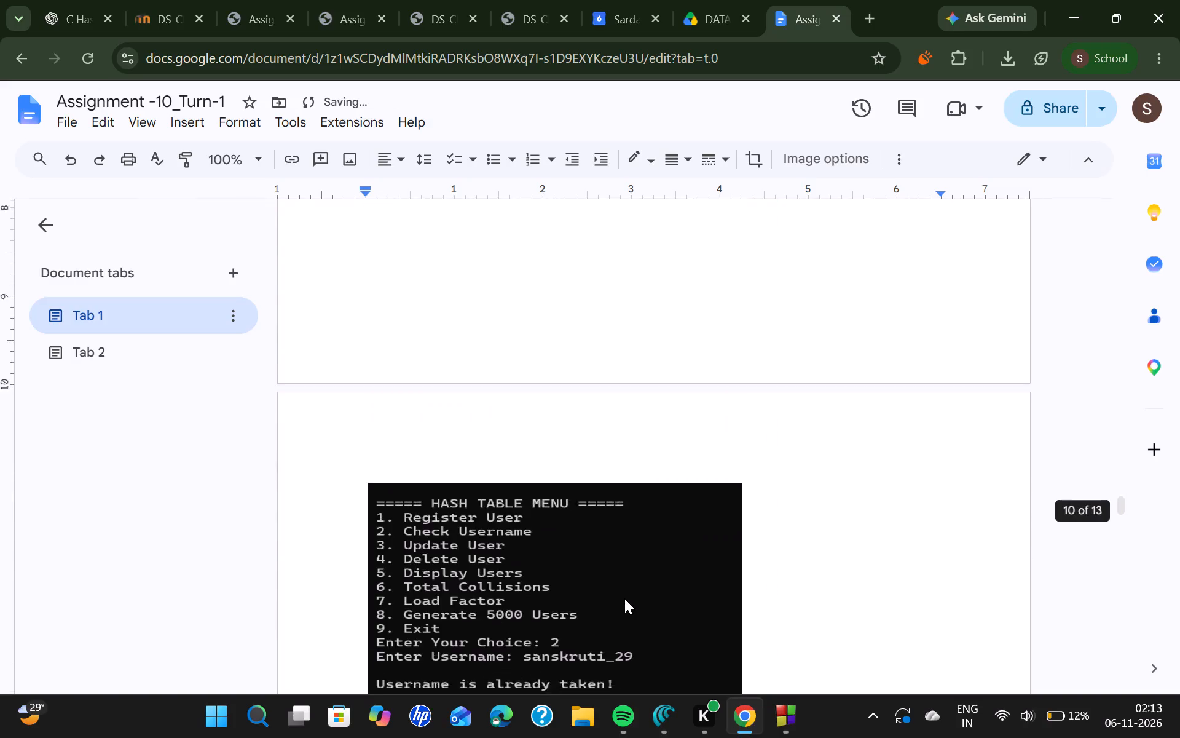
scroll(624, 598, "down", 5)
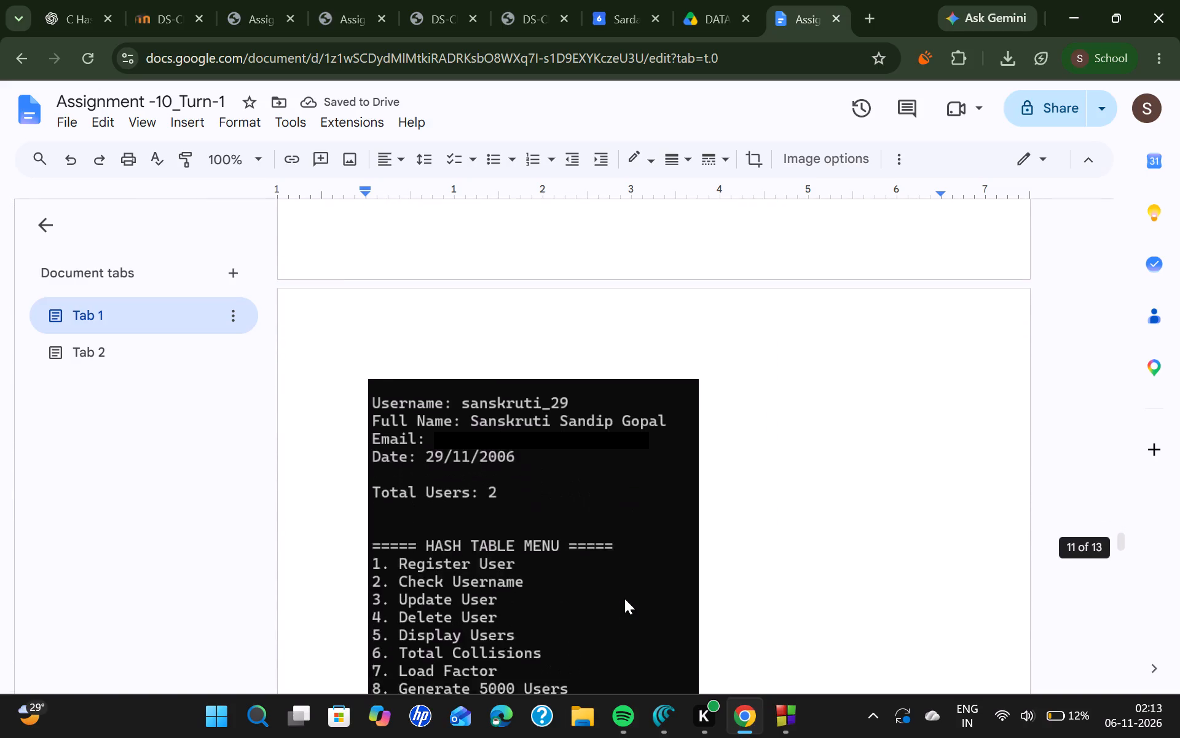
scroll(624, 598, "down", 2)
left_click_drag(624, 598, 696, 658)
left_click_drag(696, 658, 667, 605)
Scale the username check and registered users screenshot down to about 3.9 inches wide and reduce its height to about 4.8 inches.
scroll(667, 605, "up", 5)
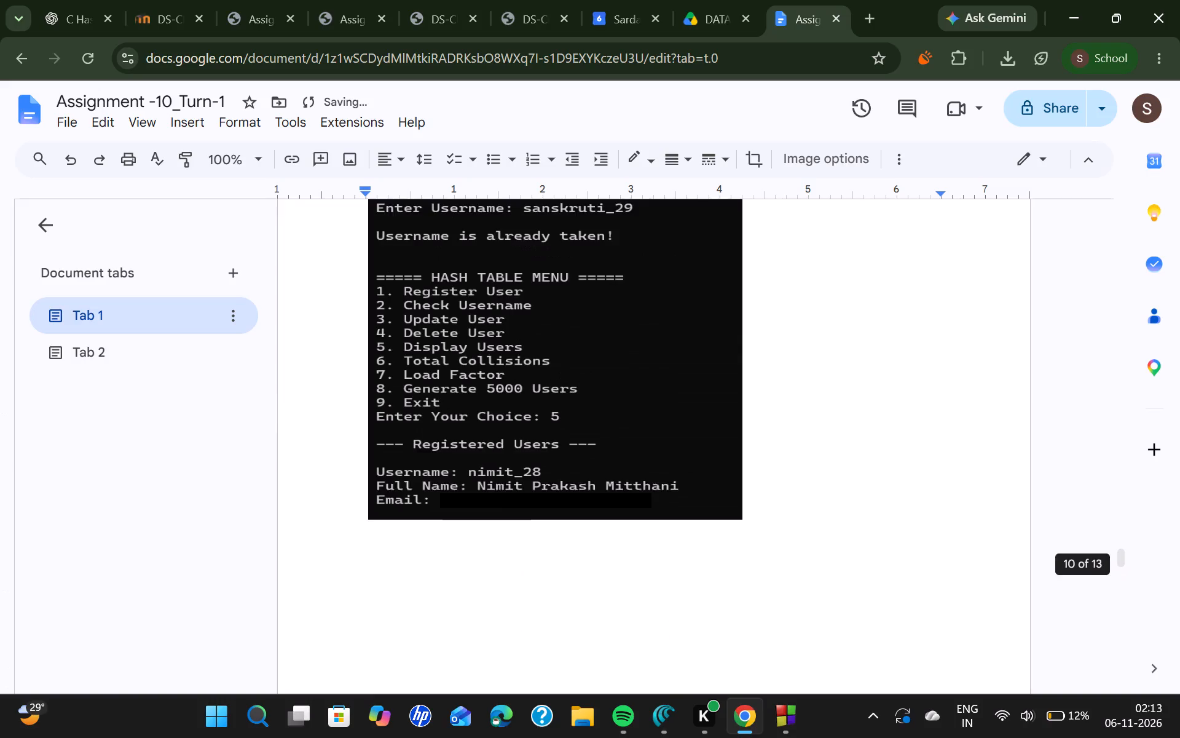
left_click(664, 527)
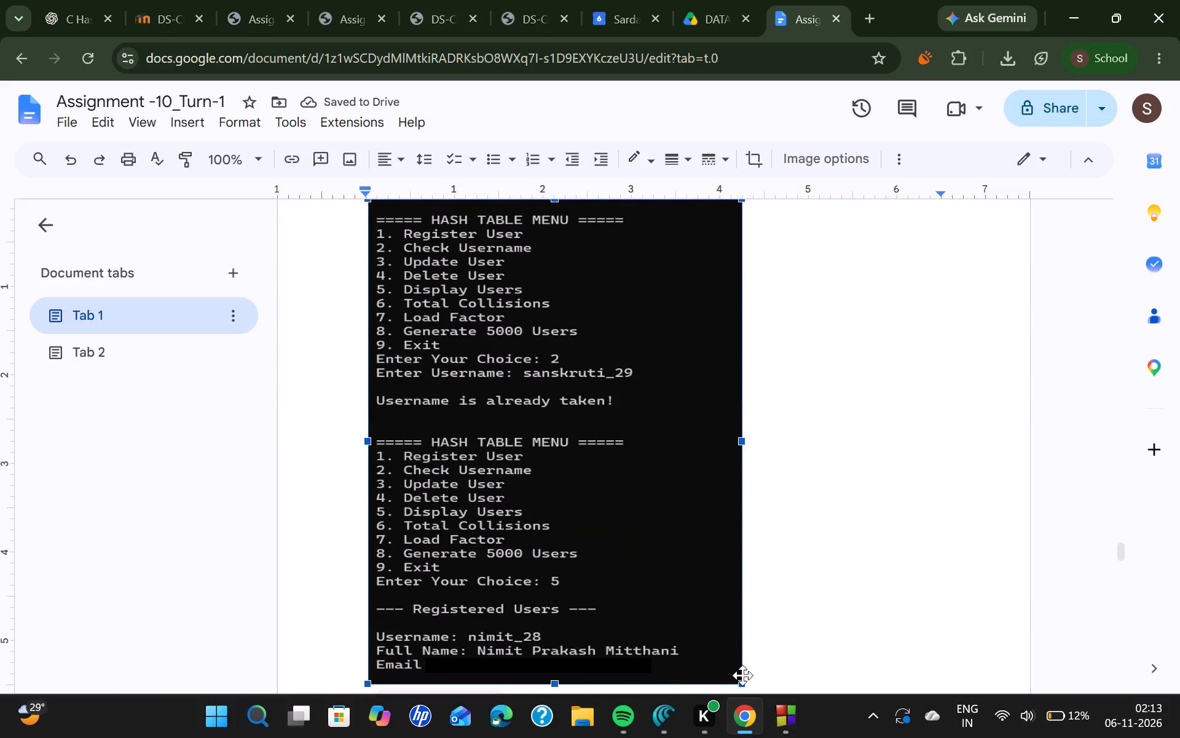
left_click_drag(743, 682, 714, 635)
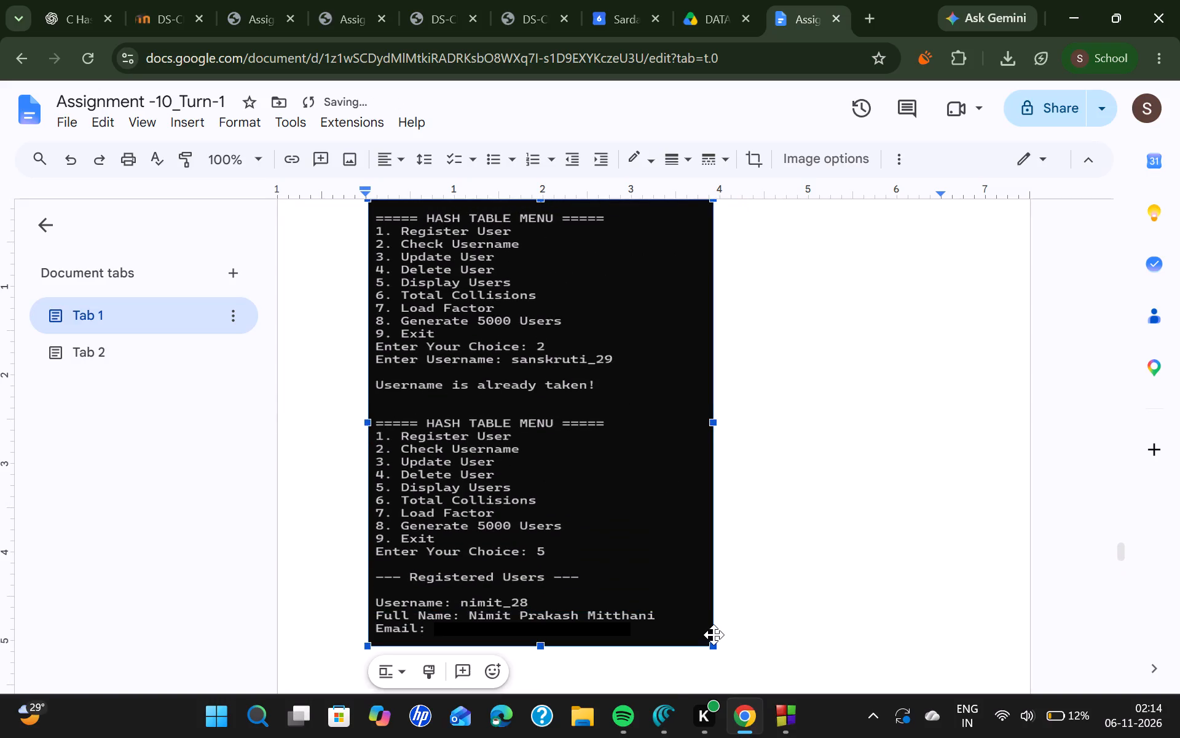
scroll(714, 635, "down", 1)
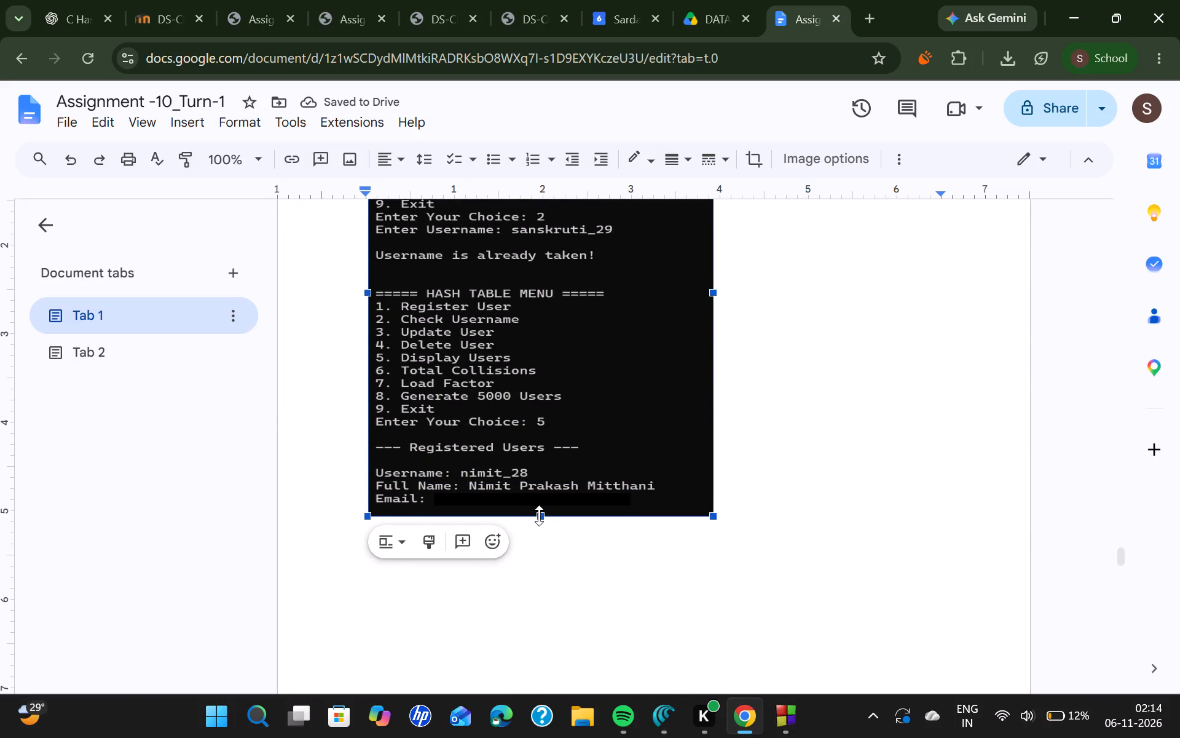
left_click_drag(539, 515, 542, 494)
scroll(542, 494, "up", 2)
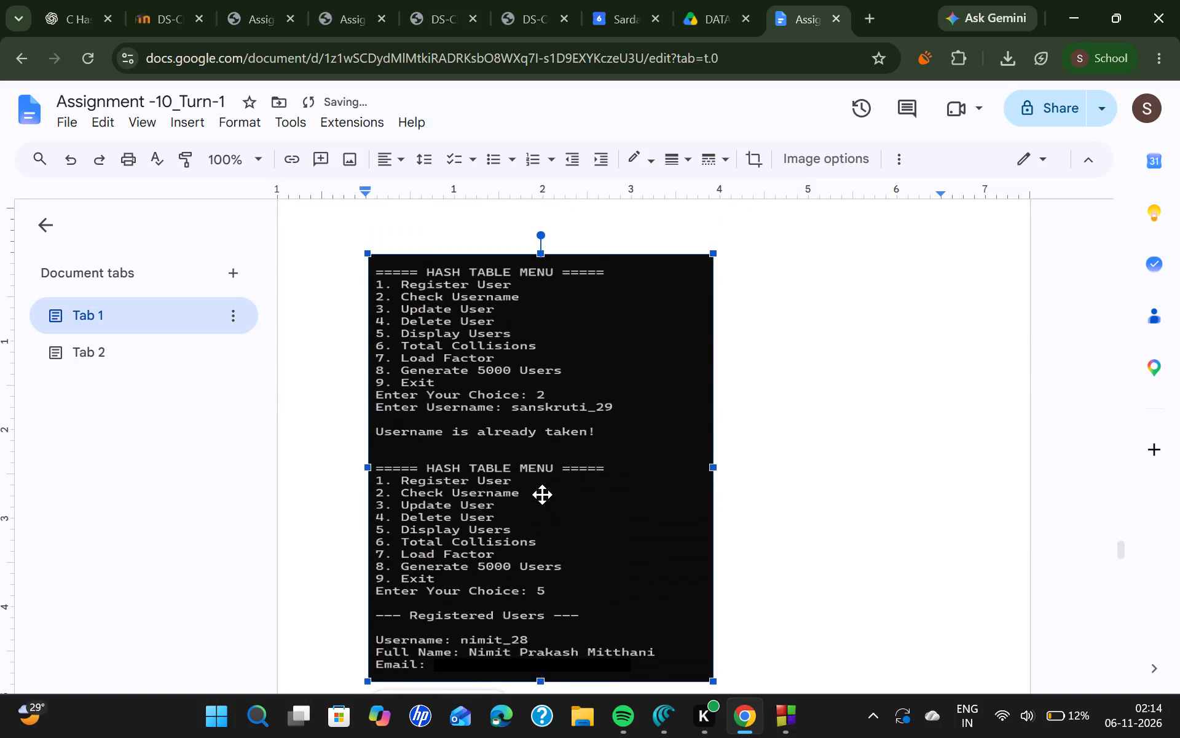
Crop the empty black strips off the bottom and top edges of the total collisions screenshot.
scroll(542, 494, "down", 6)
left_click(542, 494)
scroll(542, 494, "down", 1)
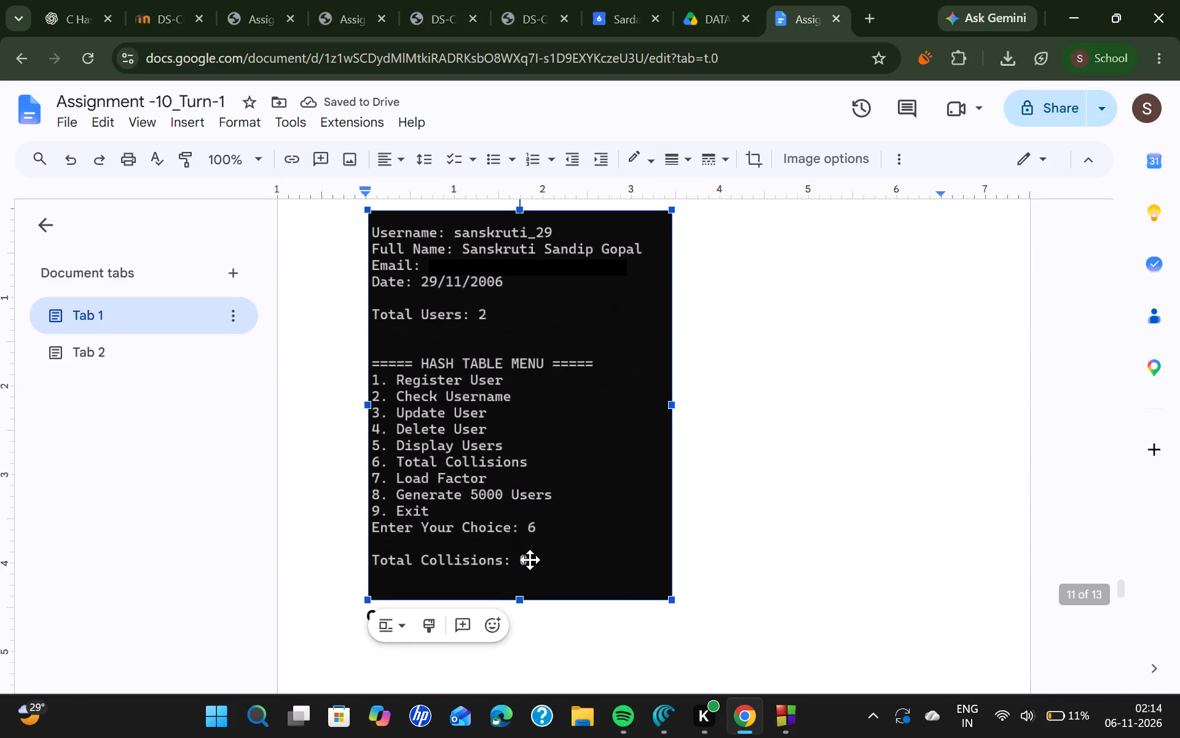
left_click(753, 165)
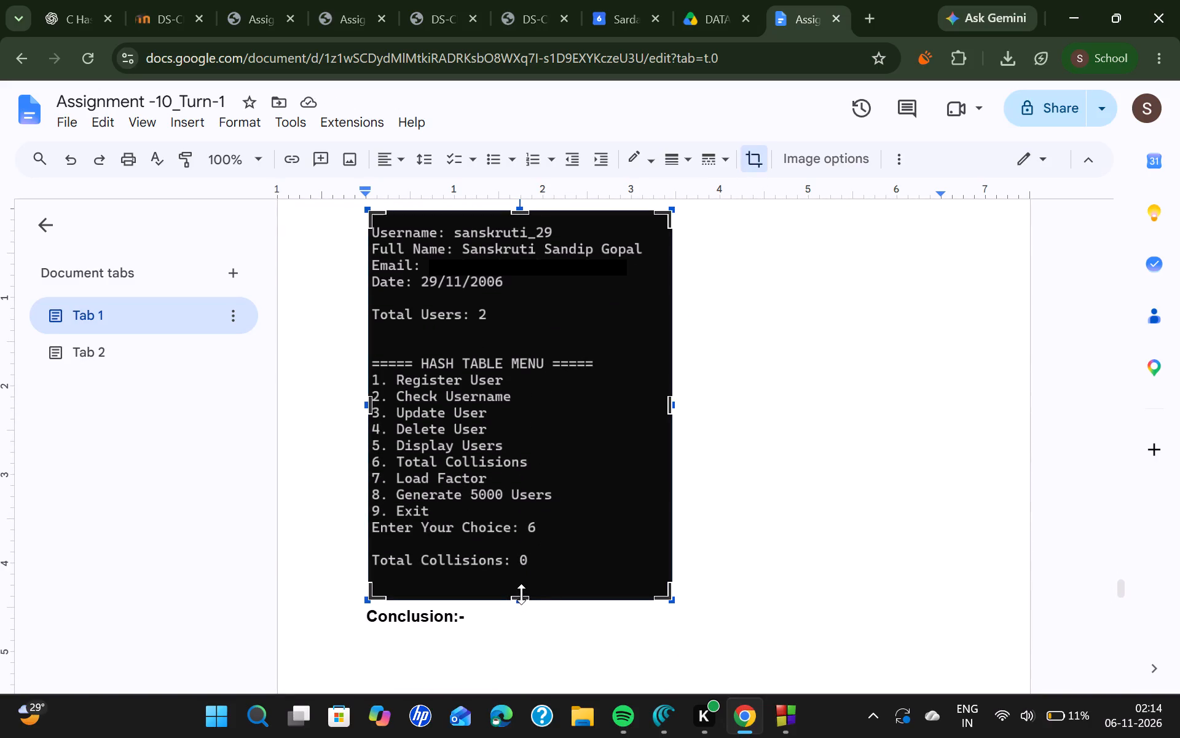
left_click_drag(521, 594, 522, 573)
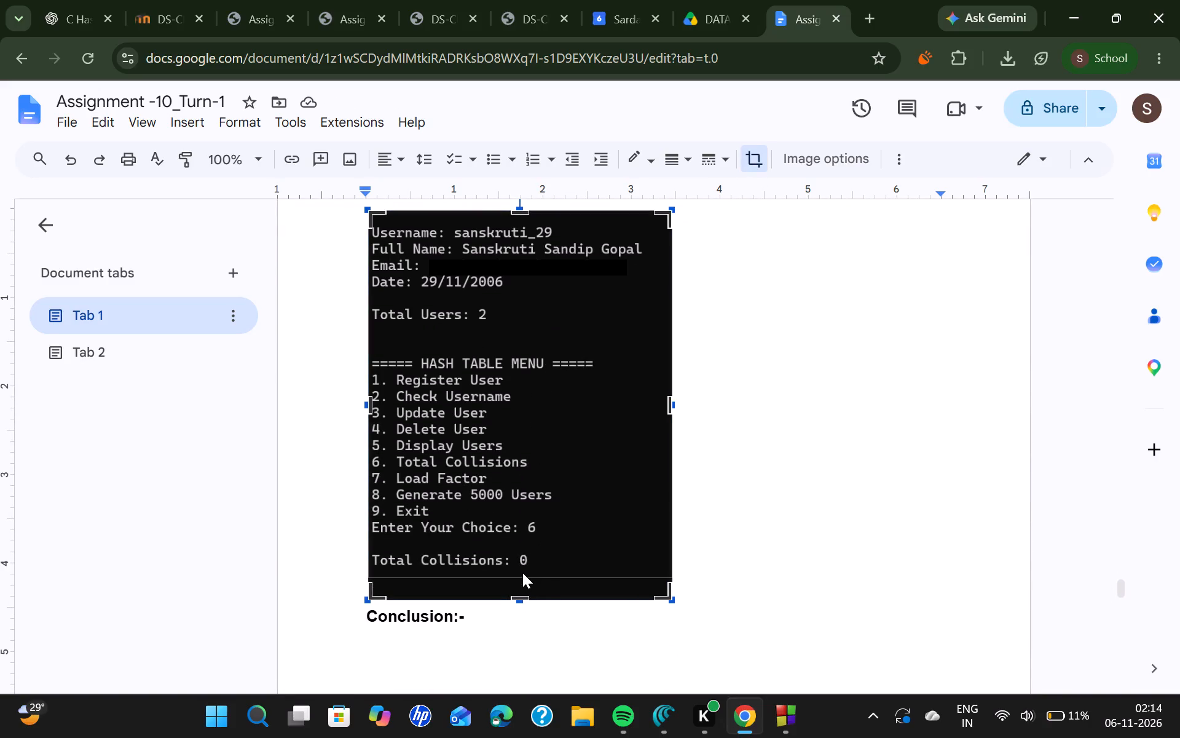
left_click_drag(522, 573, 522, 571)
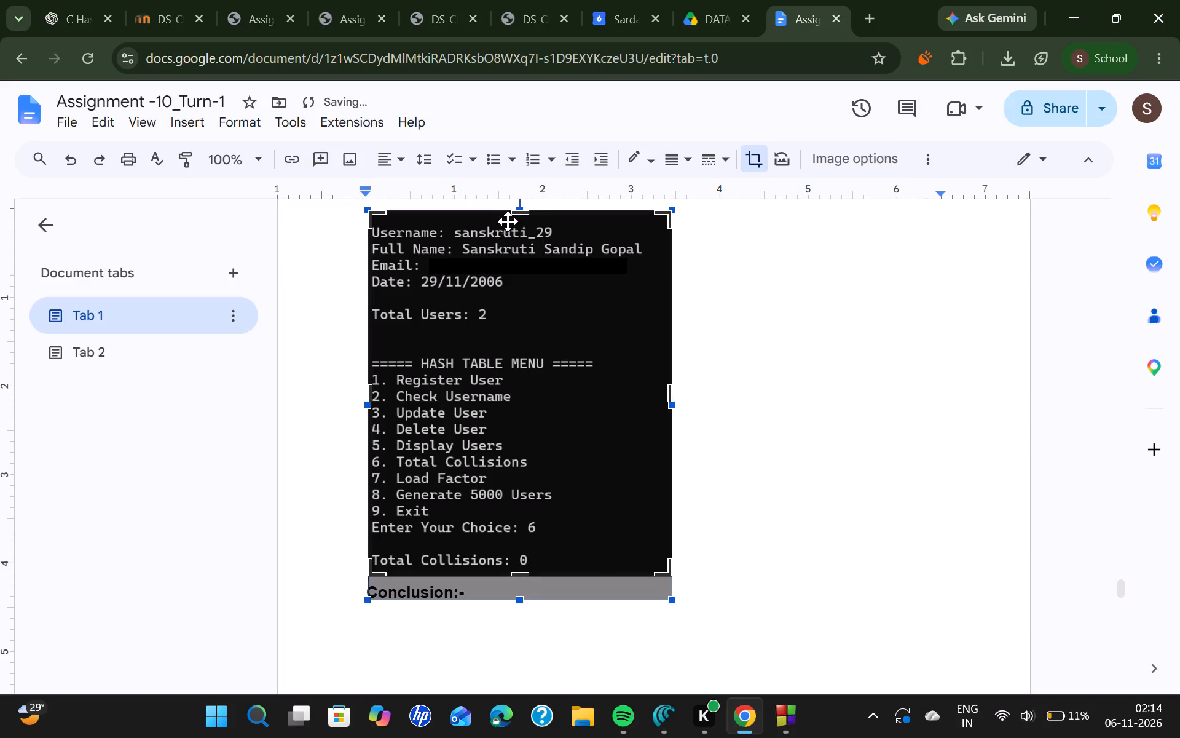
left_click_drag(520, 216, 522, 226)
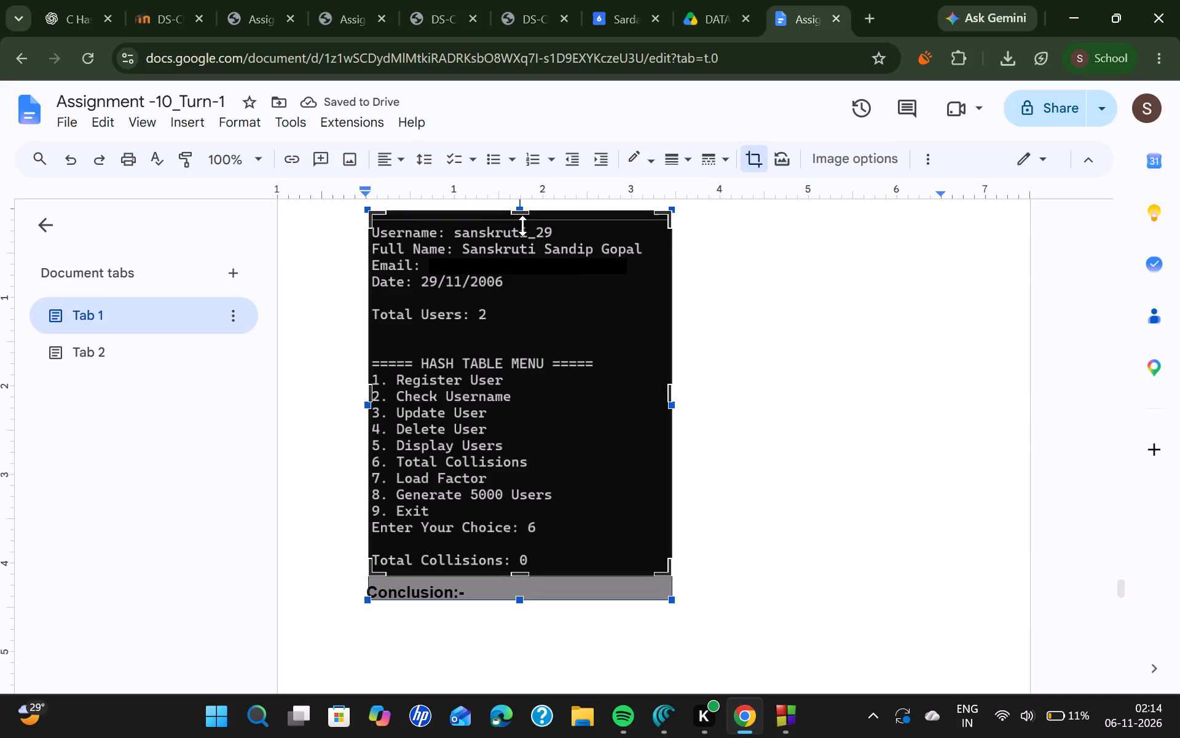
left_click_drag(522, 226, 523, 227)
scroll(648, 292, "up", 2)
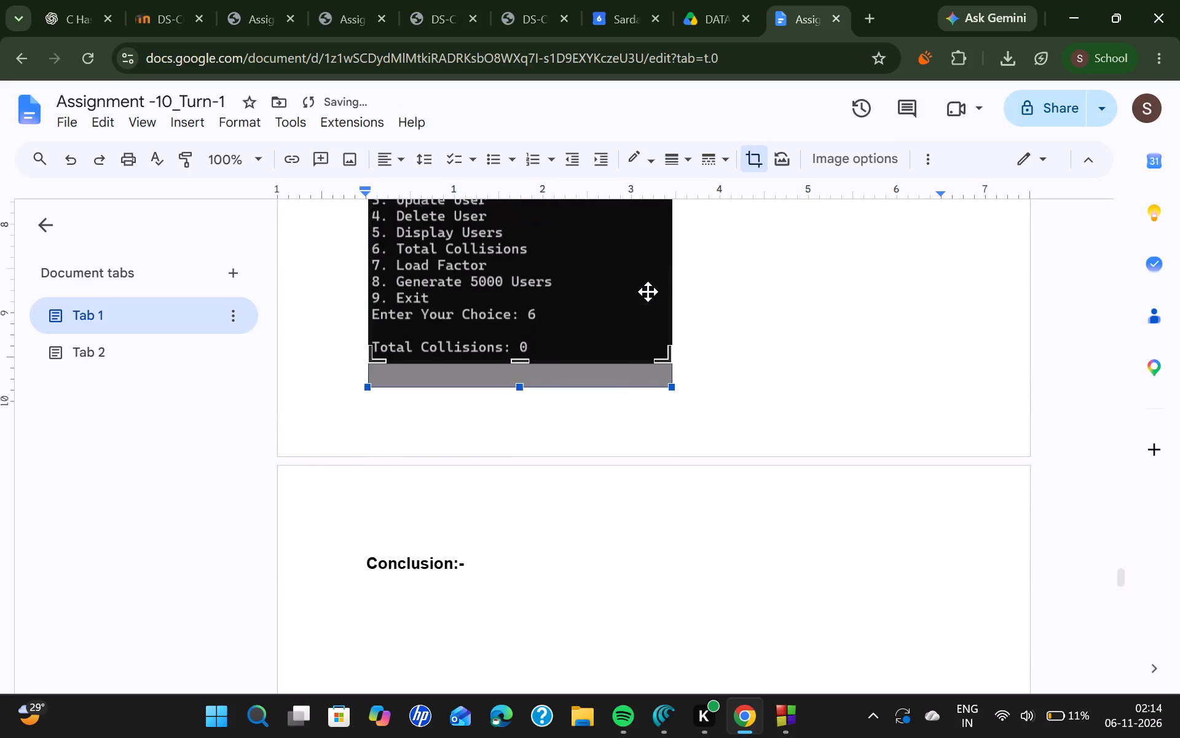
scroll(648, 292, "up", 2)
left_click(712, 339)
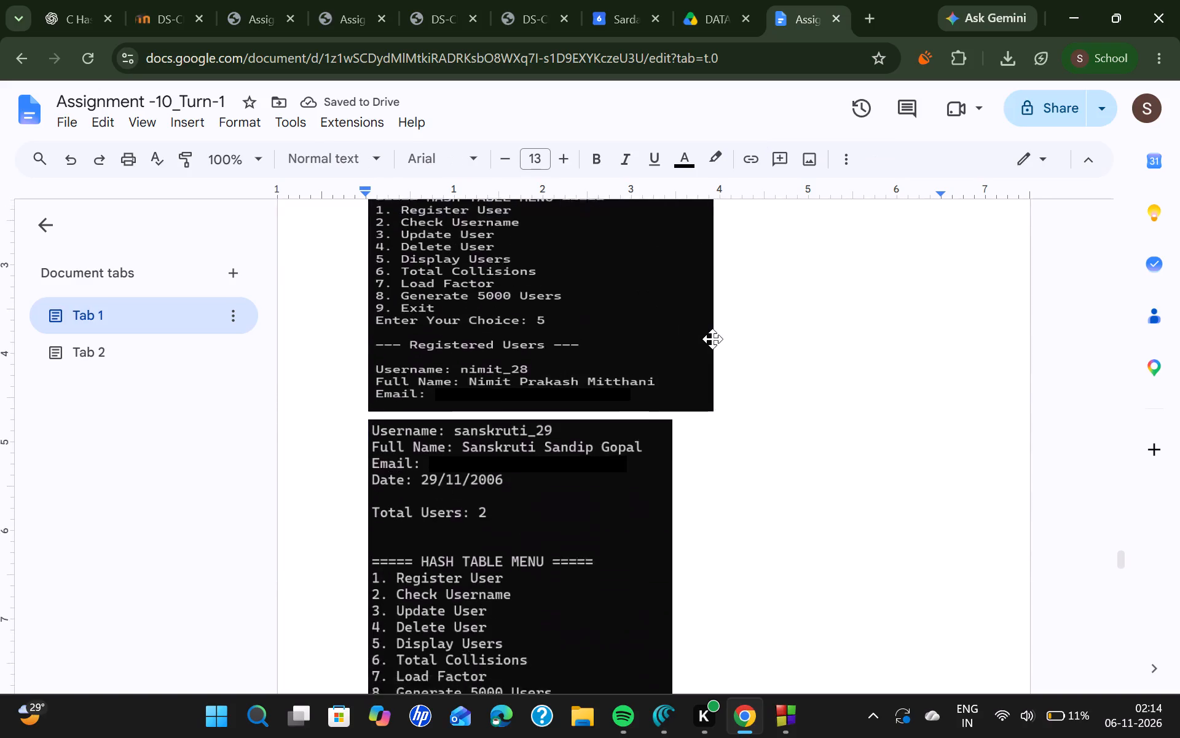
key("Return")
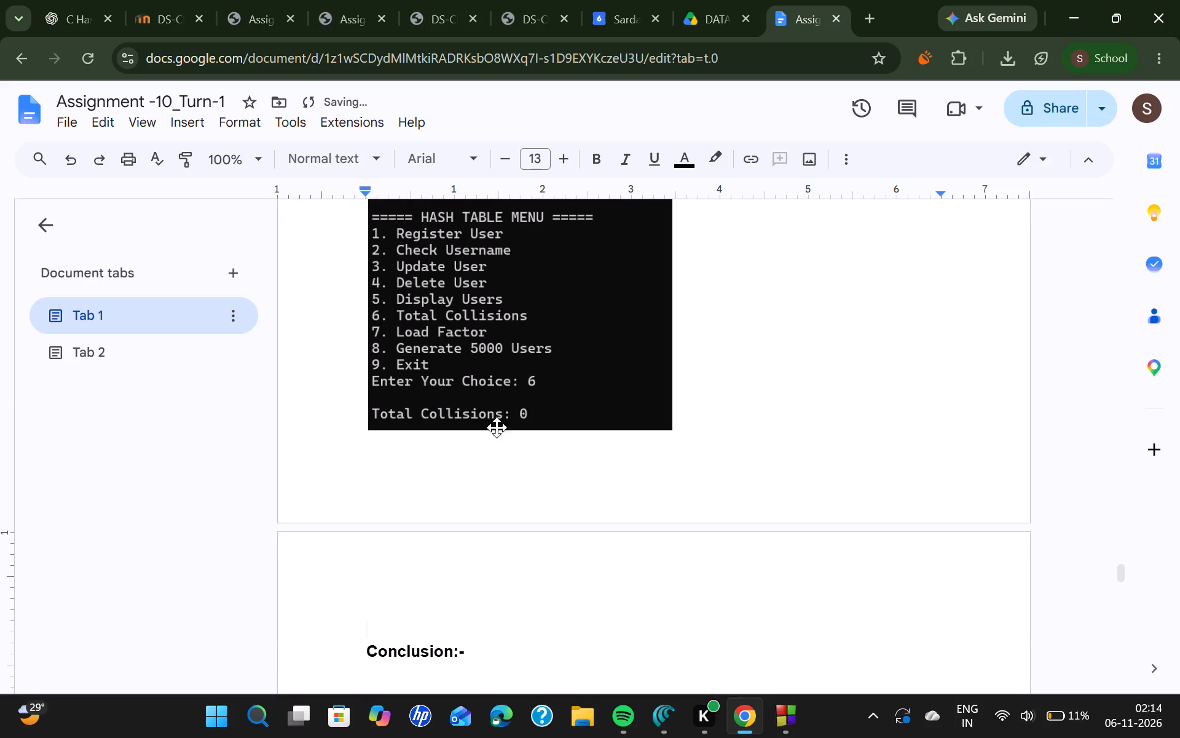
left_click(191, 116)
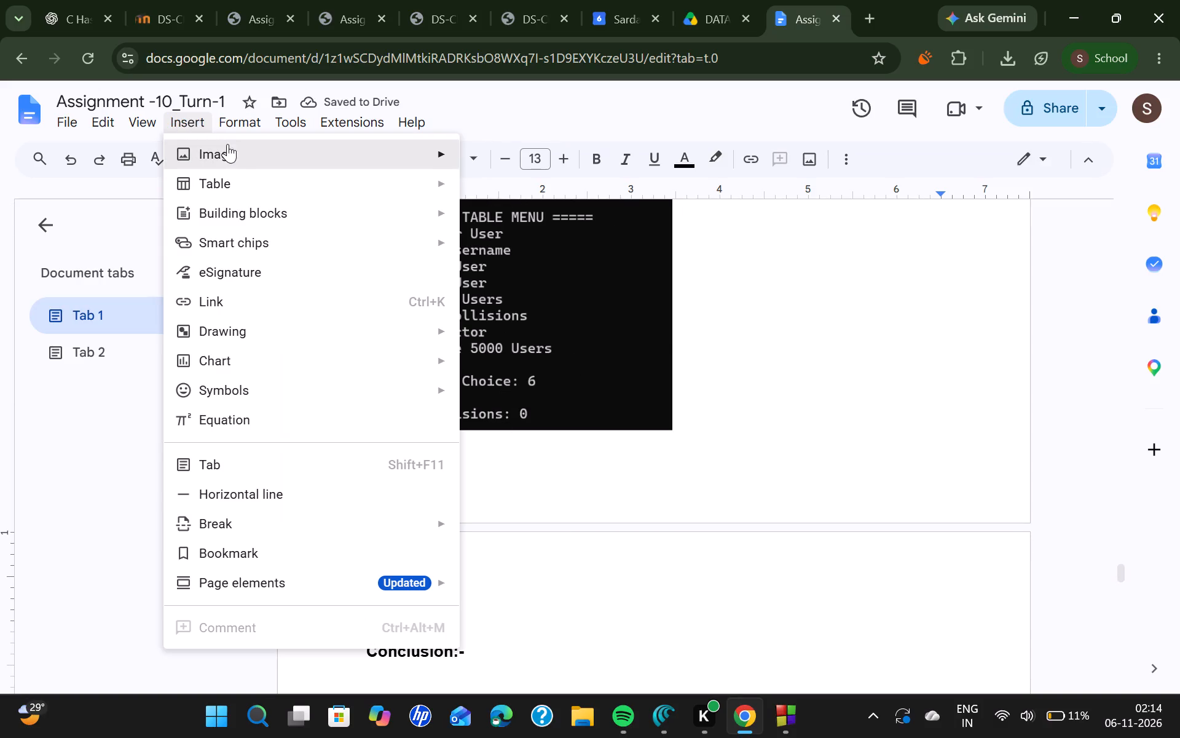
left_click(466, 161)
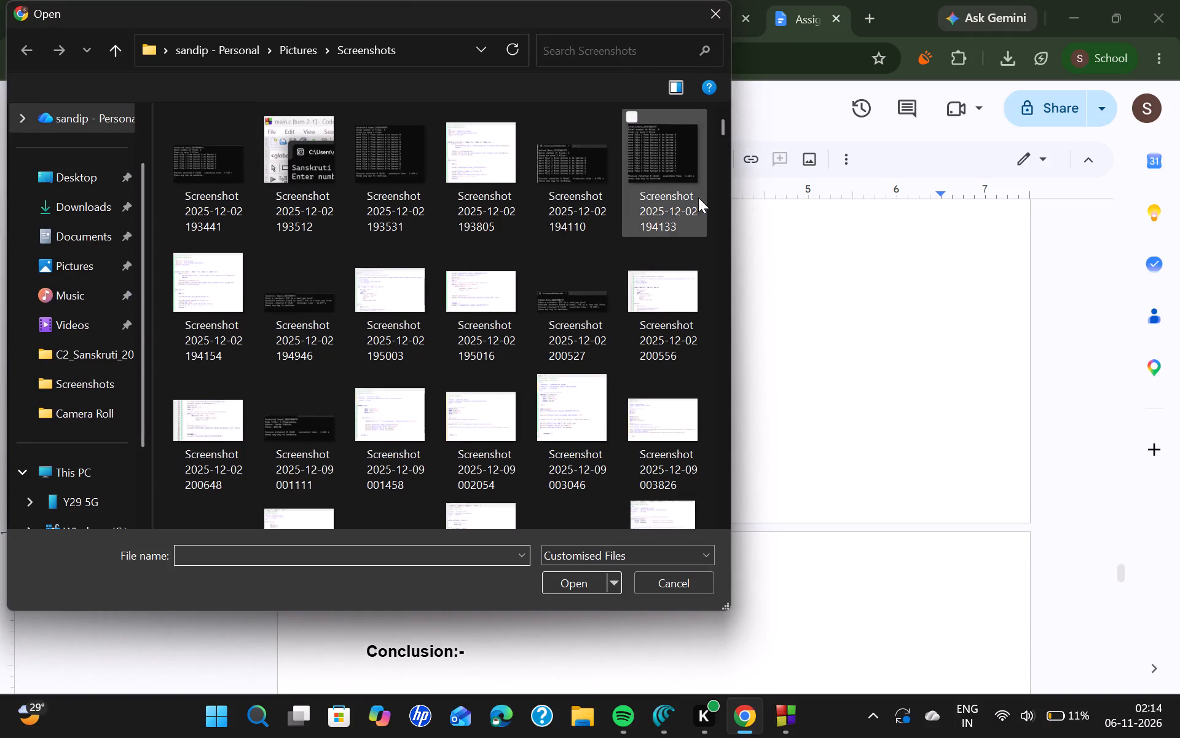
left_click_drag(720, 136, 699, 520)
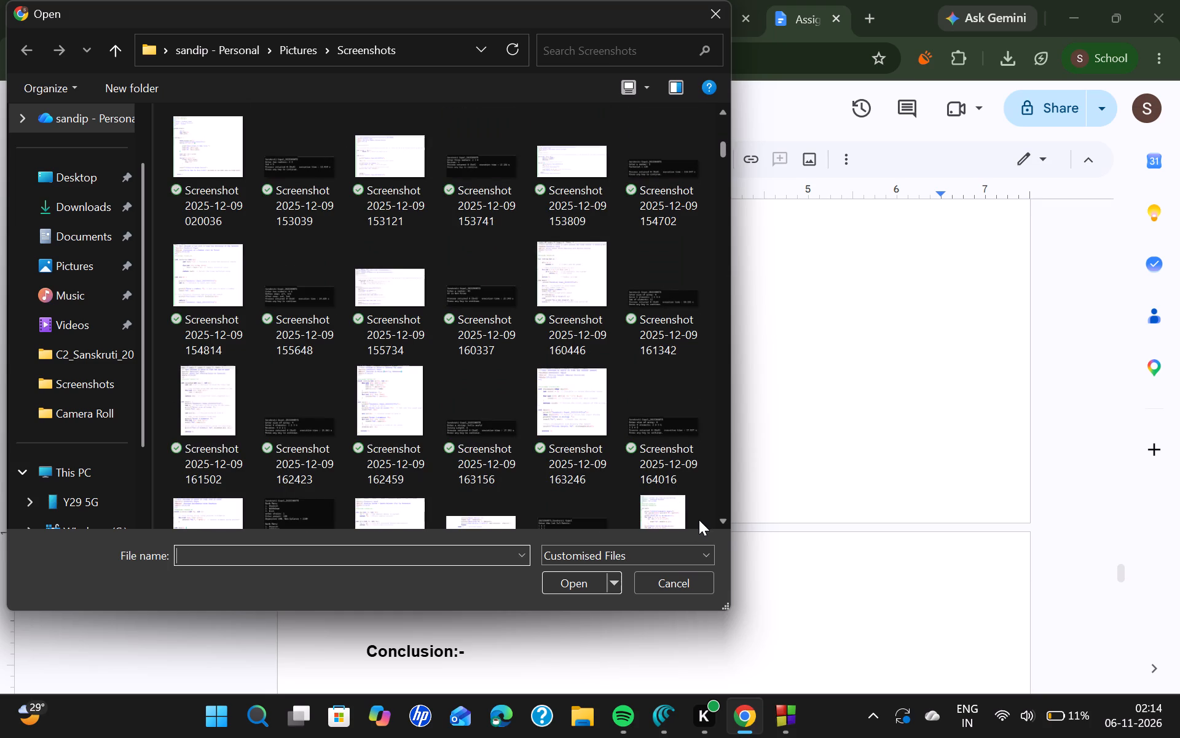
left_click_drag(699, 520, 720, 525)
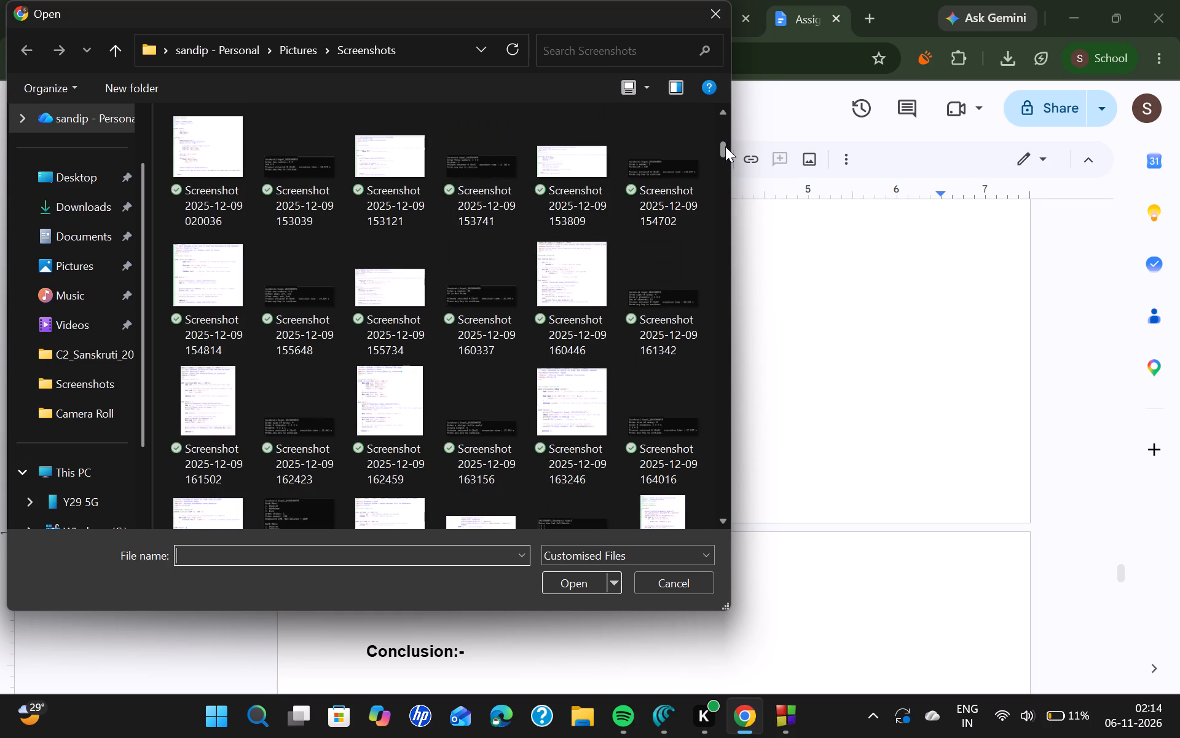
triple_click(724, 149)
triple_click(724, 149)
left_click(725, 514)
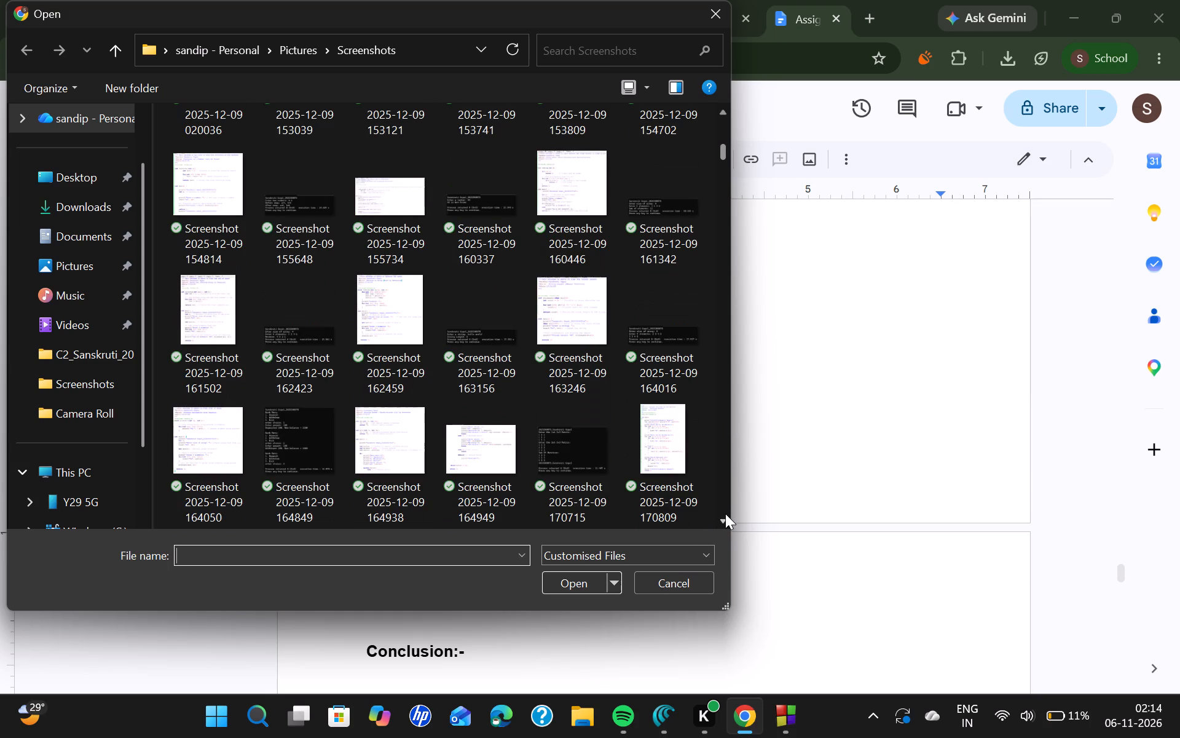
left_click_drag(723, 153, 731, 209)
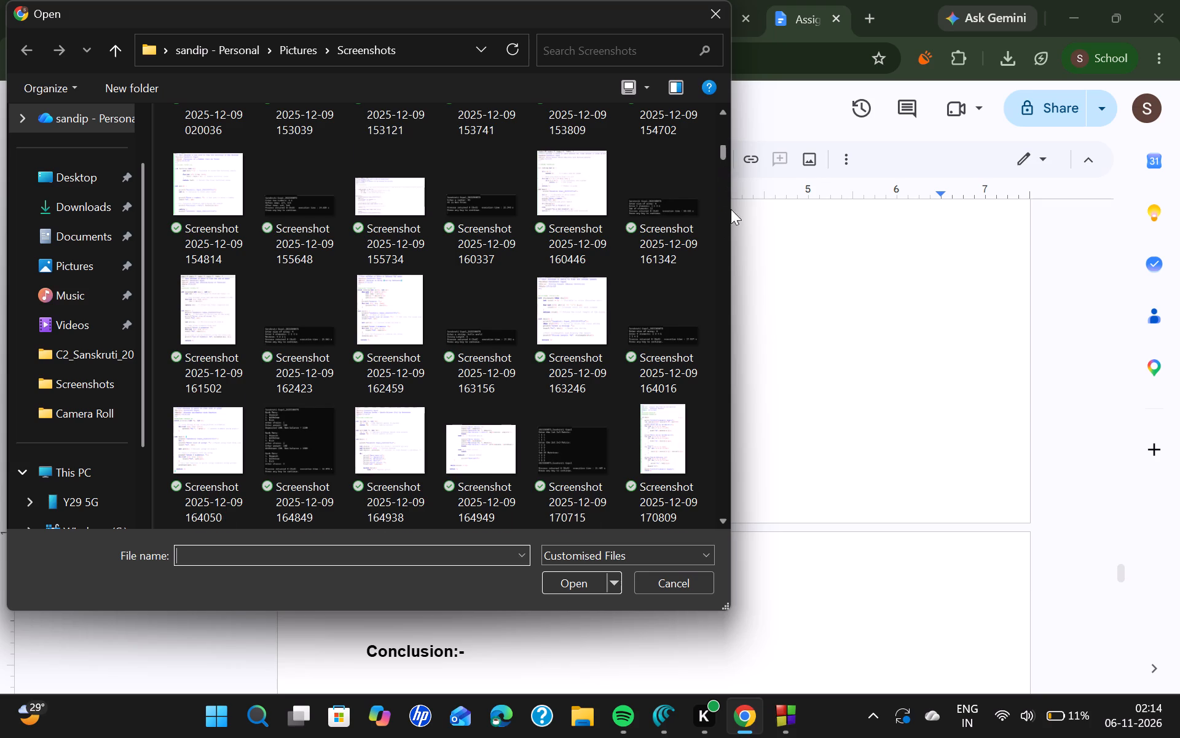
left_click_drag(731, 209, 731, 255)
left_click_drag(731, 255, 728, 453)
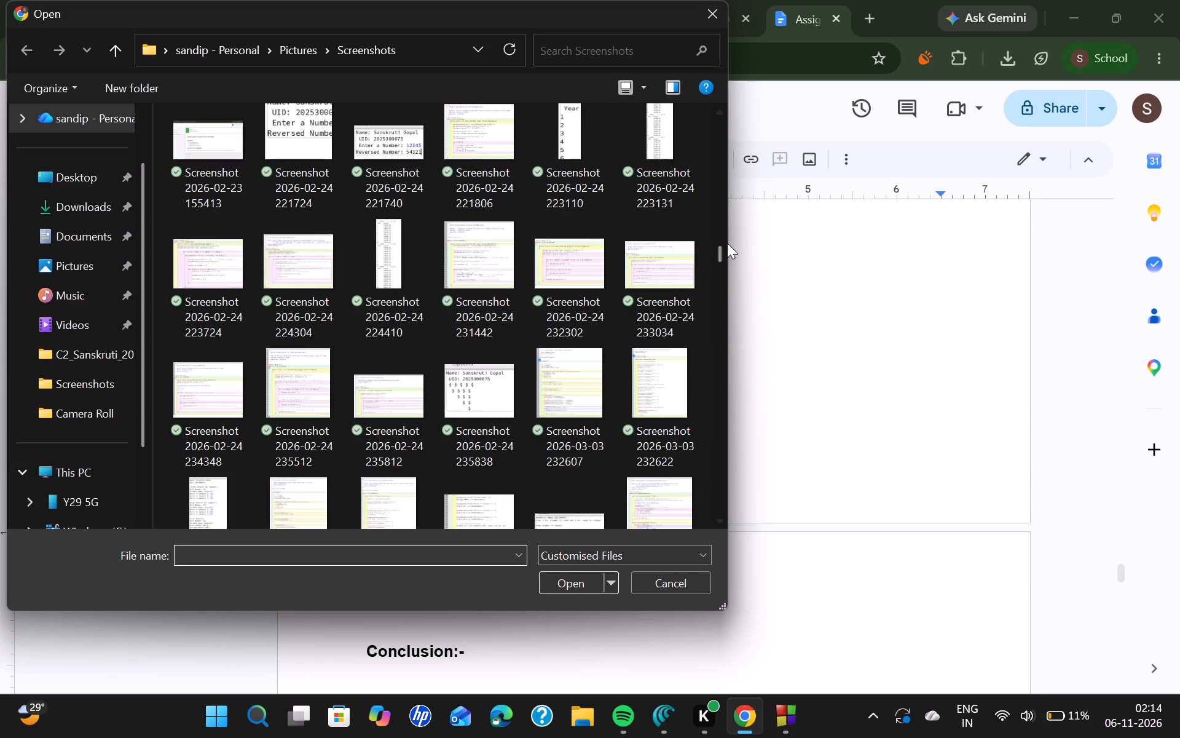
left_click_drag(717, 253, 720, 449)
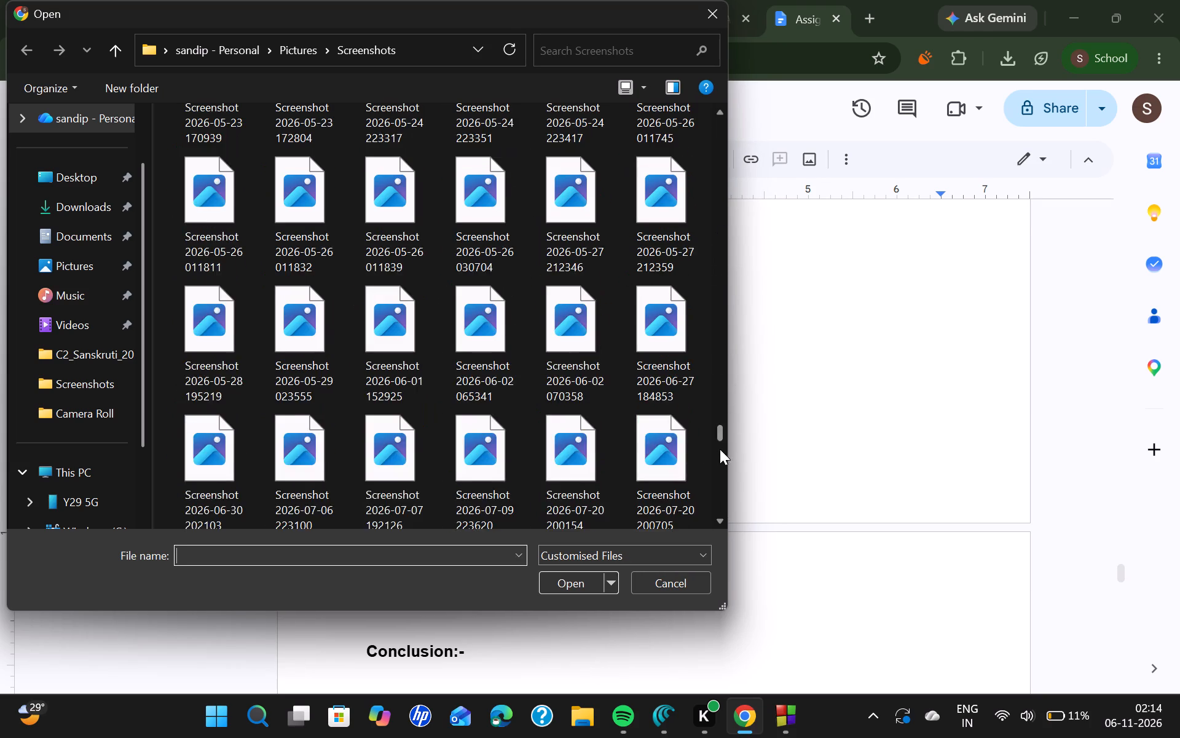
left_click_drag(720, 449, 725, 502)
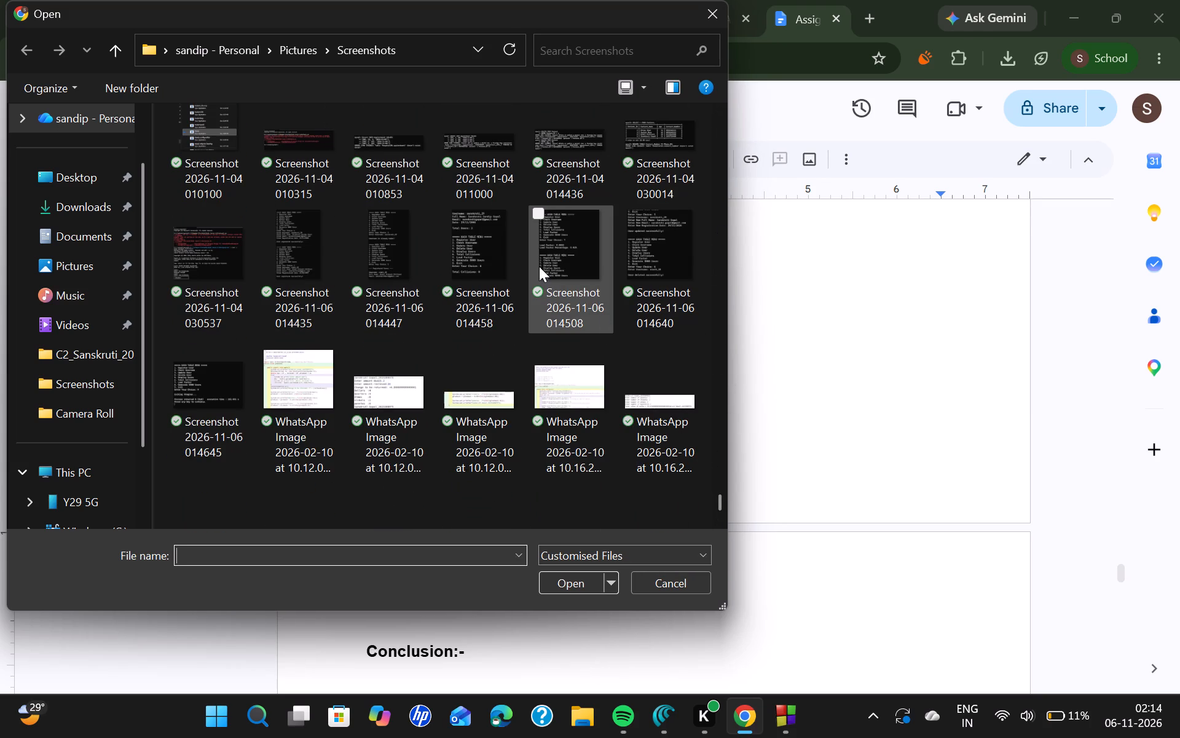
left_click(554, 265)
left_click(564, 581)
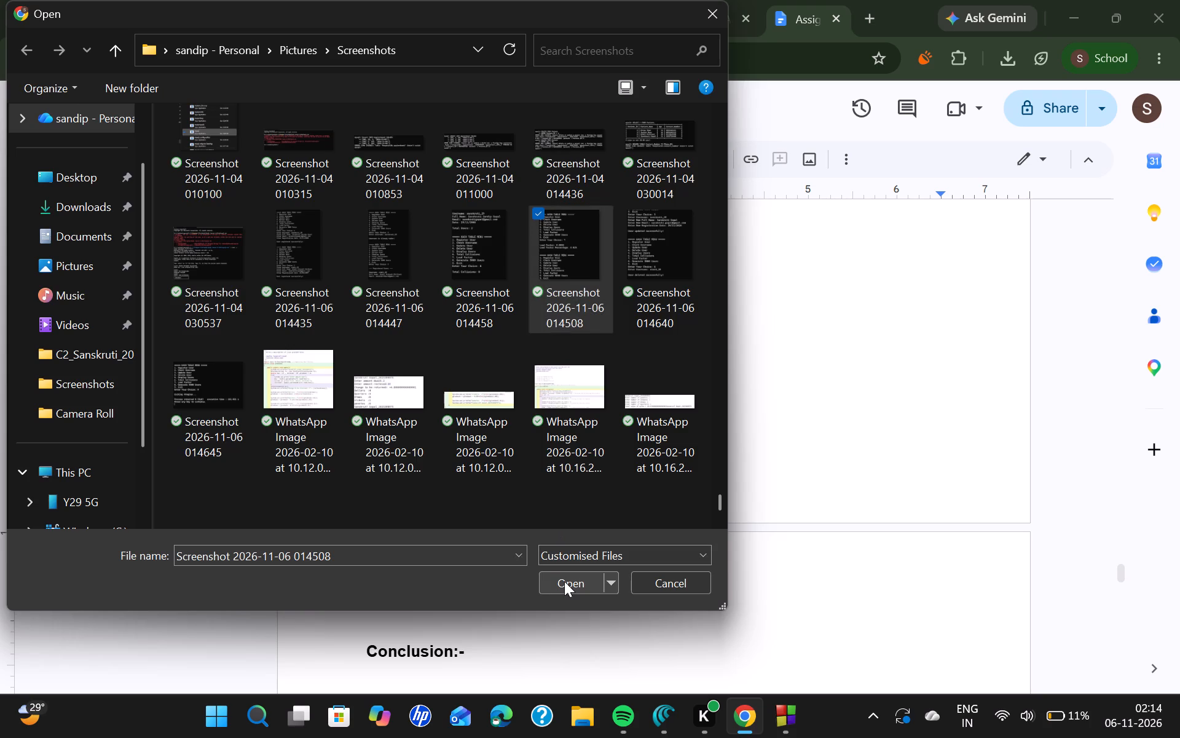
left_click(564, 581)
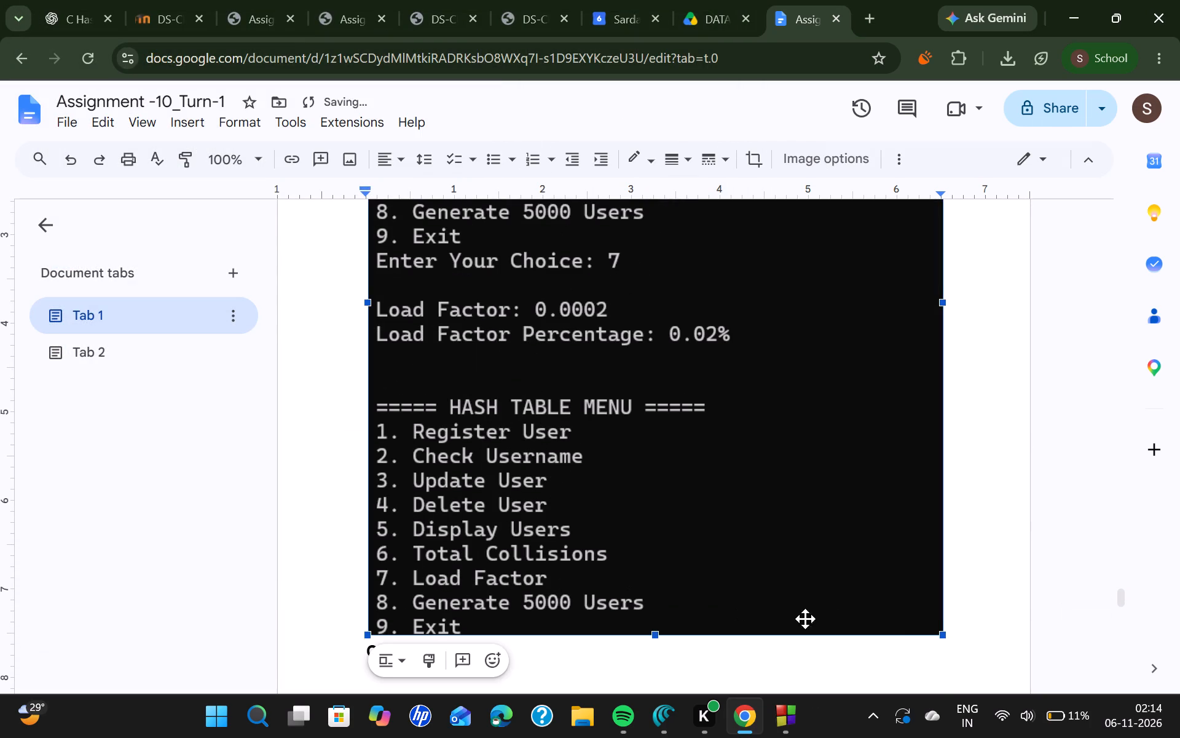
Scale the load factor screenshot down proportionally to about 4.2 inches wide.
left_click_drag(940, 636, 828, 490)
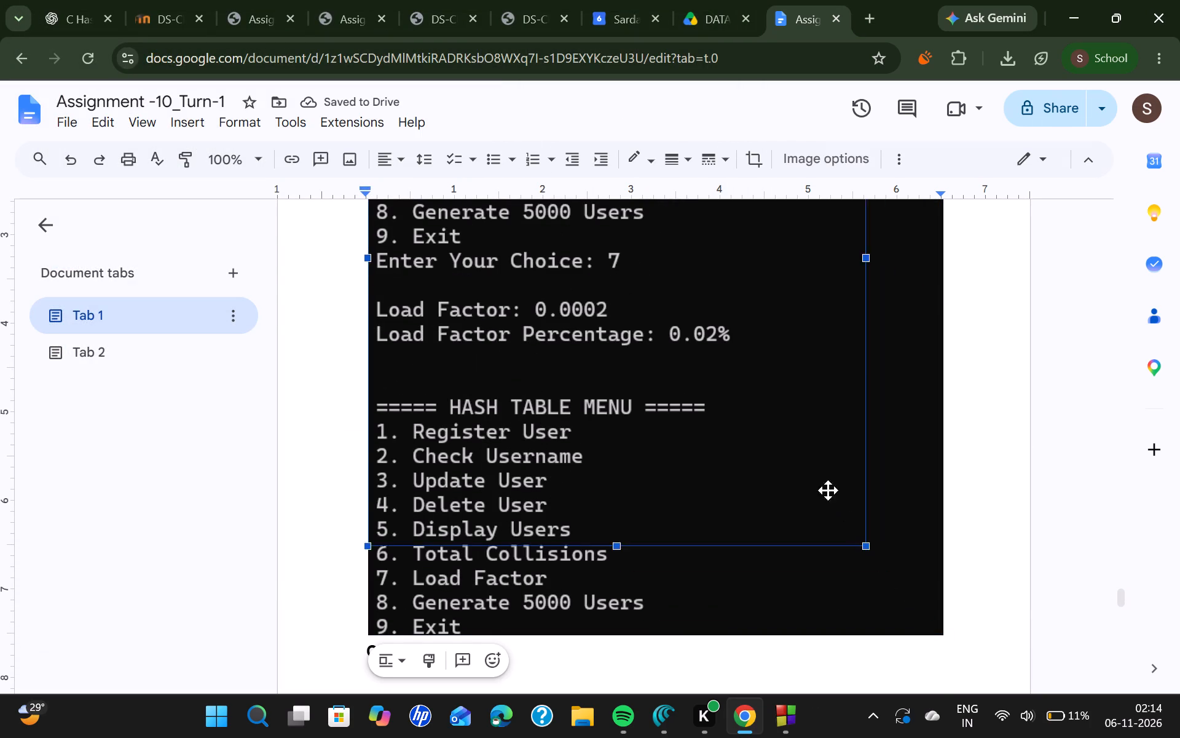
left_click_drag(828, 490, 790, 429)
scroll(790, 429, "up", 7)
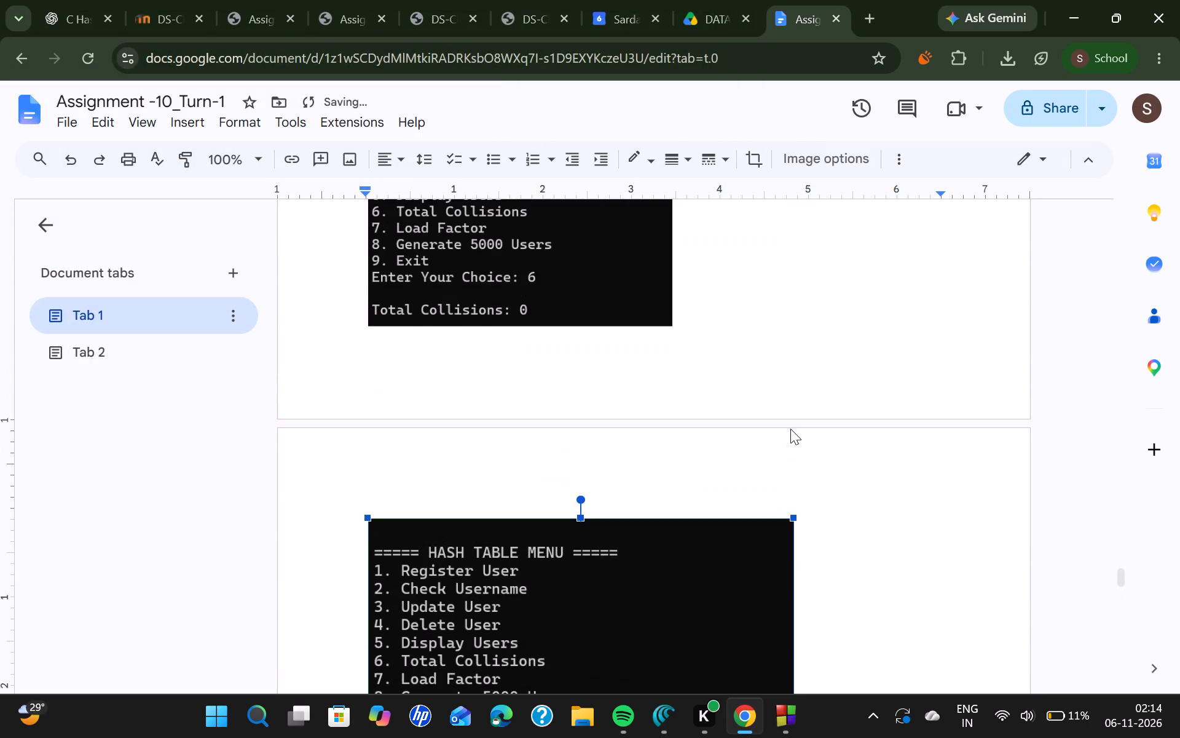
scroll(790, 429, "down", 4)
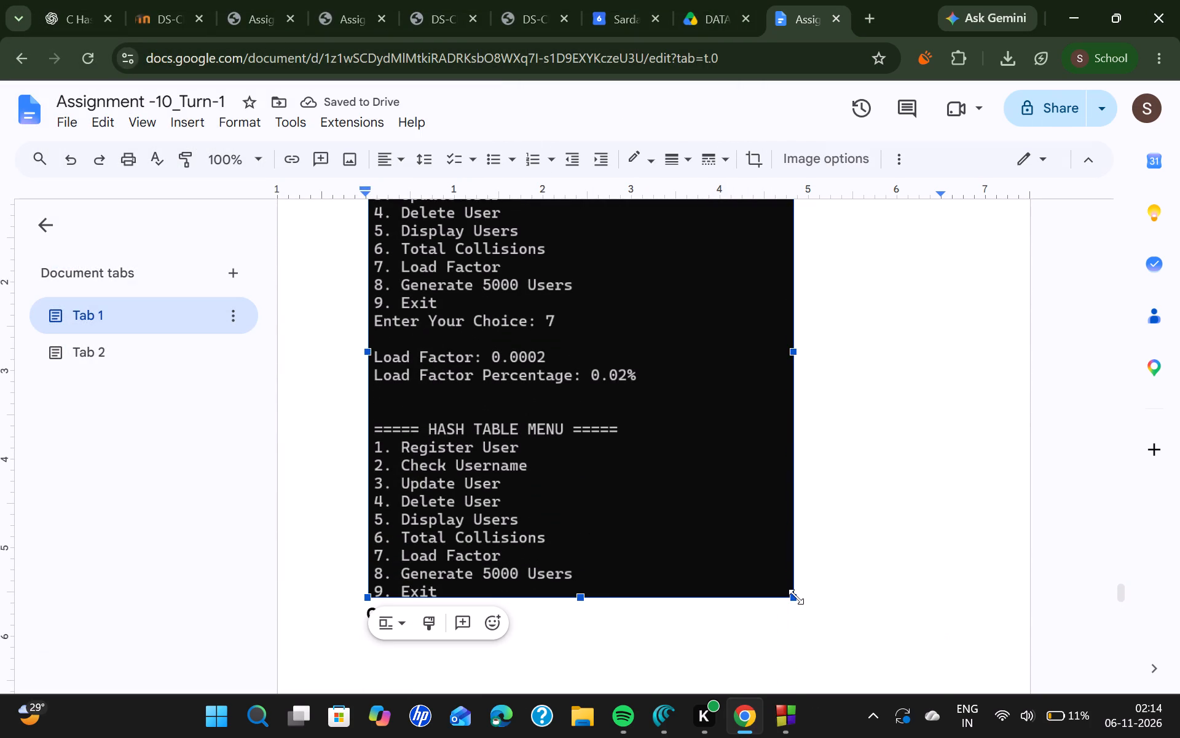
left_click_drag(794, 595, 742, 472)
scroll(742, 472, "right", 1)
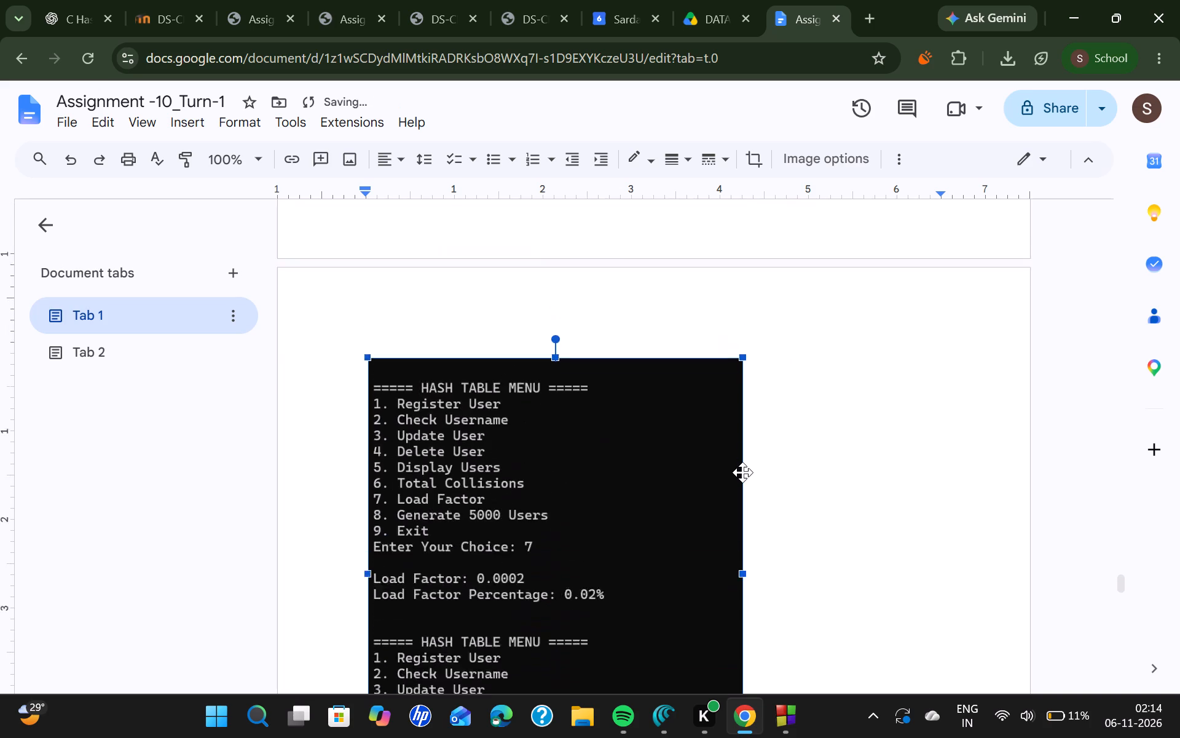
scroll(742, 472, "right", 1)
left_click(764, 471)
key("Return")
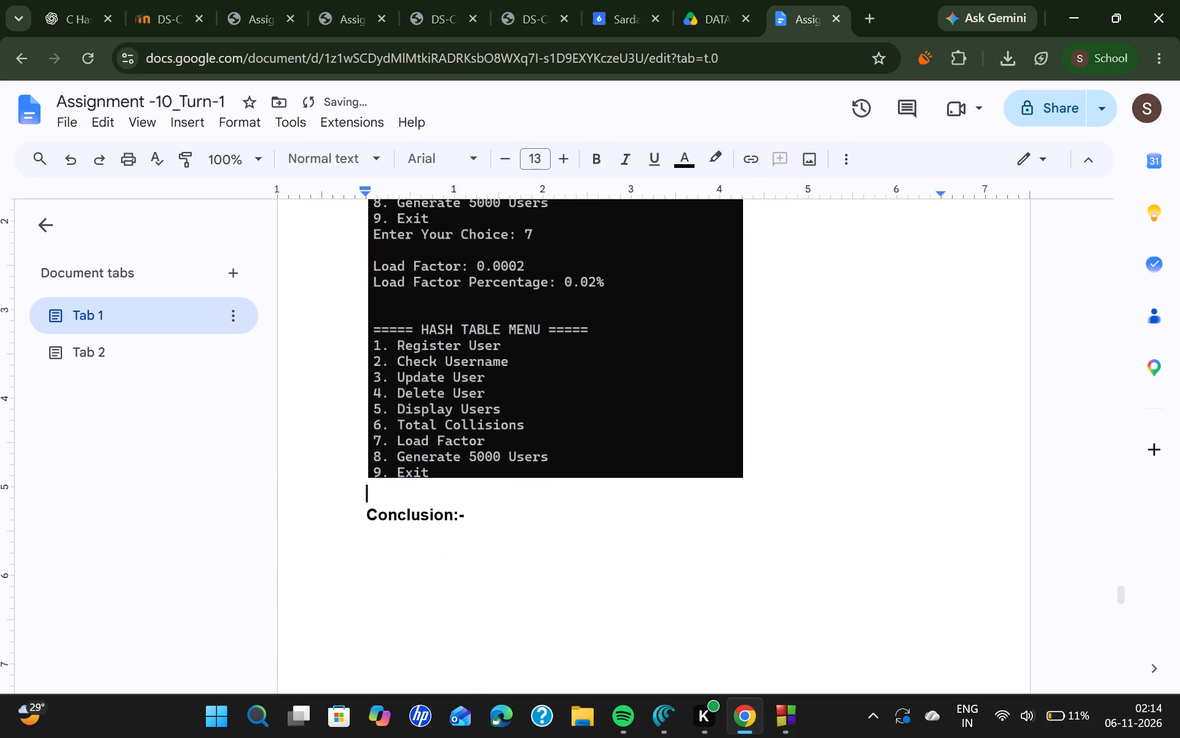
left_click(251, 121)
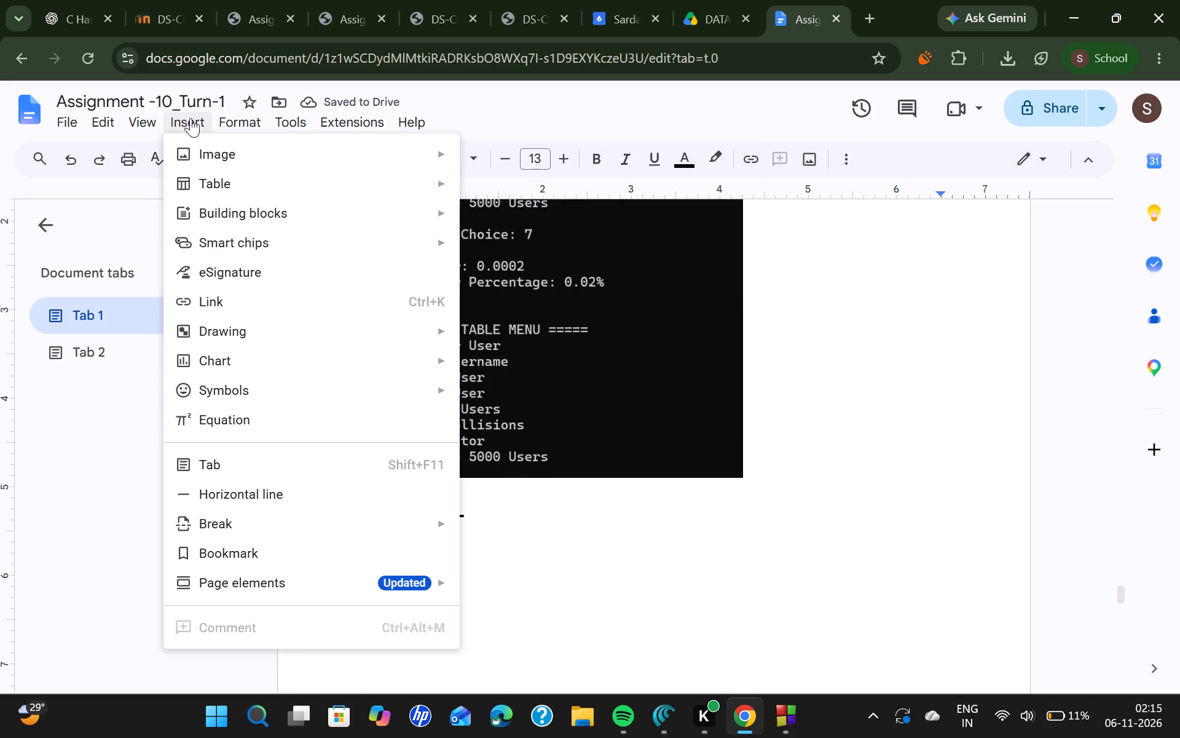
left_click(478, 157)
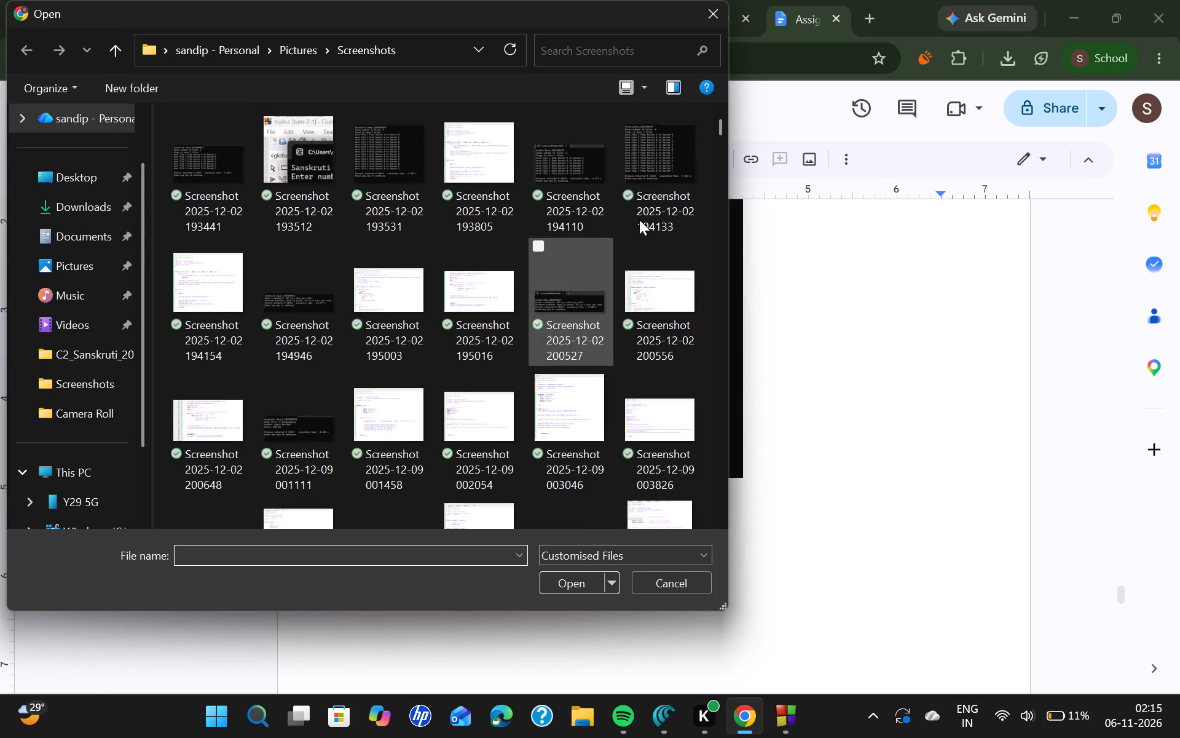
left_click_drag(723, 135, 730, 374)
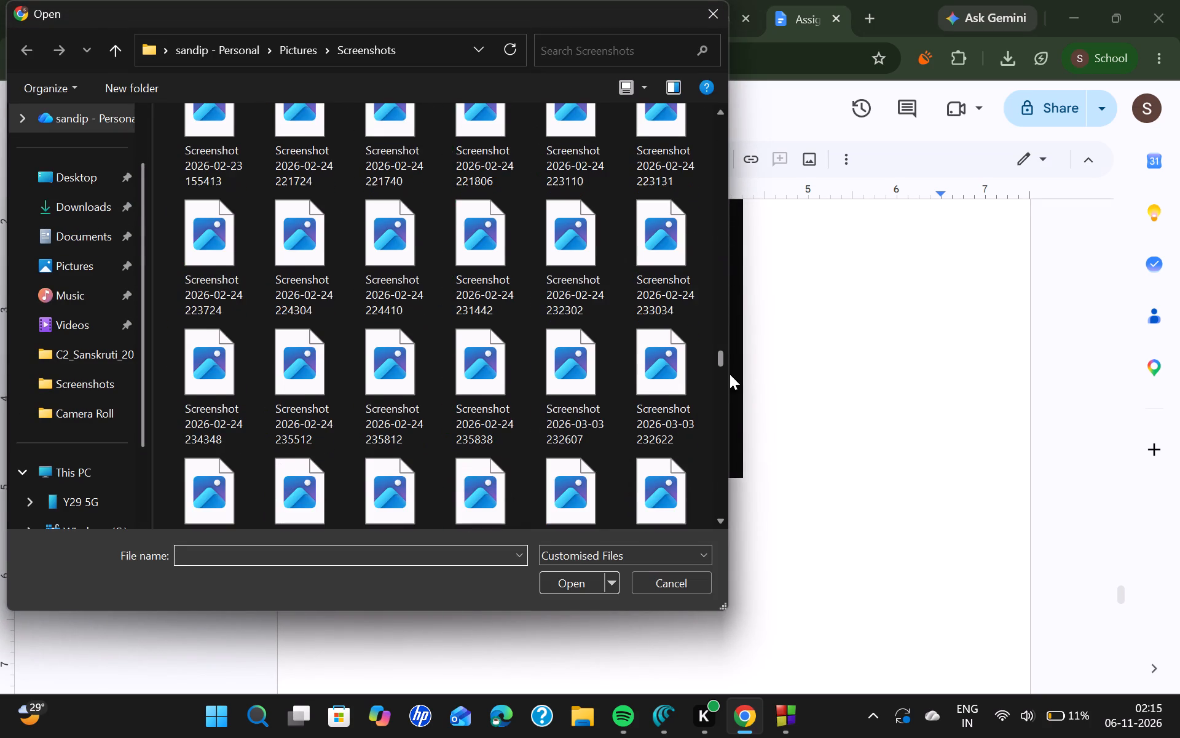
left_click_drag(730, 374, 724, 513)
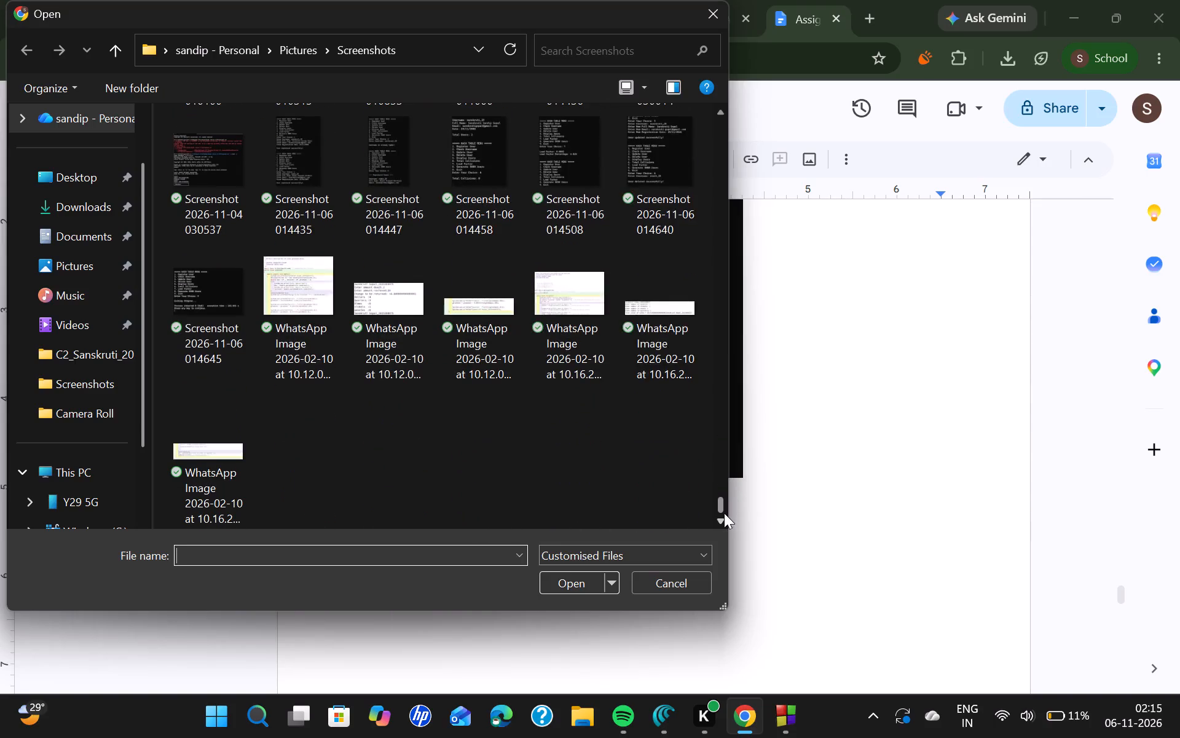
left_click(643, 195)
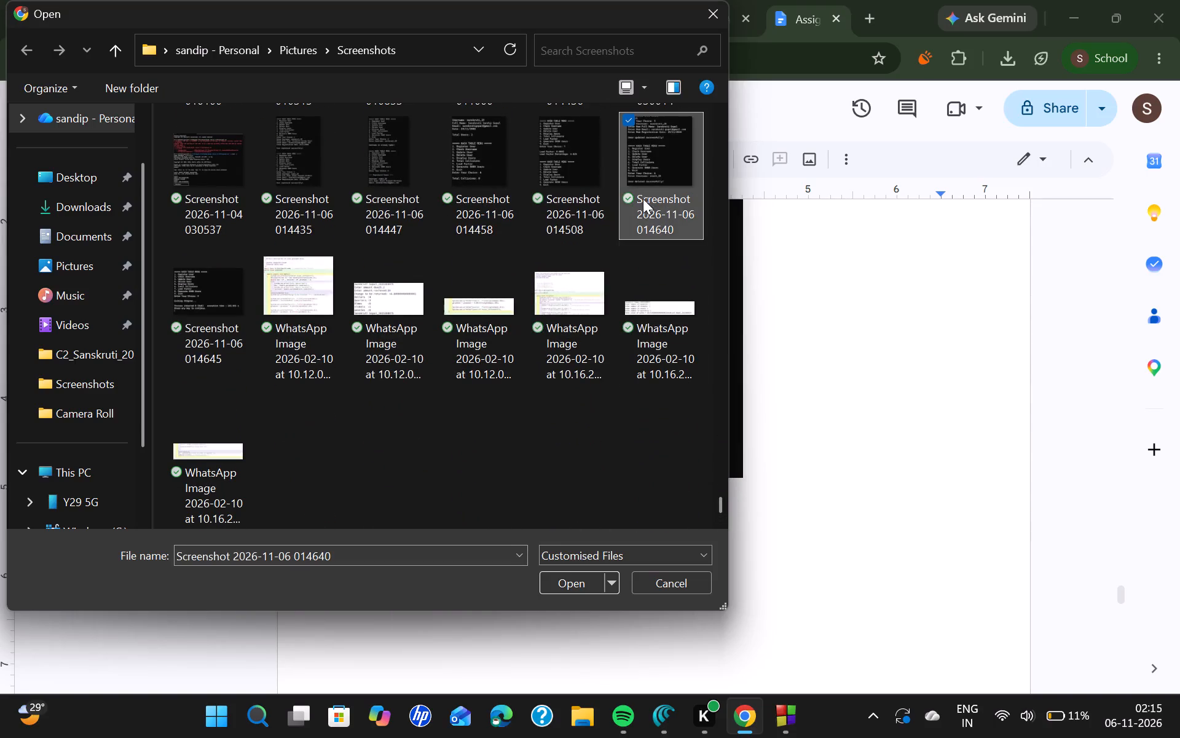
left_click(560, 575)
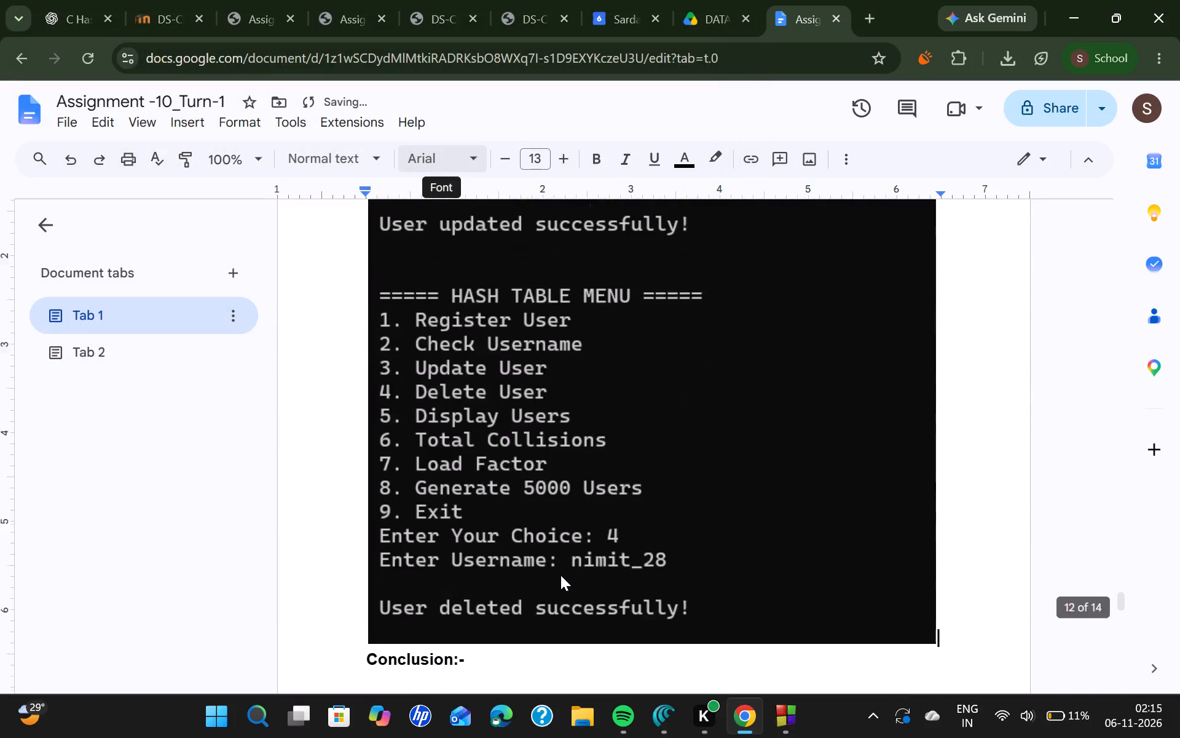
Scale the user update and delete screenshot down proportionally so it takes less space above the Conclusion heading.
scroll(560, 575, "up", 8)
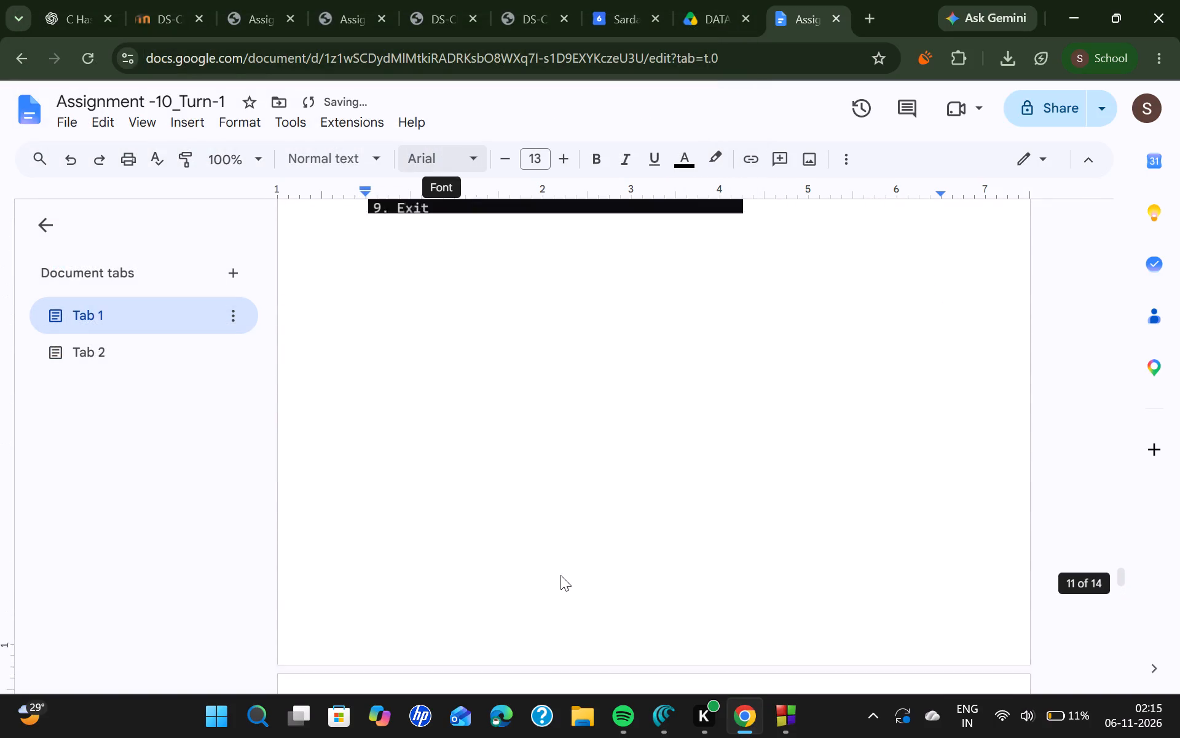
scroll(560, 575, "up", 3)
scroll(560, 575, "down", 2)
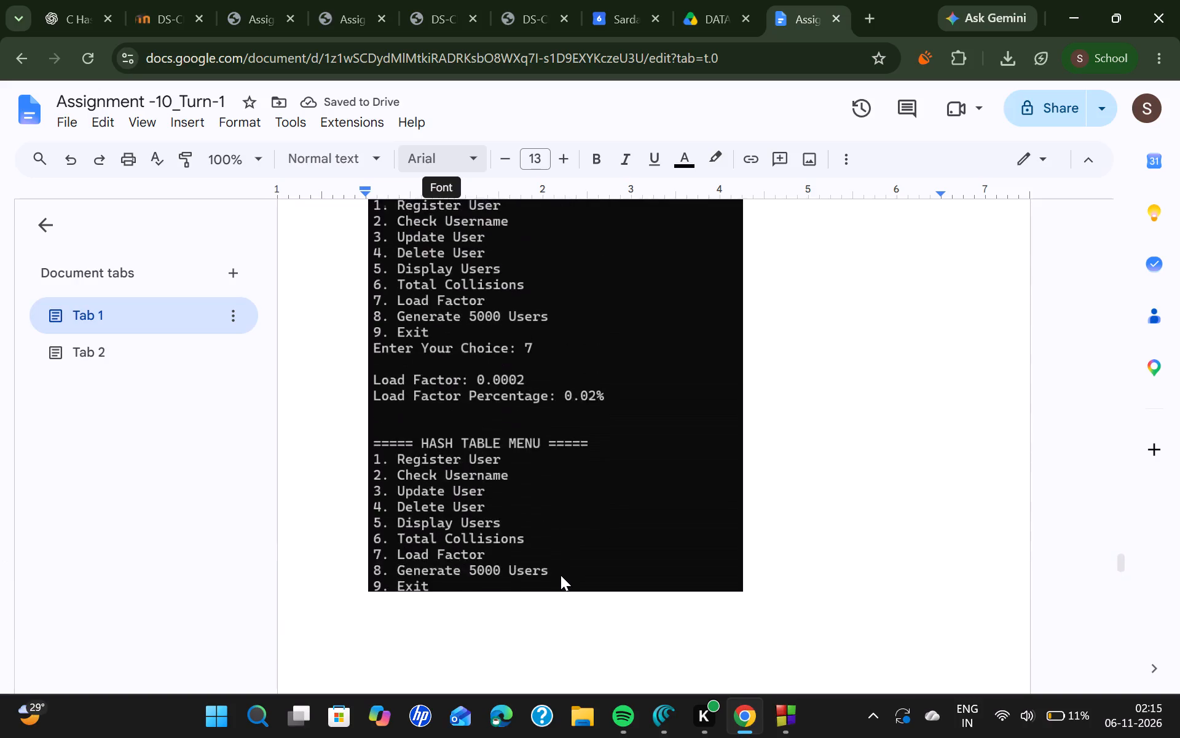
scroll(560, 575, "down", 2)
scroll(560, 575, "up", 1)
left_click_drag(560, 575, 623, 614)
scroll(623, 614, "down", 2)
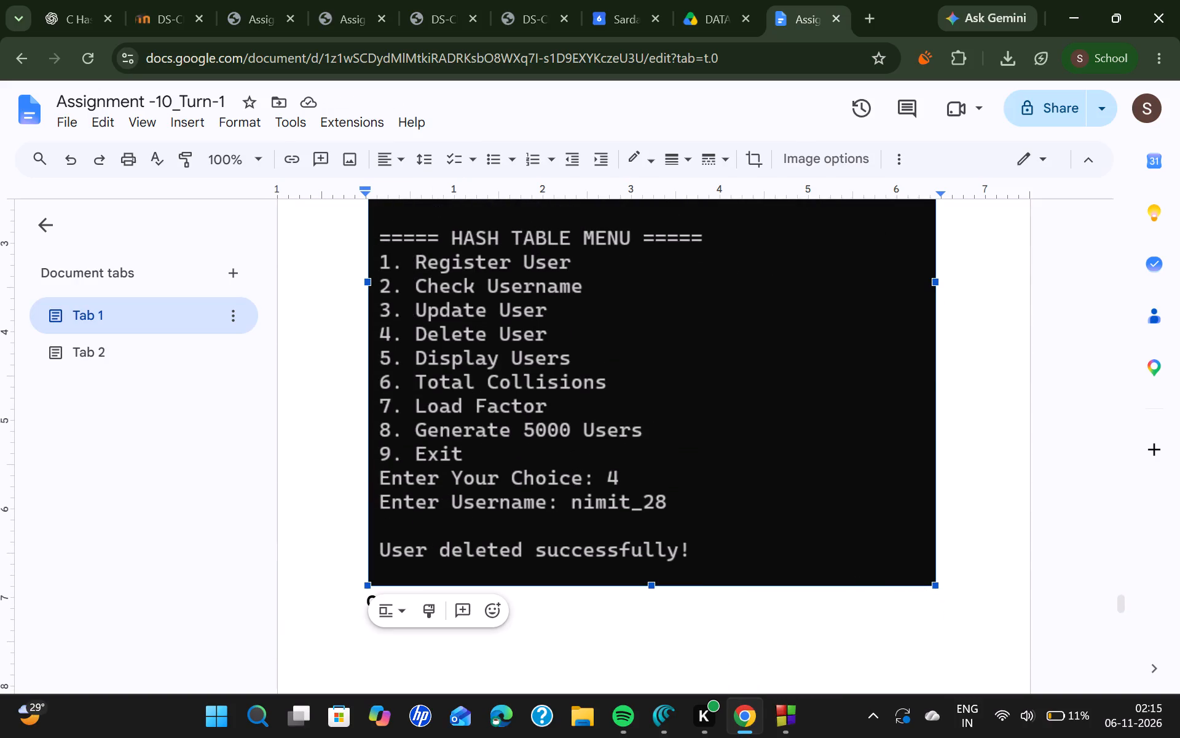
left_click(930, 588)
left_click(940, 582)
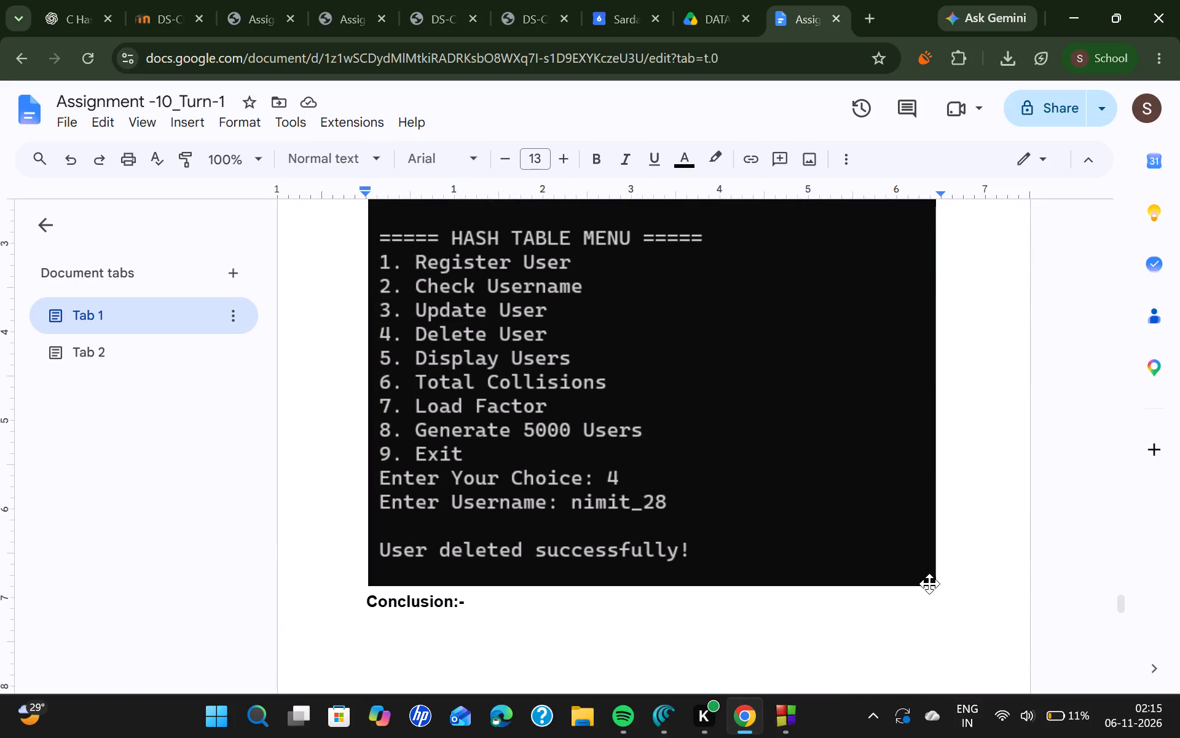
left_click(929, 584)
left_click_drag(935, 589, 792, 406)
Crop the empty black strip off the top of the load factor screenshot.
scroll(792, 406, "up", 7)
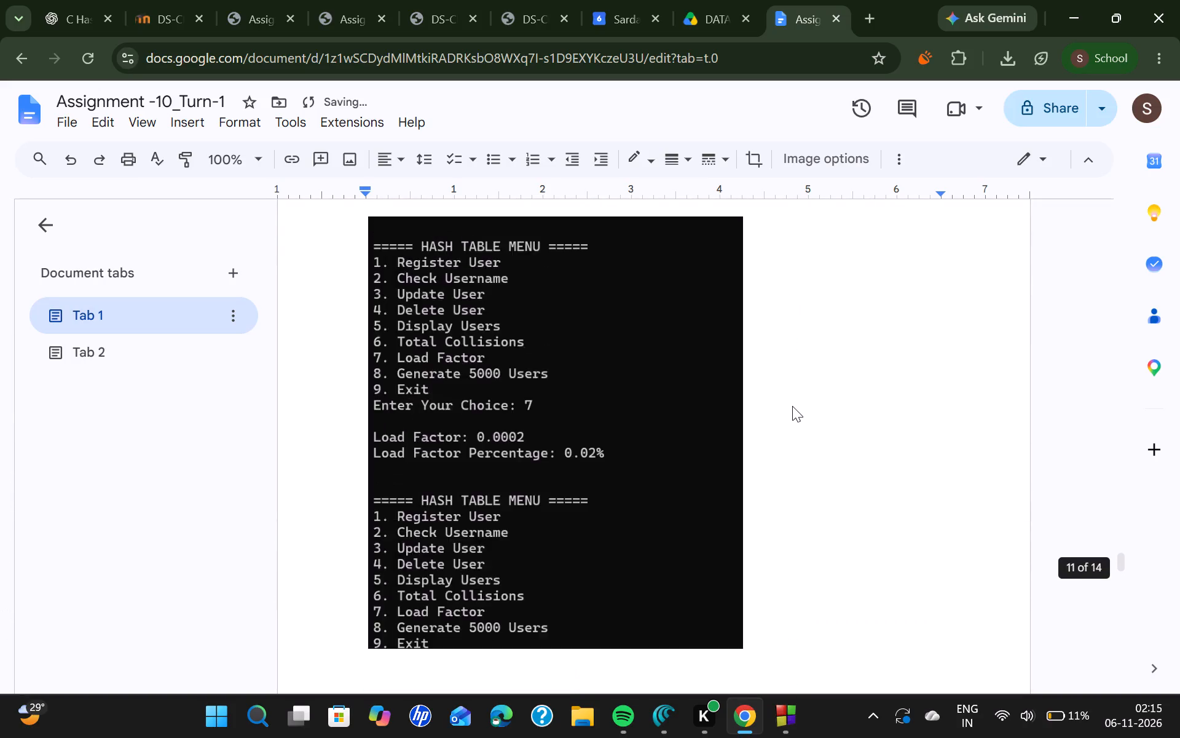
scroll(792, 406, "up", 3)
left_click(676, 364)
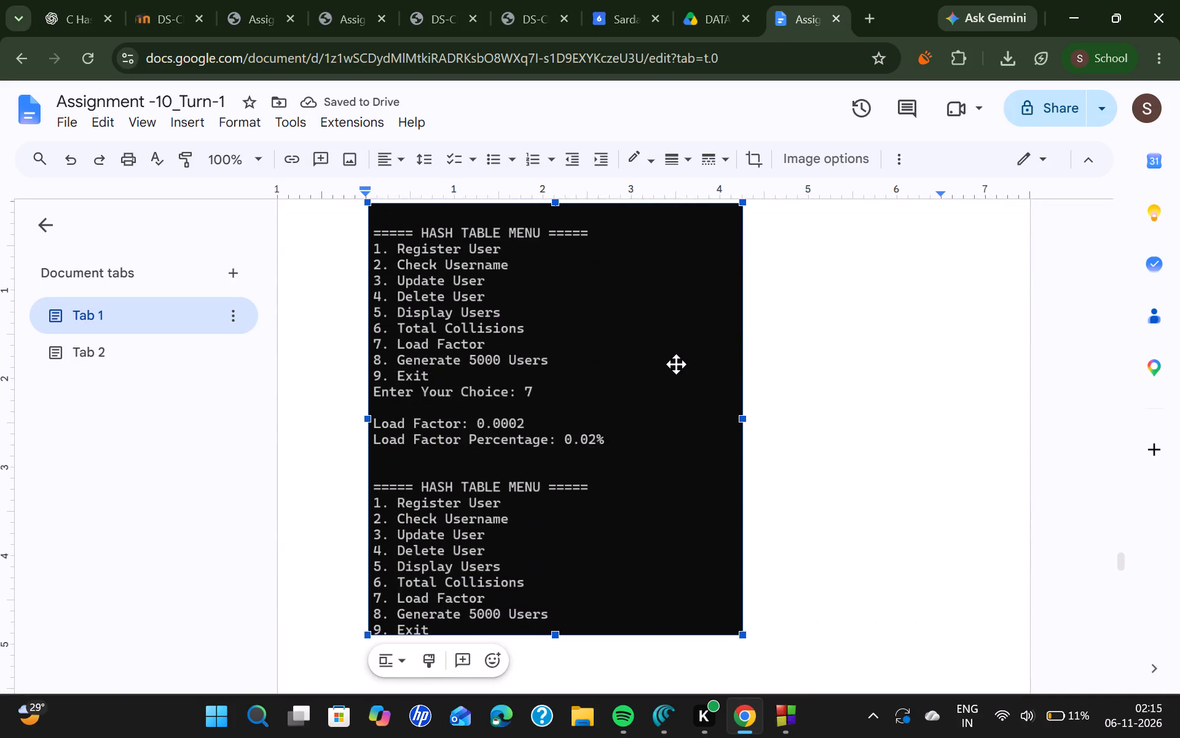
left_click(749, 164)
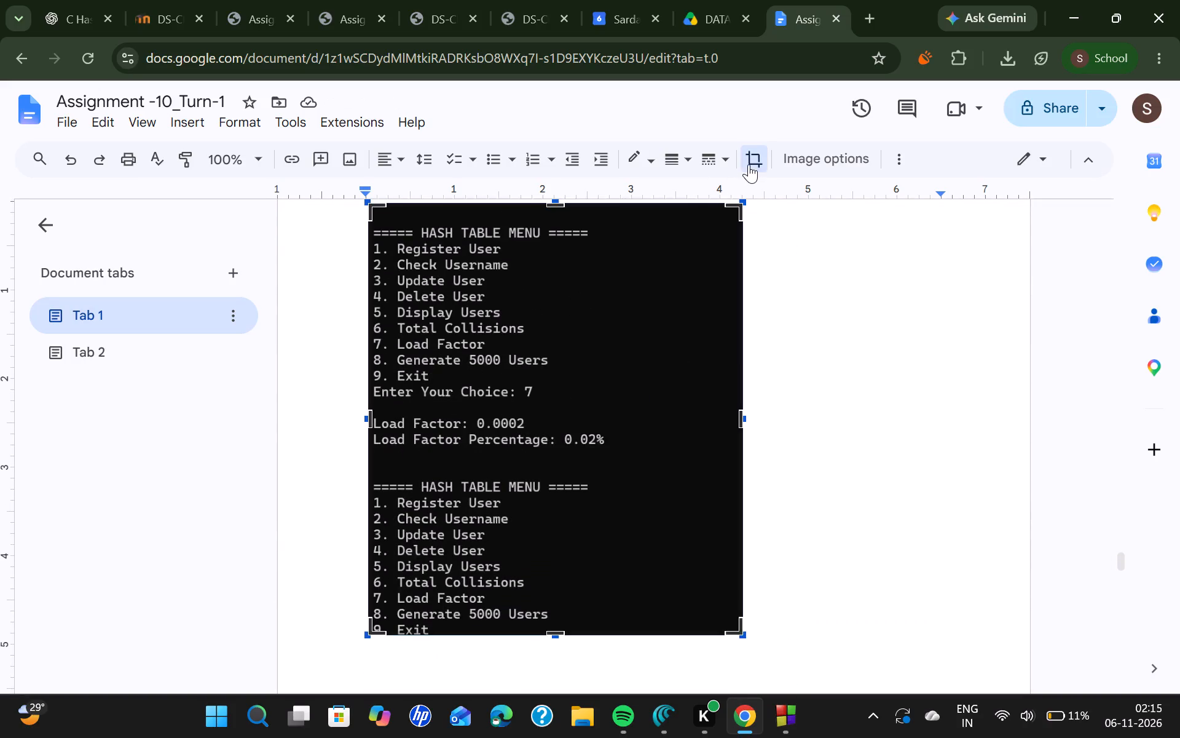
left_click_drag(557, 213, 559, 226)
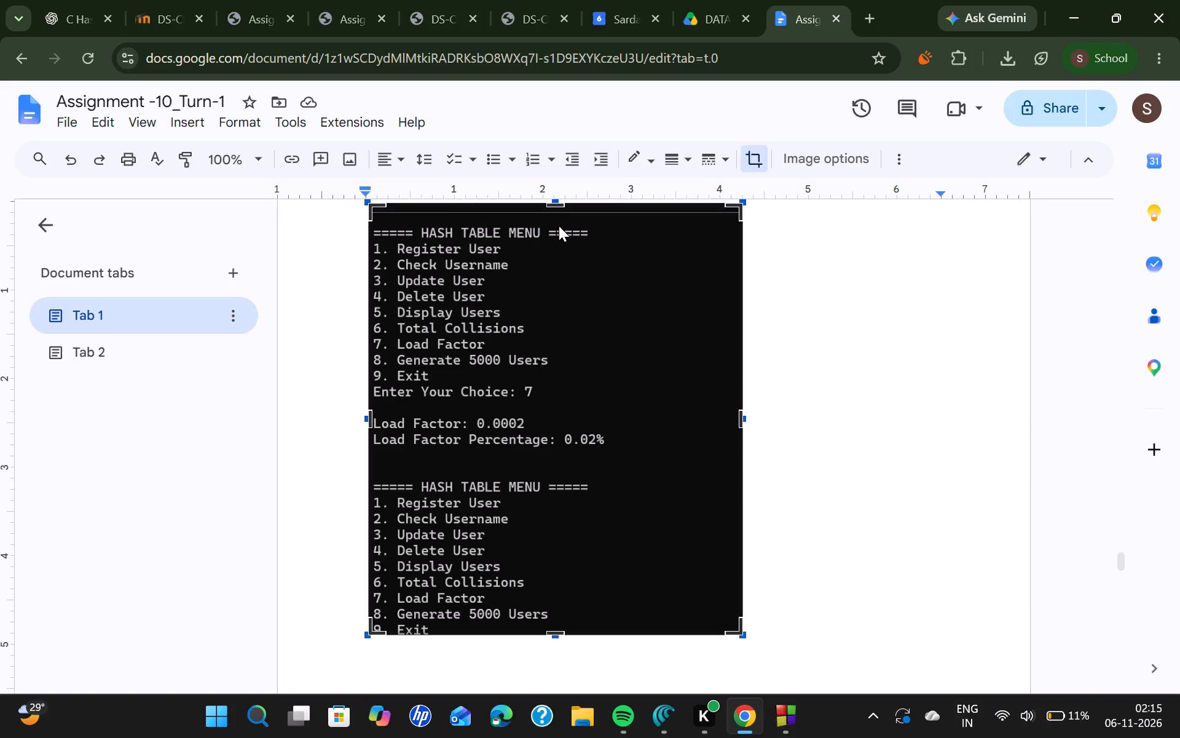
left_click_drag(559, 226, 559, 229)
scroll(696, 330, "down", 2)
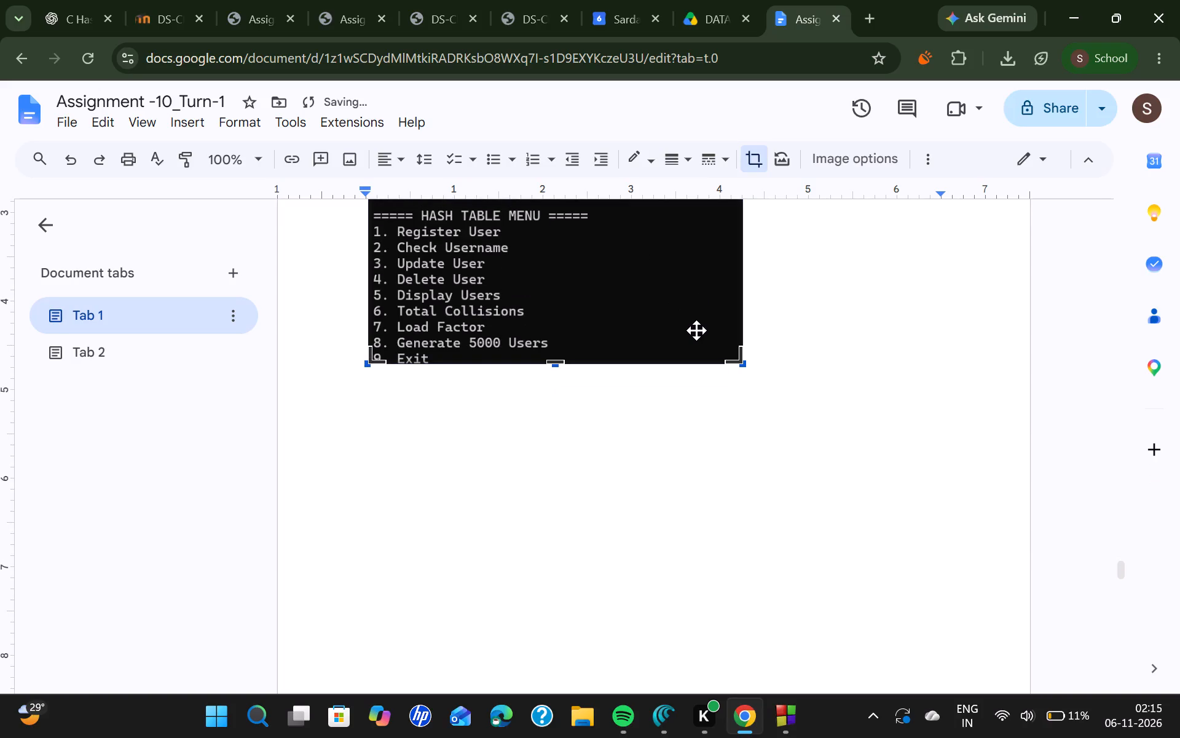
left_click(820, 365)
Crop the empty black strip off the bottom of the user update and delete screenshot, just below "User deleted successfully!".
scroll(820, 365, "down", 5)
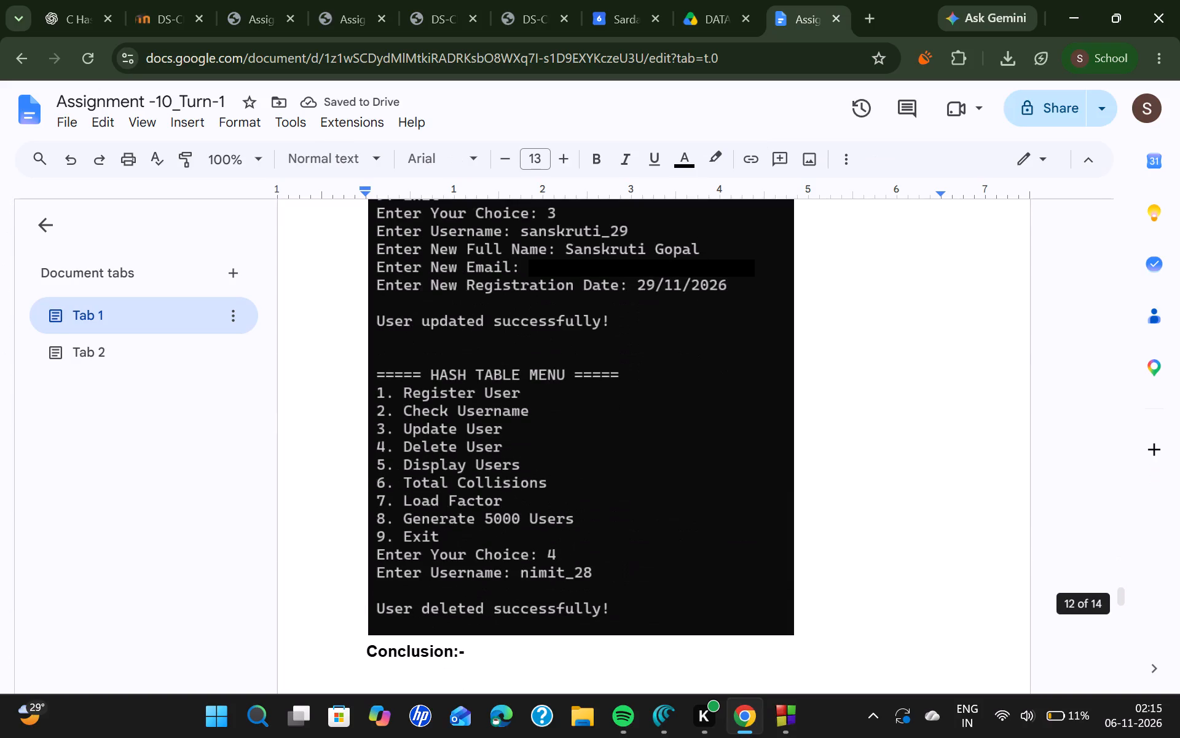
left_click(713, 464)
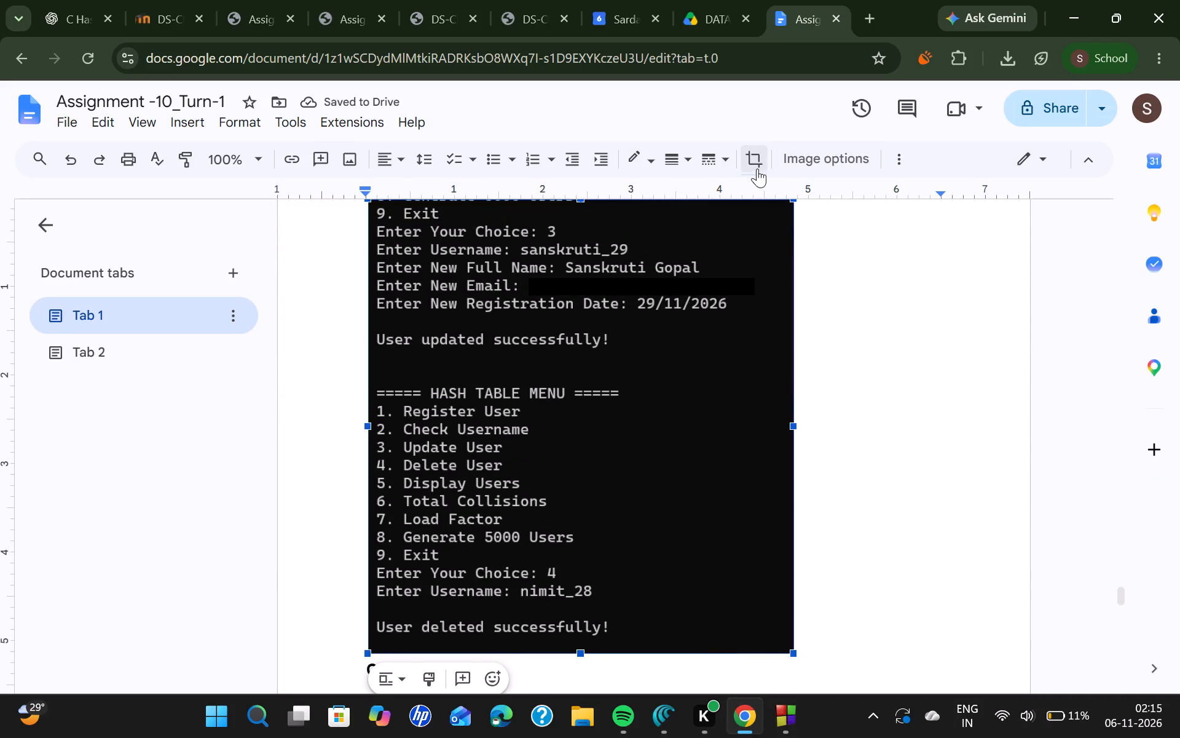
left_click(757, 169)
scroll(708, 344, "up", 4)
scroll(708, 344, "down", 1)
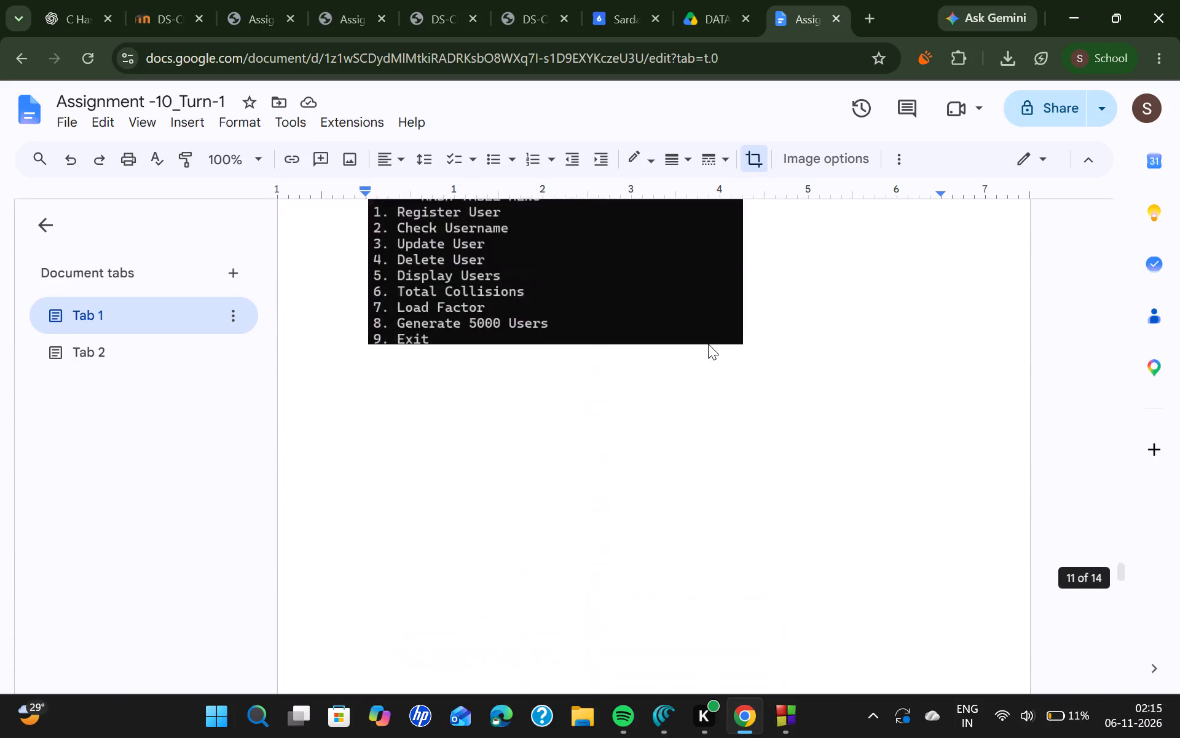
scroll(708, 344, "down", 2)
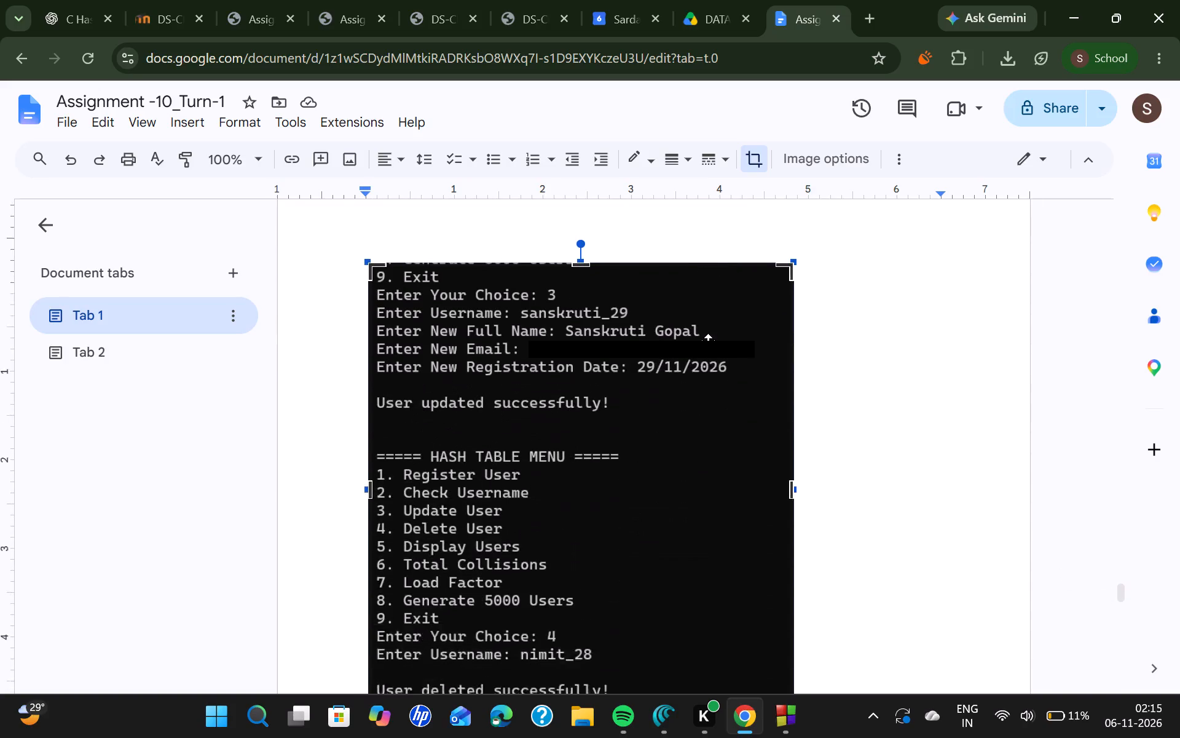
scroll(708, 344, "down", 2)
left_click_drag(583, 530, 582, 520)
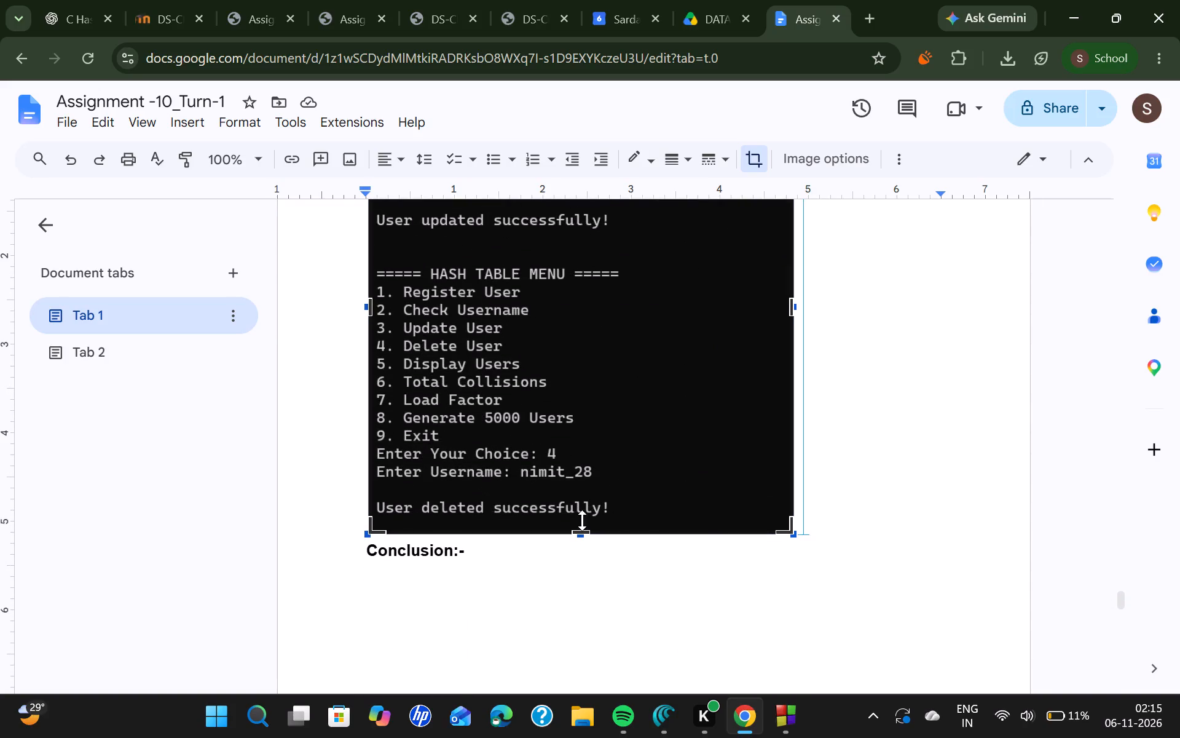
left_click_drag(582, 520, 581, 518)
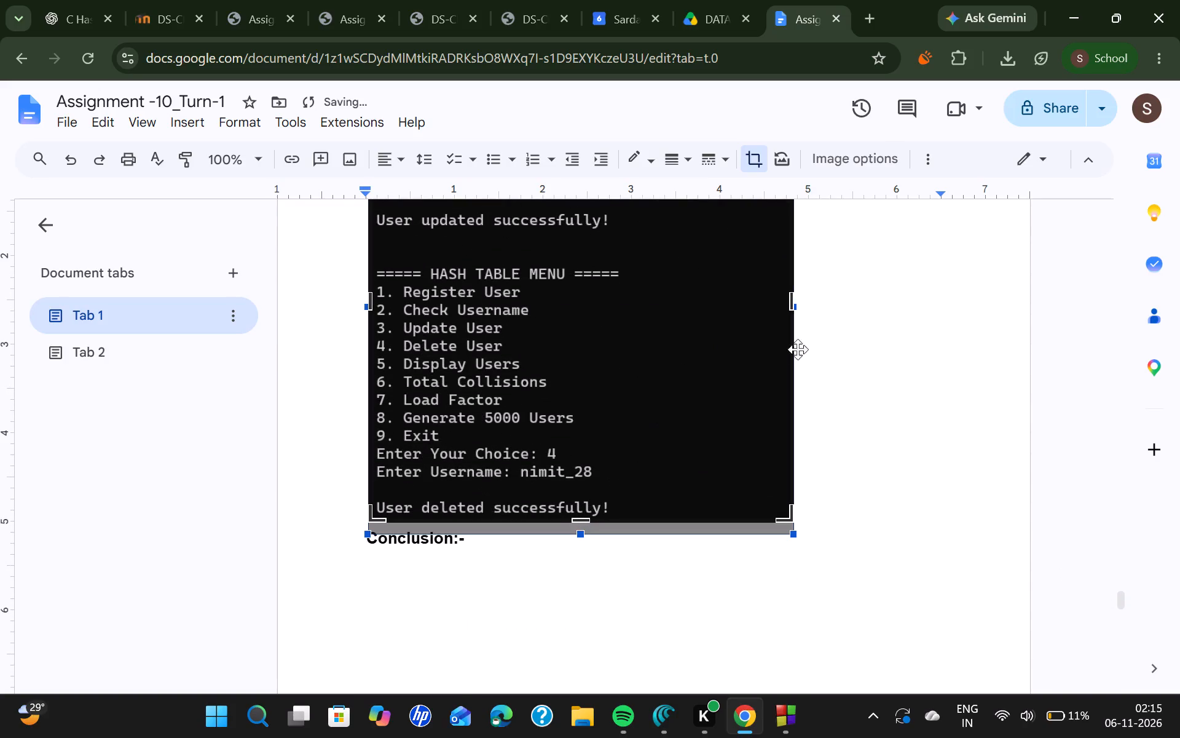
left_click(838, 338)
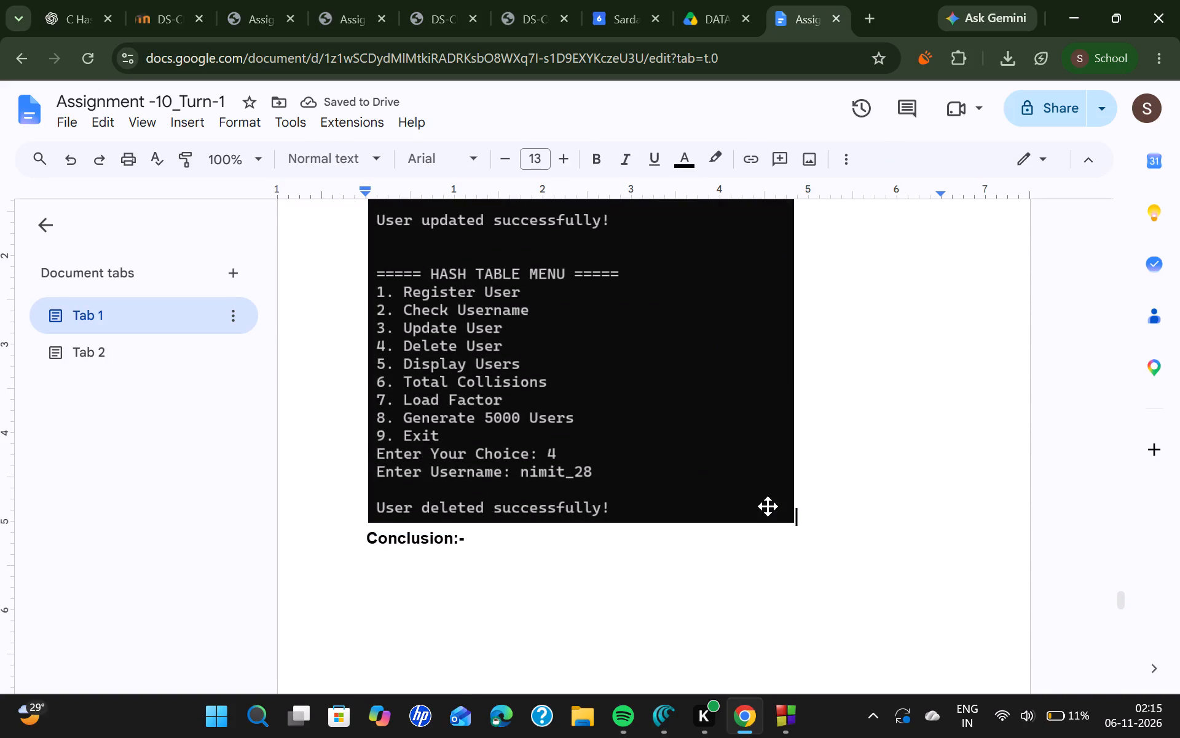
Shrink the user update and delete screenshot to about 4.2 inches wide, also compressing its height, to fit beneath the load factor screenshot.
left_click_drag(768, 506, 790, 641)
left_click_drag(790, 641, 758, 585)
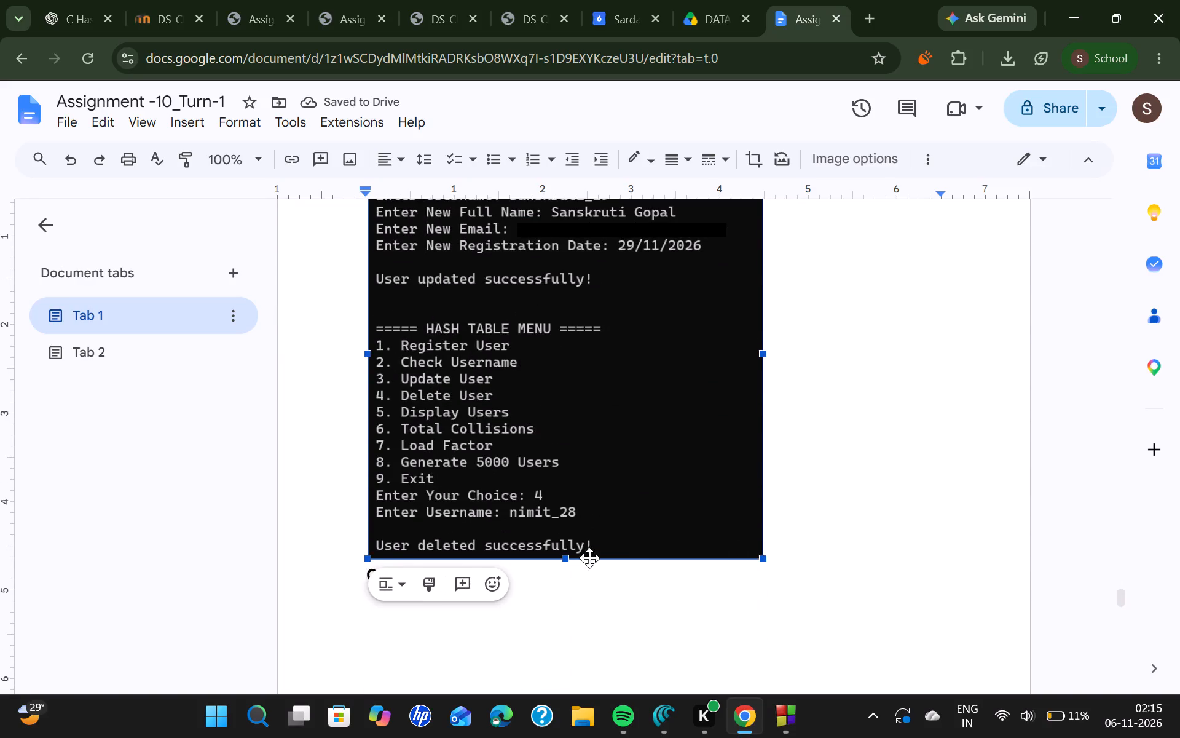
left_click_drag(565, 554, 562, 514)
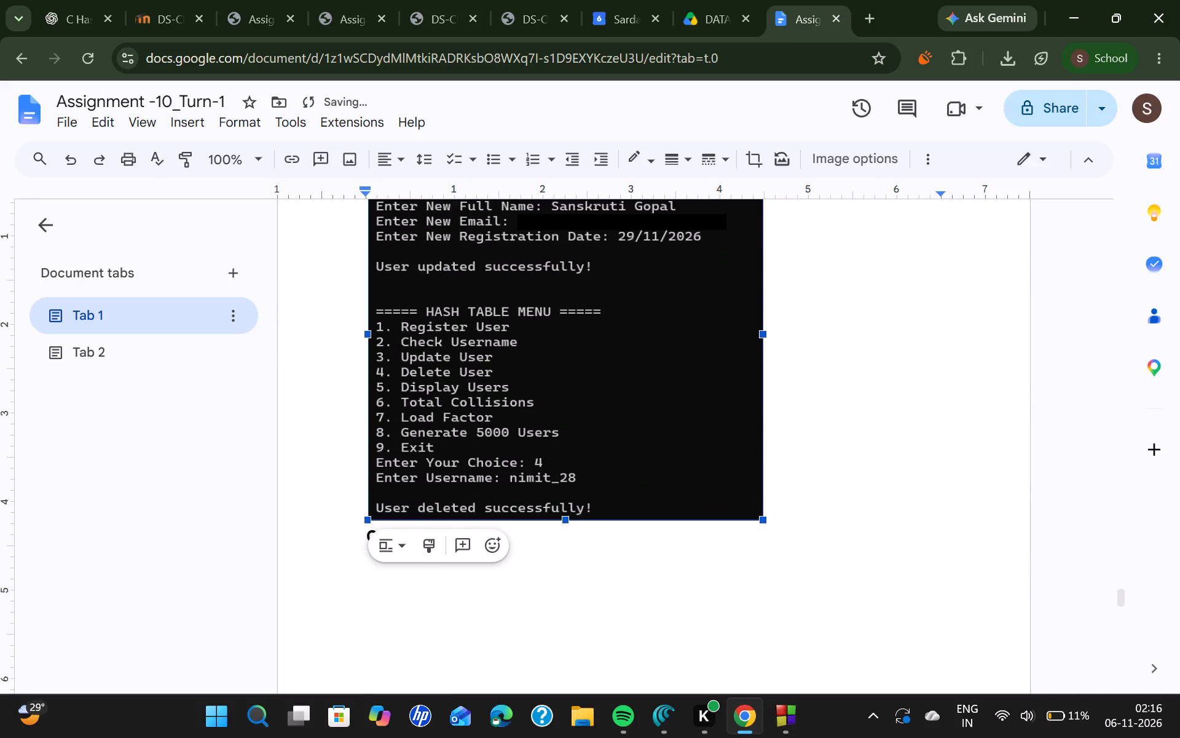
left_click_drag(760, 518, 736, 474)
scroll(736, 474, "up", 6)
scroll(736, 474, "down", 1)
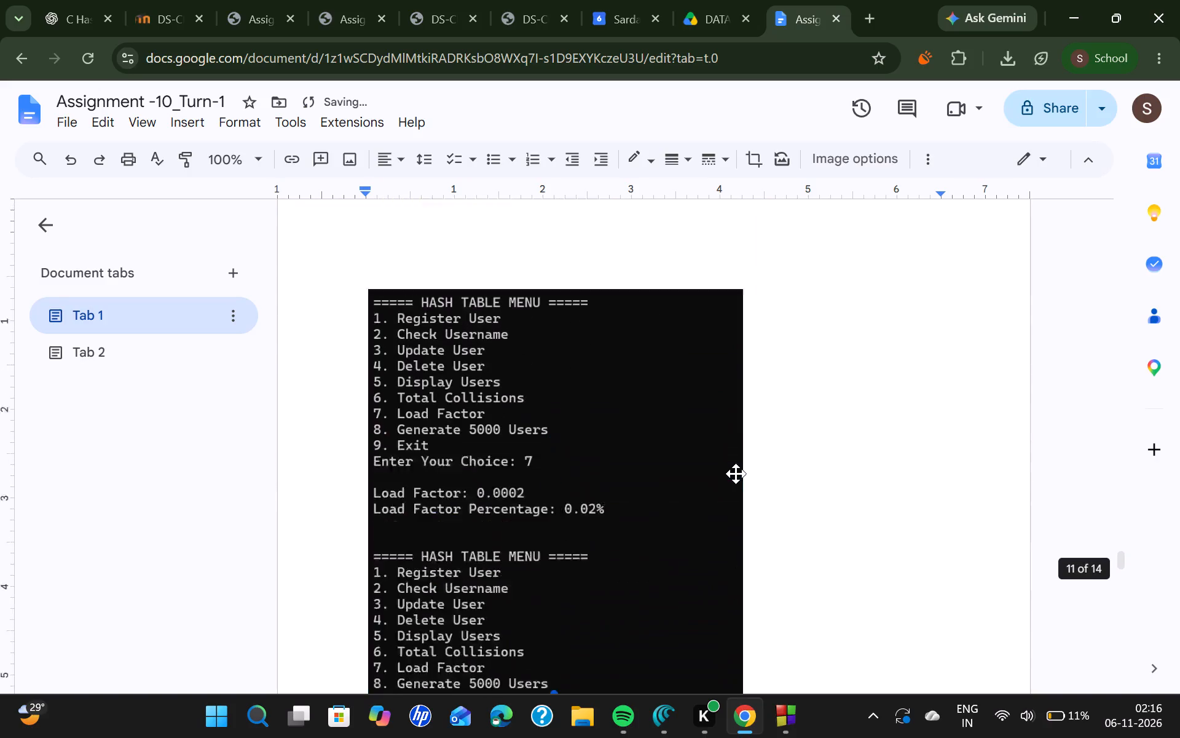
scroll(736, 474, "down", 2)
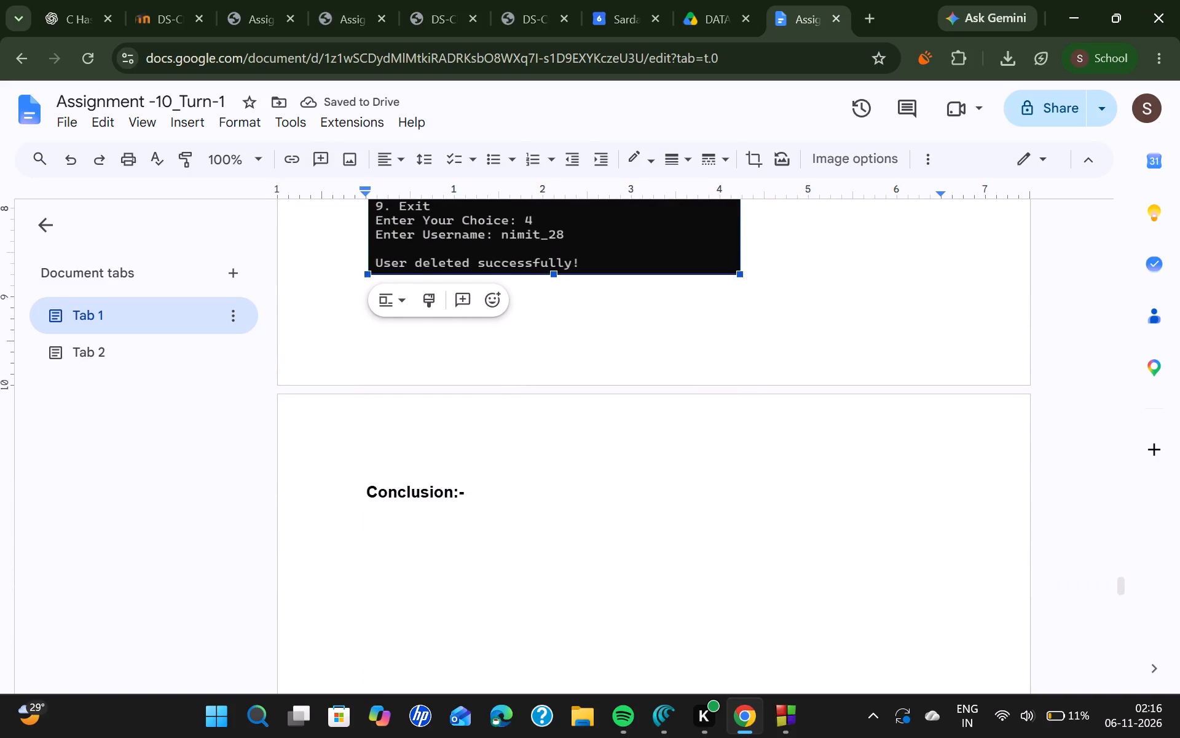
left_click(778, 279)
key("Return")
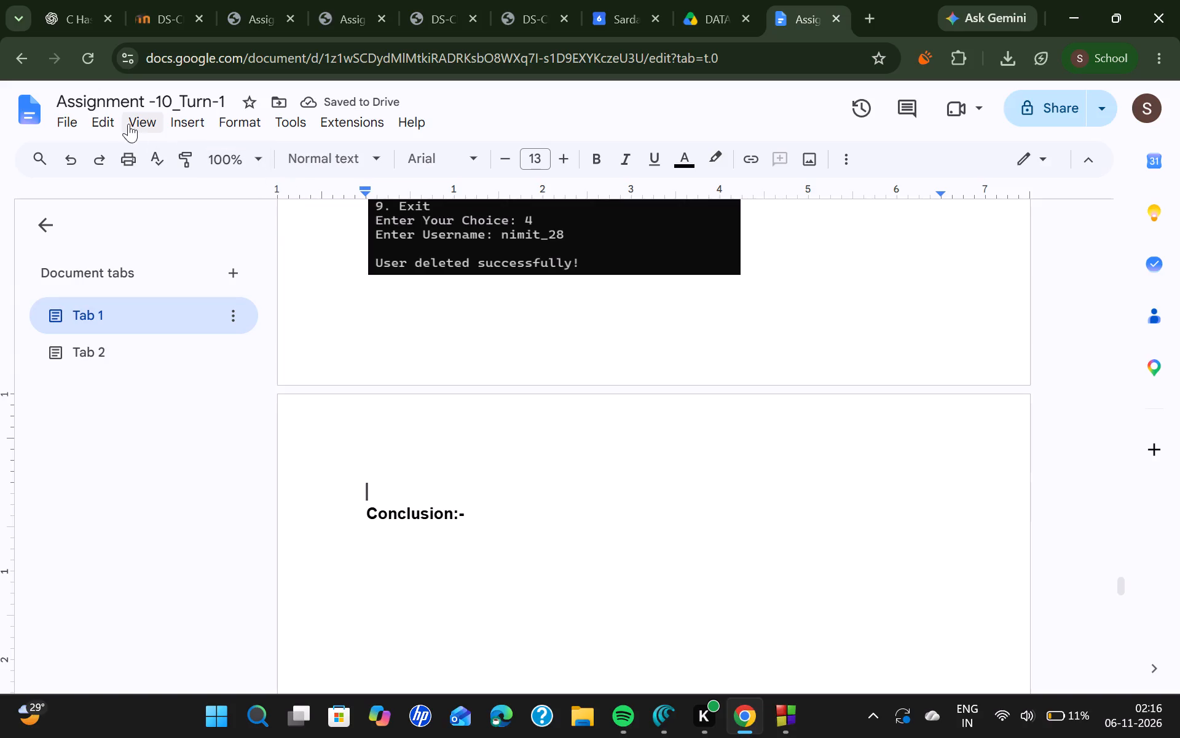
scroll(383, 459, "up", 1)
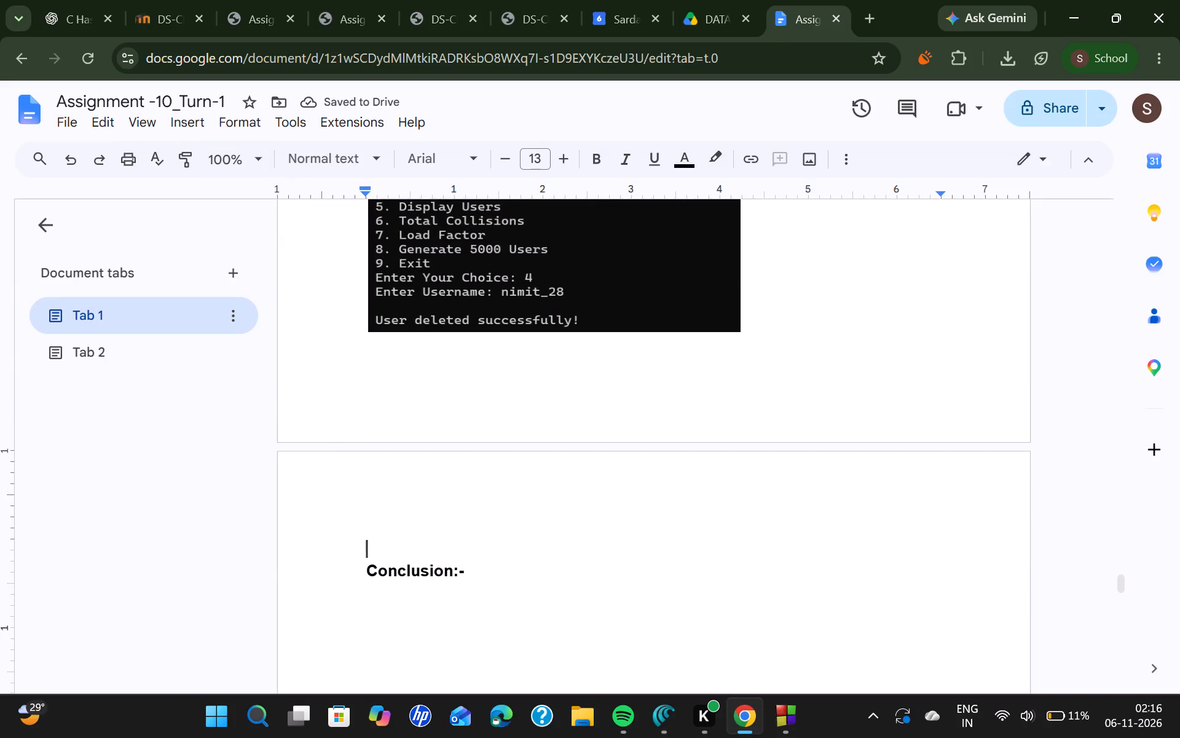
scroll(383, 459, "up", 5)
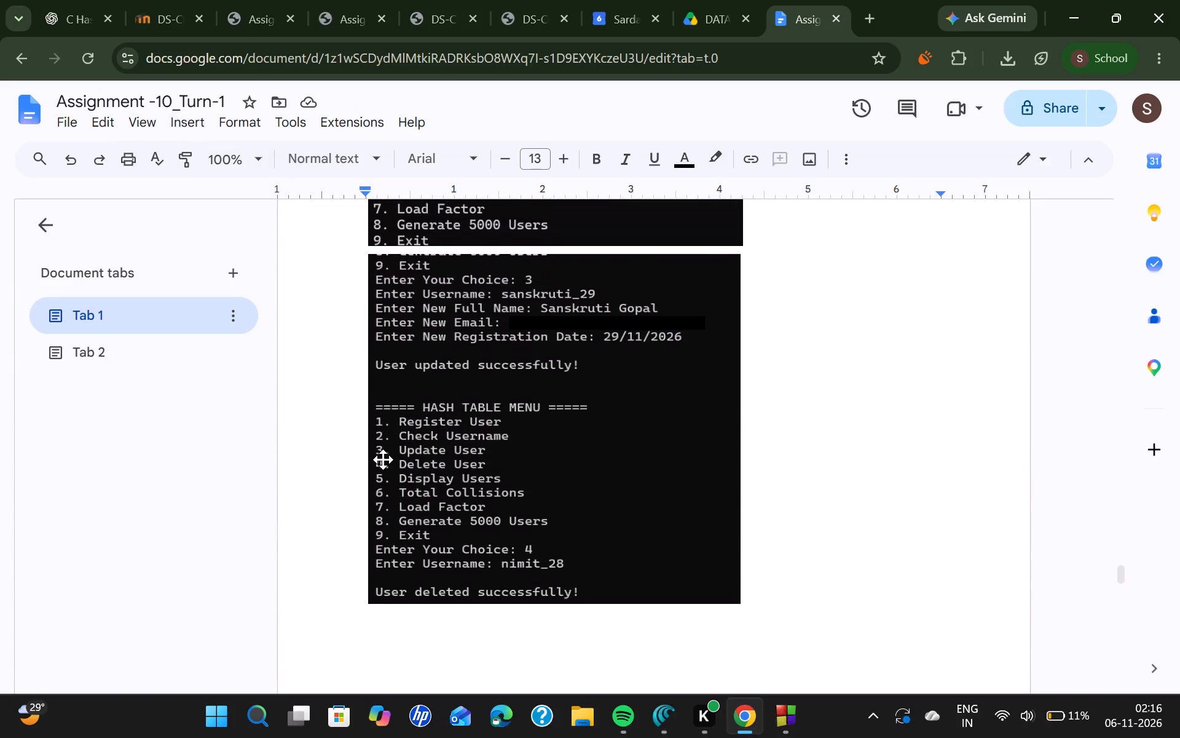
scroll(383, 459, "up", 2)
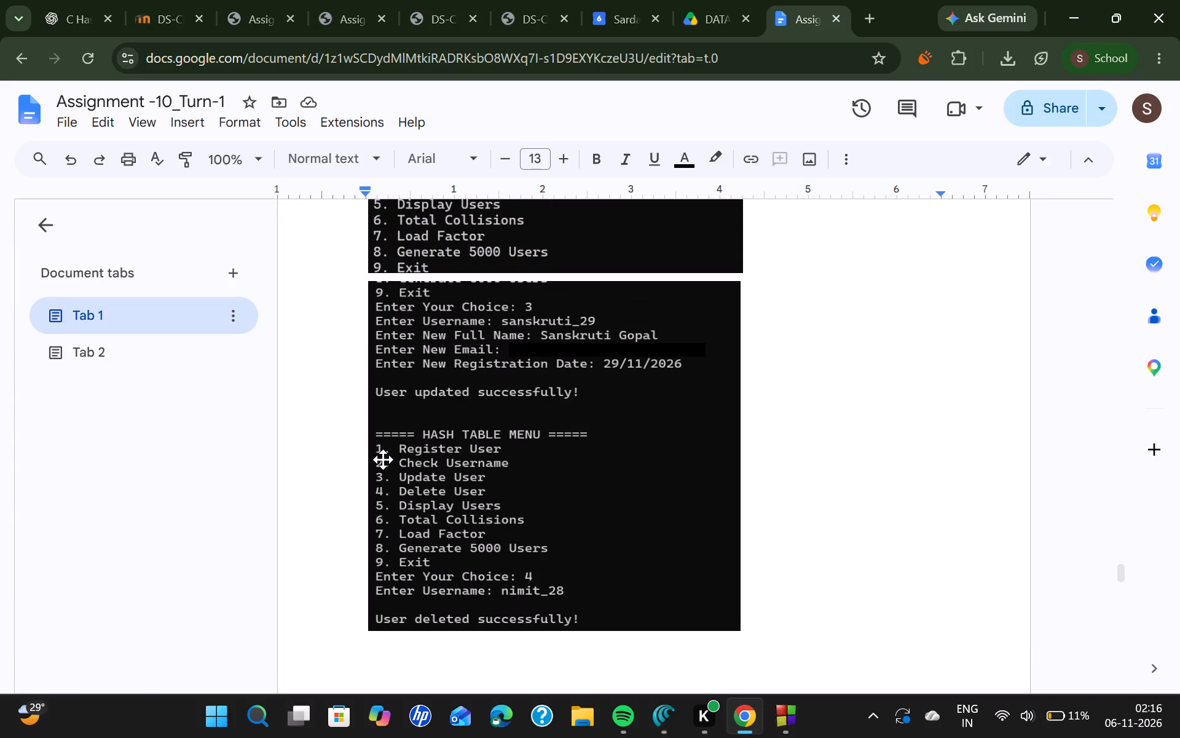
scroll(383, 459, "up", 1)
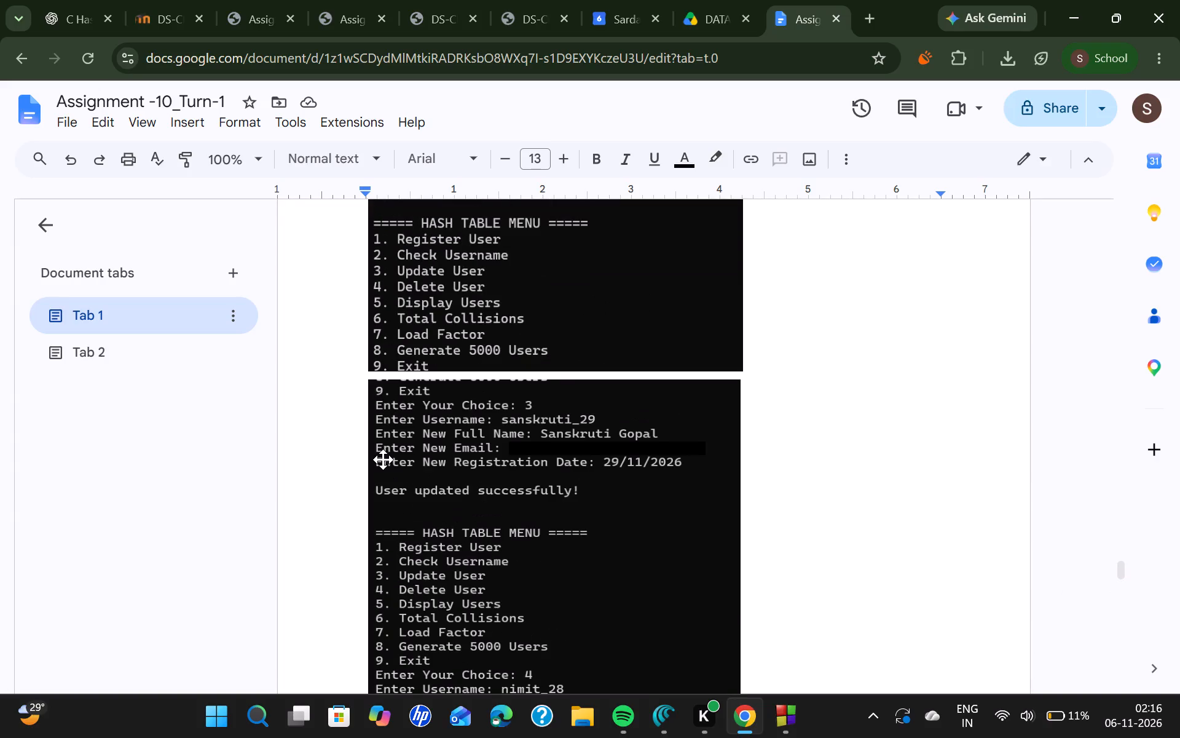
left_click(178, 125)
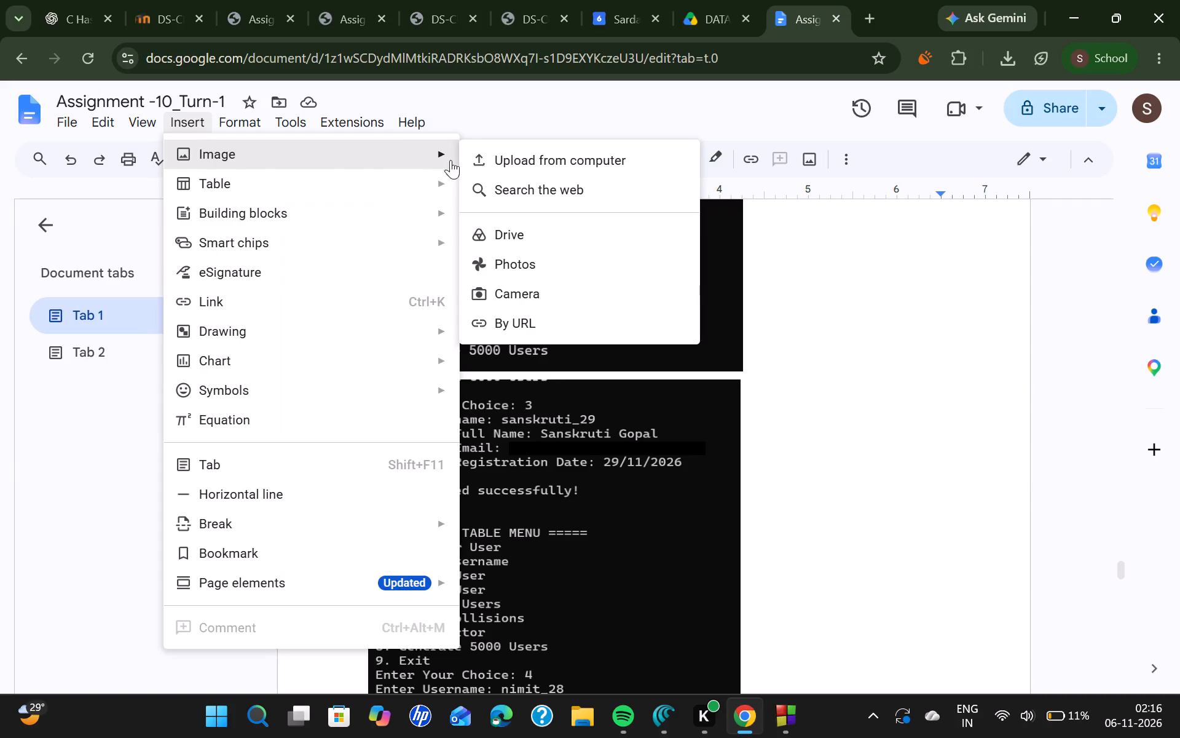
left_click(483, 162)
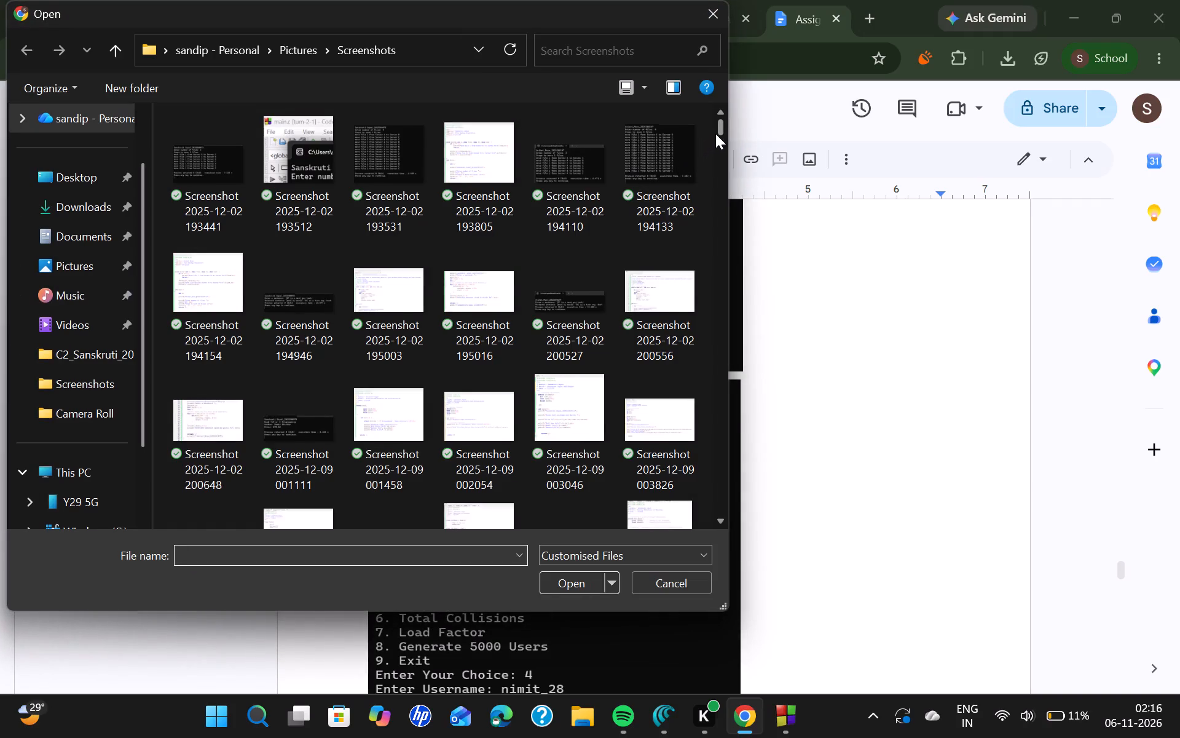
left_click_drag(715, 133, 695, 517)
left_click(170, 263)
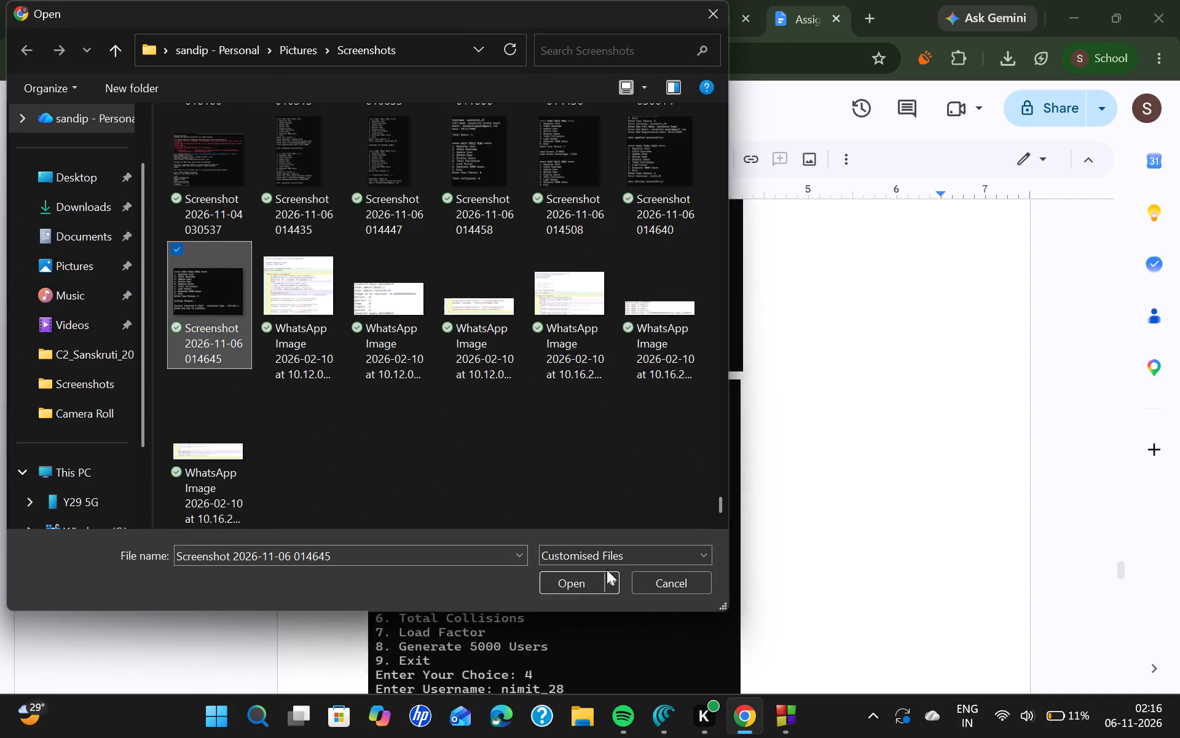
left_click(578, 583)
Scale the program exit screenshot down proportionally to about 4.8 inches wide.
scroll(578, 583, "down", 2)
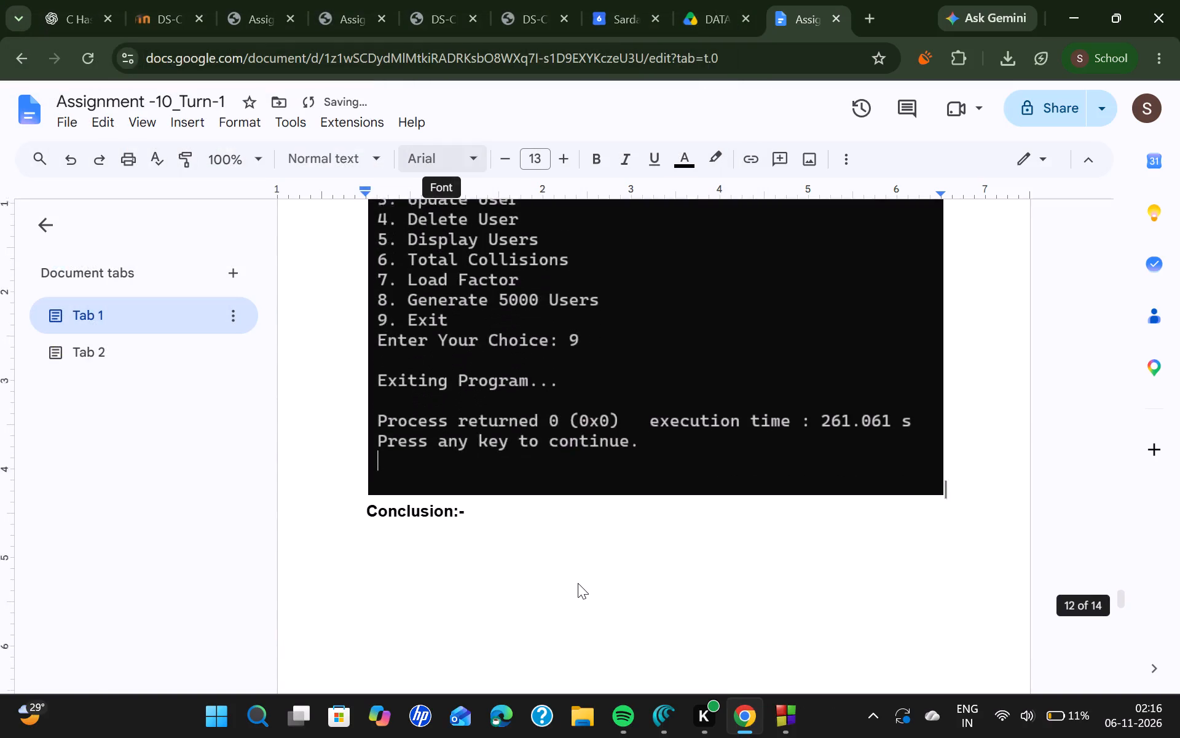
left_click(675, 471)
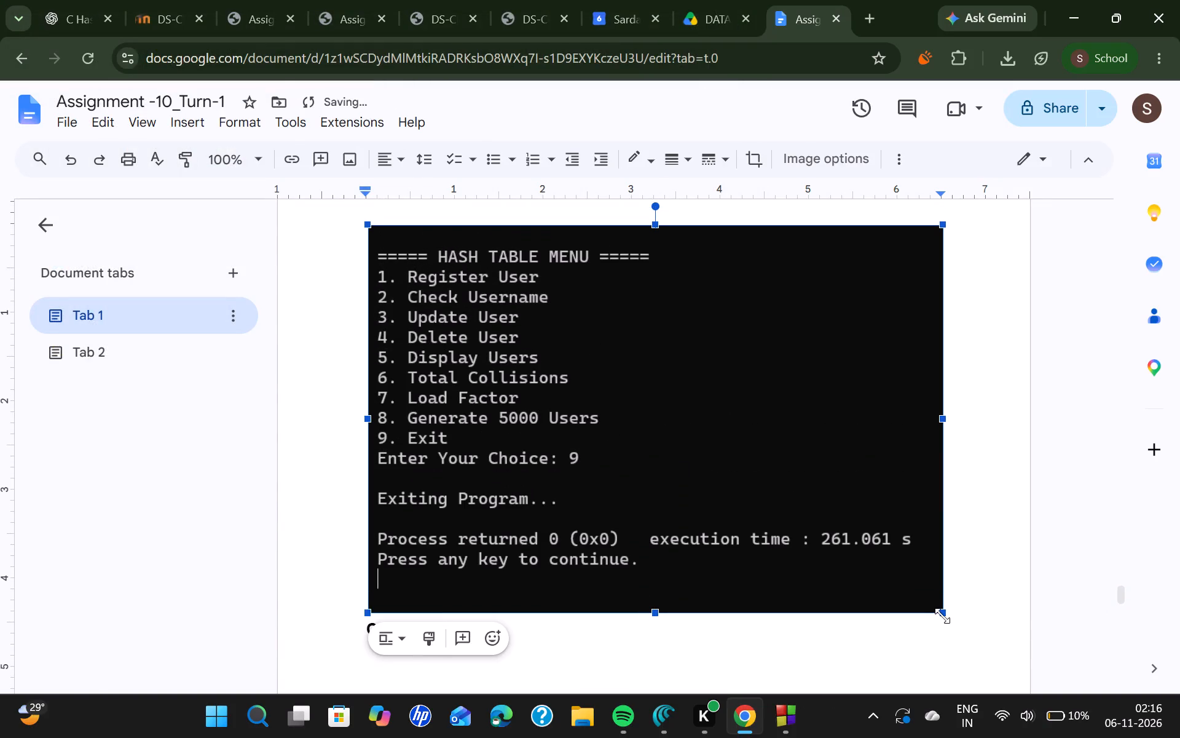
left_click_drag(942, 616, 793, 463)
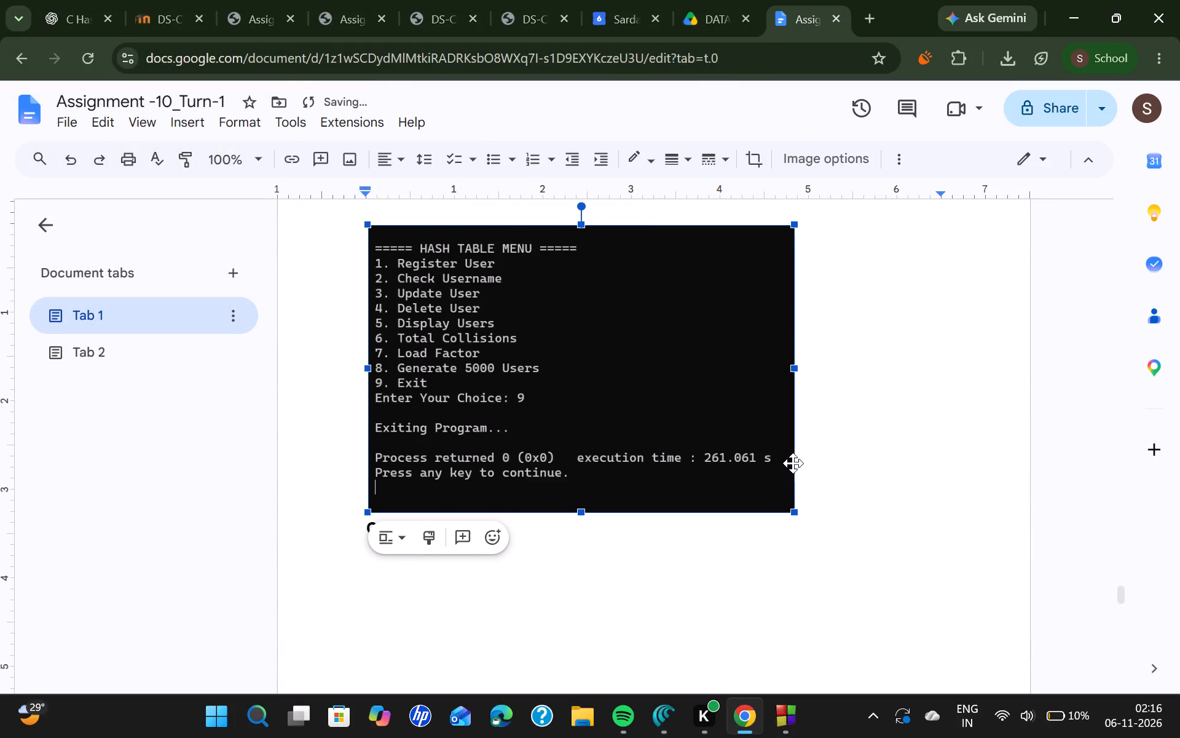
scroll(793, 463, "up", 4)
scroll(793, 463, "down", 3)
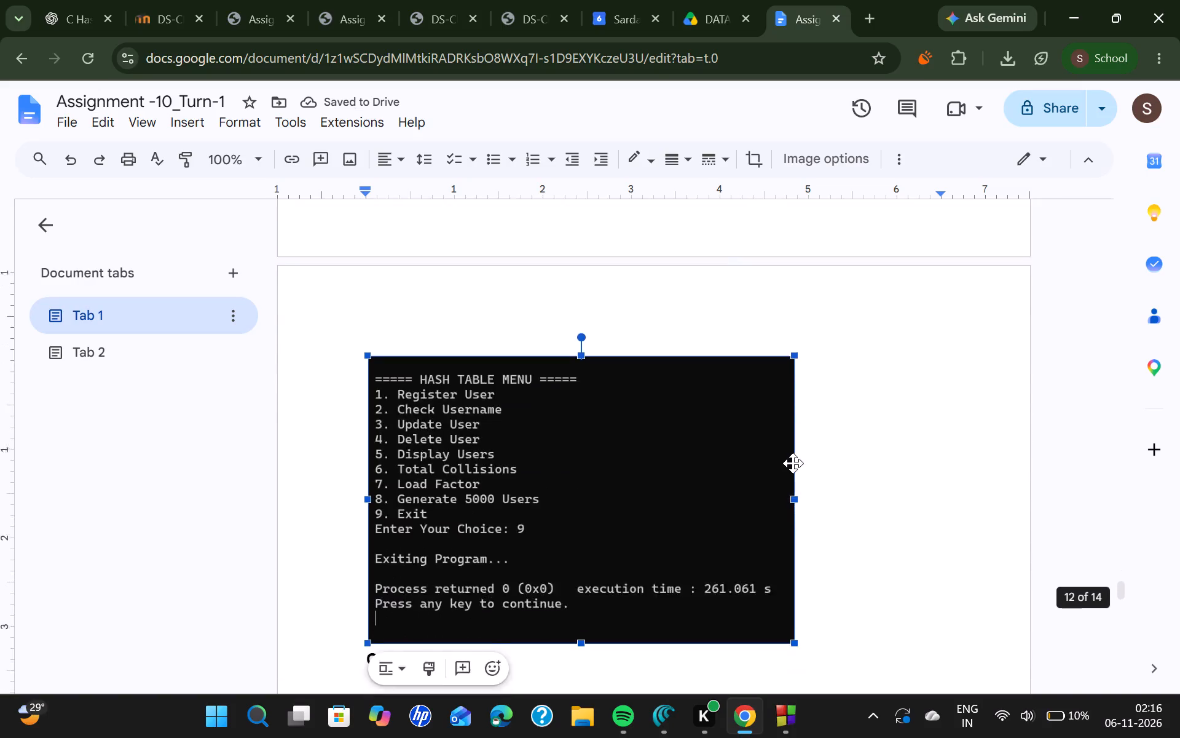
Examine the layout between the program exit screenshot and the handwritten conclusion photo, including the blank image after the "Conclusion:-" heading.
scroll(793, 463, "down", 9)
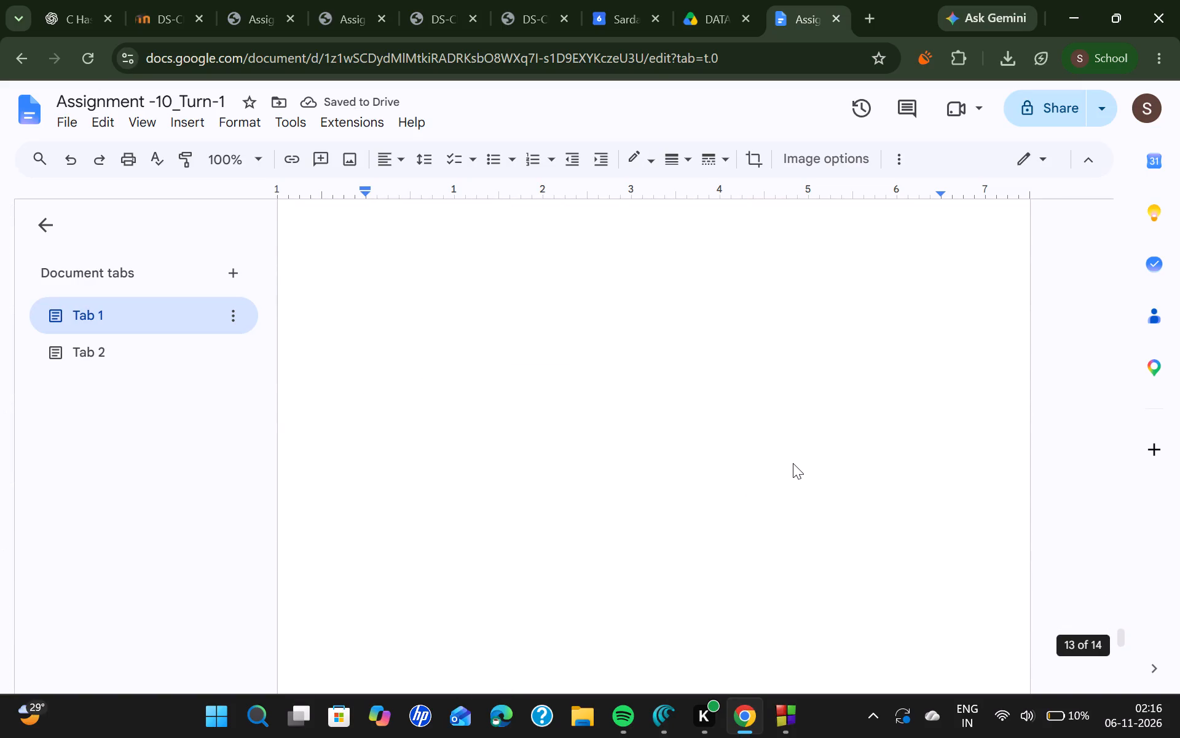
scroll(793, 463, "down", 4)
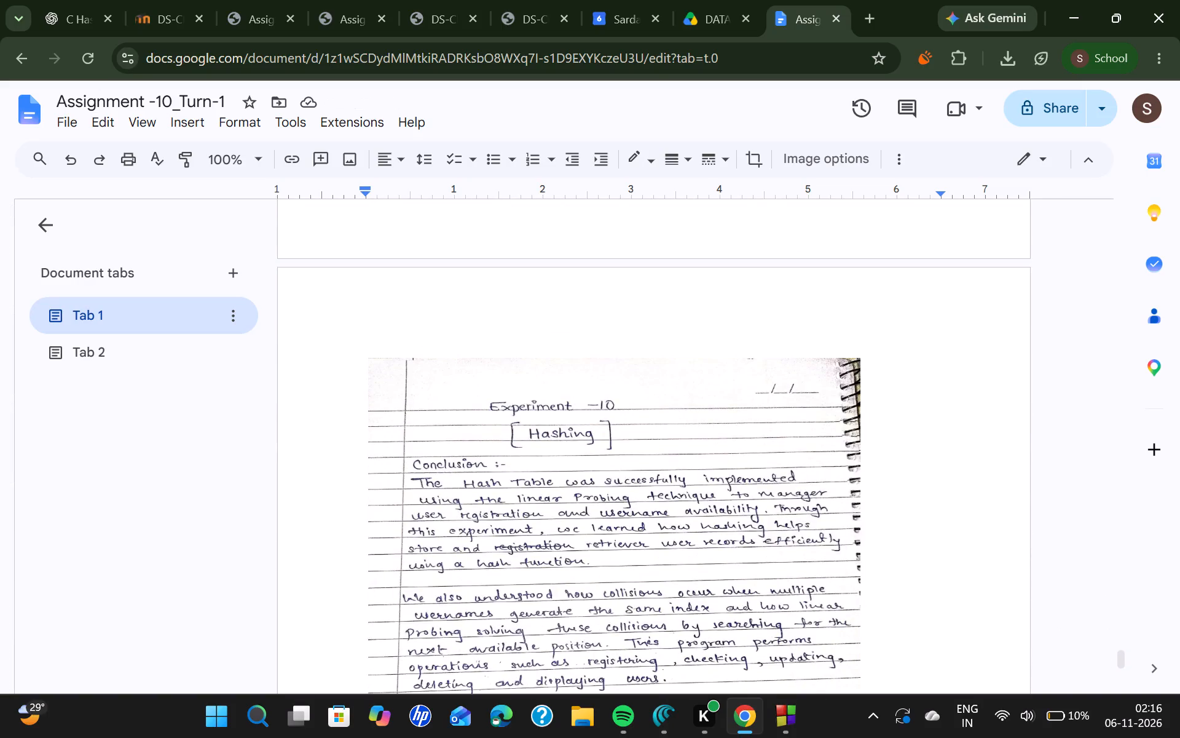
left_click(404, 344)
left_click(356, 214)
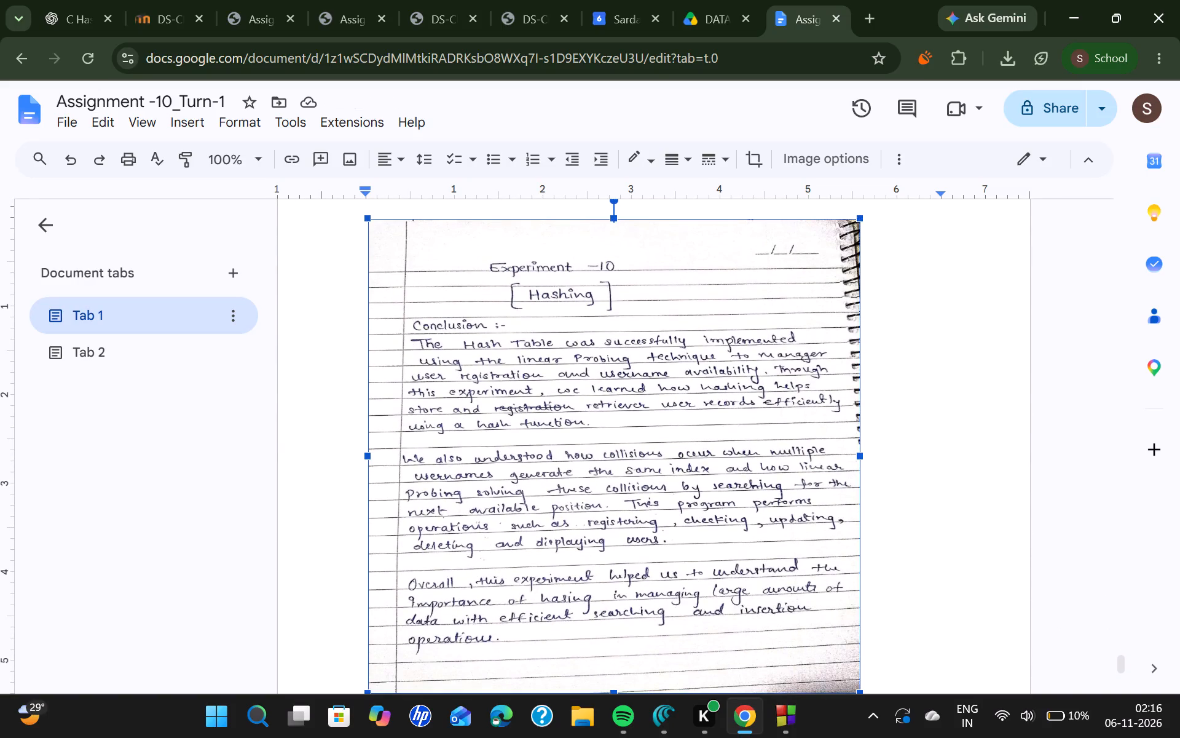
scroll(356, 214, "up", 3)
left_click(357, 327)
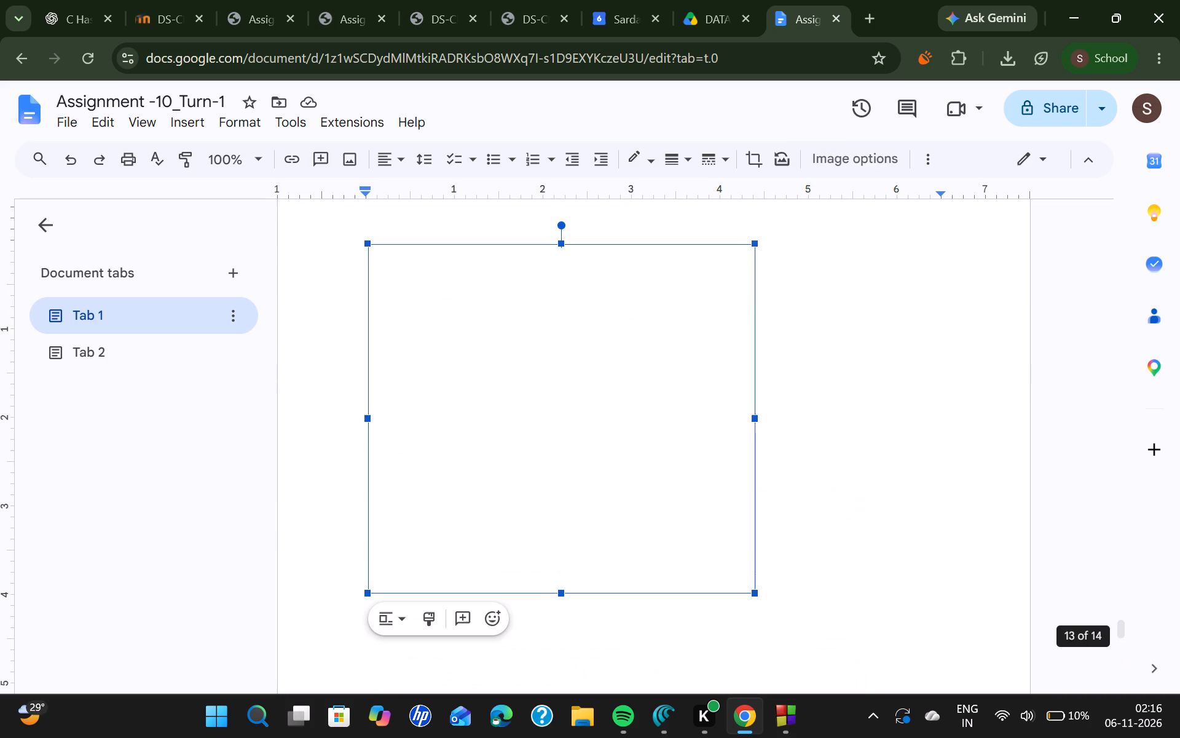
scroll(357, 327, "down", 4)
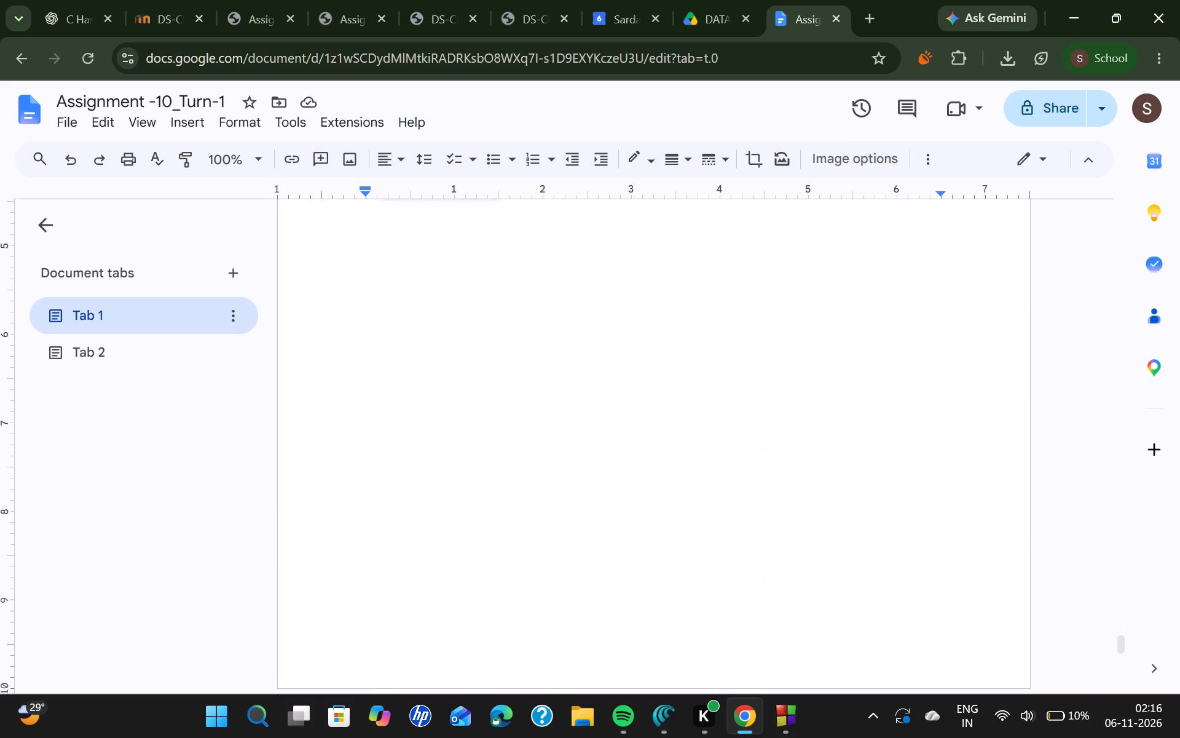
left_click(391, 429)
scroll(525, 192, "up", 3)
left_click_drag(525, 192, 511, 272)
scroll(511, 272, "up", 3)
left_click(511, 272)
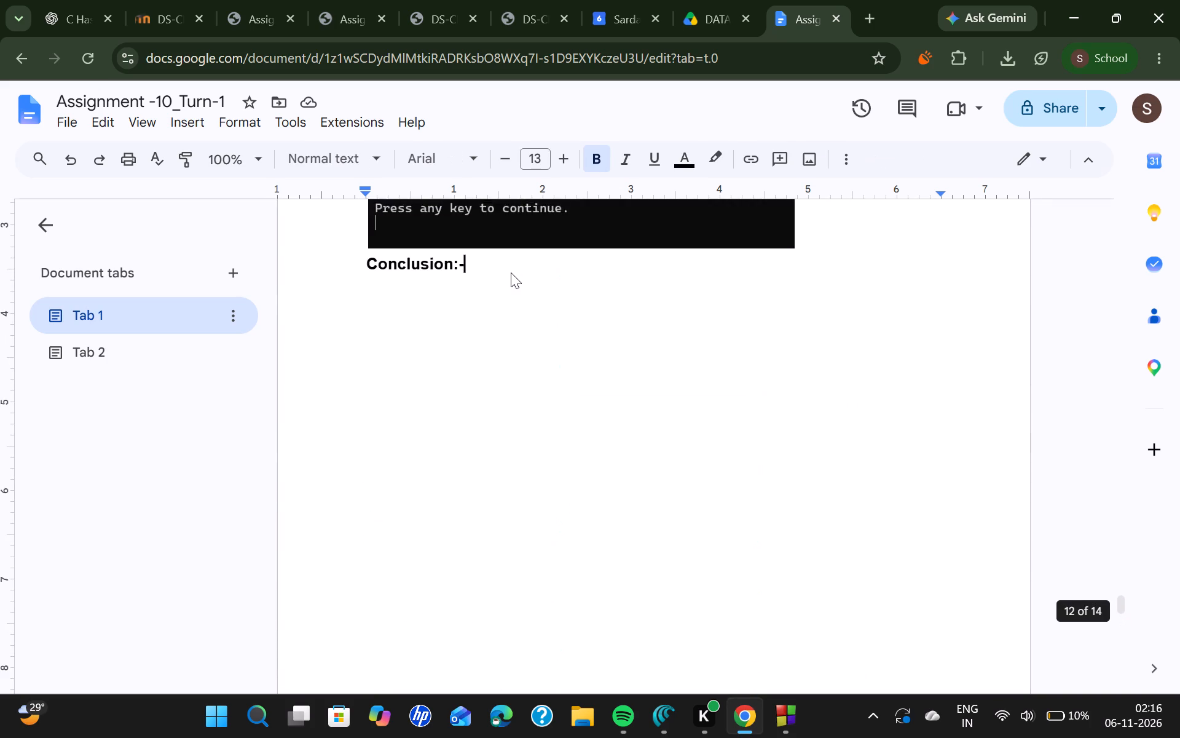
scroll(511, 272, "up", 1)
left_click(468, 417)
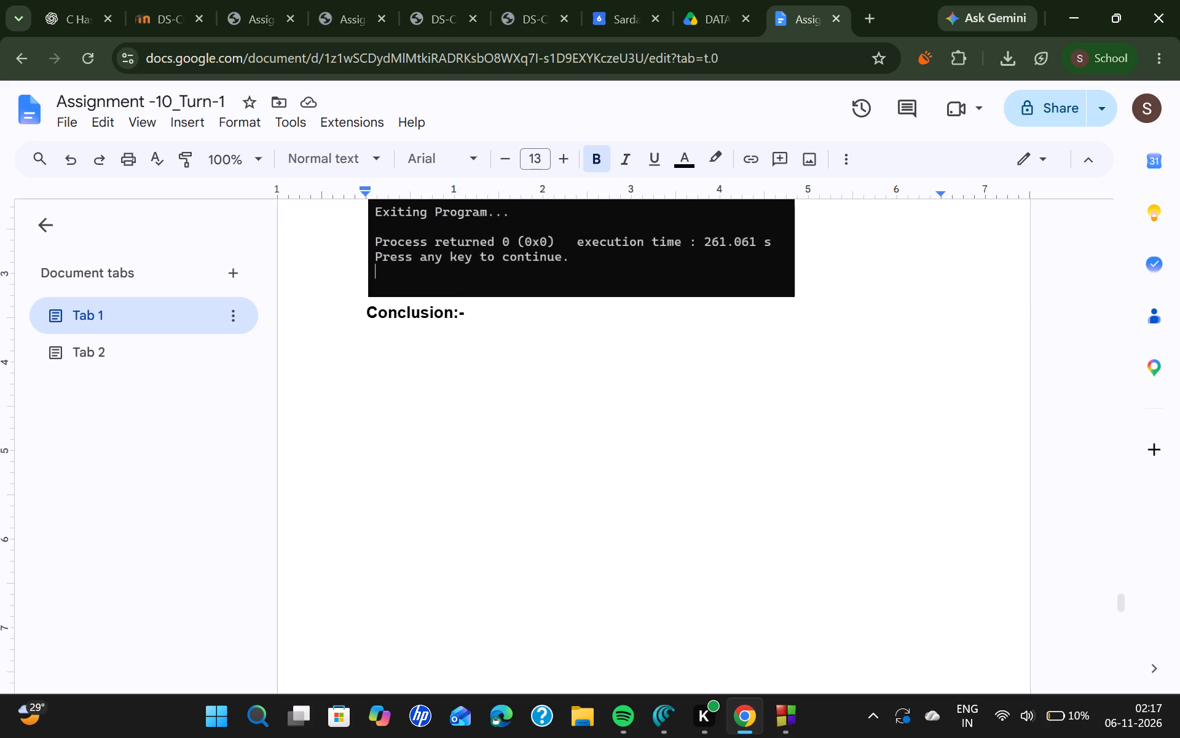
left_click(411, 419)
left_click(411, 419)
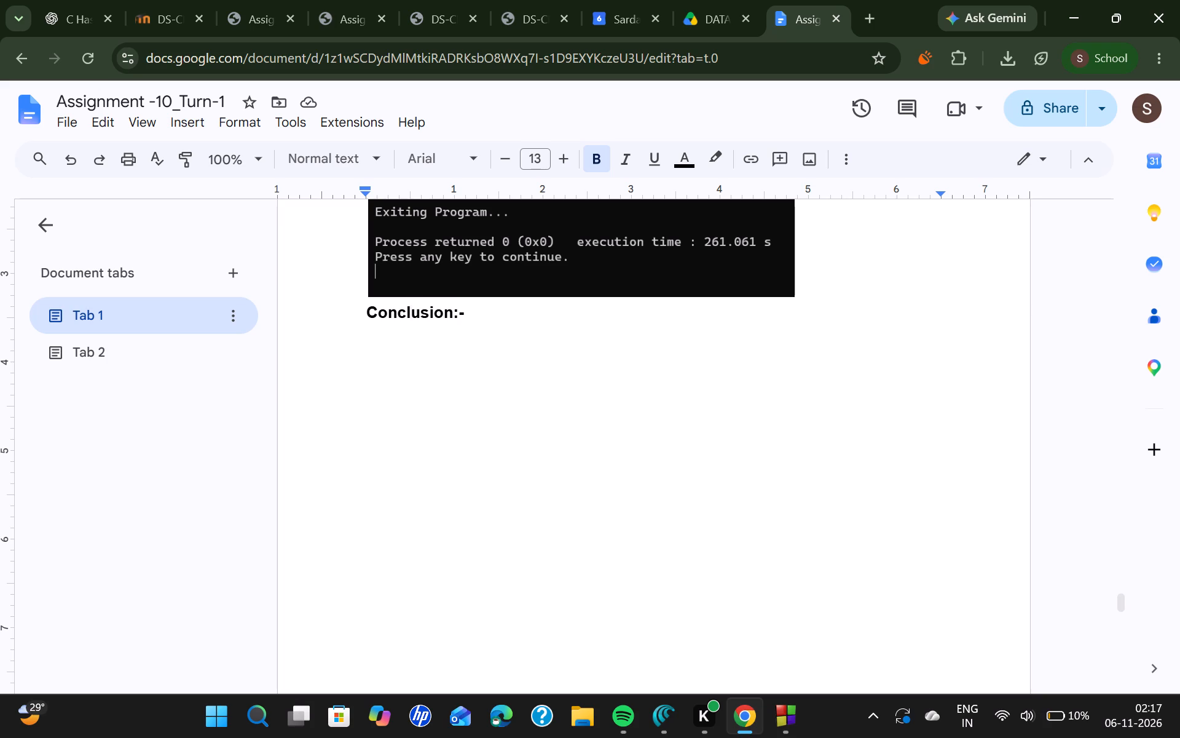
left_click(516, 336)
scroll(442, 622, "down", 10)
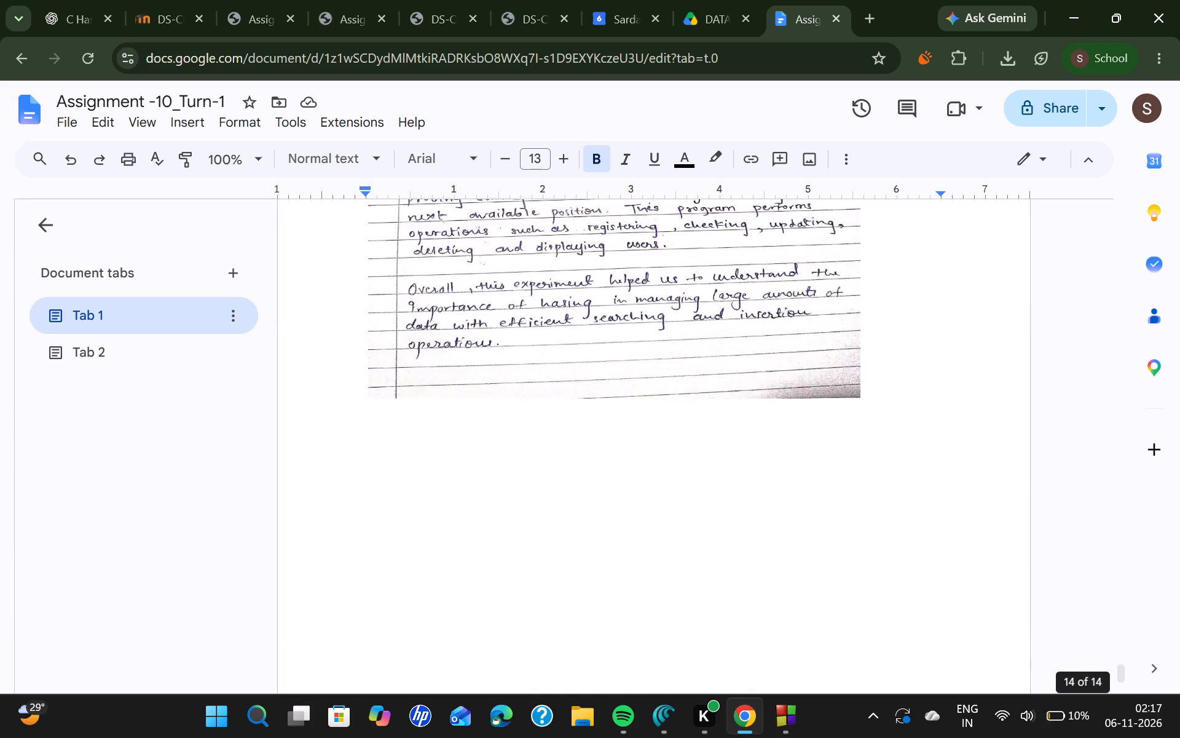
scroll(442, 622, "up", 1)
left_click(411, 649)
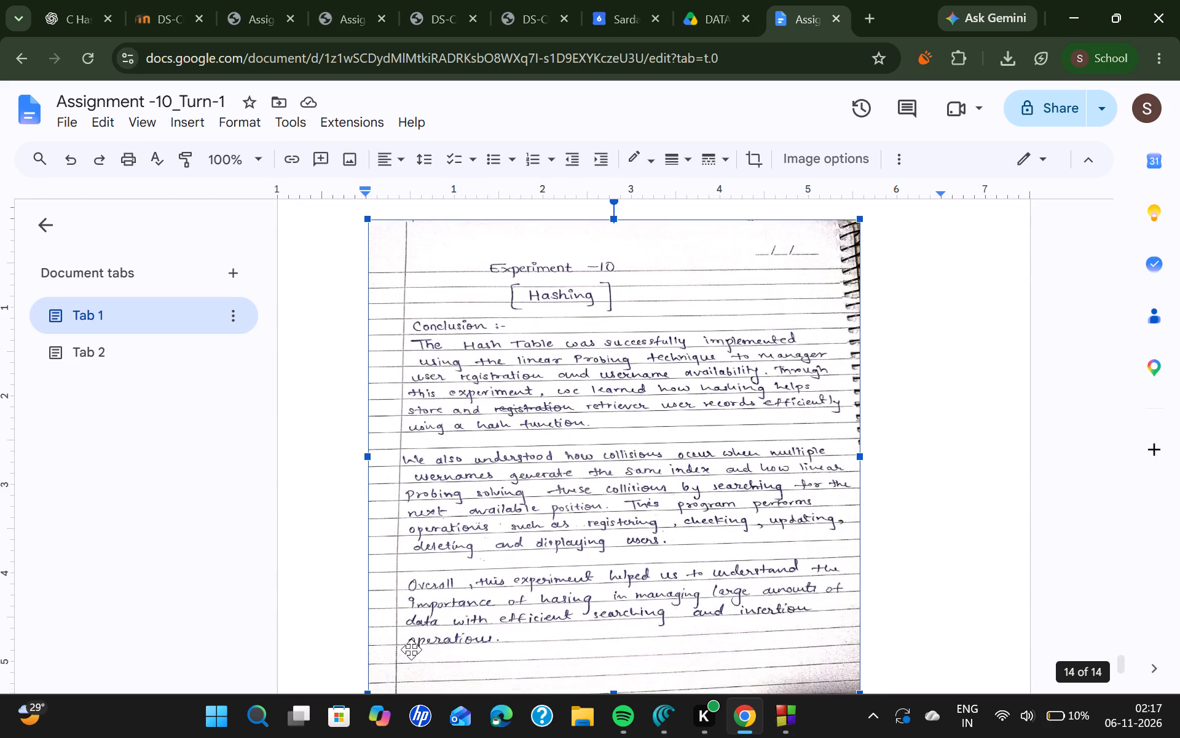
left_click(360, 228)
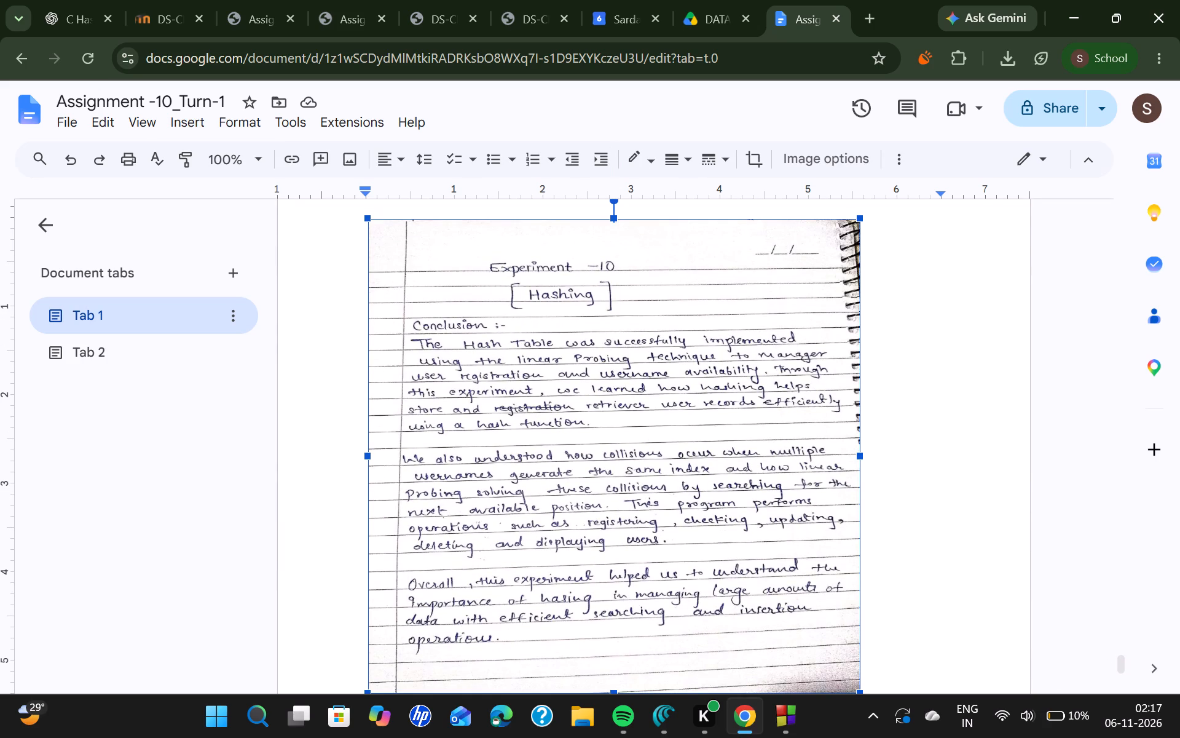
scroll(393, 315, "up", 2)
left_click(393, 315)
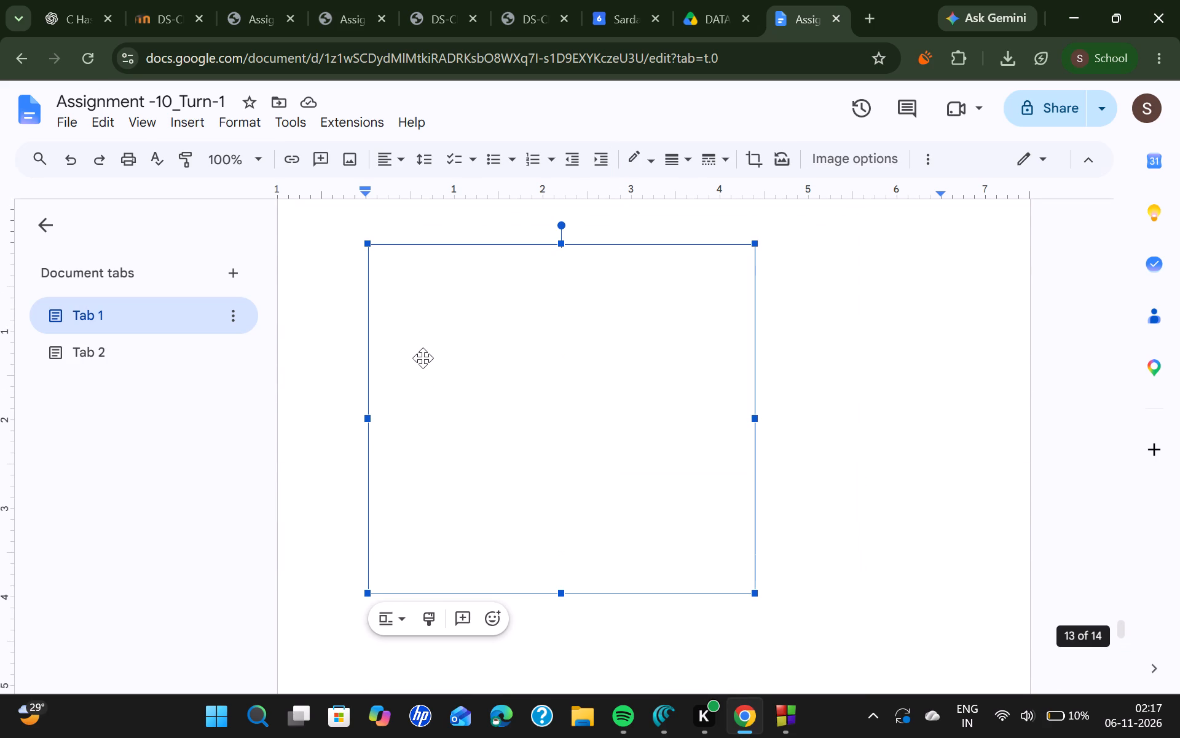
left_click(423, 358)
double_click(423, 358)
left_click(423, 358)
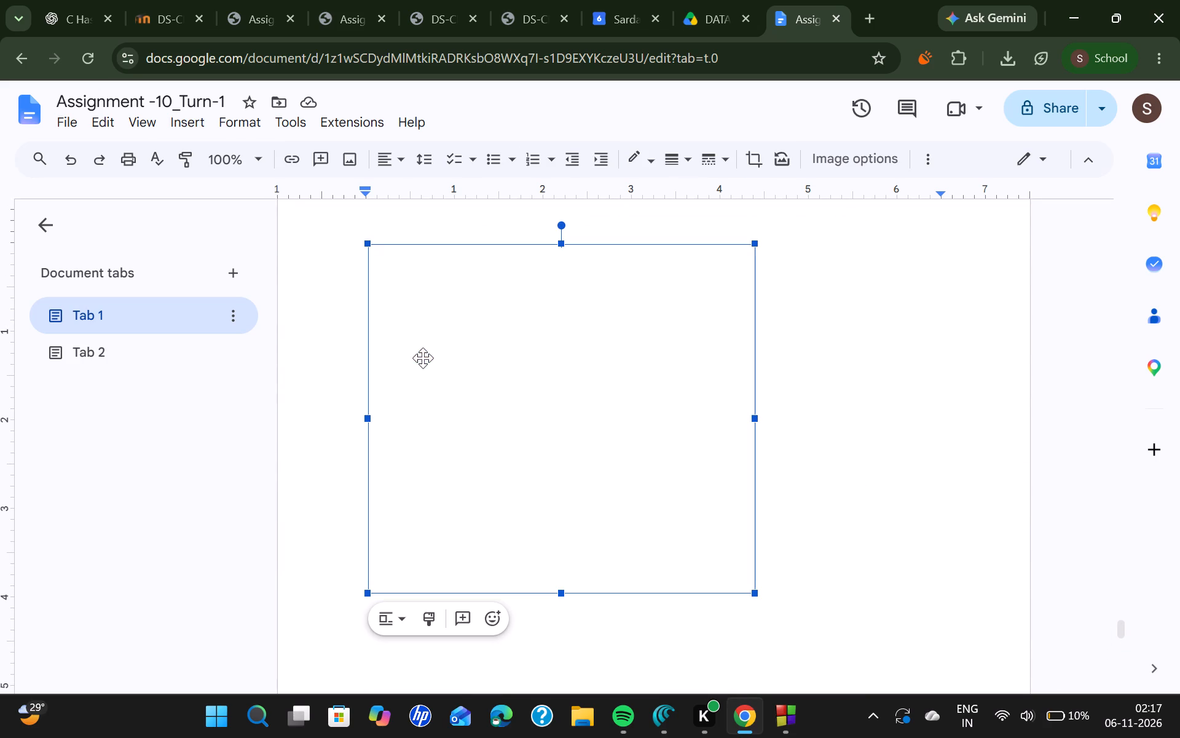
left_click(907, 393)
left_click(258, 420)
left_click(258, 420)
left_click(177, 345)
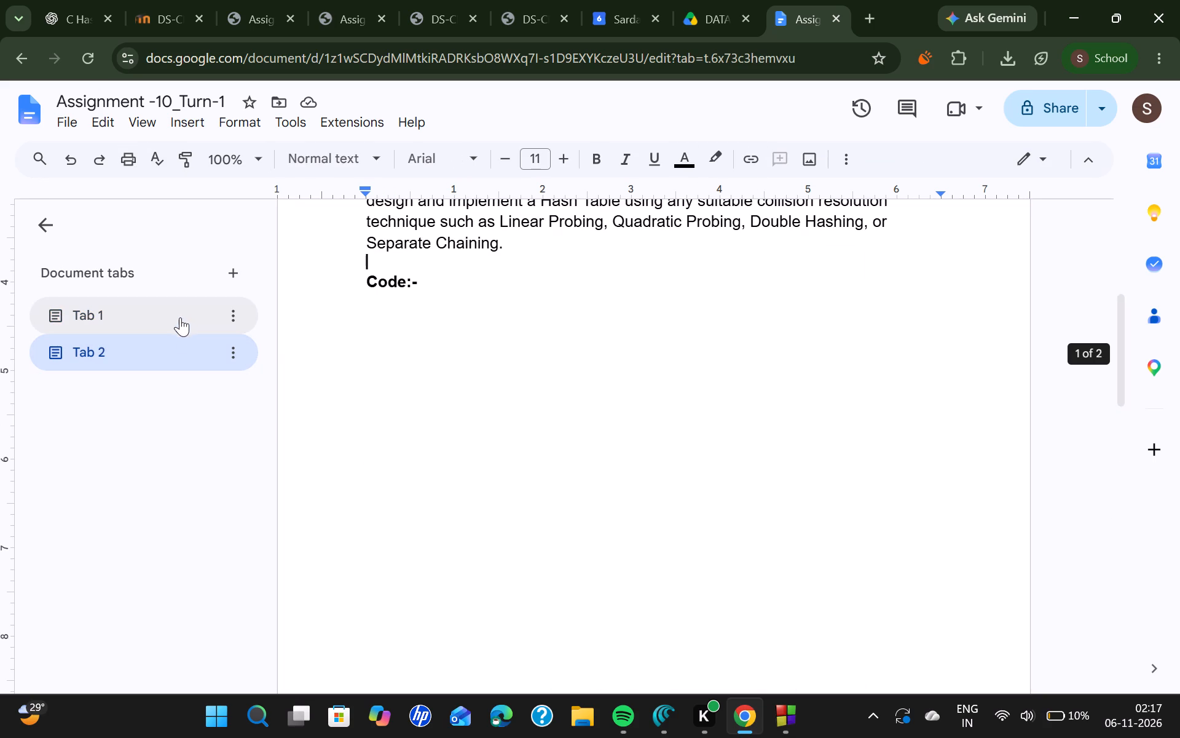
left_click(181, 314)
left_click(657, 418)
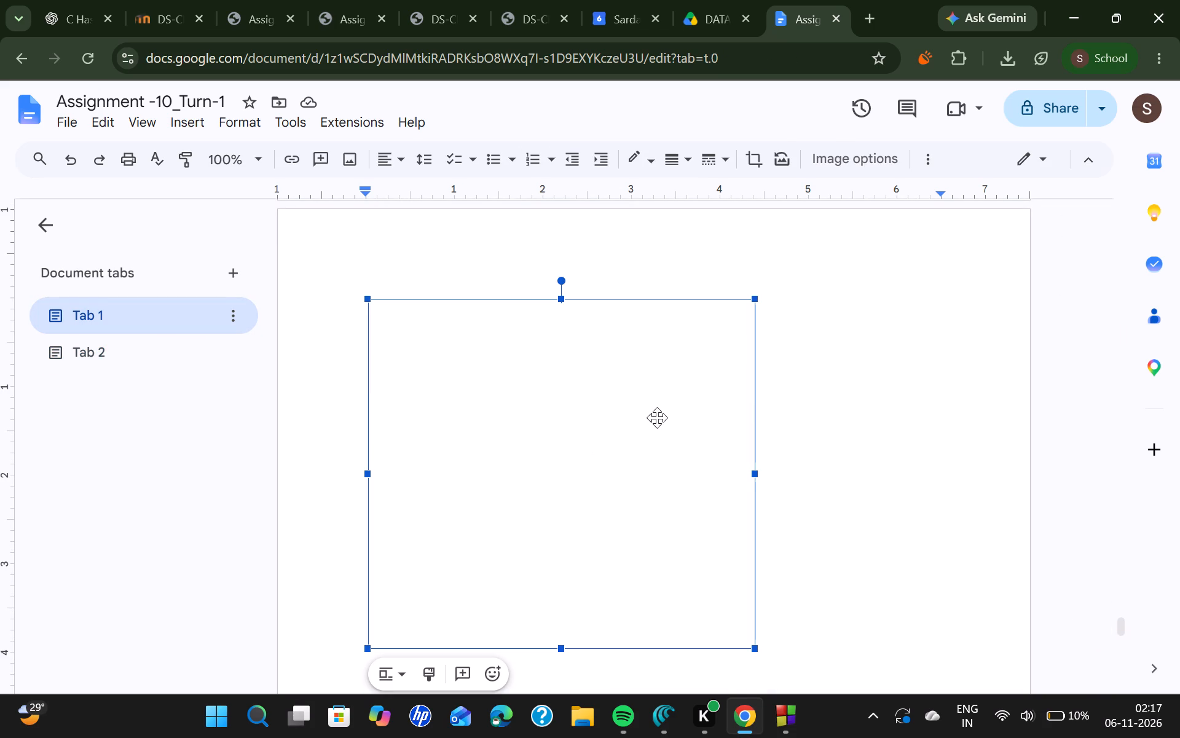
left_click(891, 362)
Remove the line break between the "Conclusion:-" heading and the blank image, keeping the heading's ":-" ending.
scroll(891, 362, "down", 1)
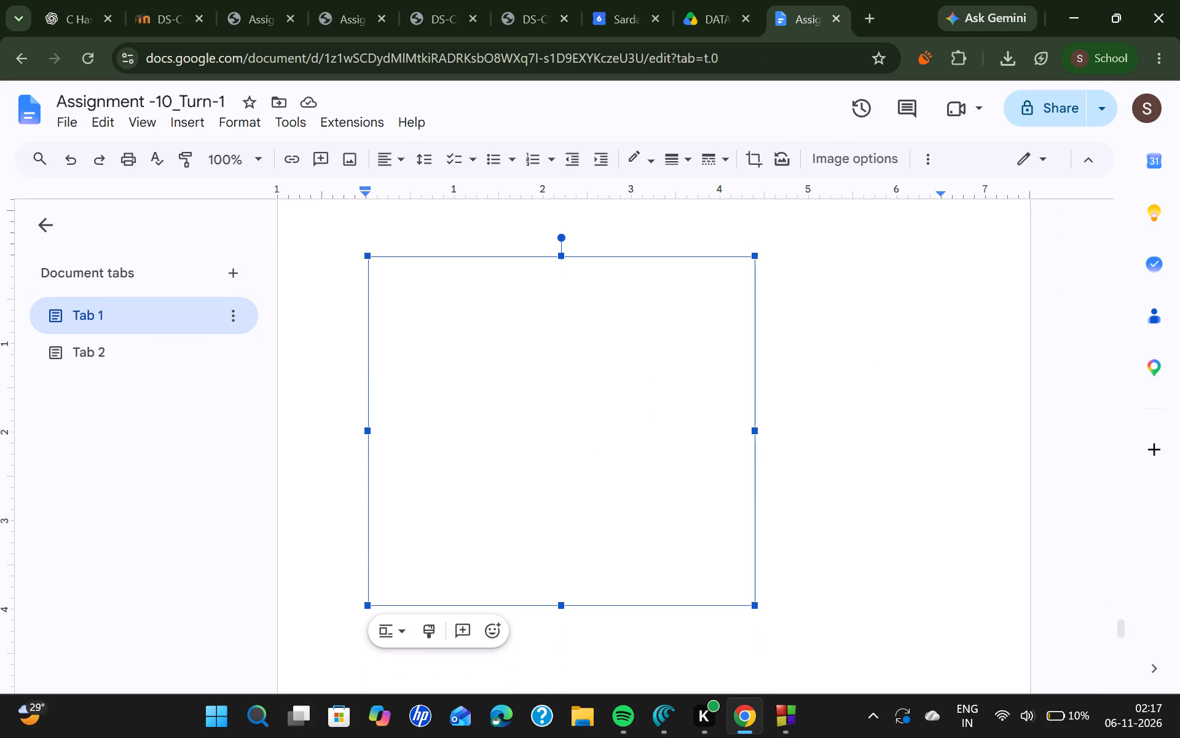
scroll(950, 303, "down", 5)
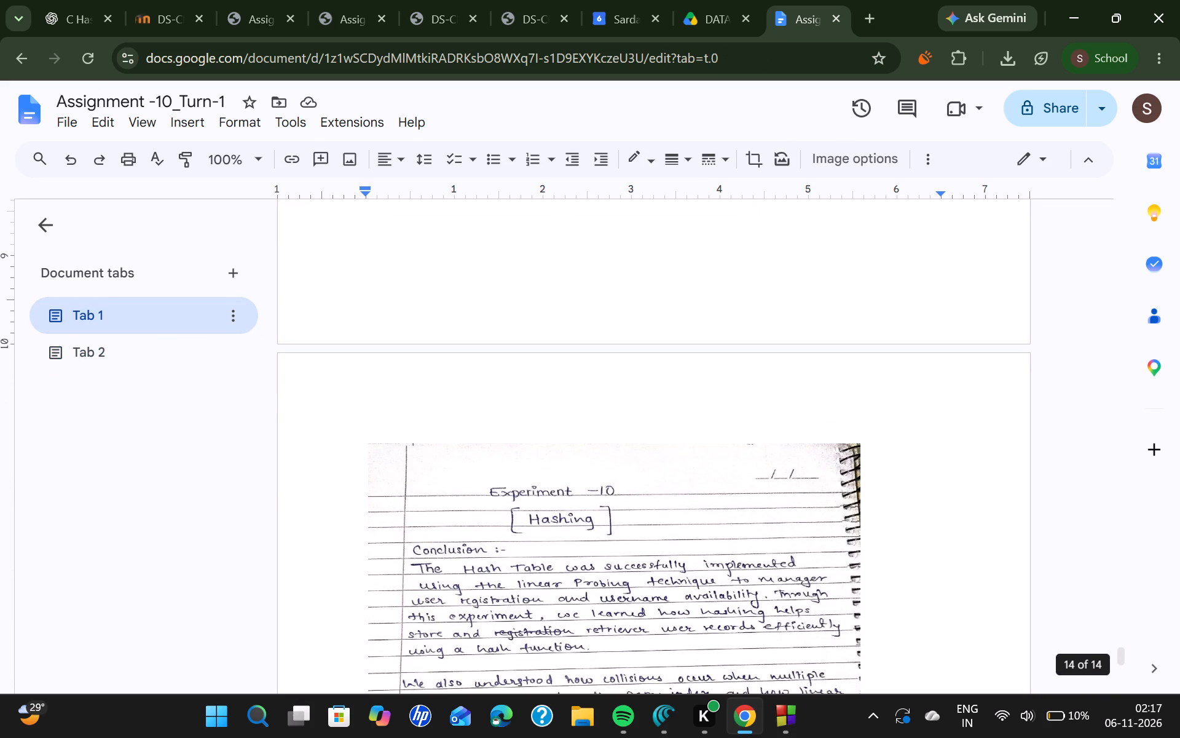
left_click(897, 488)
scroll(897, 488, "down", 2)
scroll(897, 488, "up", 1)
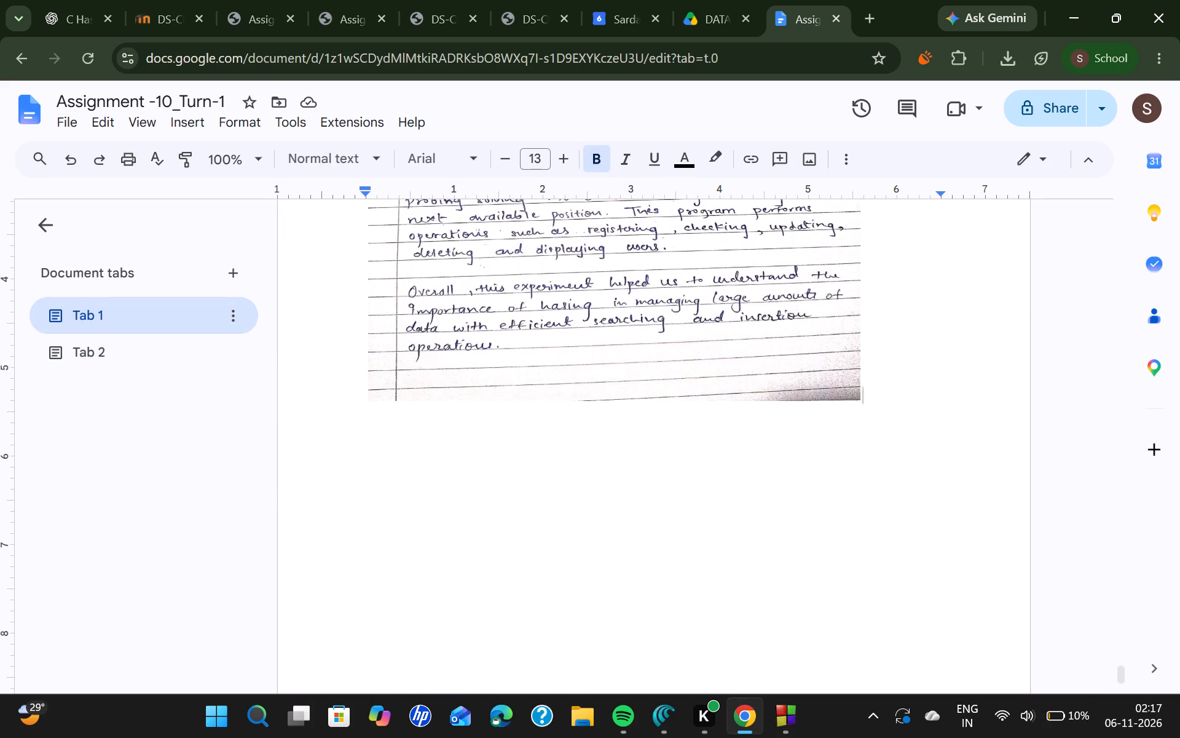
key("Left")
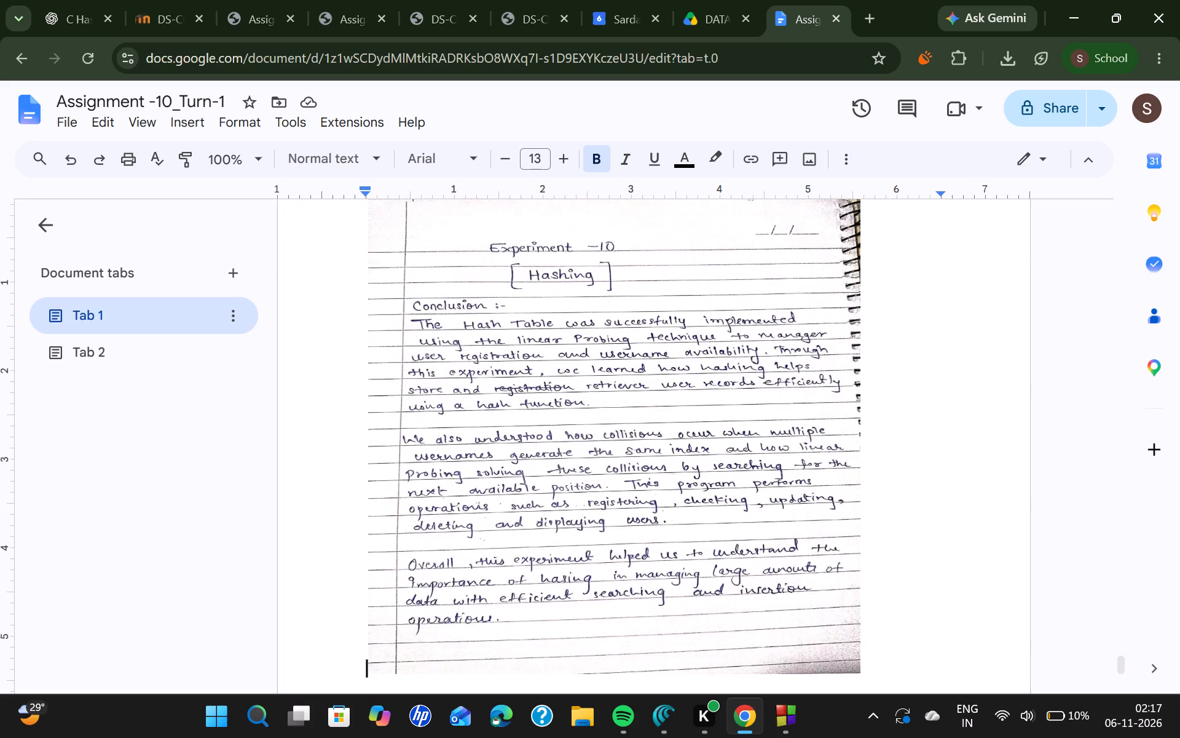
key("Left")
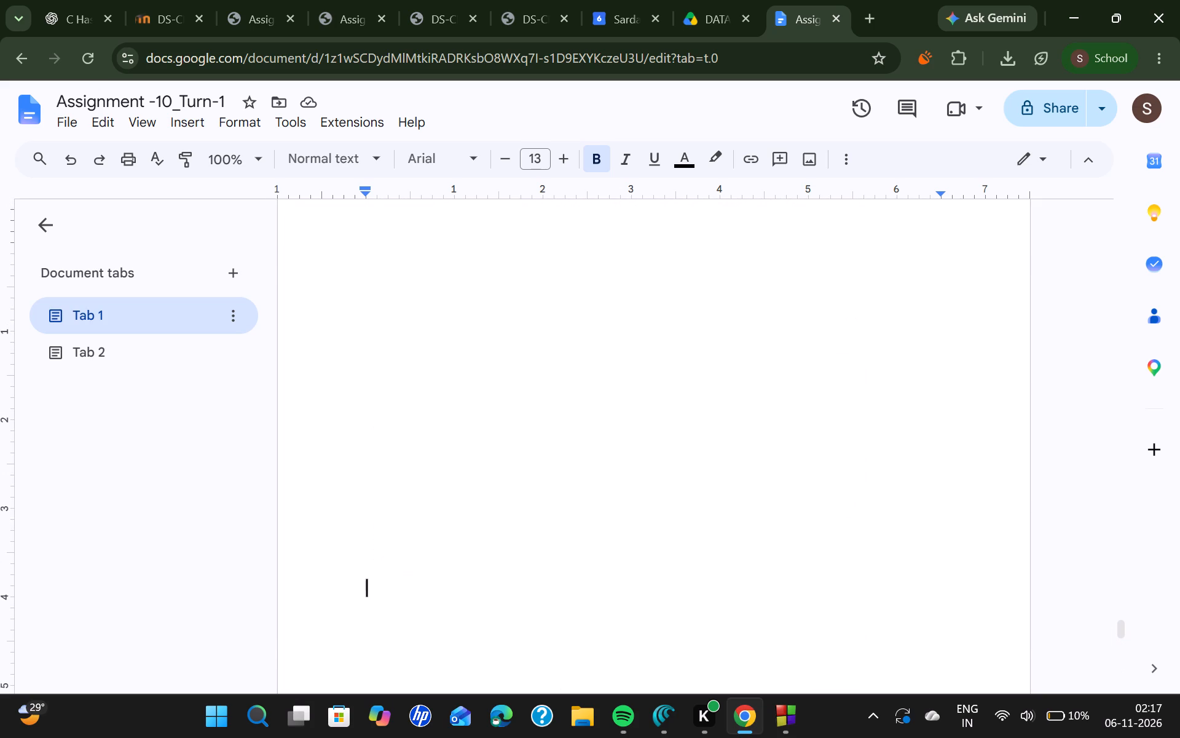
key("BackSpace")
key("BackSpace")
key("BackSpace")
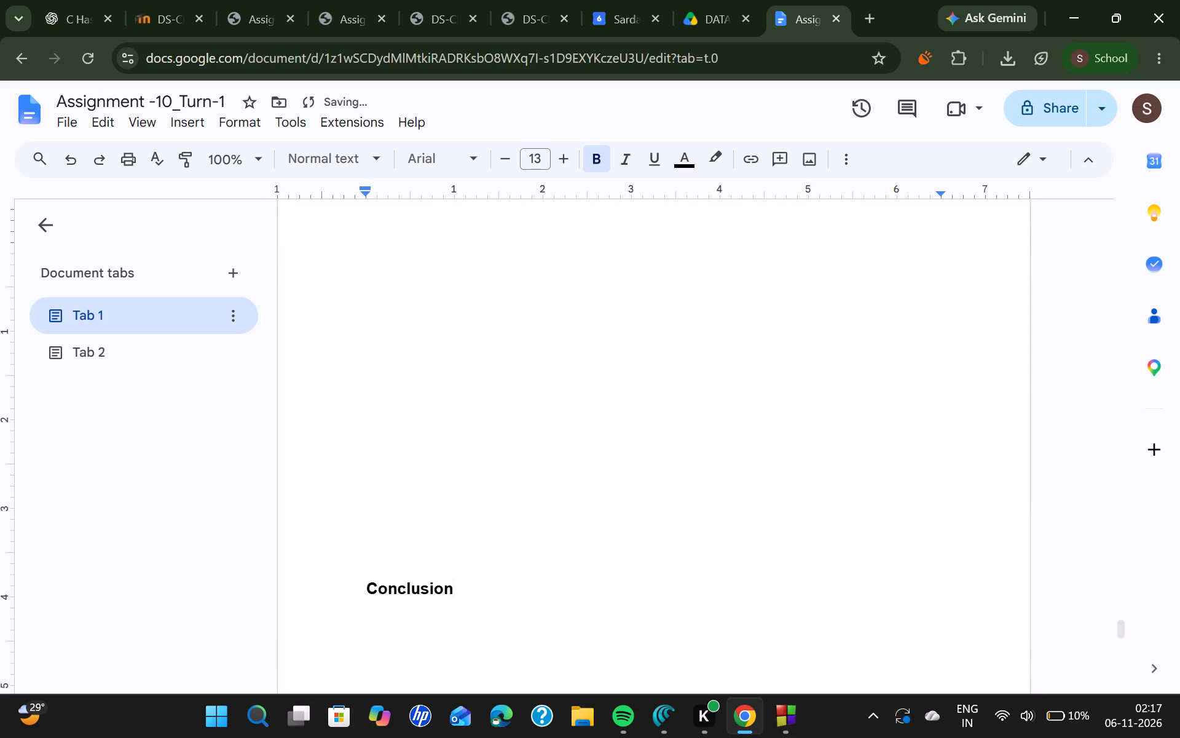
key("shift+colon")
key("minus")
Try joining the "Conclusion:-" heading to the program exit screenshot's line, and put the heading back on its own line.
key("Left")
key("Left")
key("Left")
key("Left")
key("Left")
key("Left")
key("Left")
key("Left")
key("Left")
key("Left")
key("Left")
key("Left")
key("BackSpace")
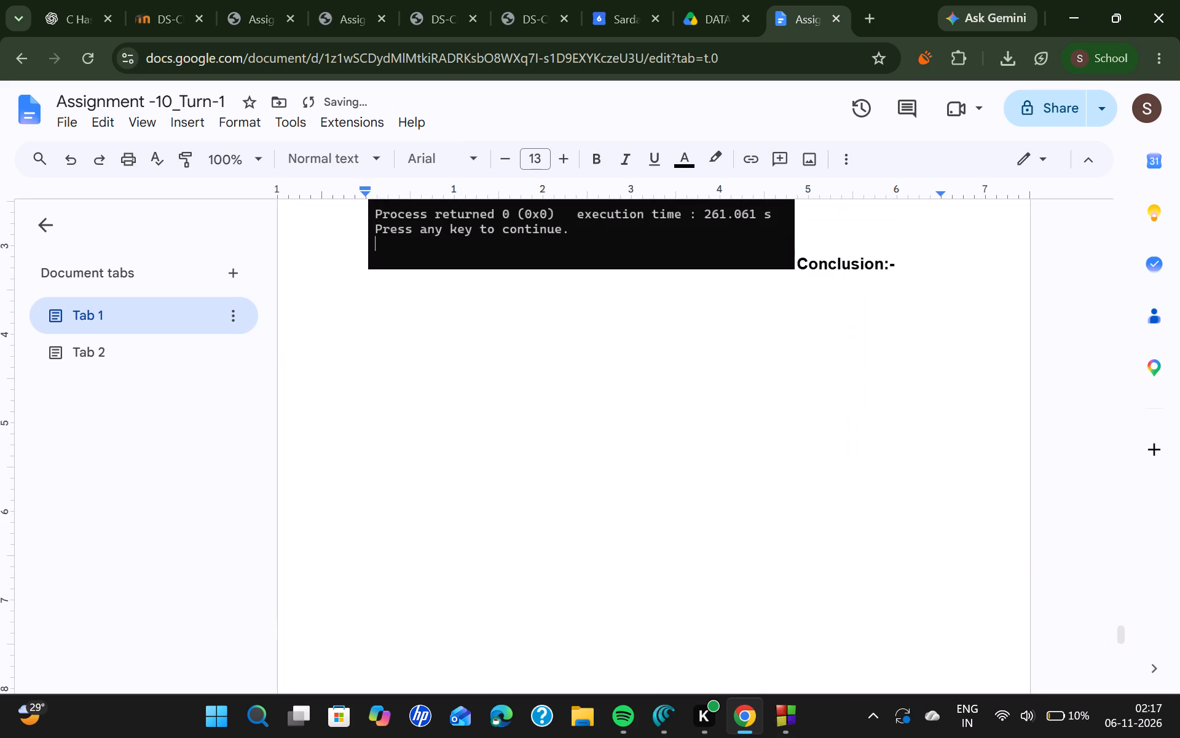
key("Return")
Delete the blank image beside the "Conclusion:-" heading.
scroll(1030, 560, "up", 7)
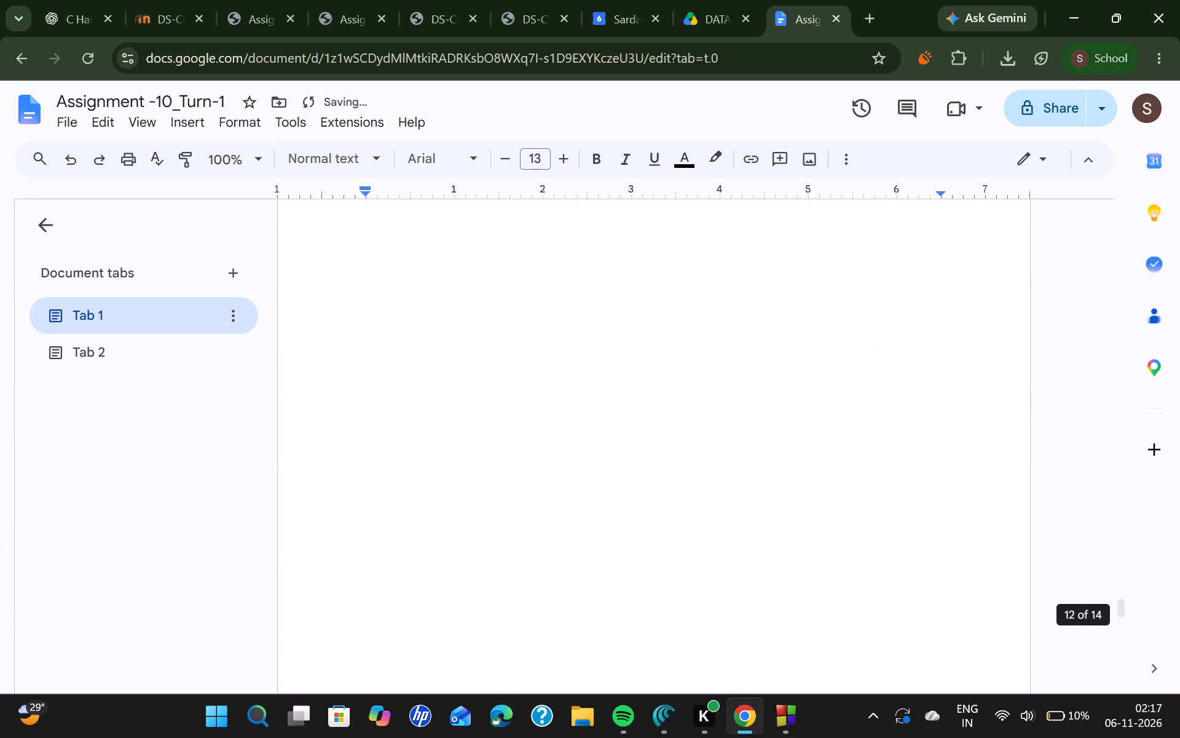
scroll(1030, 560, "up", 1)
scroll(1030, 560, "down", 3)
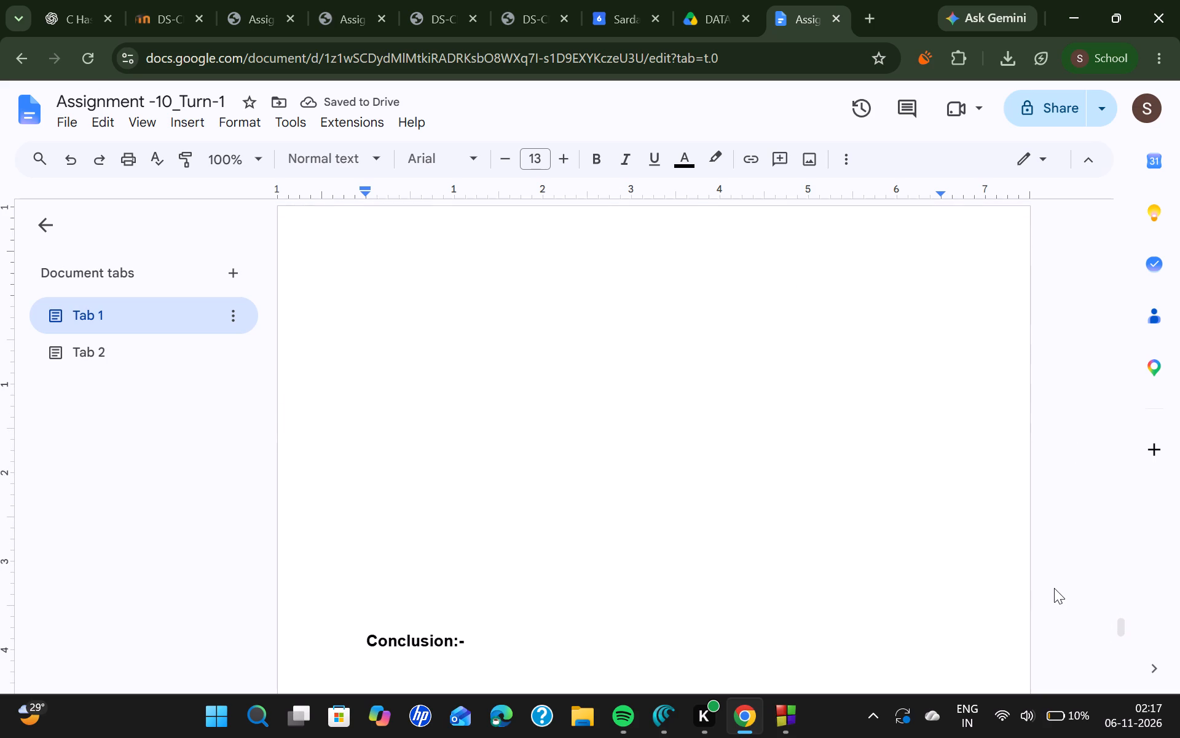
left_click(720, 490)
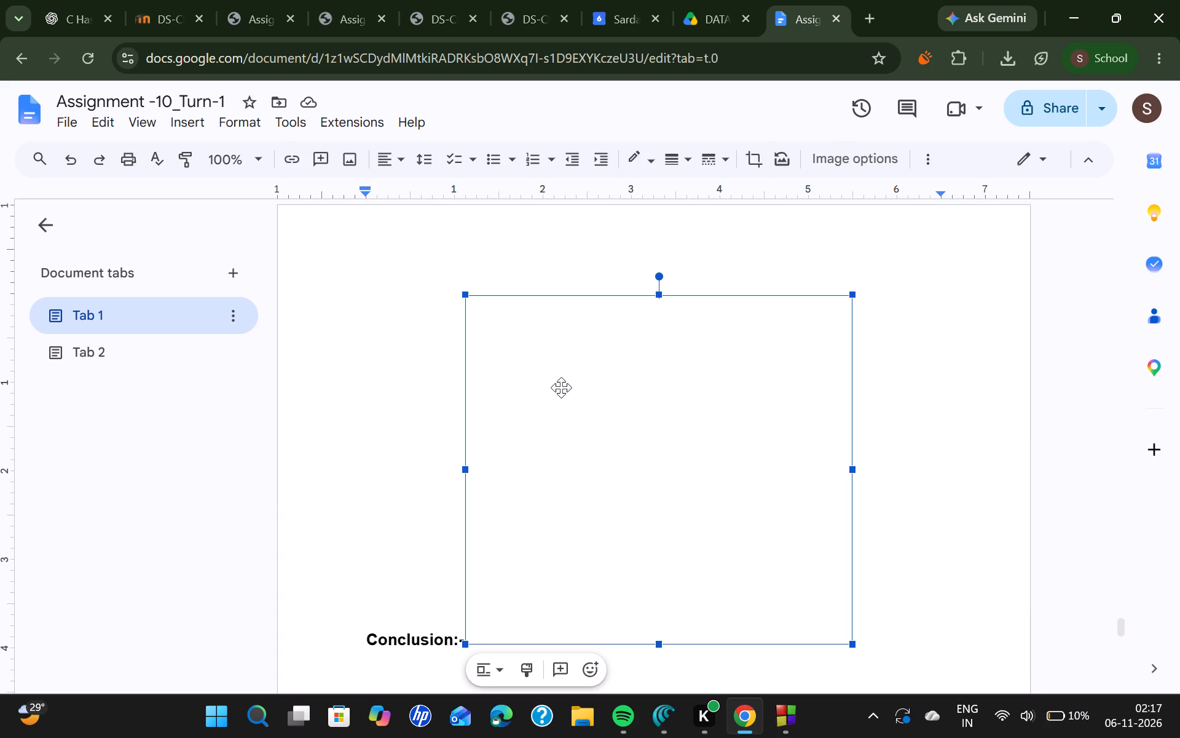
left_click(562, 391)
left_click(560, 393)
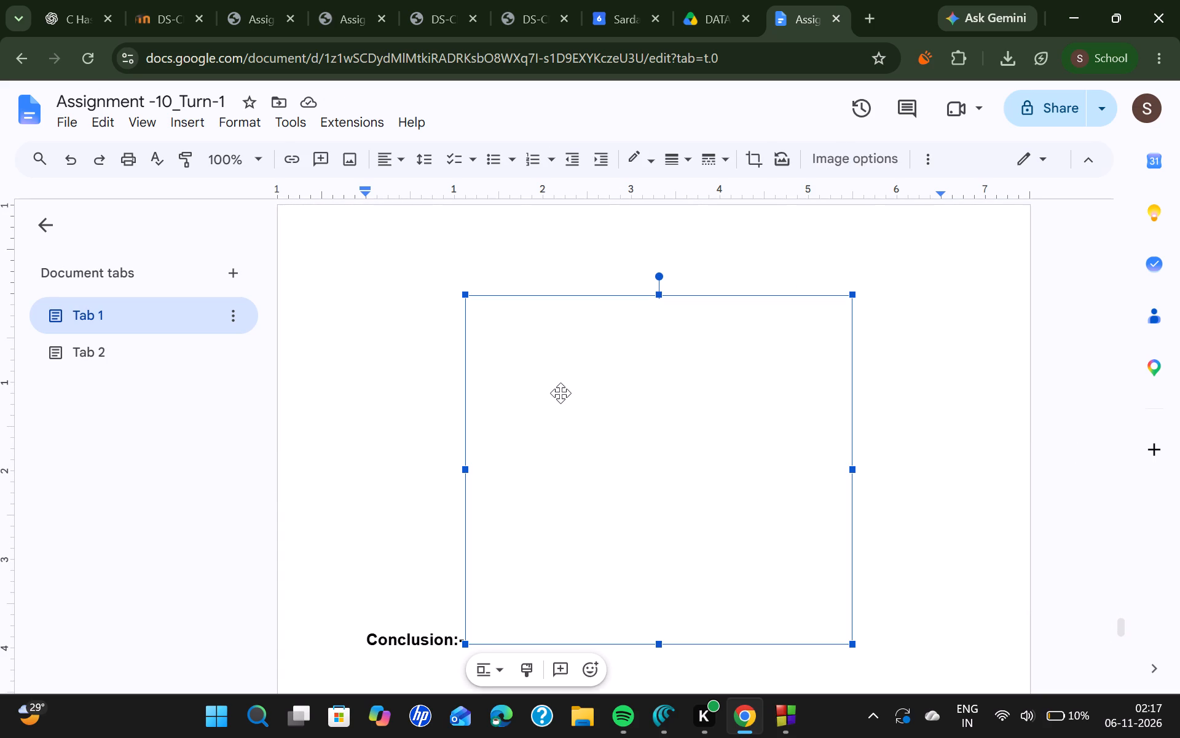
right_click(560, 393)
left_click(628, 344)
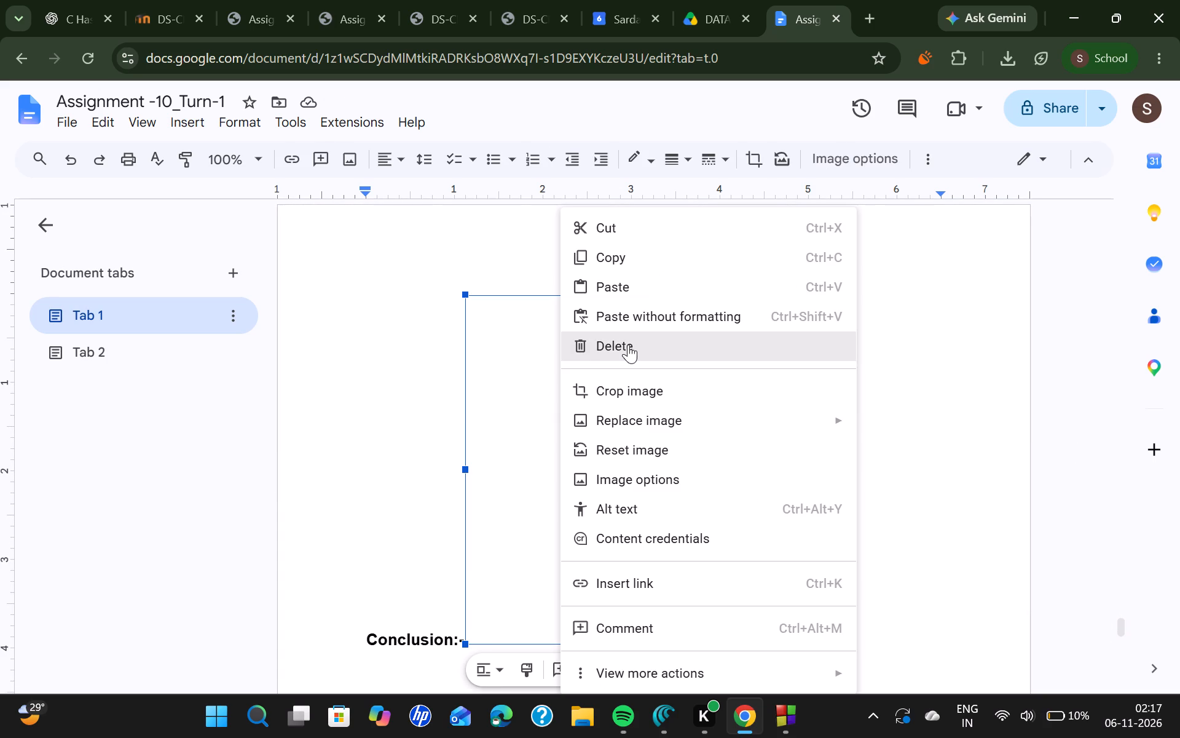
scroll(522, 488, "up", 5)
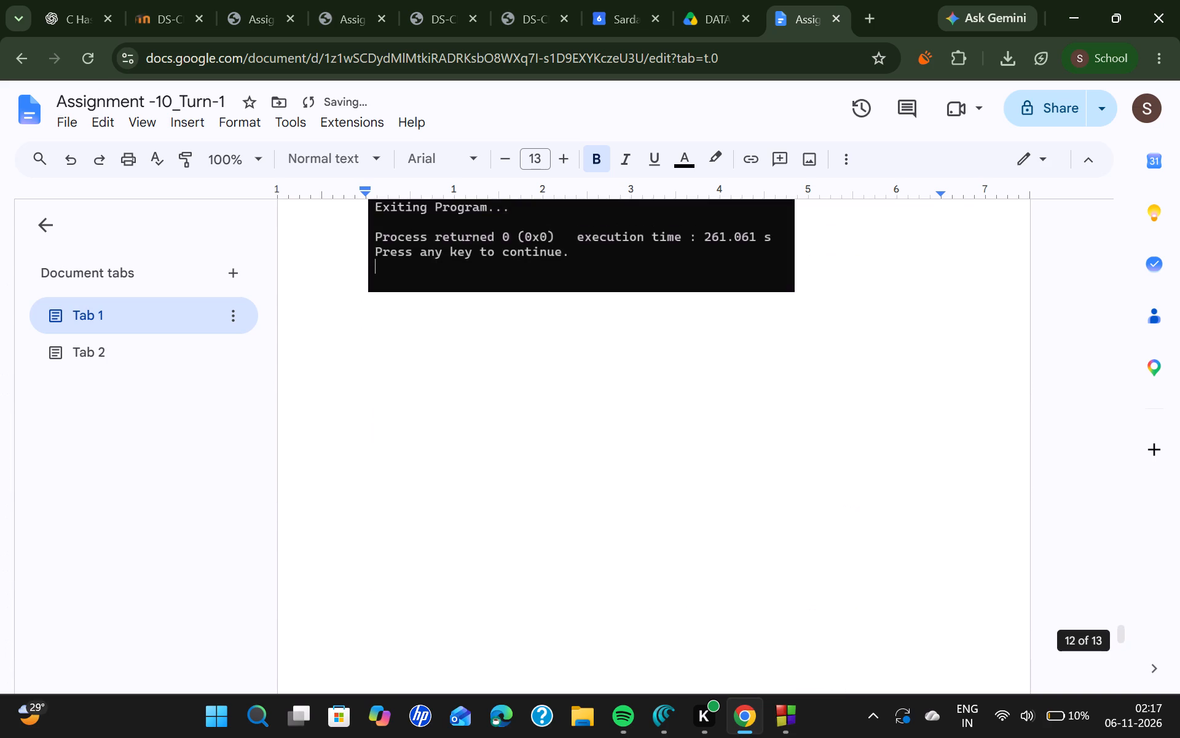
scroll(522, 488, "down", 2)
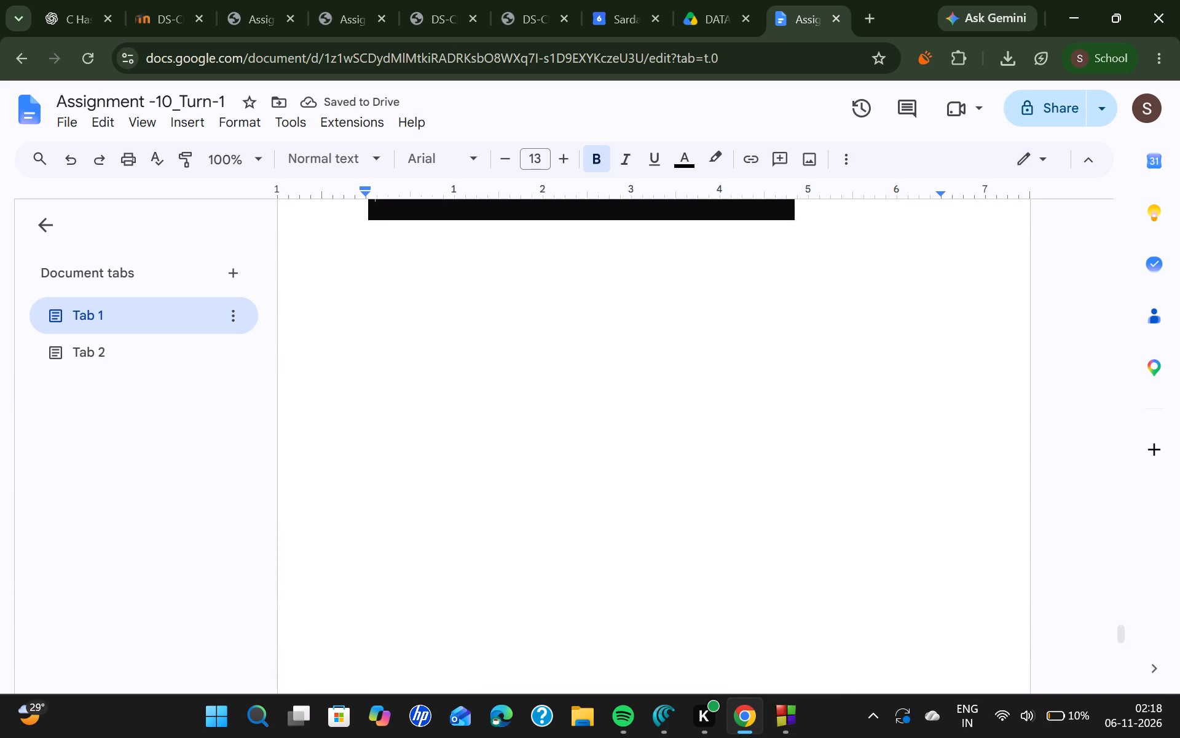
Examine the blank space between the program exit screenshot and the "Conclusion:-" heading on the following page.
scroll(522, 488, "down", 1)
left_click(522, 488)
scroll(574, 557, "down", 2)
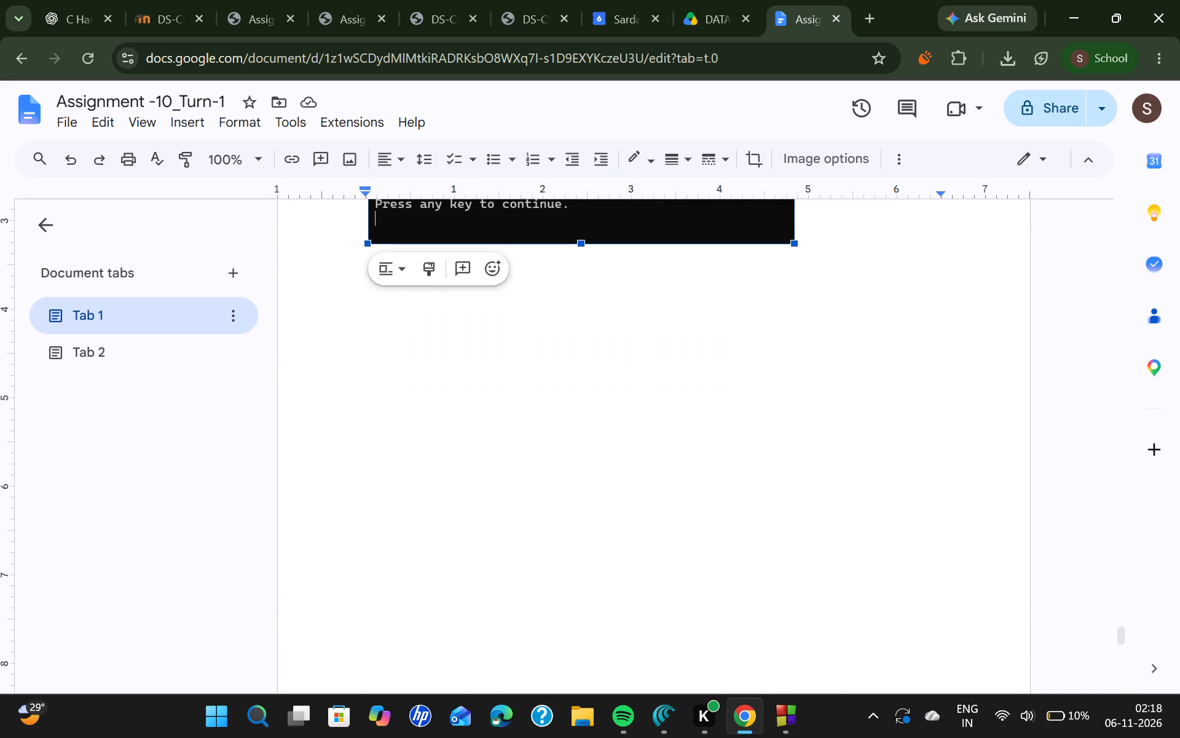
left_click(574, 557)
scroll(574, 557, "down", 4)
left_click(574, 557)
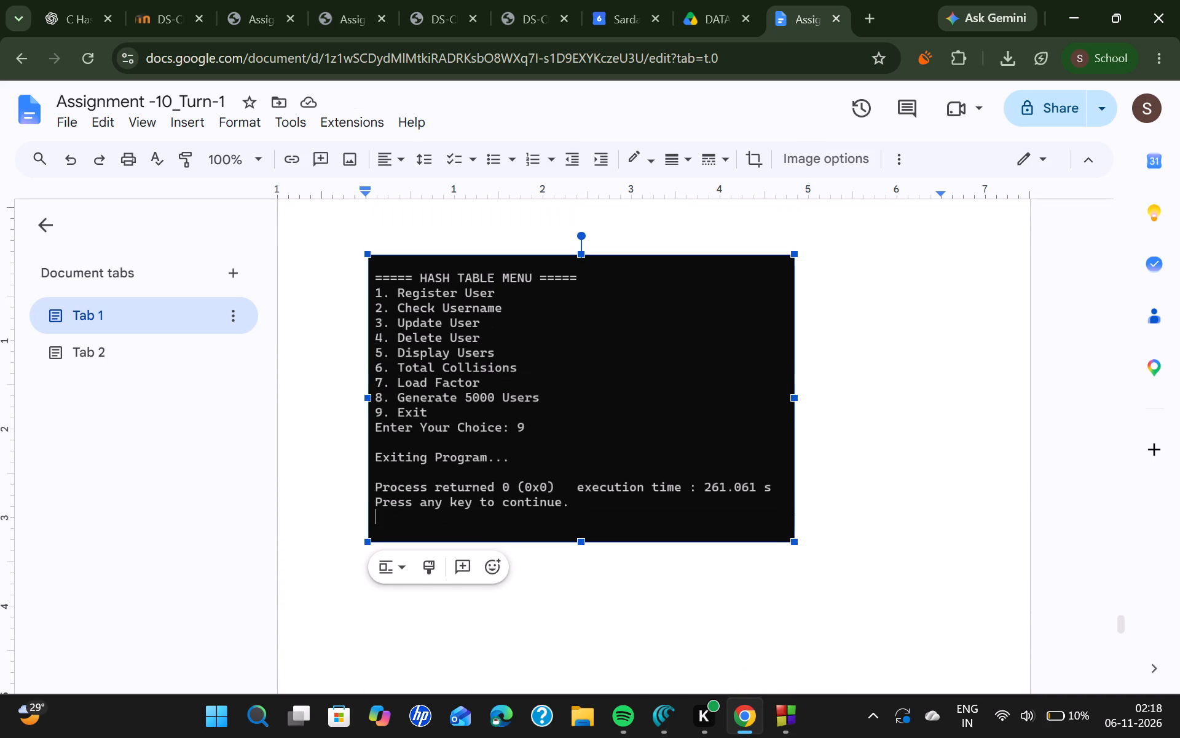
left_click(812, 533)
scroll(812, 533, "down", 5)
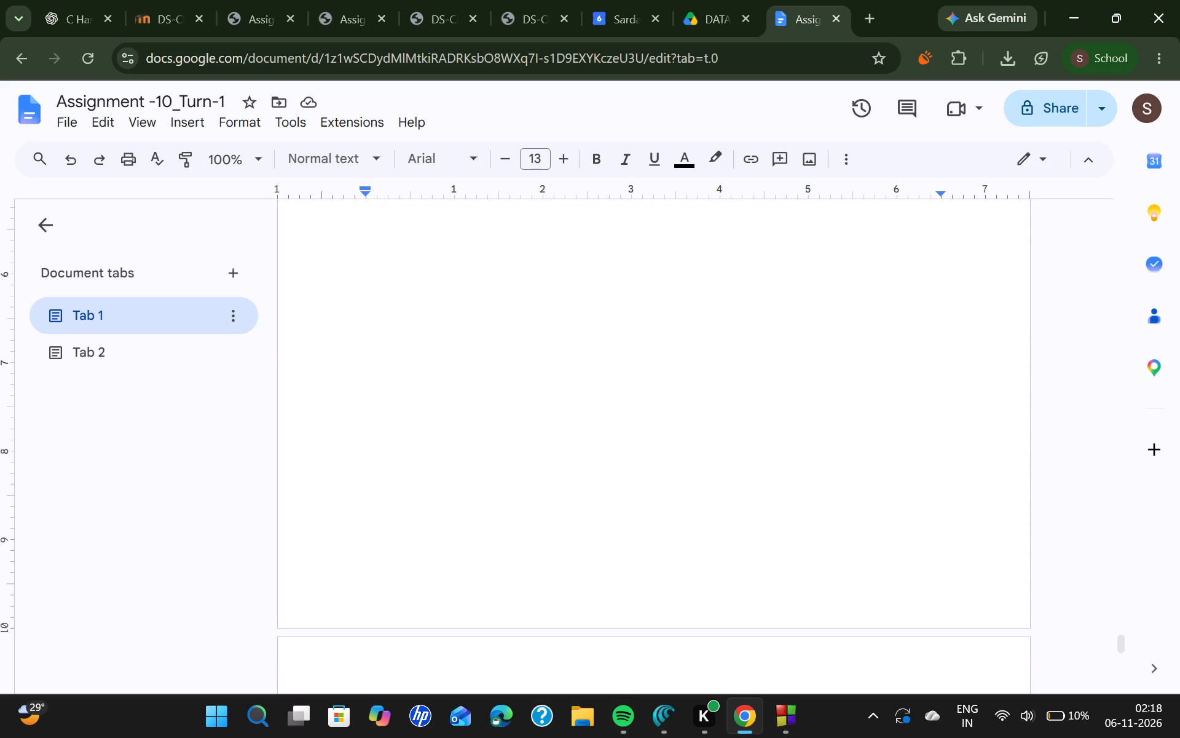
scroll(812, 533, "down", 1)
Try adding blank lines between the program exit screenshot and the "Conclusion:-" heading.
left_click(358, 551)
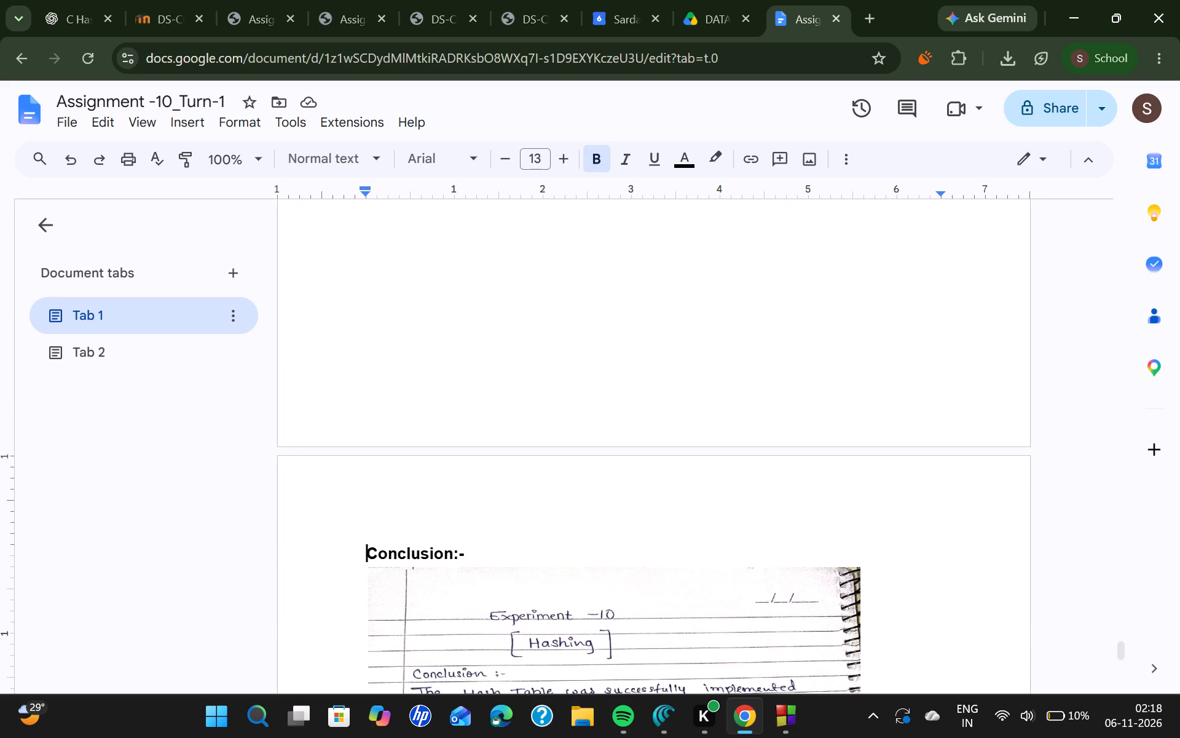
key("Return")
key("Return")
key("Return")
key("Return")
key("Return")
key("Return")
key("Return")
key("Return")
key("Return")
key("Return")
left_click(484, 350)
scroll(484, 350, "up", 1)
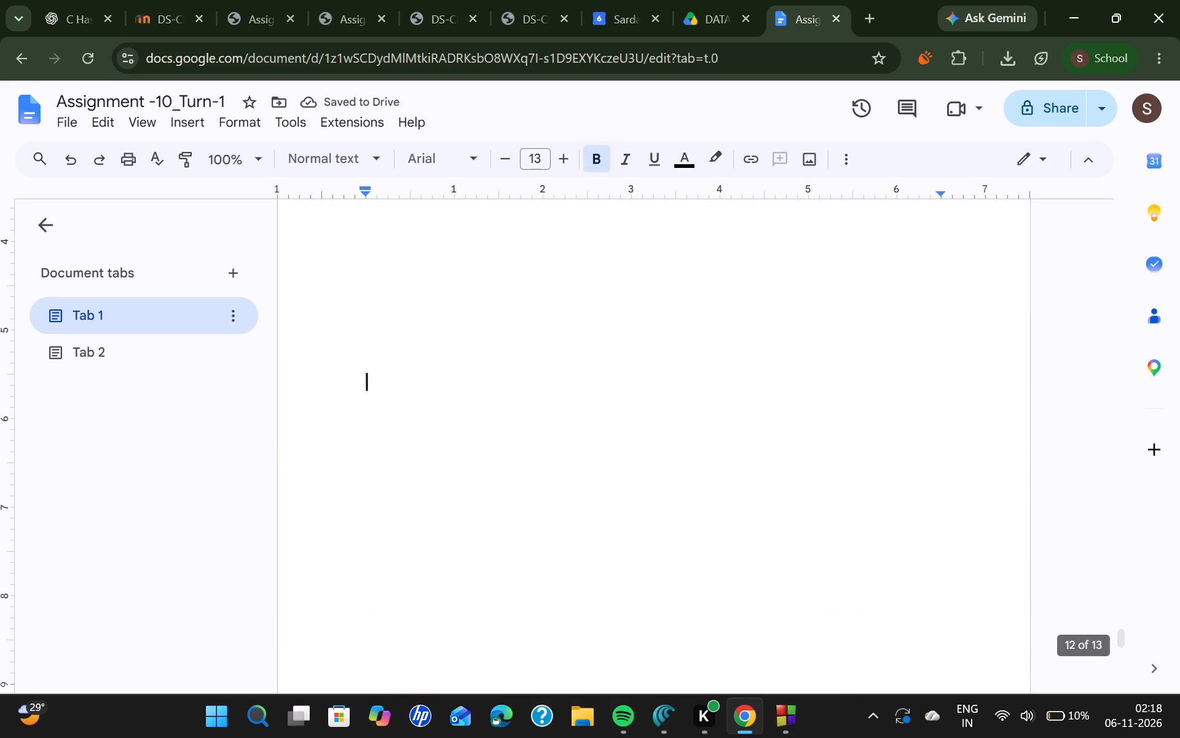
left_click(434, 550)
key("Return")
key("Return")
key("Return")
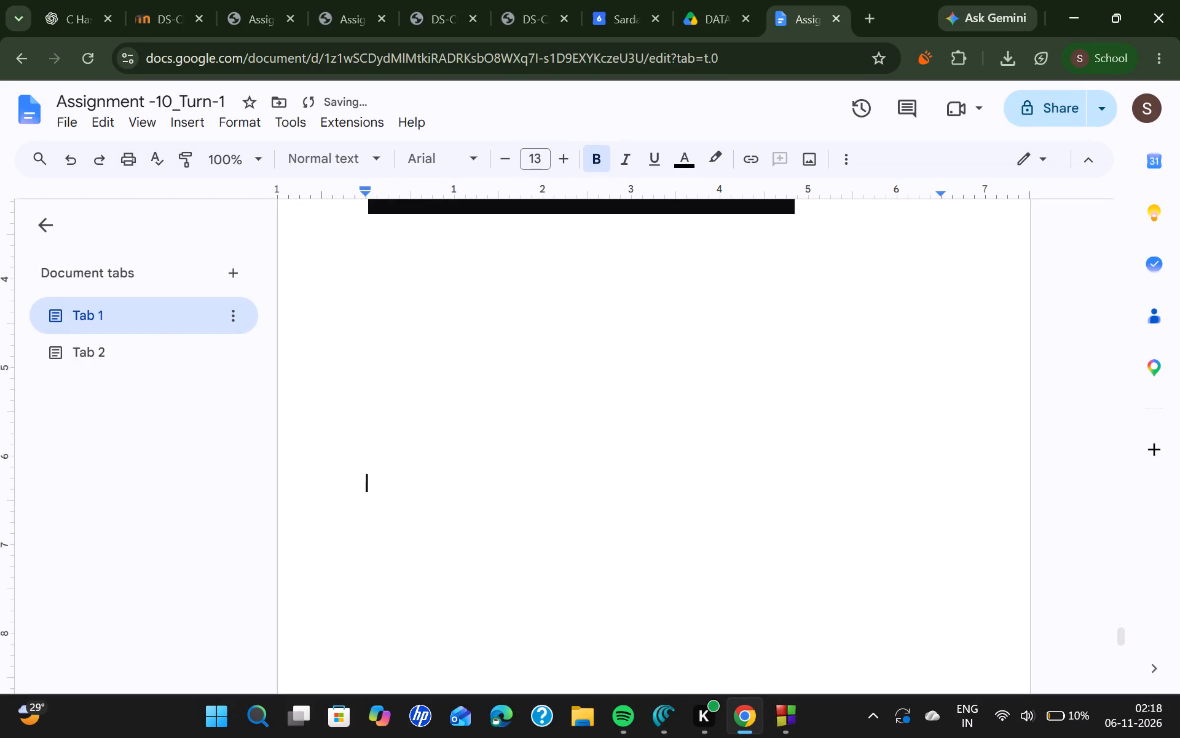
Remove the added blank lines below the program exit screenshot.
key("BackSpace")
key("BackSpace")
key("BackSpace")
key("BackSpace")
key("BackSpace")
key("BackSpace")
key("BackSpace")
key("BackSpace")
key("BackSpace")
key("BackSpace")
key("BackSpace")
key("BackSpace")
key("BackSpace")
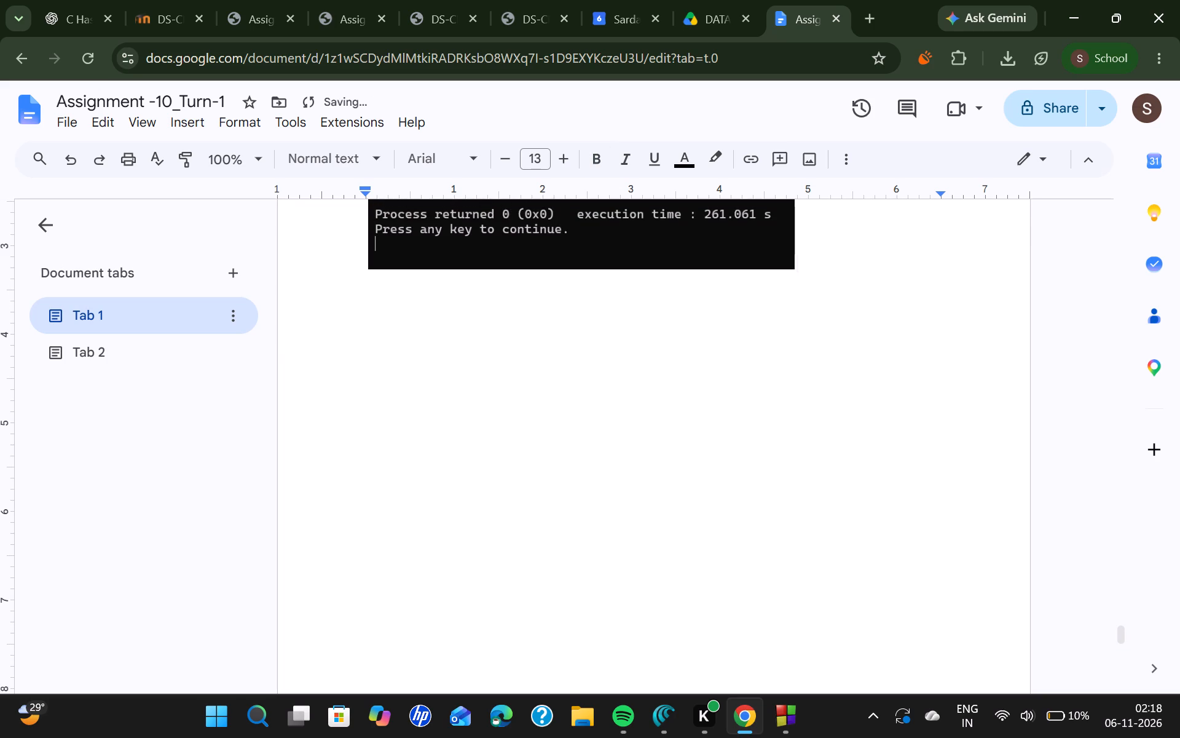
Copy and delete the "Conclusion:-" heading with its handwritten photo, and paste them back below the program exit screenshot.
scroll(434, 550, "down", 5)
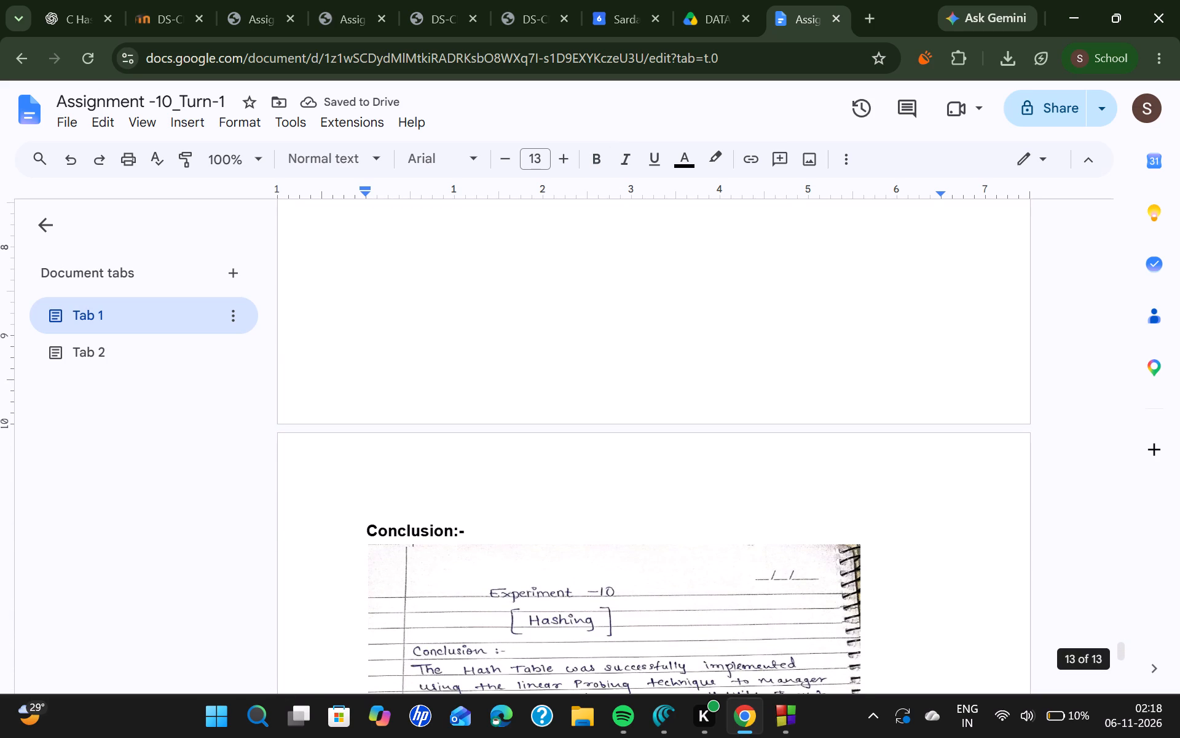
left_click(431, 379)
left_click(424, 643)
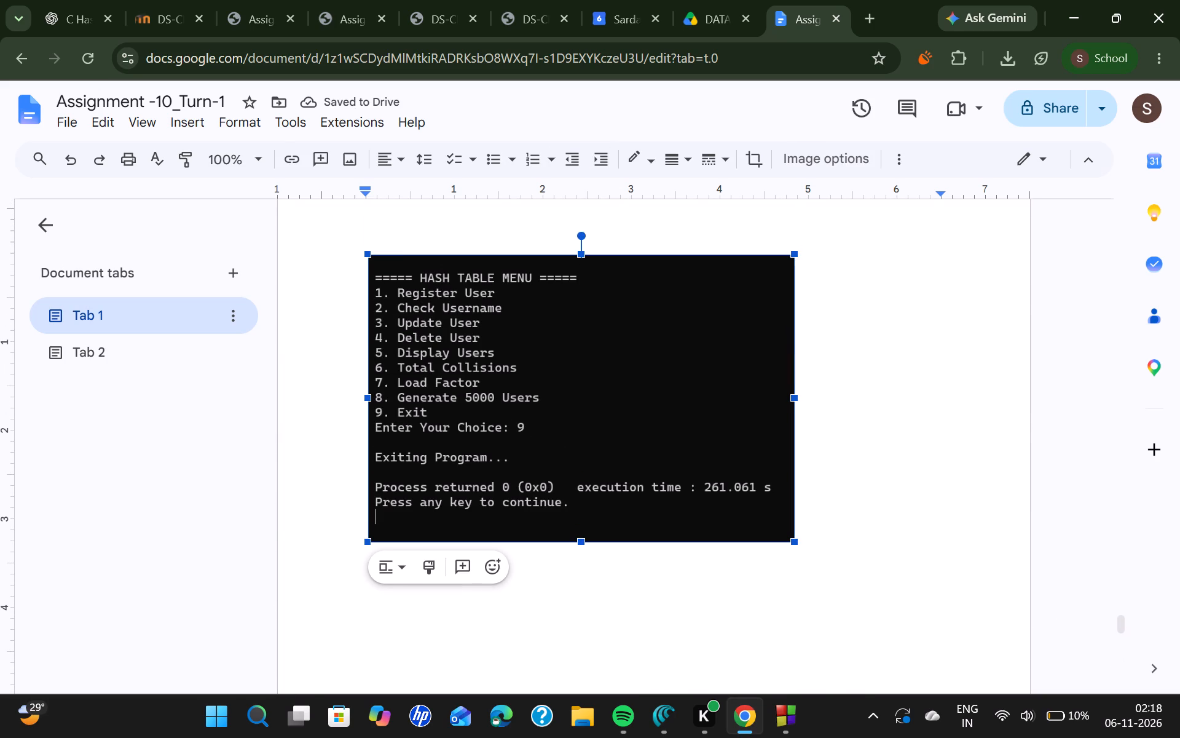
scroll(424, 643, "down", 2)
left_click(424, 643)
scroll(424, 643, "down", 4)
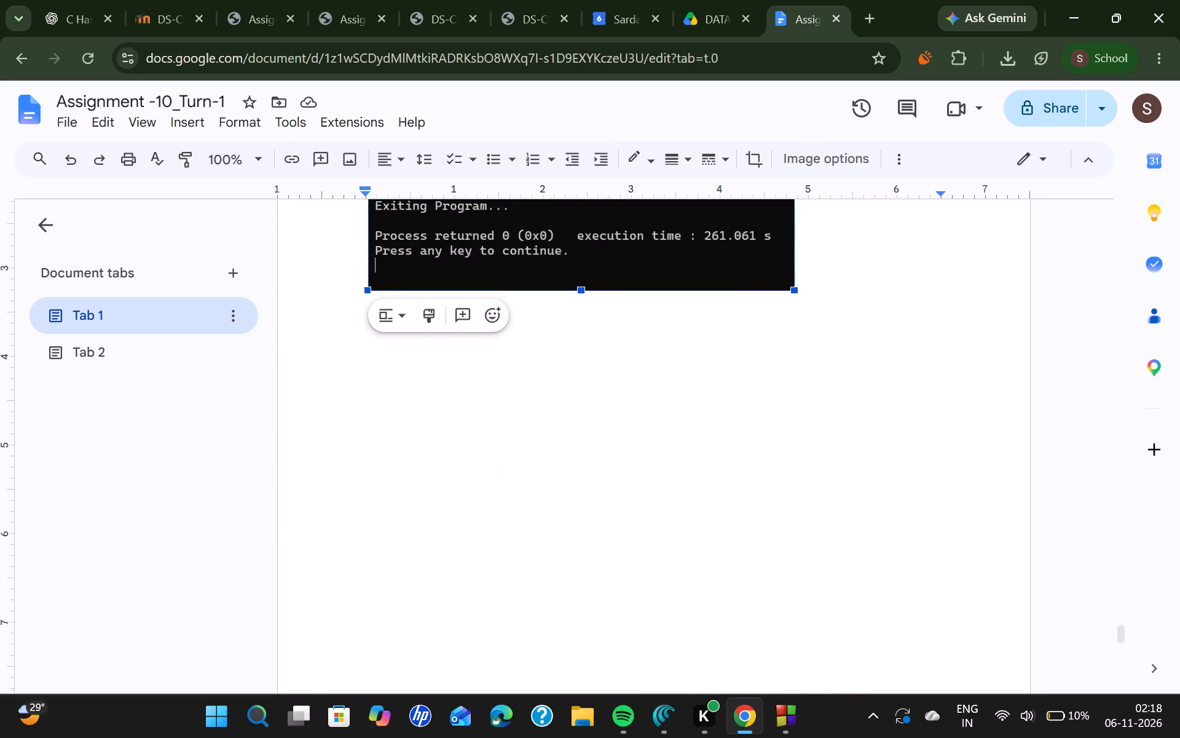
scroll(424, 643, "down", 3)
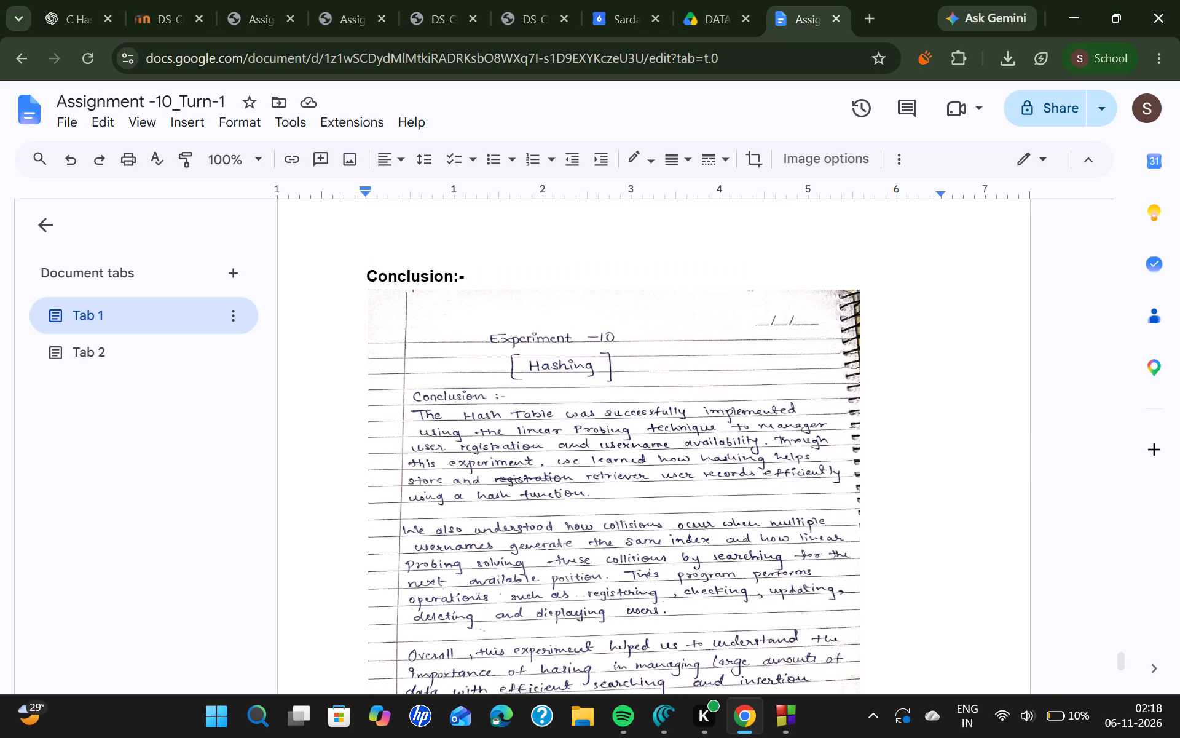
left_click_drag(364, 275, 837, 693)
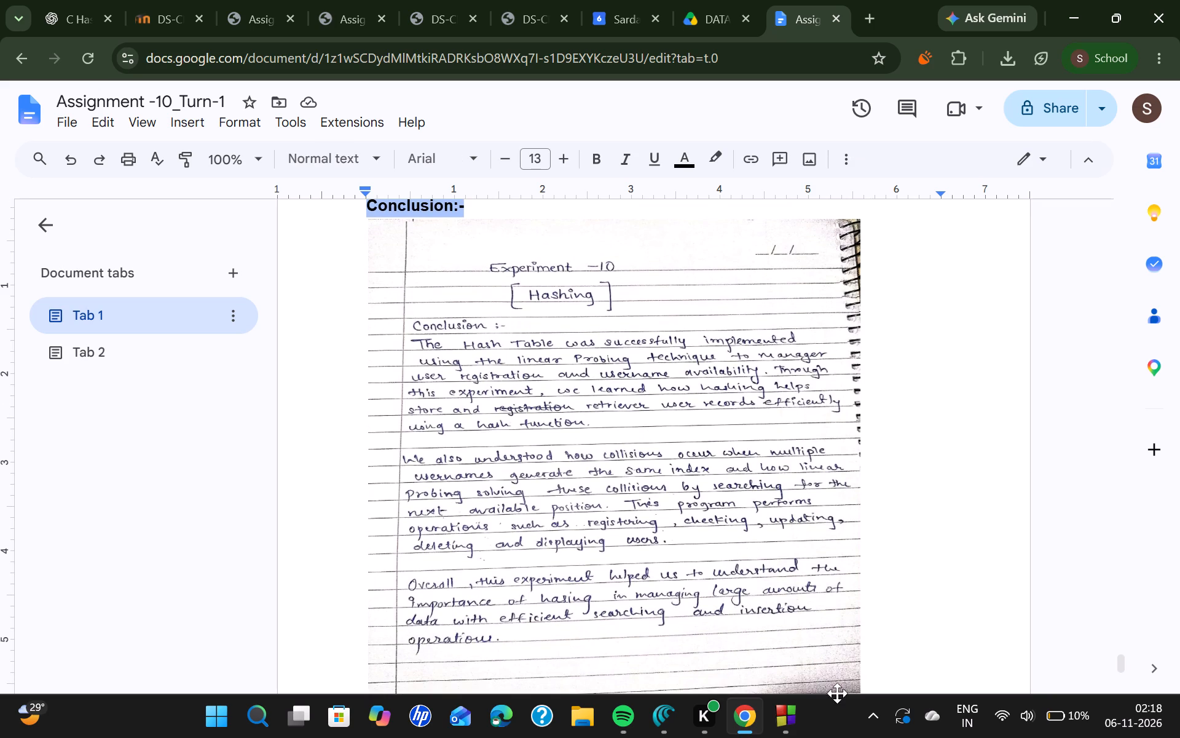
left_click_drag(837, 693, 876, 643)
key("ctrl+c")
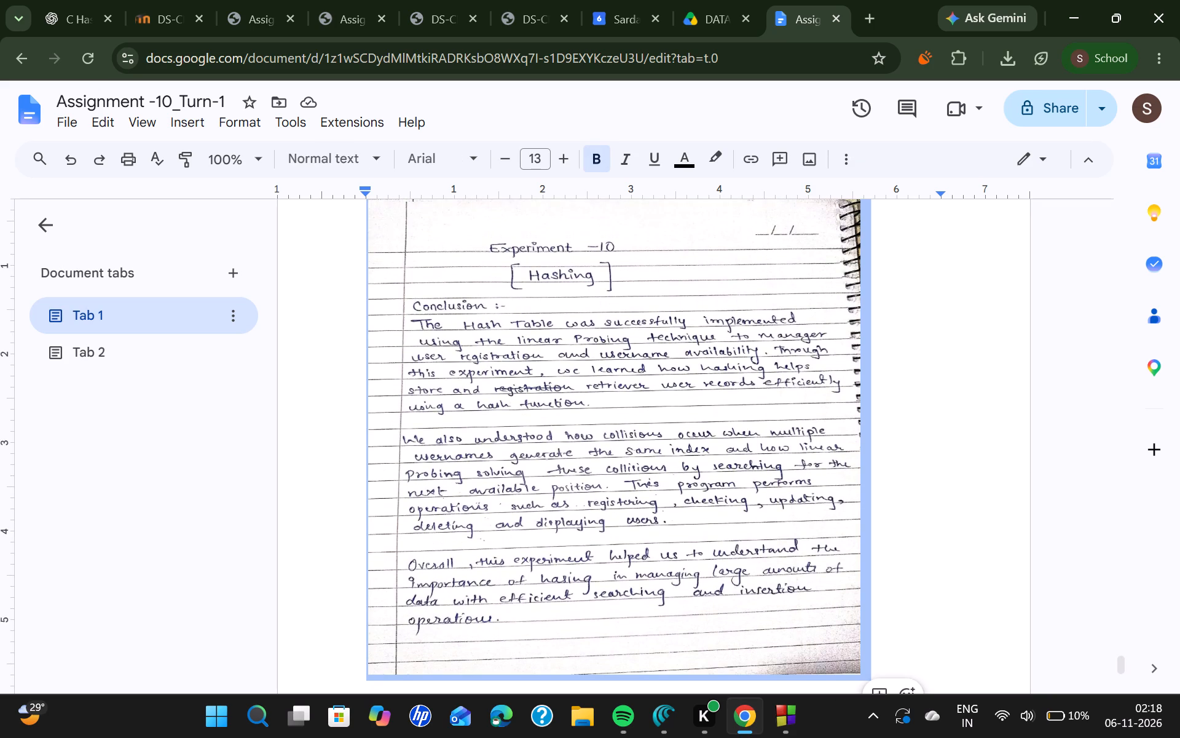
key("BackSpace")
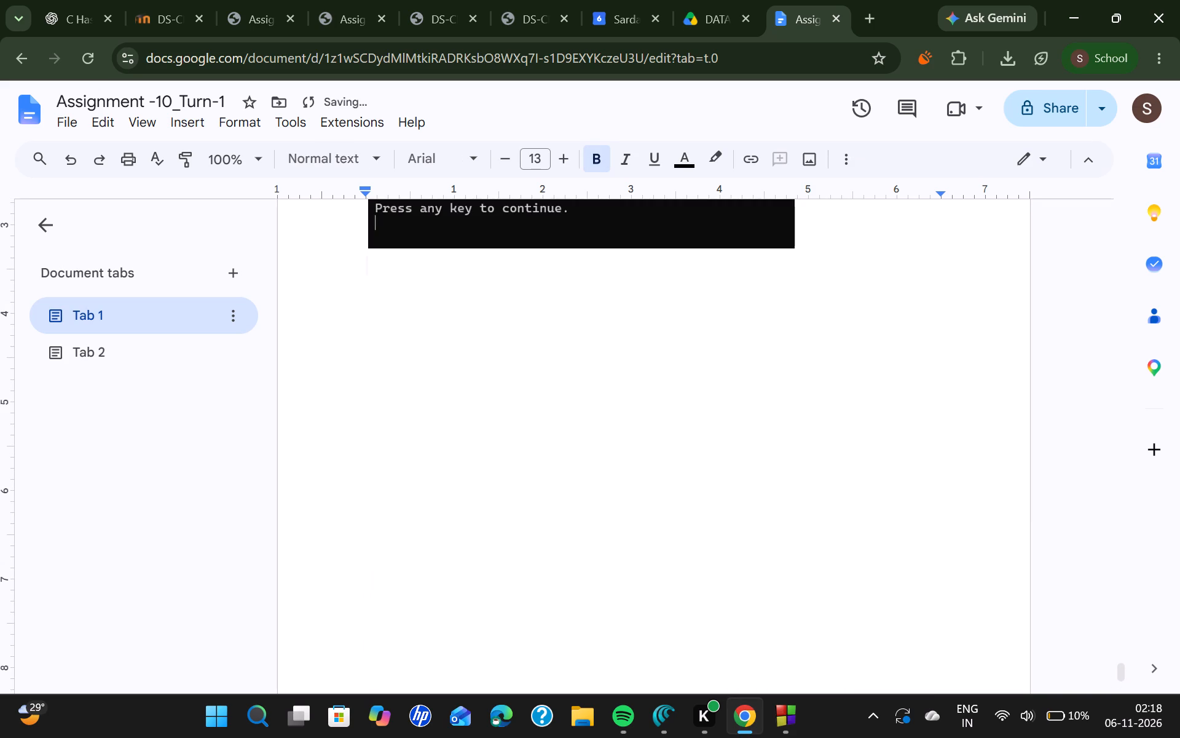
key("ctrl+v")
scroll(756, 662, "up", 6)
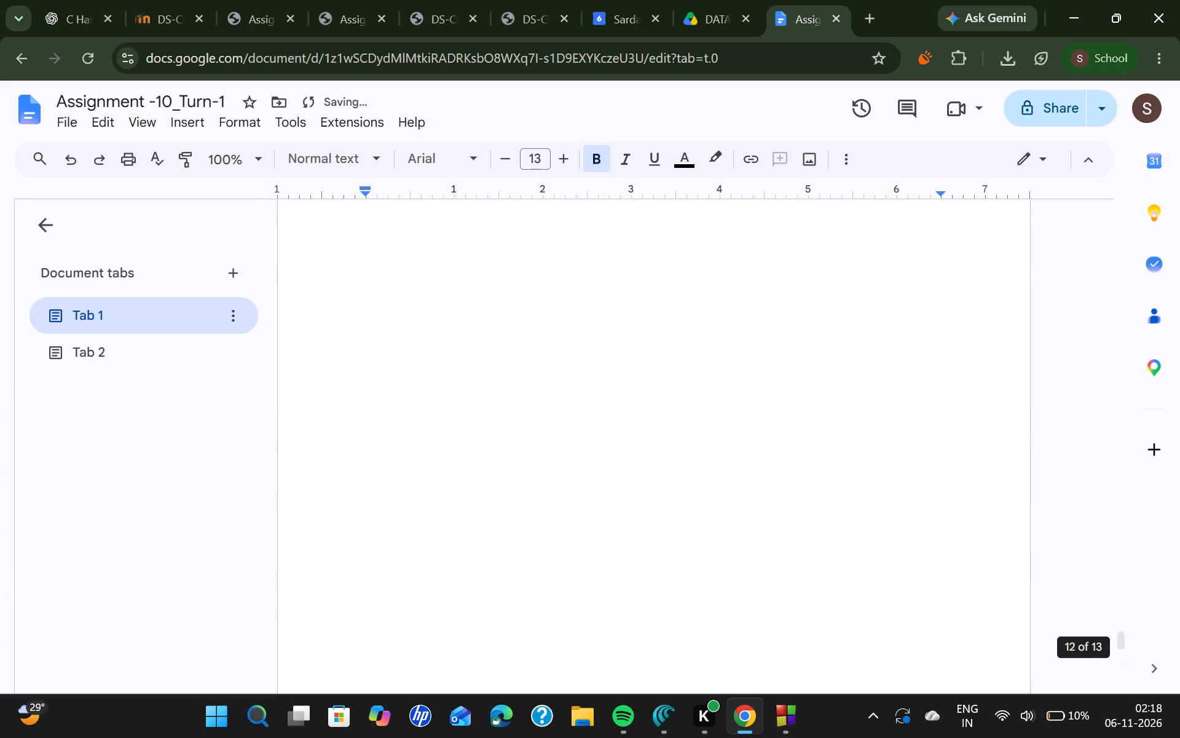
Shrink the handwritten conclusion photo proportionally to about 5 inches wide.
scroll(756, 662, "down", 3)
scroll(755, 532, "up", 1)
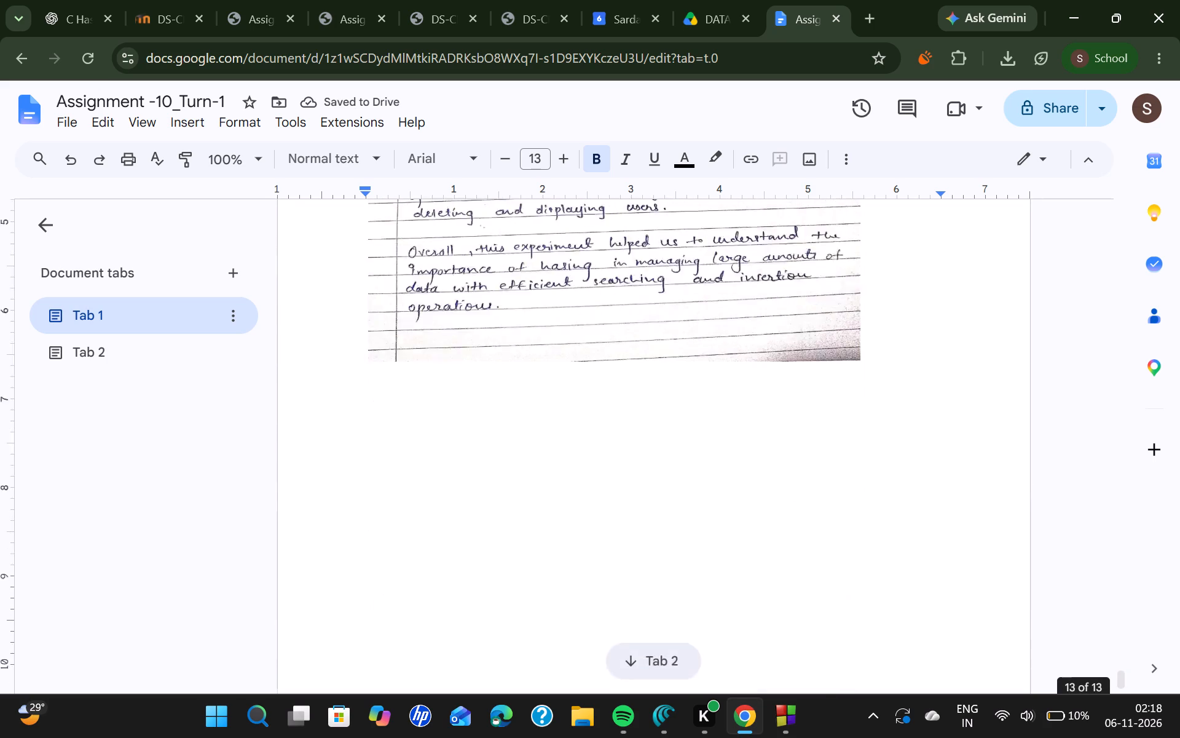
scroll(755, 532, "up", 1)
left_click(765, 459)
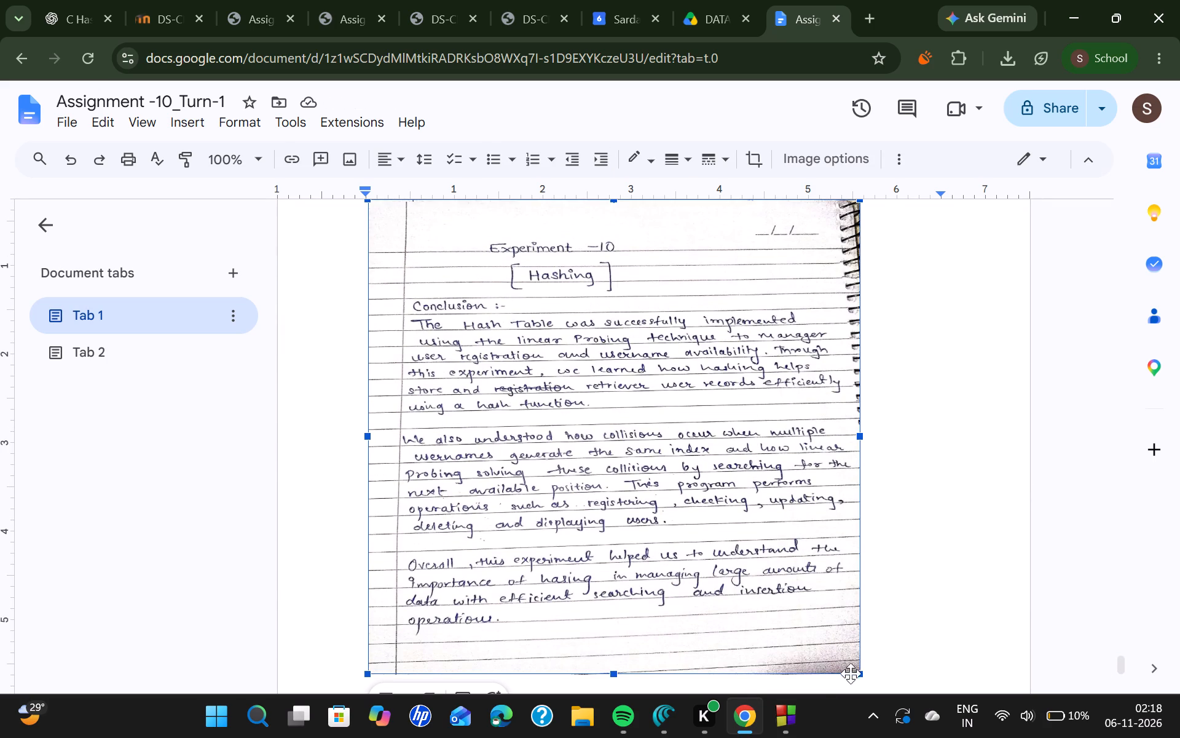
left_click_drag(859, 673, 803, 584)
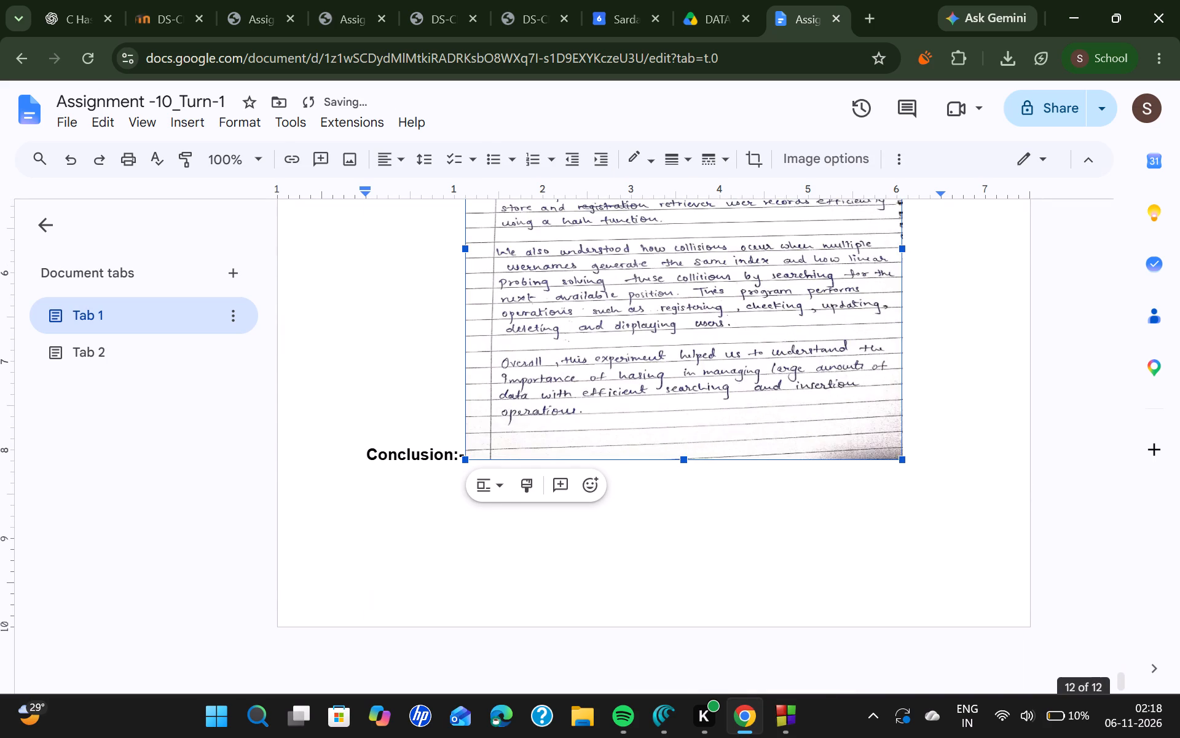
scroll(803, 584, "up", 4)
scroll(803, 584, "down", 2)
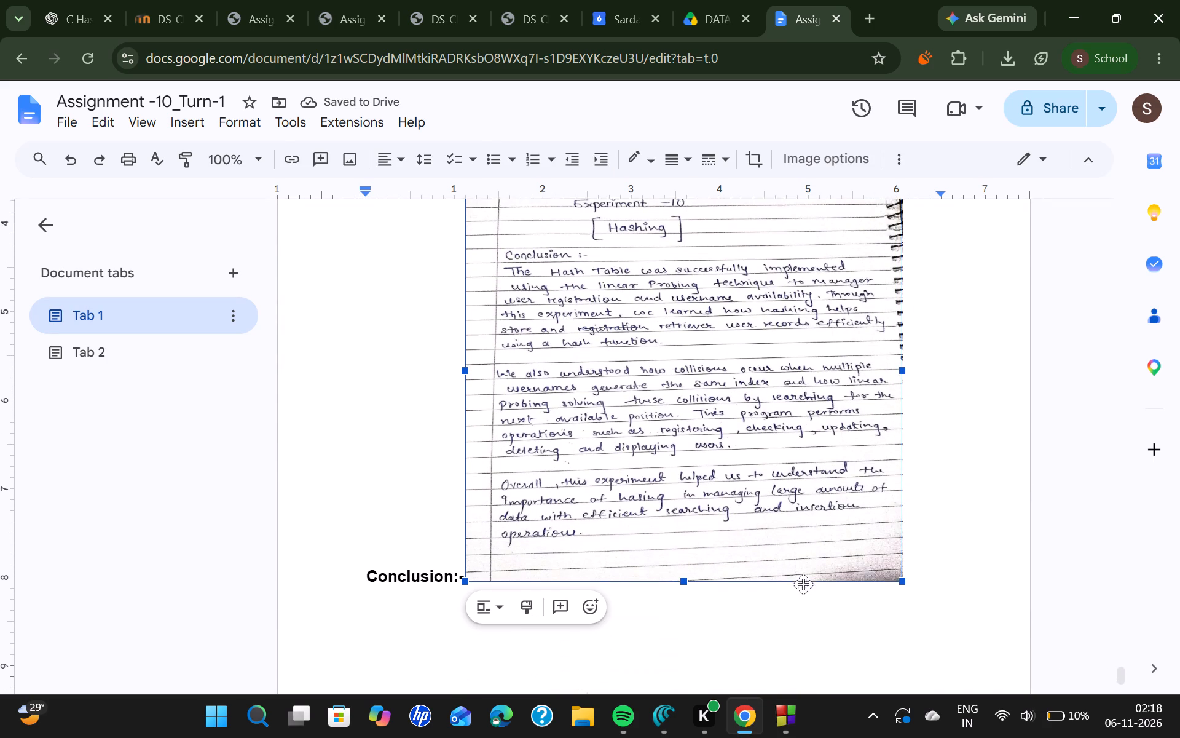
scroll(803, 584, "down", 1)
Copy the "Conclusion:" heading beside the handwritten photo and delete it from that line.
double_click(445, 577)
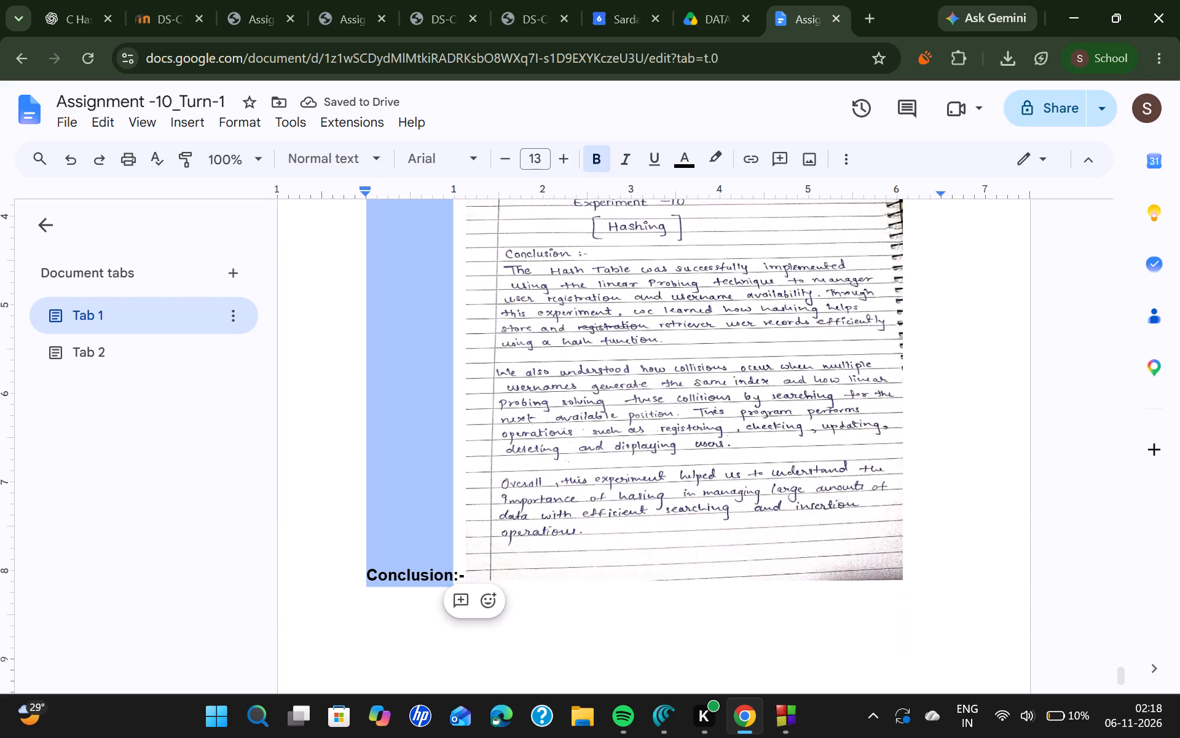
double_click(460, 577)
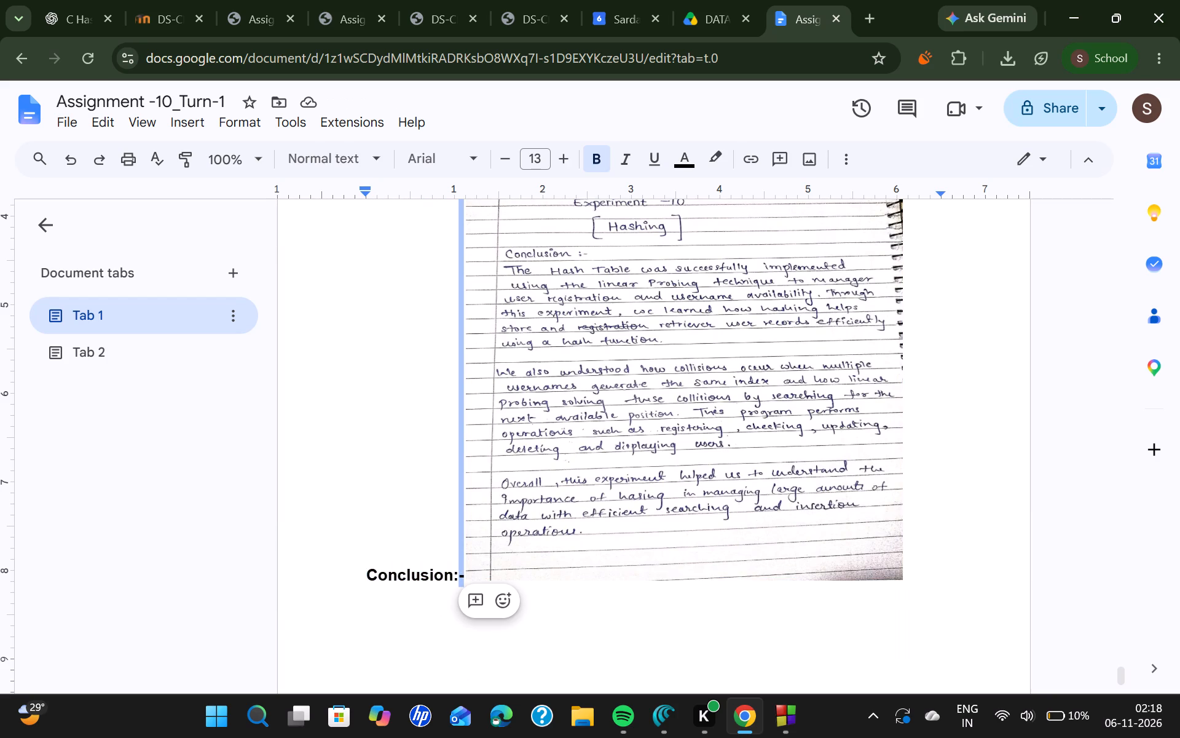
left_click_drag(461, 577, 399, 569)
left_click_drag(399, 569, 378, 573)
left_click(378, 573)
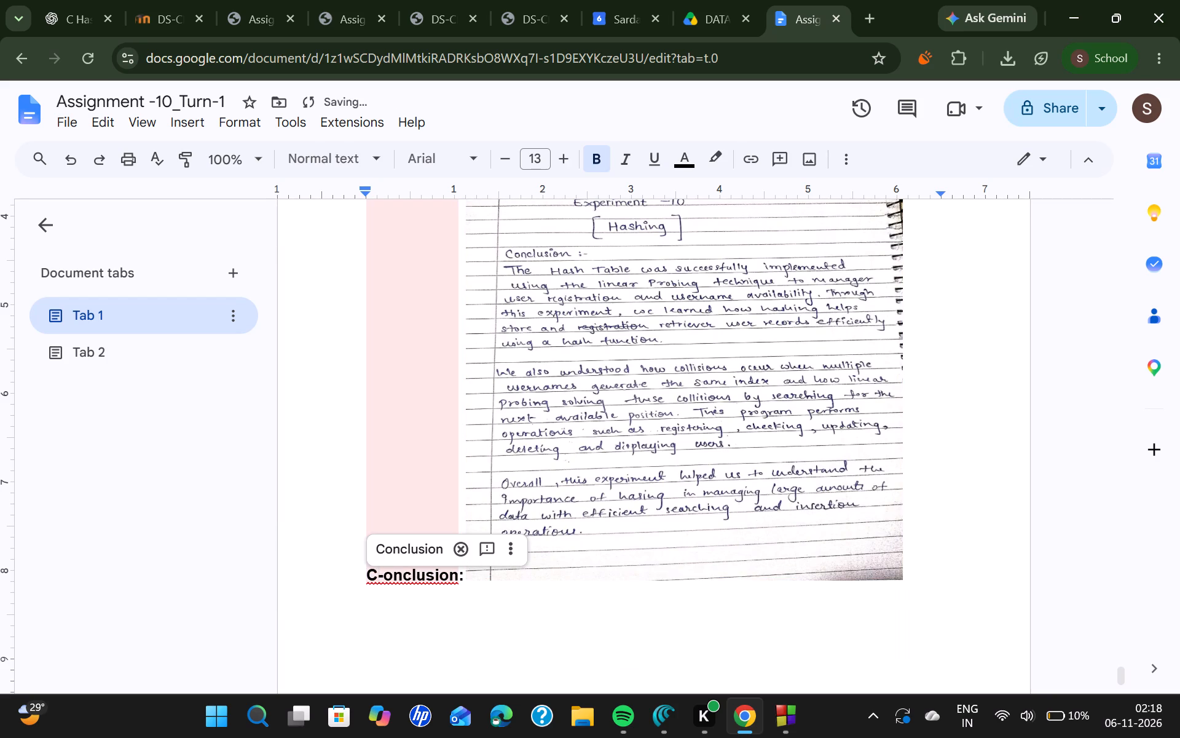
left_click(421, 552)
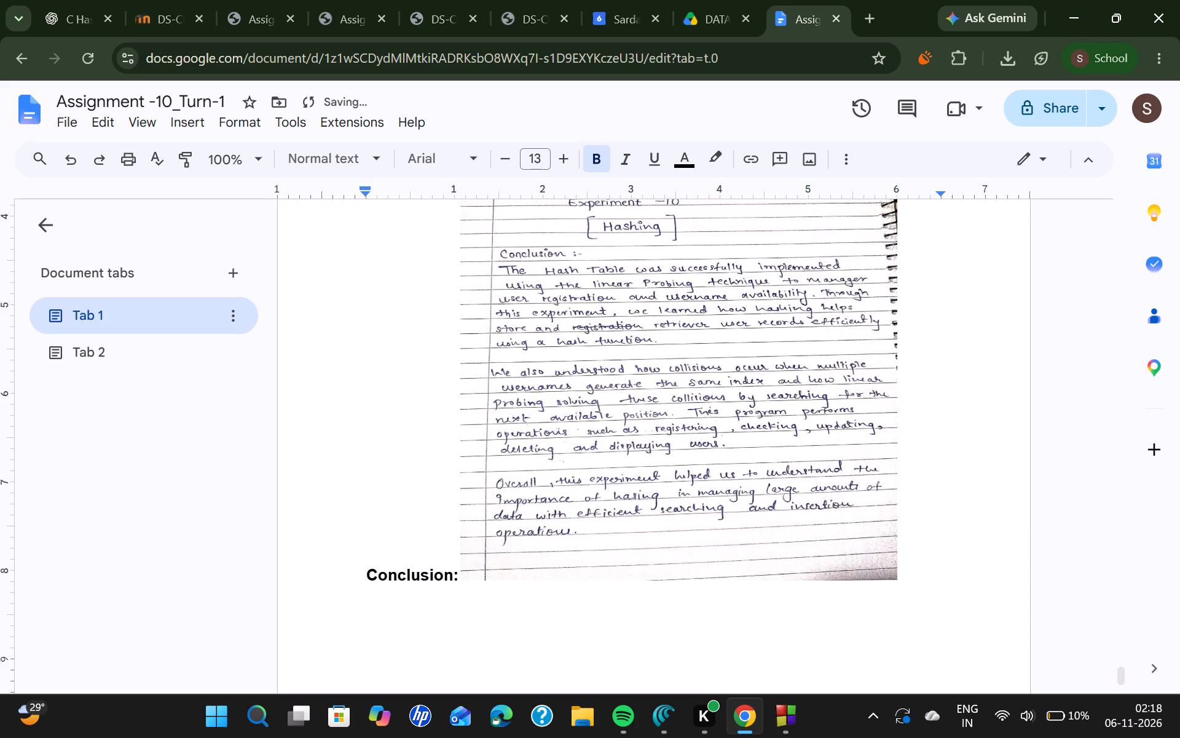
left_click_drag(457, 576, 364, 575)
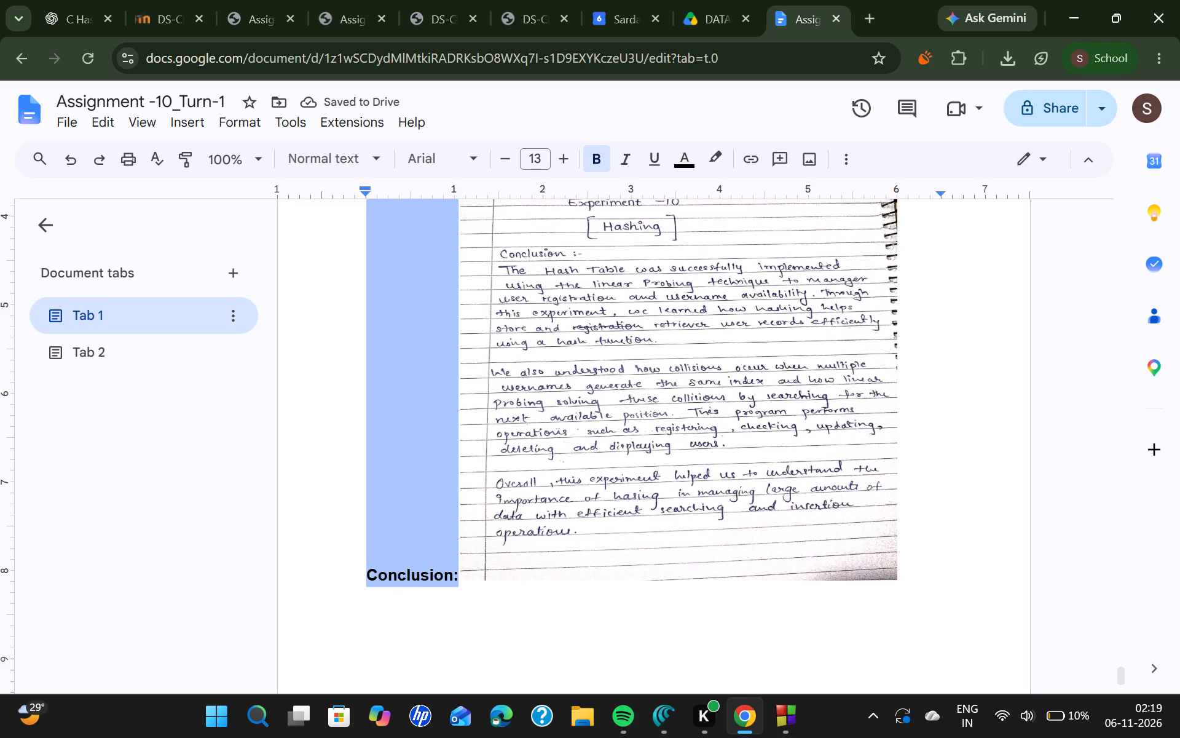
left_click_drag(364, 575, 364, 575)
key("ctrl+c")
key("BackSpace")
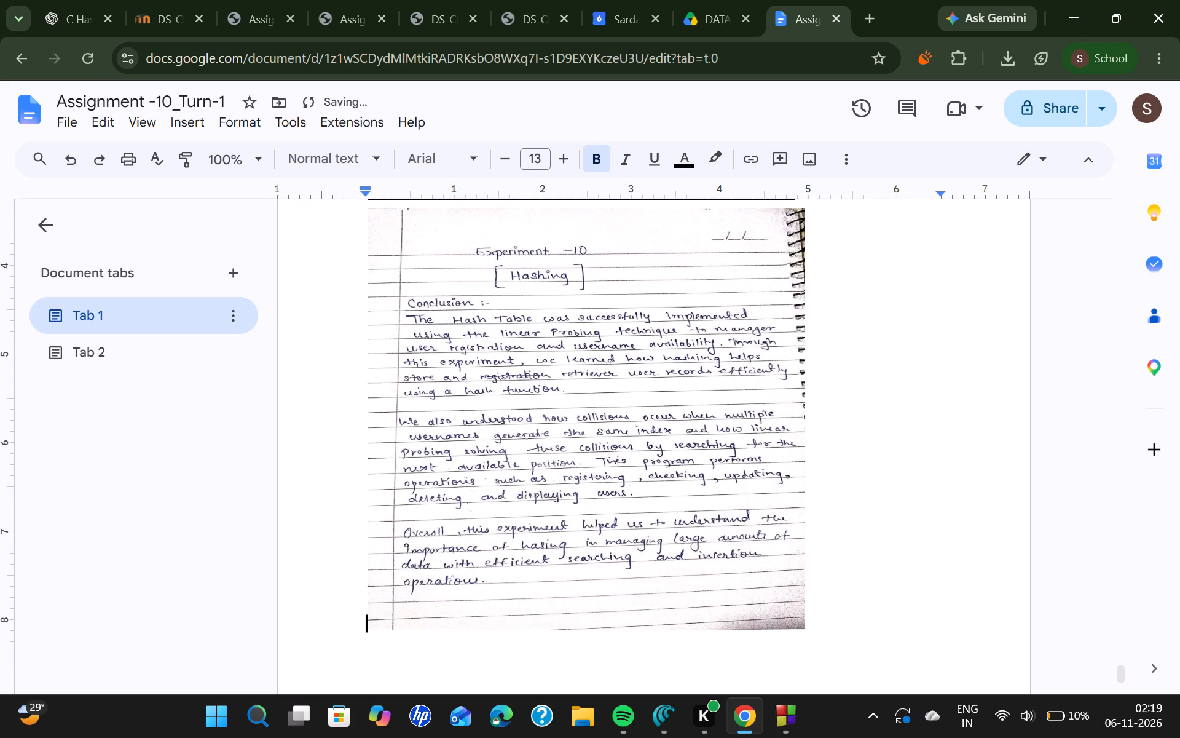
Shrink the program exit screenshot above the conclusion photo proportionally to about 4.6 inches wide.
scroll(364, 575, "up", 2)
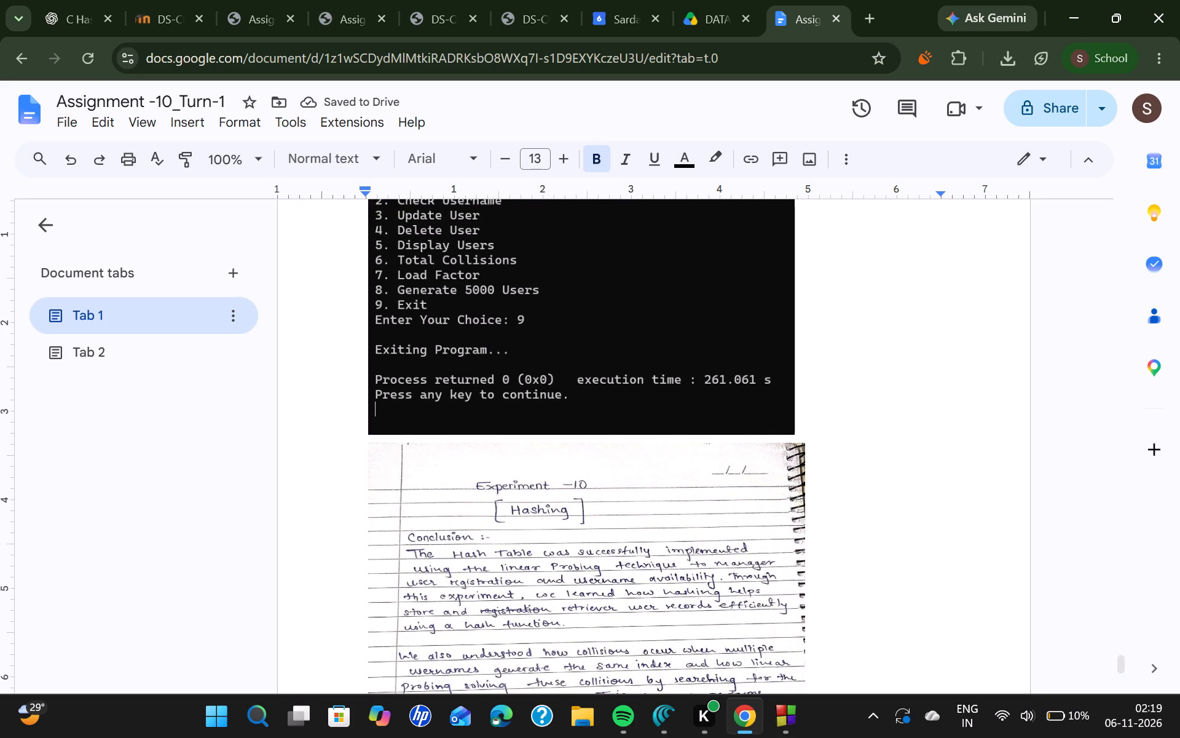
left_click(809, 423)
scroll(772, 454, "up", 1)
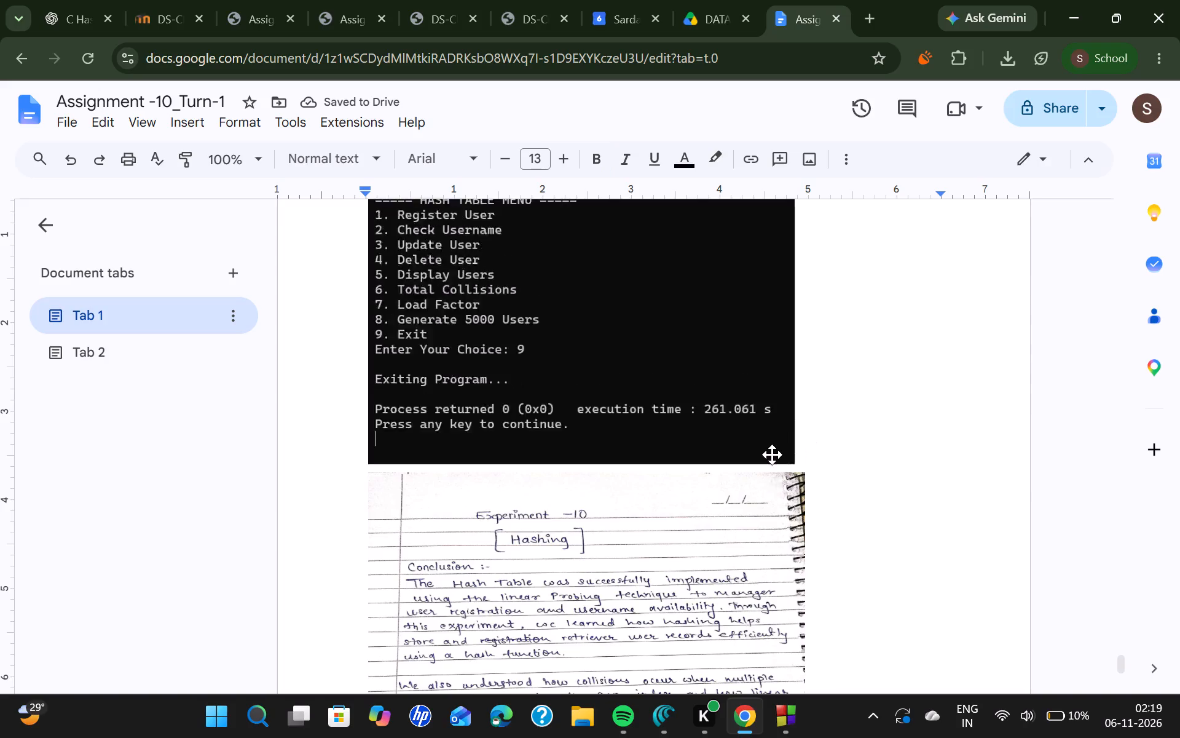
scroll(772, 454, "up", 1)
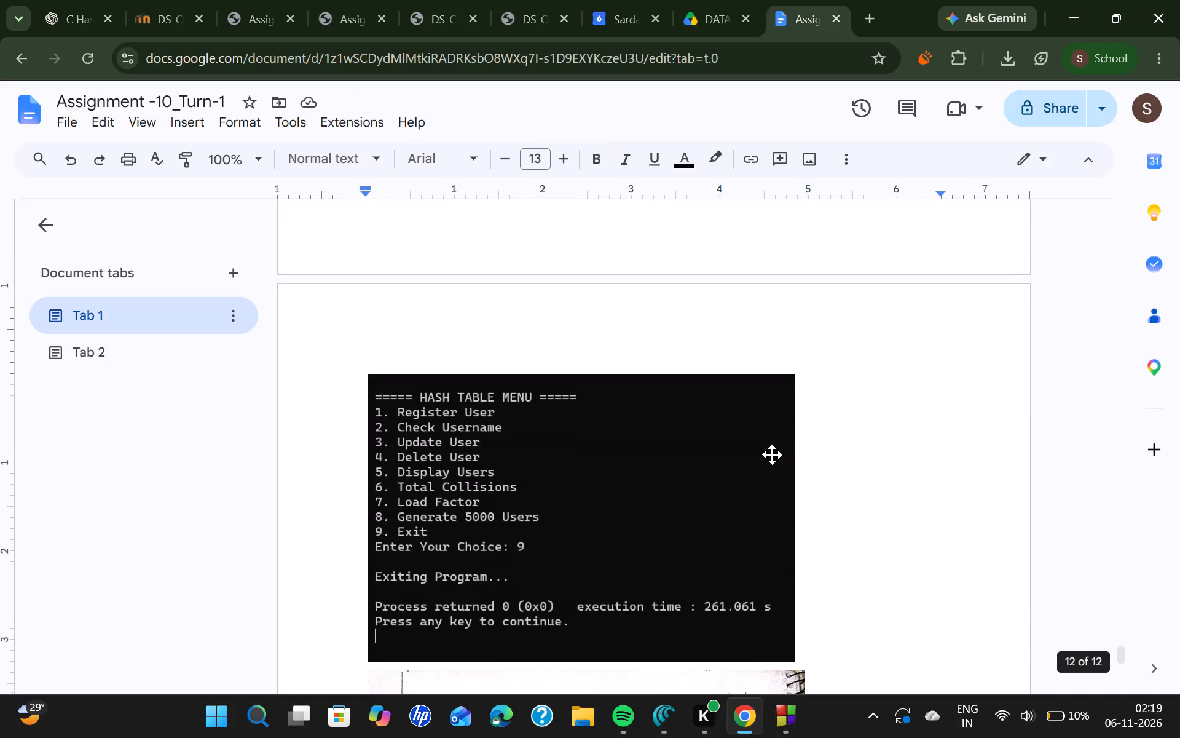
left_click(772, 454)
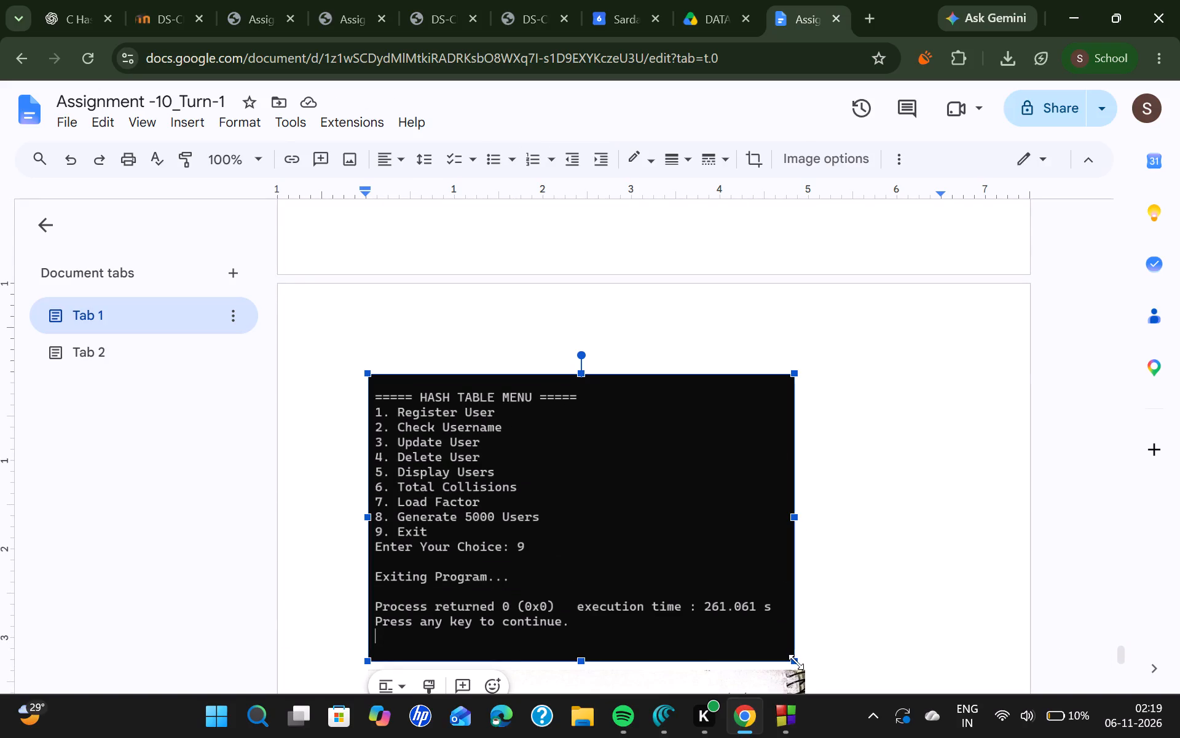
left_click_drag(796, 662, 776, 632)
scroll(776, 632, "down", 2)
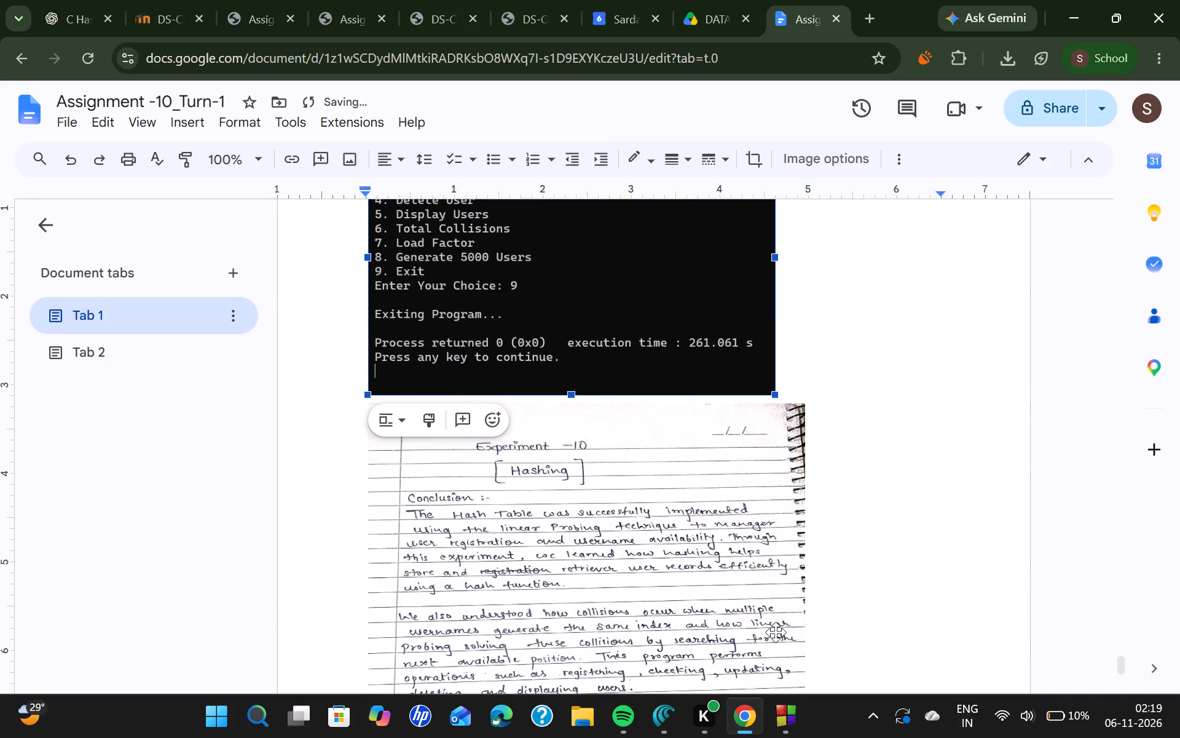
Crop thin strips off the top and bottom edges of the handwritten conclusion photo.
scroll(776, 632, "down", 3)
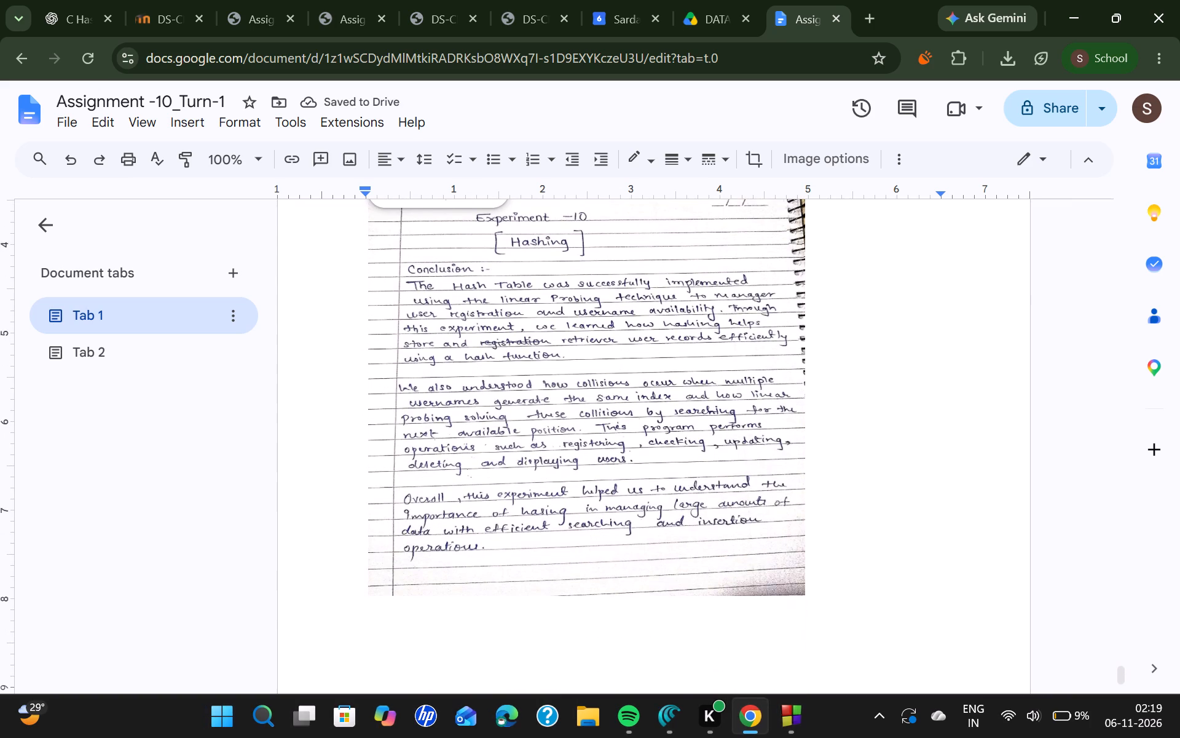
left_click(734, 547)
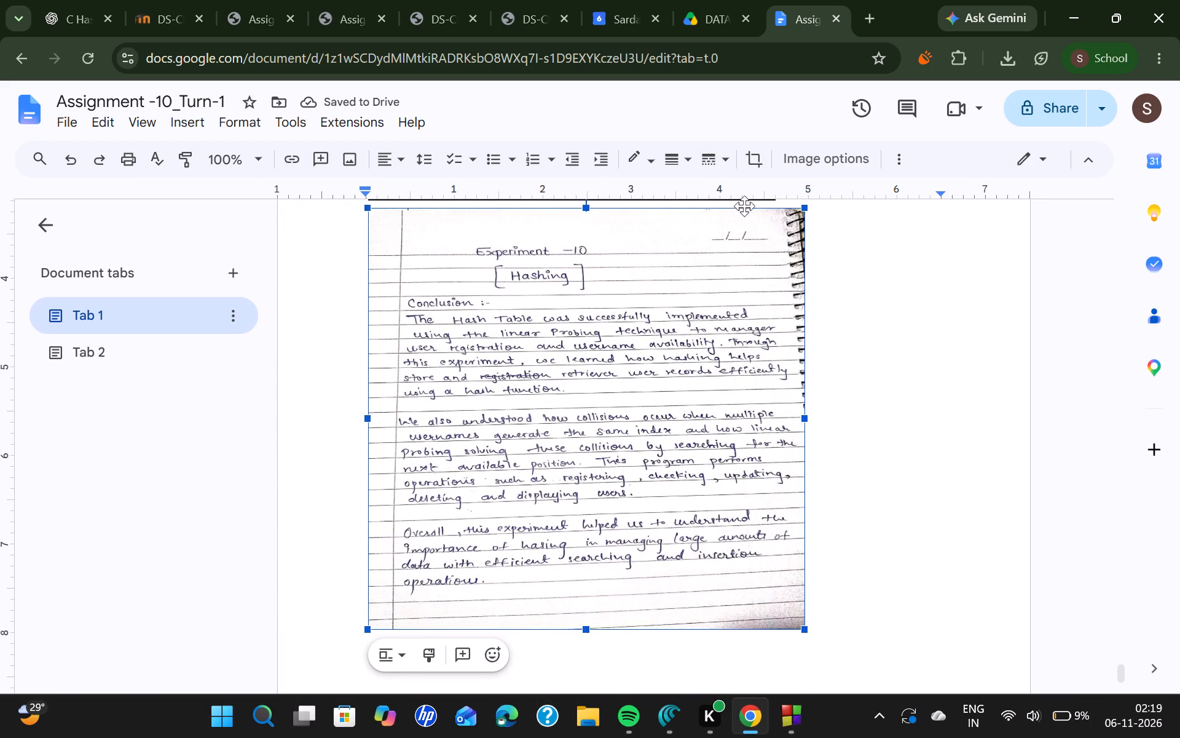
left_click(752, 169)
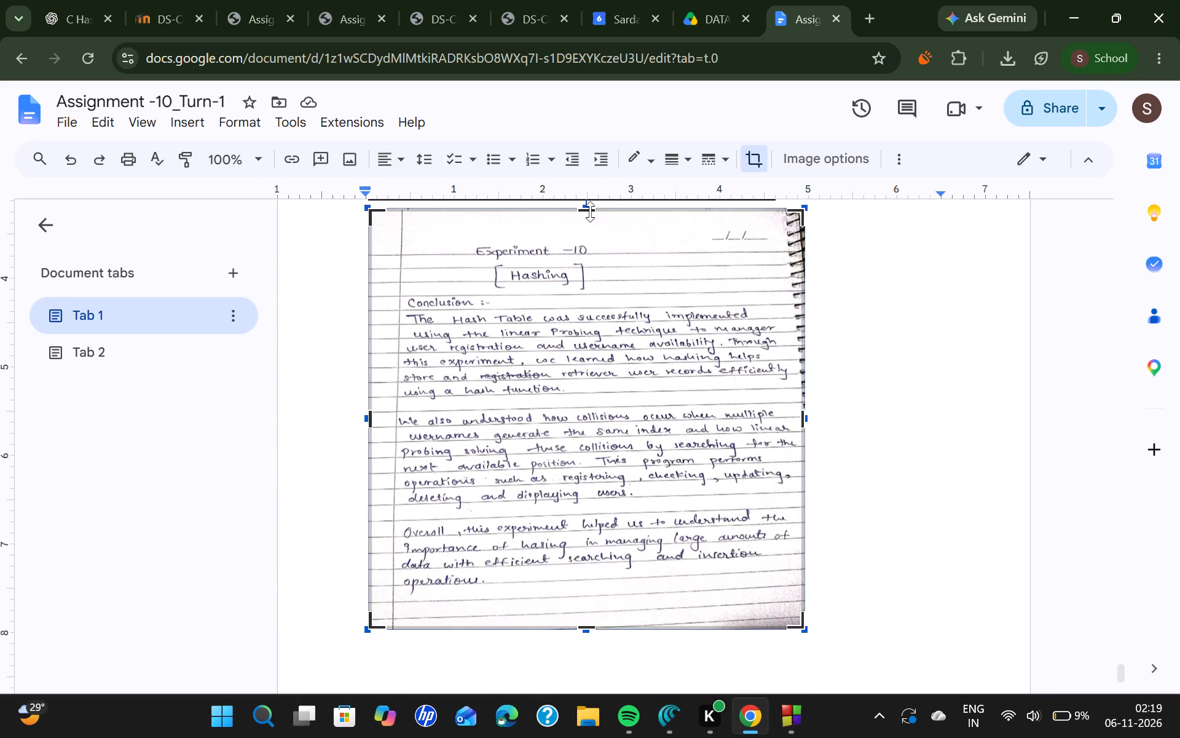
left_click(590, 212)
left_click_drag(590, 212, 595, 235)
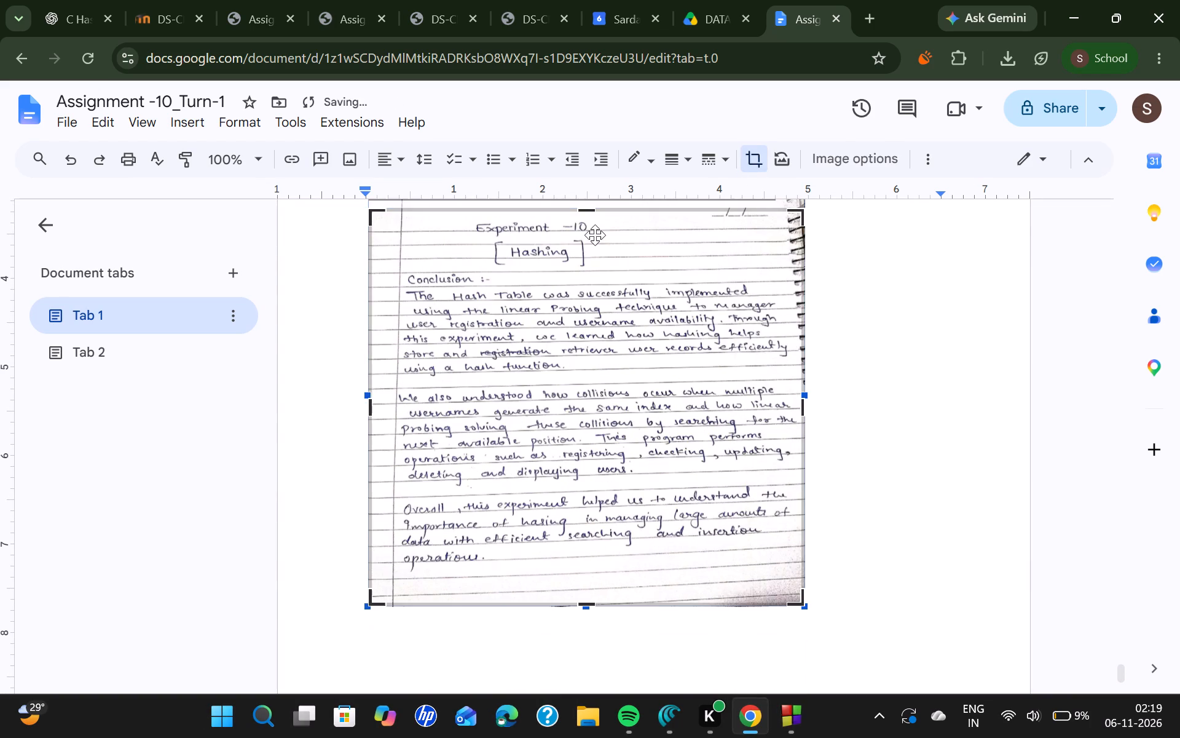
left_click_drag(591, 600, 591, 596)
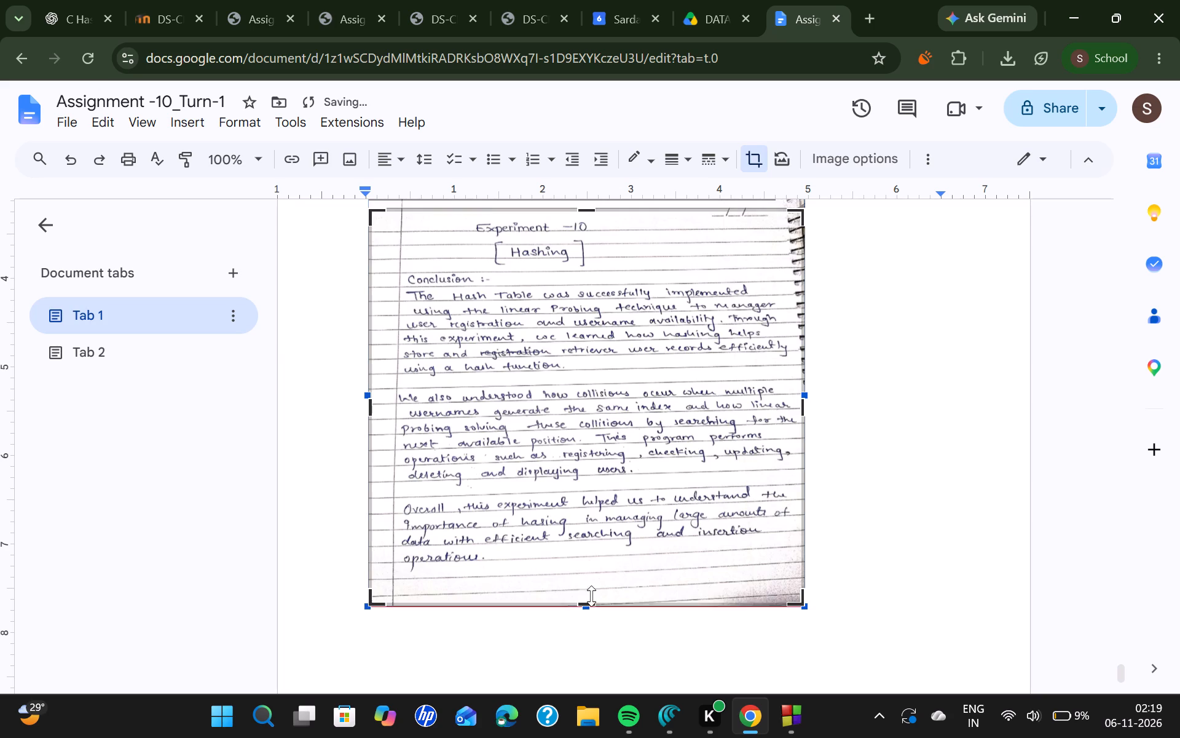
left_click_drag(591, 596, 594, 573)
left_click(899, 495)
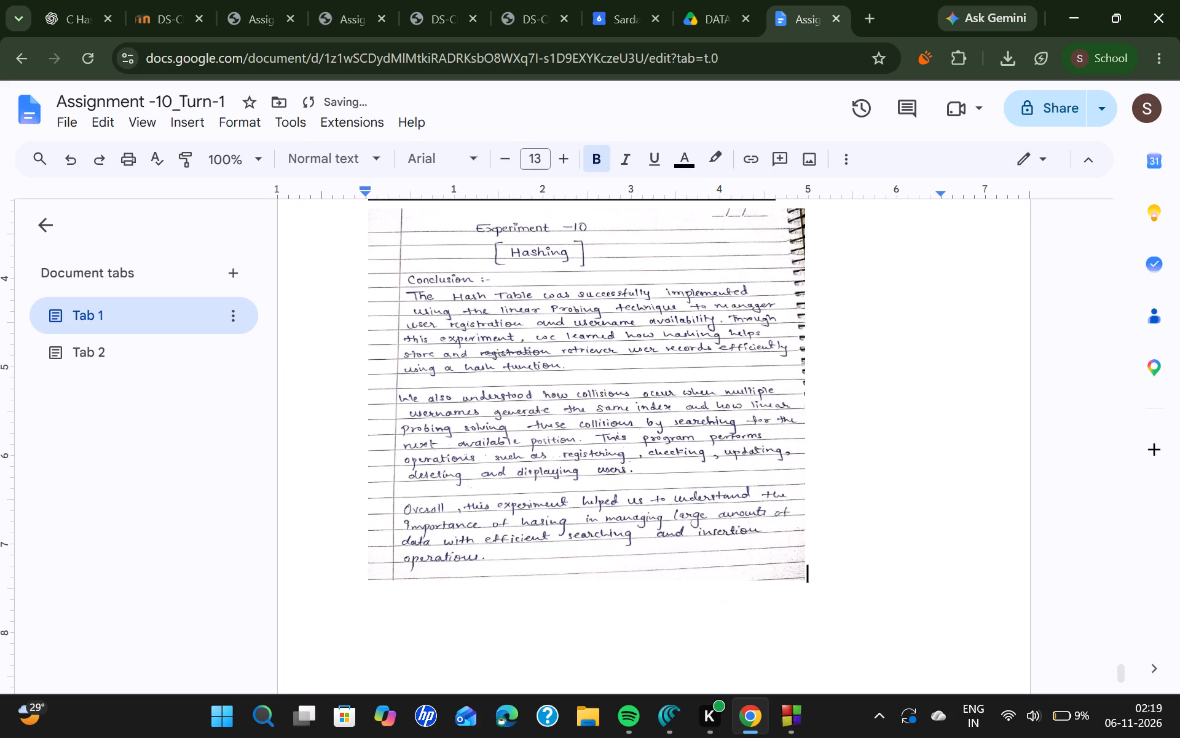
Paste the copied heading two lines below the program exit screenshot, above the photo, and complete it as "Conclusion:-".
scroll(899, 495, "up", 1)
left_click(821, 331)
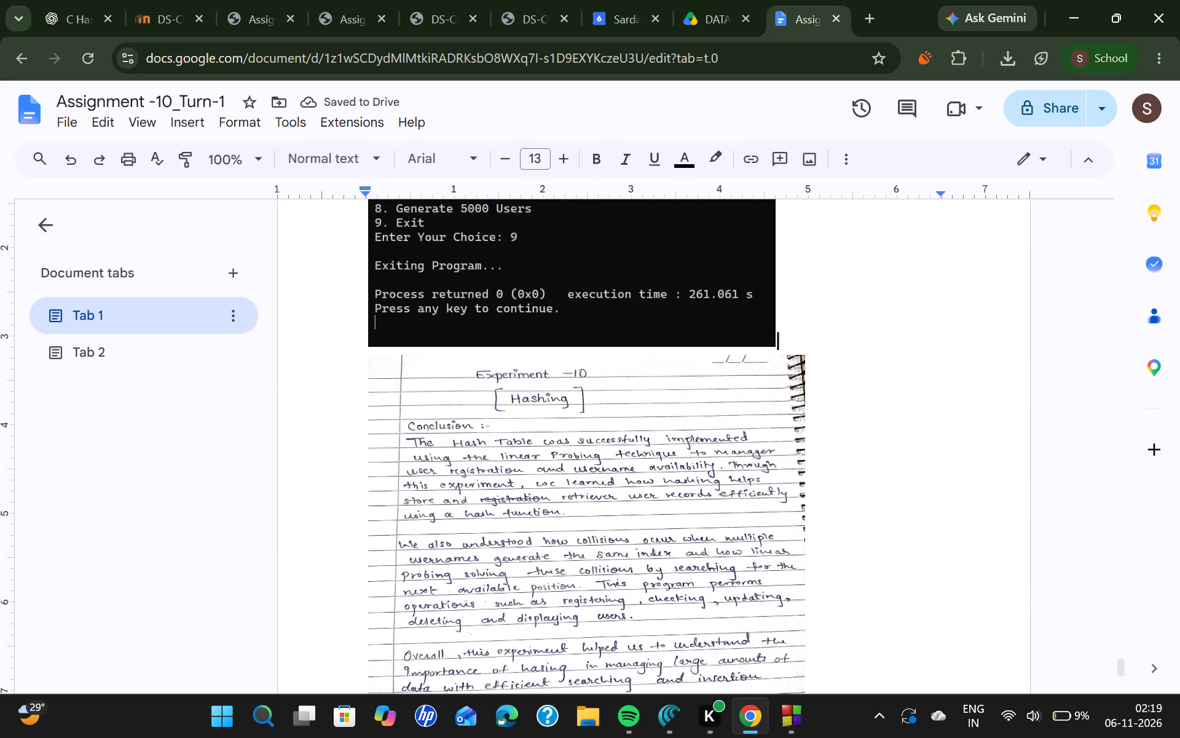
key("Return")
key("Return")
key("ctrl+v")
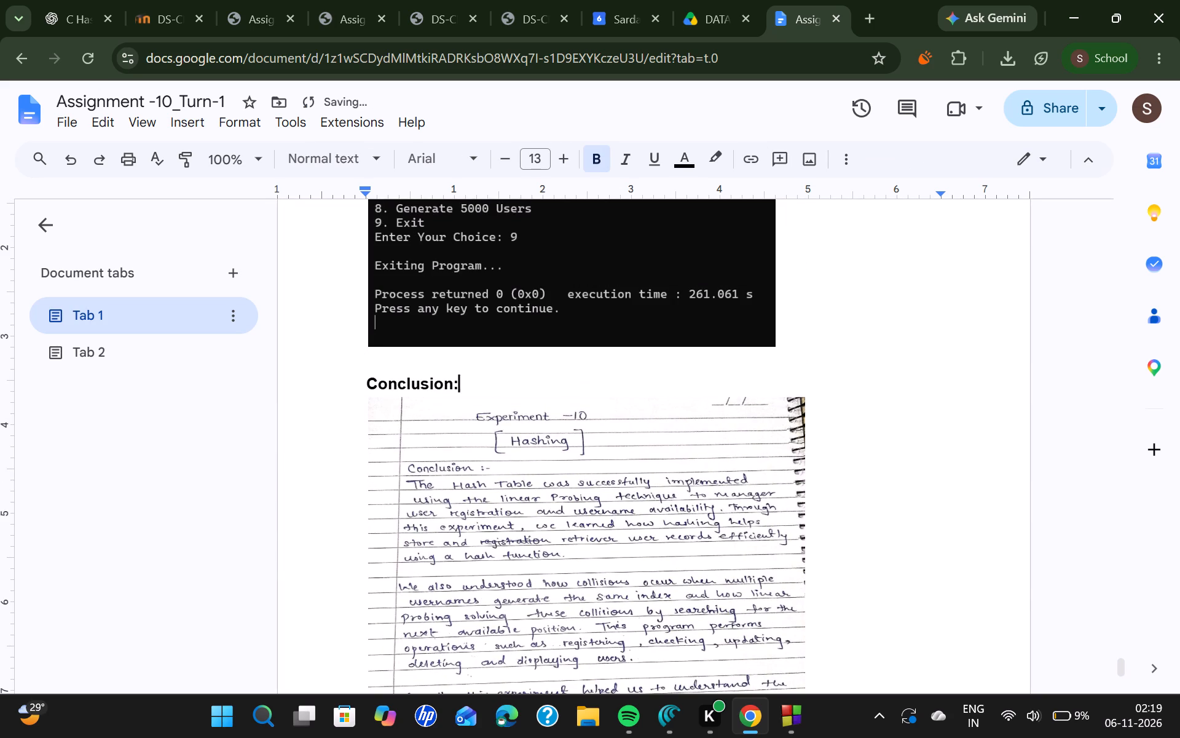
key("minus")
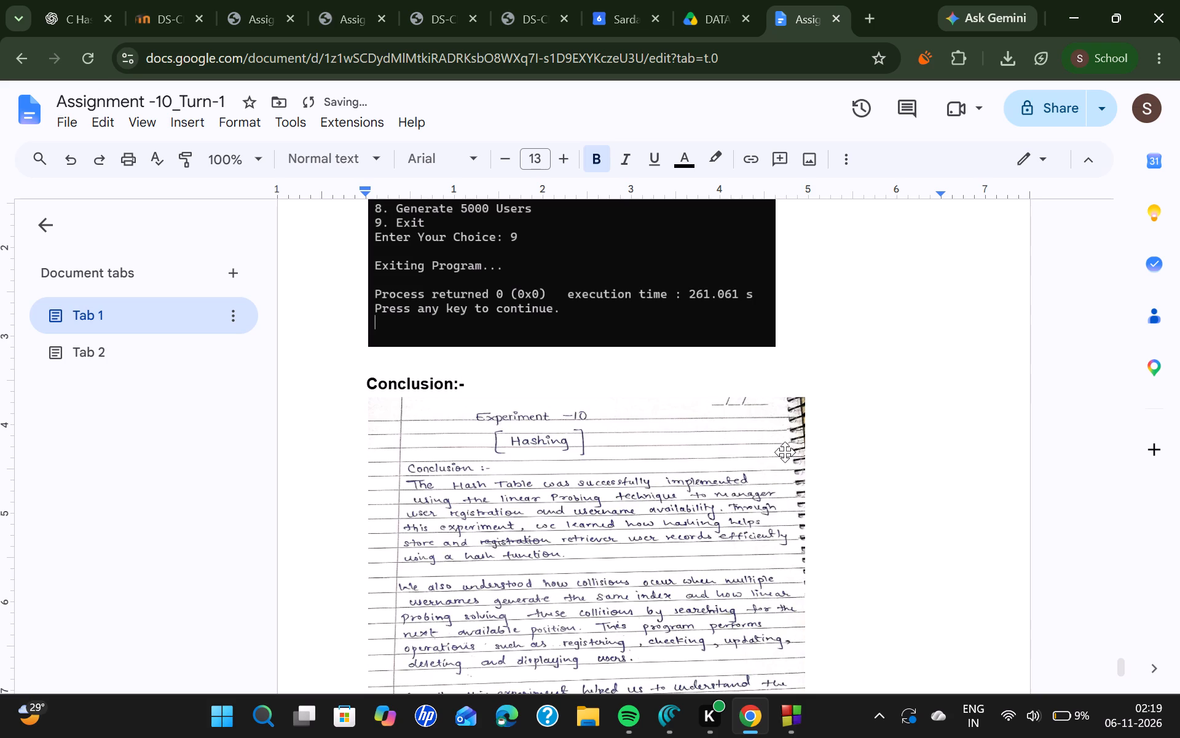
Stretch the handwritten conclusion photo to about 5.5 inches wide and about 4.6 inches high.
scroll(785, 452, "down", 2)
left_click(785, 452)
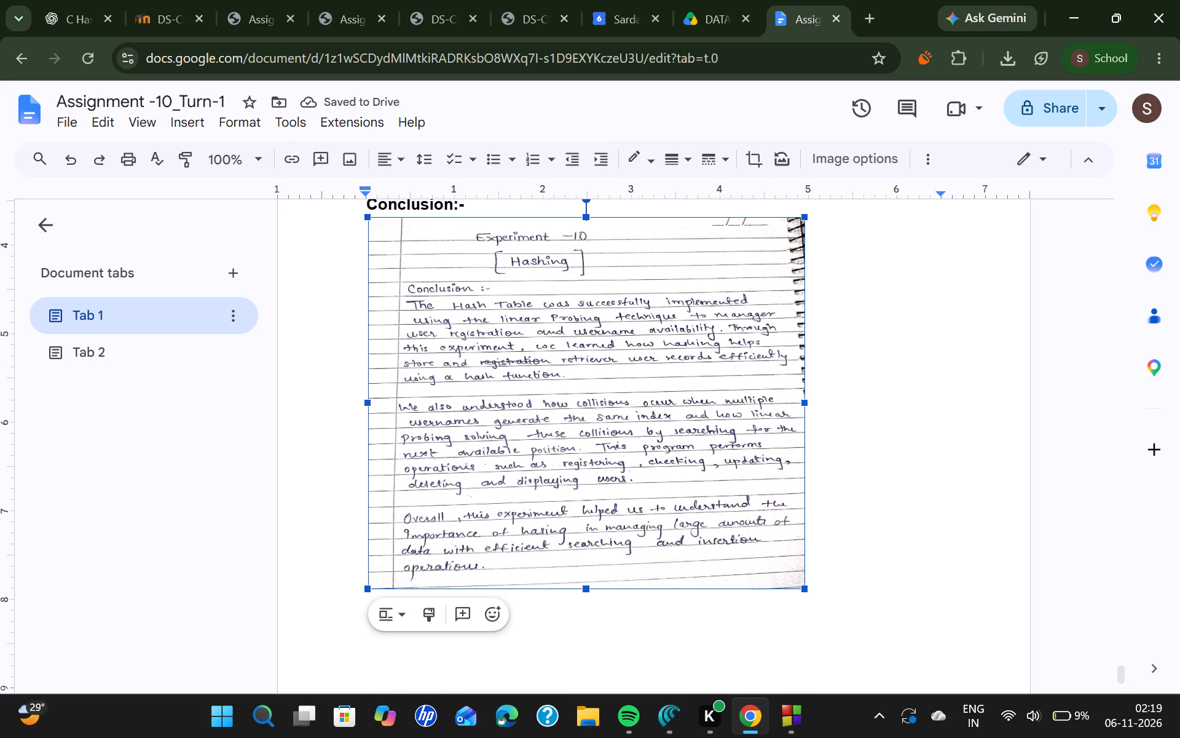
left_click_drag(803, 403, 848, 404)
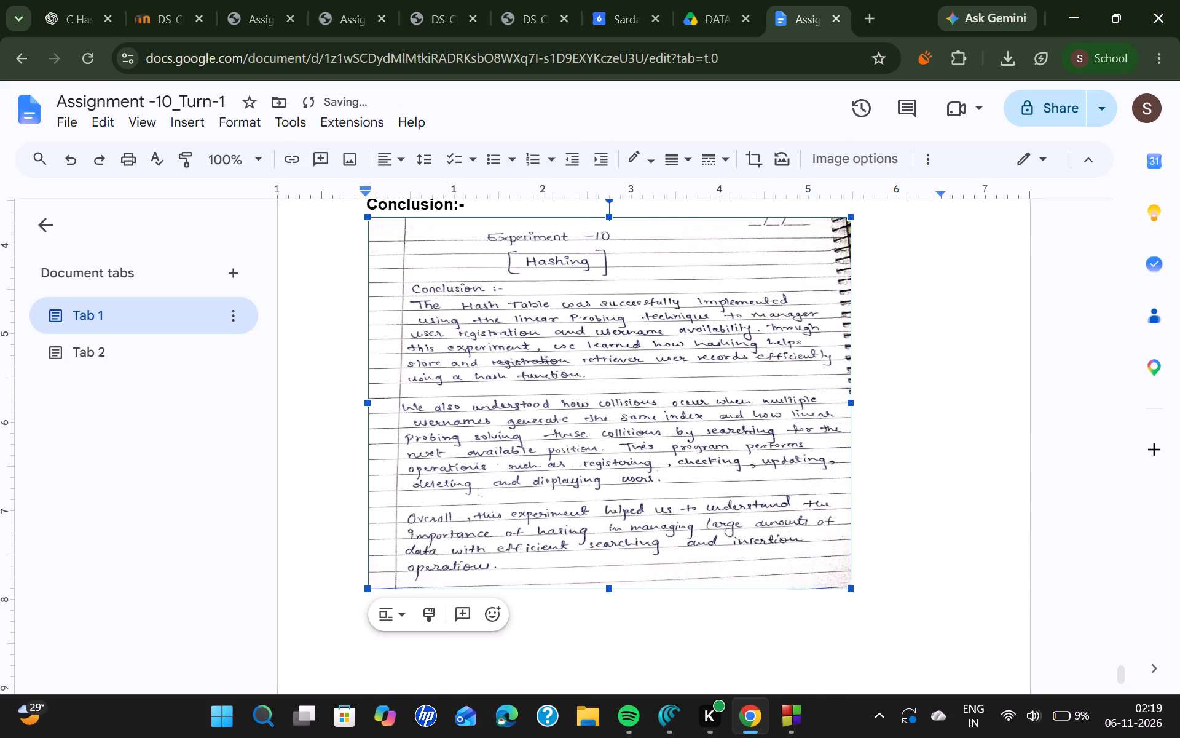
scroll(613, 592, "down", 1)
left_click_drag(607, 492, 607, 493)
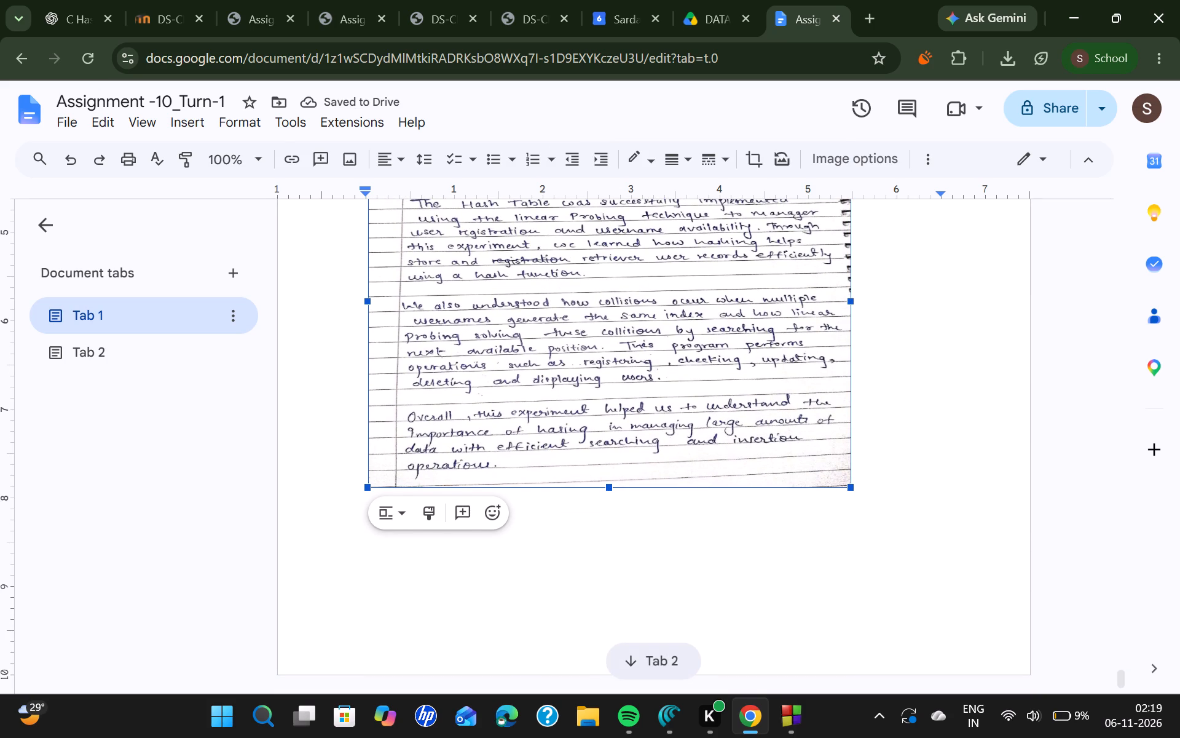
left_click_drag(607, 493, 609, 506)
left_click(610, 594)
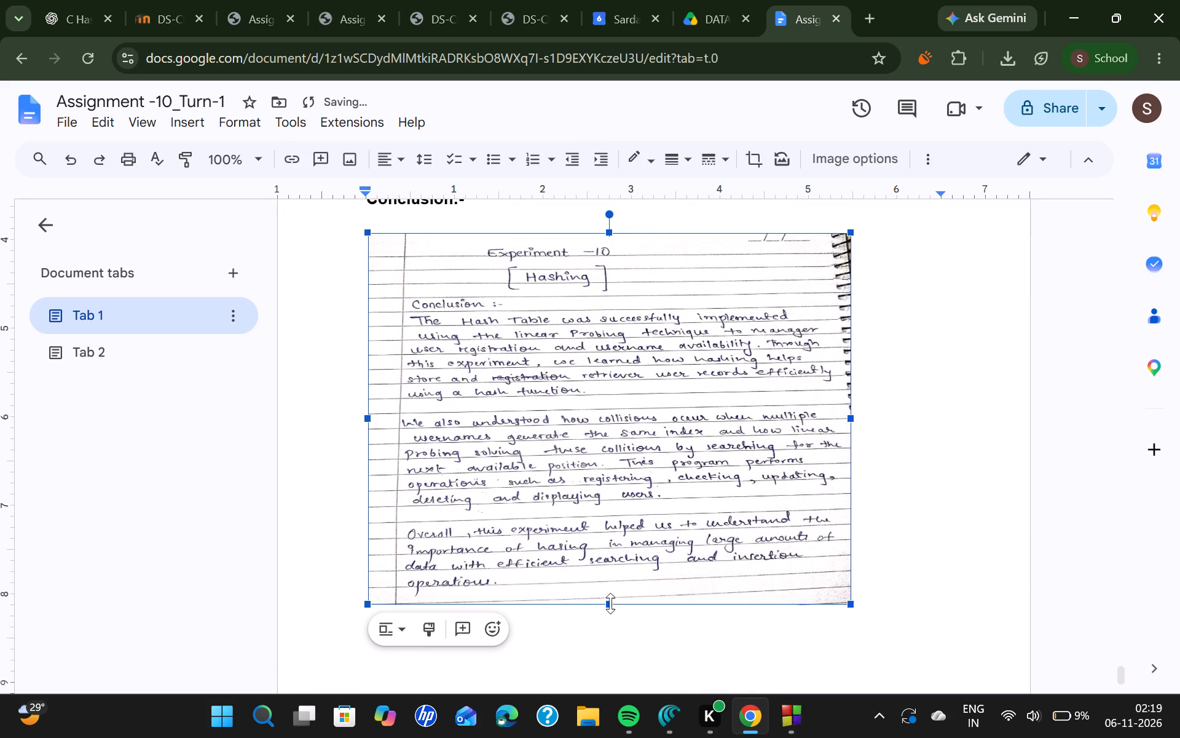
left_click_drag(610, 606, 615, 642)
Review the report's layout from the conclusion page back up to the title page.
scroll(615, 642, "down", 1)
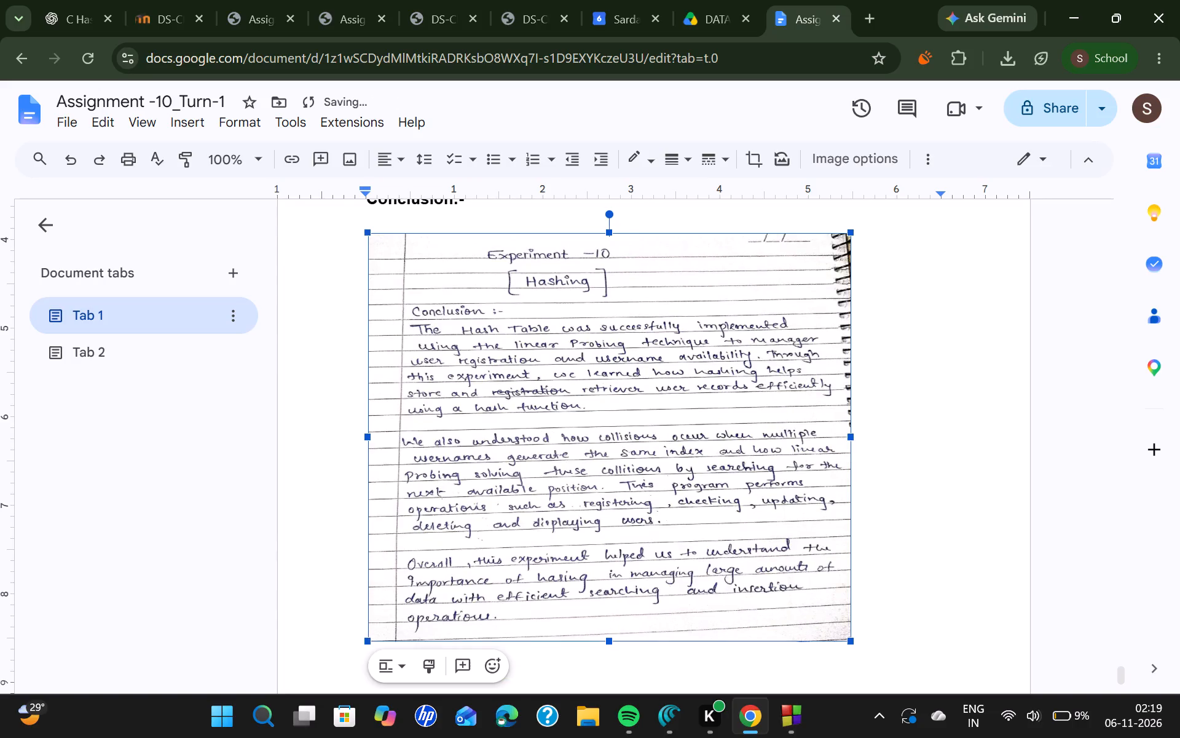
scroll(615, 642, "down", 2)
scroll(615, 642, "up", 1)
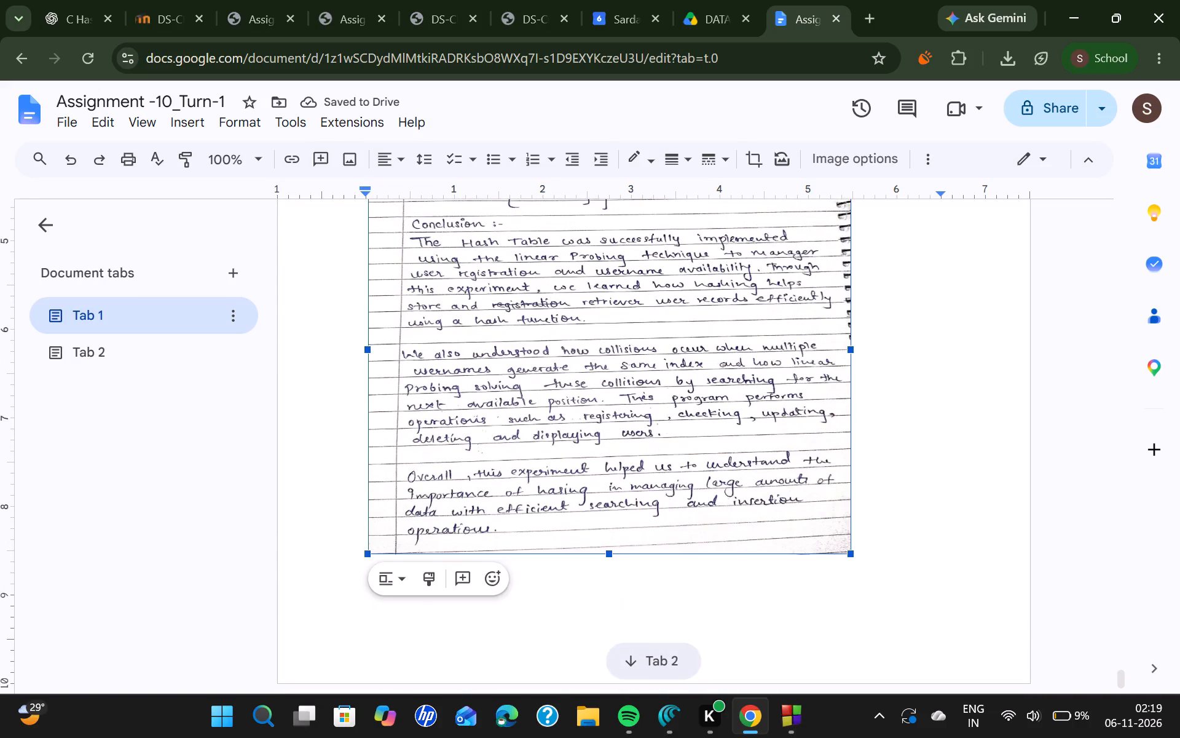
left_click(969, 403)
scroll(969, 403, "up", 10)
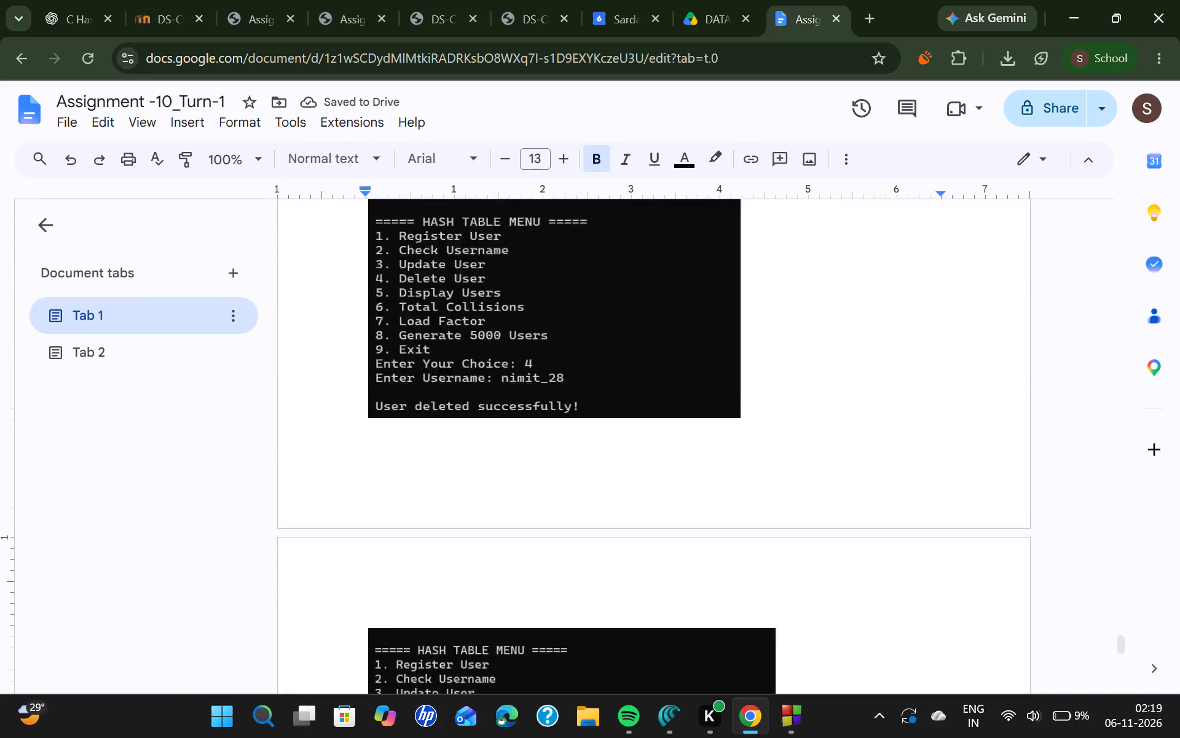
scroll(969, 403, "up", 15)
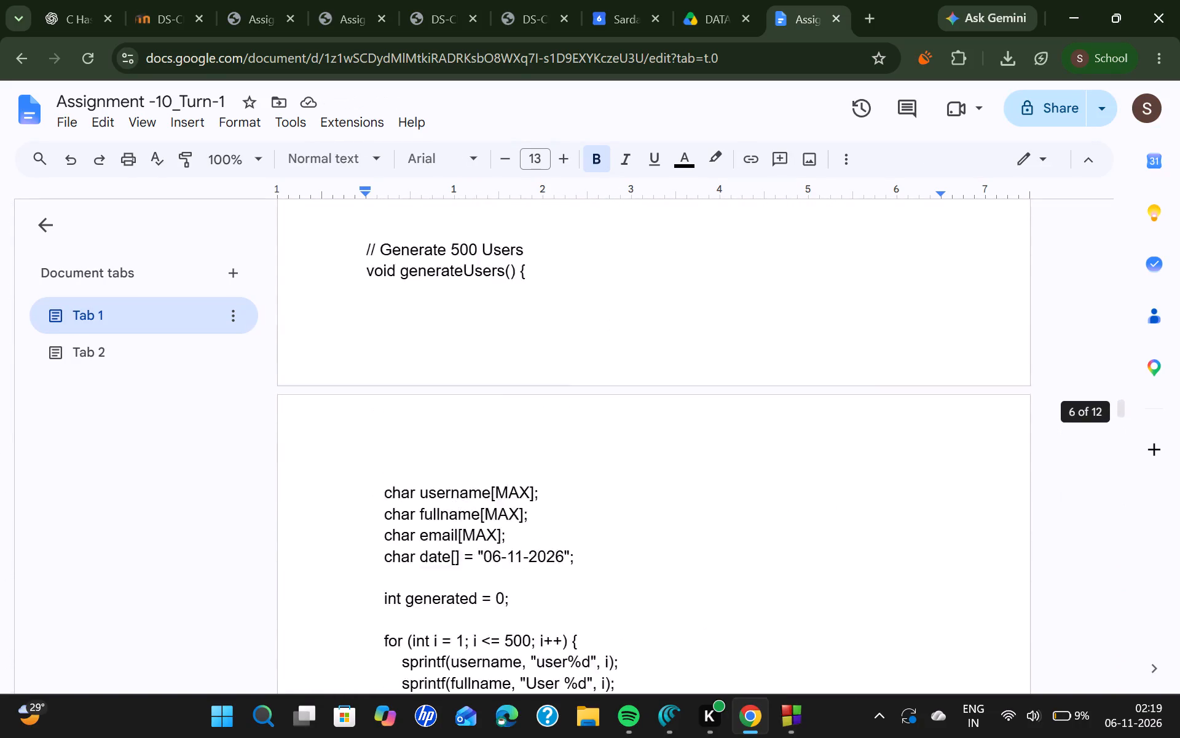
scroll(969, 403, "up", 18)
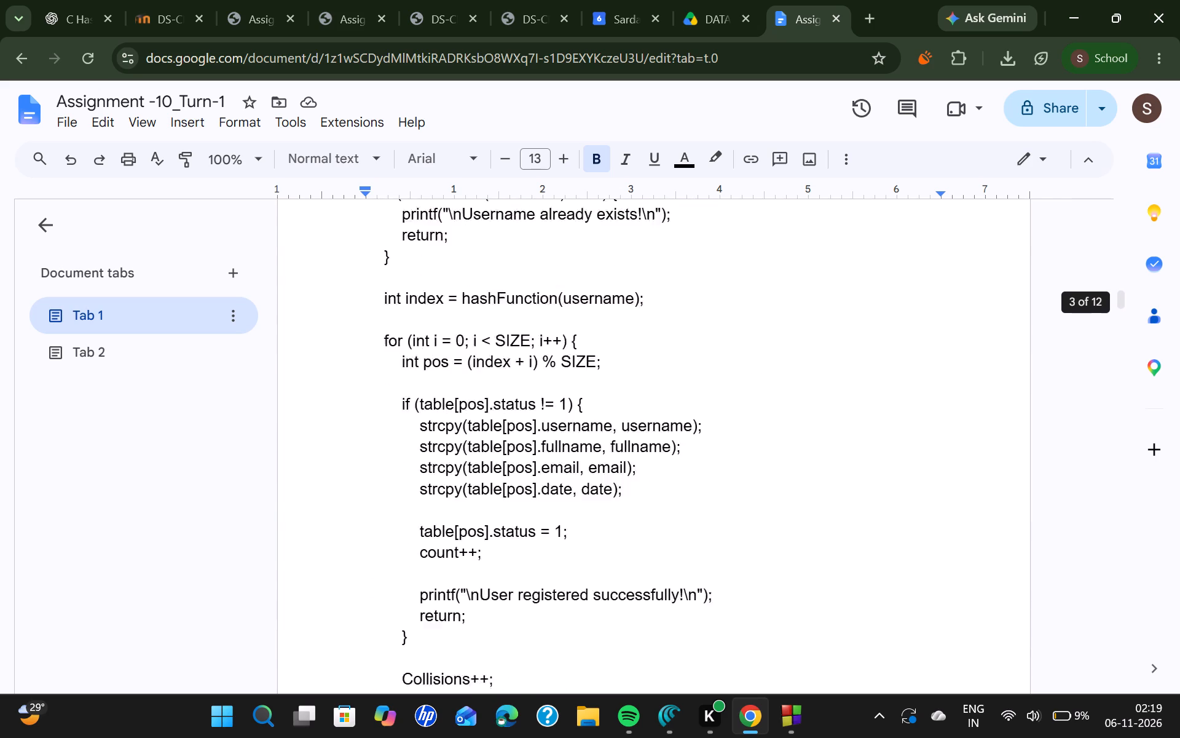
scroll(969, 403, "up", 18)
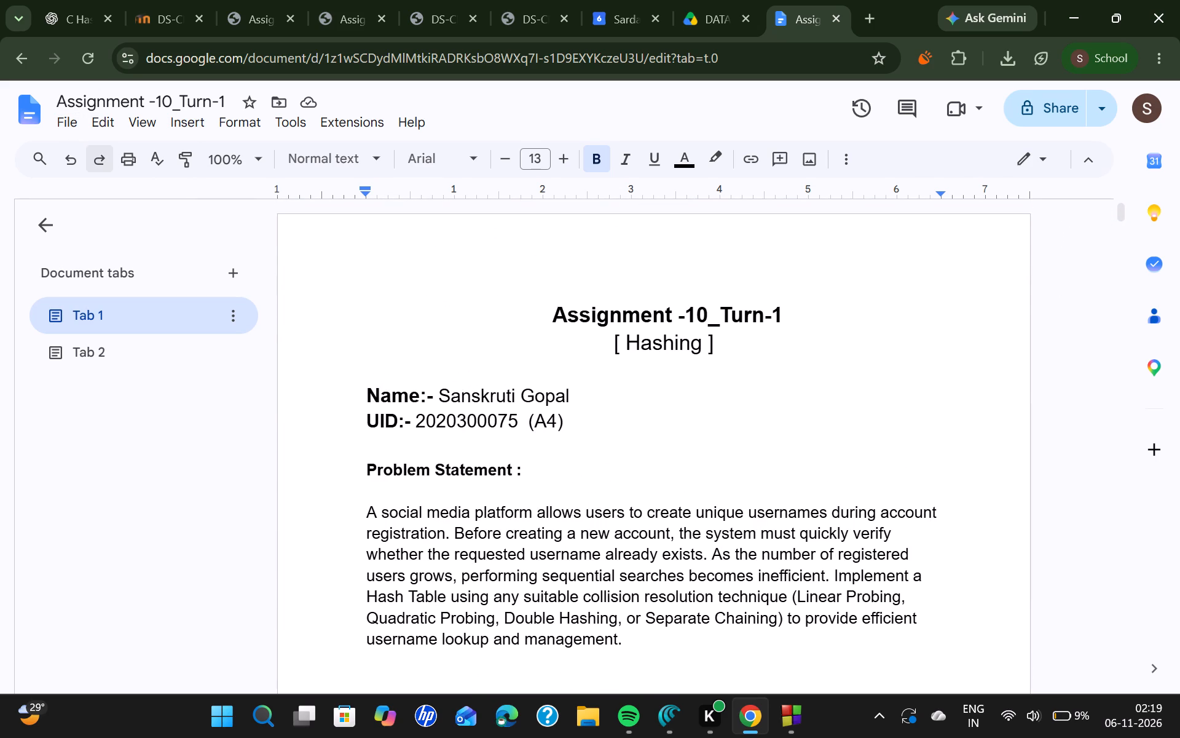
Save the report and export its current tab as a PDF document.
key("ctrl+s")
left_click(70, 132)
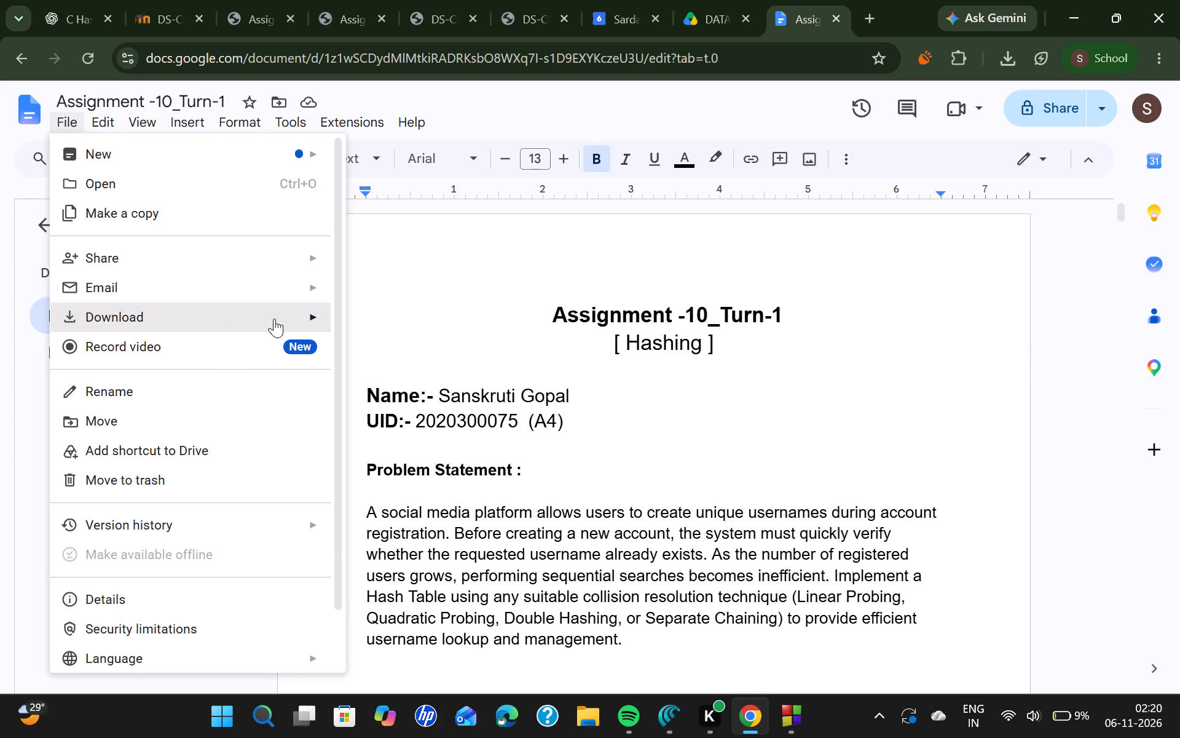
left_click(386, 349)
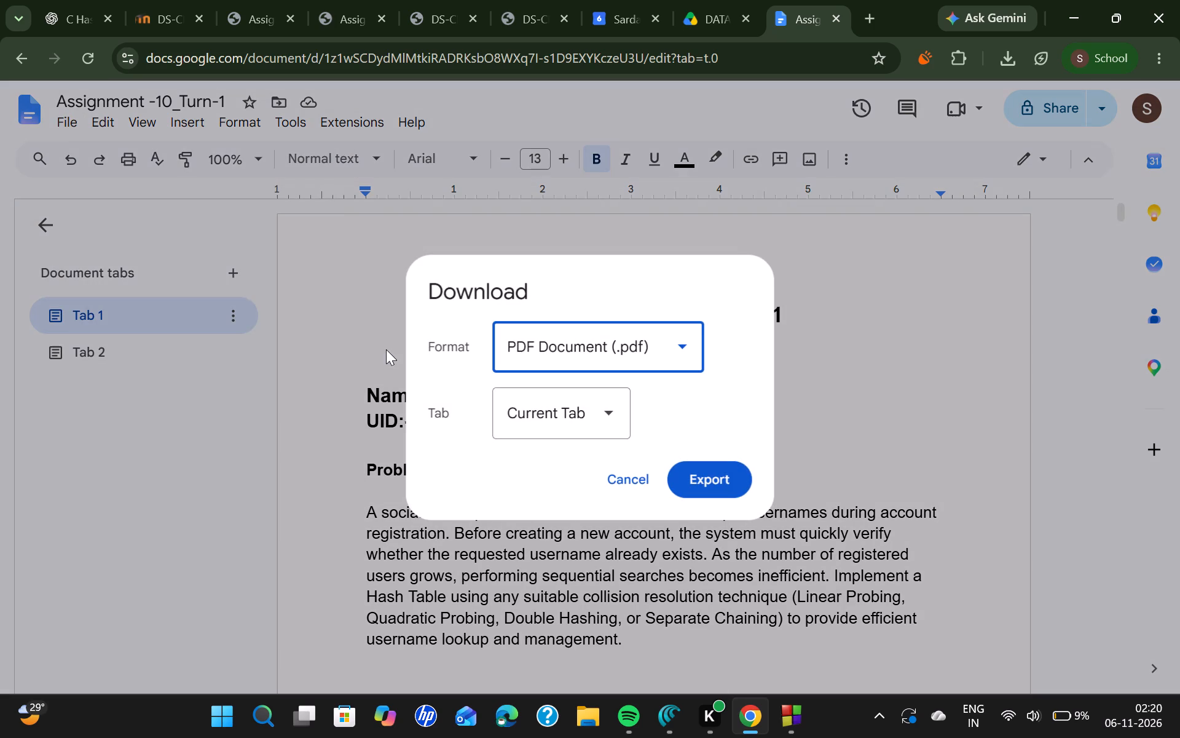
left_click(683, 482)
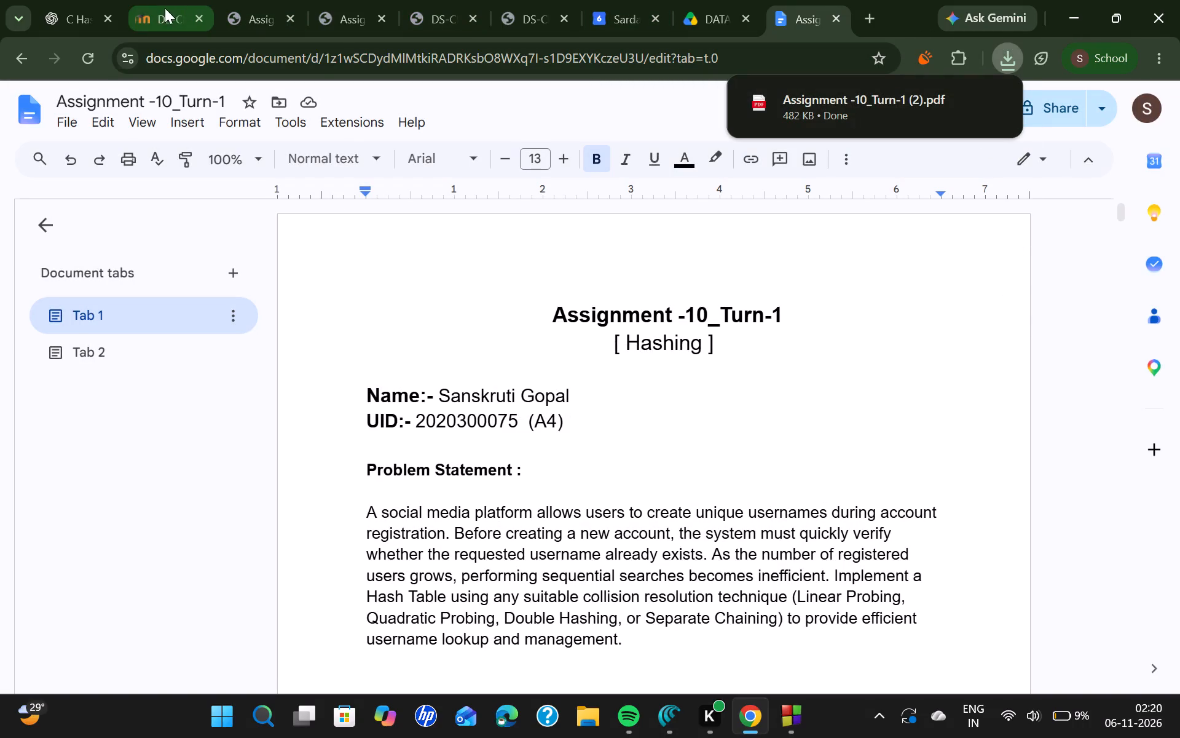
Check the report's code pages, output screenshots and conclusion section once more.
scroll(451, 349, "down", 20)
scroll(451, 349, "down", 1)
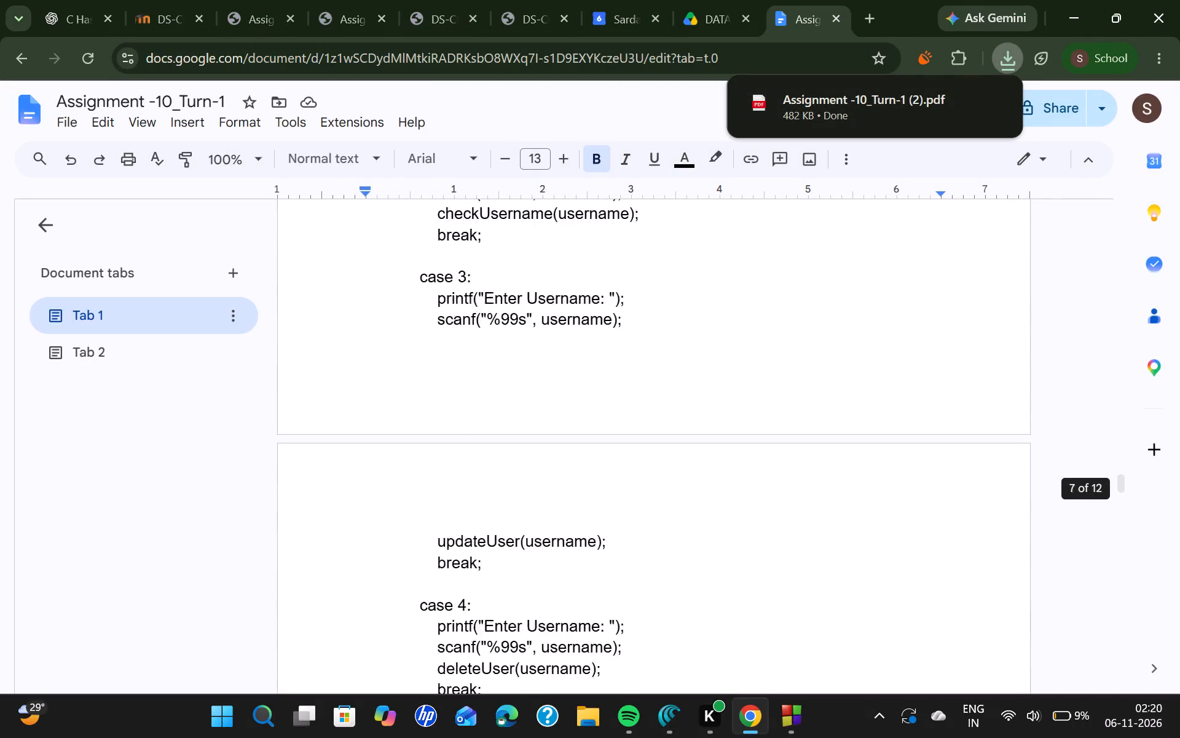
scroll(451, 349, "down", 7)
scroll(451, 349, "right", 4)
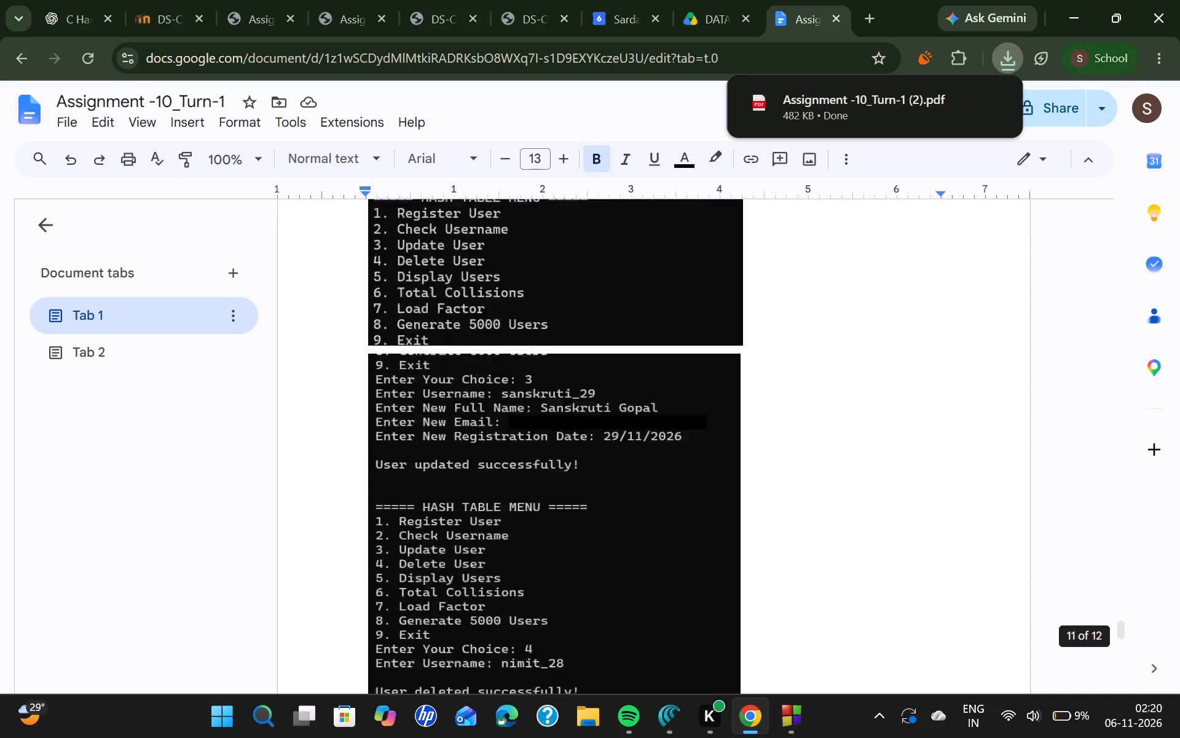
scroll(451, 349, "down", 3)
scroll(451, 349, "up", 3)
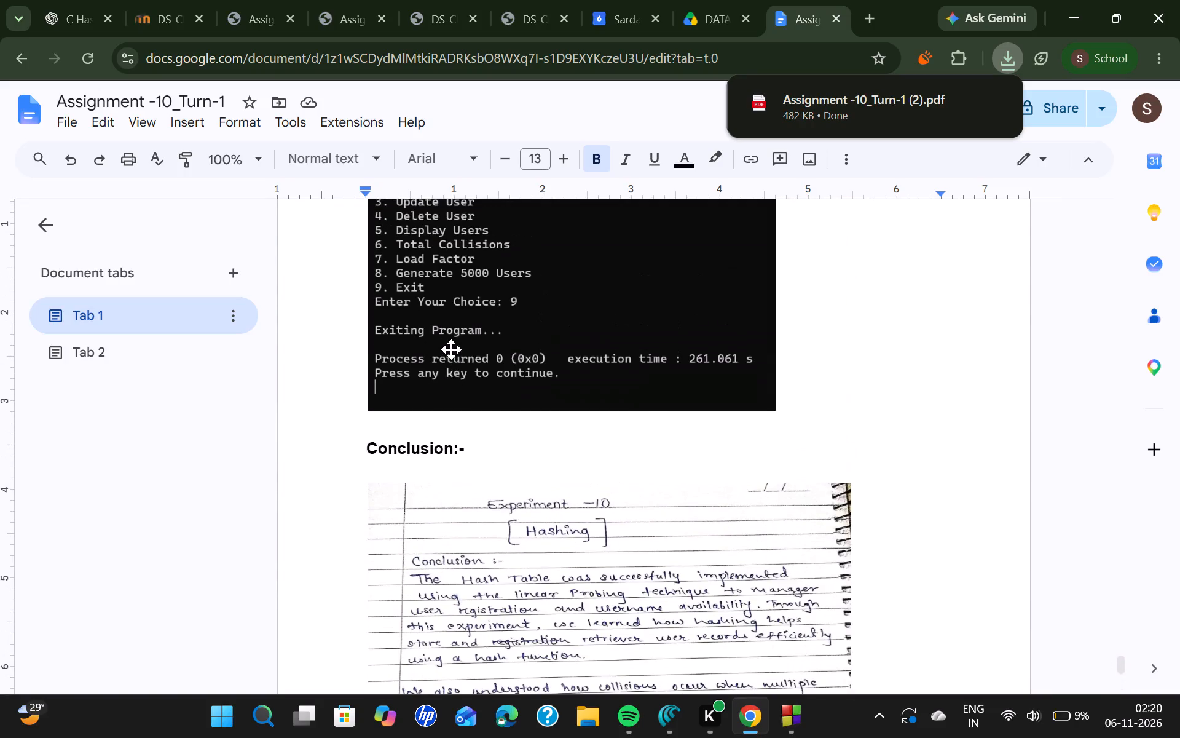
scroll(451, 349, "down", 6)
scroll(451, 349, "up", 20)
scroll(451, 349, "up", 9)
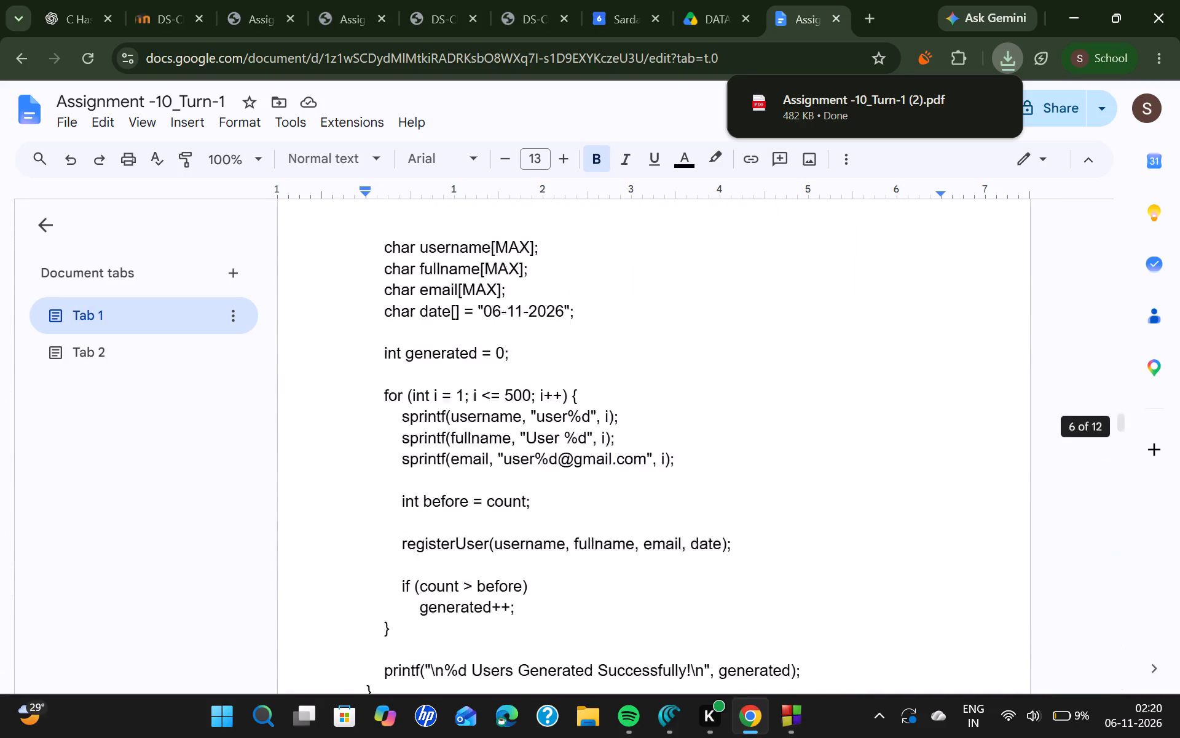
scroll(451, 349, "up", 8)
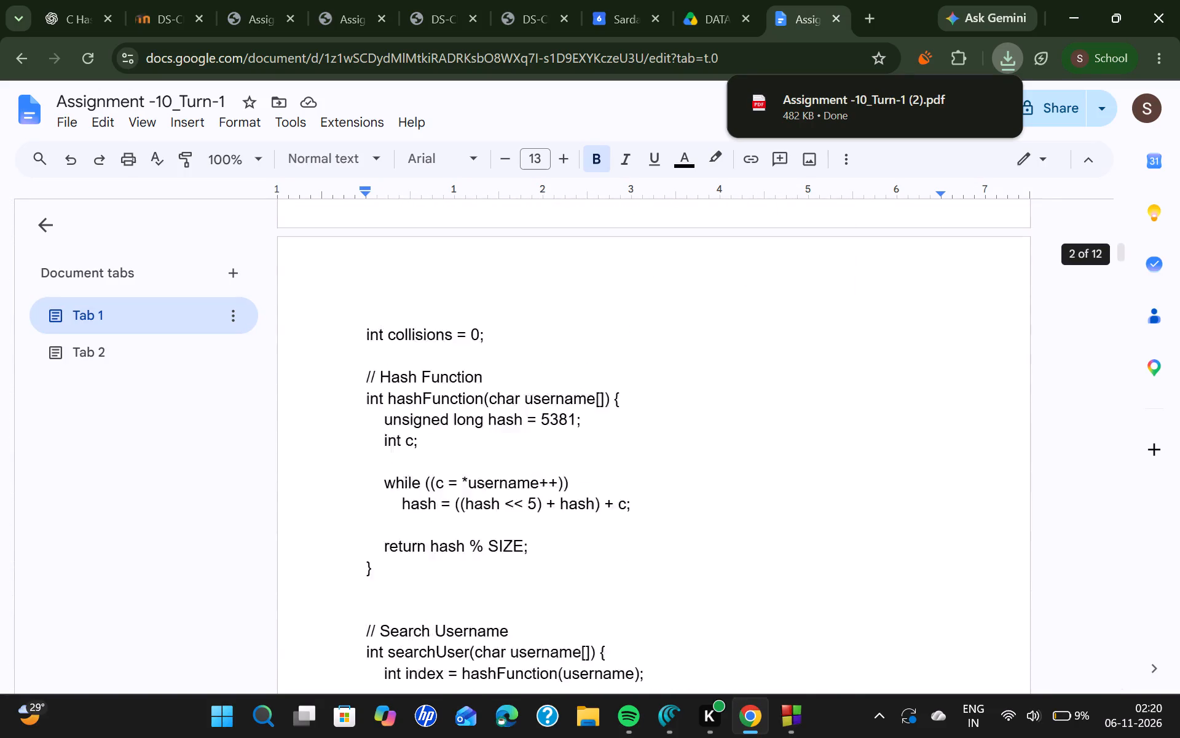
Switch to Moodle, start a submission for E10- A4-T1 (FM) and upload the downloaded "Assignment -10_Turn-1 (2).pdf".
left_click(164, 11)
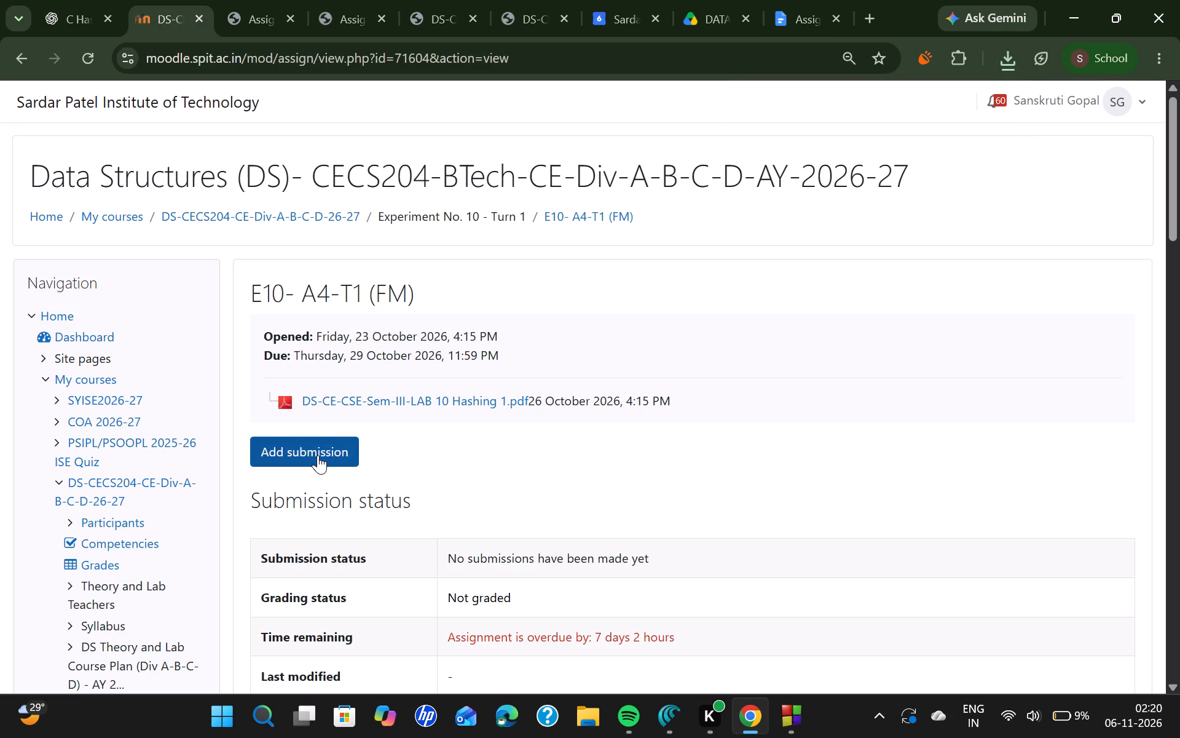
left_click(318, 455)
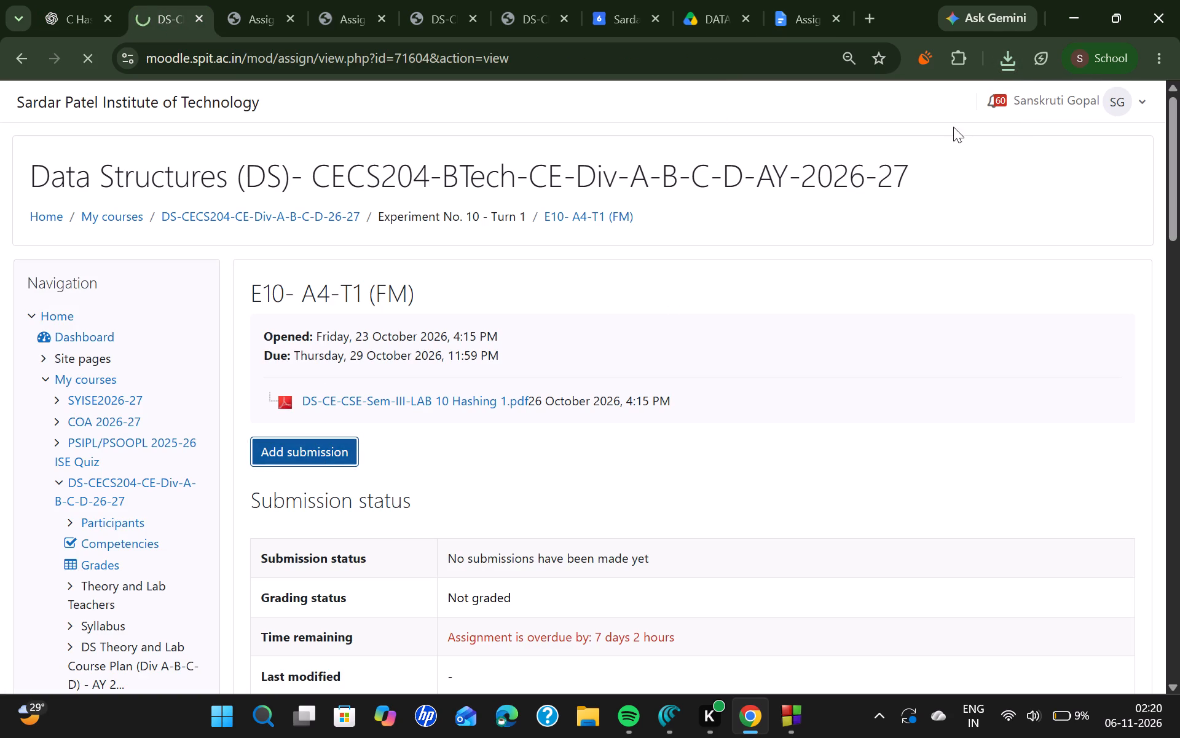
left_click(1005, 54)
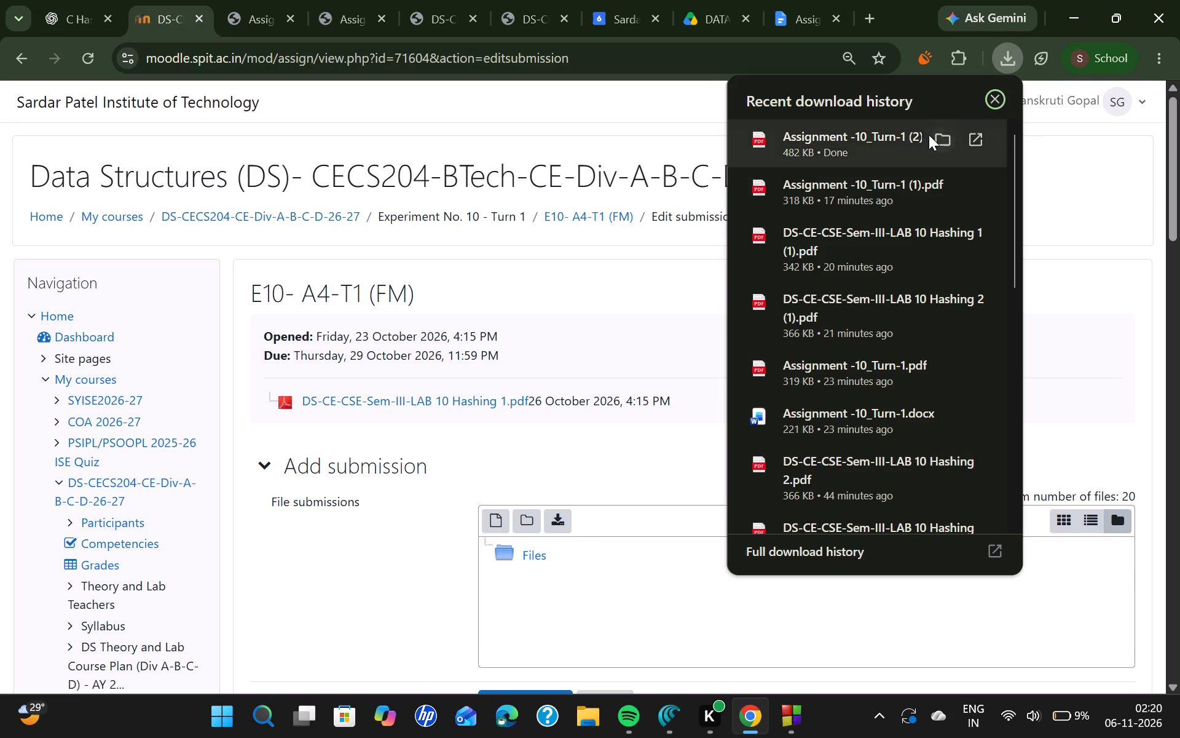
left_click_drag(919, 132, 607, 580)
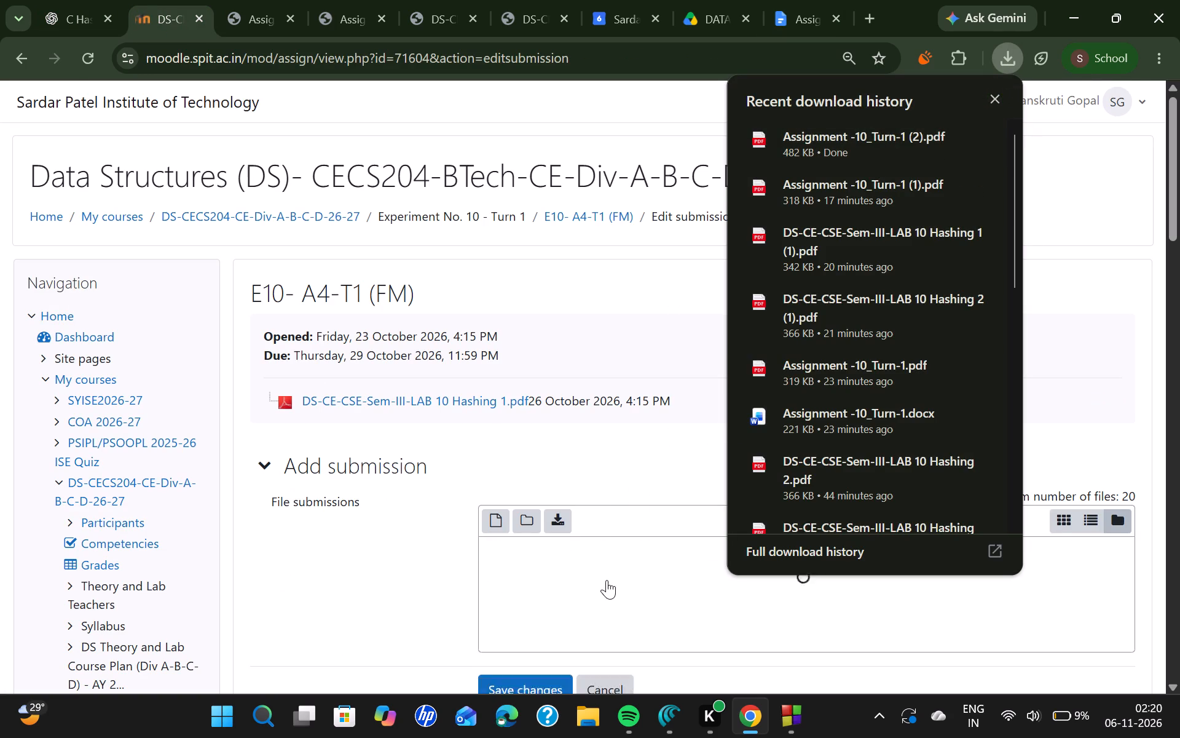
Rename the uploaded submission file as Assignment -10_Turn-1.pdf by removing the " (2)" suffix.
scroll(560, 637, "down", 1)
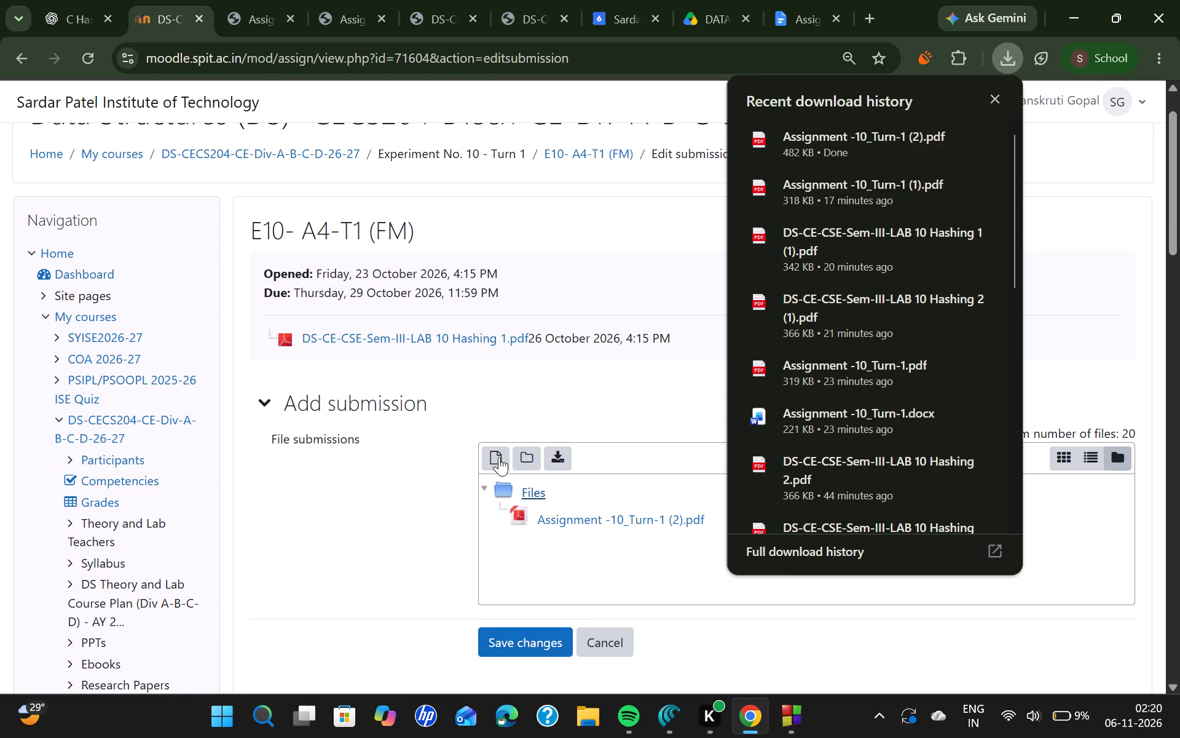
left_click(569, 515)
left_click(662, 277)
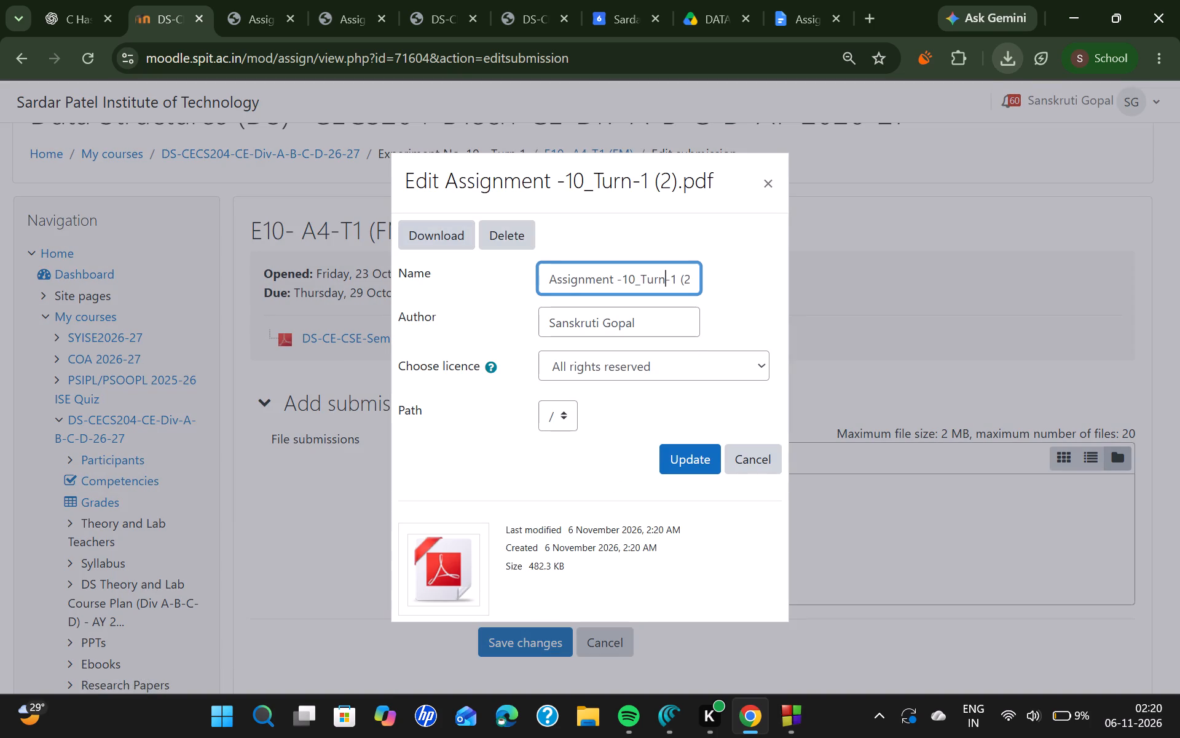
key("Right")
key("Right")
key("Right")
key("Right")
key("Right")
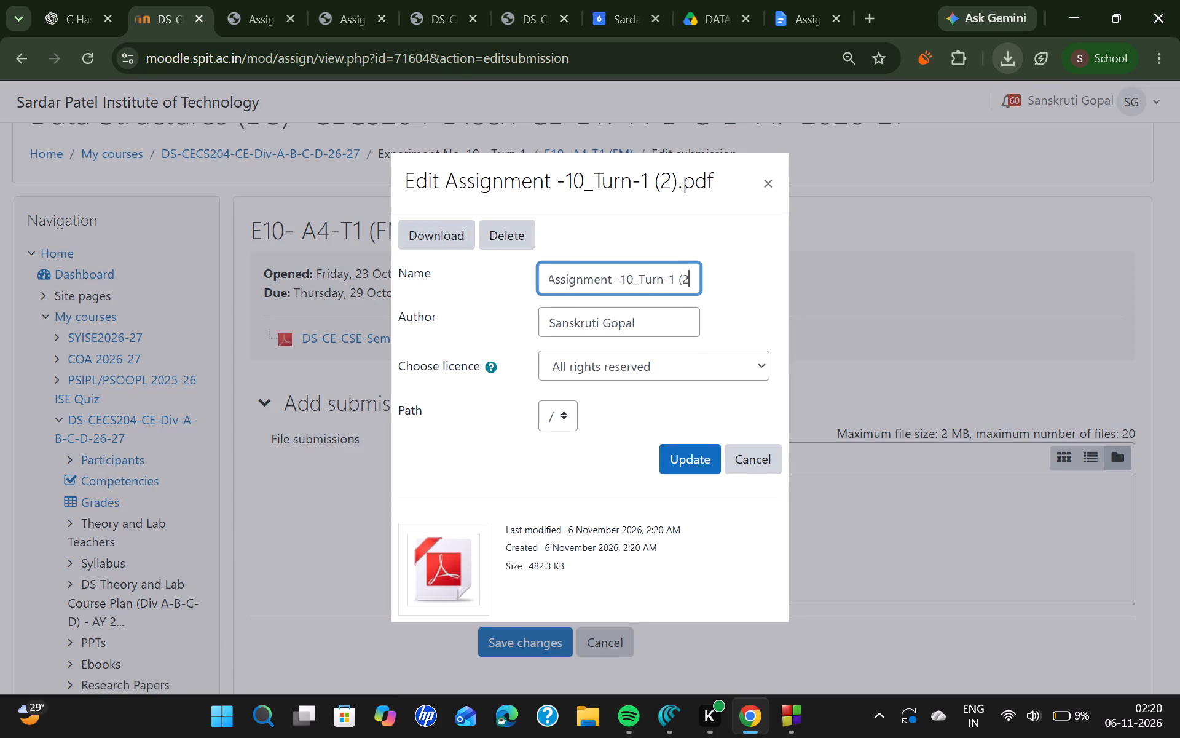
key("Right")
key("Right")
key("Left")
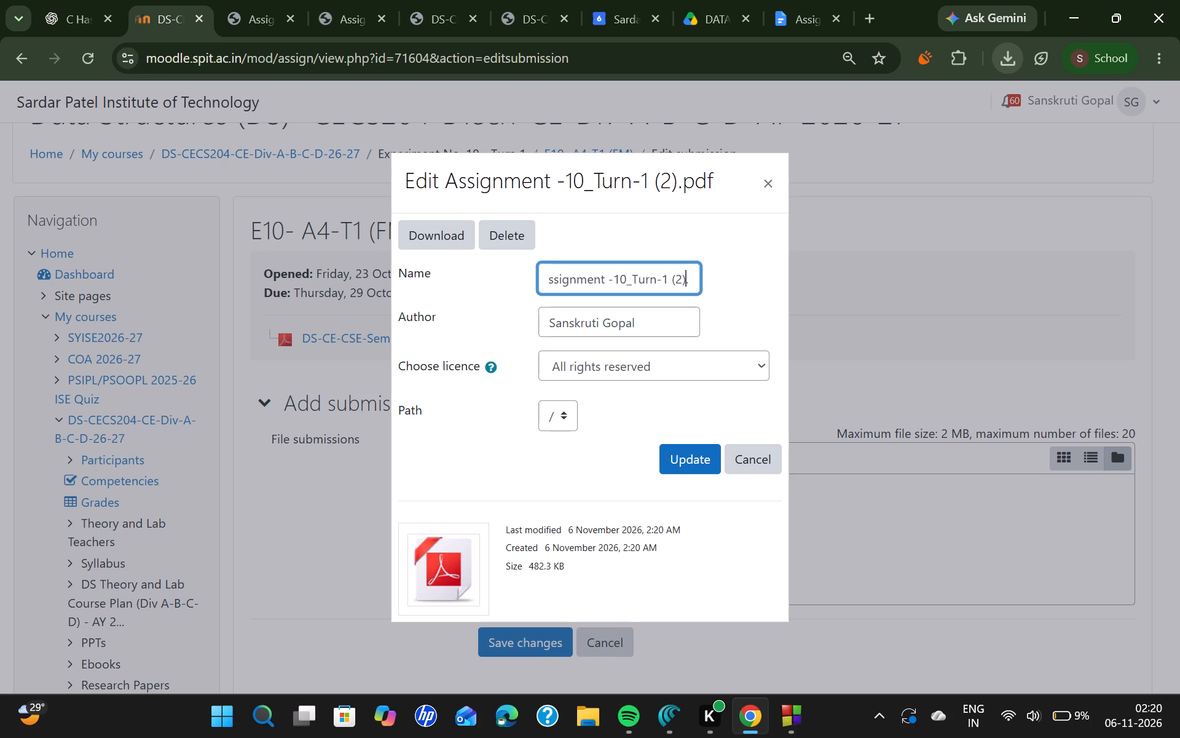
key("BackSpace")
key("BackSpace")
key("BackSpace")
key("BackSpace")
left_click(690, 464)
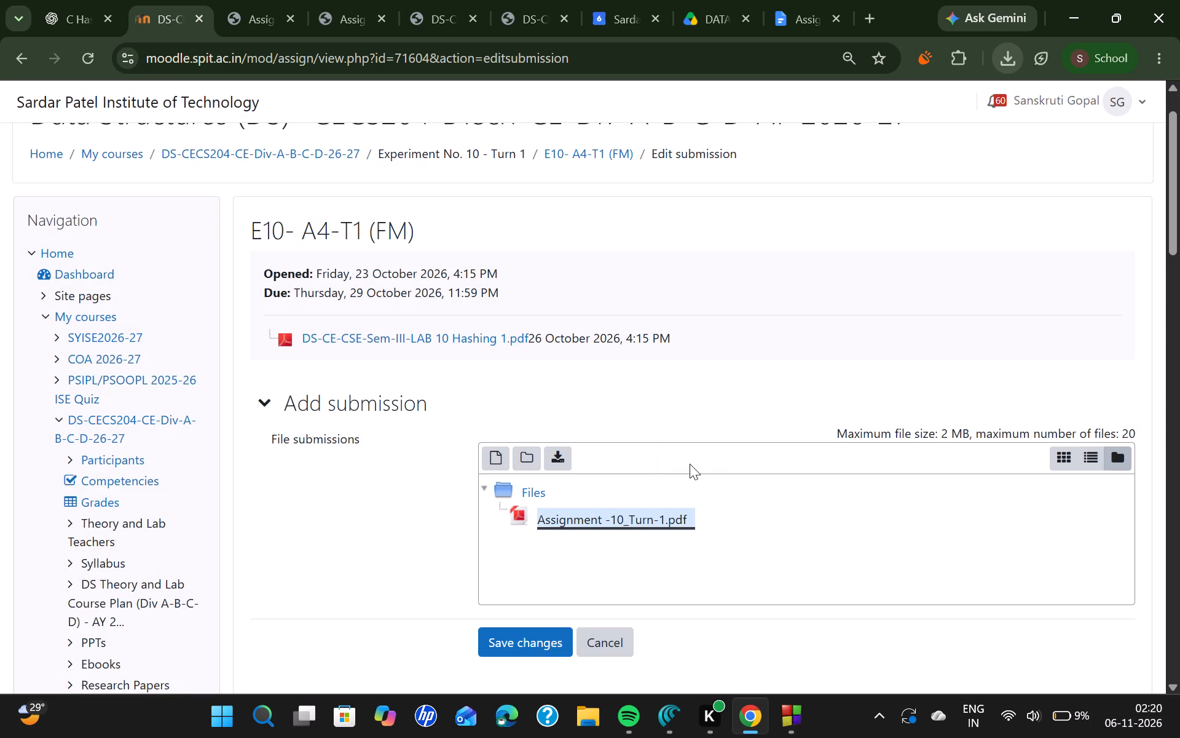
Save the E10- A4-T1 (FM) submission and check its submission status.
left_click(549, 642)
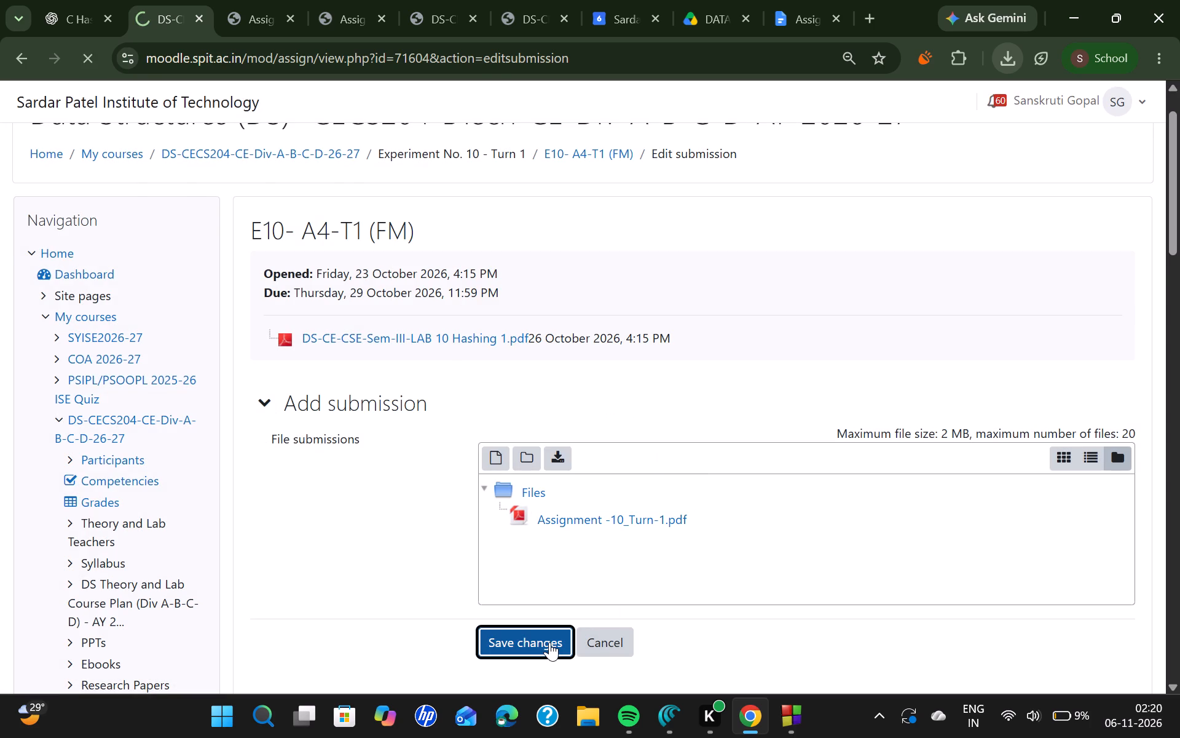
scroll(667, 472, "down", 3)
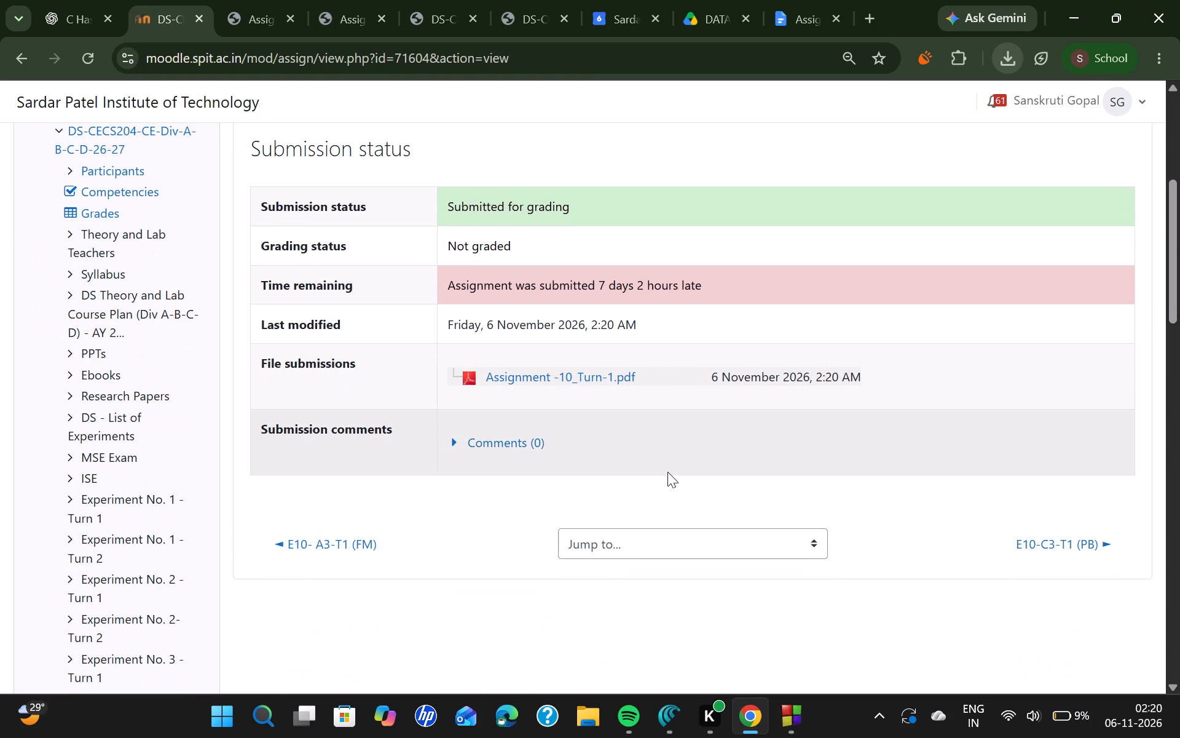
Expand the Experiment No. 10 - Turn 2 section in the course navigation.
scroll(667, 472, "down", 3)
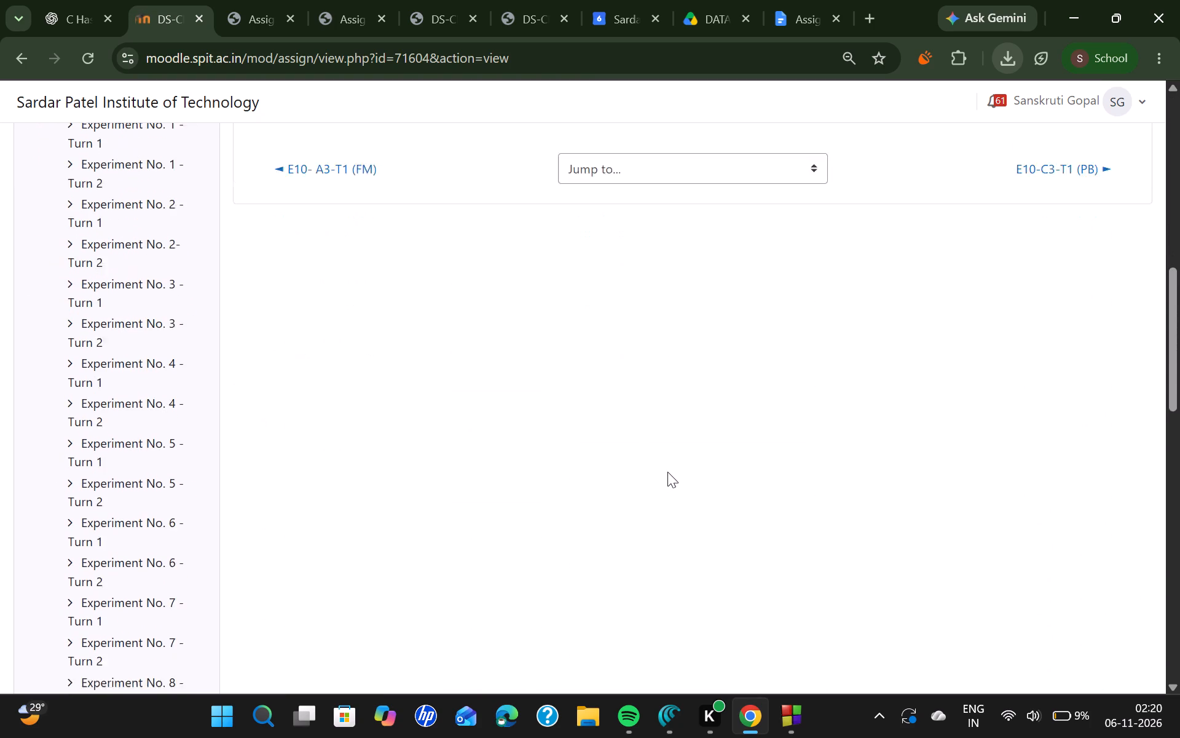
scroll(667, 472, "down", 7)
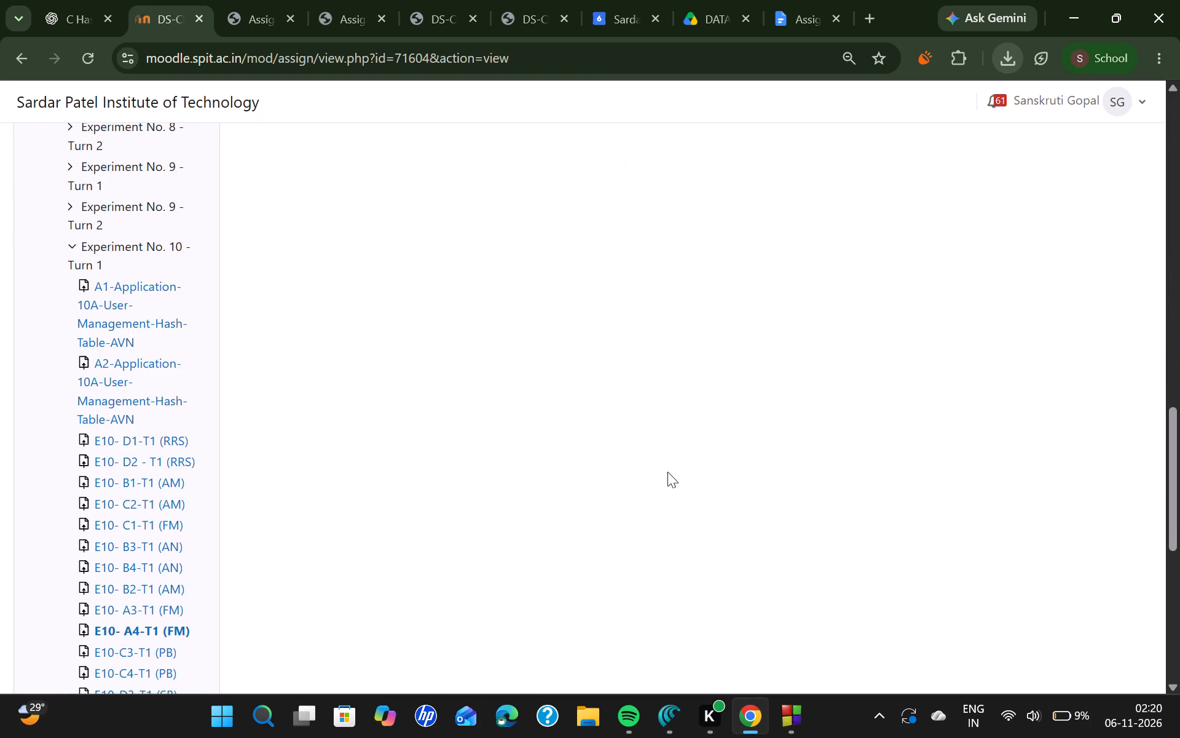
scroll(667, 472, "down", 5)
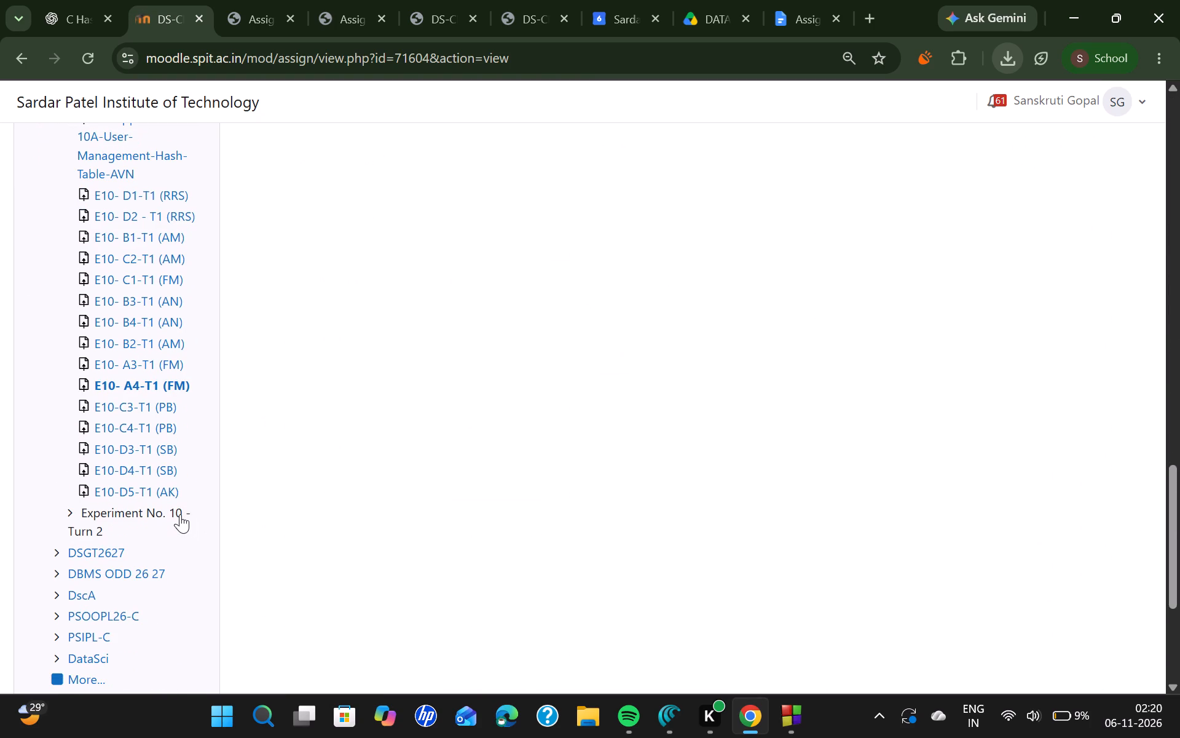
left_click(180, 514)
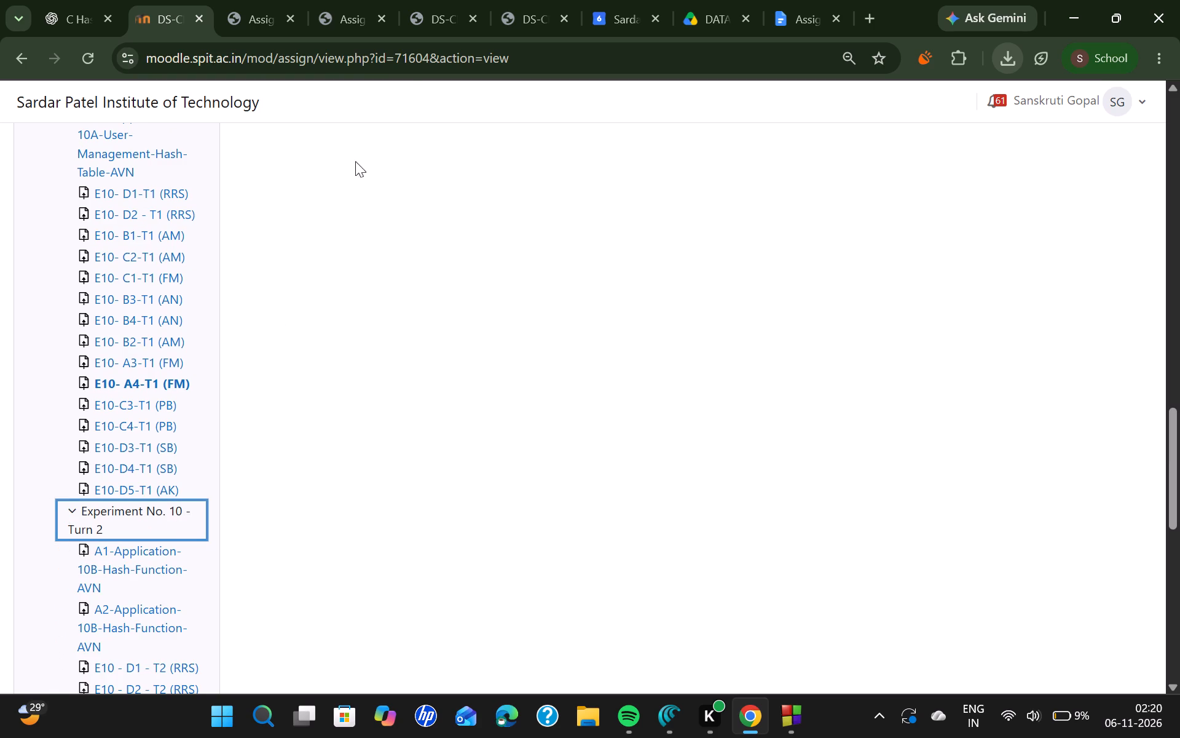
Bring up the open DS-CE-CSE-Sem-III-LAB 10 Hashing 1 (1).pdf, check its first page and close it.
left_click(437, 31)
left_click(403, 403)
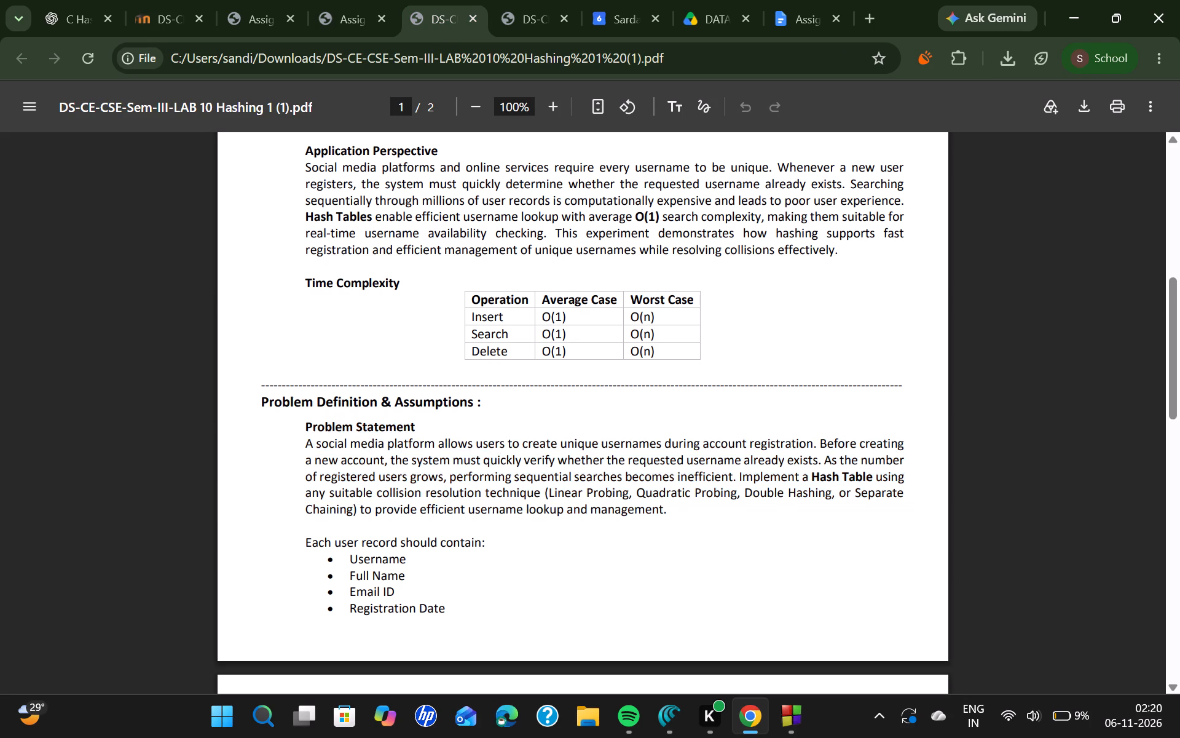
scroll(403, 403, "up", 4)
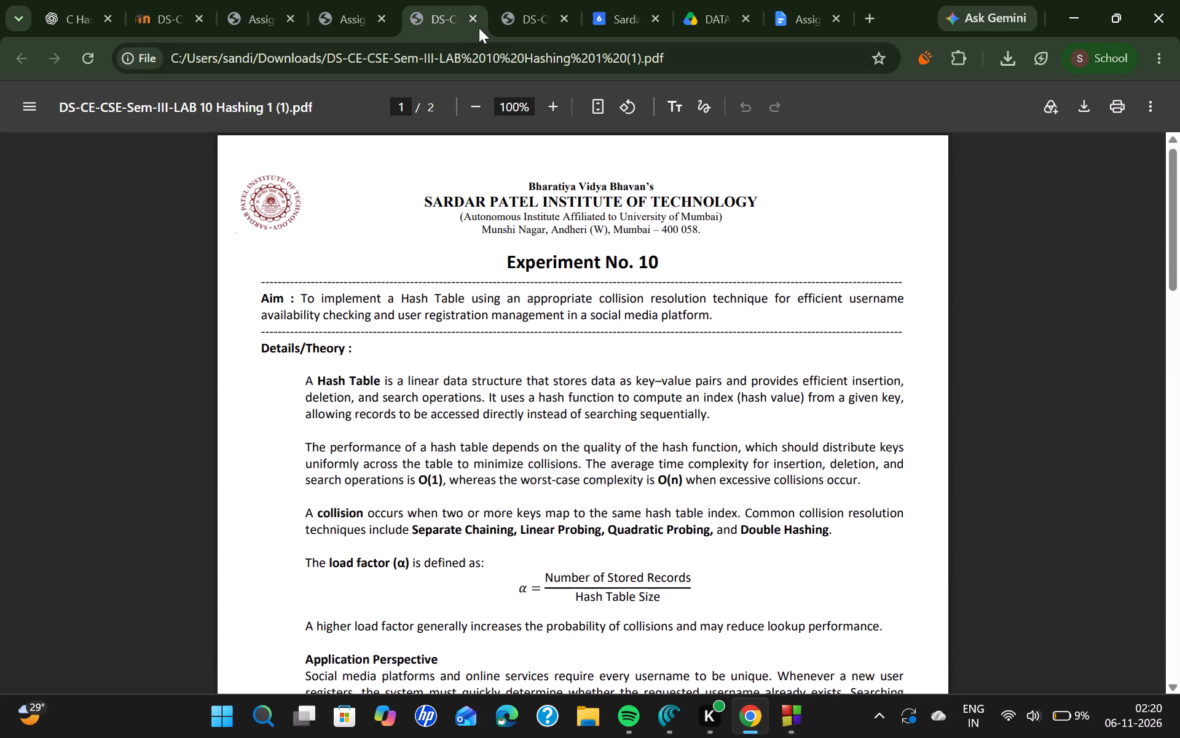
left_click(471, 22)
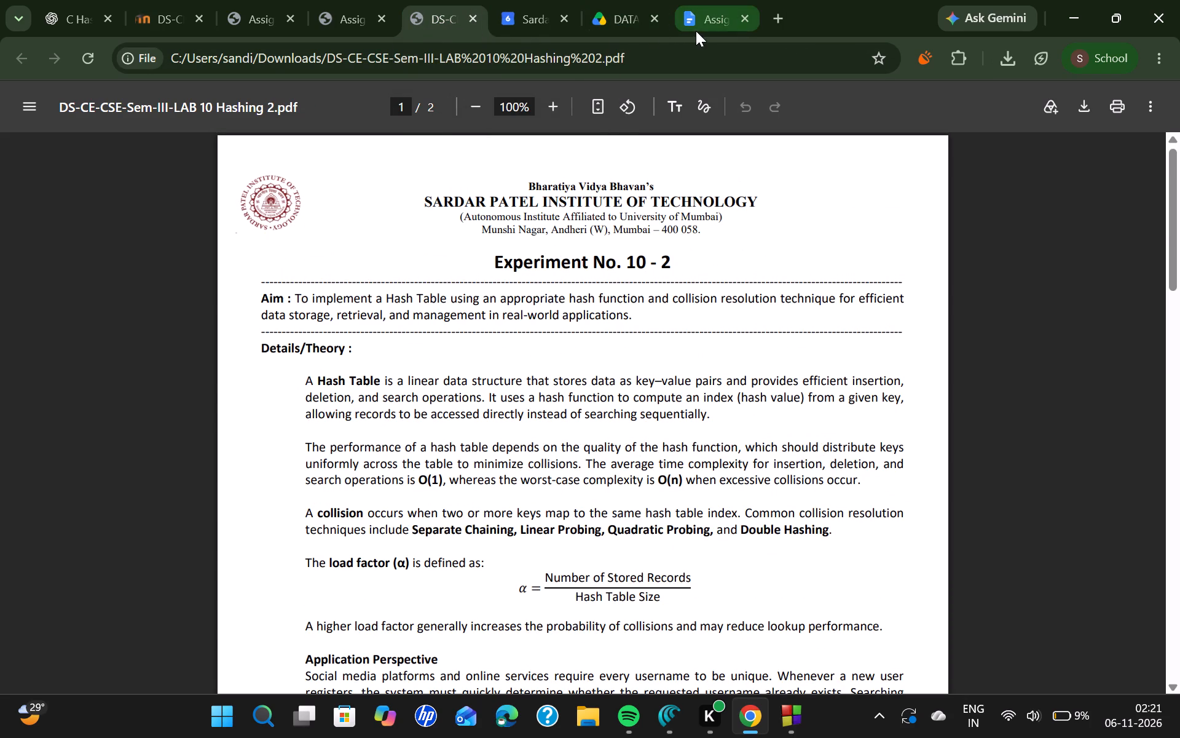
left_click(696, 31)
left_click(146, 357)
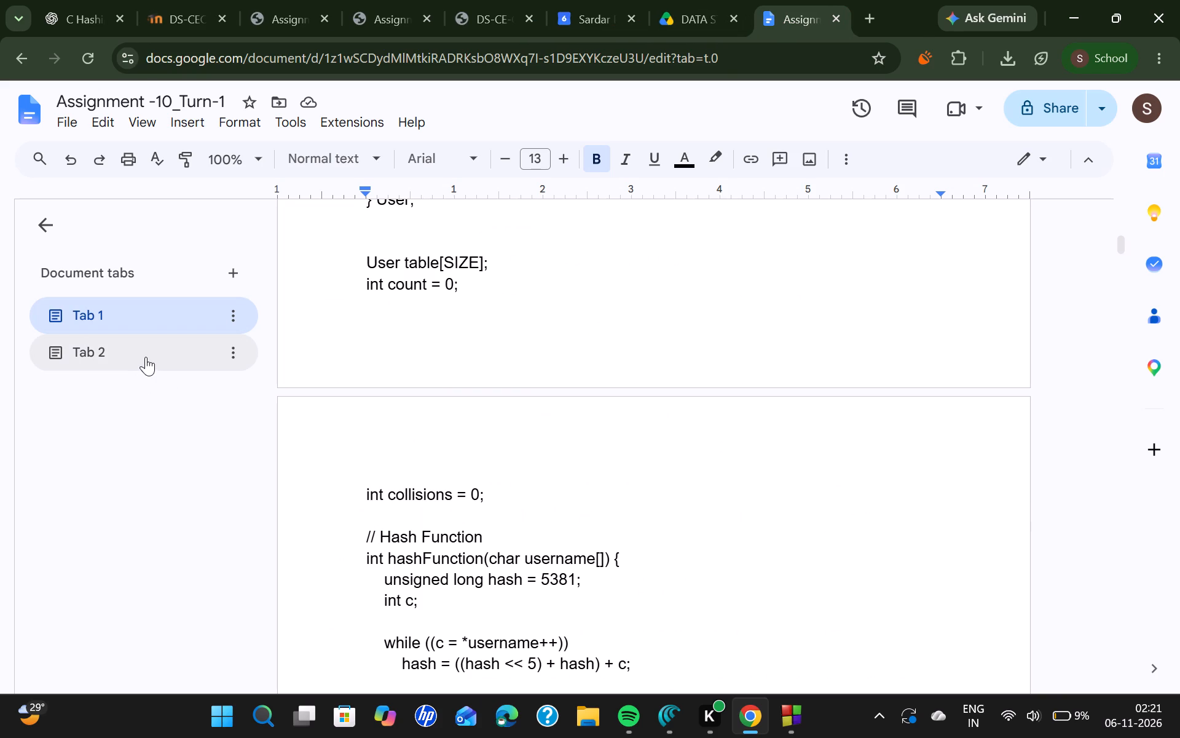
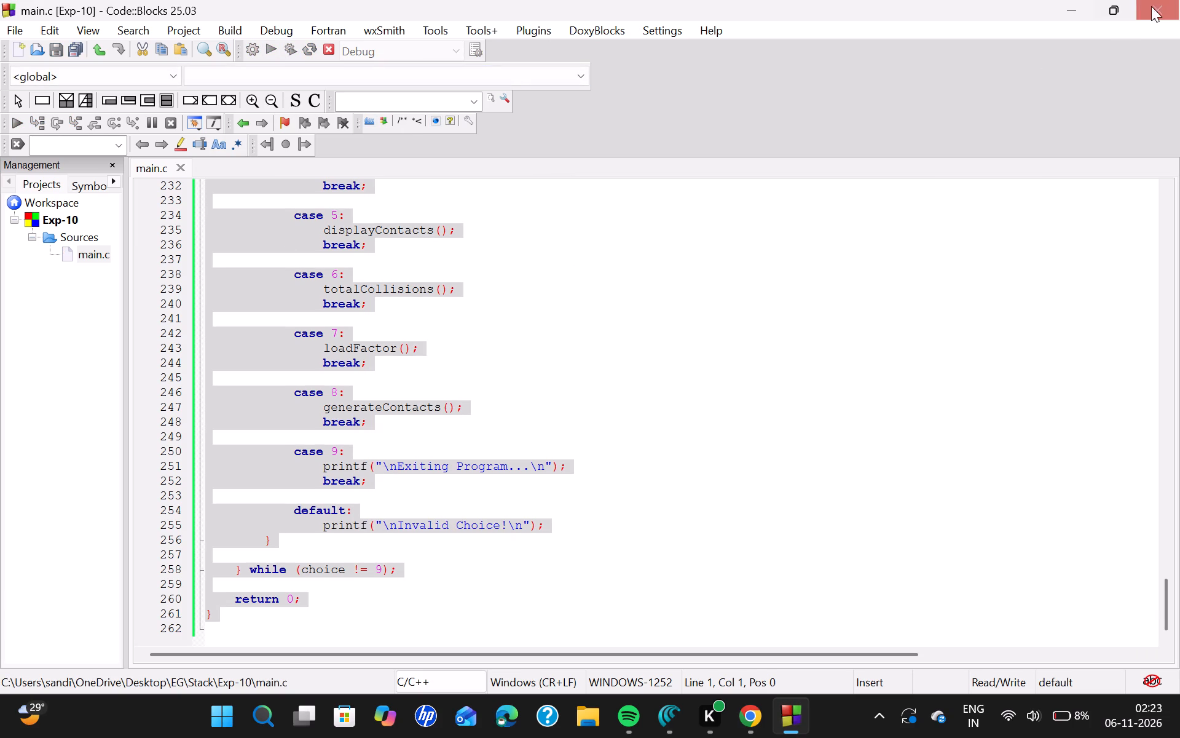
Arrange the running program's console and the ChatGPT browser window side by side.
left_click(1120, 2)
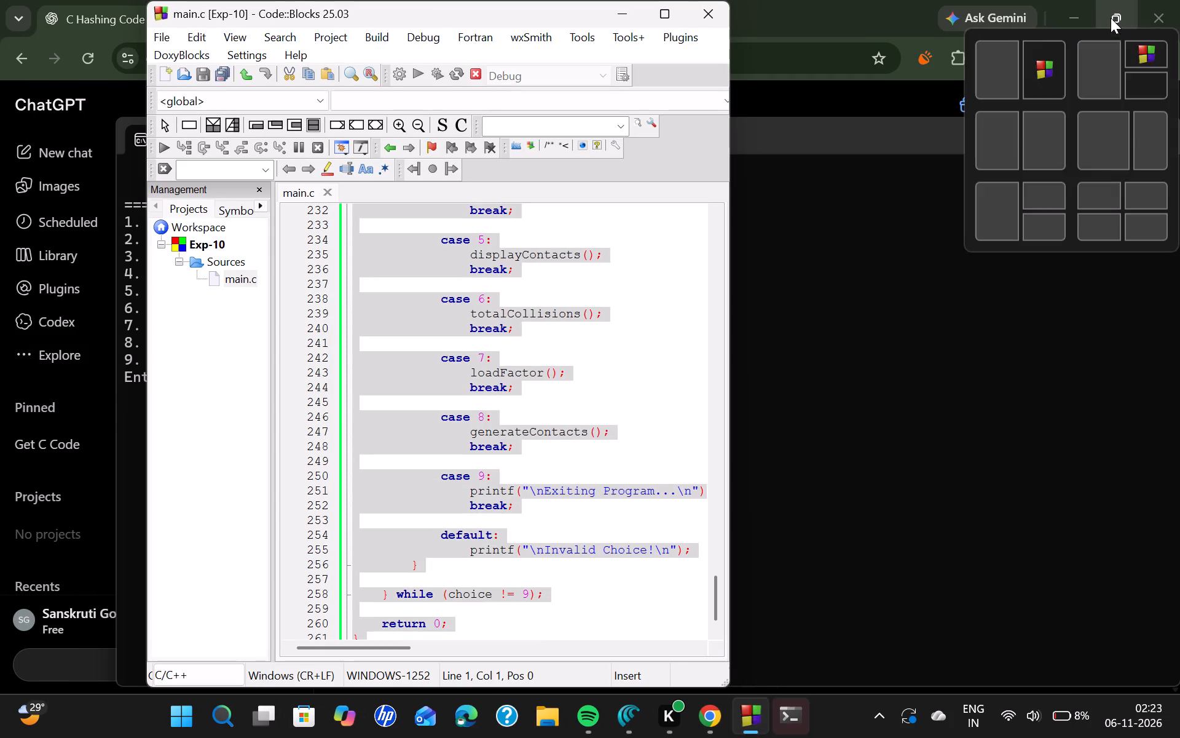
left_click(1050, 145)
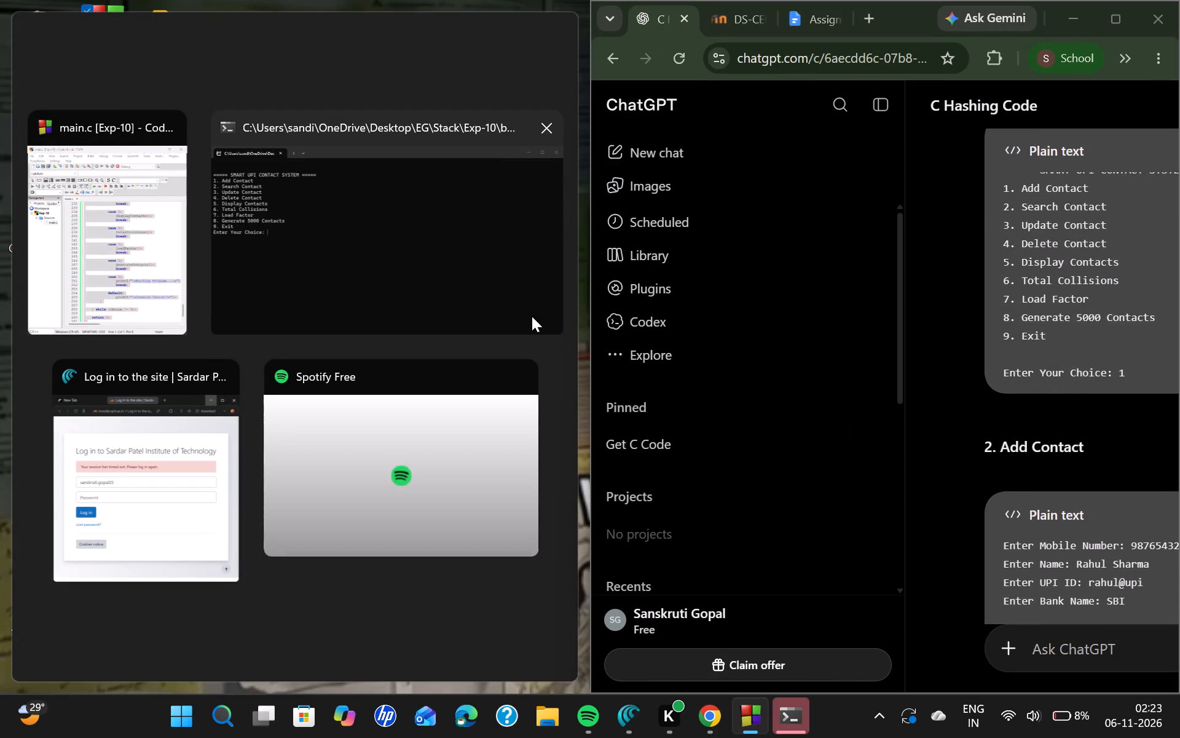
left_click(258, 255)
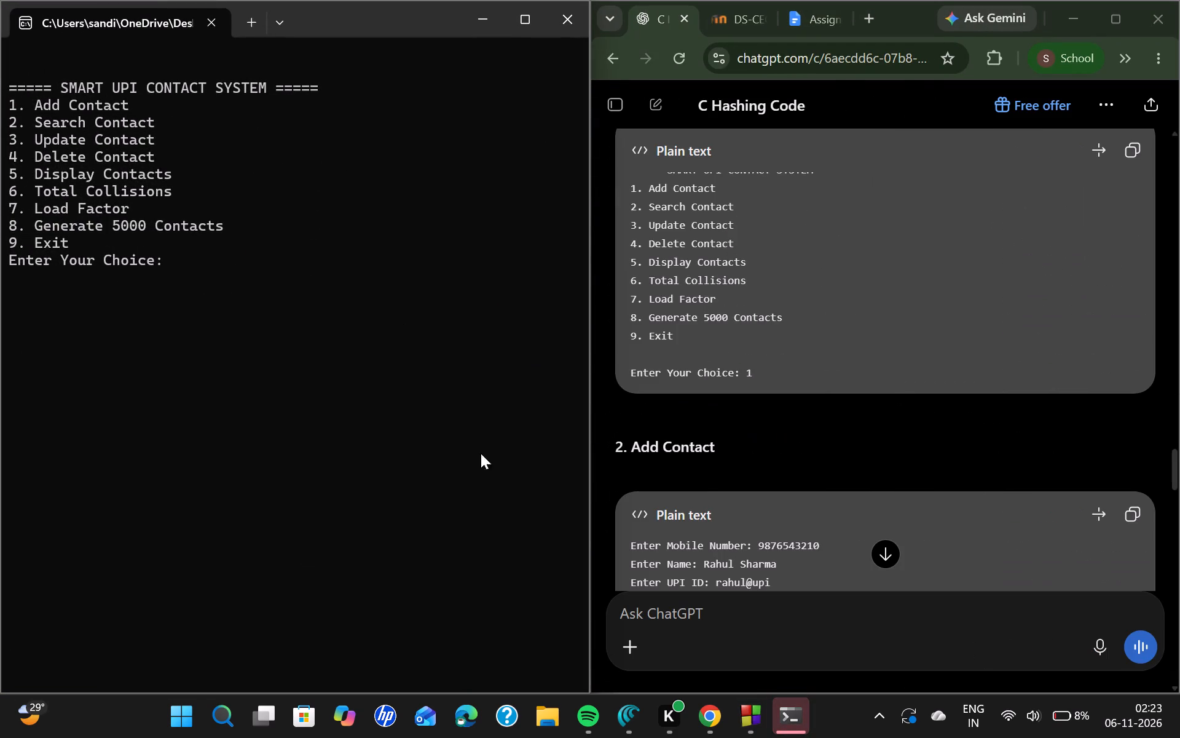
Choose option 1 to add a contact and enter the mobile number copied from the sample Add Contact output.
key("1")
key("Return")
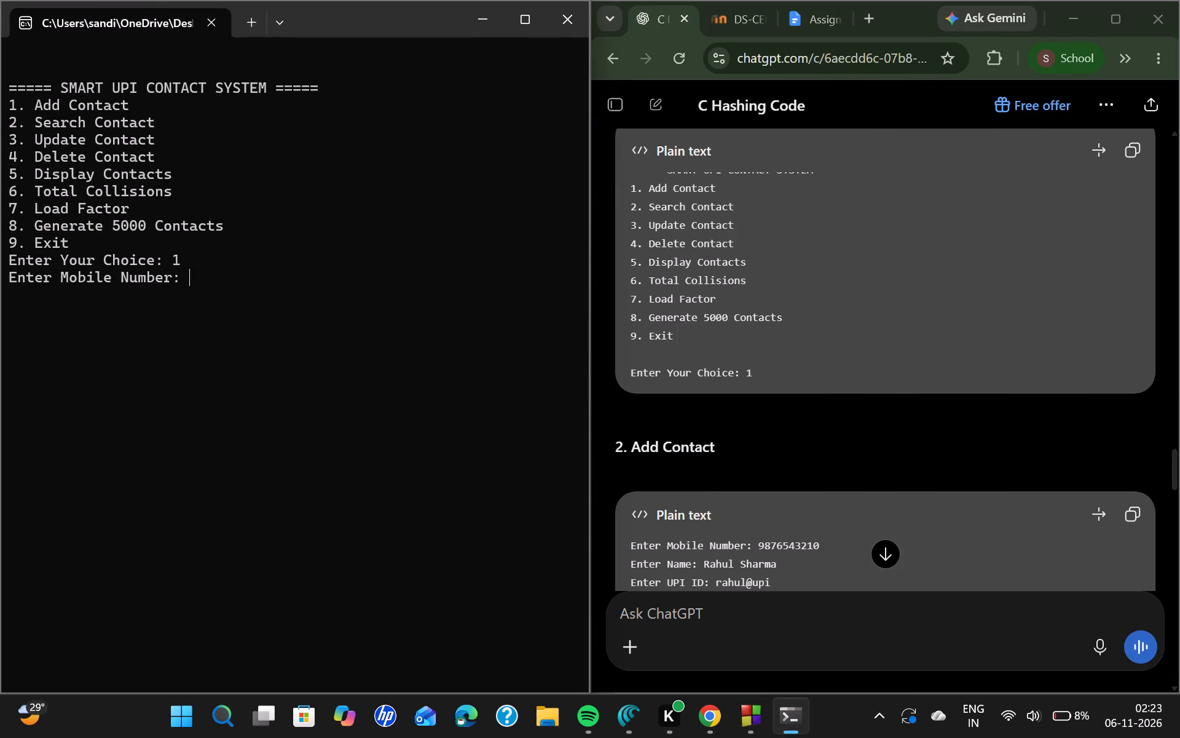
scroll(660, 427, "down", 1)
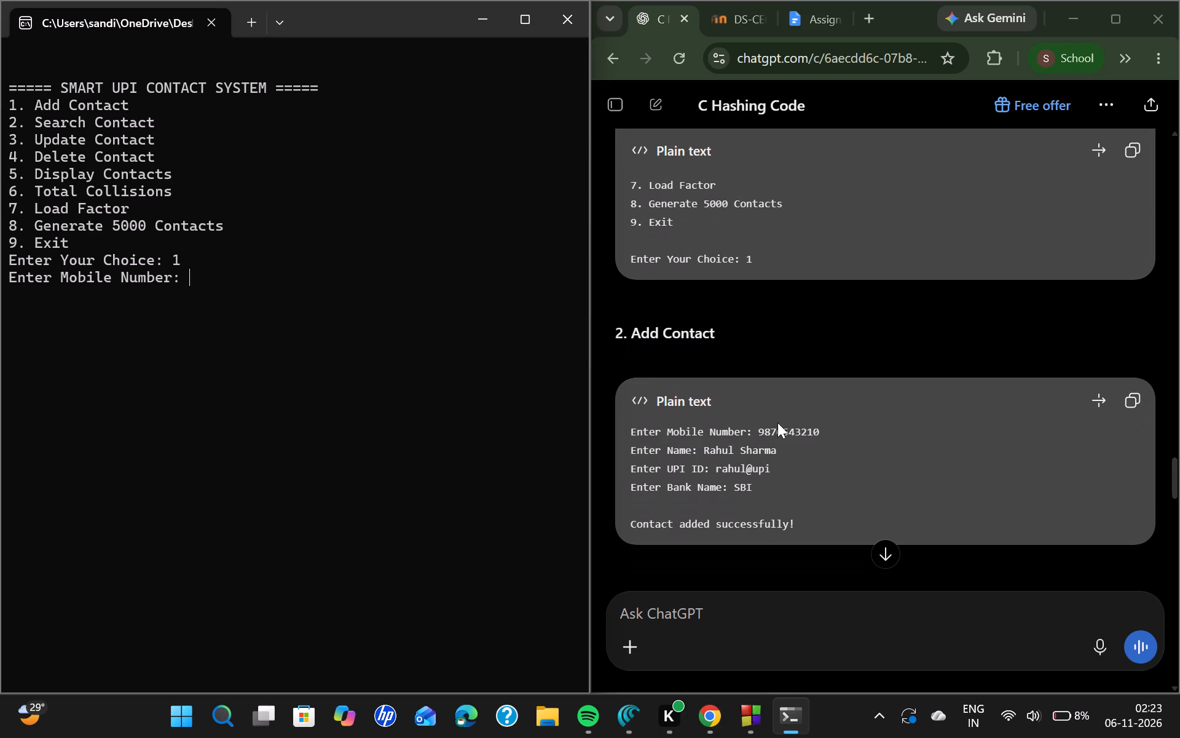
left_click_drag(755, 429, 822, 429)
key("ctrl+c")
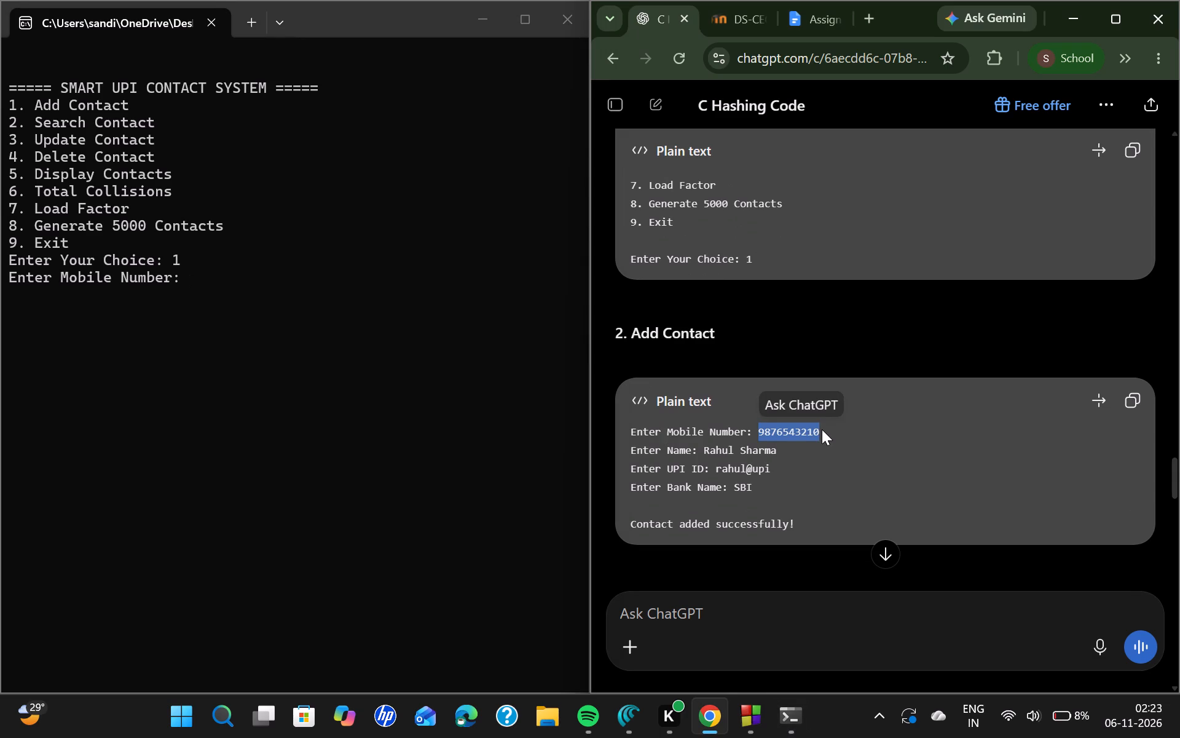
left_click(276, 288)
key("ctrl+v")
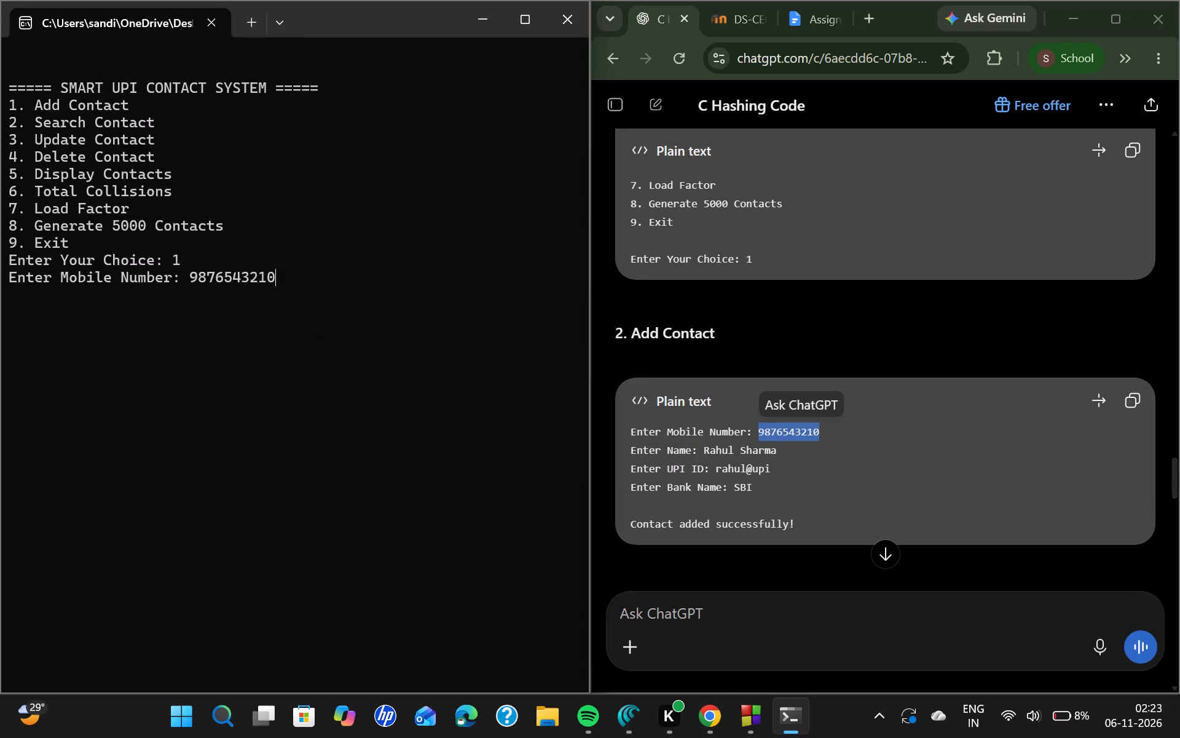
key("Return")
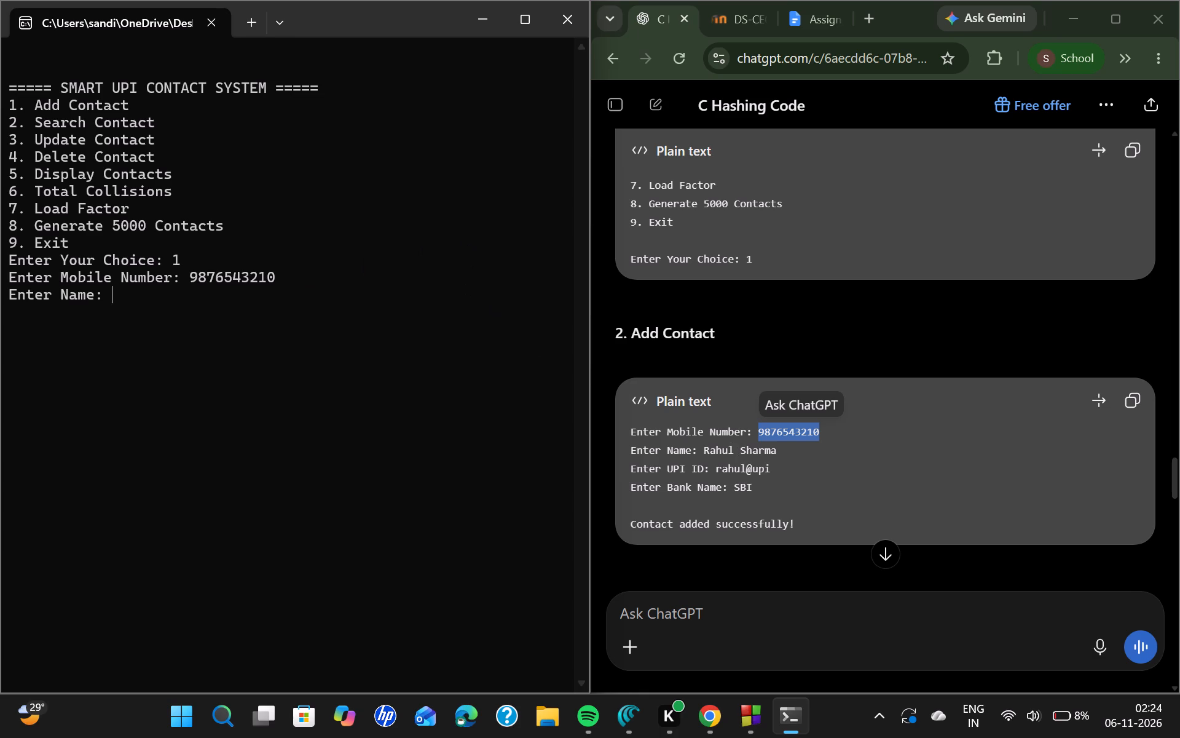
Fill in the contact's name and UPI ID with the values copied from the sample Add Contact output.
left_click_drag(697, 448, 777, 446)
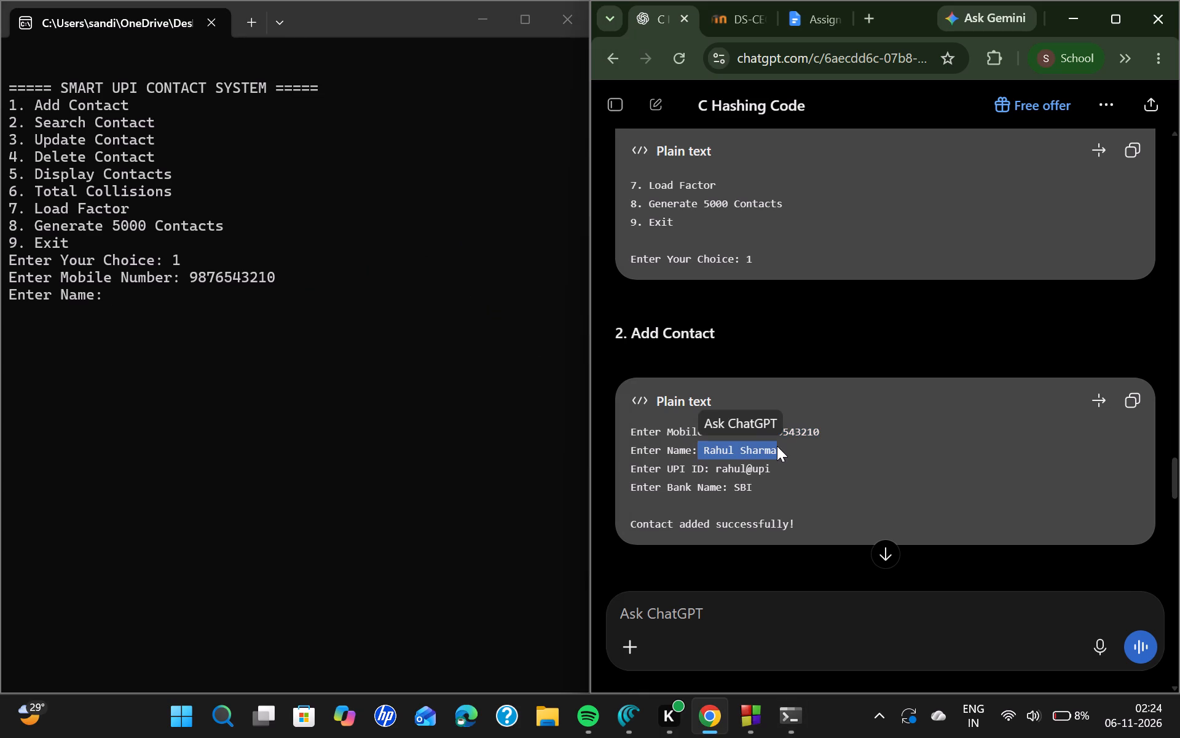
key("ctrl+c")
left_click(345, 317)
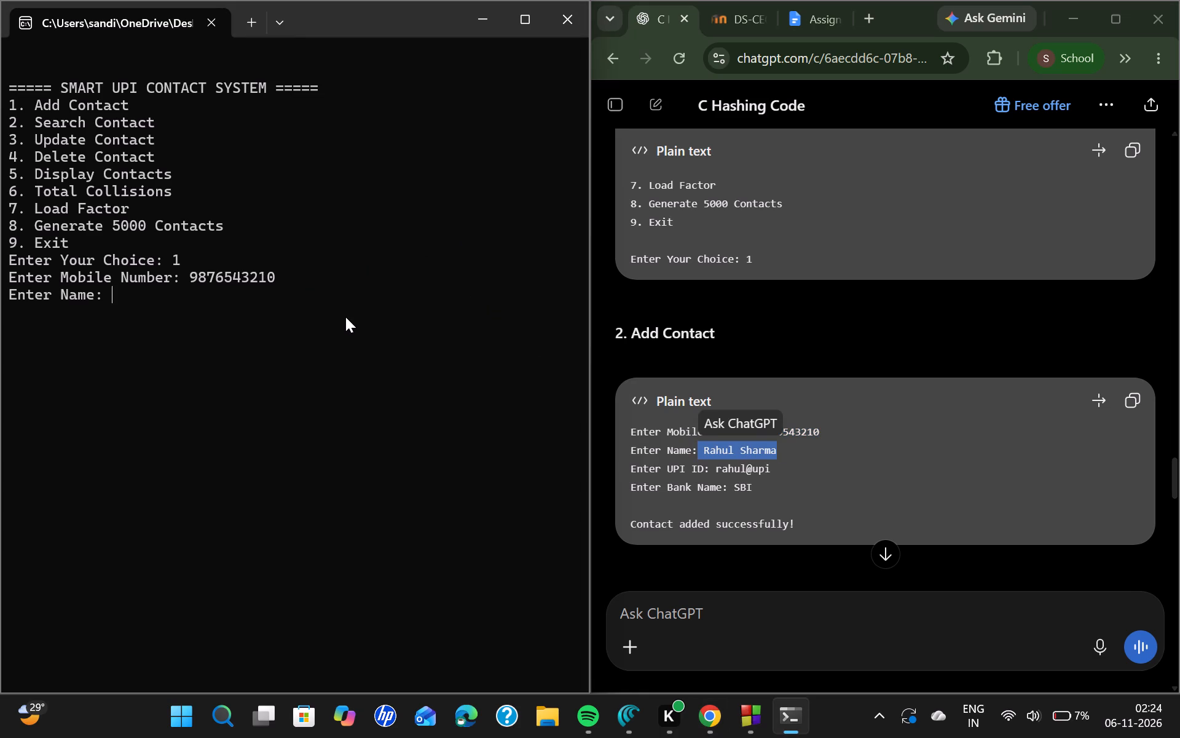
key("ctrl+v")
key("Return")
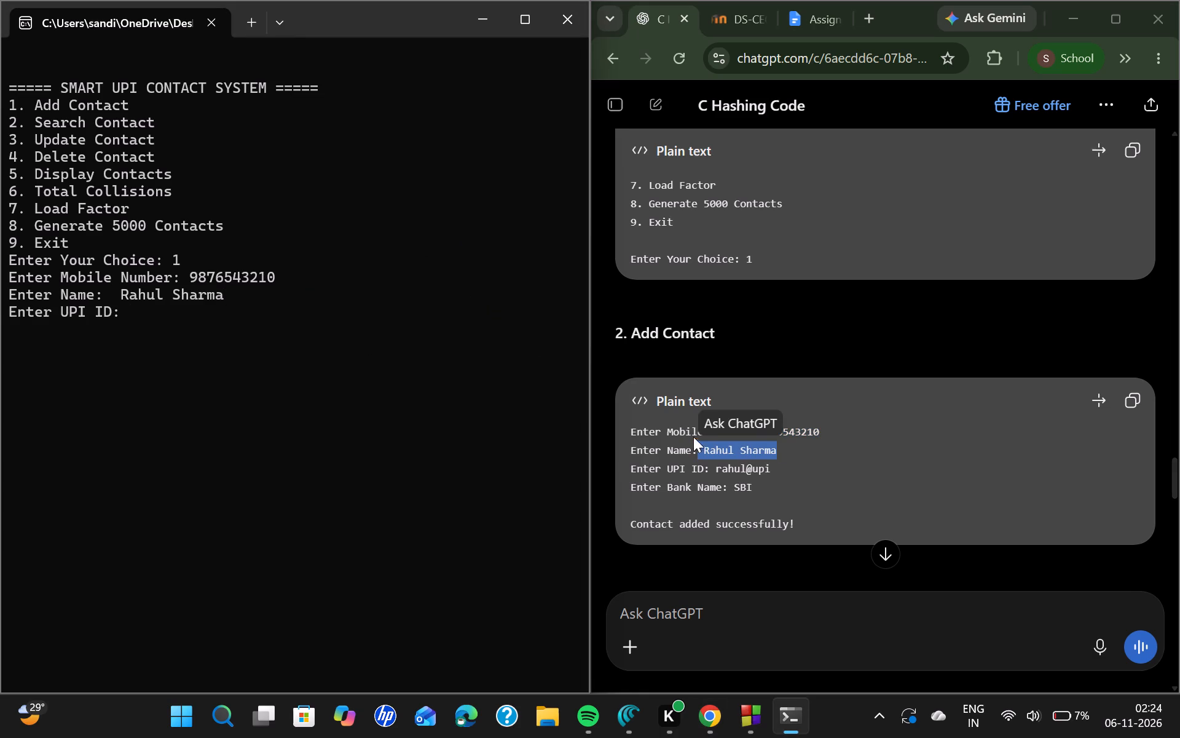
left_click_drag(712, 464, 776, 465)
key("ctrl+c")
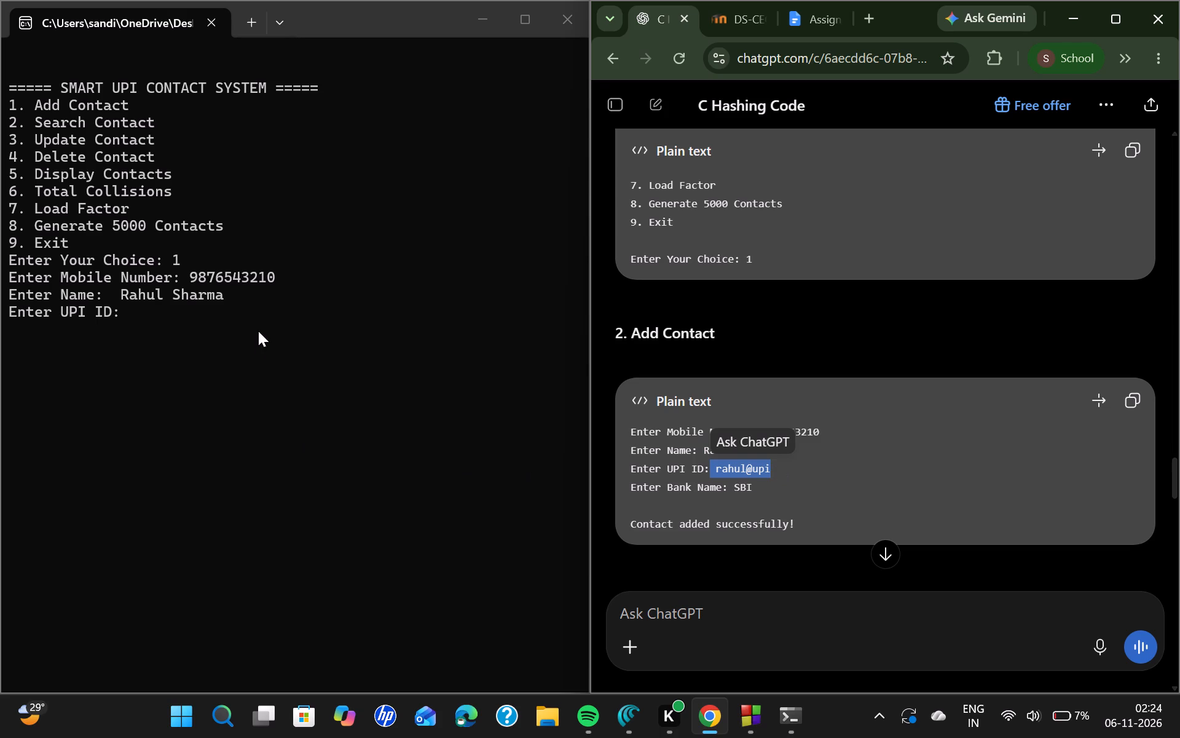
left_click(258, 331)
key("ctrl+v")
key("Return")
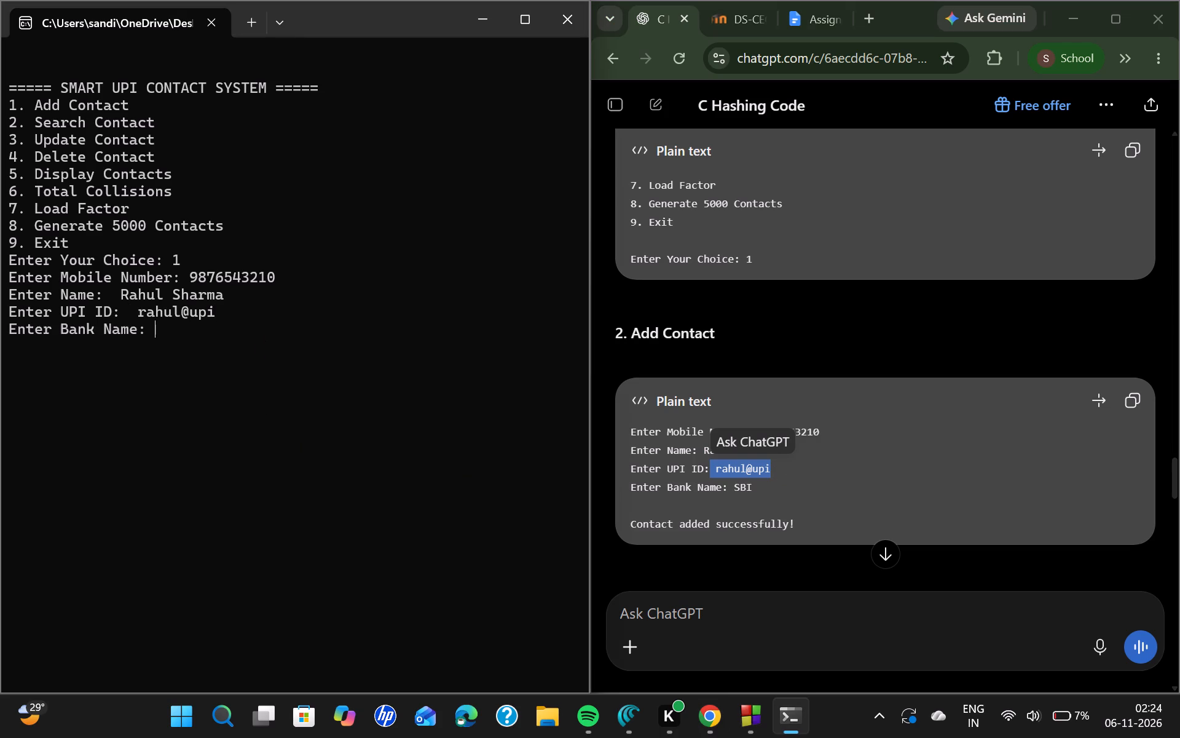
Complete the contact by copying the sample bank name SBI into the program.
double_click(742, 485)
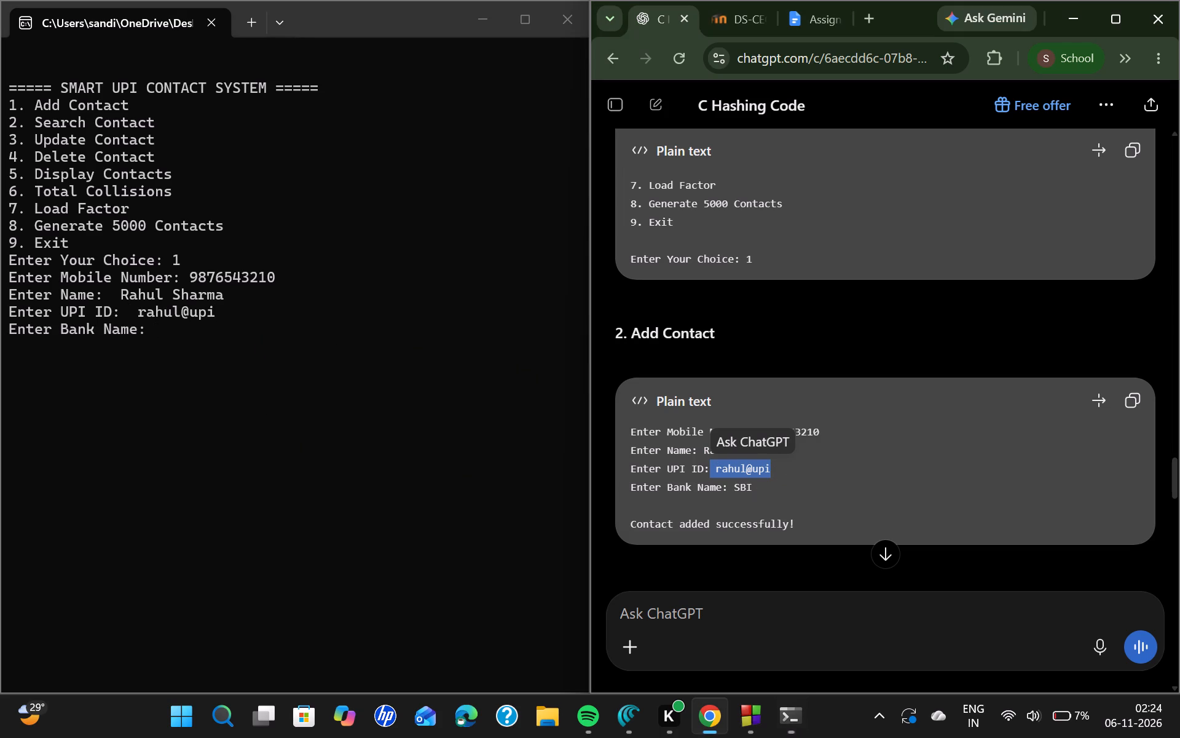
key("ctrl+c")
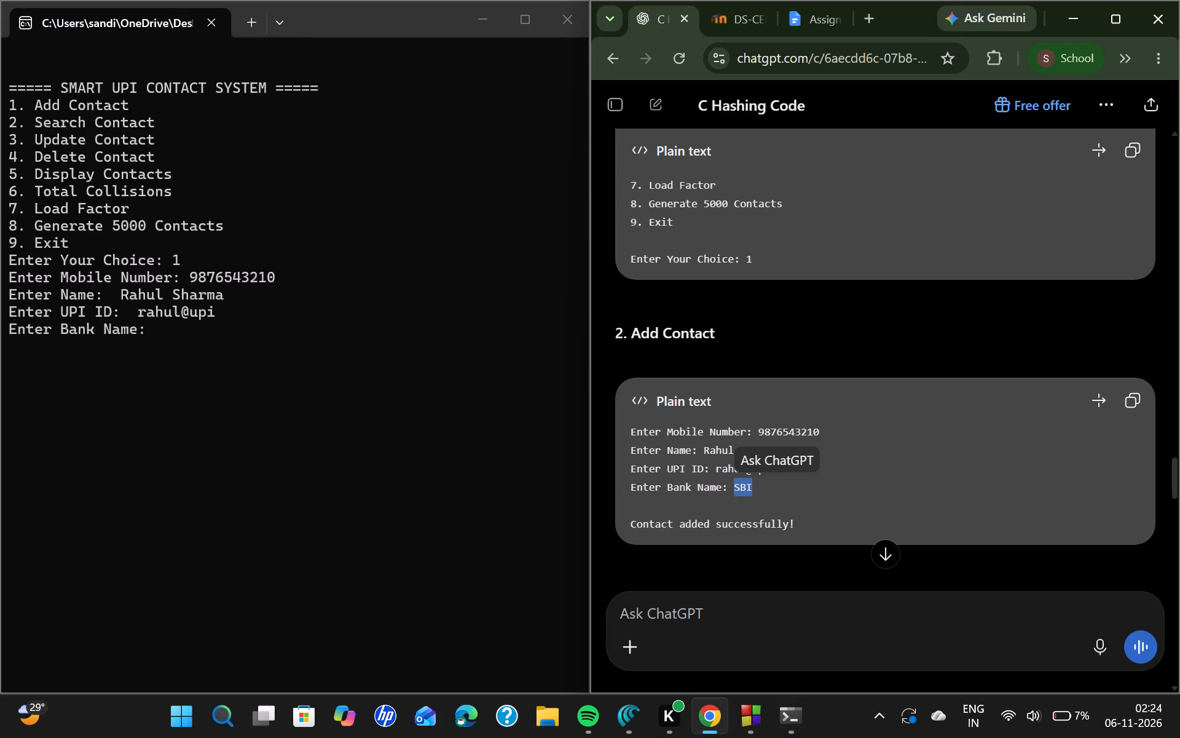
left_click(260, 334)
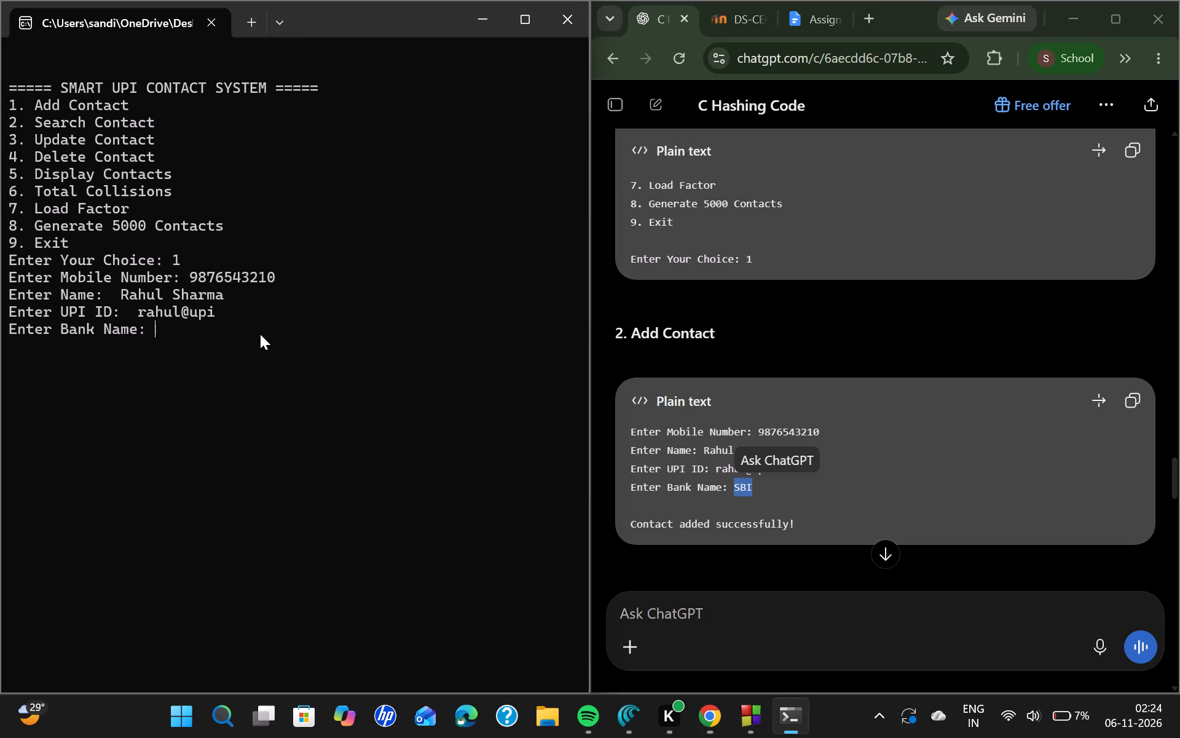
key("ctrl+v")
key("Return")
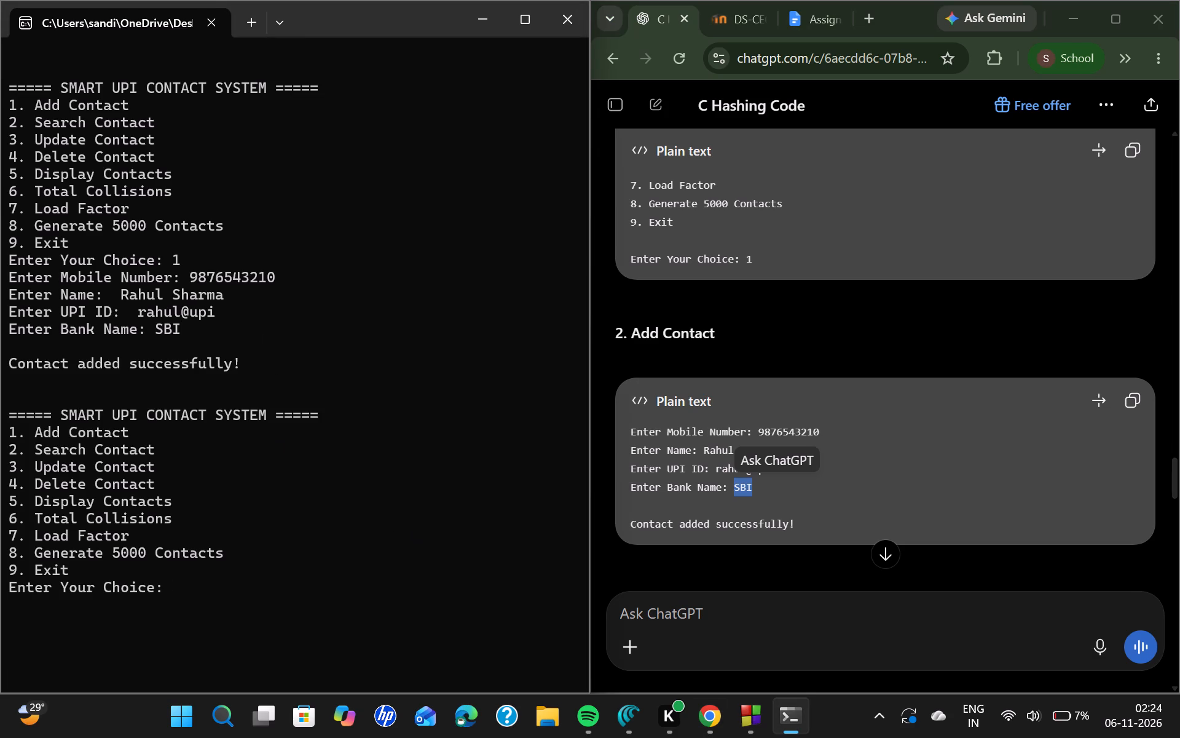
Start a second contact with option 1 and enter the mobile number copied from the sample Search Contact output.
scroll(729, 421, "down", 4)
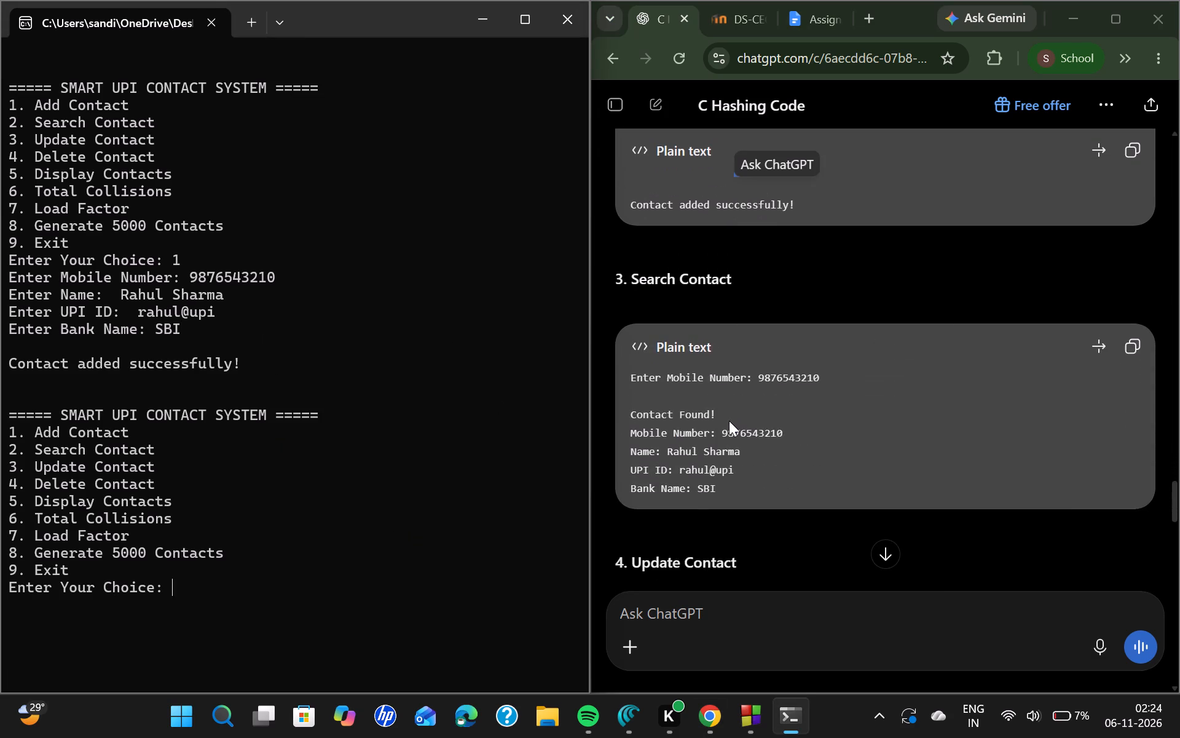
scroll(729, 421, "down", 1)
scroll(750, 362, "up", 1)
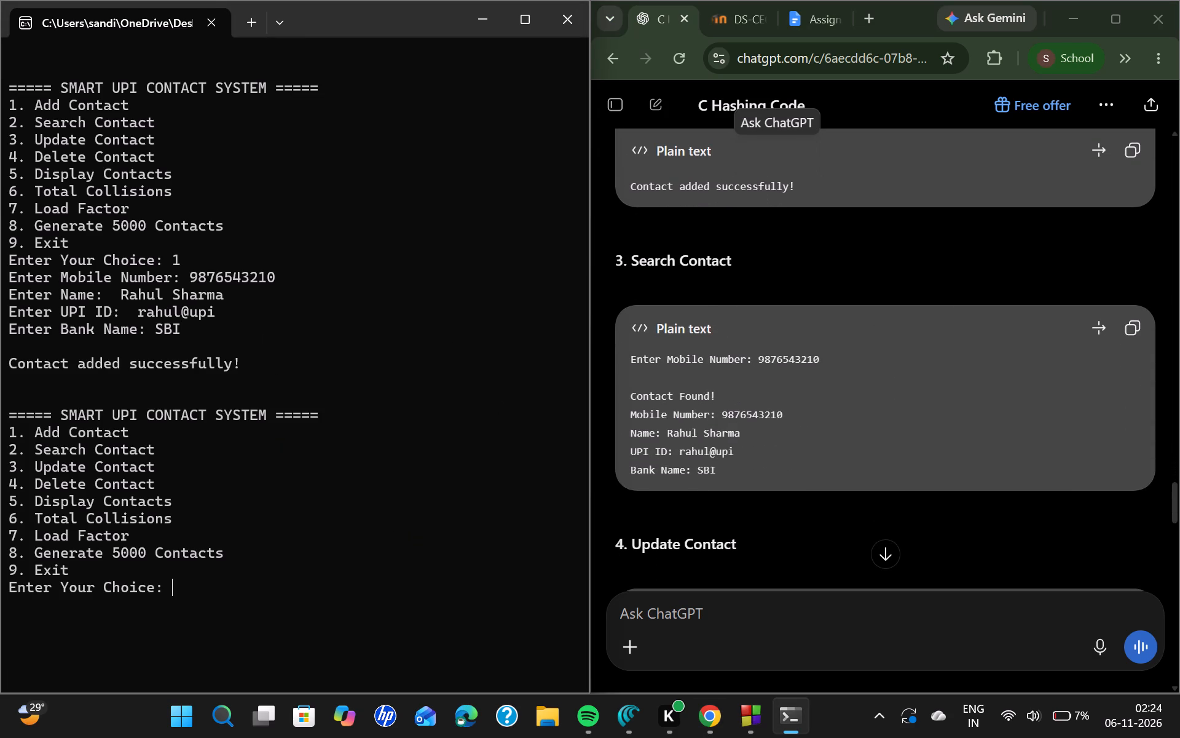
scroll(750, 362, "up", 1)
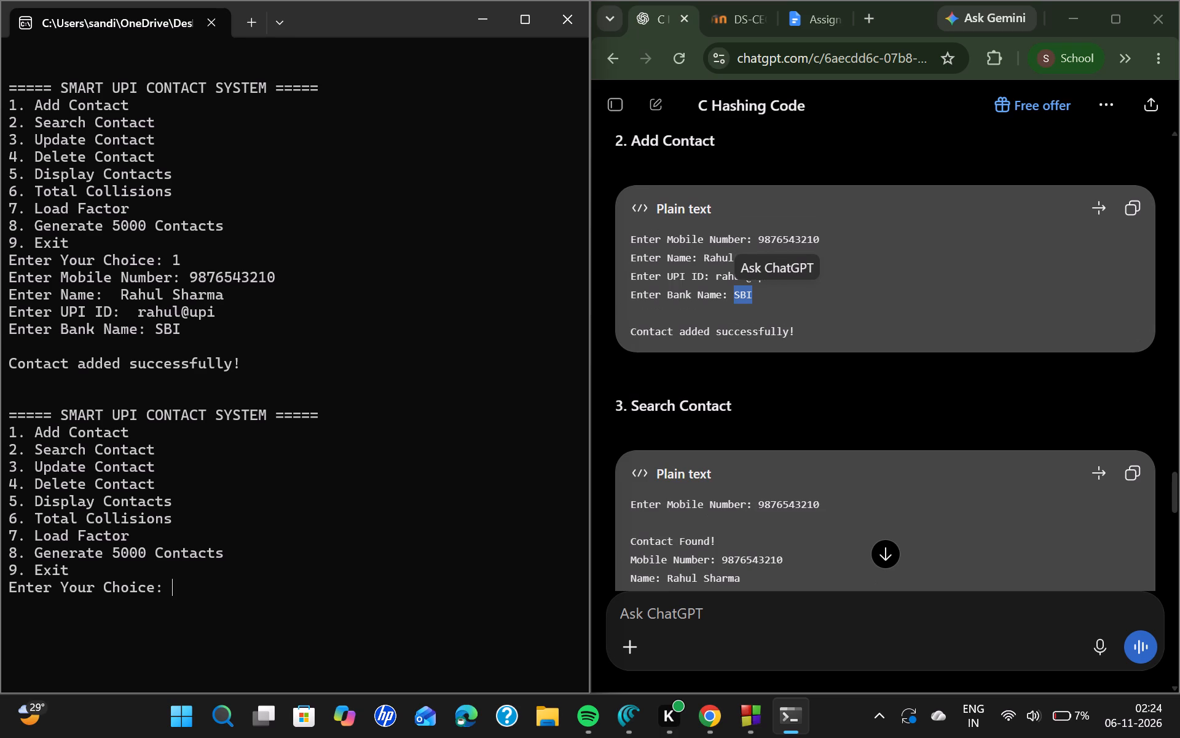
key("1")
key("Return")
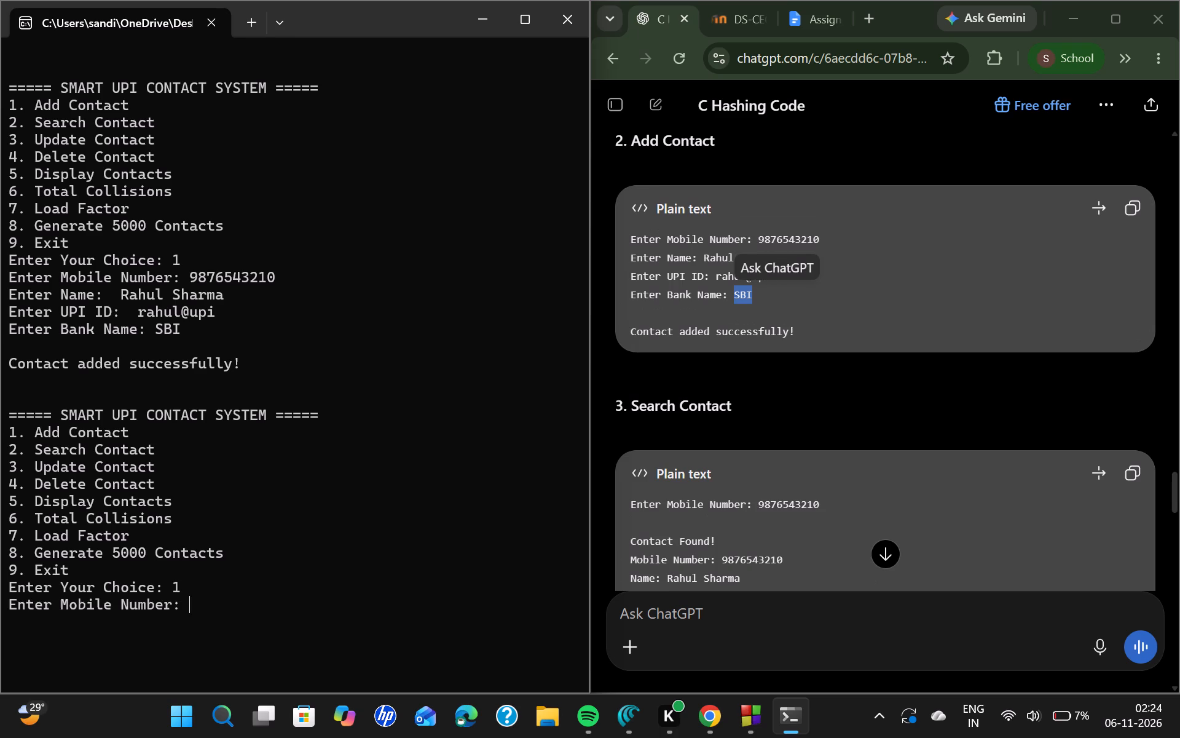
left_click_drag(752, 498, 806, 499)
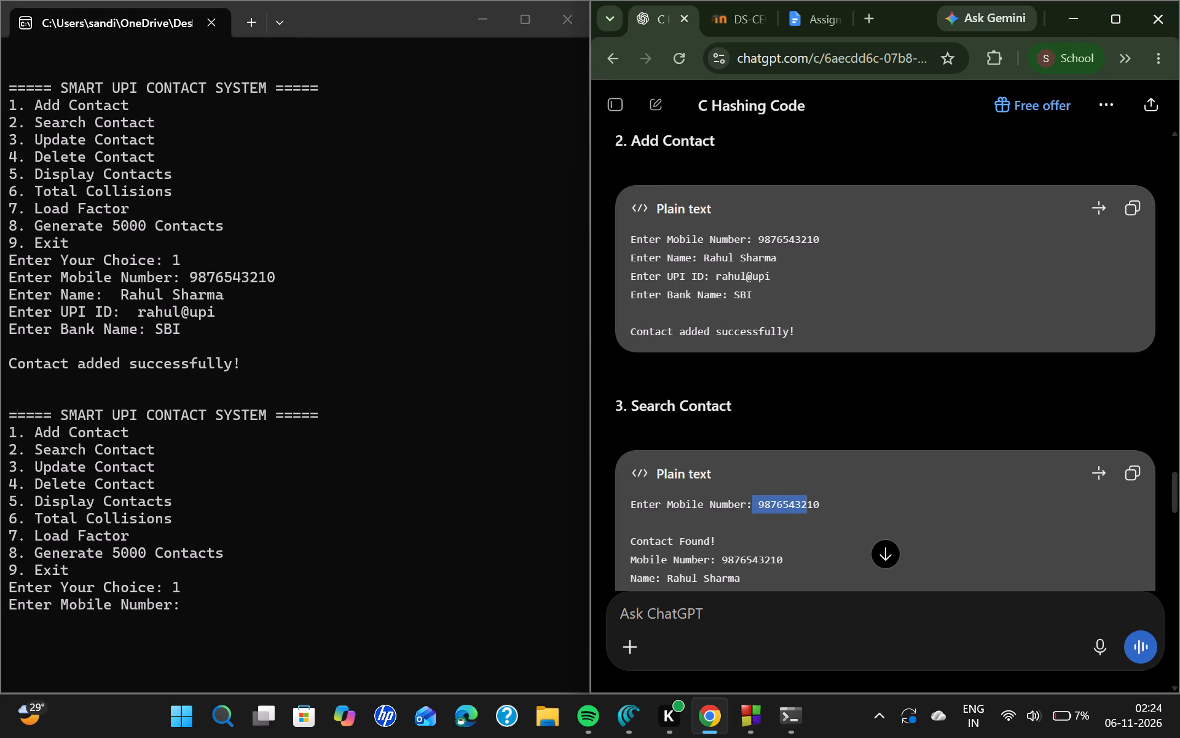
left_click_drag(806, 499, 828, 499)
key("ctrl+c")
left_click(200, 606)
key("ctrl+v")
key("Return")
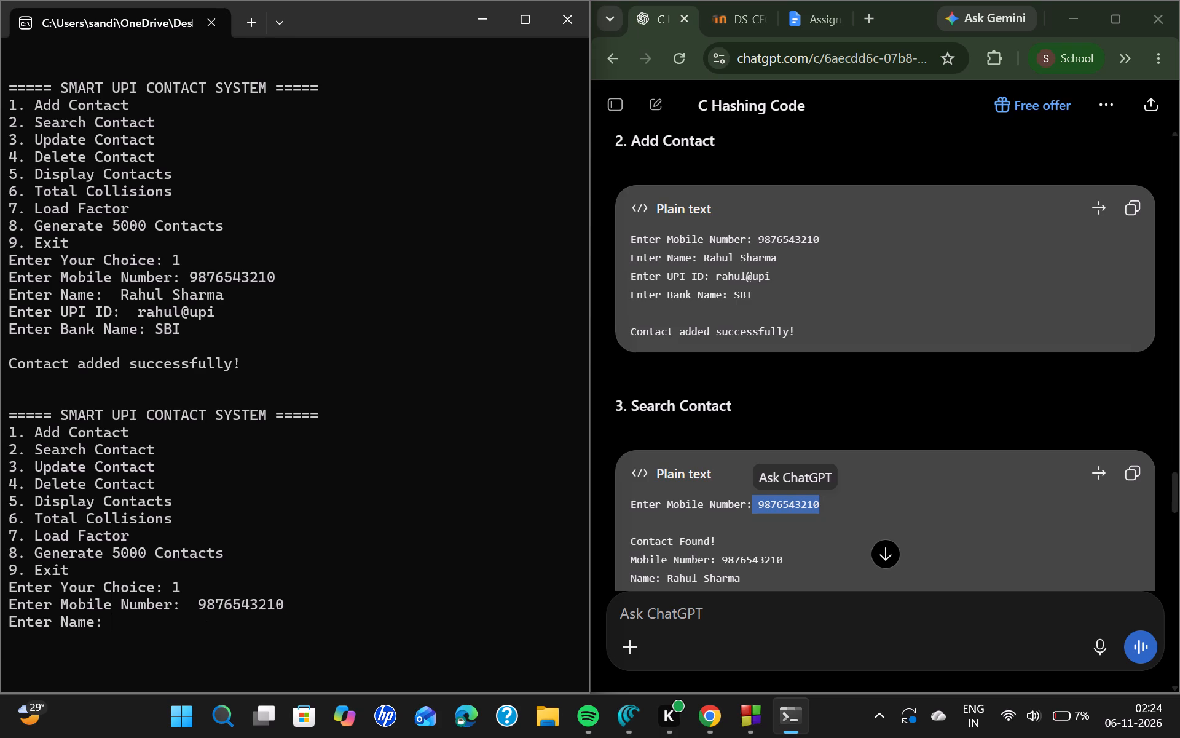
Review ChatGPT's sample outputs from the Main Menu through Update Contact to compare them with the program's prompts.
scroll(682, 555, "down", 1)
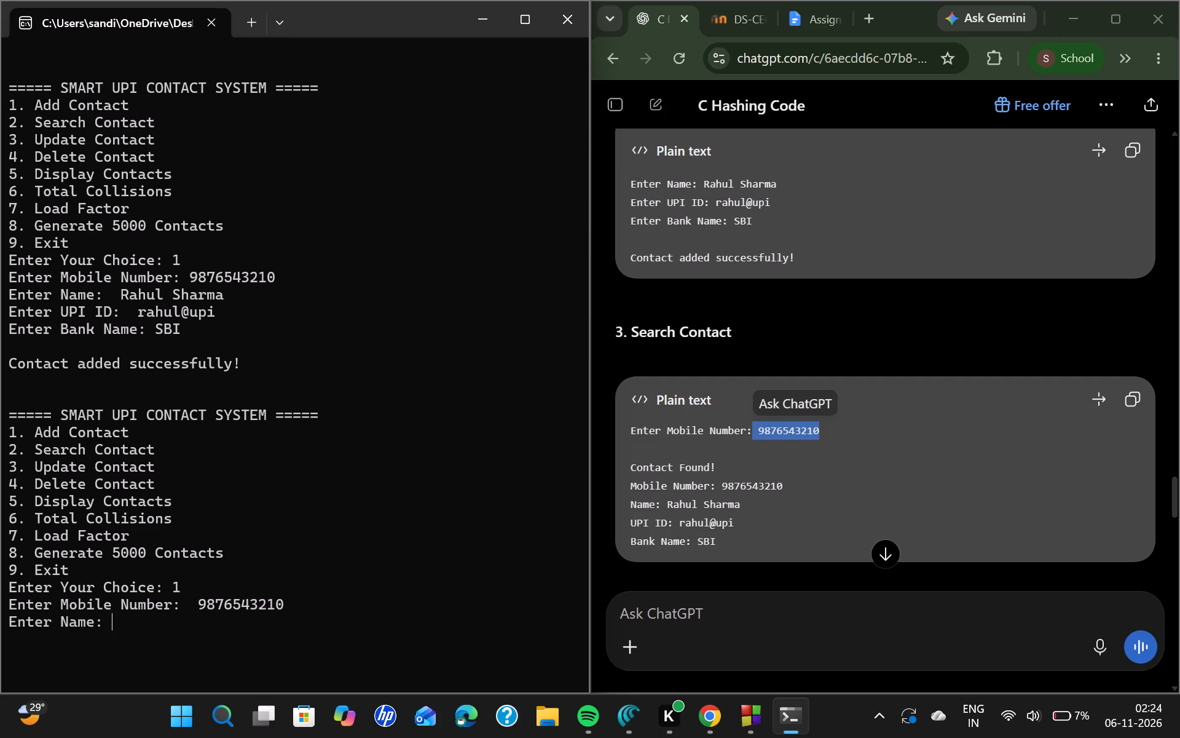
scroll(720, 483, "up", 1)
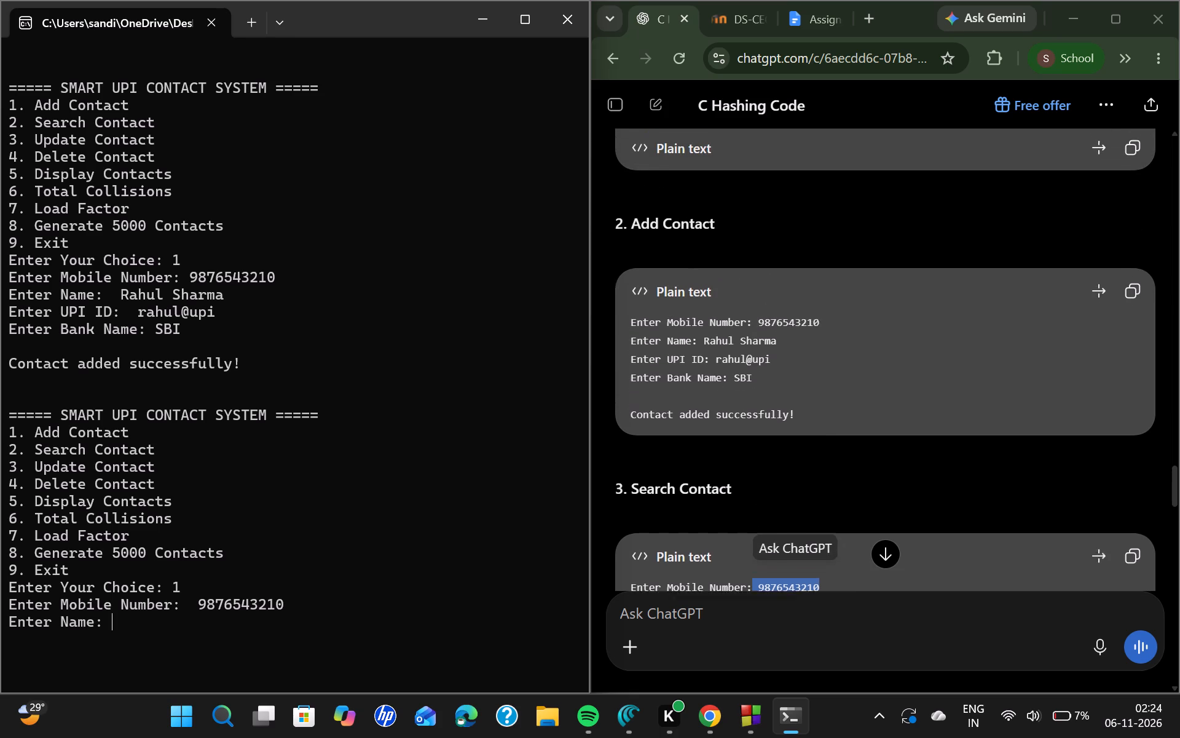
scroll(720, 483, "up", 3)
scroll(720, 483, "down", 1)
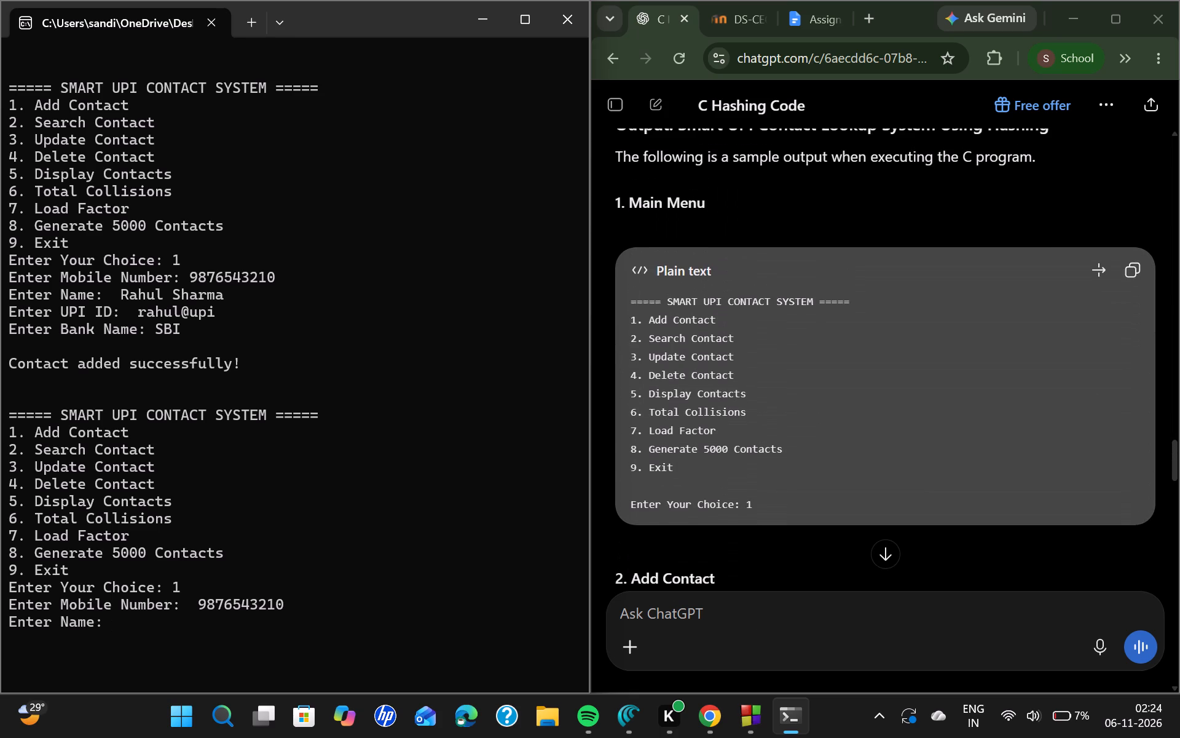
scroll(720, 483, "down", 2)
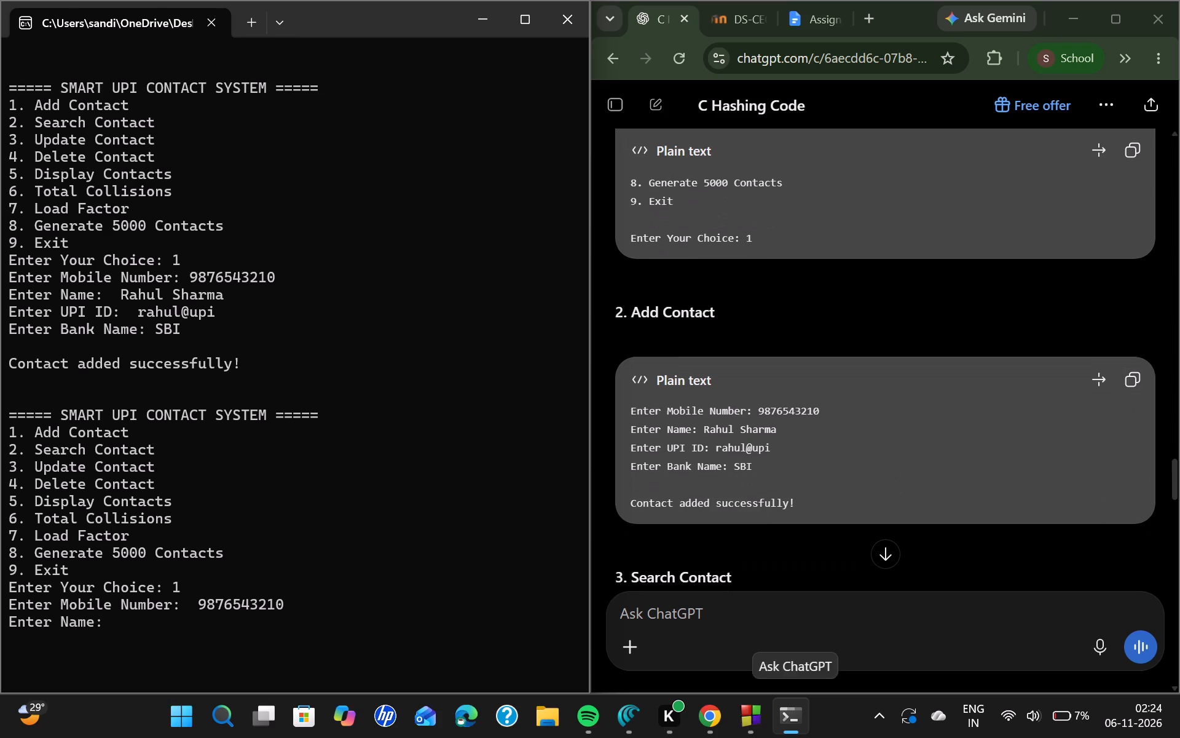
scroll(720, 483, "down", 3)
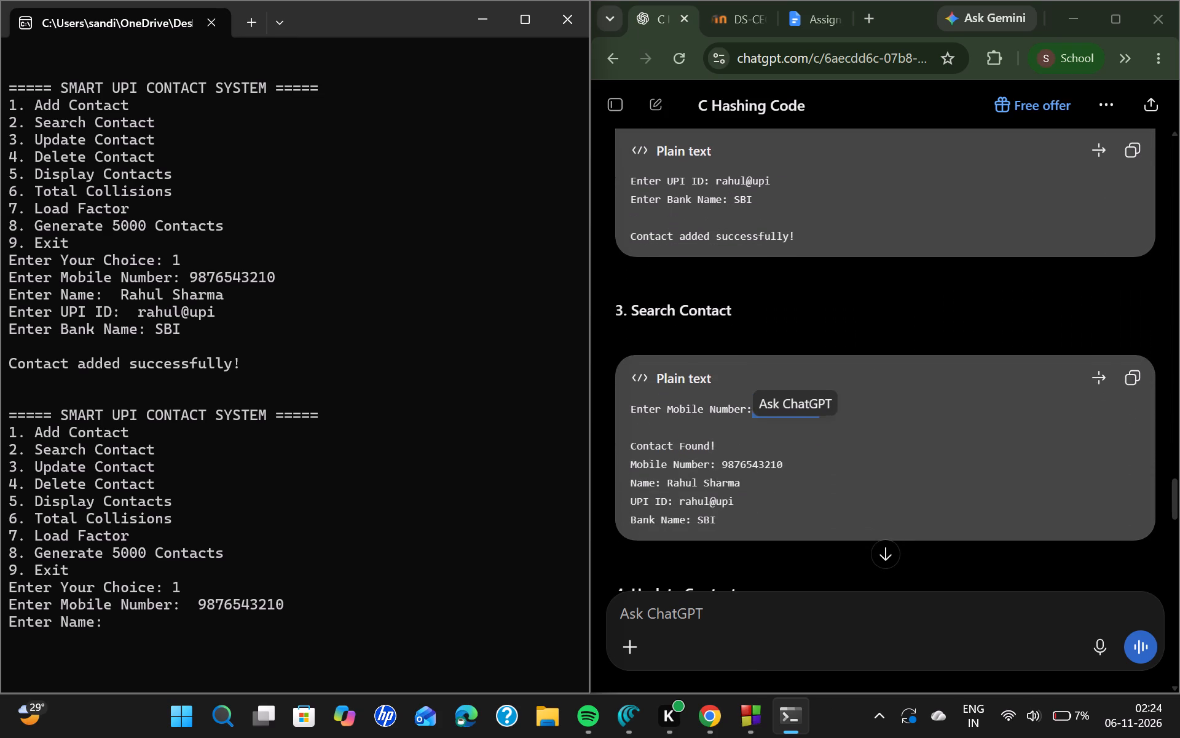
scroll(720, 483, "down", 1)
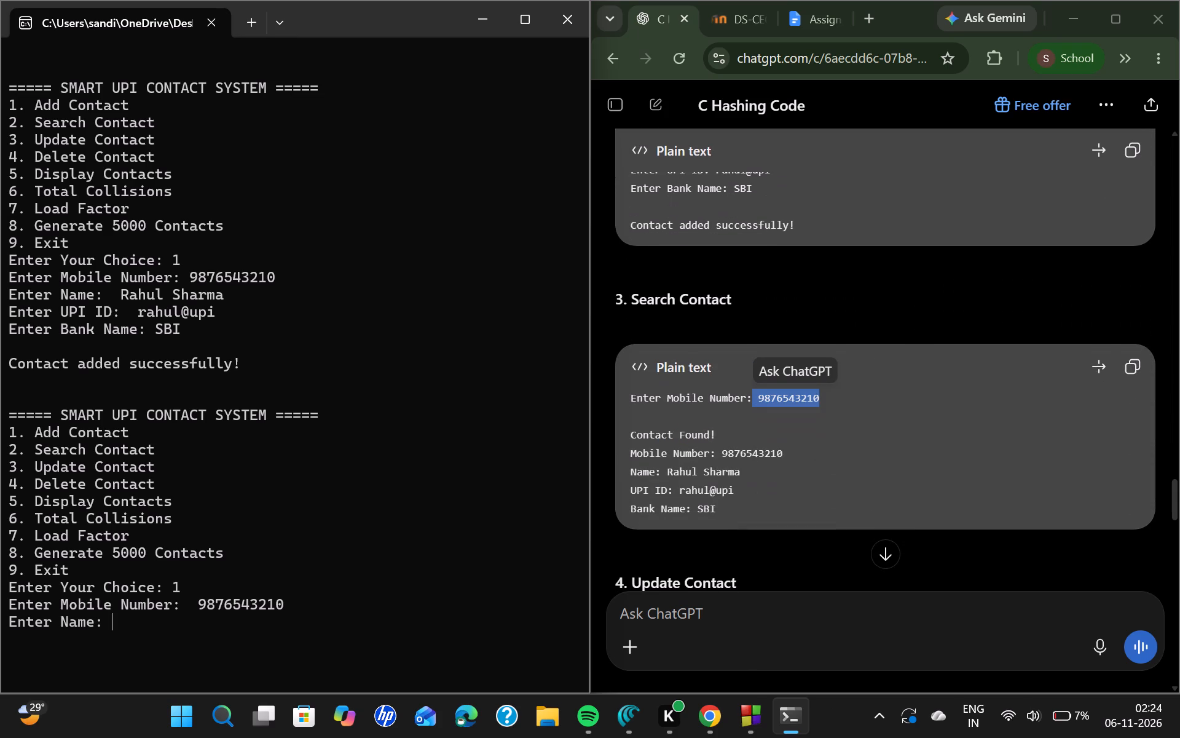
scroll(720, 483, "down", 3)
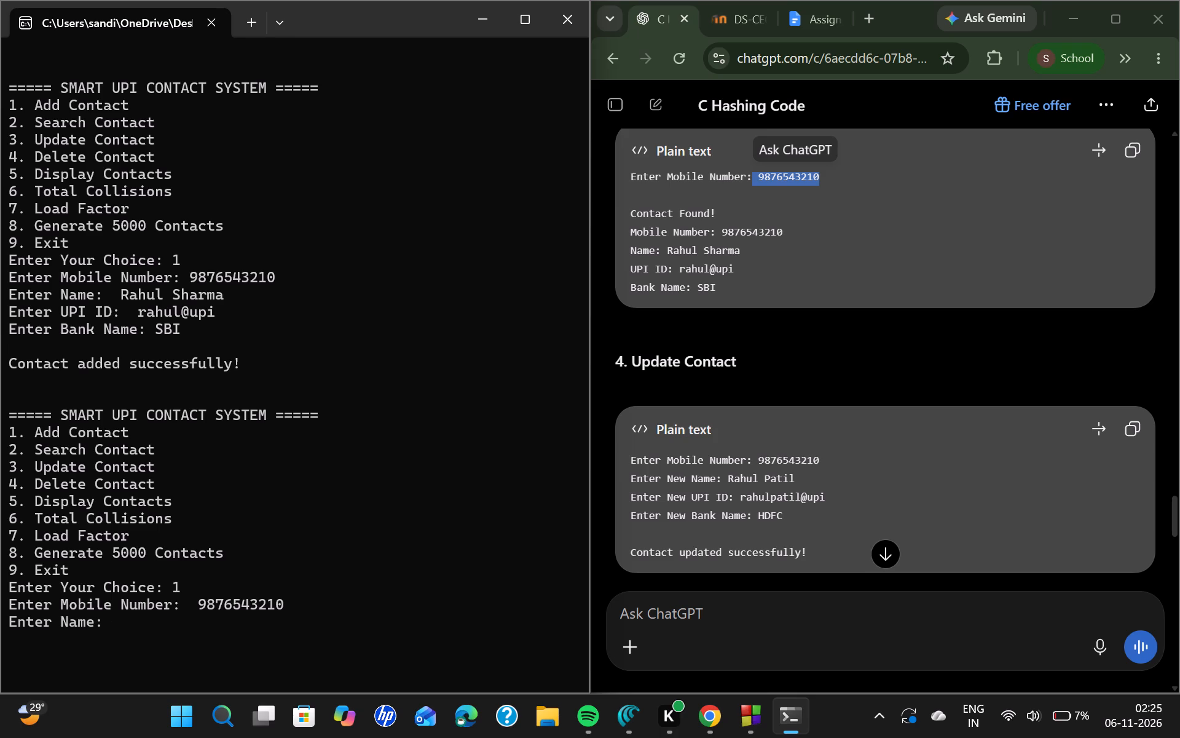
Restart the Exp-10 program from Code::Blocks and arrange its fresh console side by side with the ChatGPT page.
left_click(566, 18)
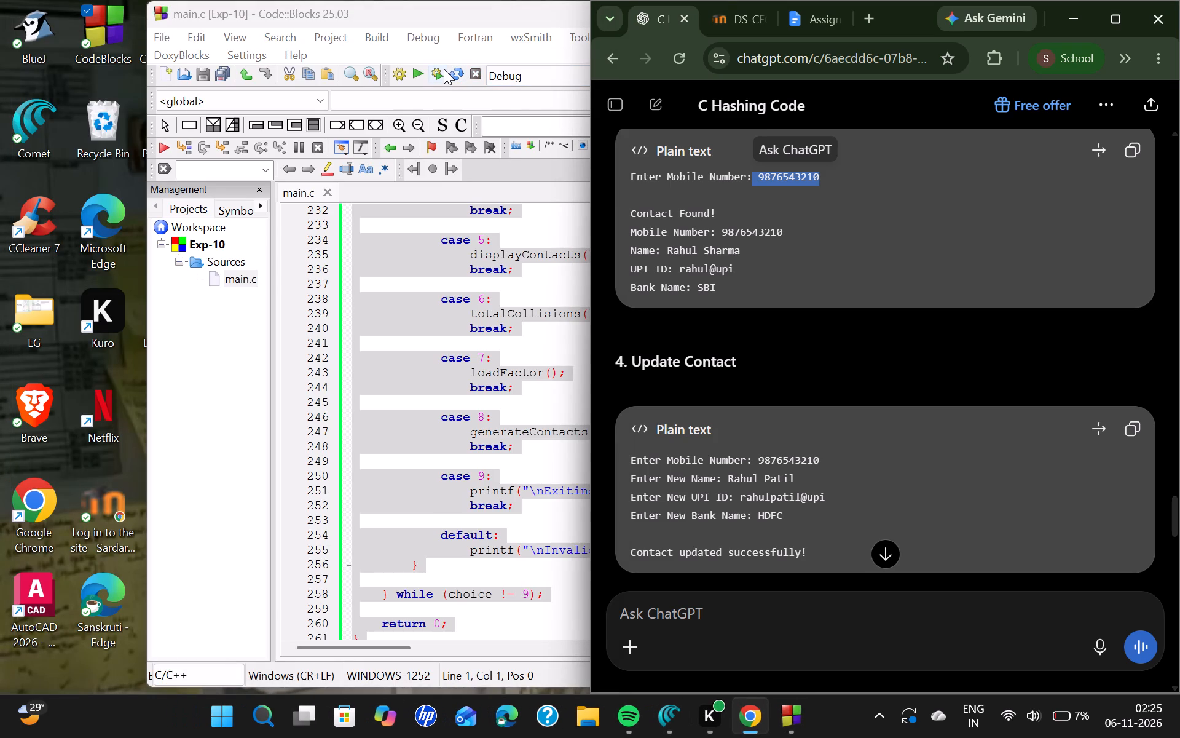
left_click(444, 69)
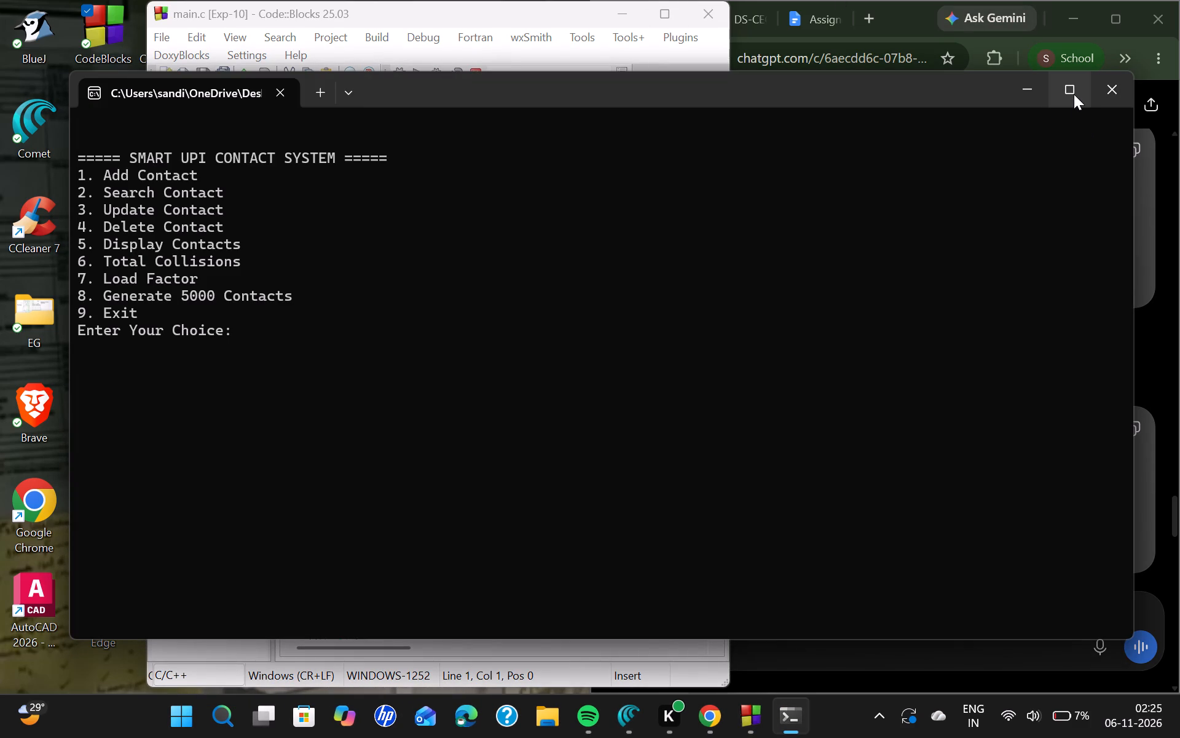
left_click(989, 212)
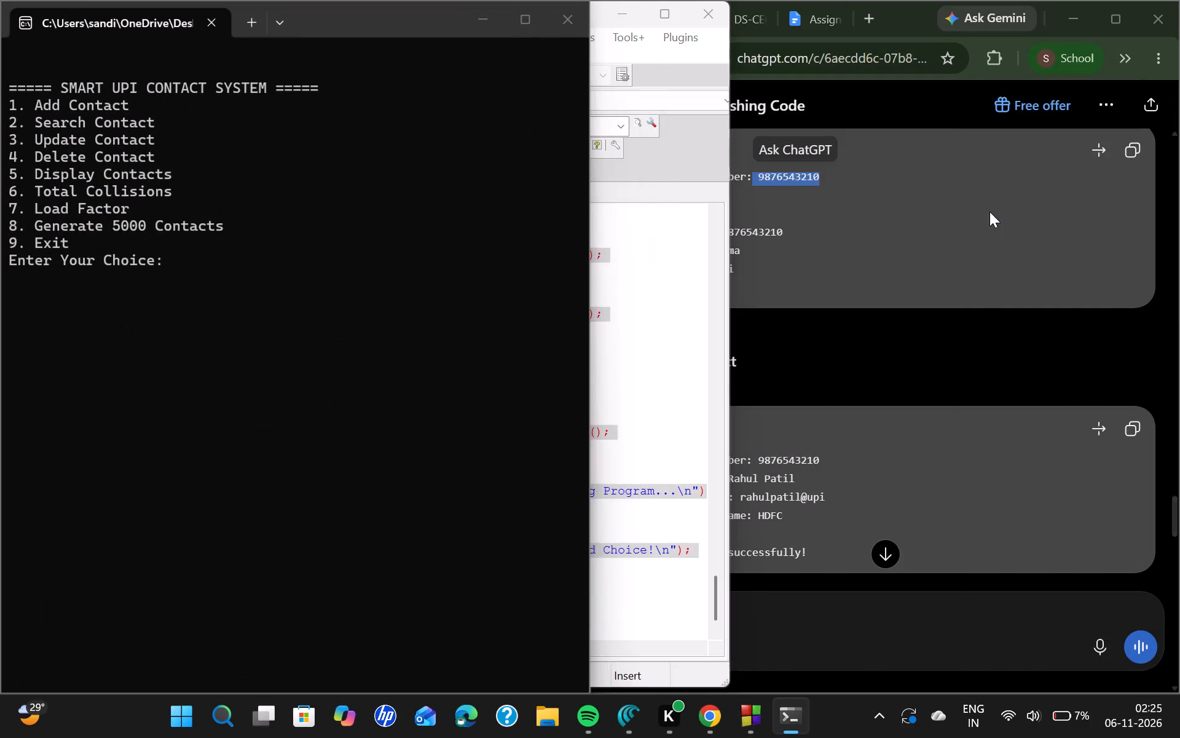
left_click(974, 244)
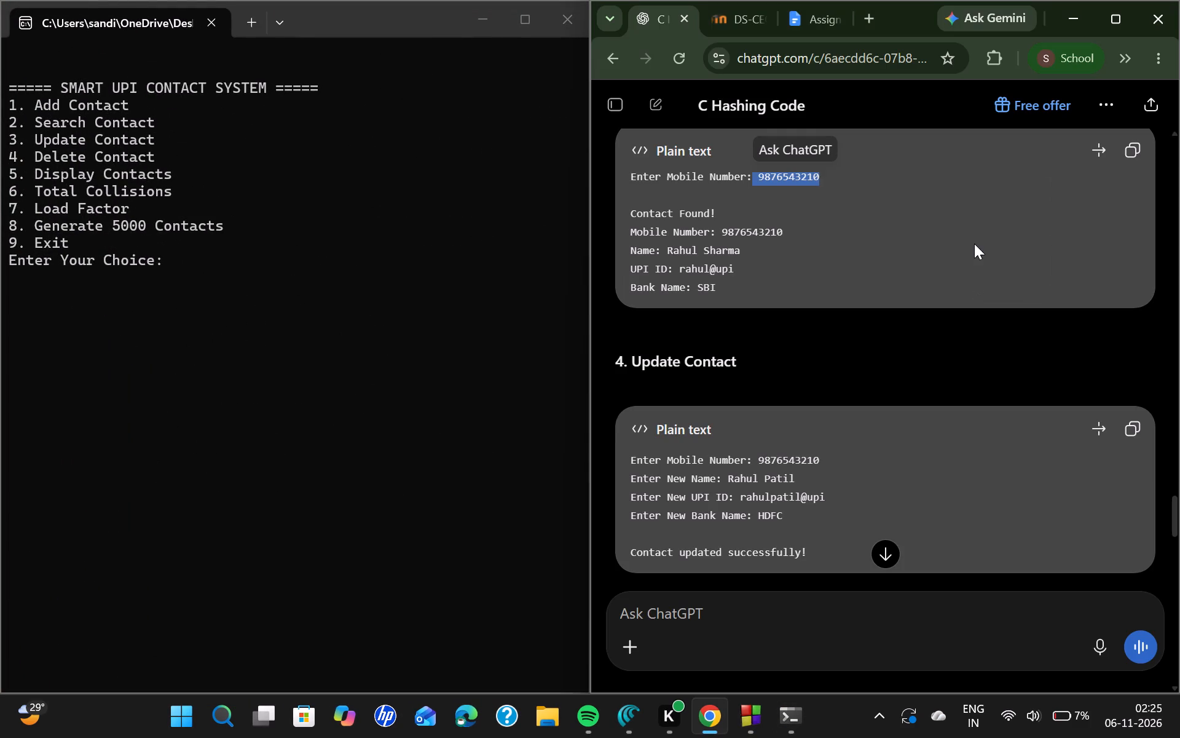
scroll(899, 273, "up", 1)
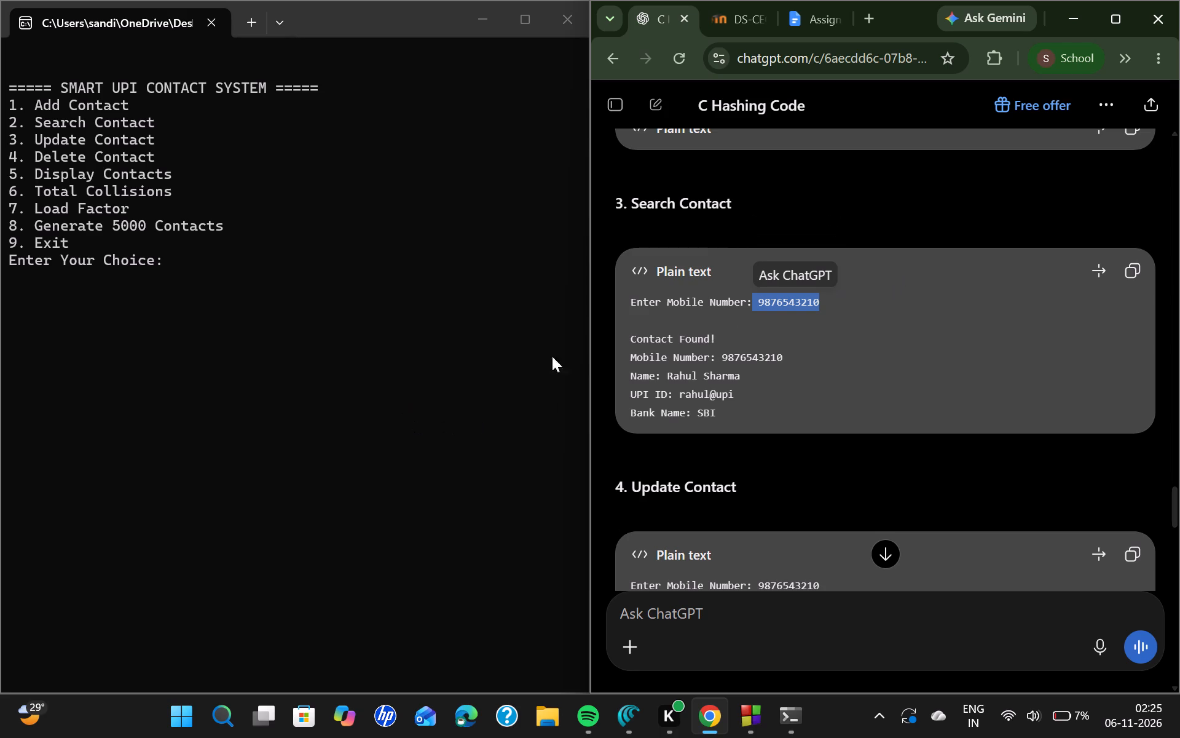
left_click(846, 323)
scroll(846, 323, "up", 6)
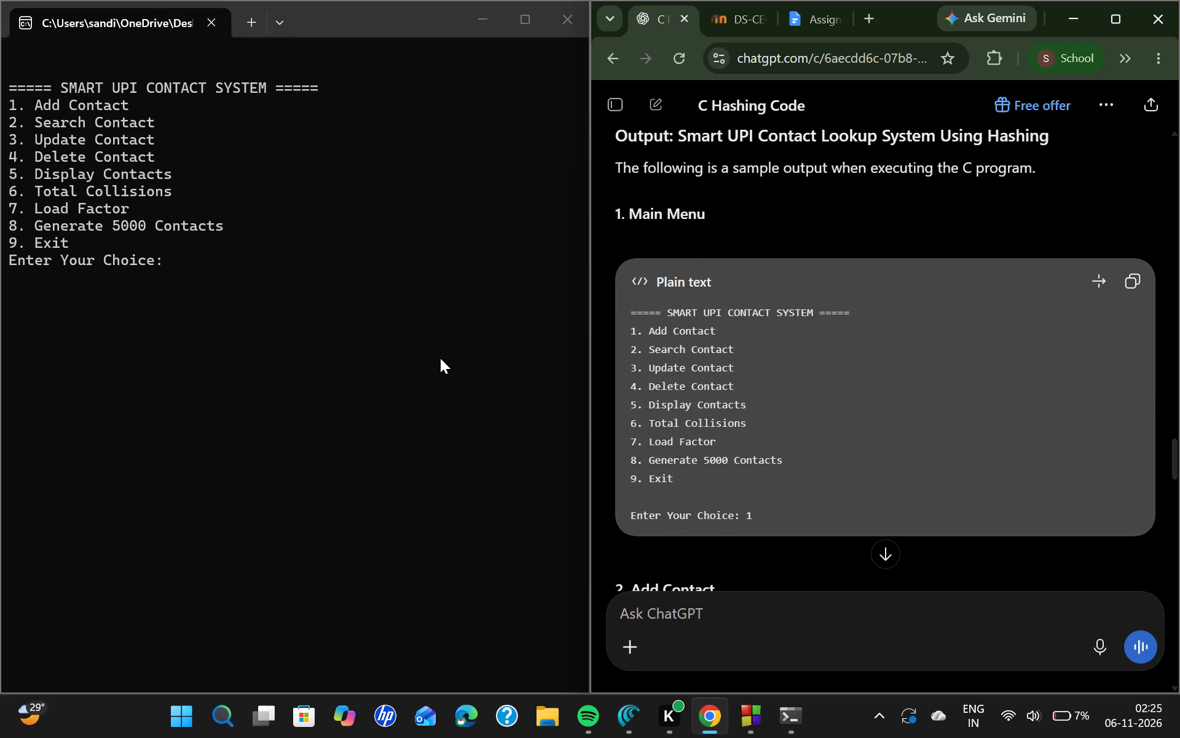
key("1")
key("Return")
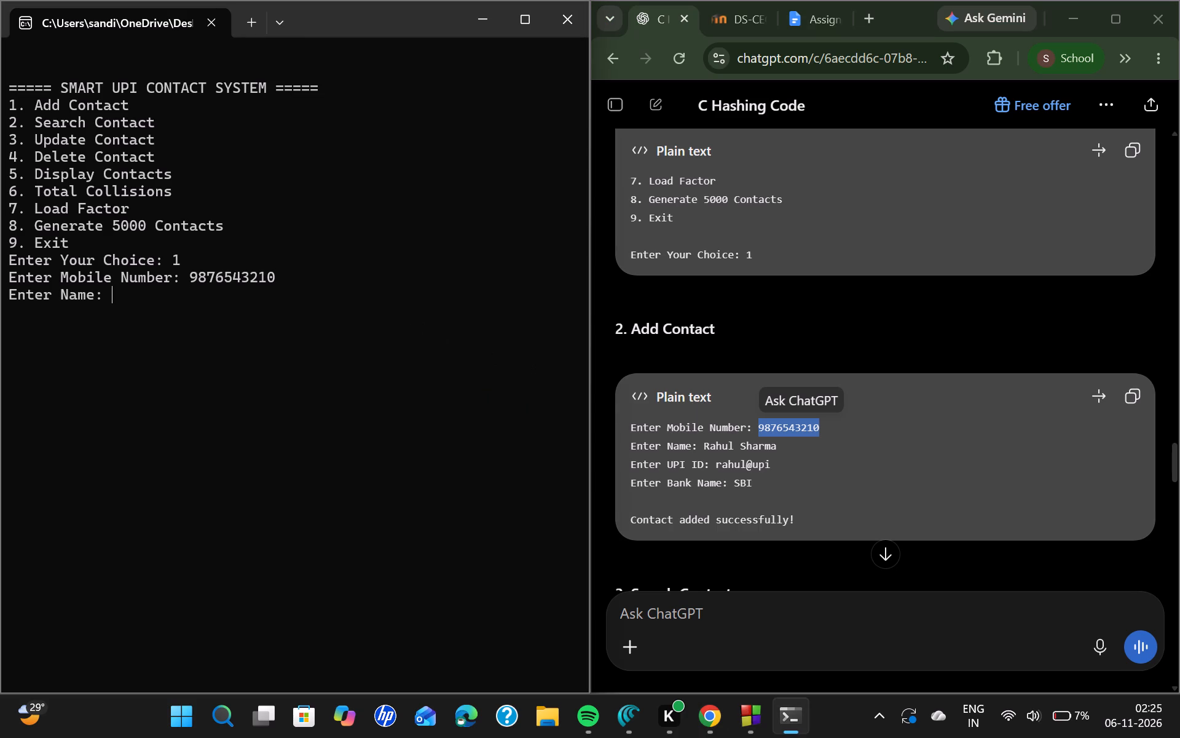
Enter the contact's full name, copied without a leading space from the sample Add Contact output.
double_click(722, 449)
double_click(722, 449)
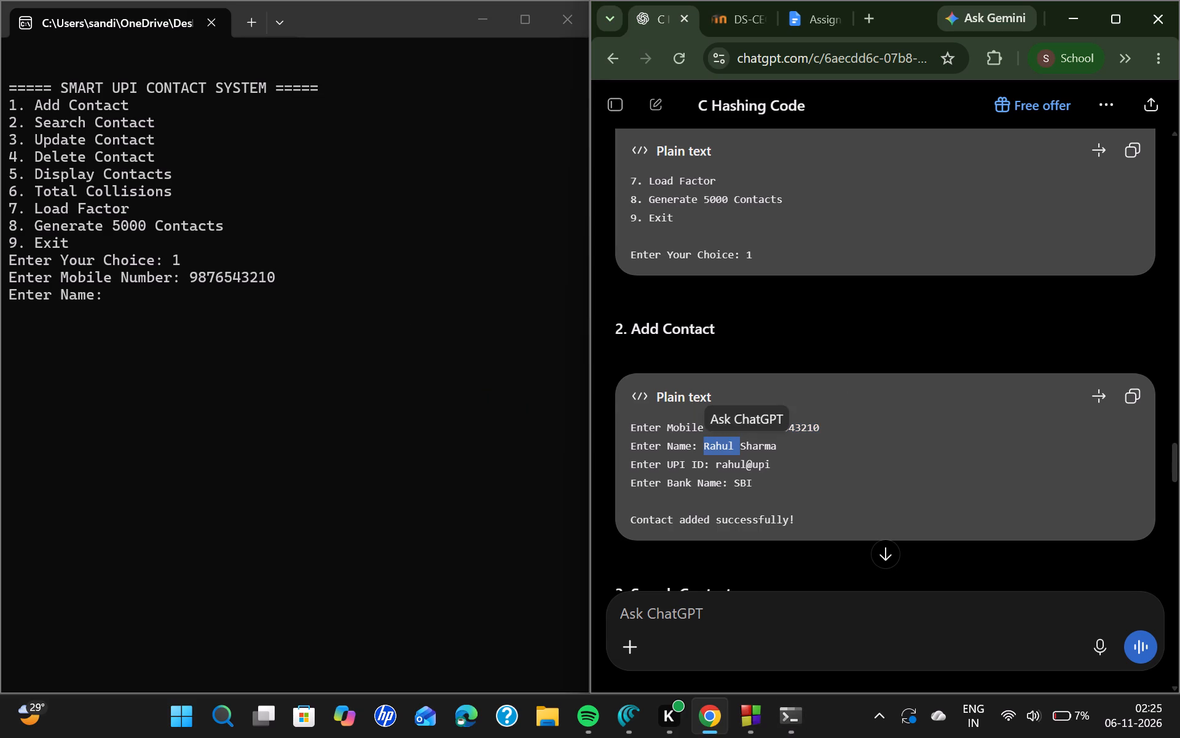
double_click(722, 449)
left_click(722, 449)
left_click(709, 447)
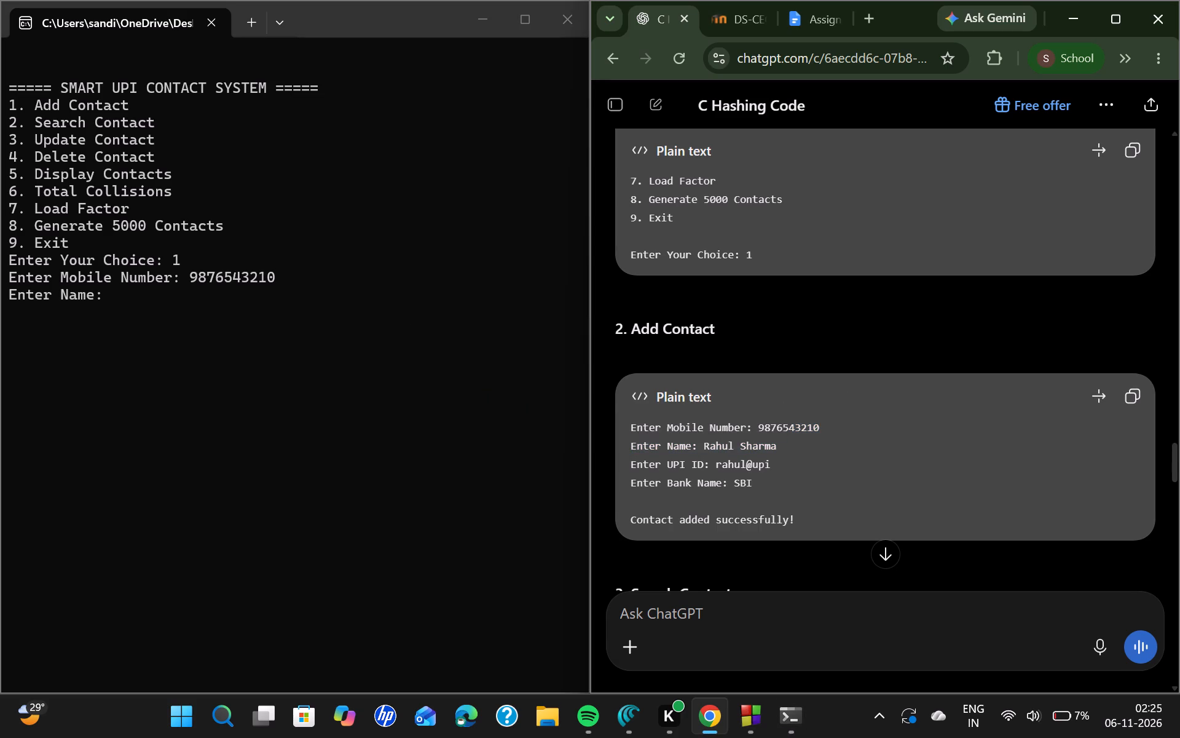
left_click_drag(701, 445, 784, 442)
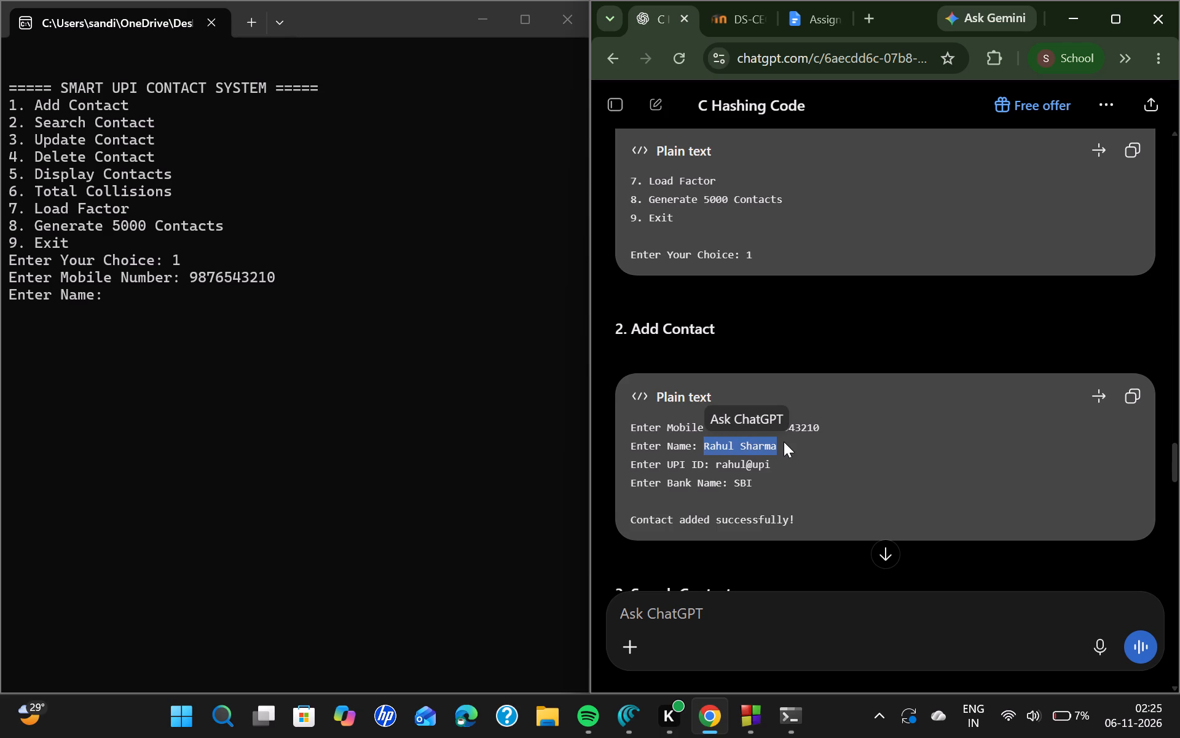
key("ctrl+c")
left_click(296, 310)
key("ctrl+v")
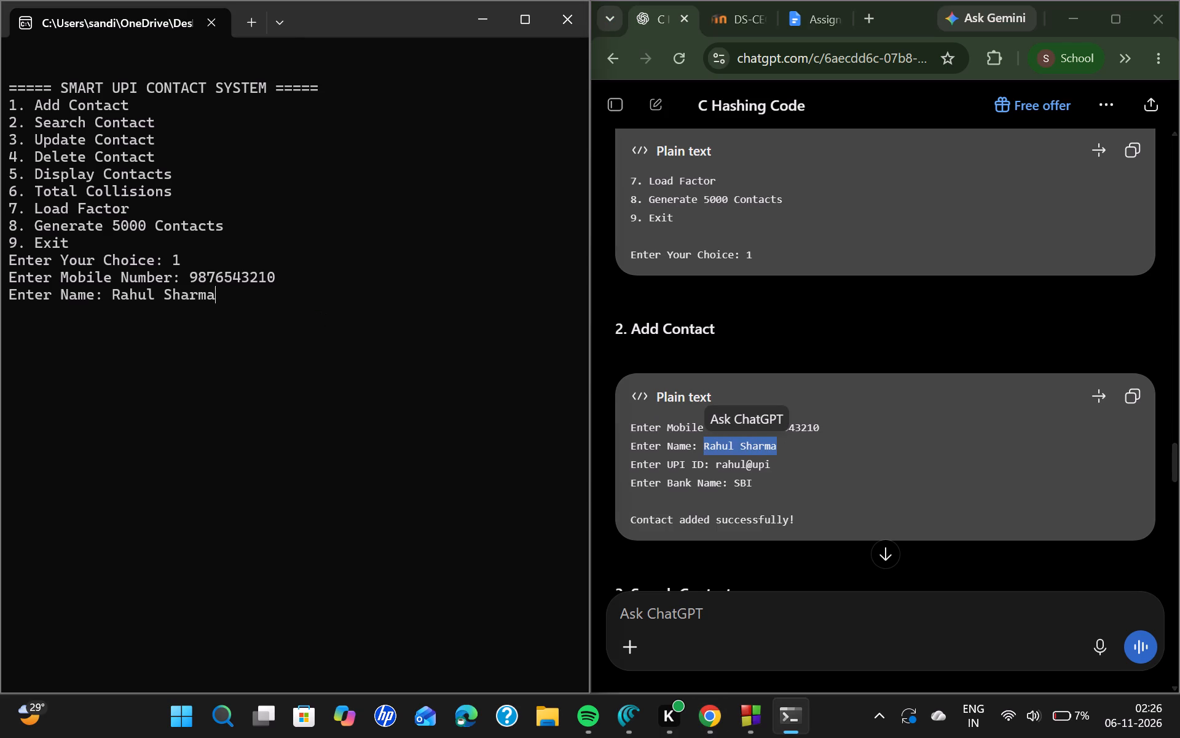
key("Return")
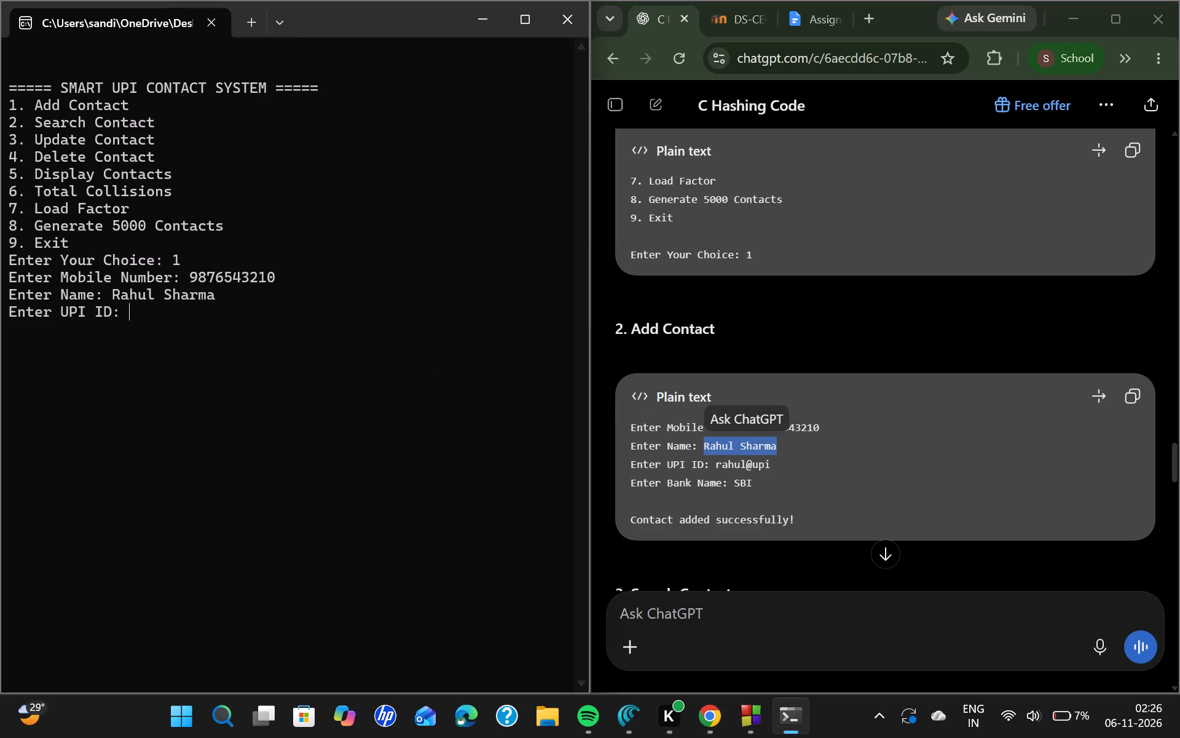
Enter the contact's UPI ID in the program, copied from the sample Add Contact output and stripped of its leading spaces.
double_click(749, 458)
triple_click(749, 458)
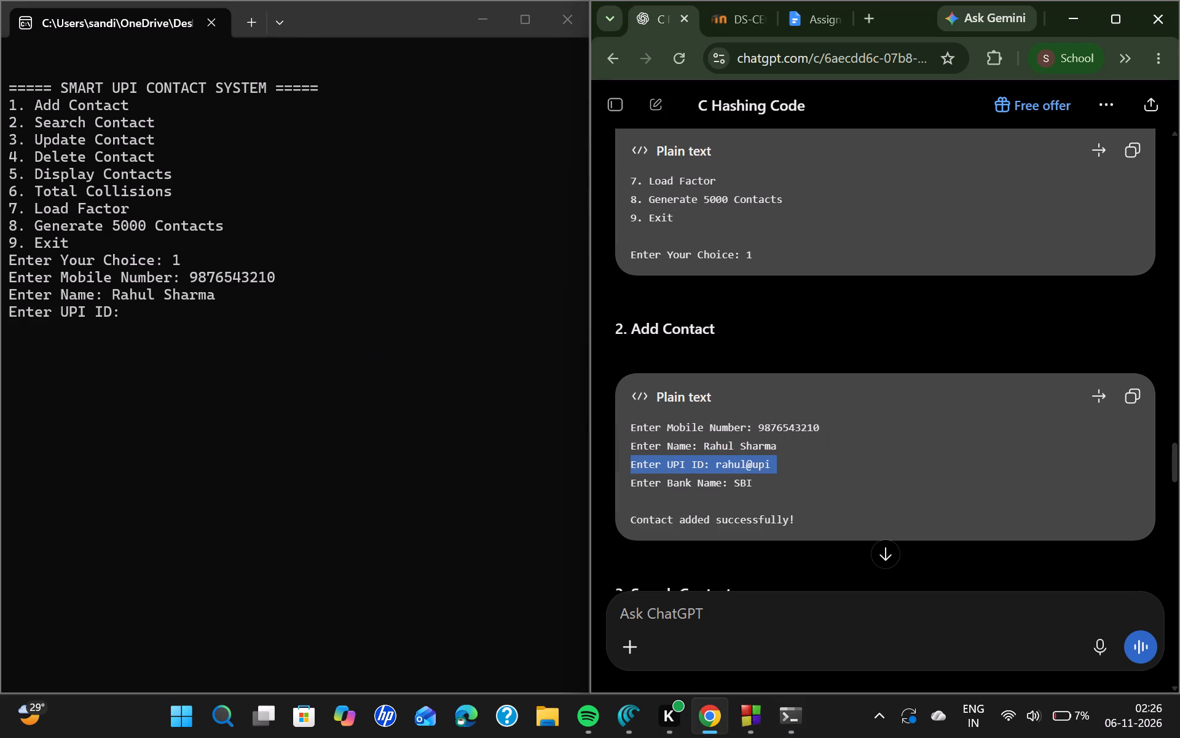
double_click(749, 458)
double_click(737, 461)
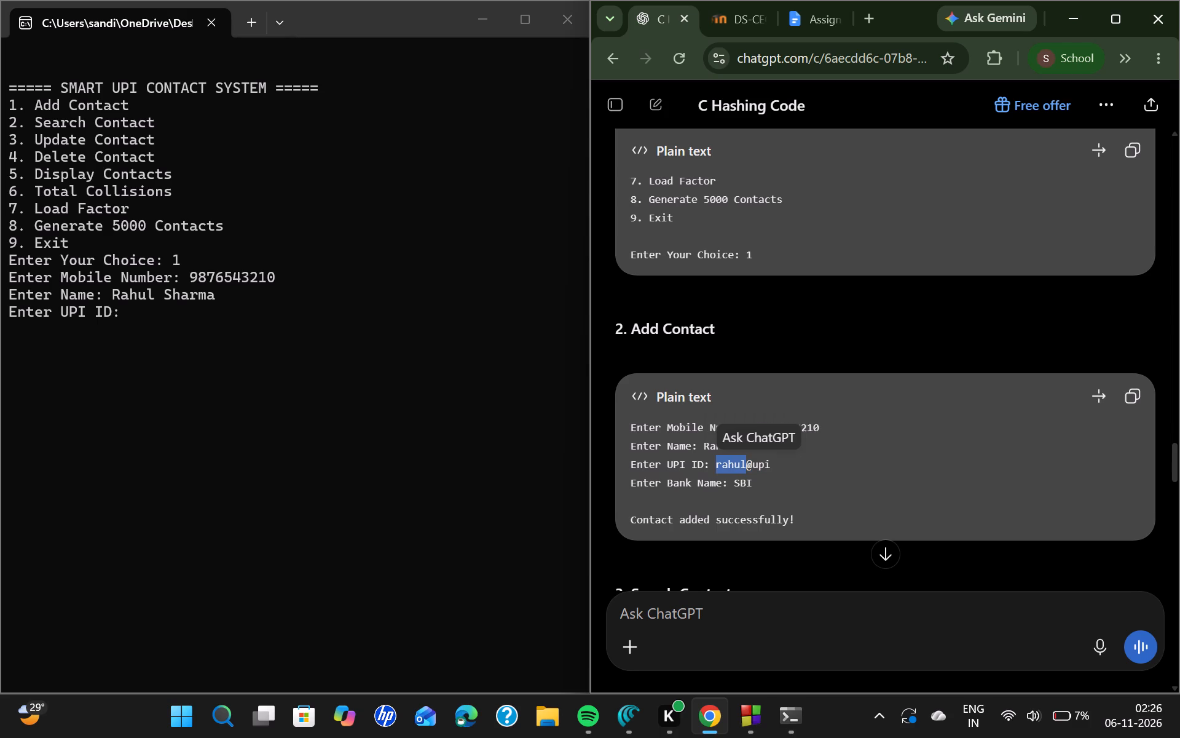
double_click(737, 461)
left_click_drag(710, 464, 769, 464)
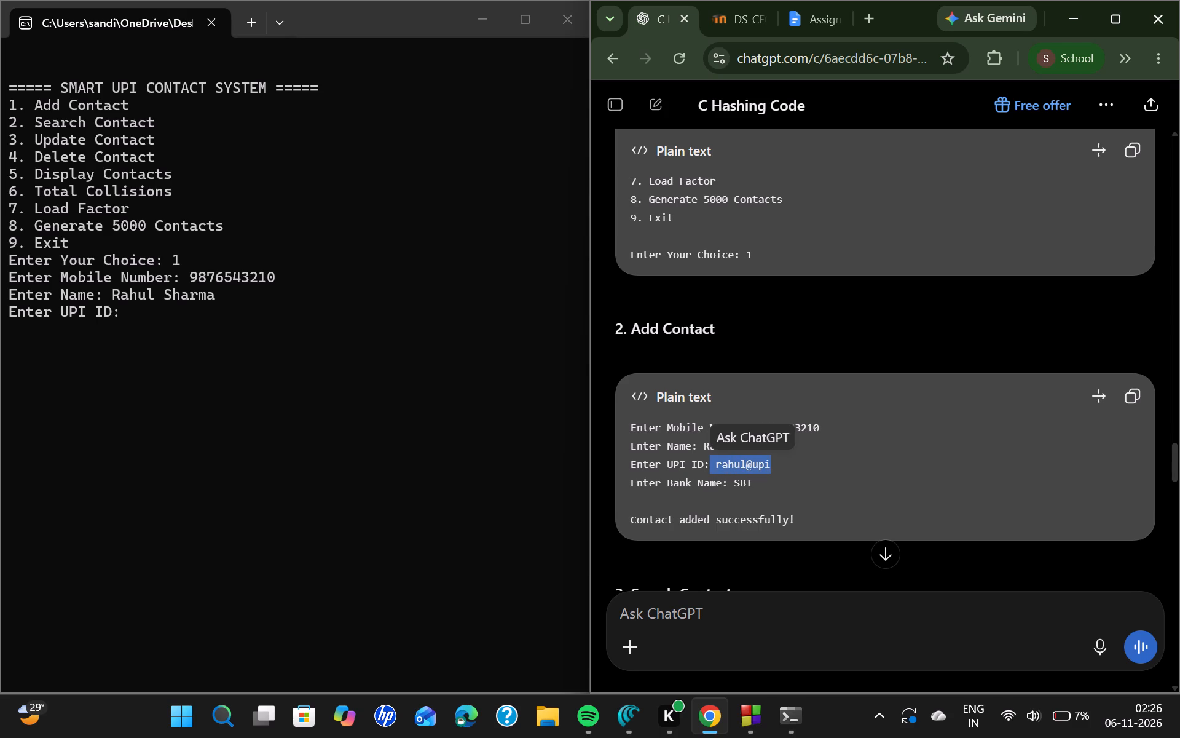
key("ctrl+c")
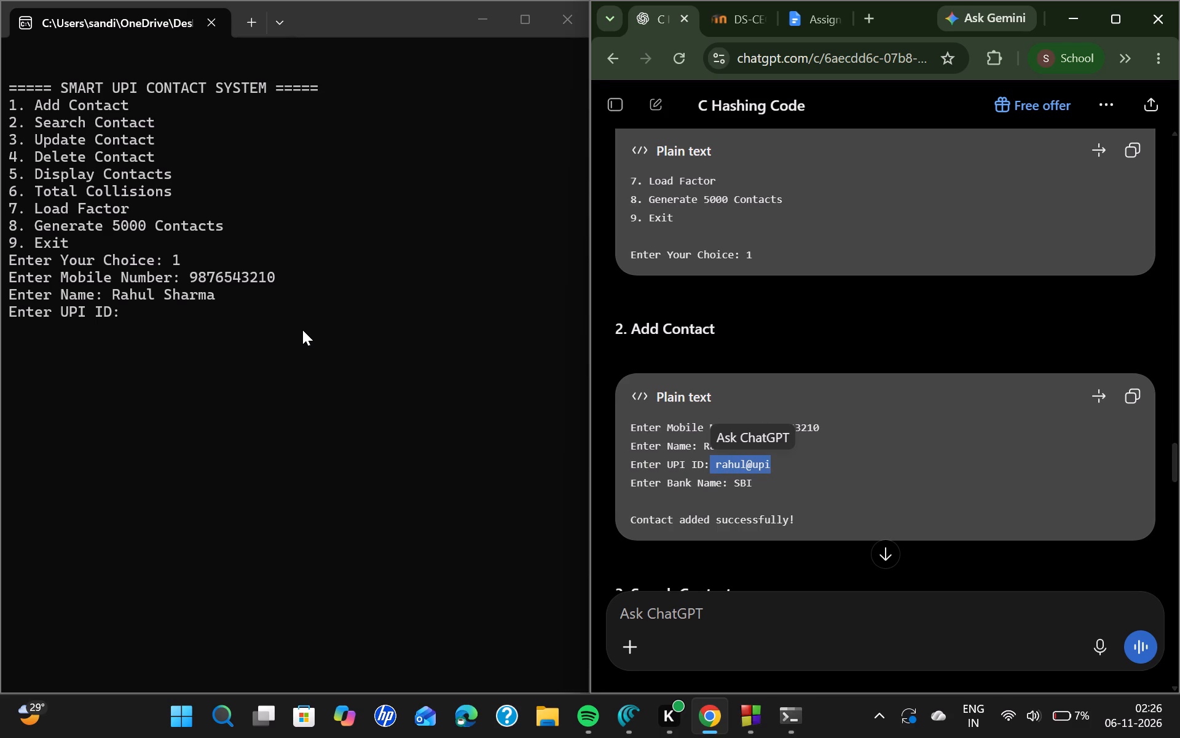
left_click(302, 330)
key("ctrl+v")
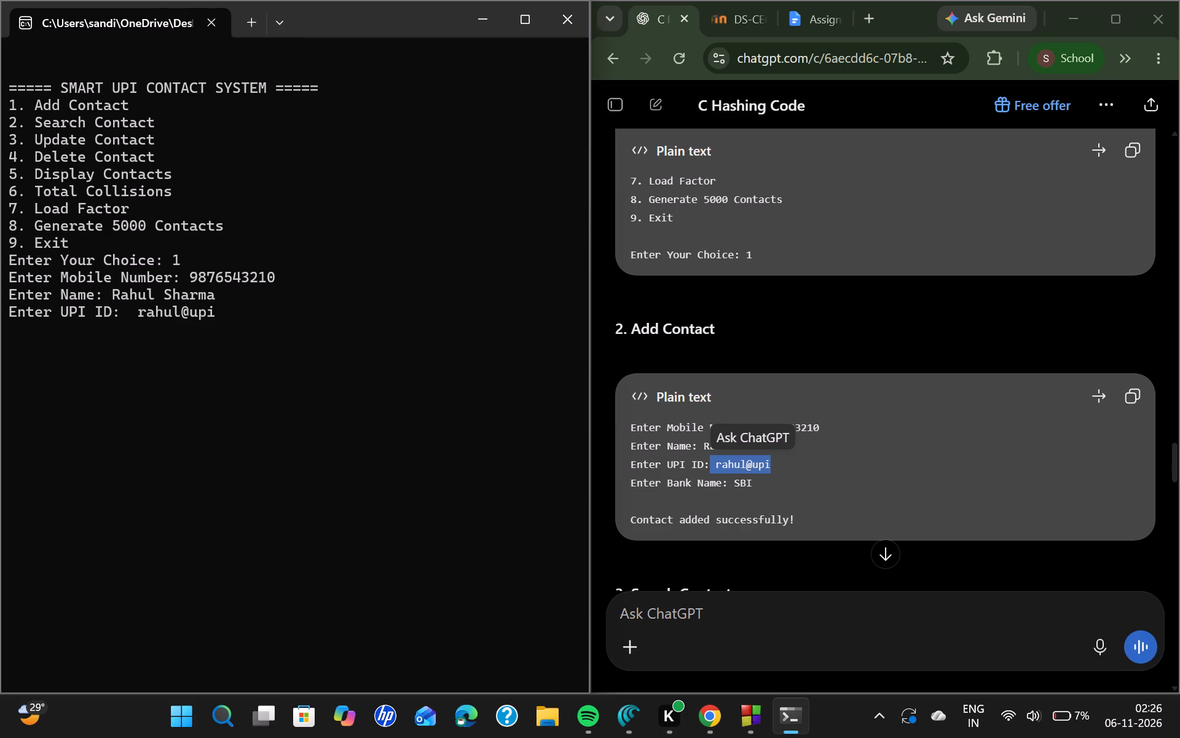
key("Left")
key("Left")
key("Left")
key("Left")
key("Left")
key("Left")
key("Left")
key("Left")
key("Left")
key("BackSpace")
key("BackSpace")
key("Return")
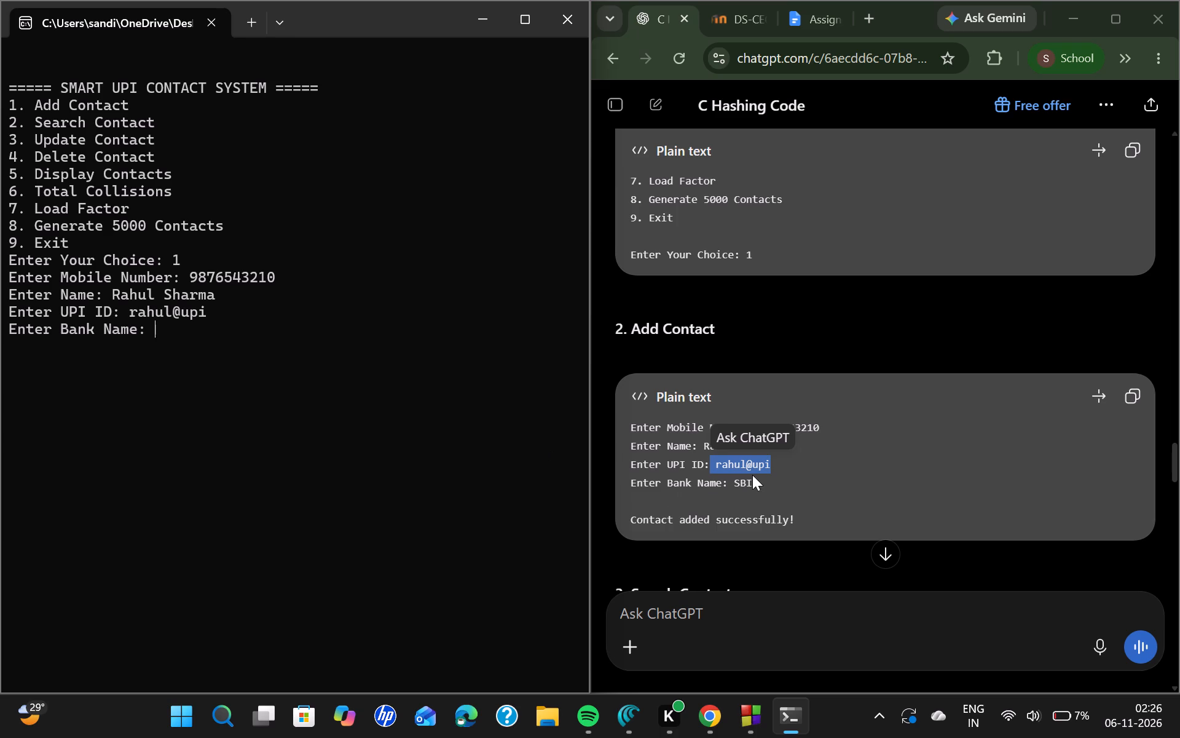
Enter the bank name SBI, copied from the sample Add Contact output, to finish adding the contact.
double_click(750, 481)
double_click(750, 481)
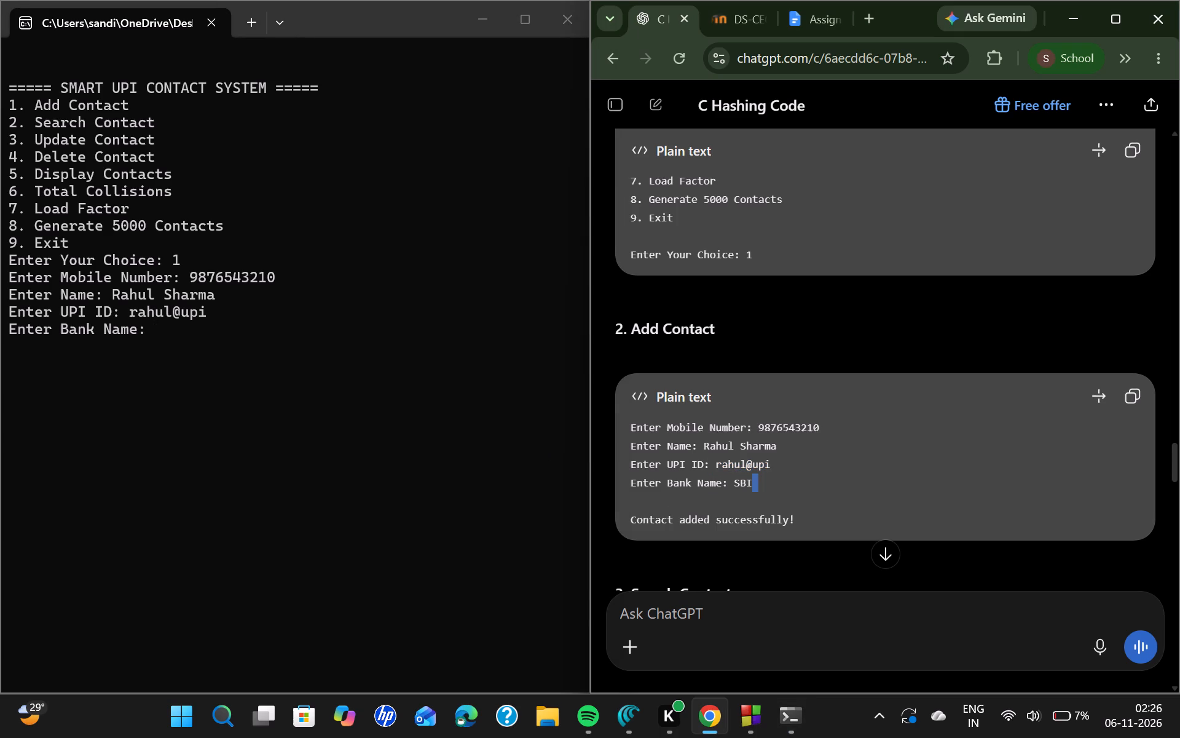
double_click(750, 481)
left_click_drag(750, 481, 740, 483)
double_click(740, 483)
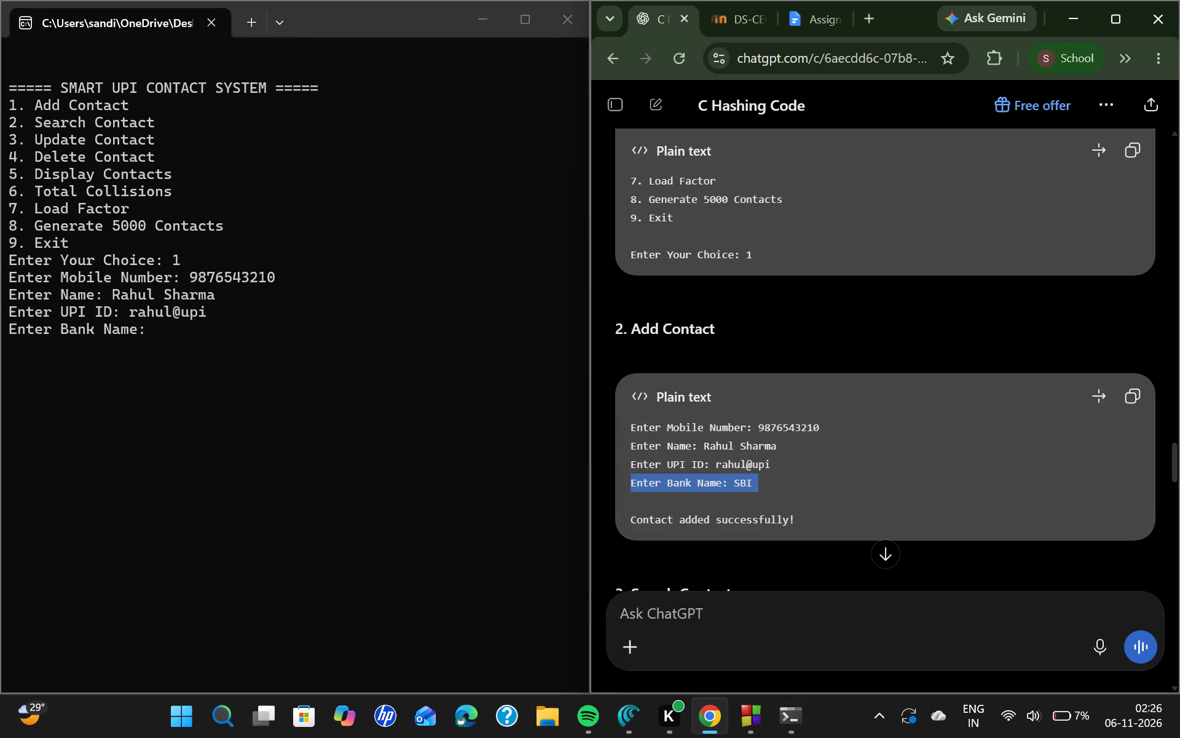
key("ctrl+c")
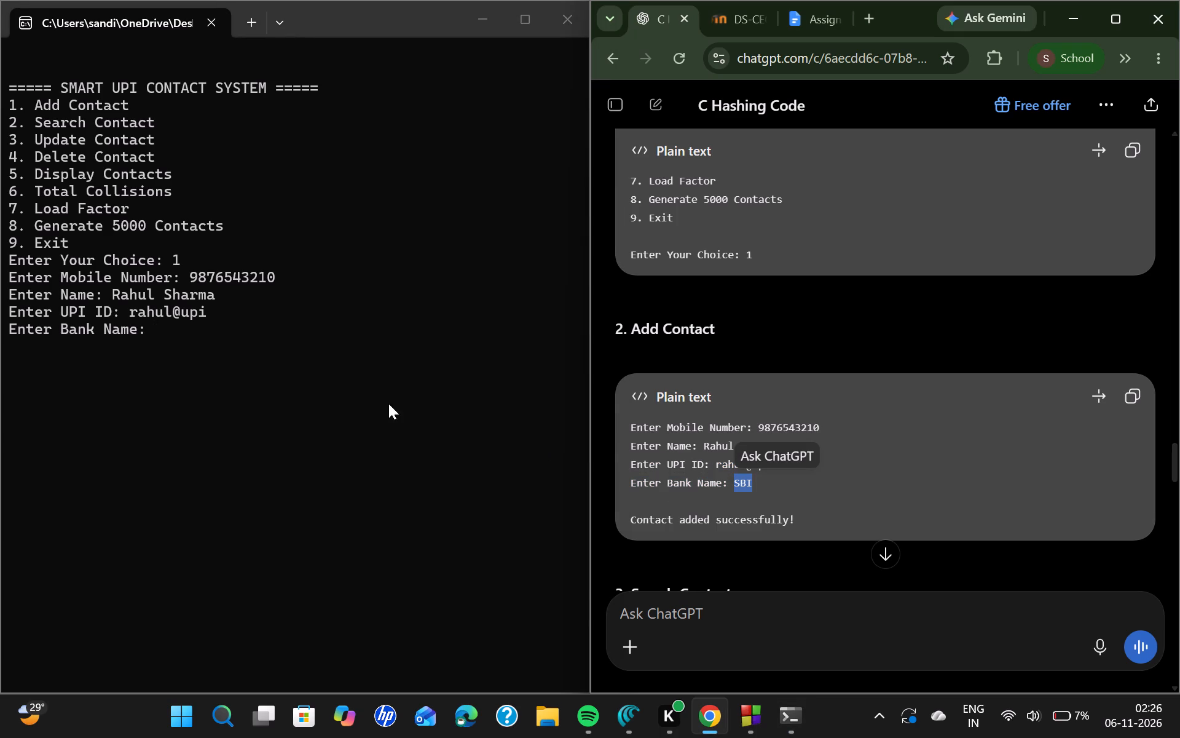
left_click(342, 338)
key("ctrl+v")
key("Return")
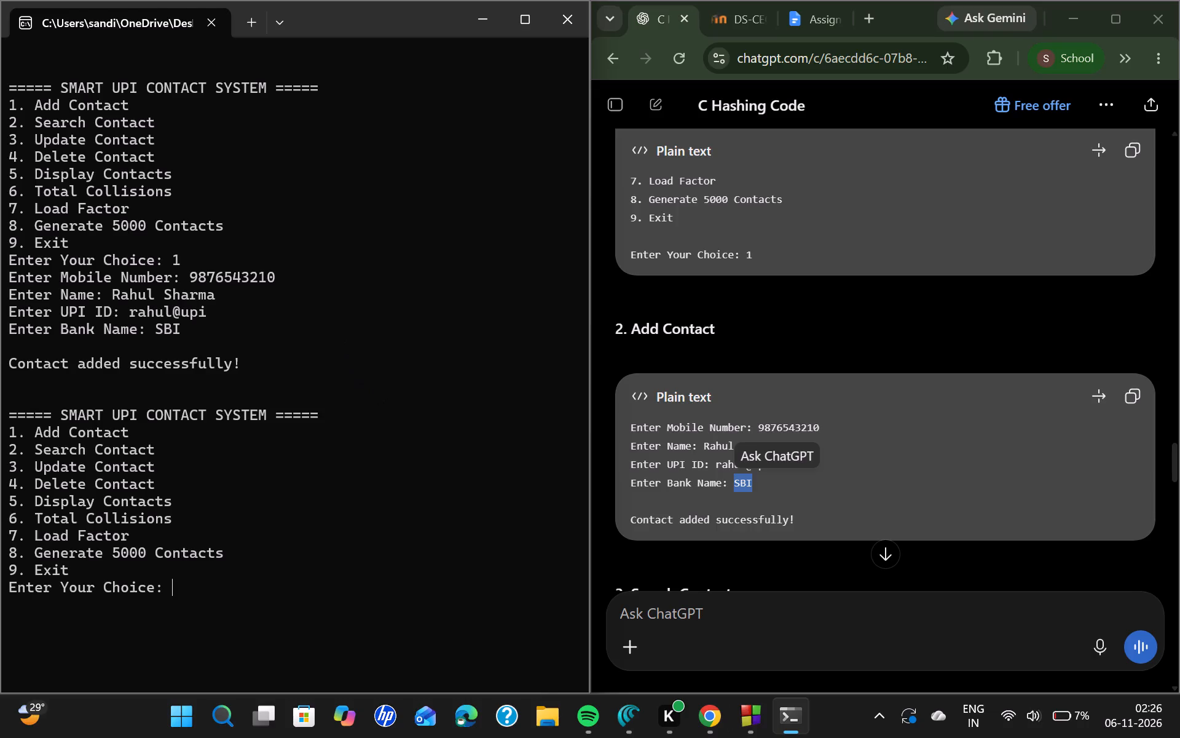
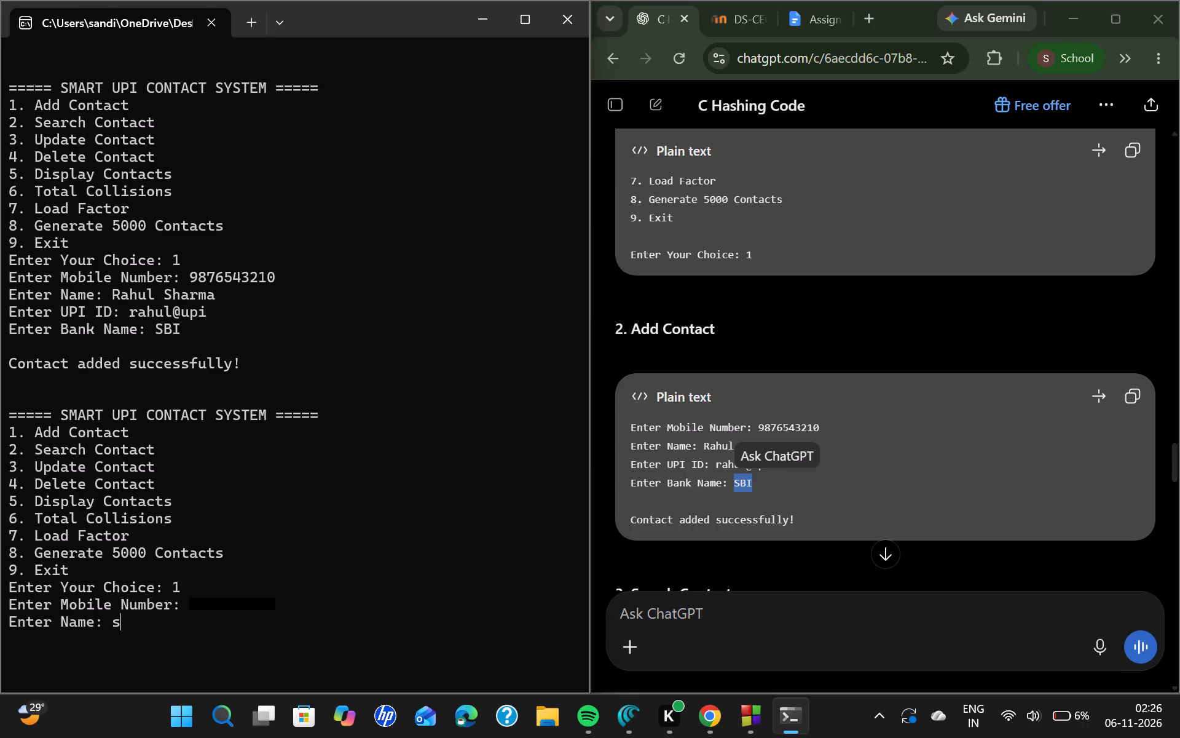
Complete the second contact in the program with the contact's full name, their UPI ID, and ICIC as the bank name.
key("BackSpace")
key("BackSpace")
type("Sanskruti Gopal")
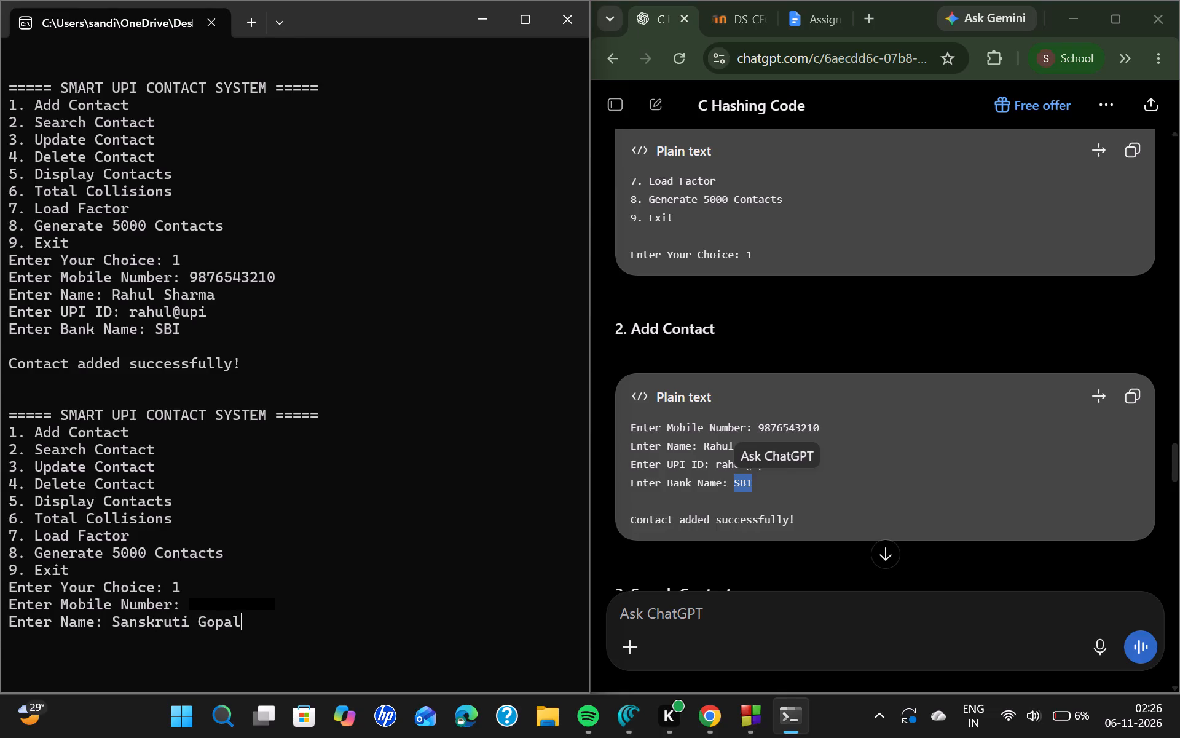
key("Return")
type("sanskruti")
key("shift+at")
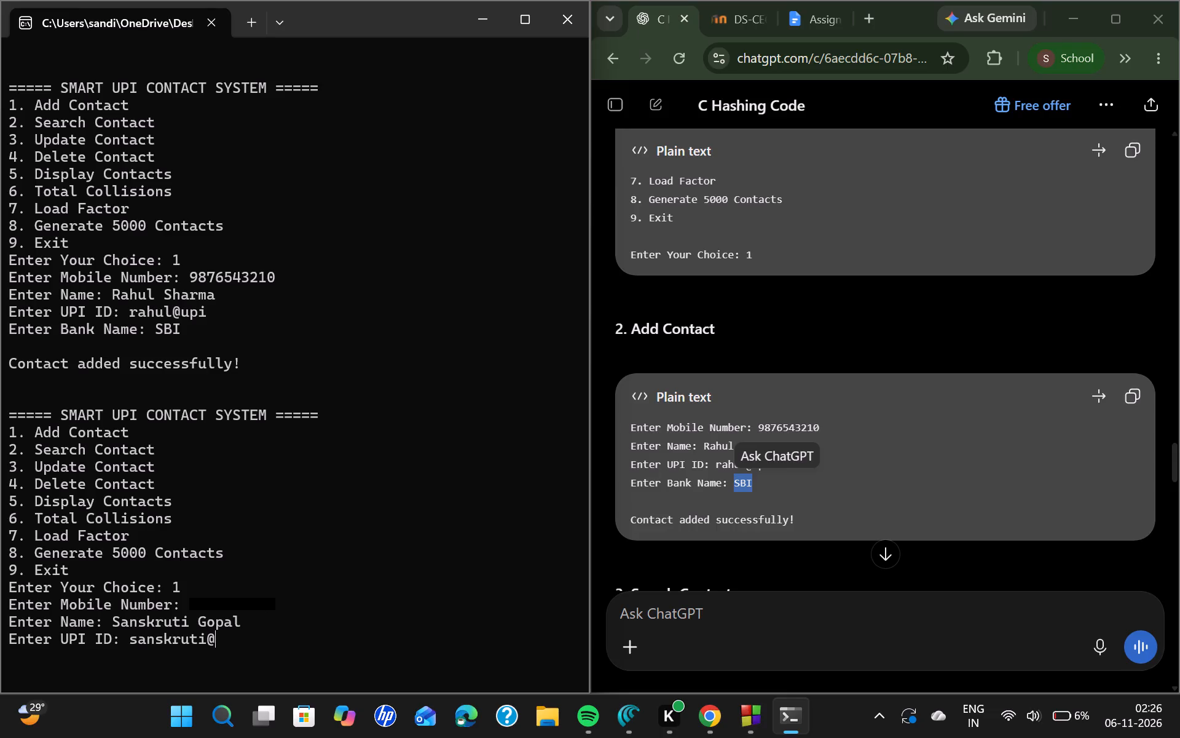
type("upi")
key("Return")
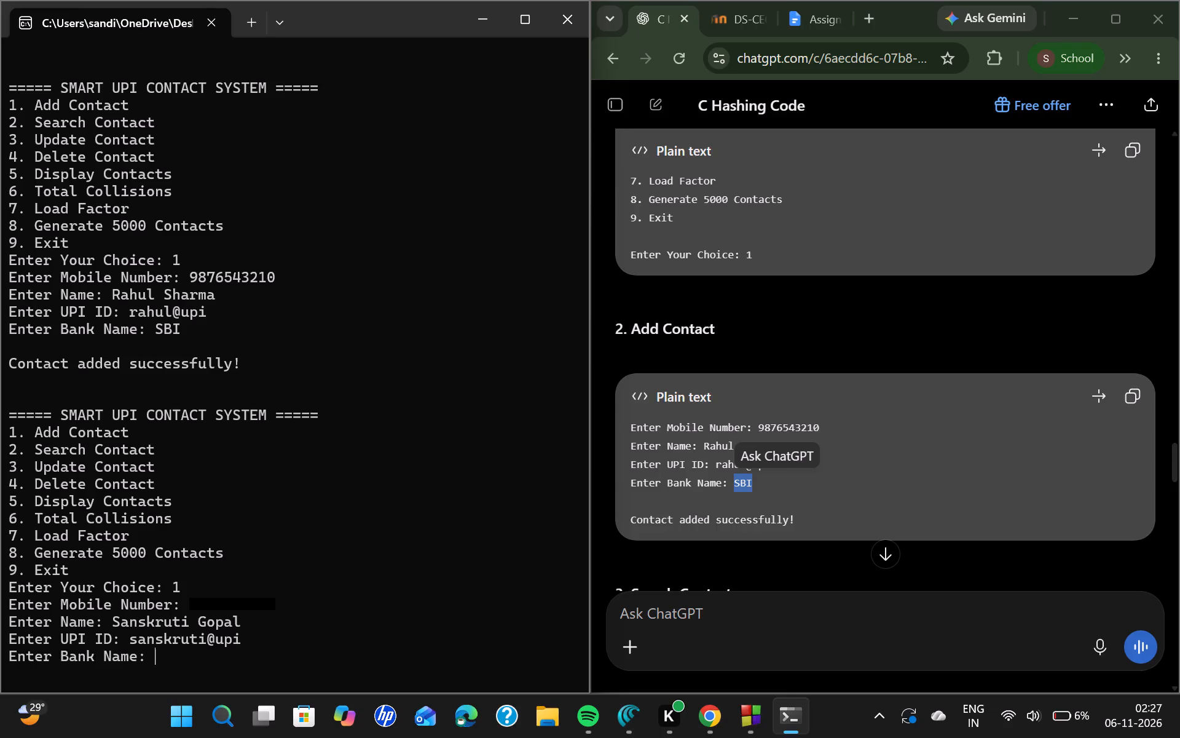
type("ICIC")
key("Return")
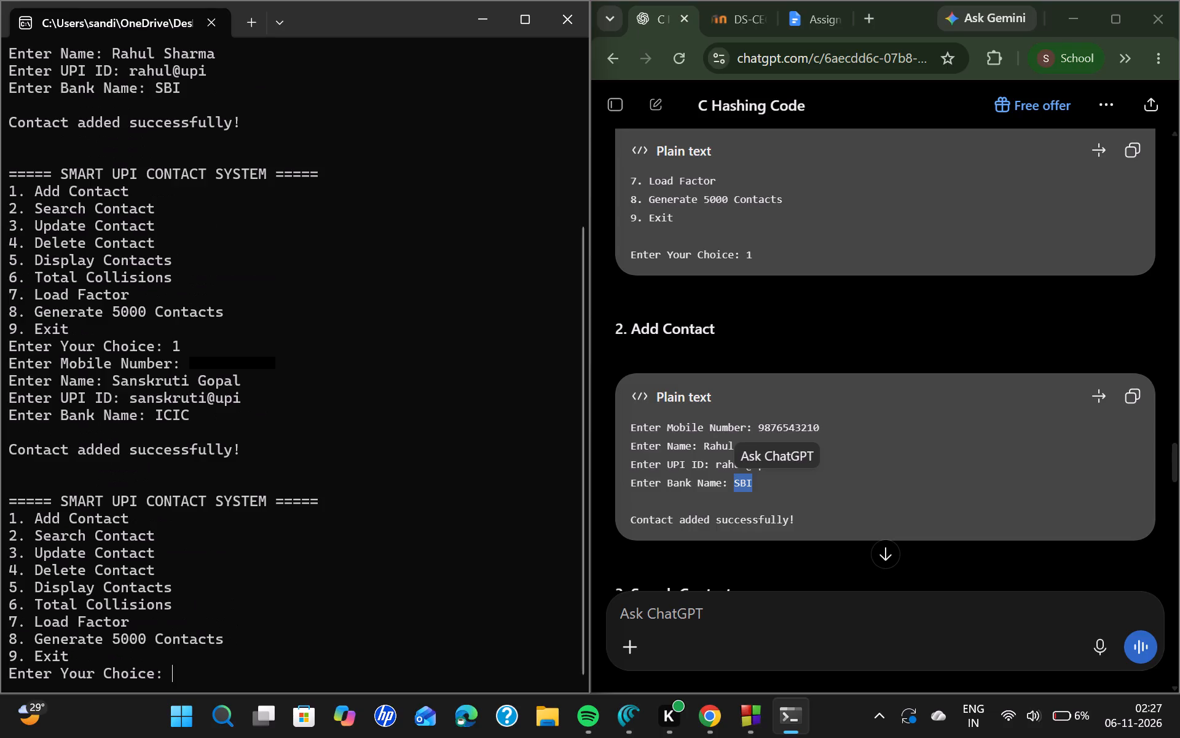
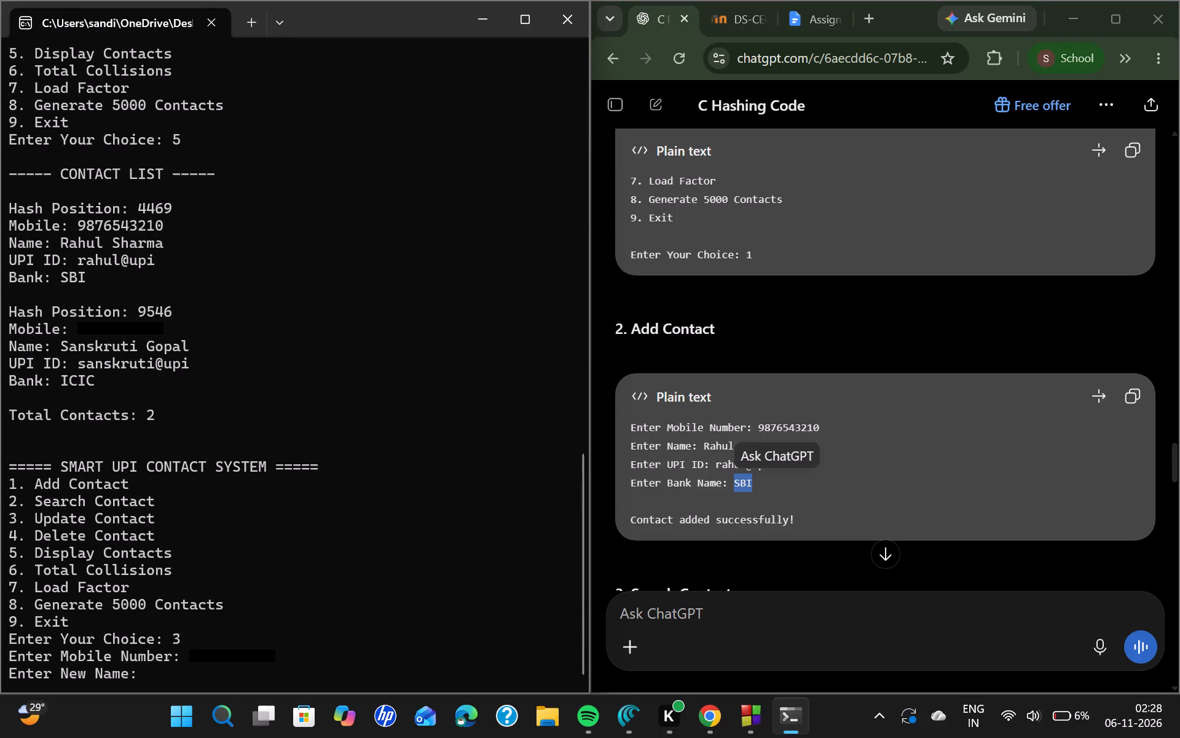
Enter the replacement contact's full name as the new name in the update of the second contact.
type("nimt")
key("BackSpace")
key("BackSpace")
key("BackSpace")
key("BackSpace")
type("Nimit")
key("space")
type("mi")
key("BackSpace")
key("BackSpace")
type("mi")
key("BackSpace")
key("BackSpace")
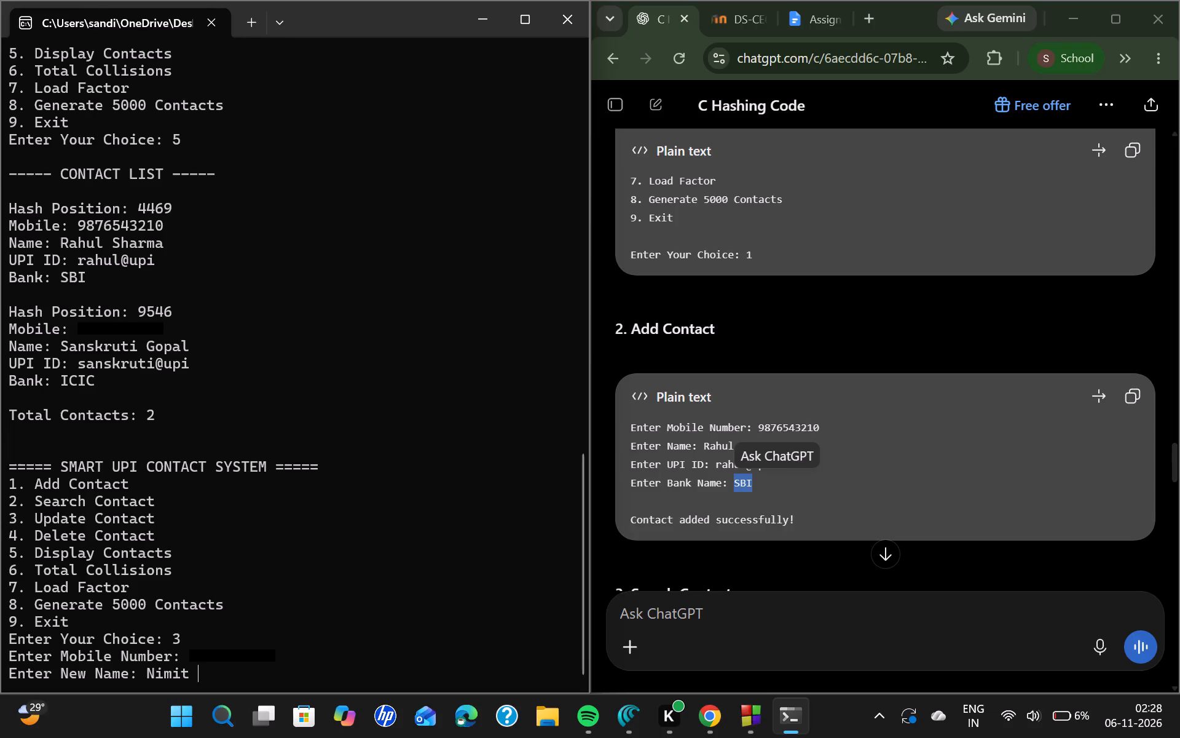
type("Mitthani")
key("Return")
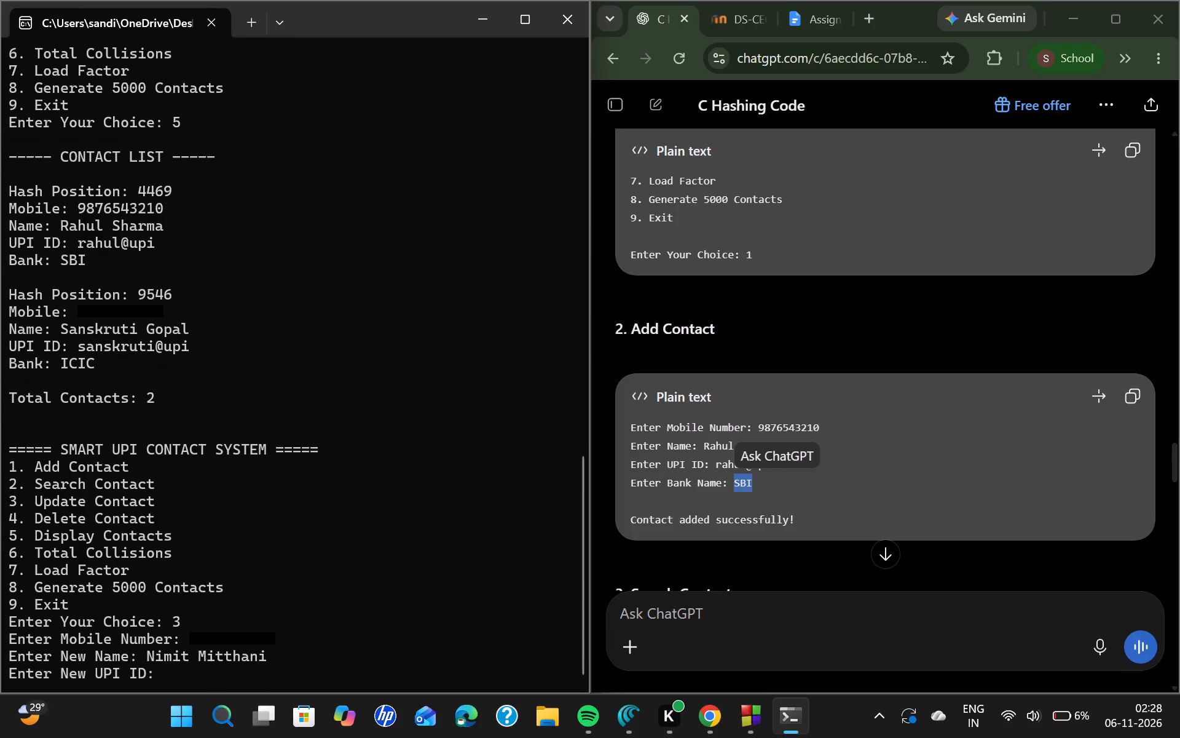
Complete the contact update with the new contact's UPI ID and IDFC as the new bank name.
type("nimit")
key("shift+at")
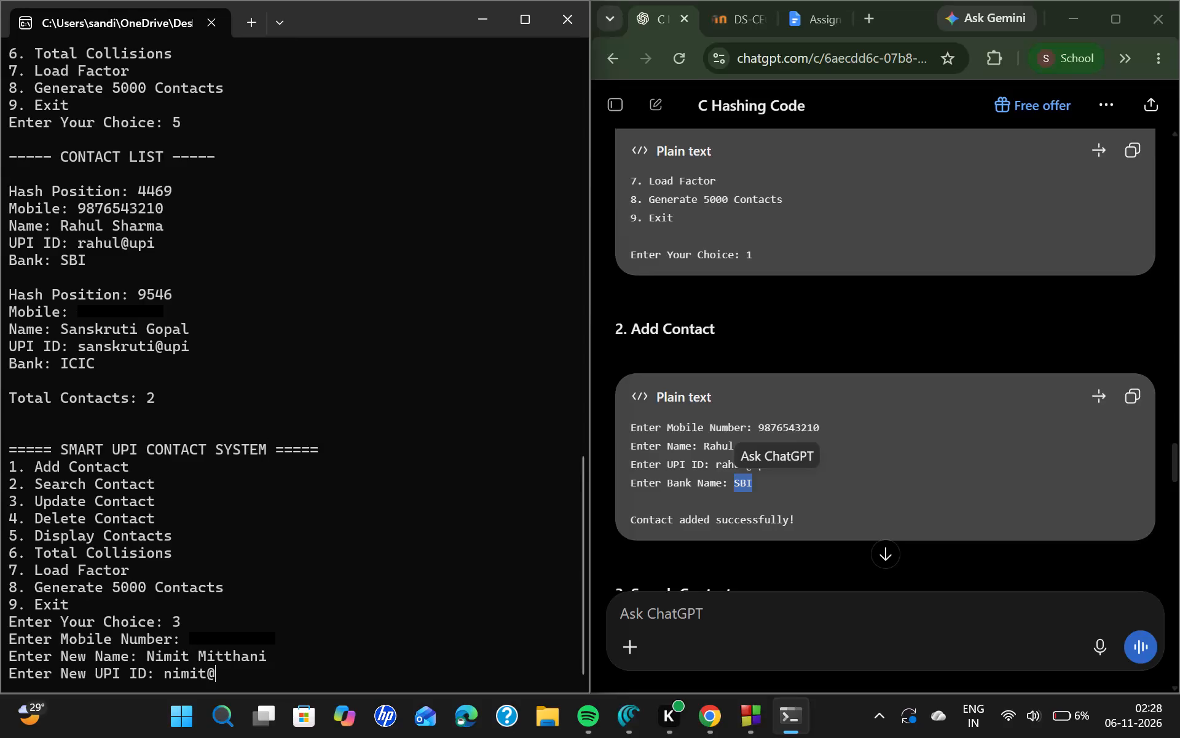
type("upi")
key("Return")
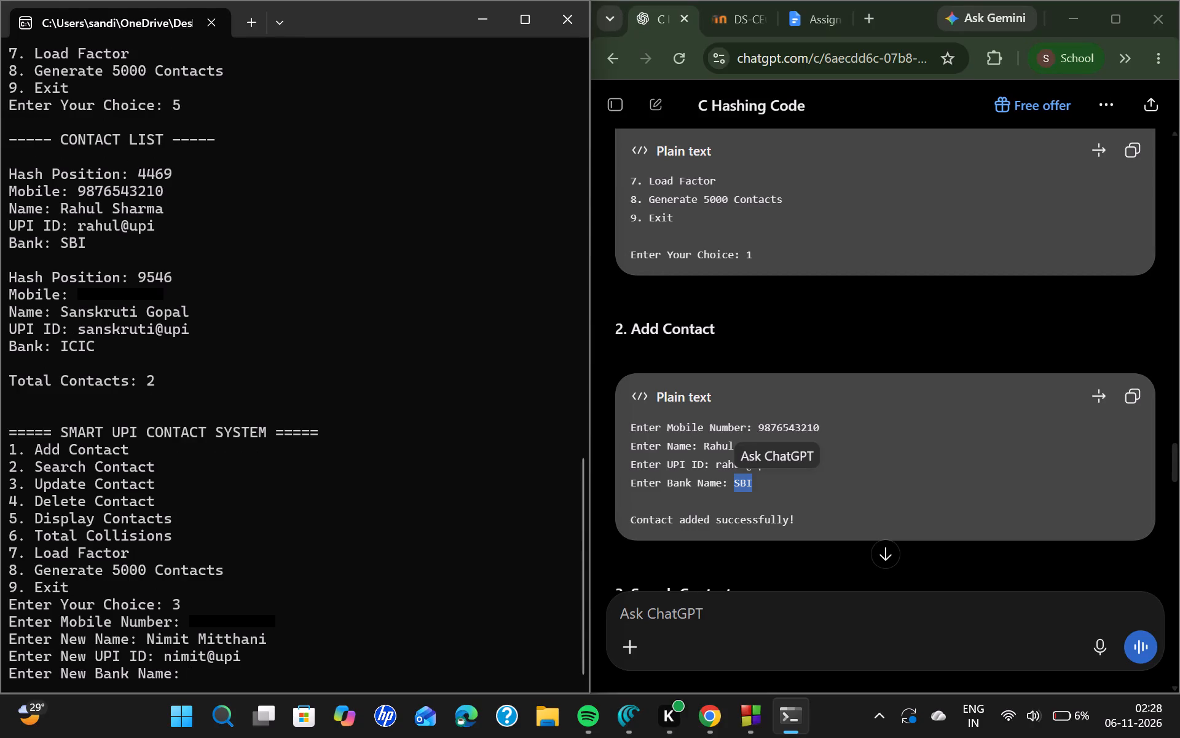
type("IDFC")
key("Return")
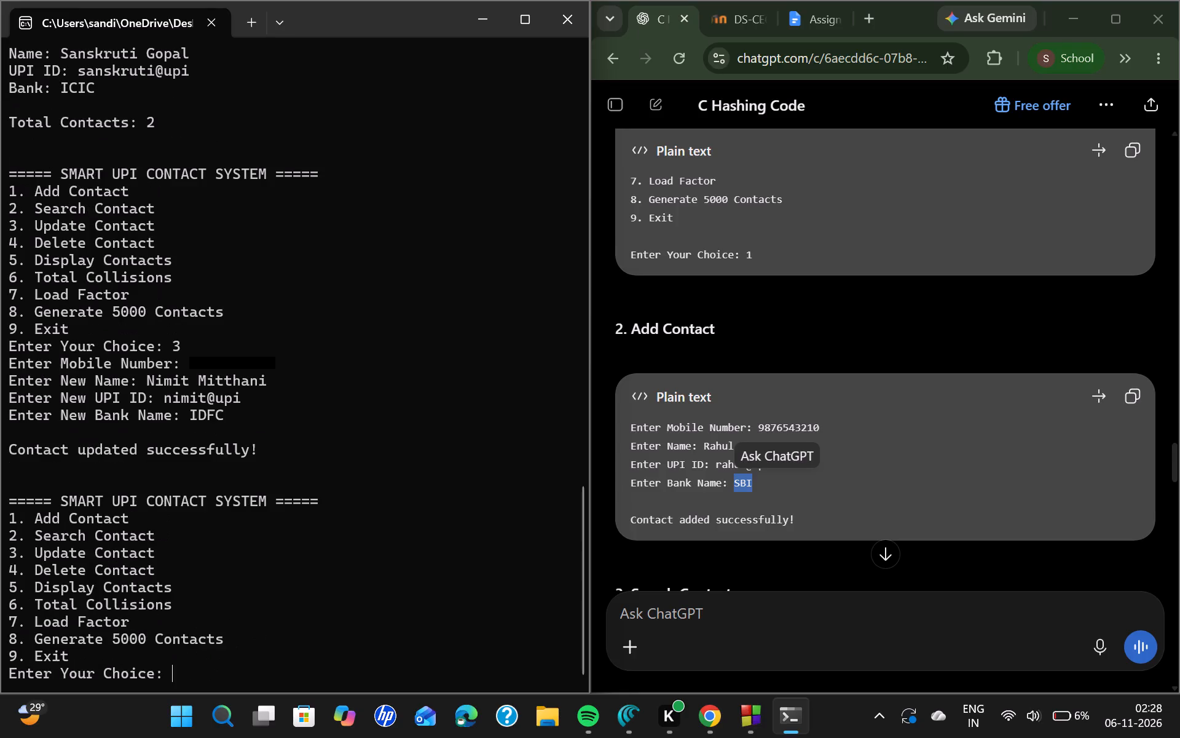
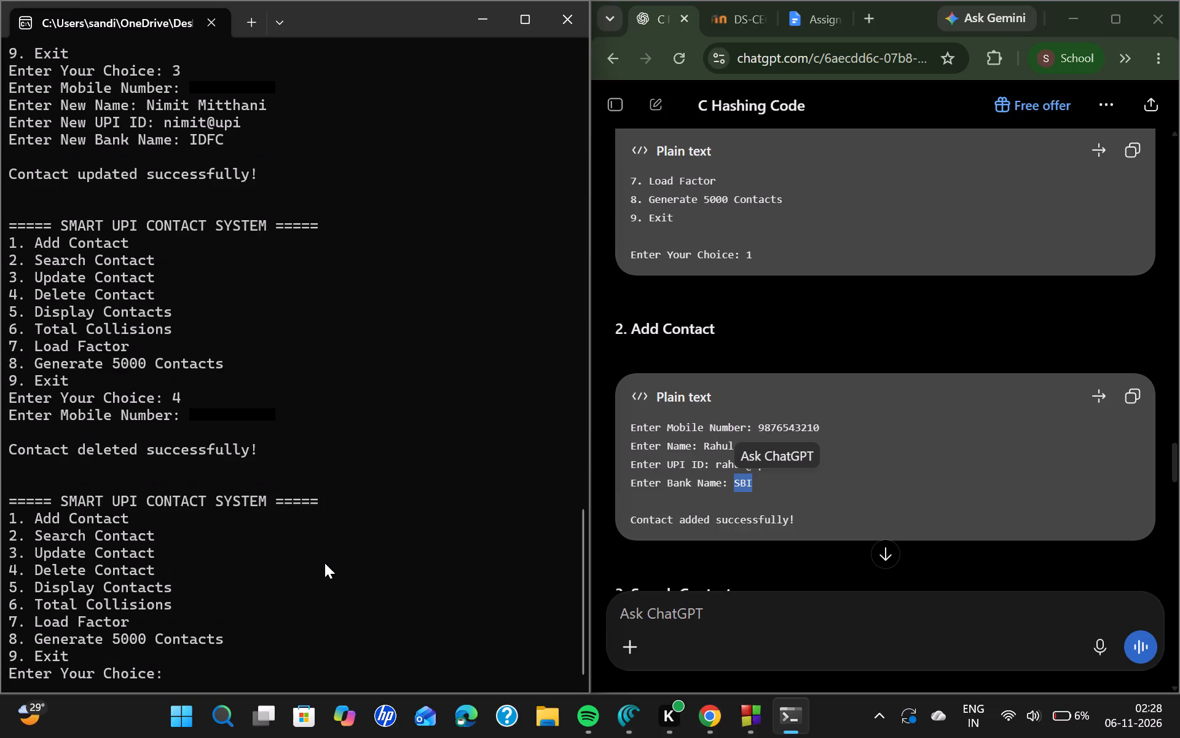
Snip the console output of the two contact additions, through the ICIC bank entry, and paste it under Output:- in the Assignment -10 document.
scroll(324, 563, "up", 13)
scroll(324, 563, "up", 12)
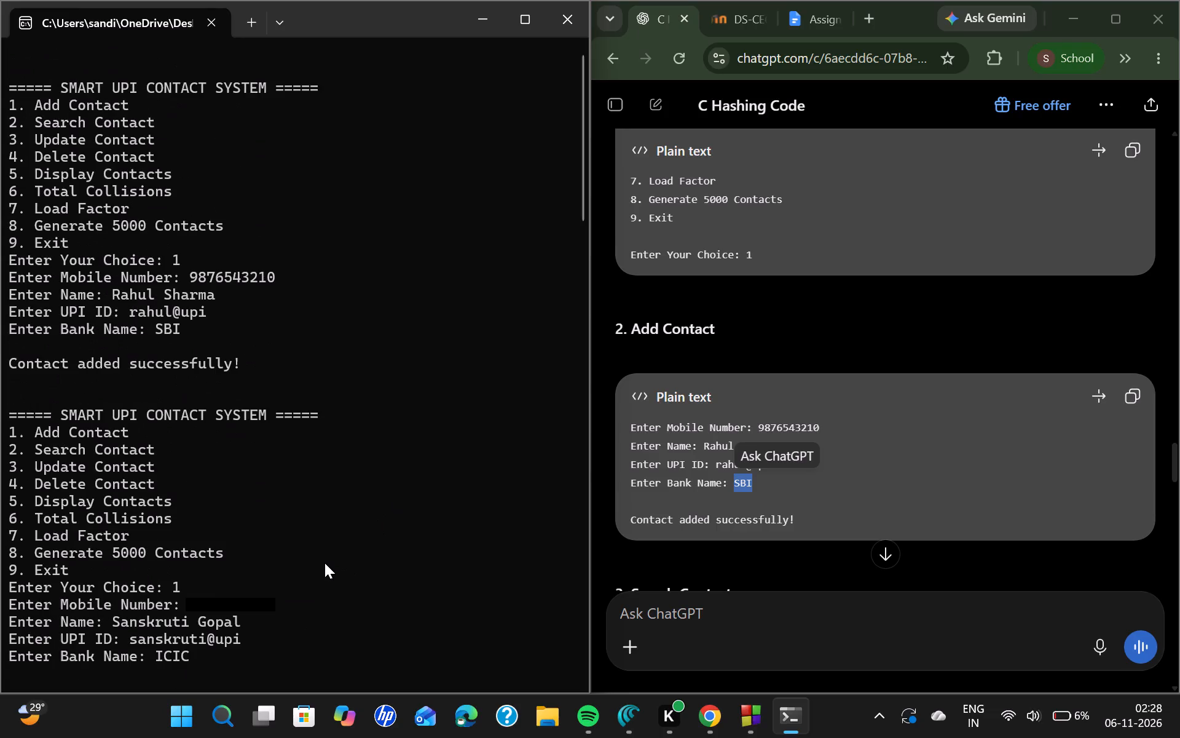
scroll(251, 255, "up", 1)
key("shift+super+s")
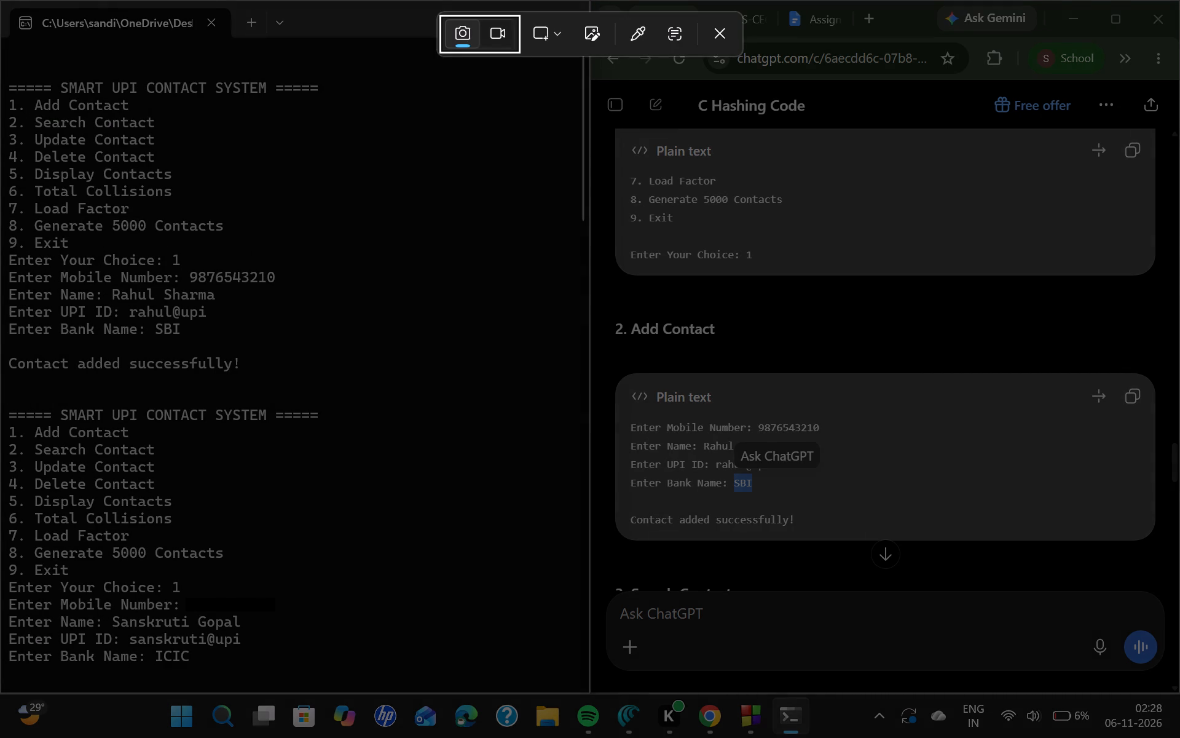
left_click_drag(2, 76, 286, 638)
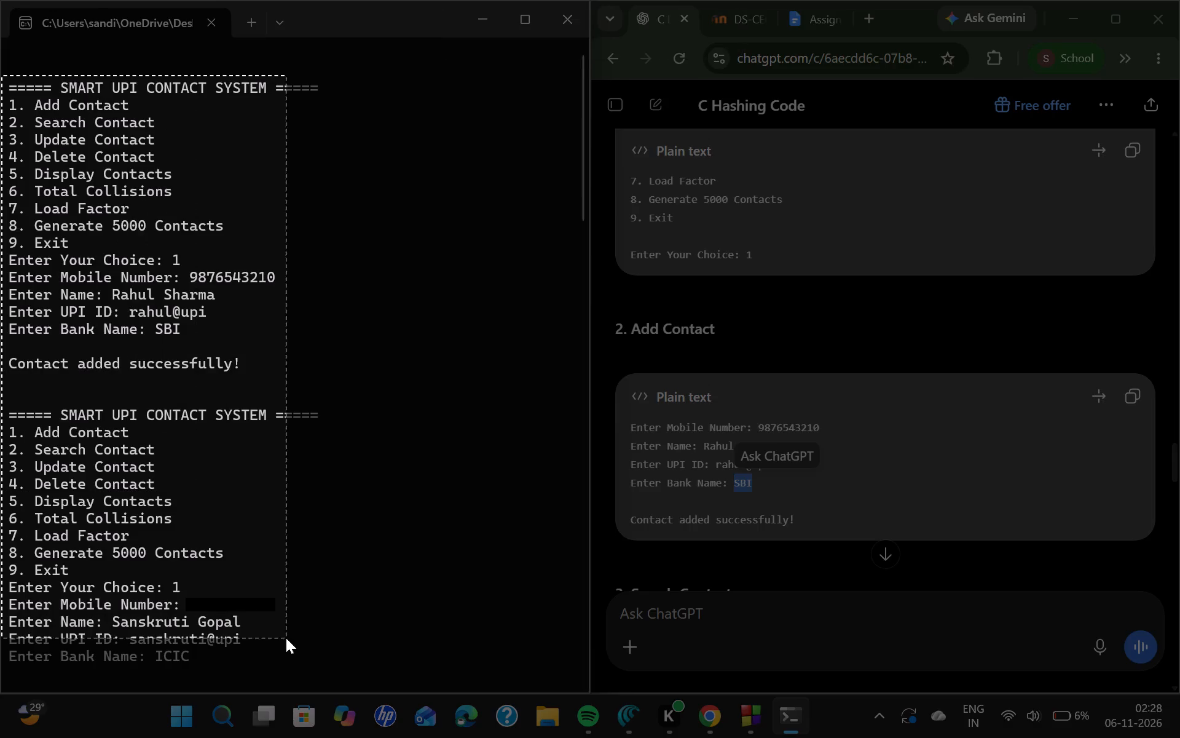
left_click_drag(286, 638, 353, 674)
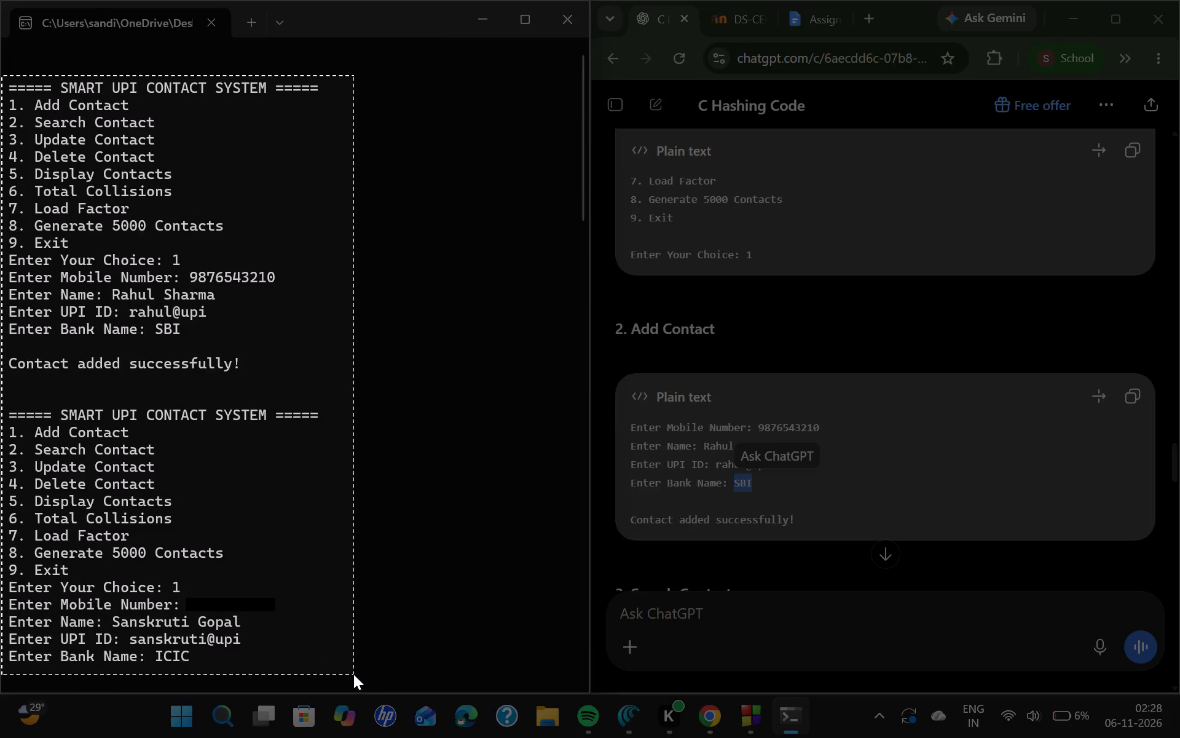
left_click_drag(353, 674, 350, 672)
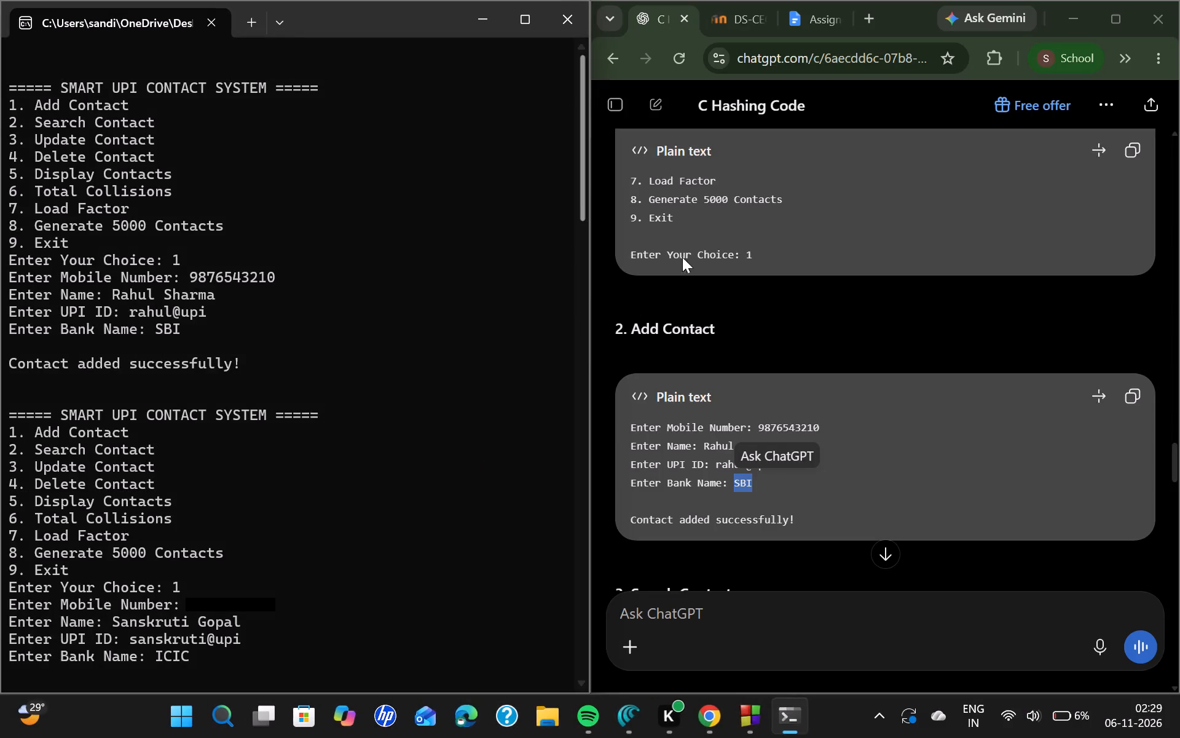
left_click(800, 25)
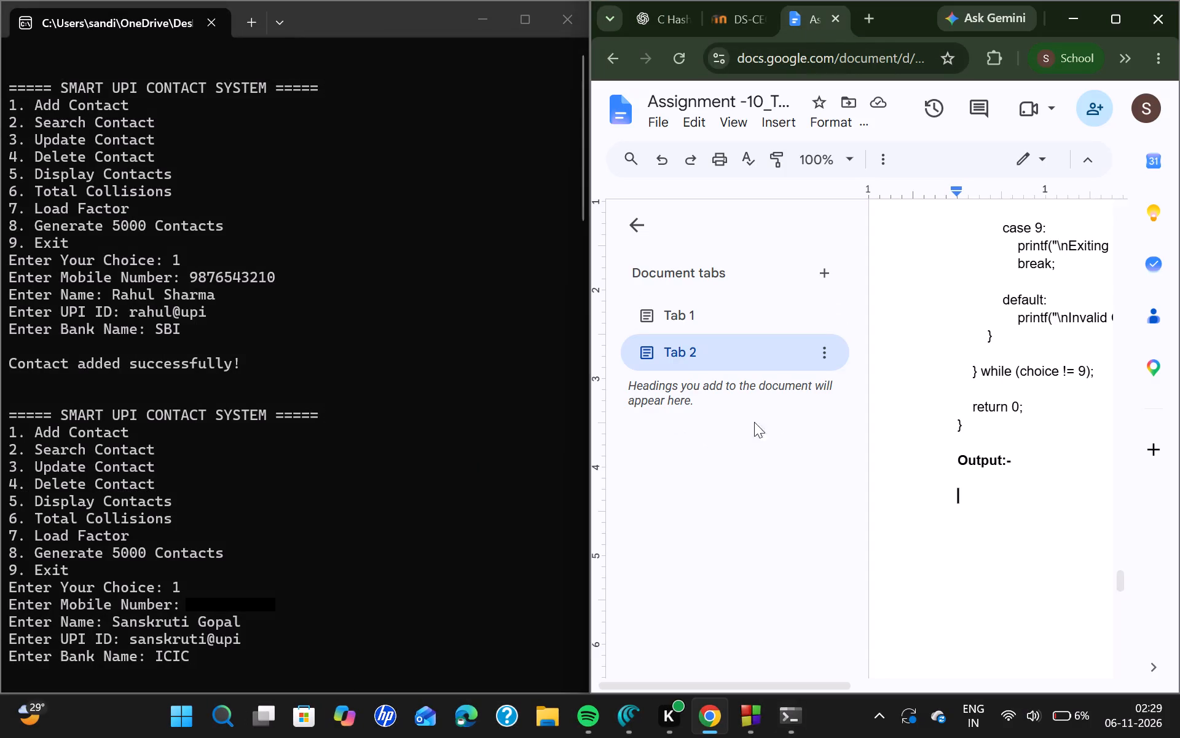
key("ctrl+v")
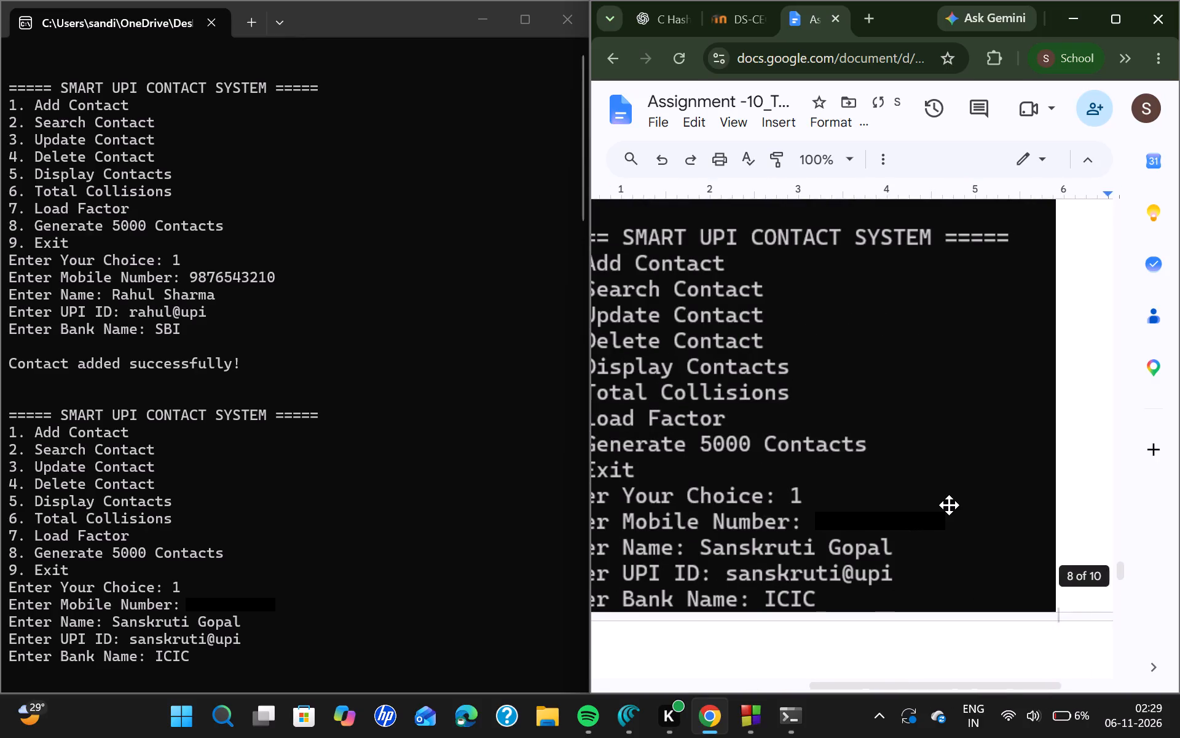
key("Return")
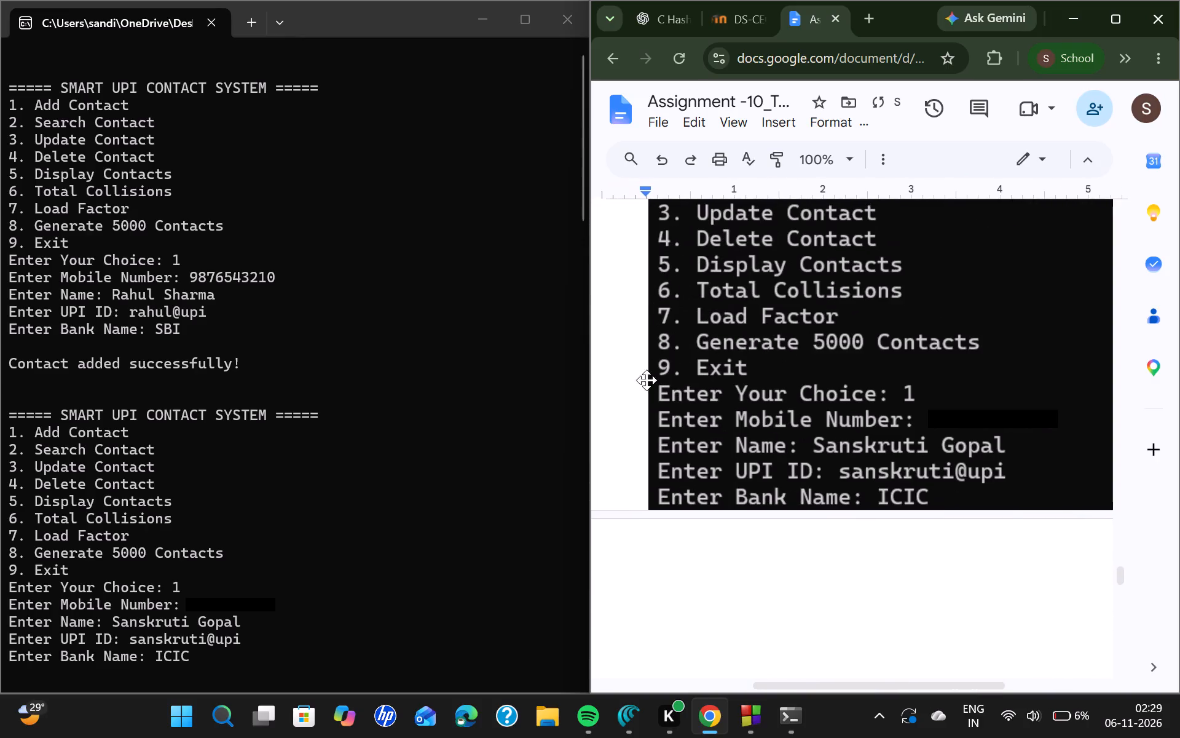
Snip the console output from the second contact's added message through the contact search to menu choice 5, and paste it below the previous image.
scroll(305, 370, "down", 4)
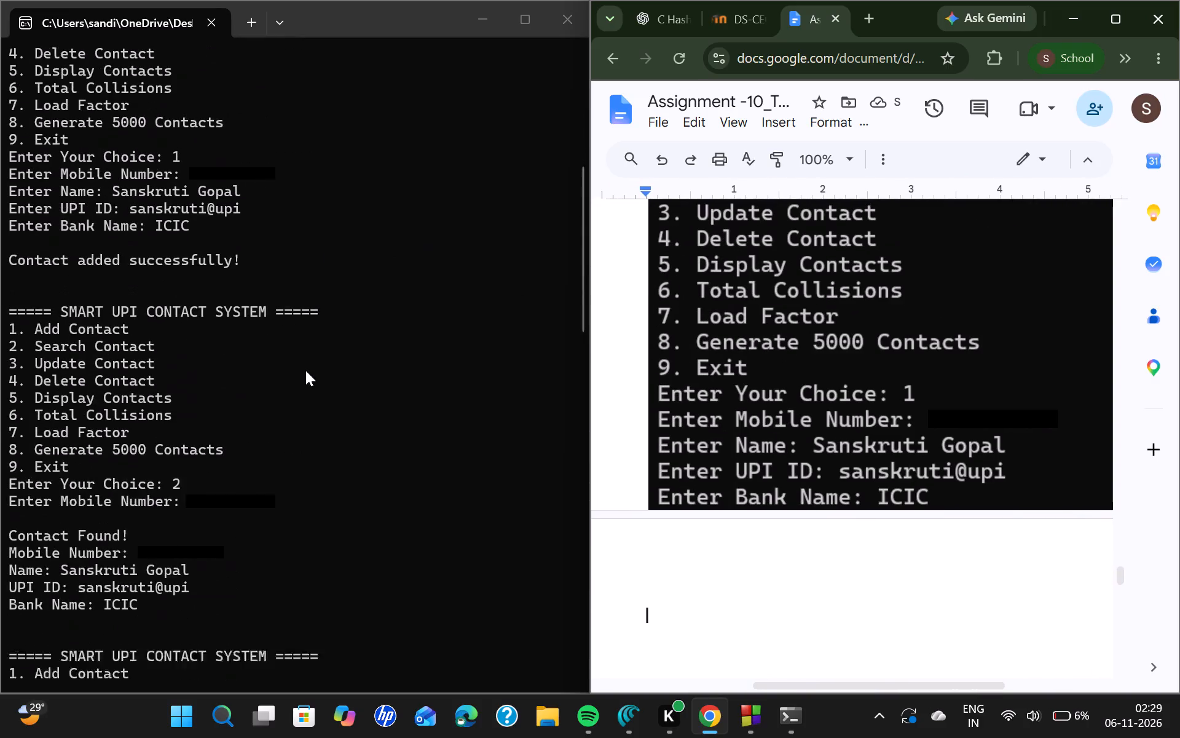
scroll(305, 370, "down", 3)
key("shift+super+s")
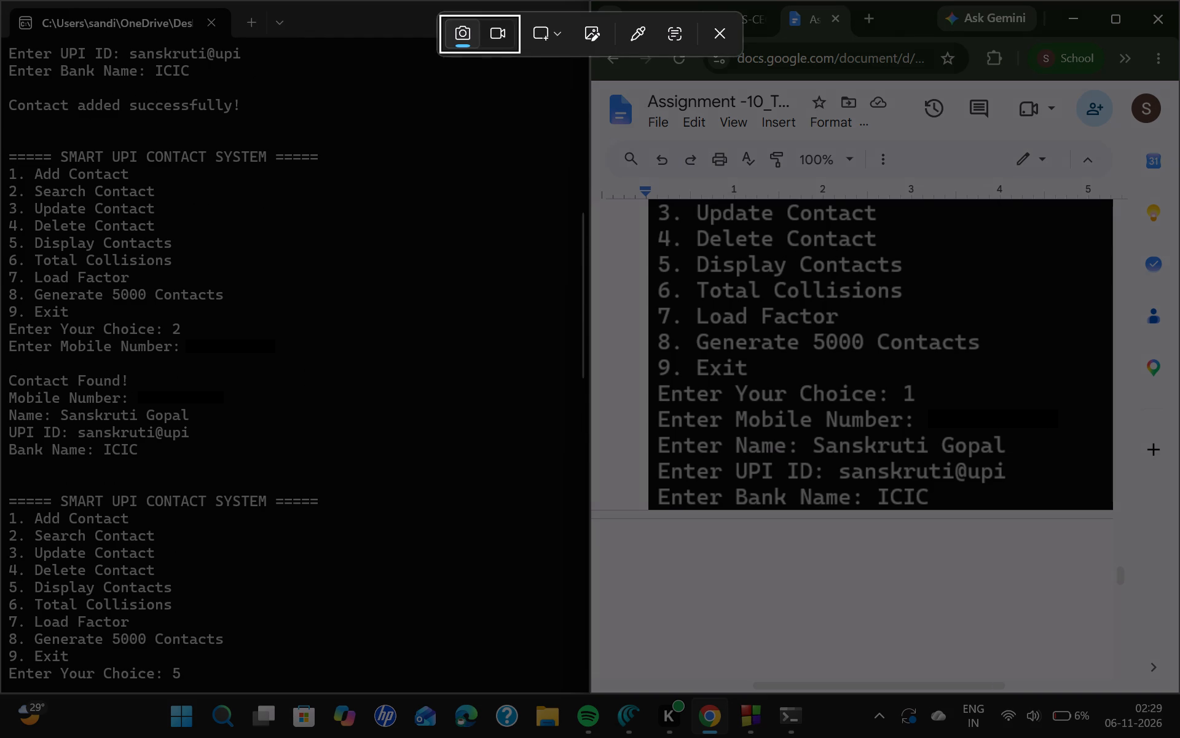
left_click_drag(3, 87, 356, 686)
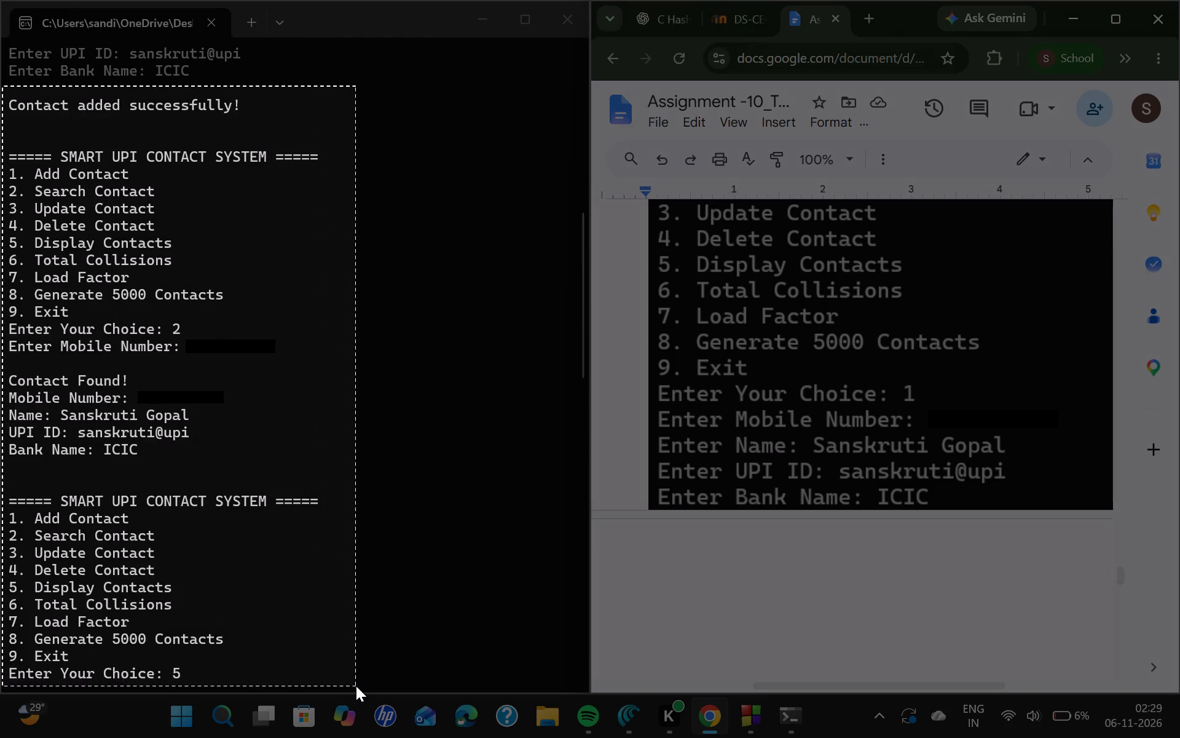
left_click_drag(356, 686, 343, 684)
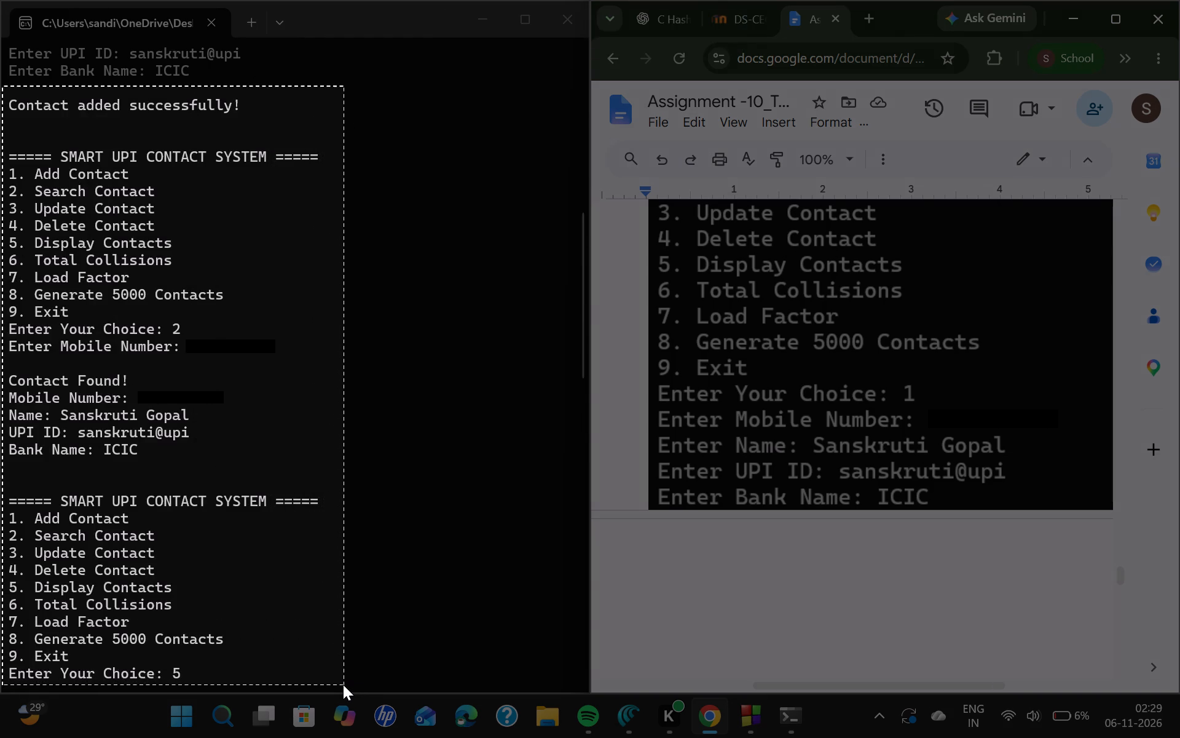
left_click_drag(343, 684, 342, 684)
key("ctrl+v")
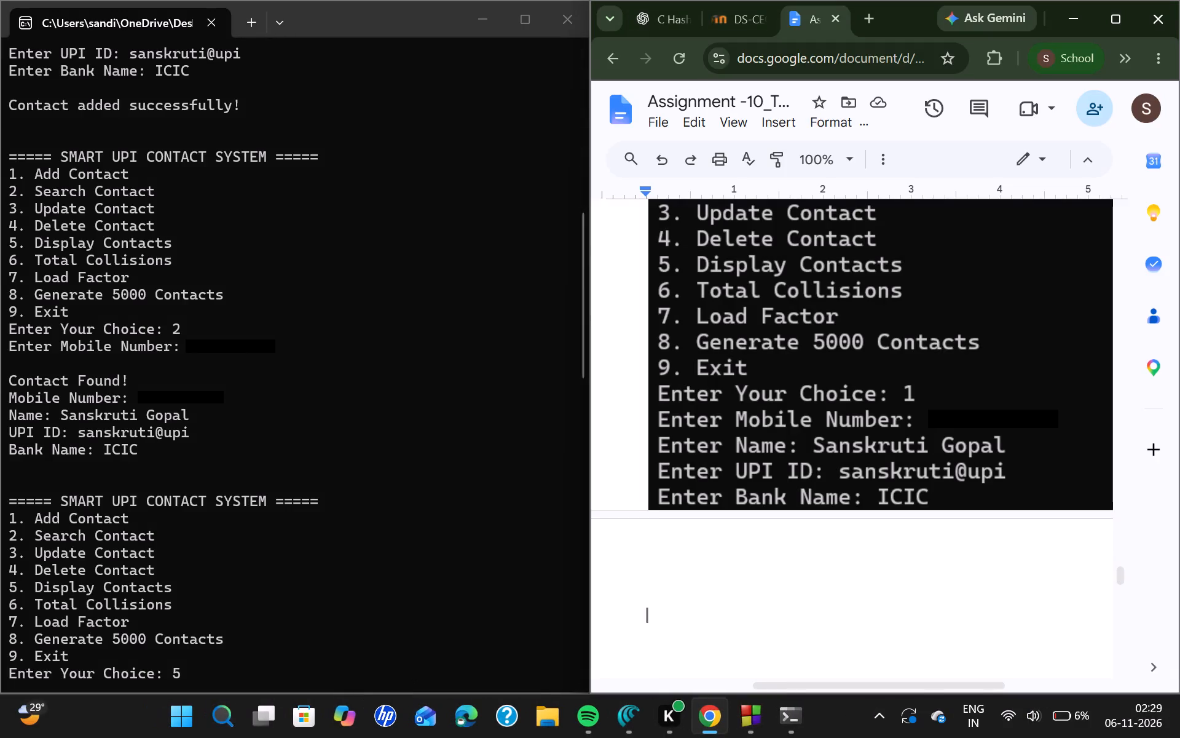
left_click(712, 612)
key("ctrl+v")
Snip the console output from the contact list through the contact update and paste it on a new line below the search image.
scroll(368, 558, "down", 1)
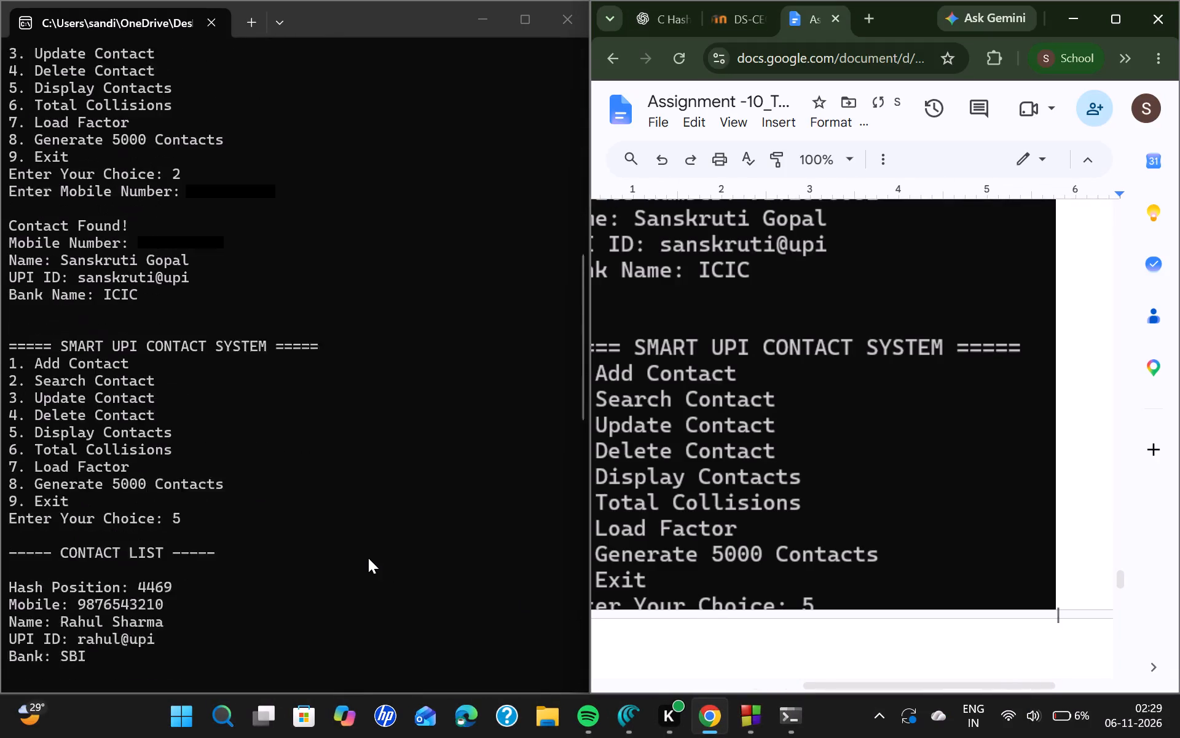
scroll(368, 558, "down", 2)
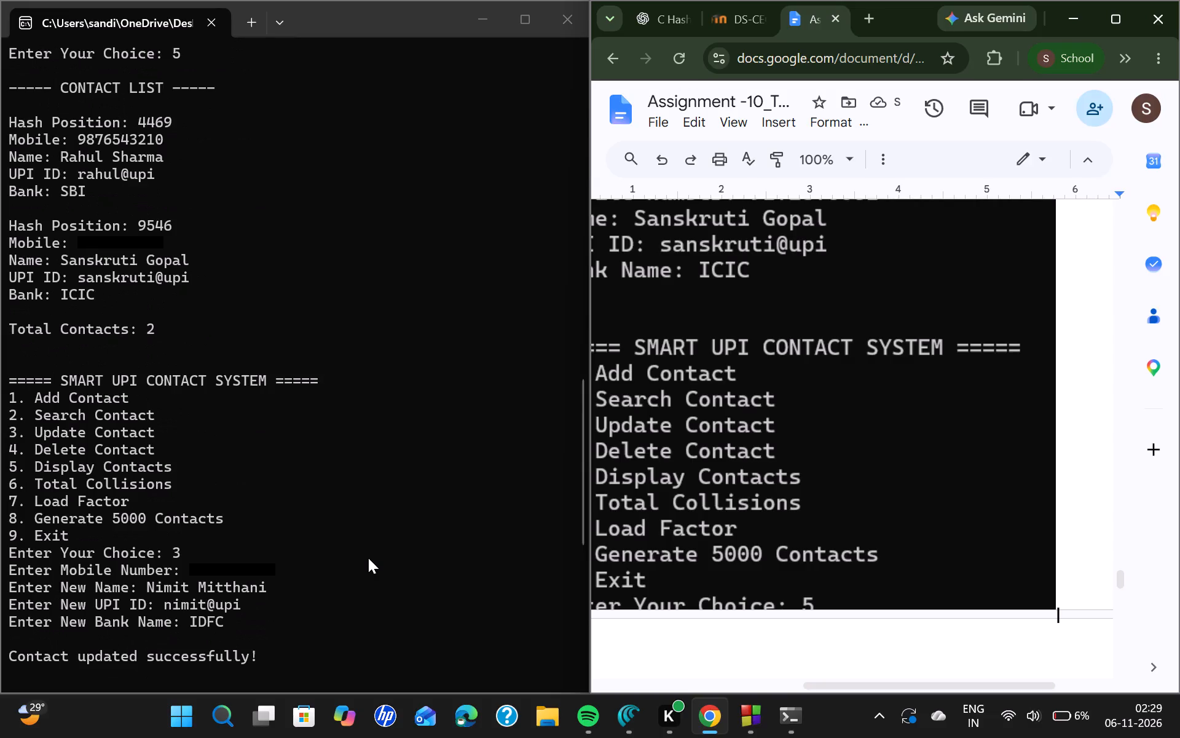
key("shift+super+s")
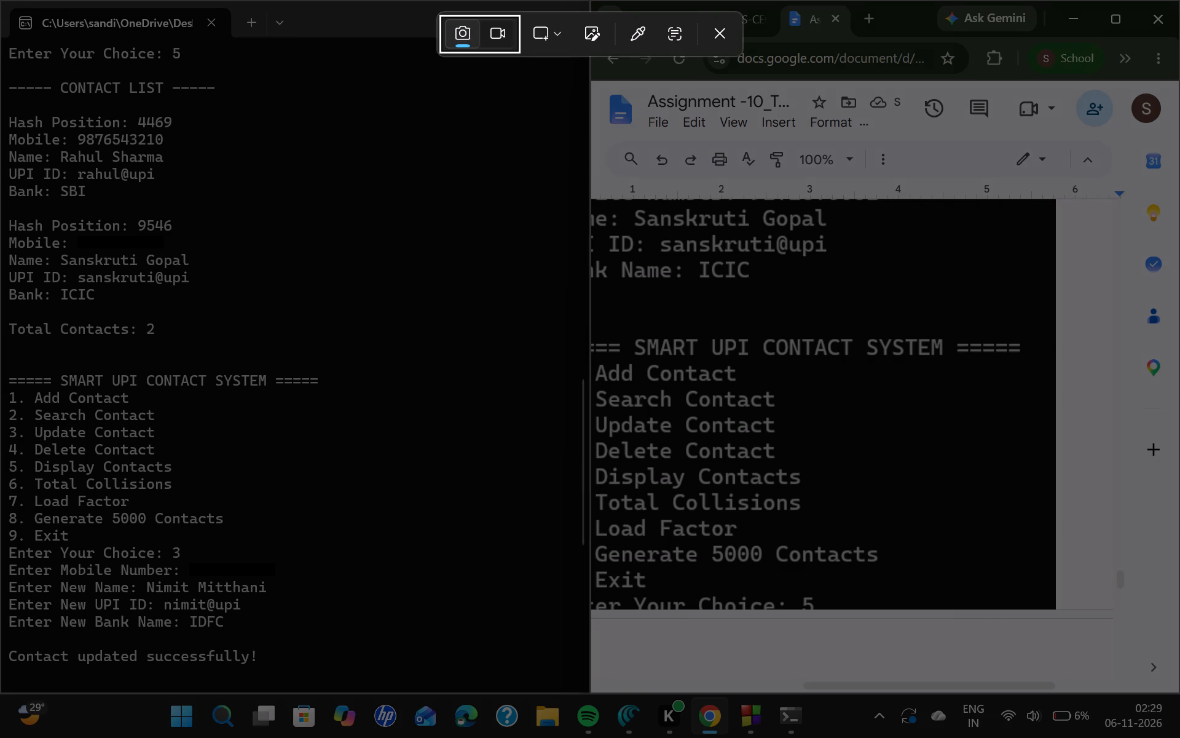
left_click_drag(1, 42, 257, 603)
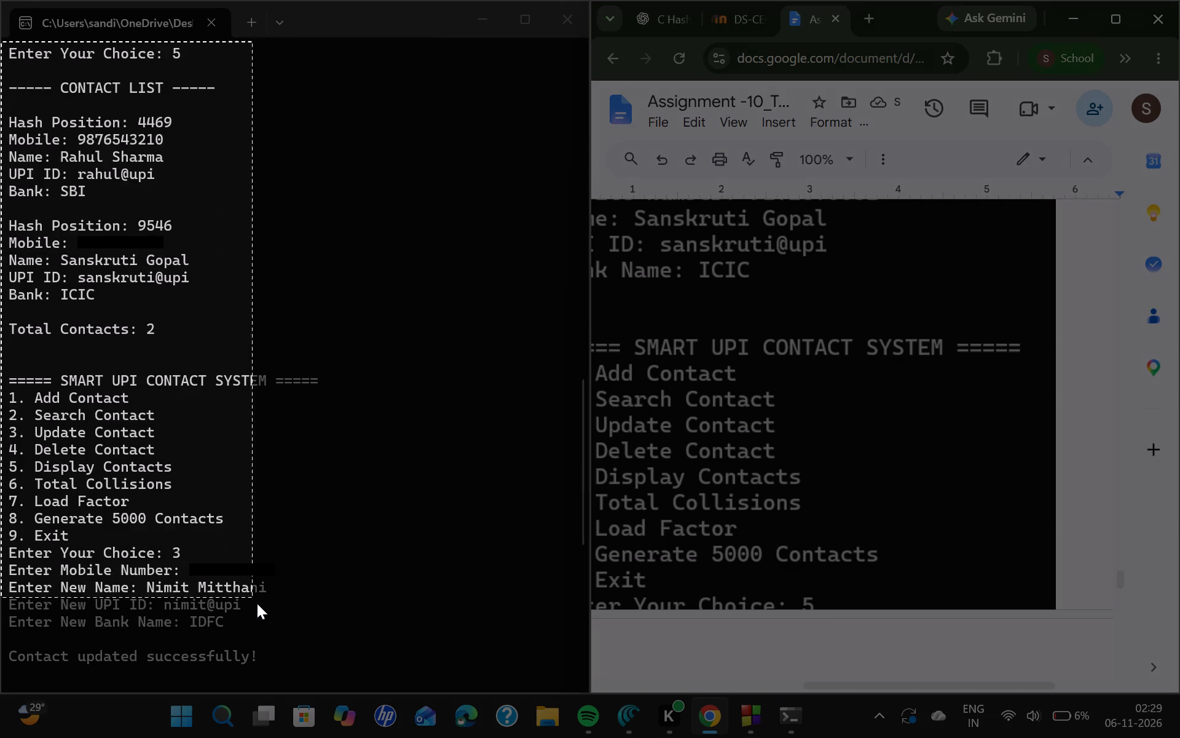
left_click_drag(257, 603, 321, 669)
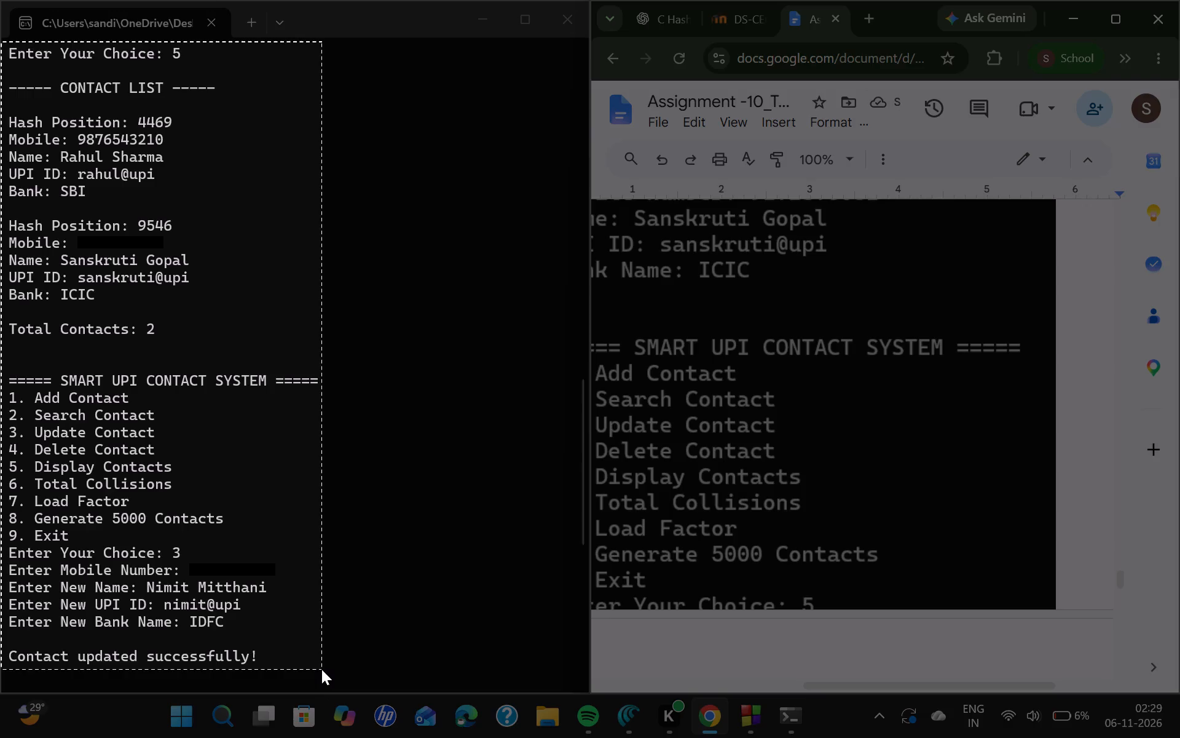
left_click_drag(321, 669, 325, 667)
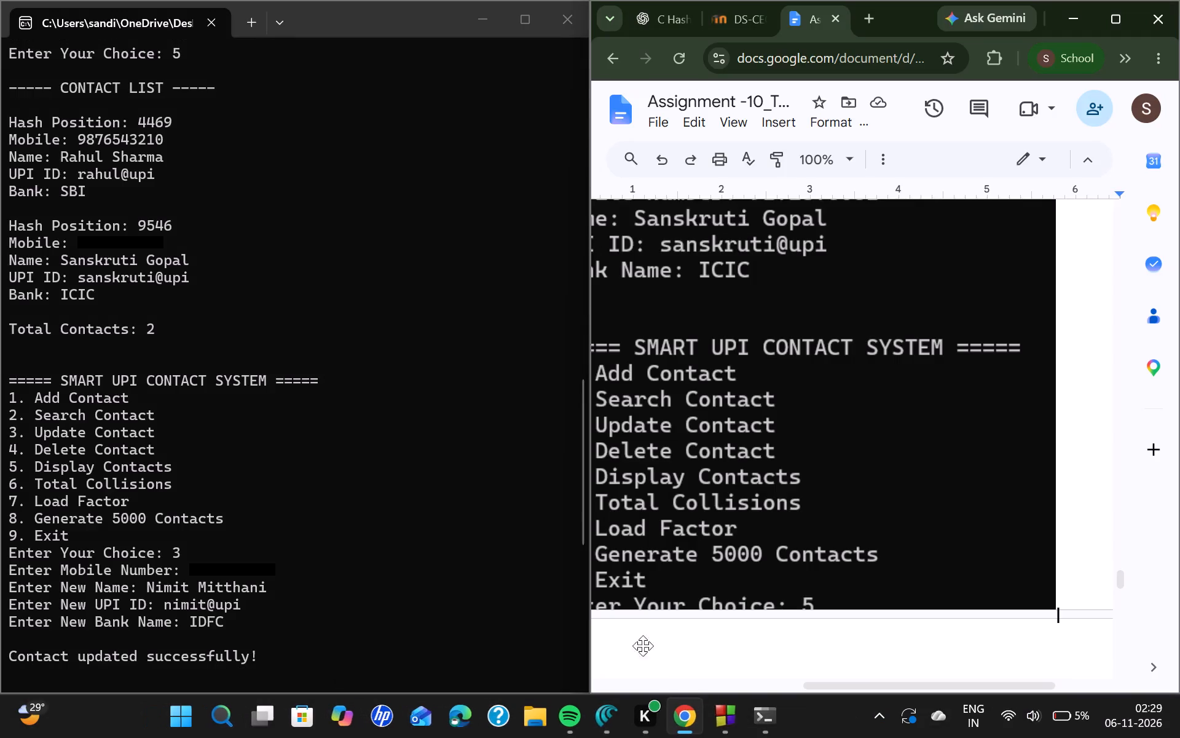
key("Return")
key("ctrl+v")
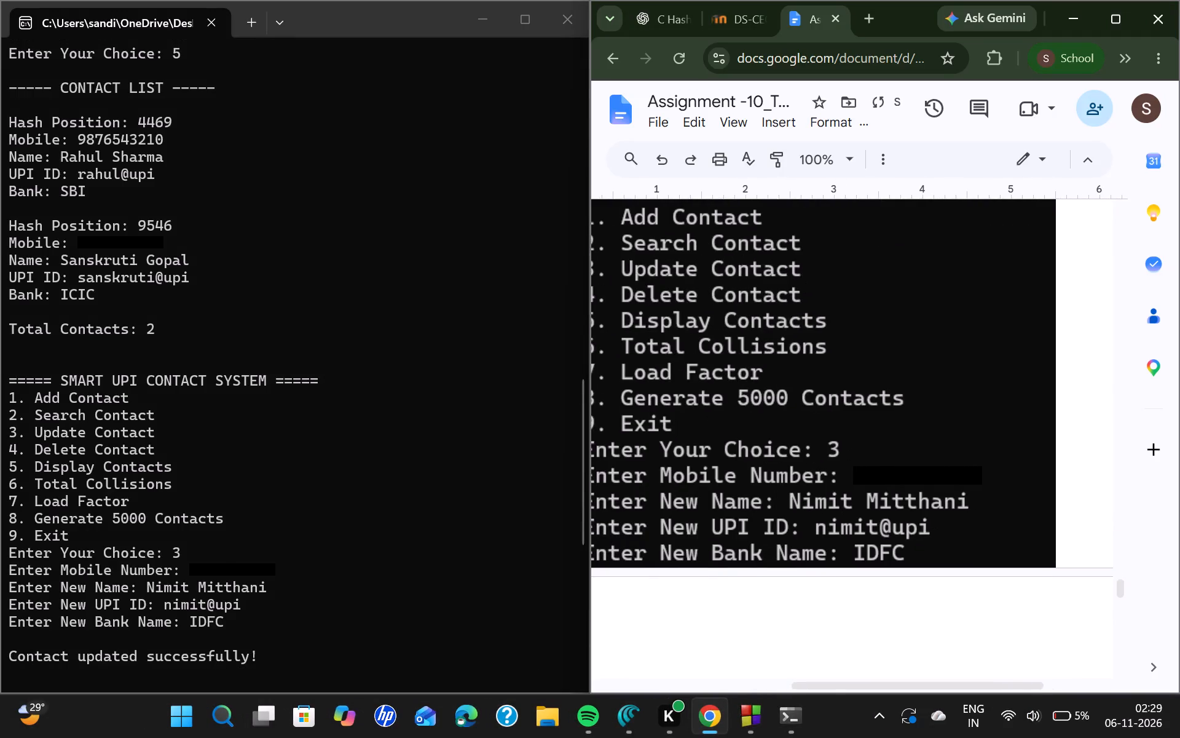
key("Return")
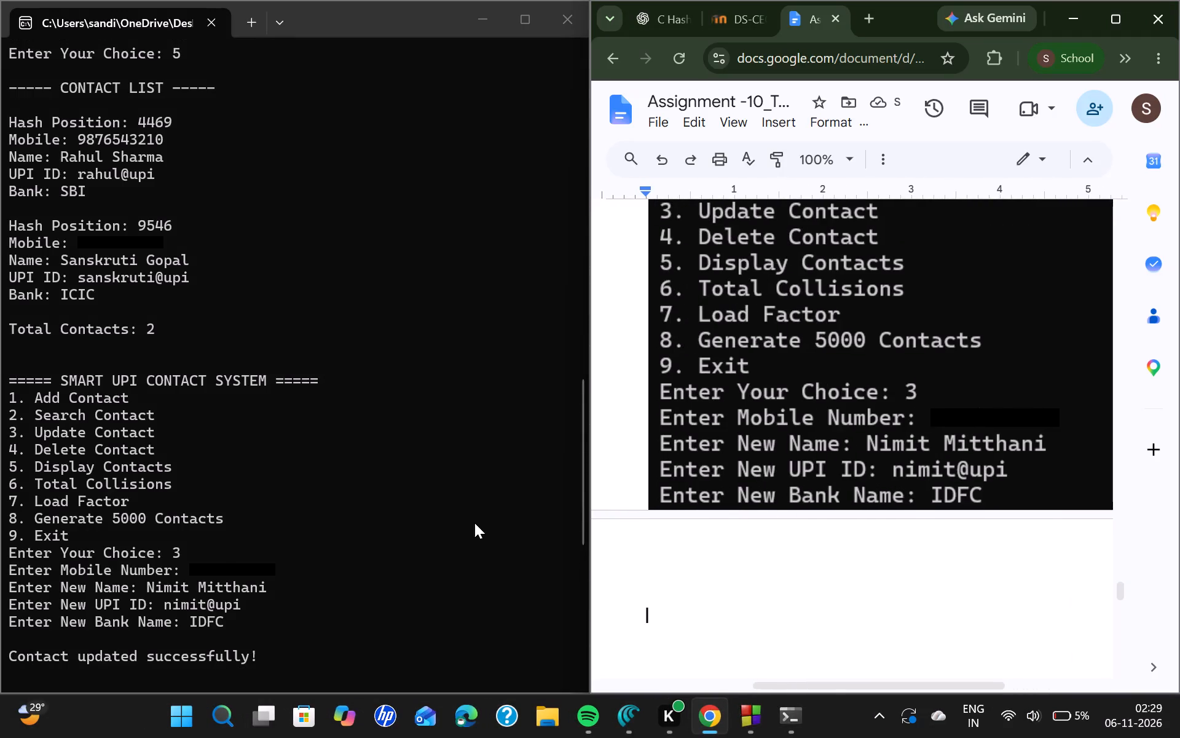
Snip the console output from the IDFC bank line through the contact deletion and following menu, and paste it below the update image.
scroll(474, 523, "down", 1)
scroll(753, 516, "up", 1)
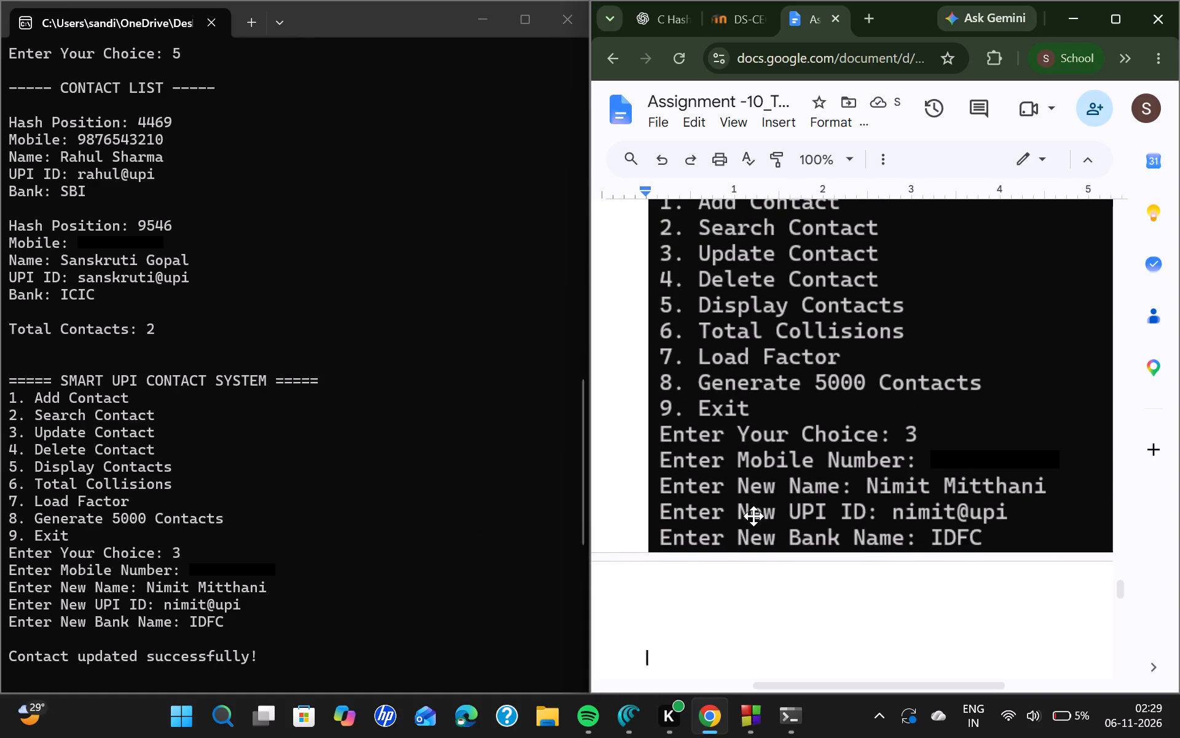
scroll(753, 516, "up", 1)
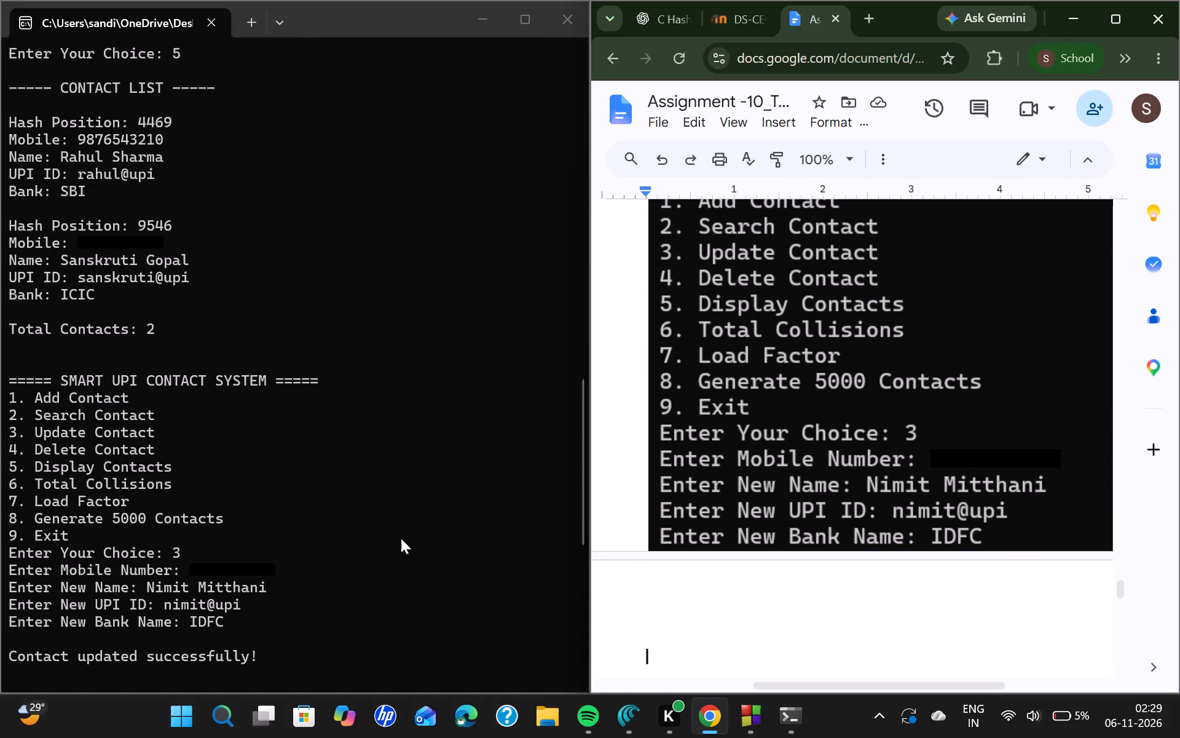
scroll(350, 534, "down", 3)
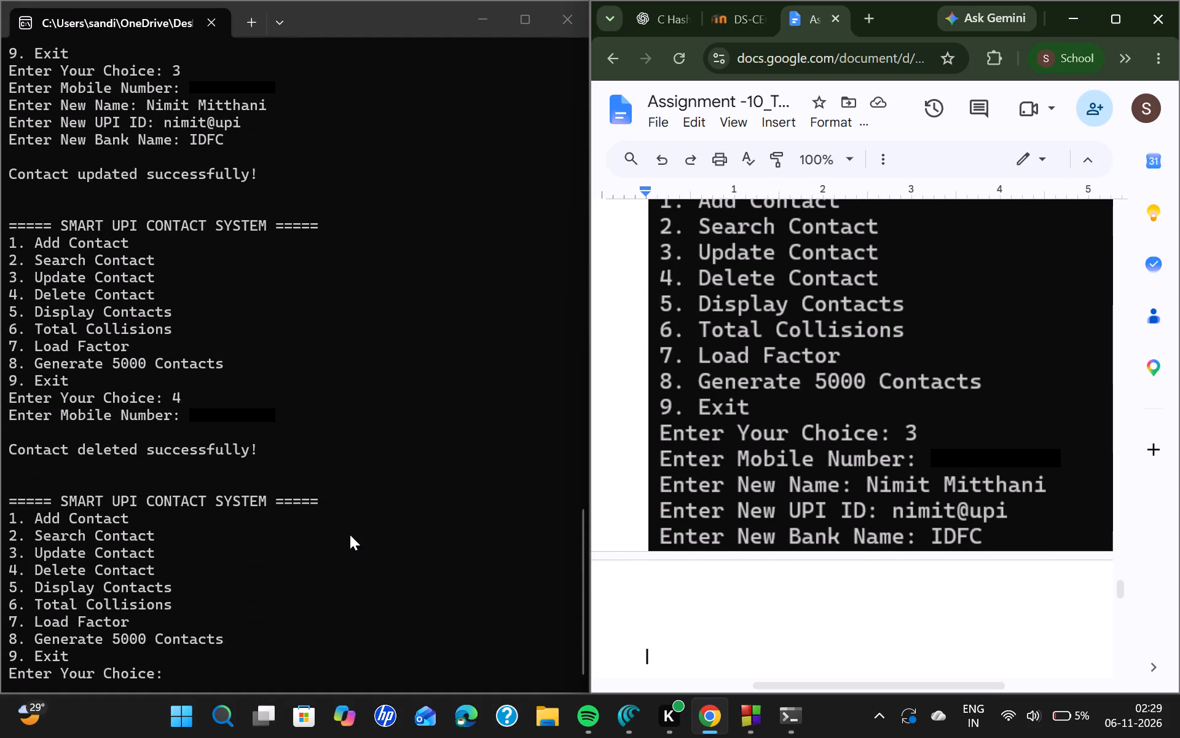
scroll(350, 534, "down", 1)
key("shift+super+s")
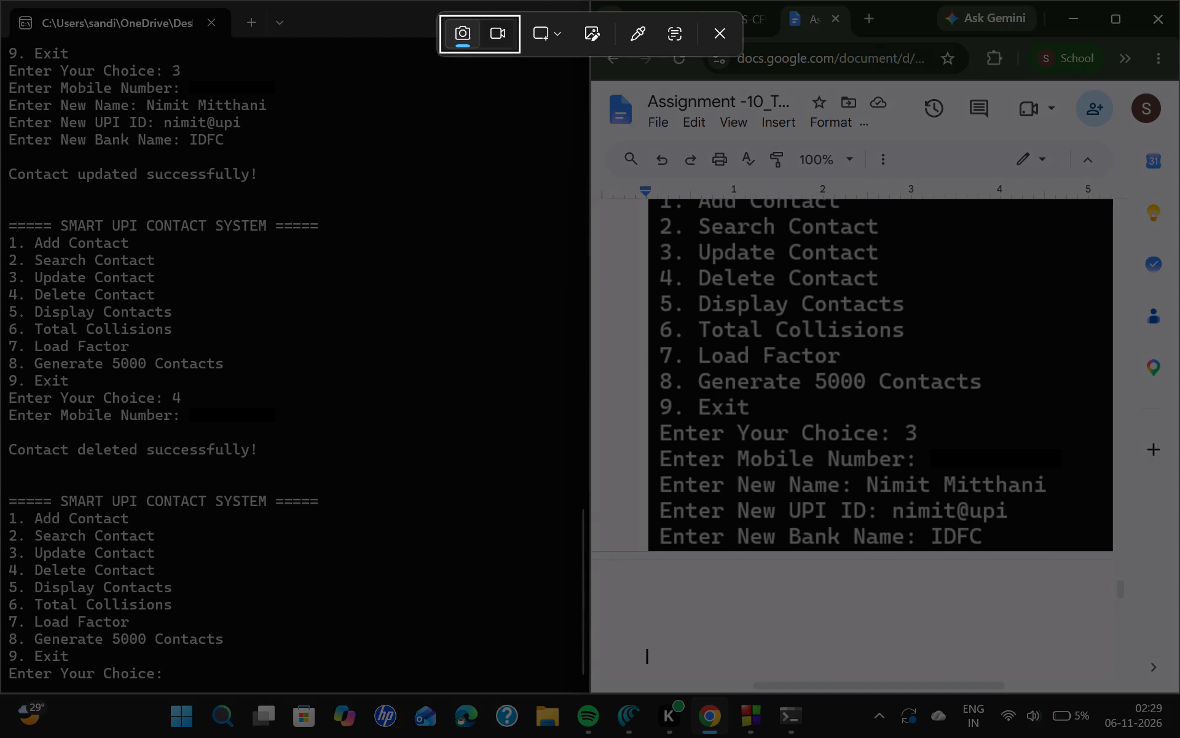
left_click_drag(0, 129, 206, 439)
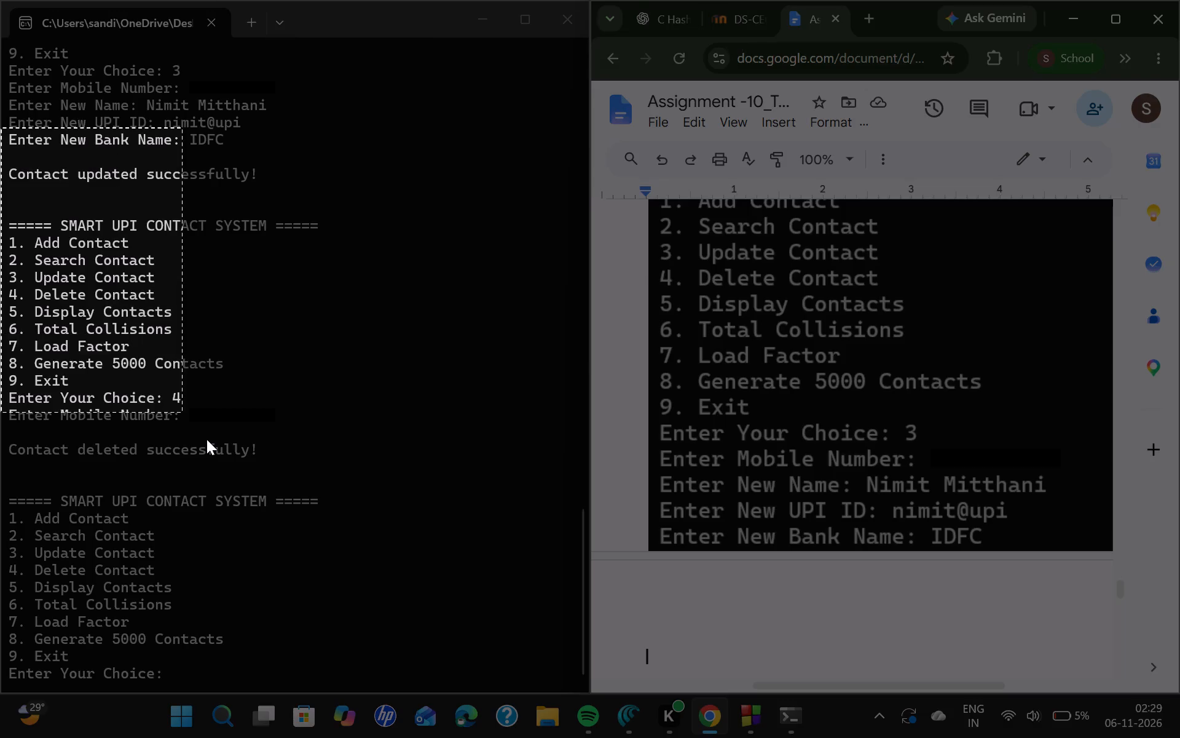
left_click_drag(206, 439, 364, 665)
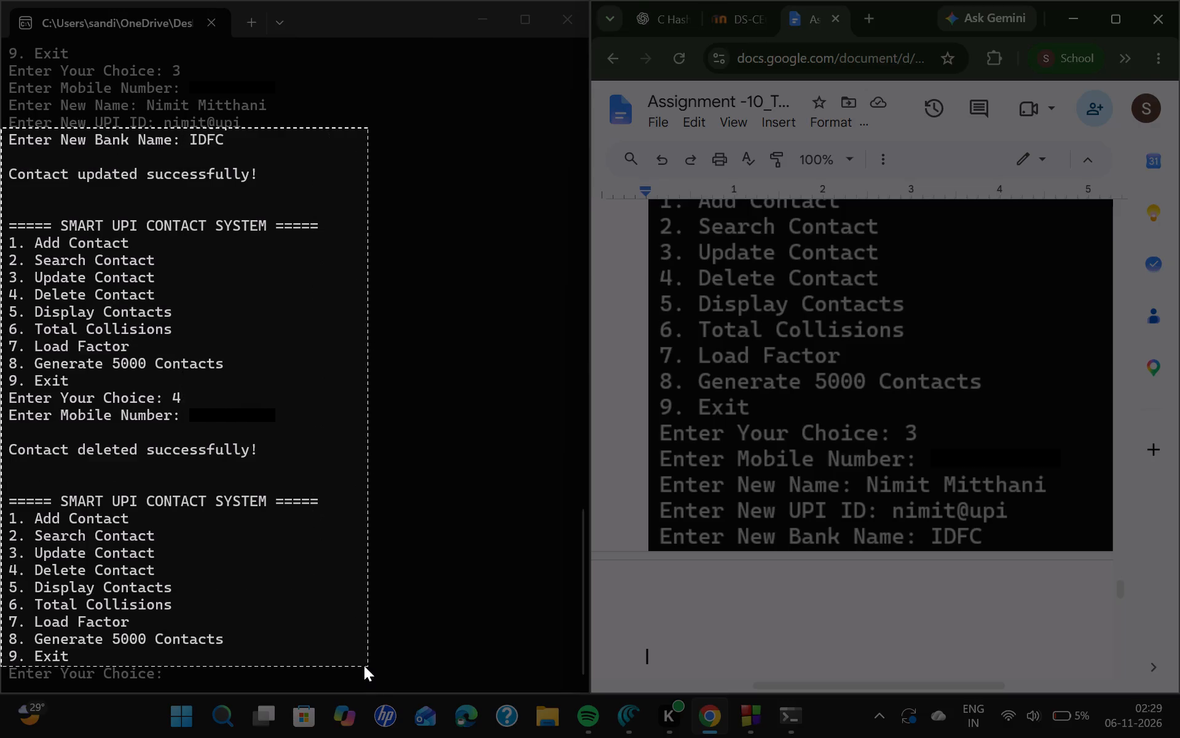
left_click_drag(364, 665, 330, 664)
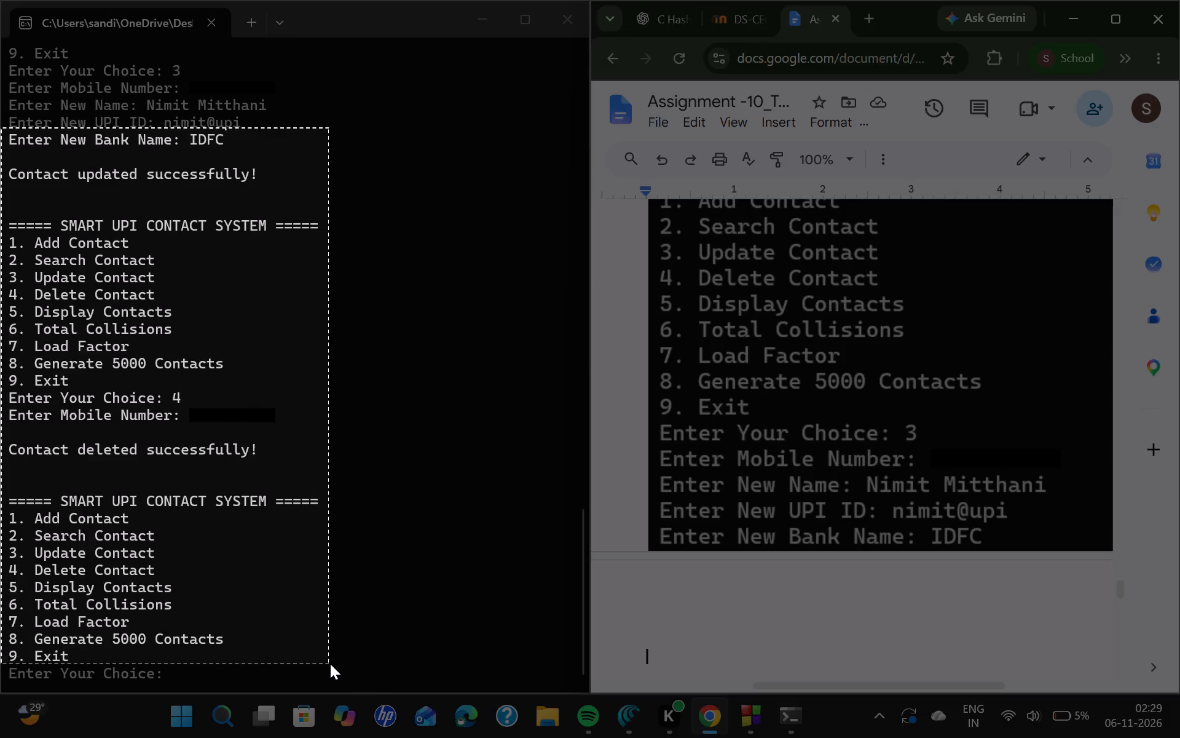
left_click_drag(330, 664, 331, 664)
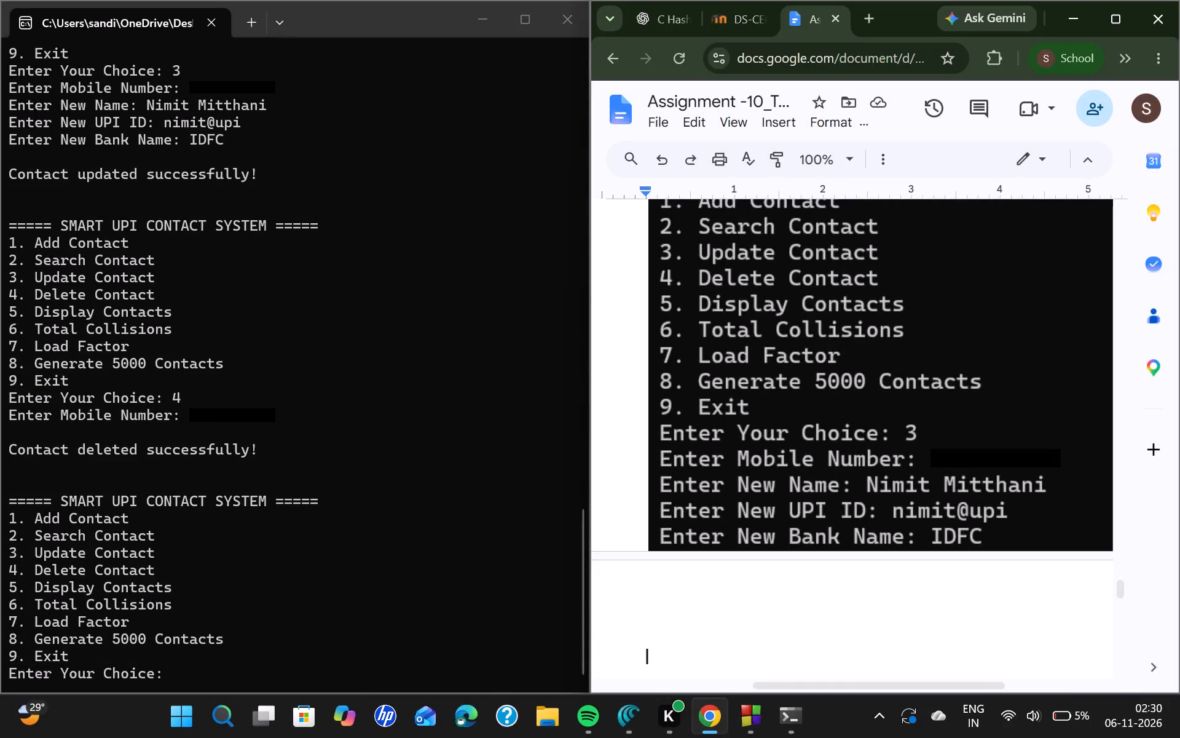
key("ctrl+v")
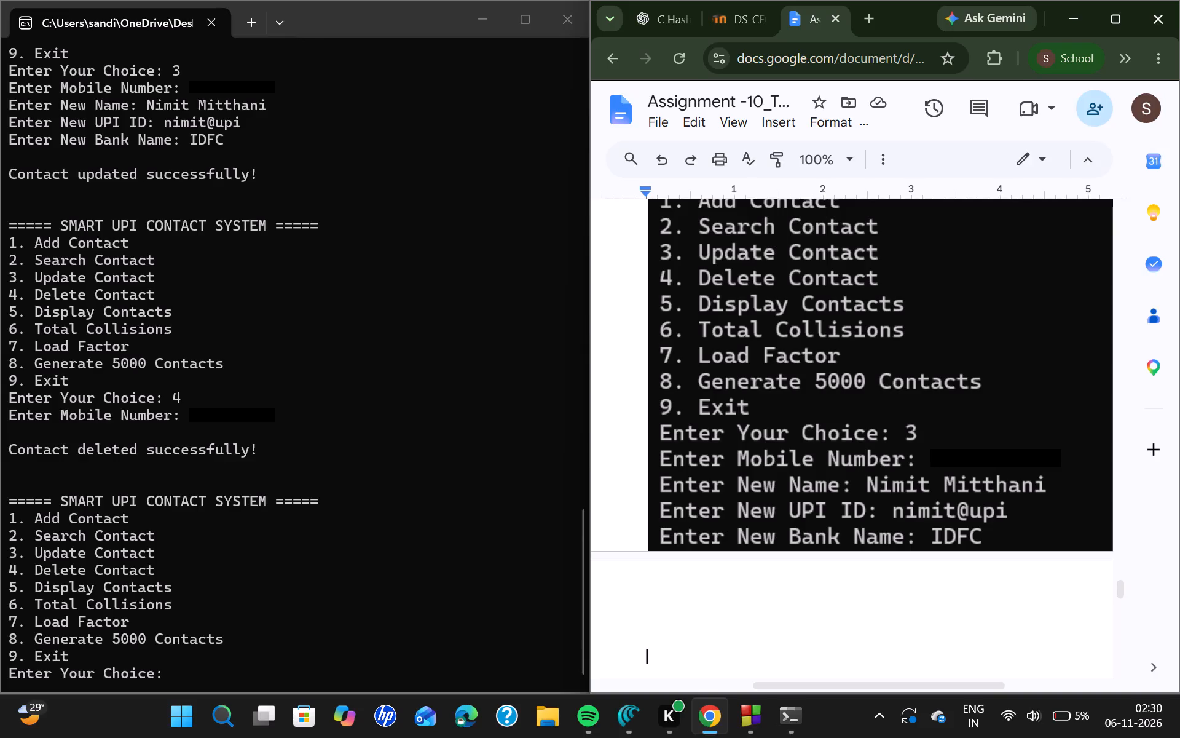
left_click(706, 641)
key("ctrl+v")
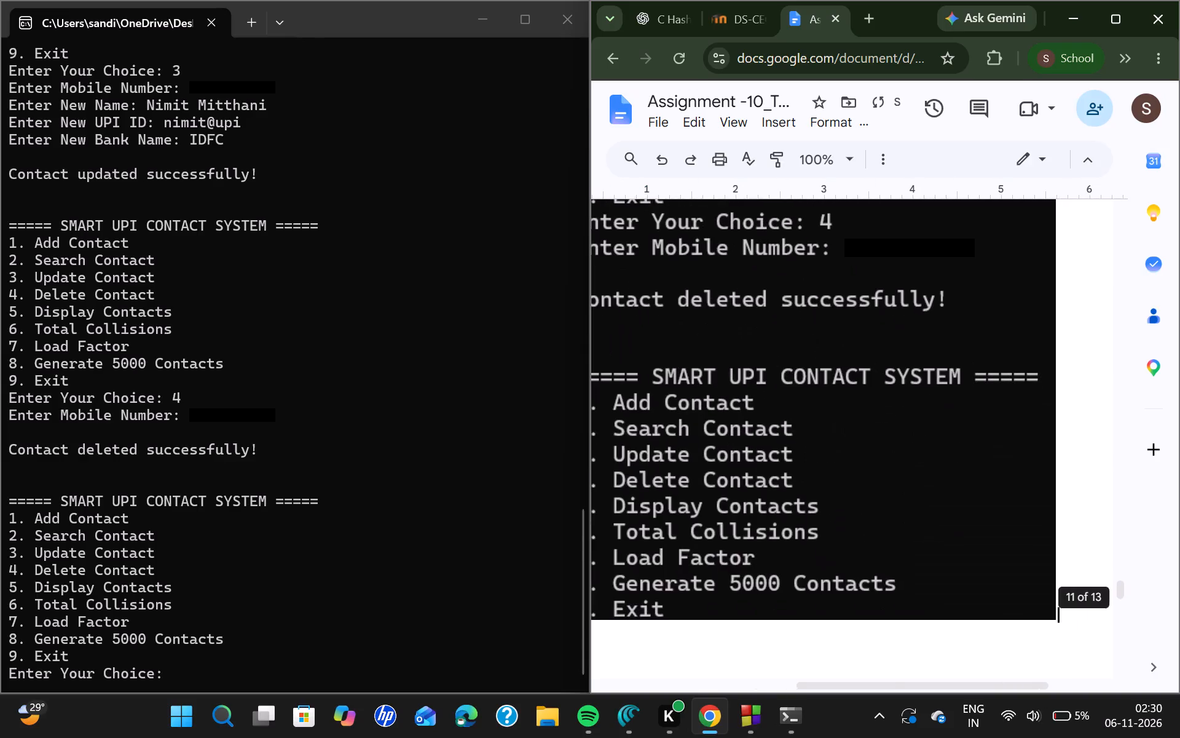
key("Return")
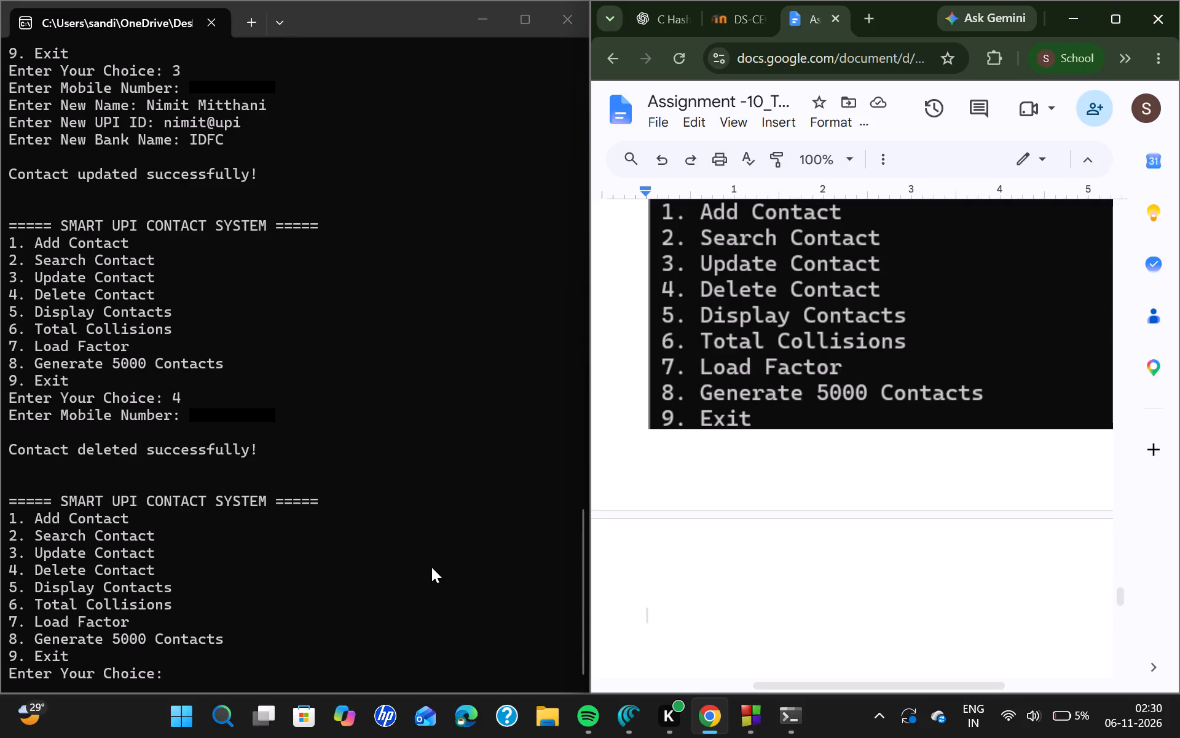
Run option 8, Generate 5000 Contacts, in the contact program's console.
key("8")
key("BackSpace")
left_click(240, 667)
key("8")
key("Return")
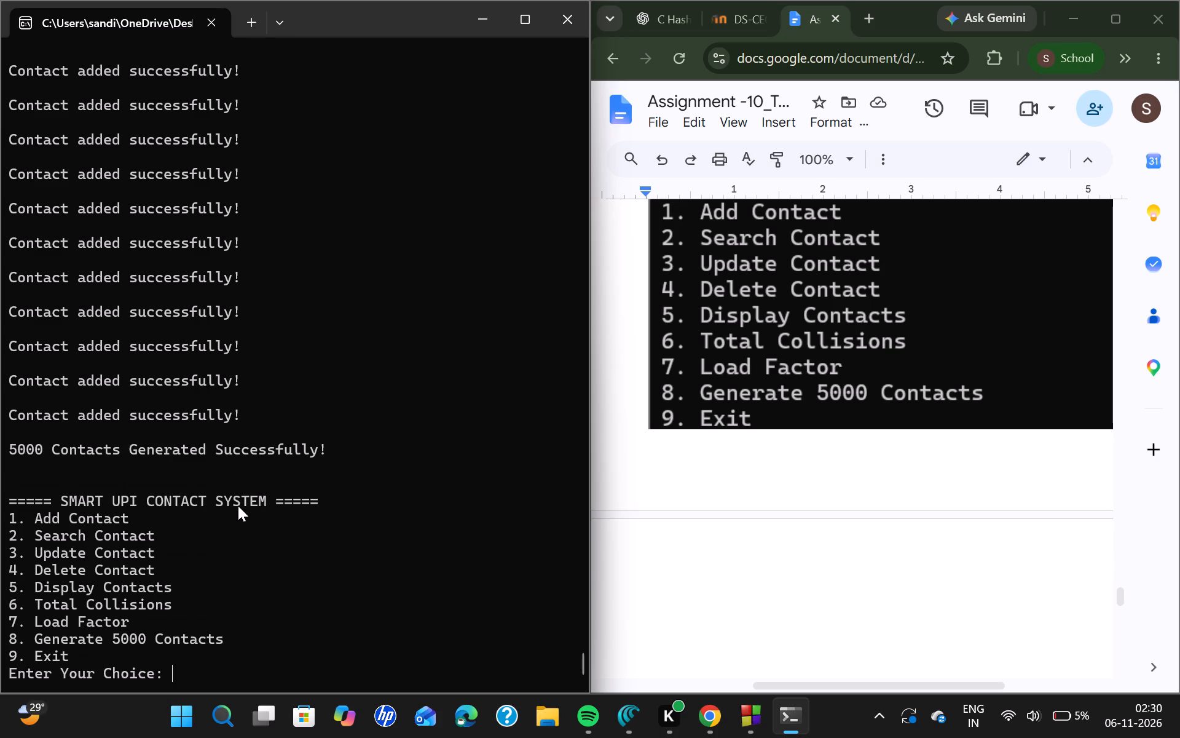
Review the console output of the 5000-contact generation, from its earlier messages back to the closing menu.
scroll(238, 506, "up", 13)
scroll(238, 506, "up", 20)
scroll(238, 506, "up", 13)
scroll(238, 506, "up", 8)
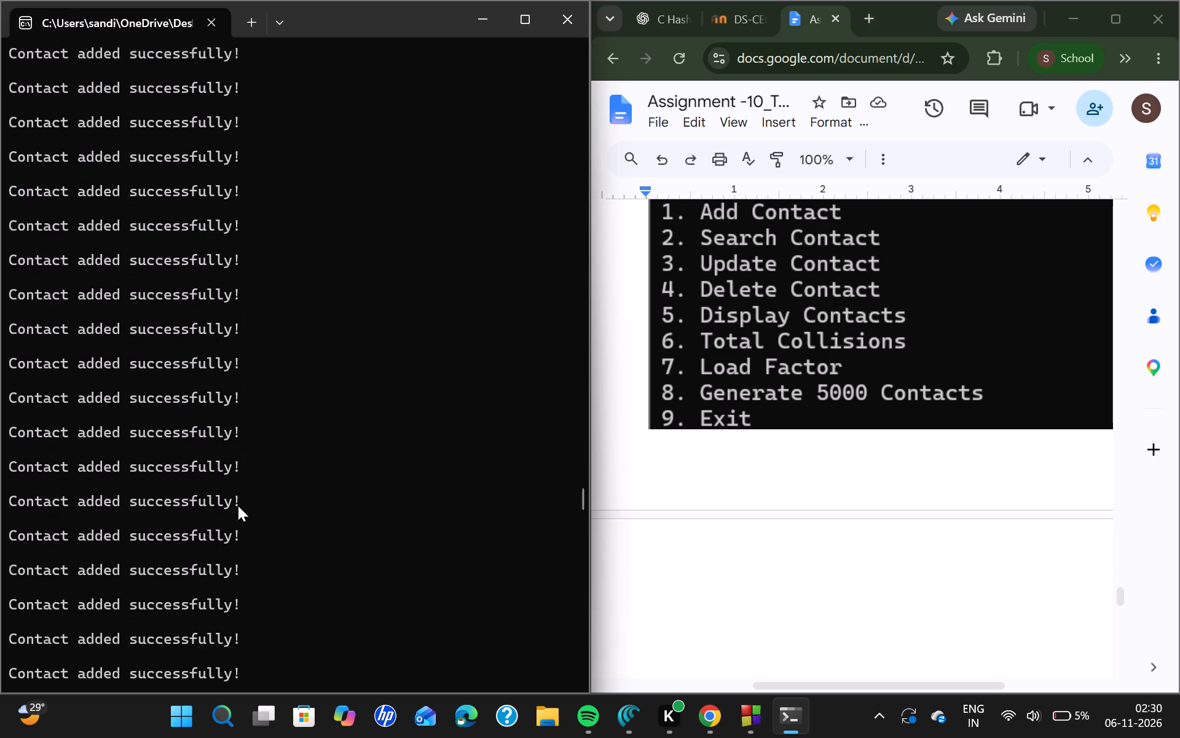
scroll(238, 506, "up", 18)
scroll(238, 506, "up", 9)
scroll(238, 506, "up", 20)
scroll(238, 506, "up", 15)
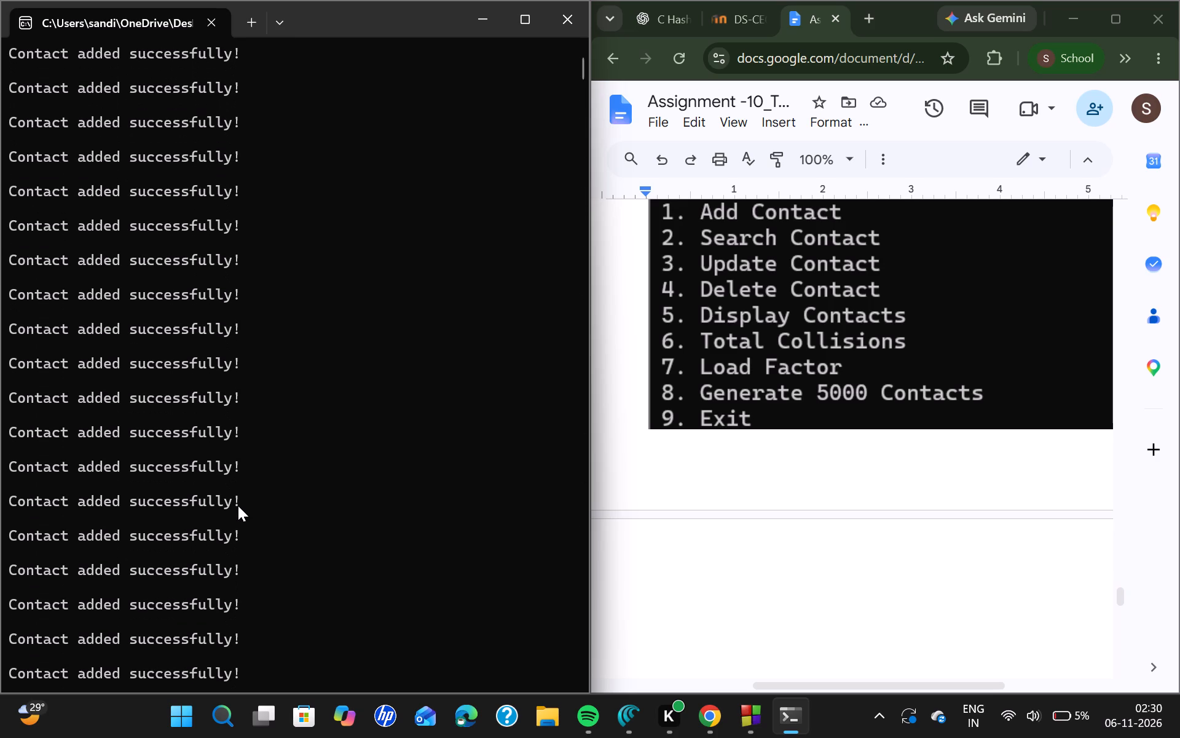
scroll(238, 506, "down", 18)
scroll(238, 506, "down", 20)
scroll(238, 506, "down", 9)
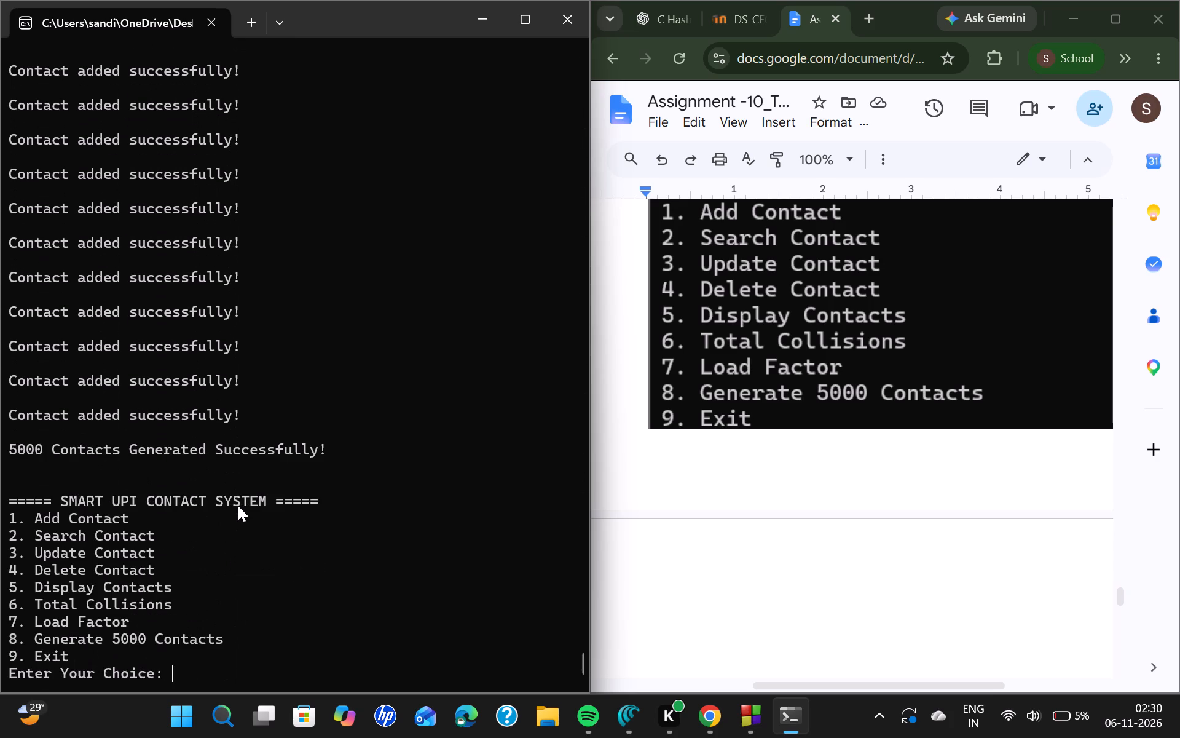
scroll(807, 489, "down", 2)
scroll(372, 536, "down", 2)
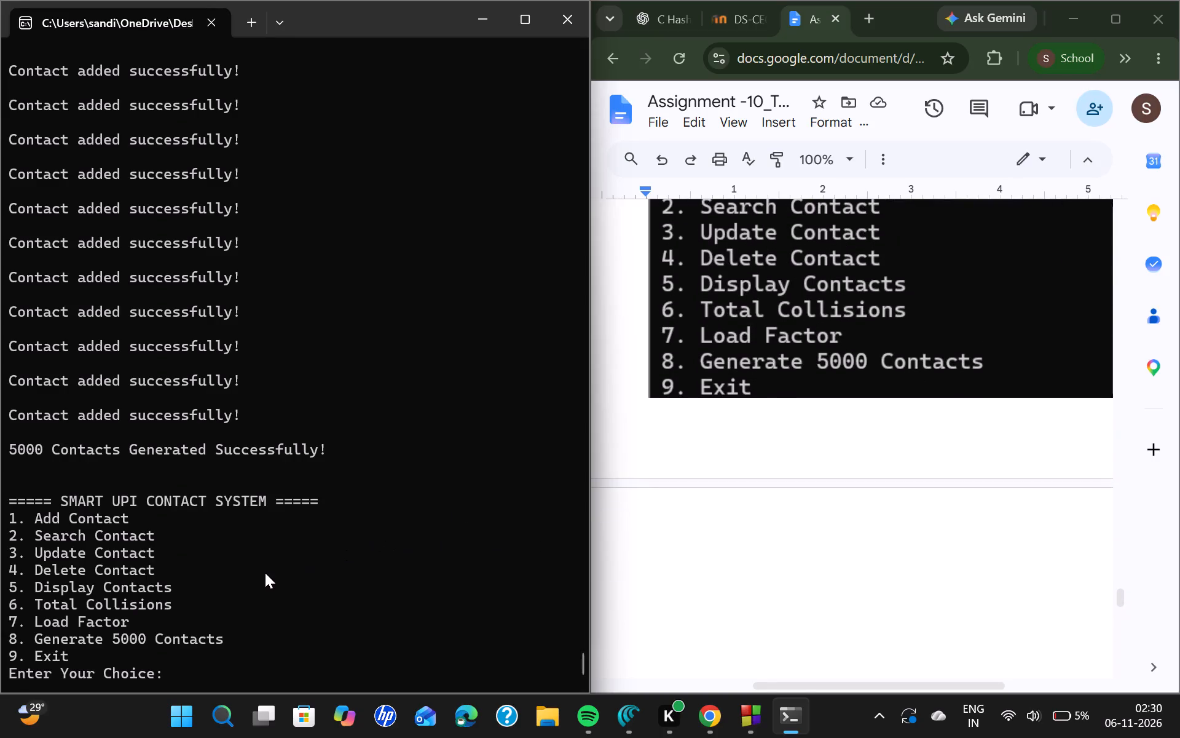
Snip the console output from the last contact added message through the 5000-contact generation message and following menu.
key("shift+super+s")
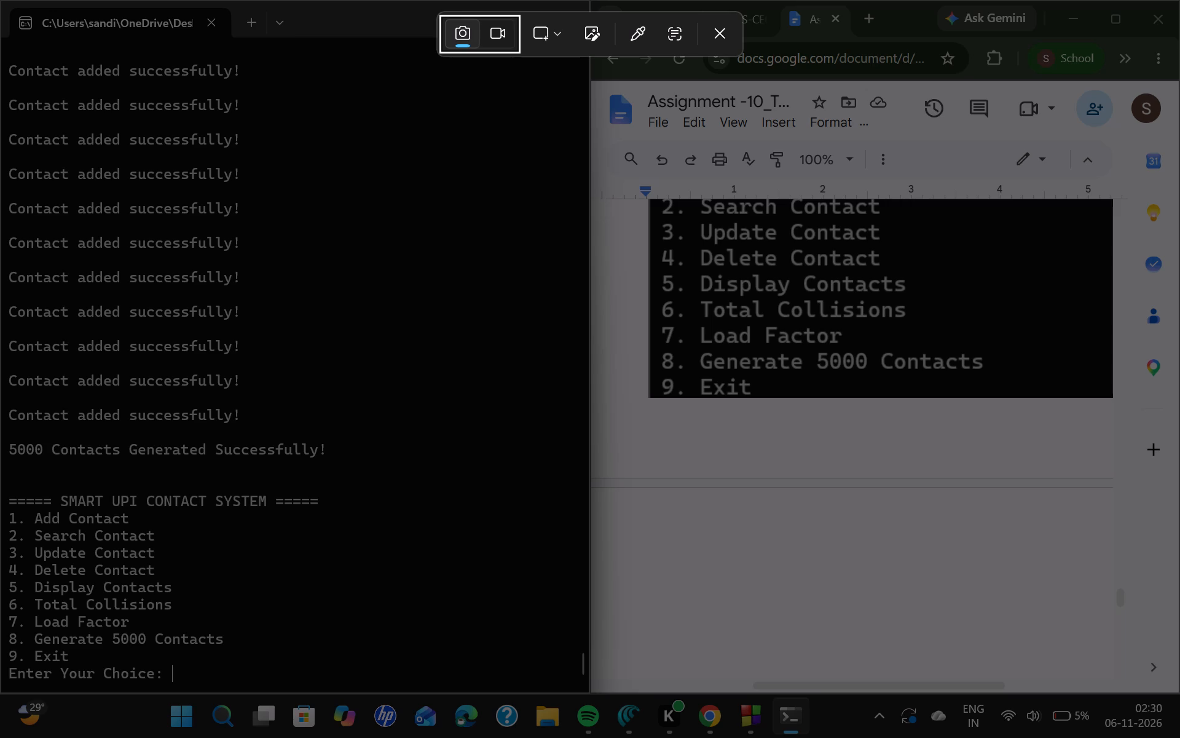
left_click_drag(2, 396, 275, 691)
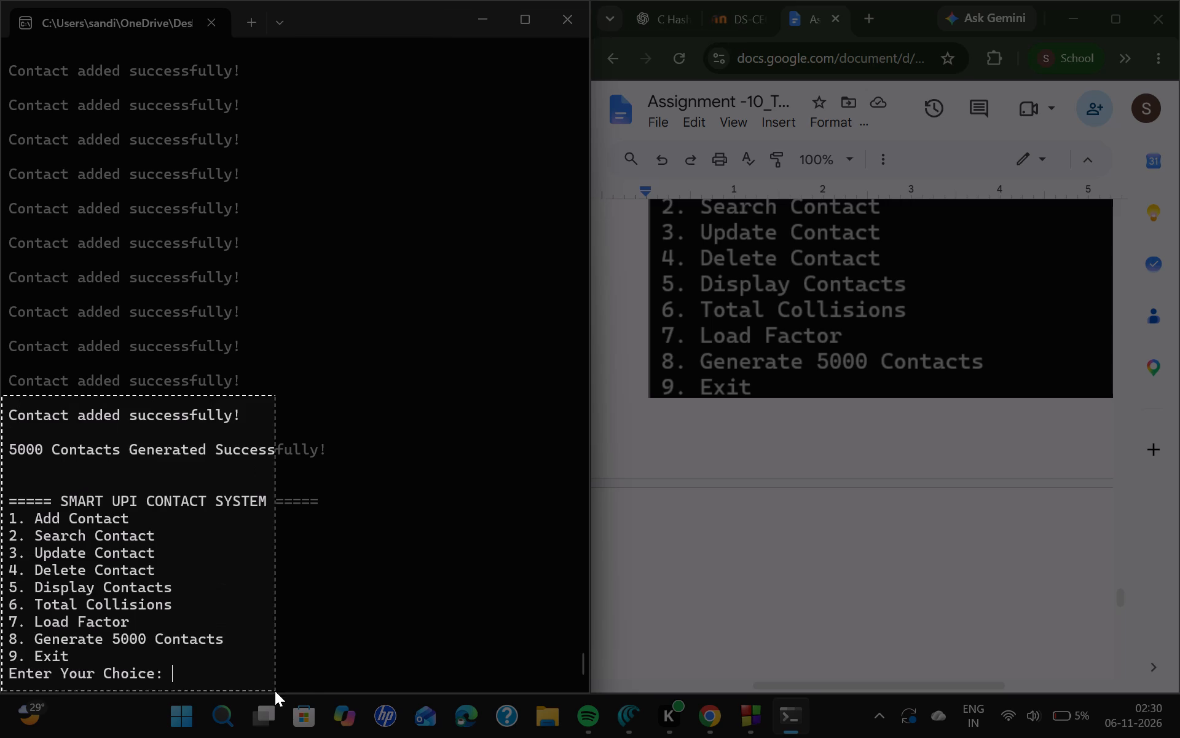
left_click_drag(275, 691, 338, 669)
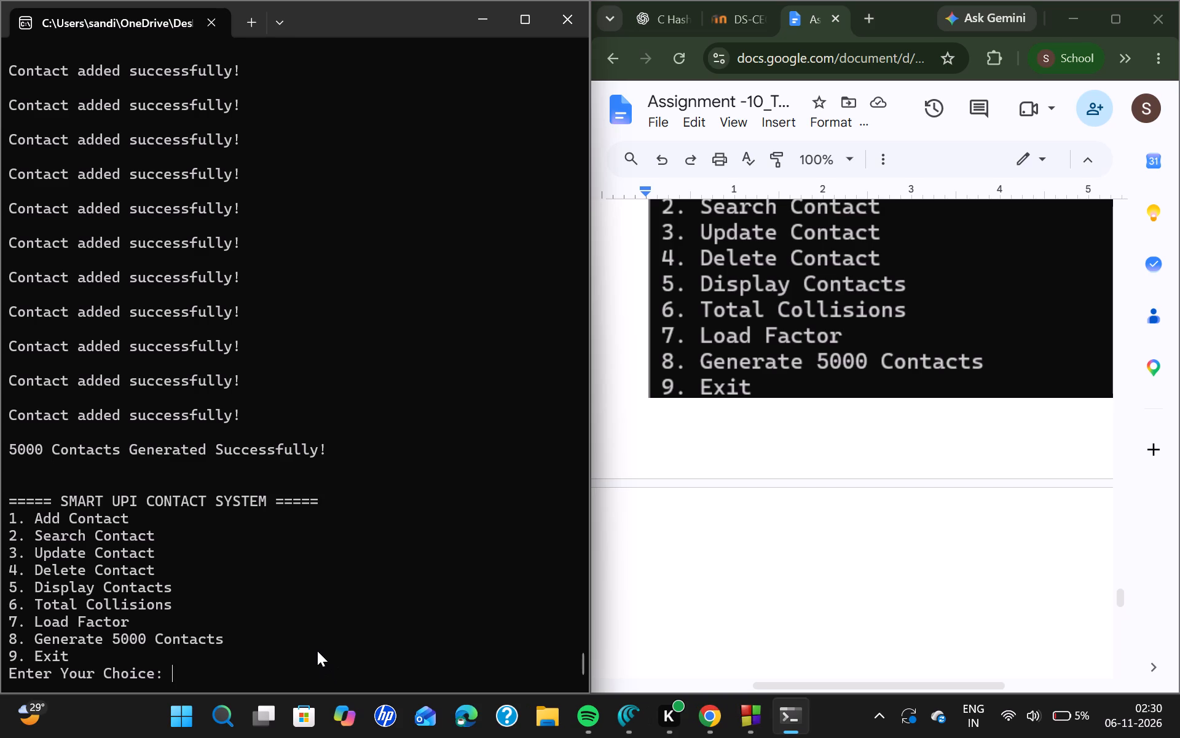
Run option 6, Total Collisions, and option 7, Load Factor, in the contact program.
key("6")
key("Return")
key("7")
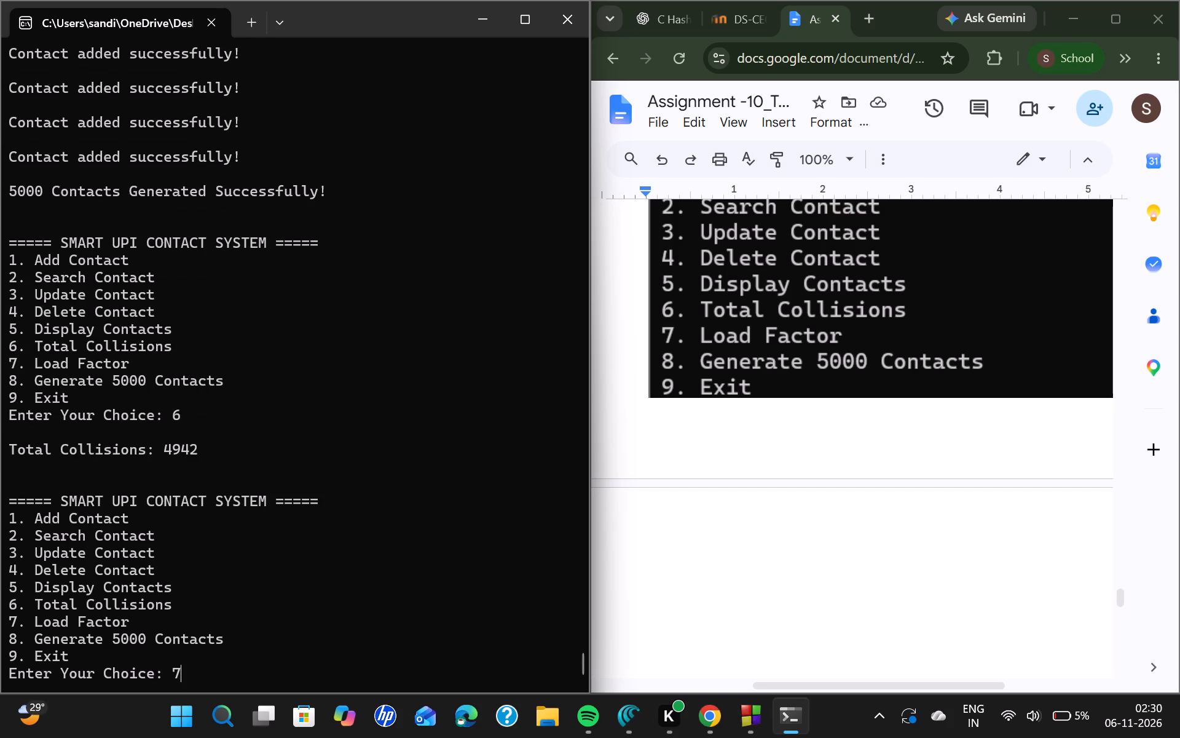
key("Return")
Snip the console output from the last contact added message through the load factor percentage, and paste it below the deletion image.
scroll(459, 399, "up", 1)
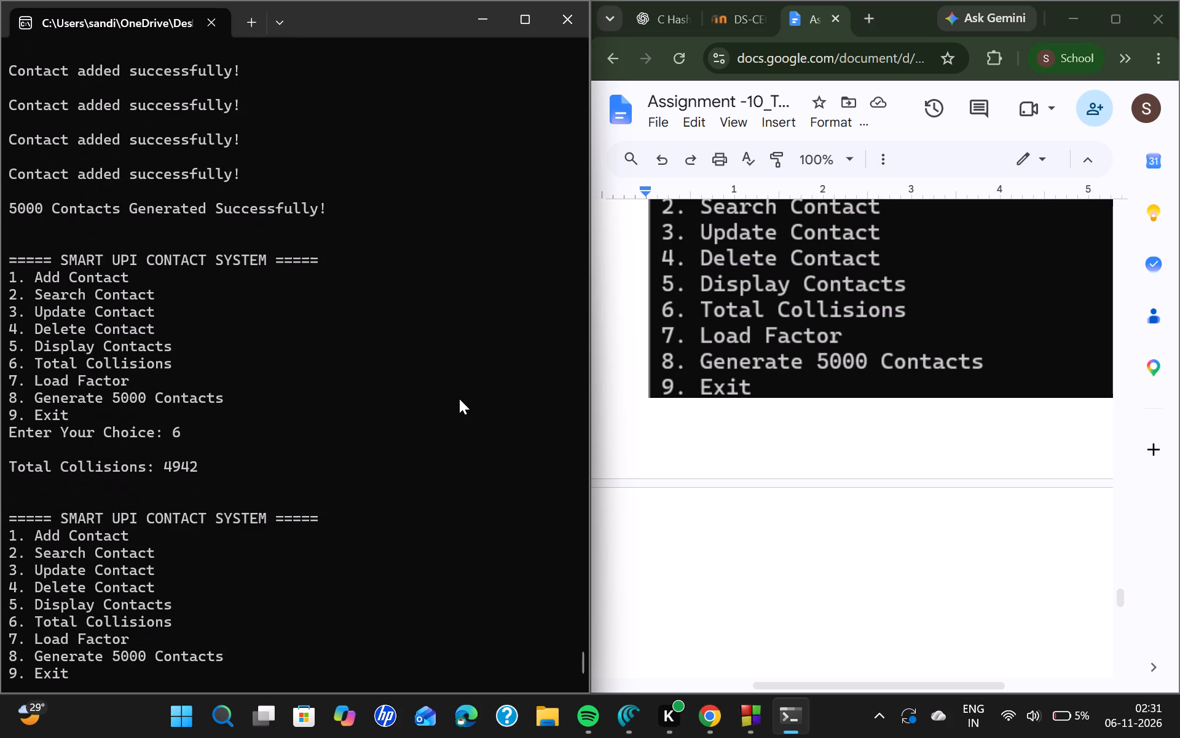
scroll(459, 399, "down", 1)
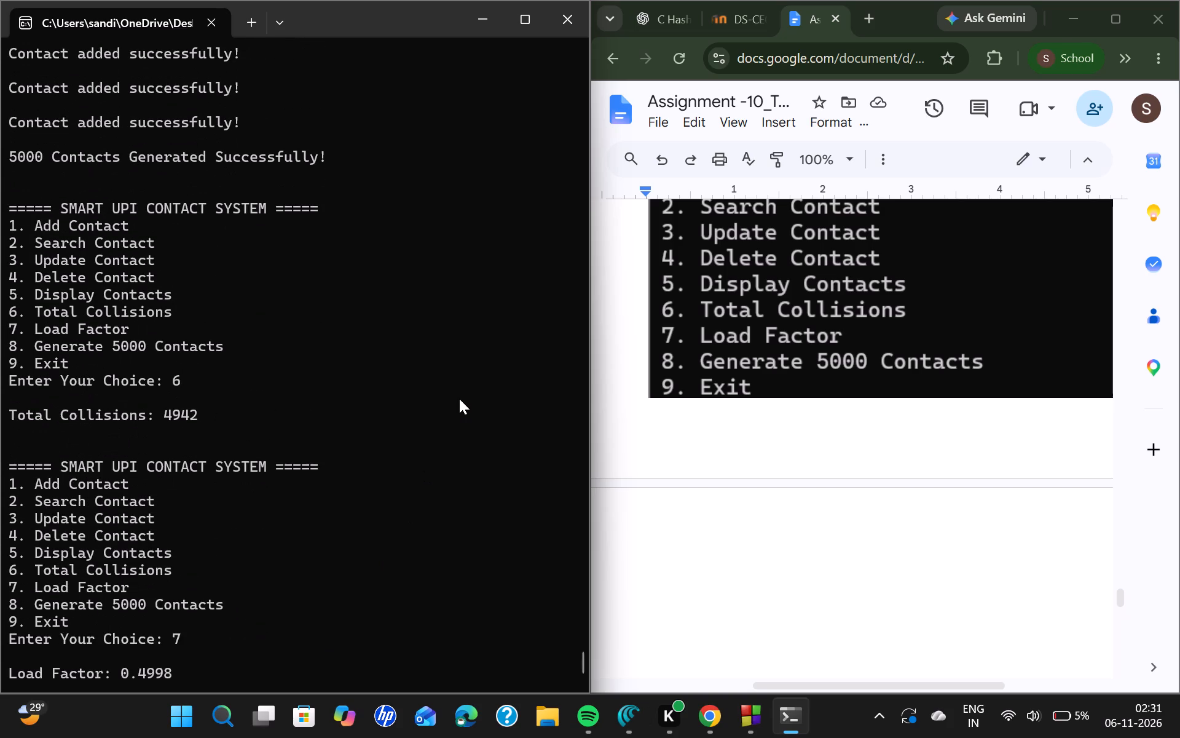
scroll(459, 399, "down", 1)
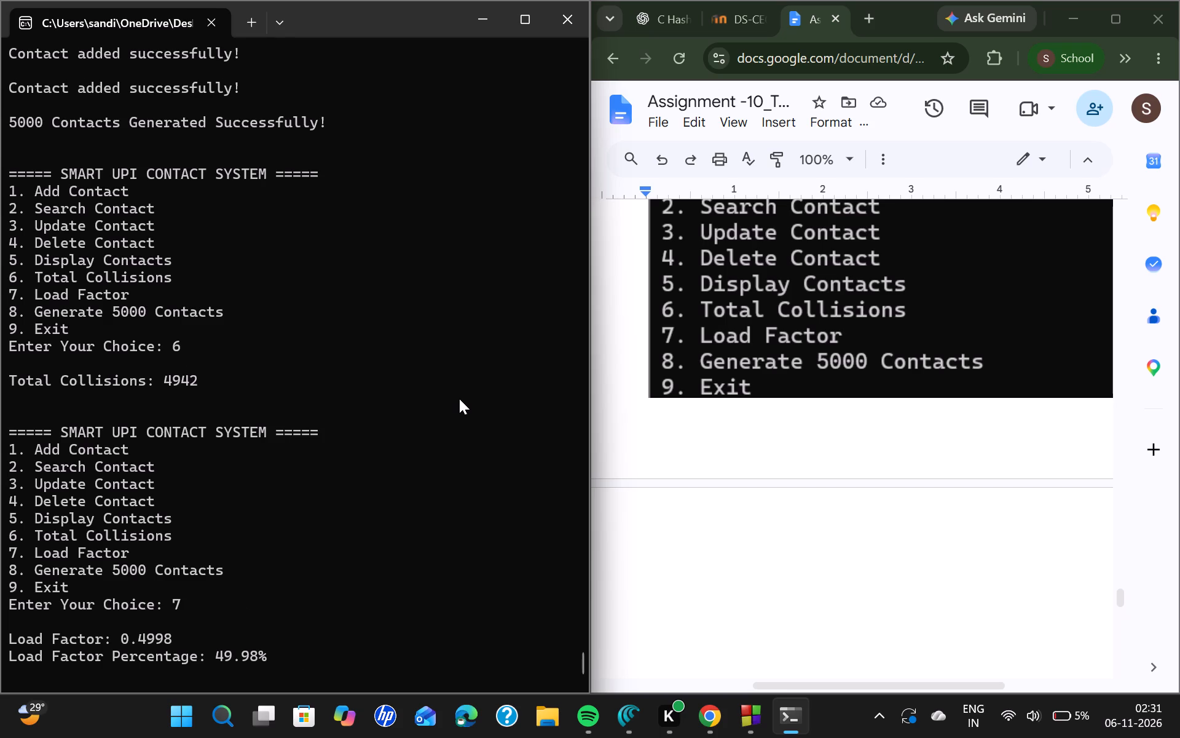
scroll(459, 399, "down", 3, "ctrl")
key("shift+super+s")
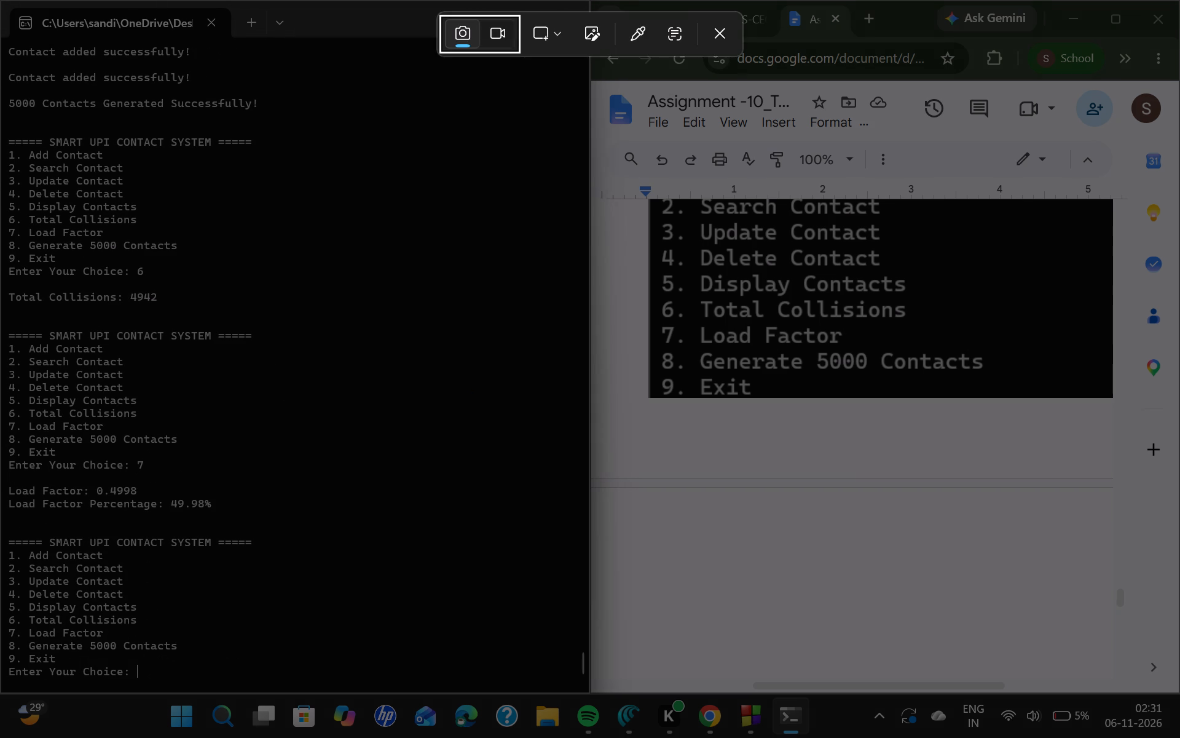
left_click_drag(0, 64, 92, 258)
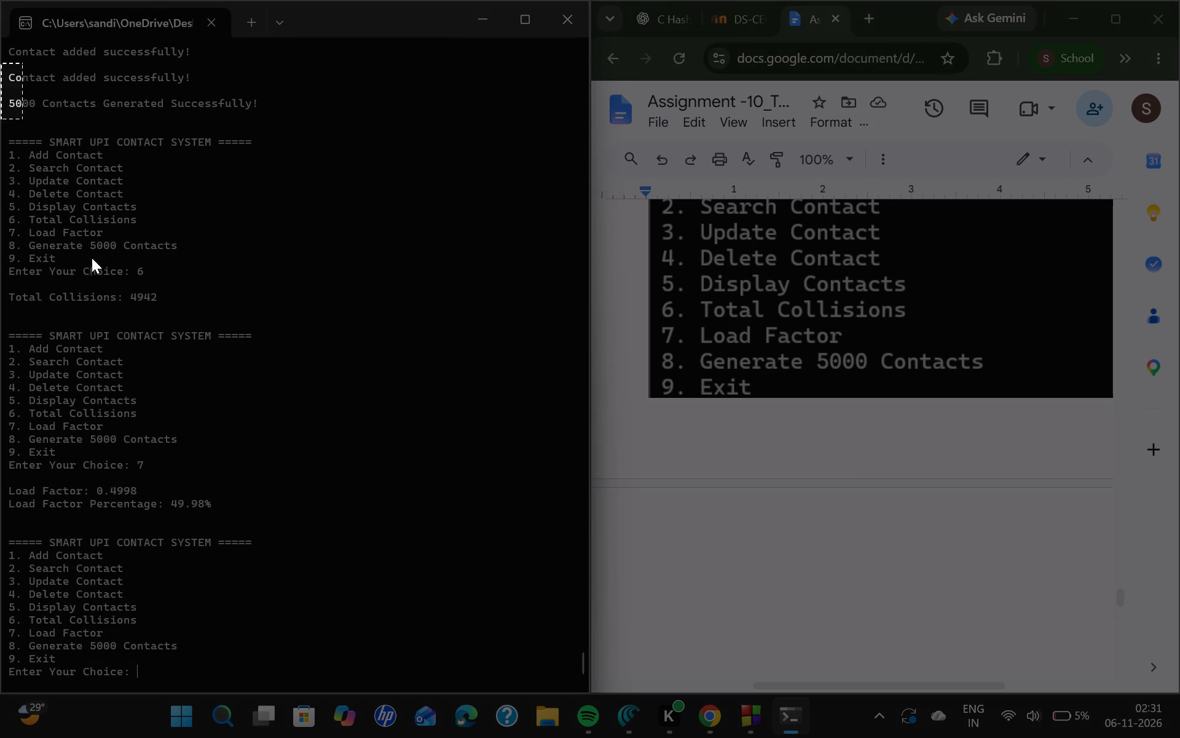
left_click_drag(92, 258, 290, 669)
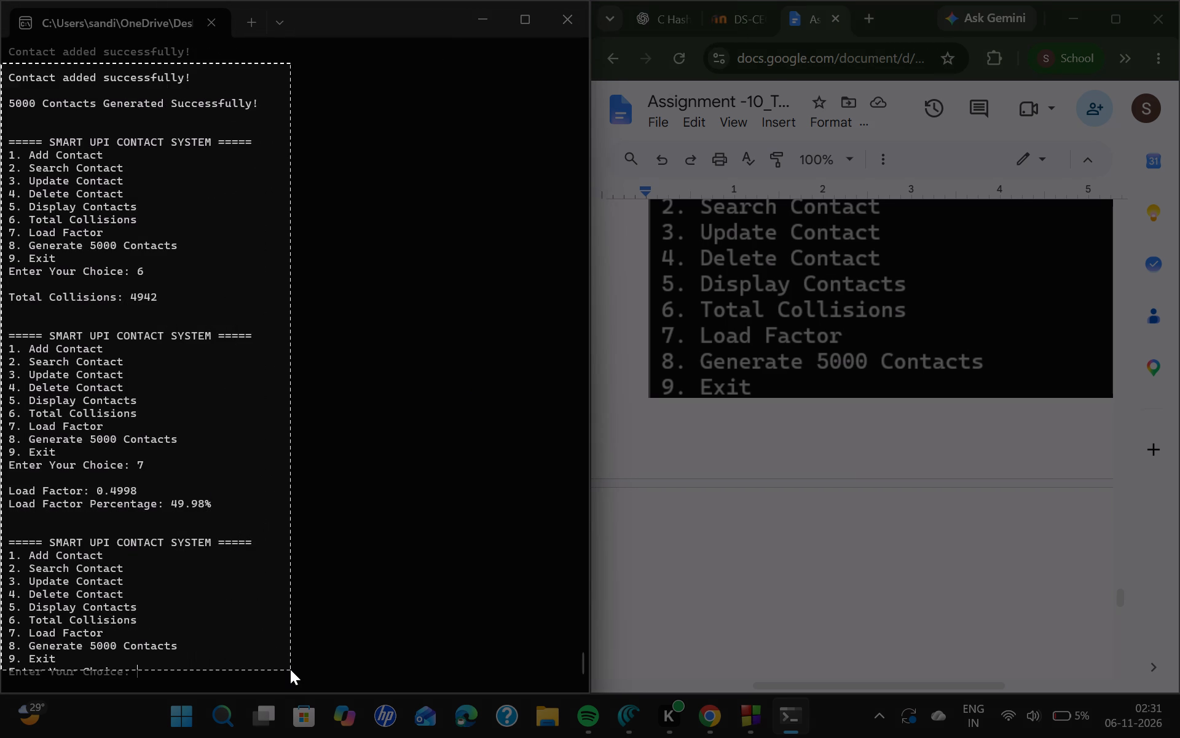
left_click_drag(290, 669, 294, 656)
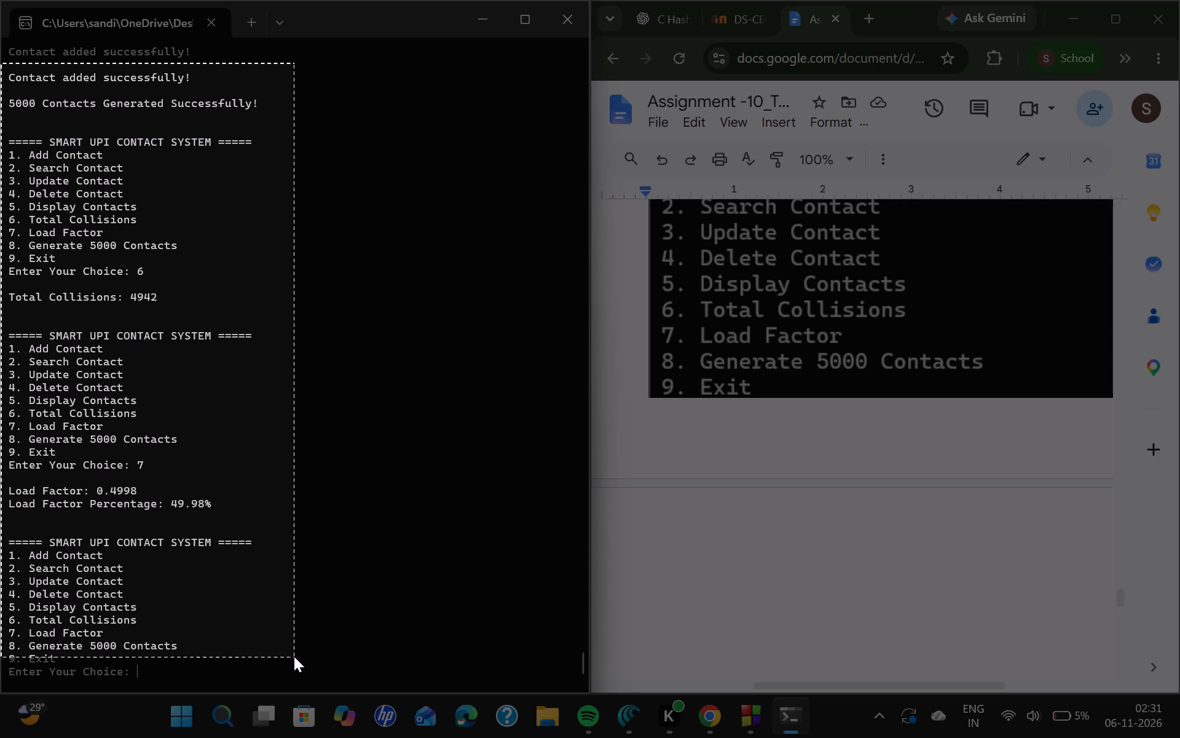
left_click_drag(294, 656, 270, 522)
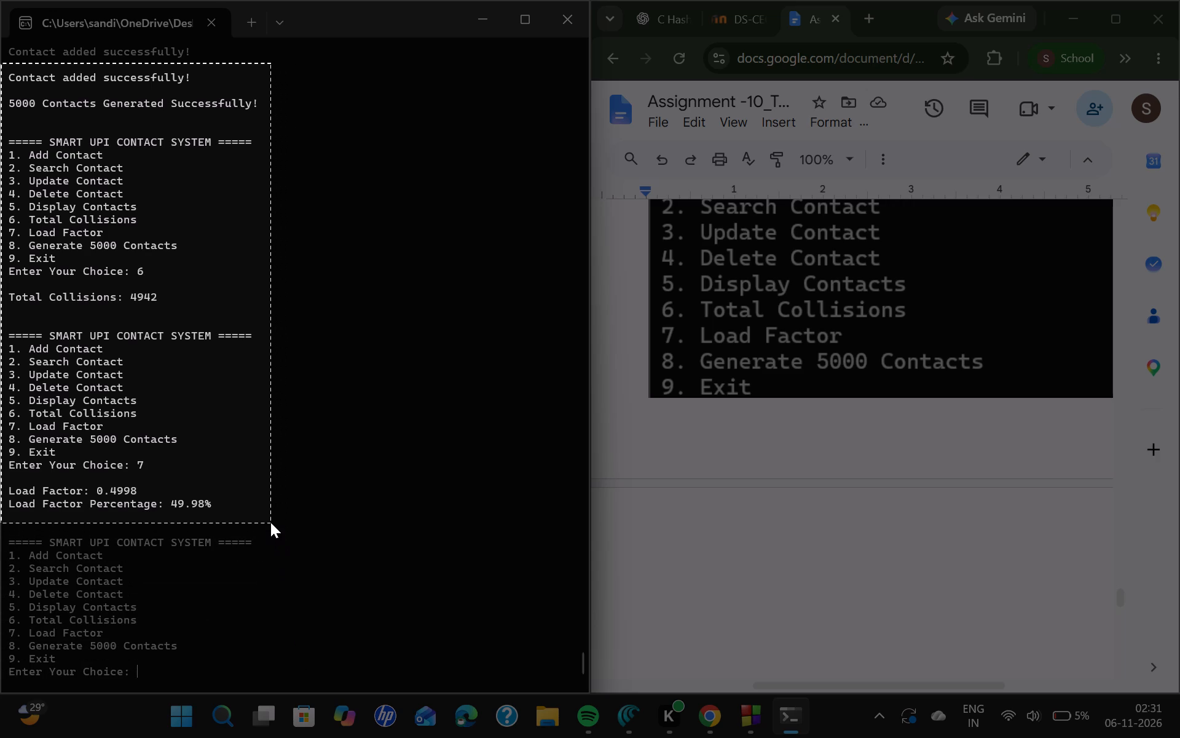
left_click_drag(270, 522, 270, 515)
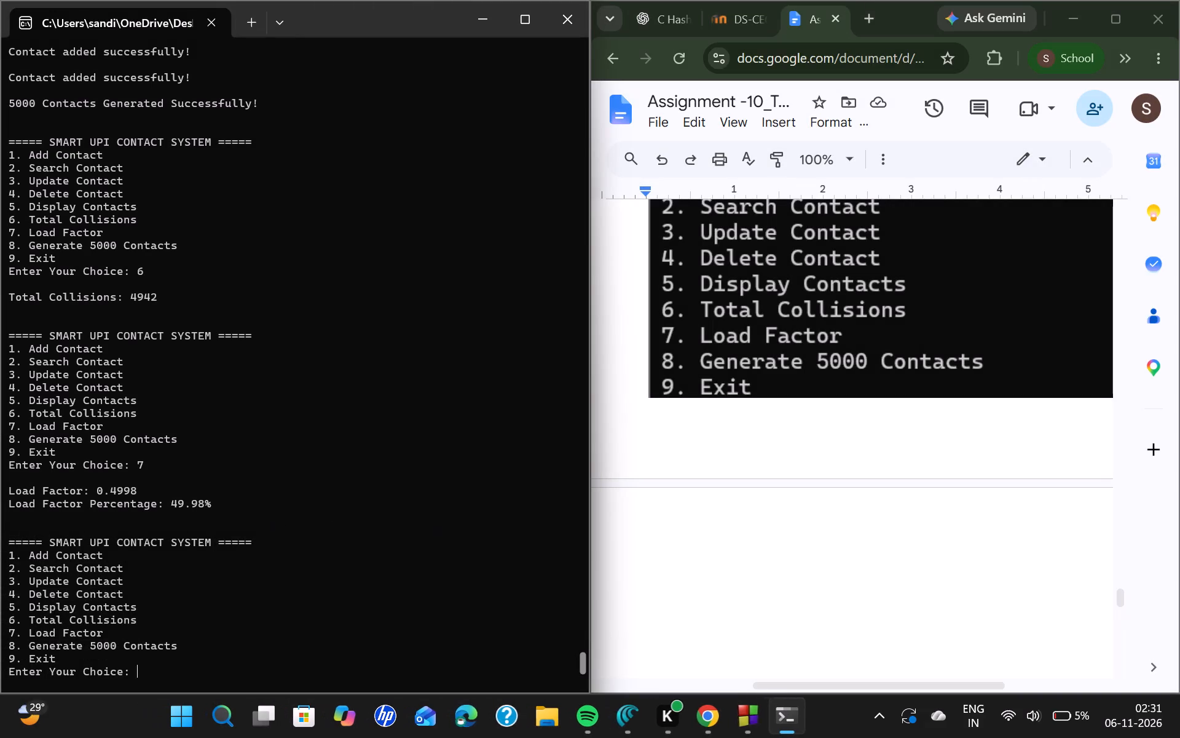
left_click(728, 532)
key("ctrl+v")
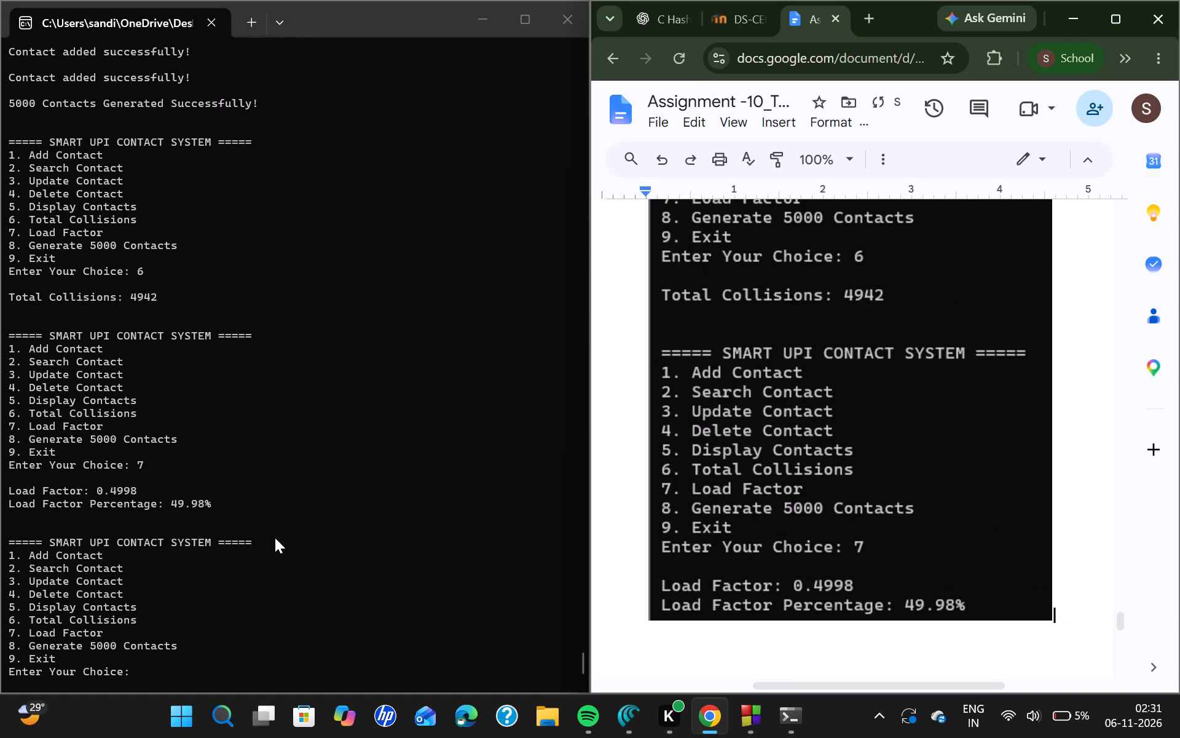
Exit the contact program with menu choice 9.
left_click(173, 668)
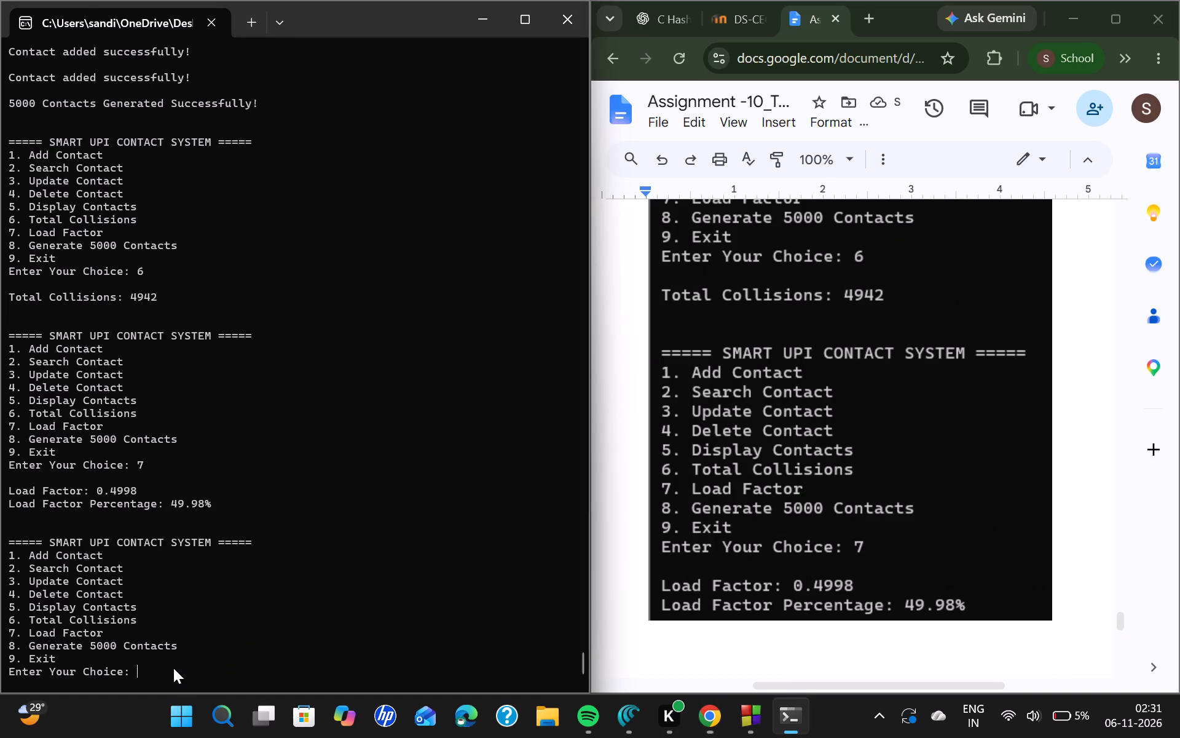
key("9")
key("Return")
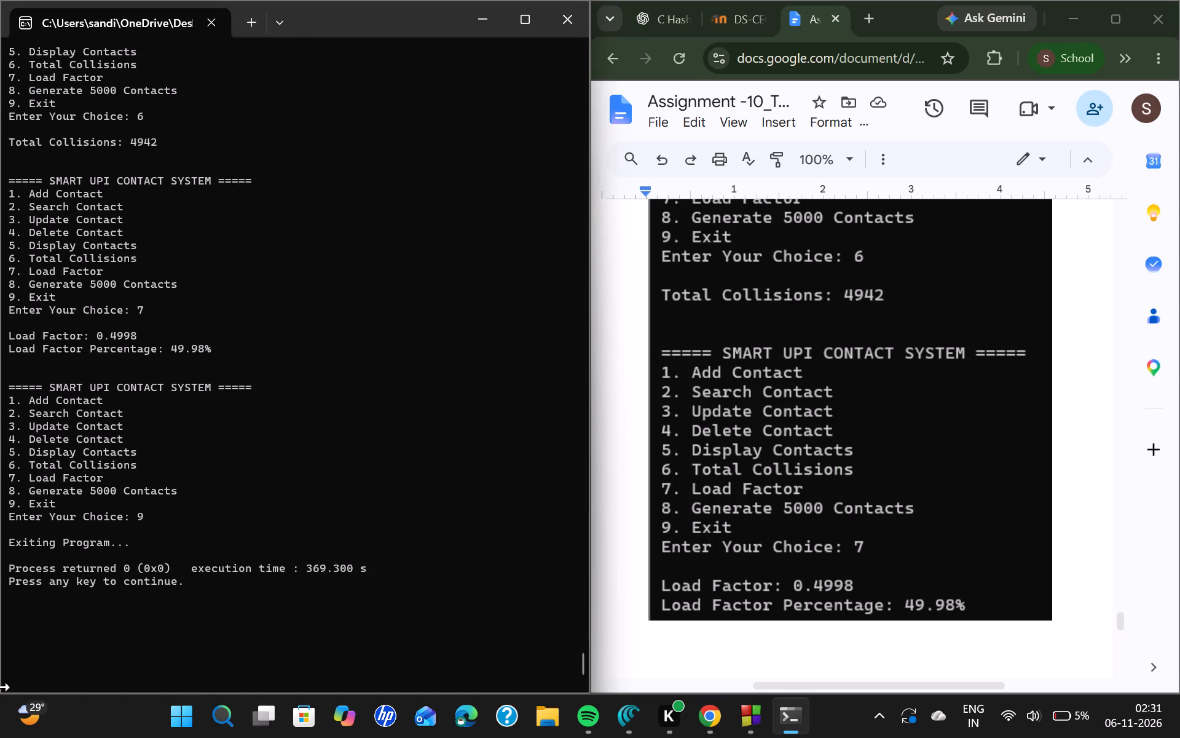
Snip the console output from the load factor lines through the program exit and paste it on a new line below the previous image.
key("shift+super+s")
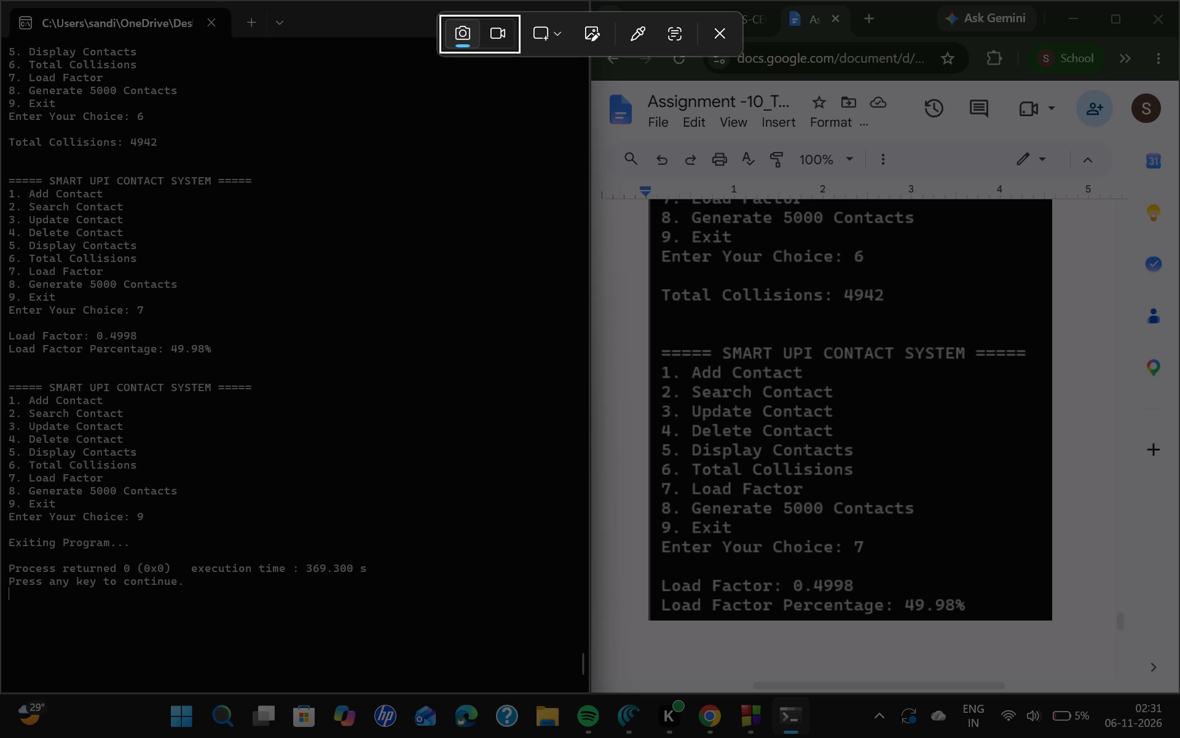
left_click_drag(2, 321, 243, 611)
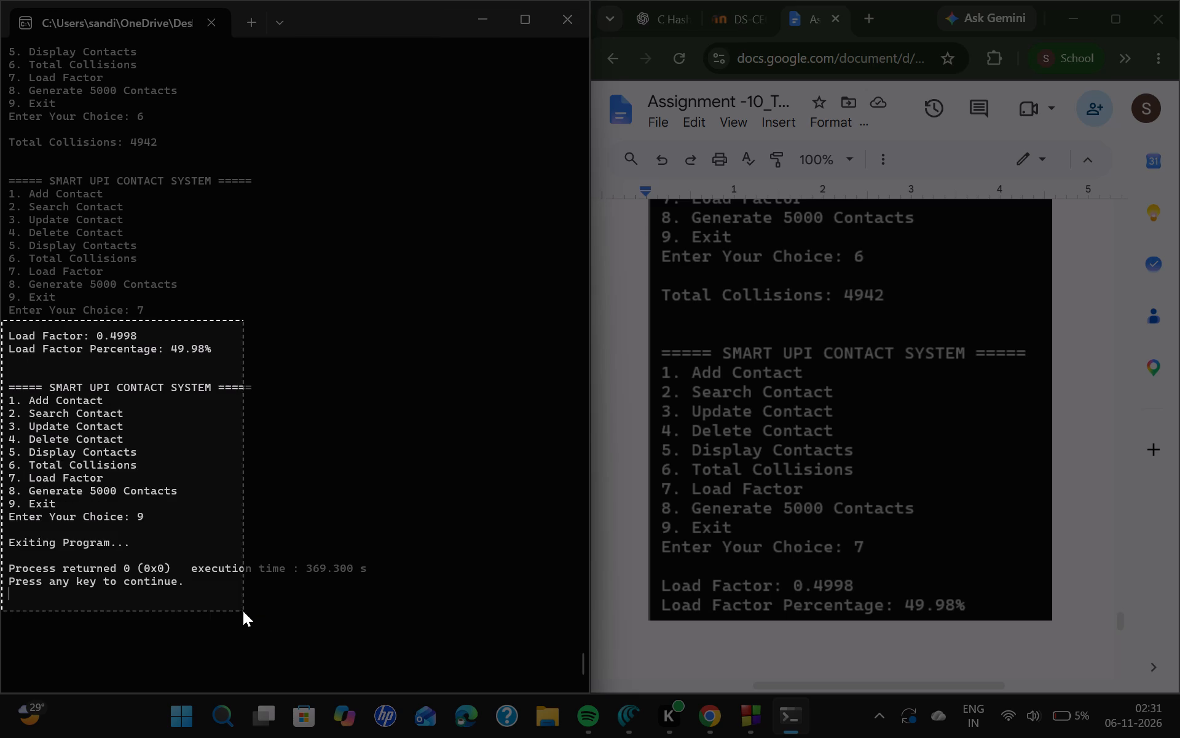
left_click_drag(243, 611, 371, 590)
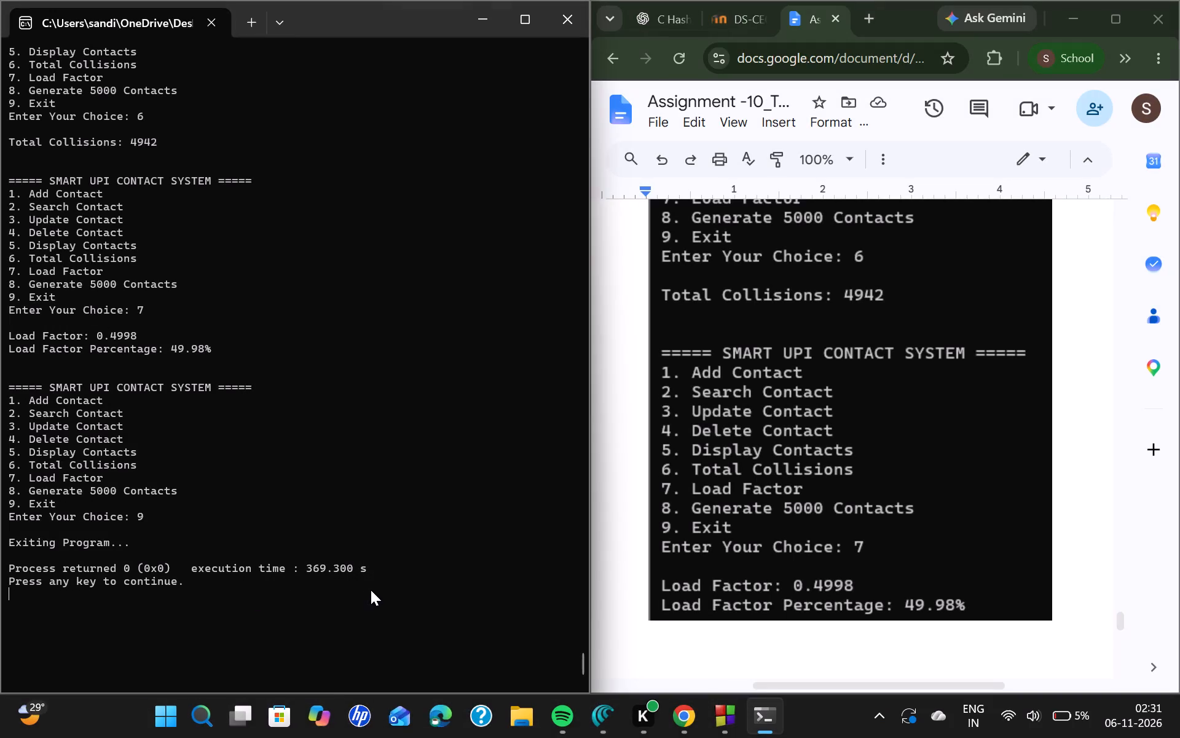
left_click(1078, 608)
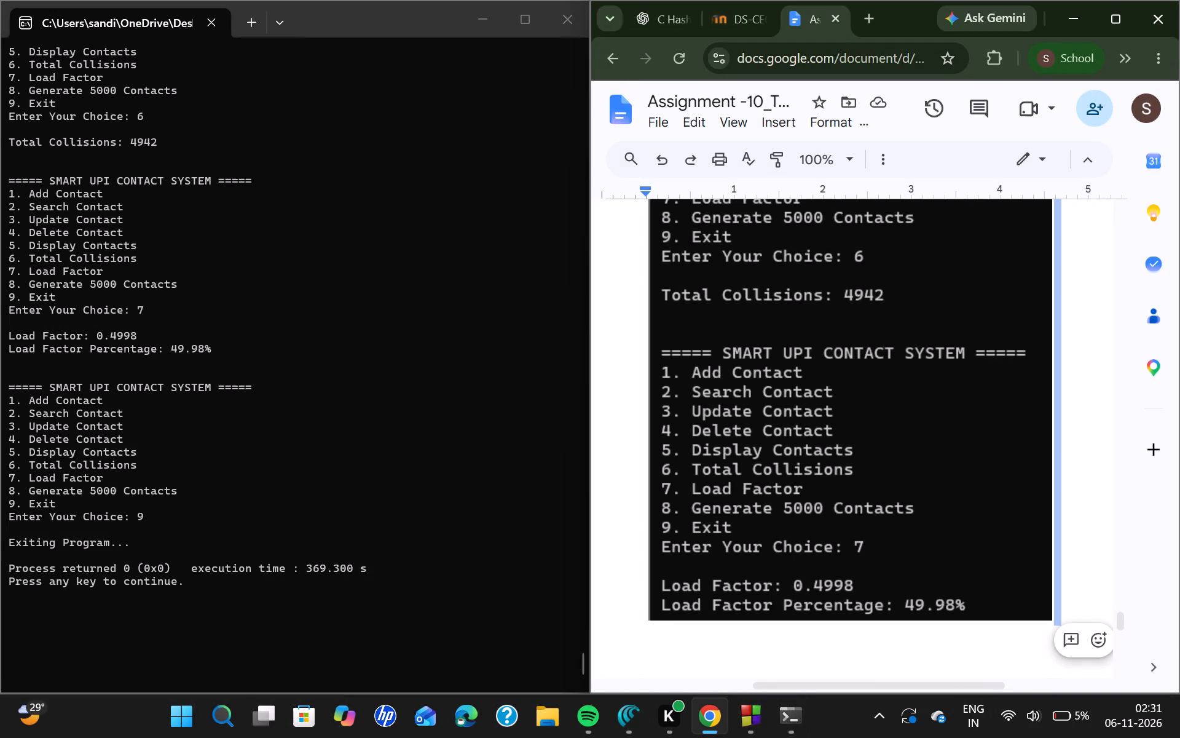
left_click(1078, 608)
key("Return")
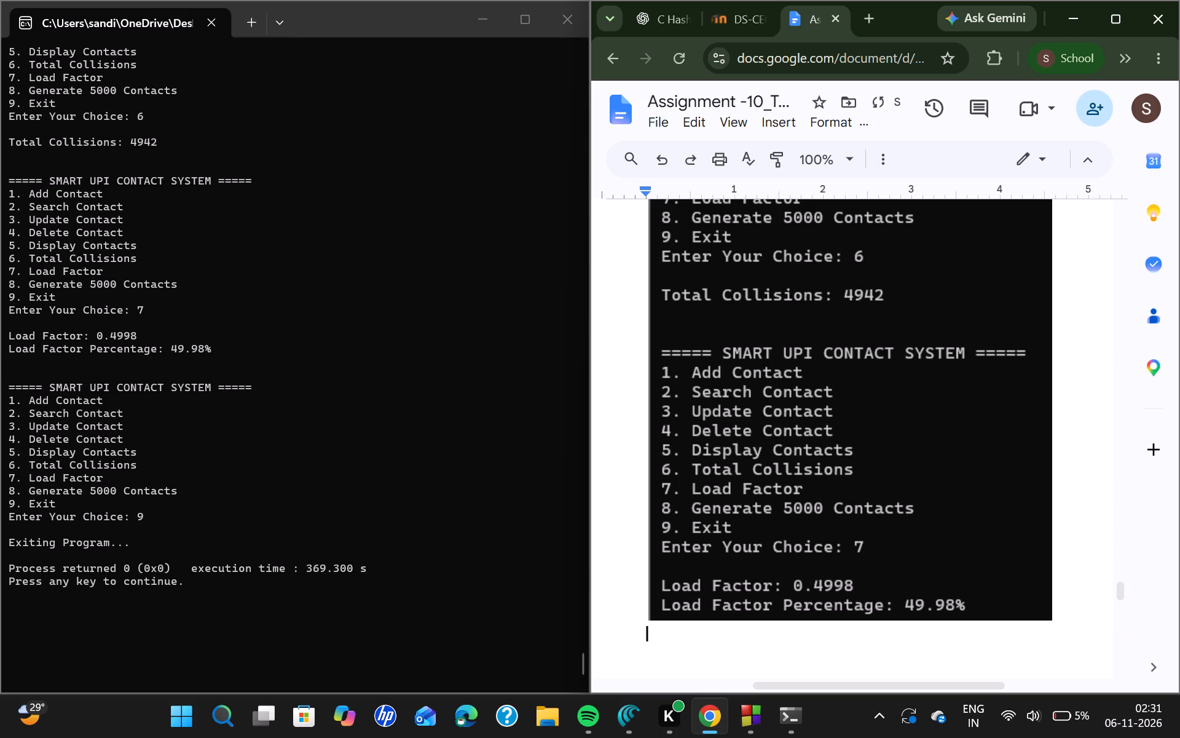
key("ctrl+v")
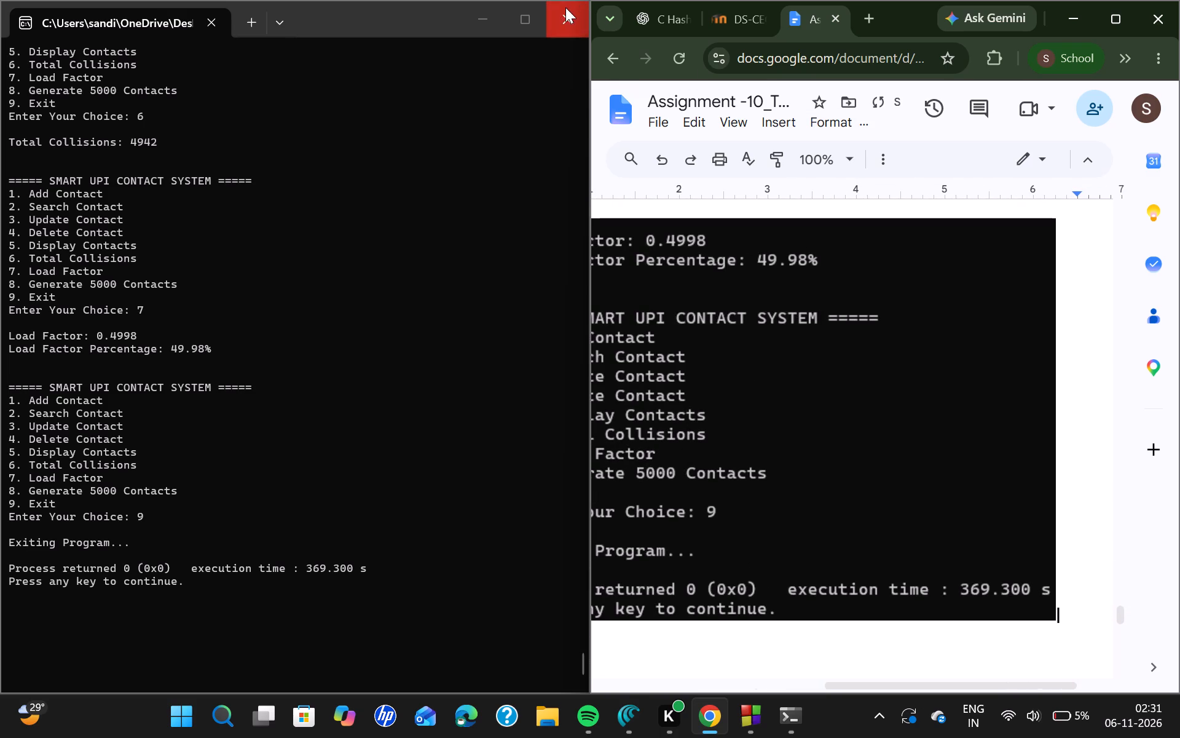
Close the finished program's console window and maximize the browser window with the assignment document.
left_click(565, 7)
left_click(1101, 15)
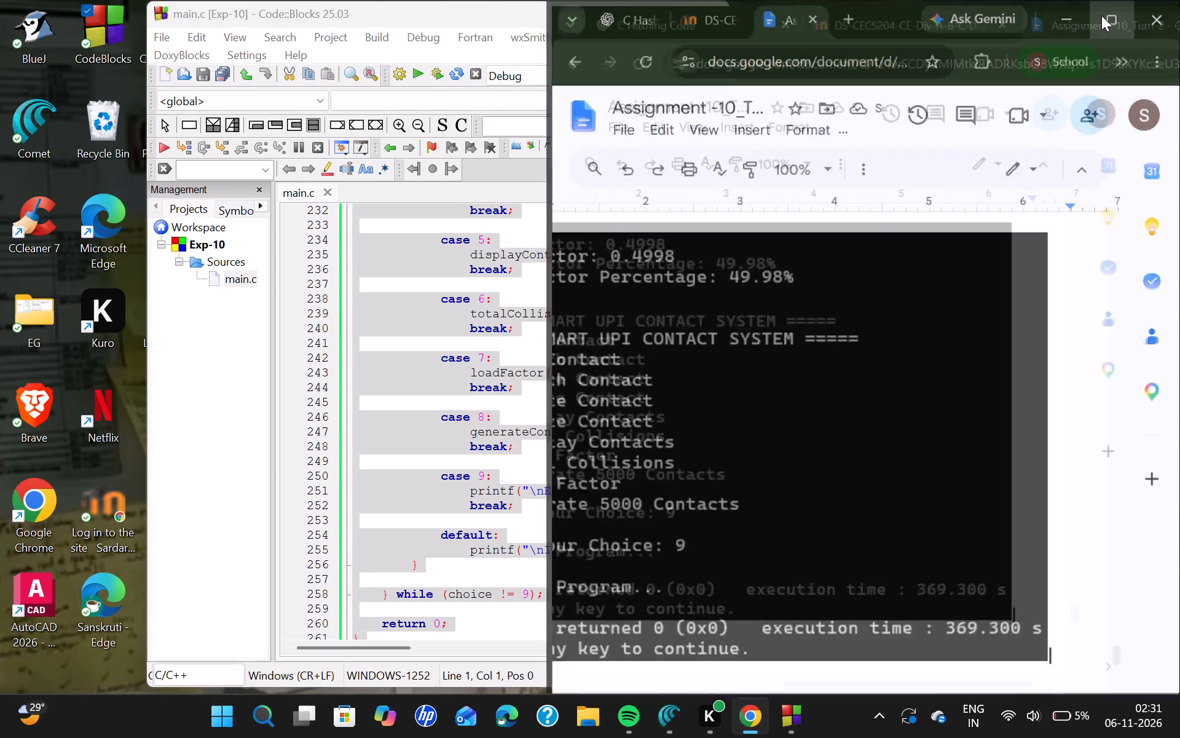
Shrink the pasted program exit image proportionally to about 5 inches wide.
scroll(594, 414, "up", 1)
left_click_drag(594, 414, 839, 569)
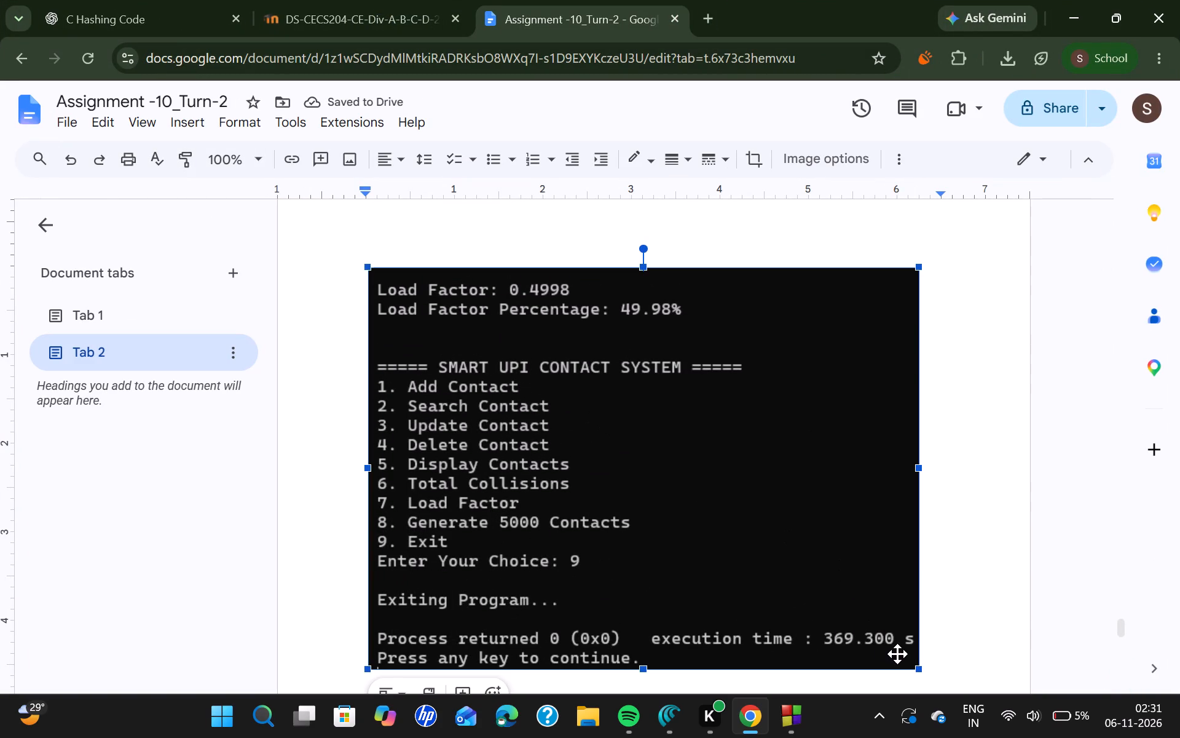
left_click_drag(916, 669, 801, 549)
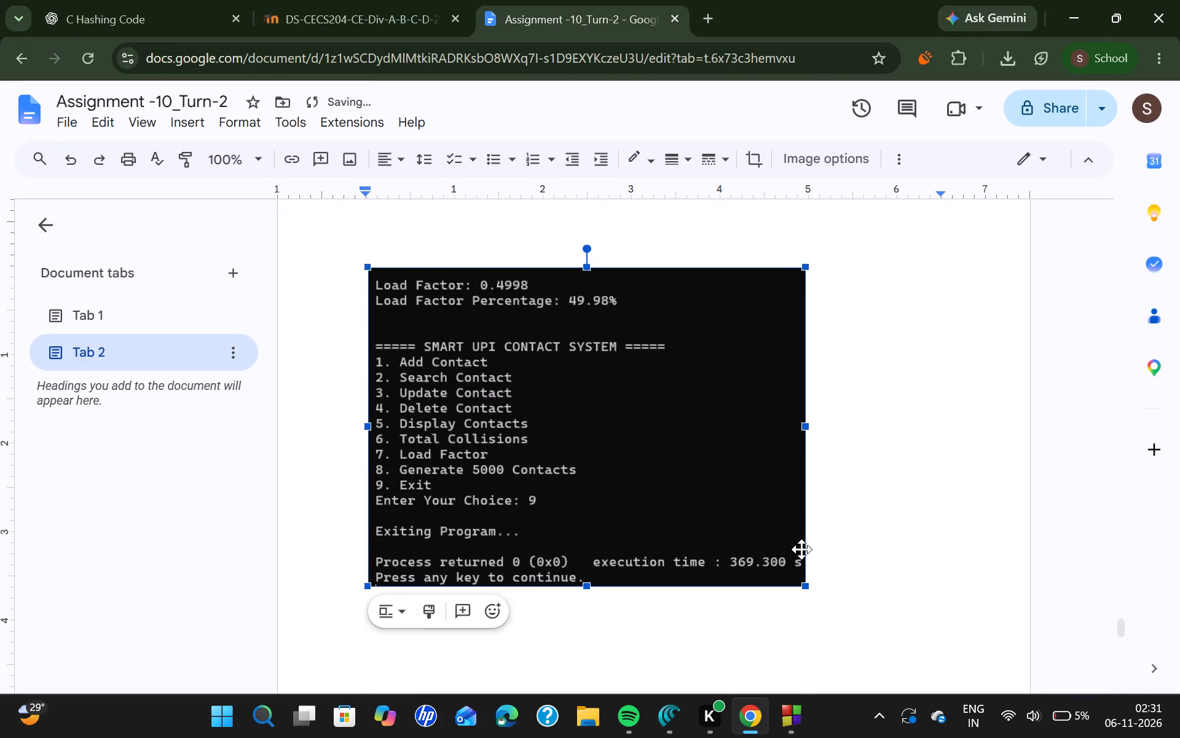
Shrink the total collisions and load factor image to about 4.2 inches wide and compress its height to about 5.9 inches.
scroll(801, 549, "up", 4)
left_click(725, 493)
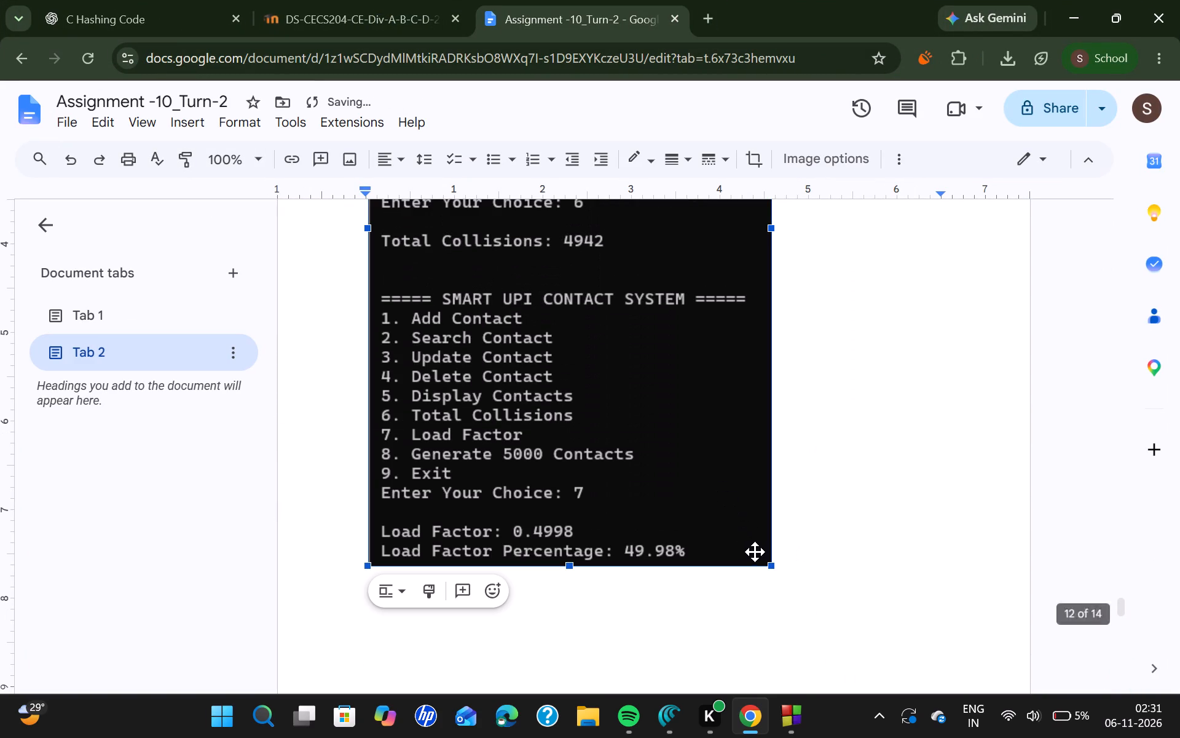
left_click_drag(769, 565, 732, 443)
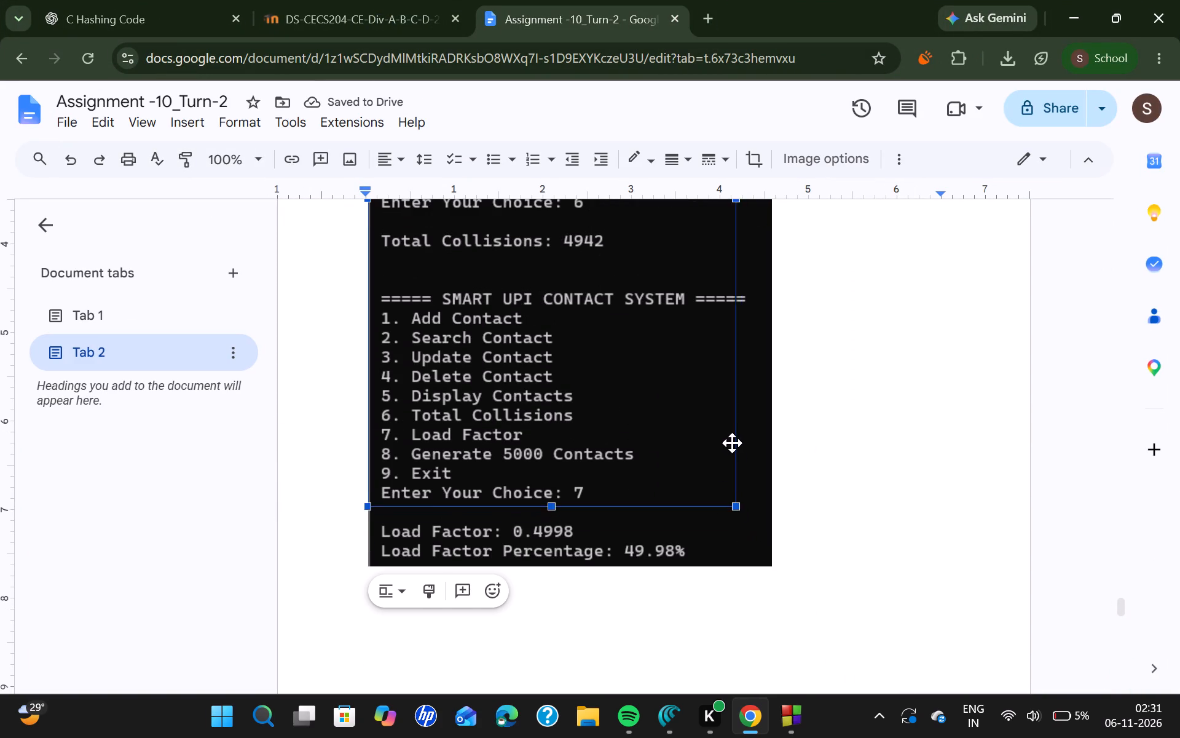
left_click_drag(732, 443, 732, 442)
scroll(732, 442, "up", 2)
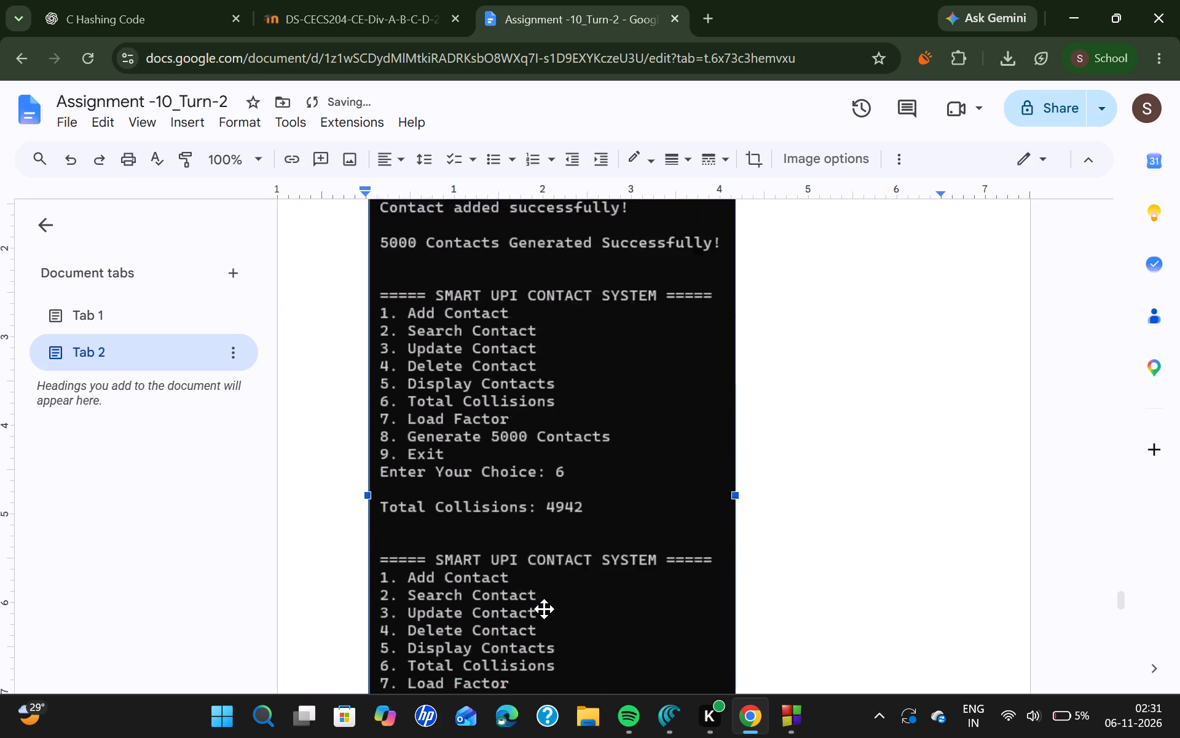
scroll(546, 617, "down", 1)
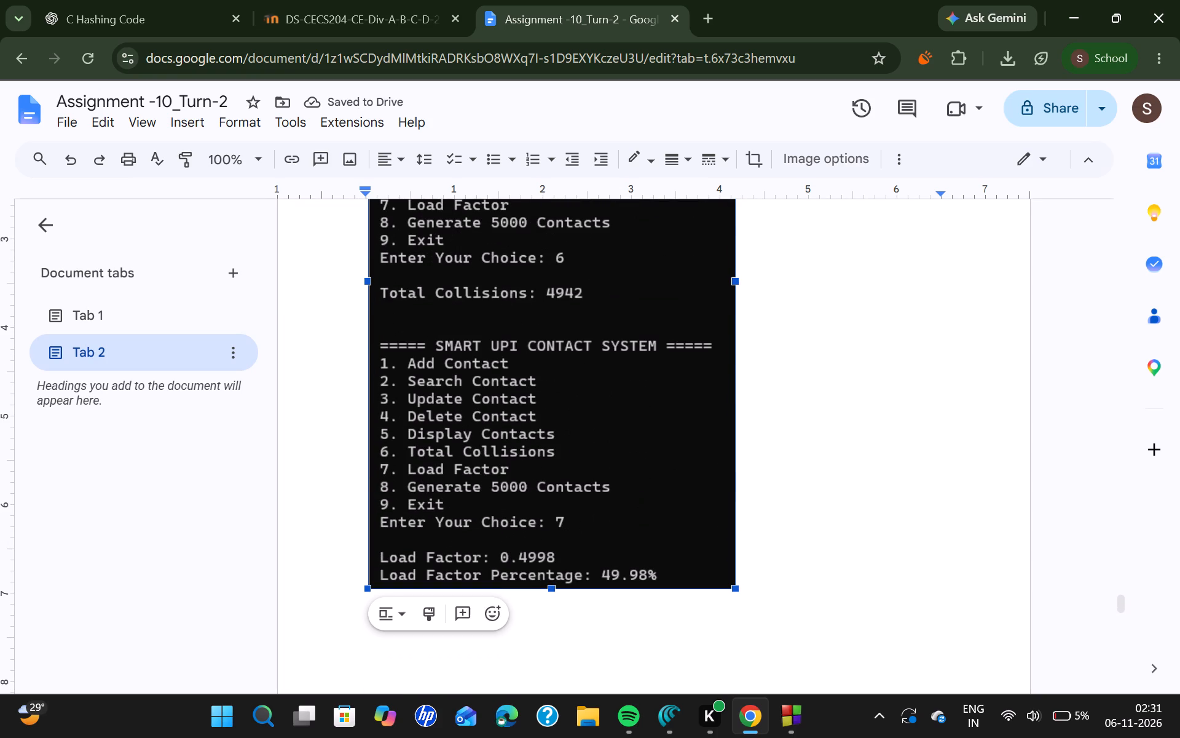
left_click_drag(549, 584, 549, 491)
Shrink the program exit image proportionally to about 4.3 inches wide.
scroll(549, 491, "up", 2)
scroll(549, 491, "down", 1)
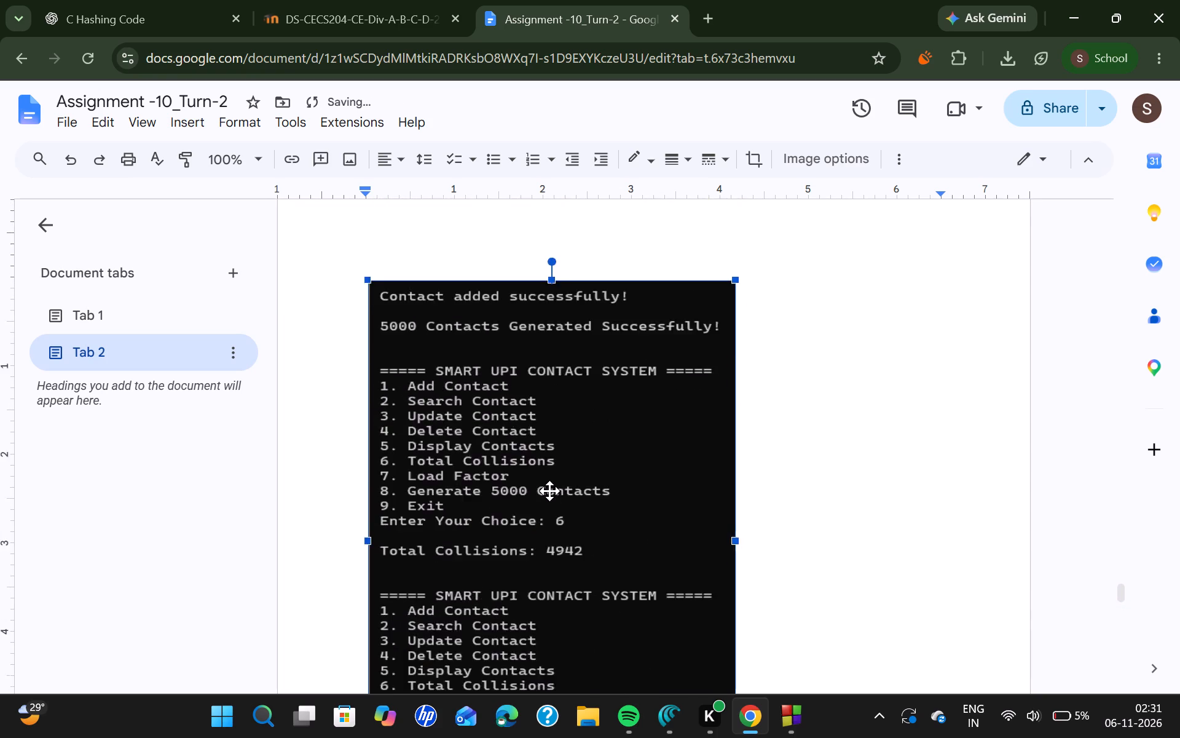
scroll(549, 491, "down", 2)
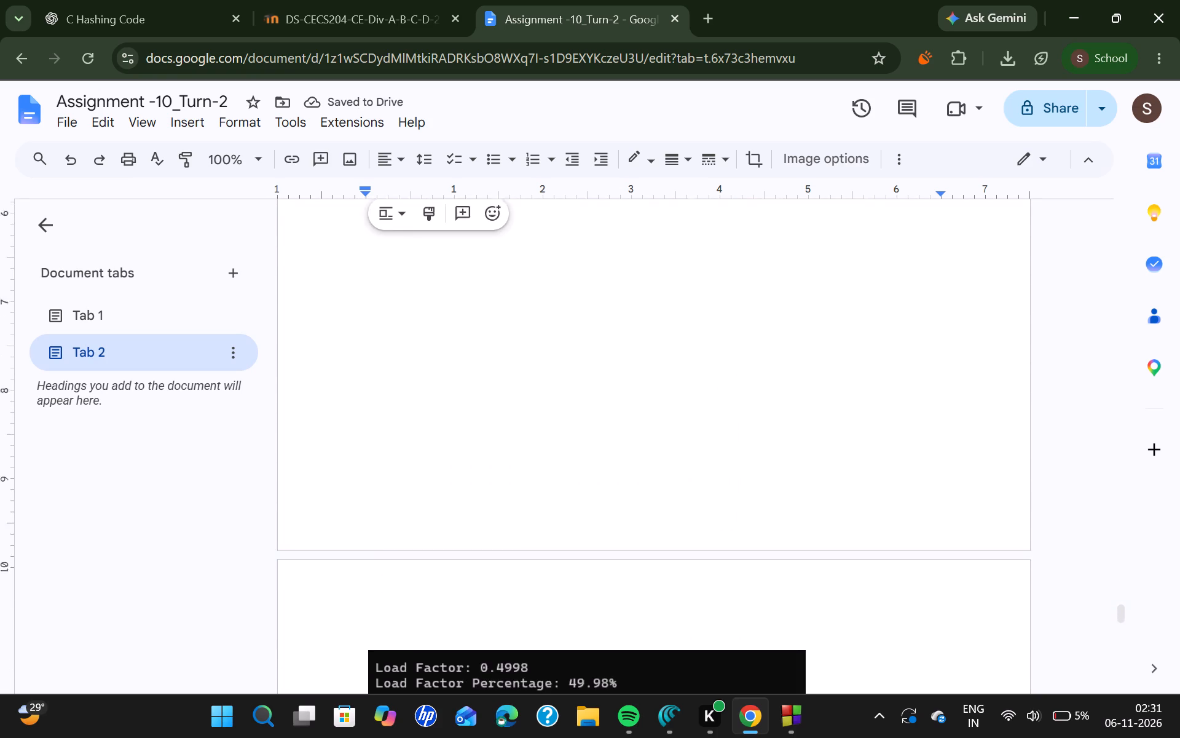
scroll(553, 531, "down", 4)
left_click_drag(586, 416, 805, 574)
left_click_drag(805, 574, 760, 542)
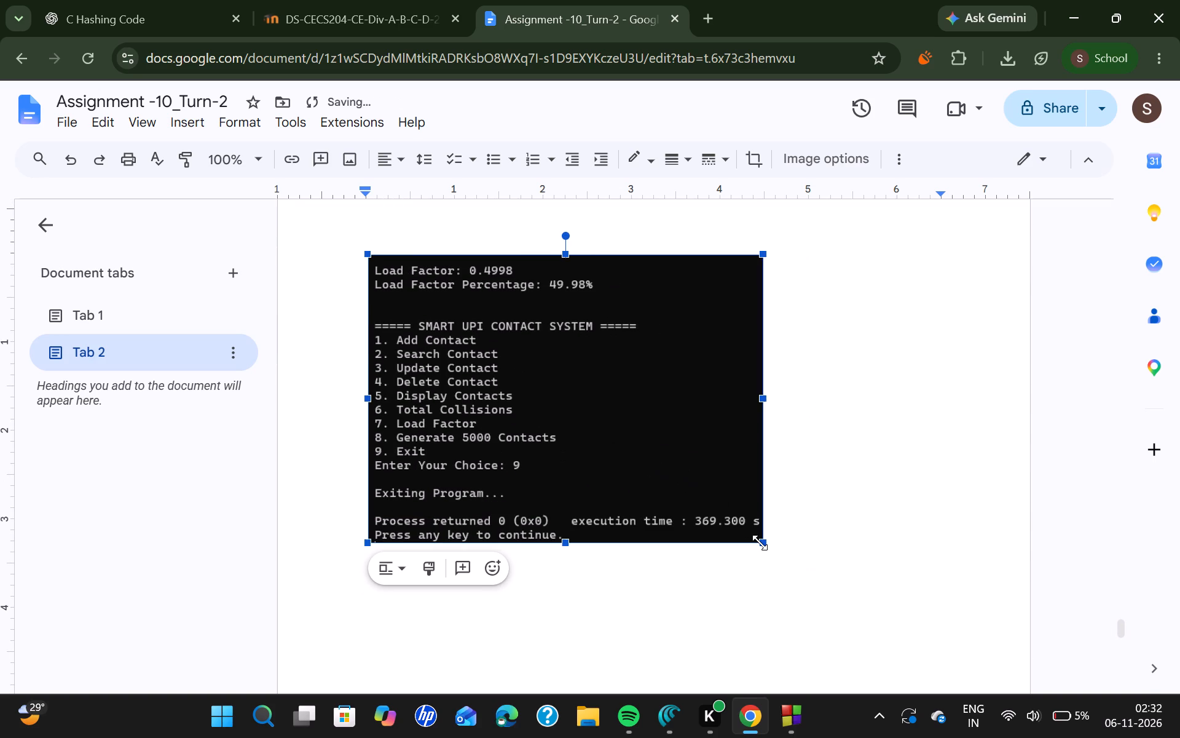
left_click(764, 547)
left_click_drag(763, 543, 747, 523)
Compress the total collisions and load factor image to about 5.5 inches tall, keeping its width.
scroll(747, 523, "up", 4)
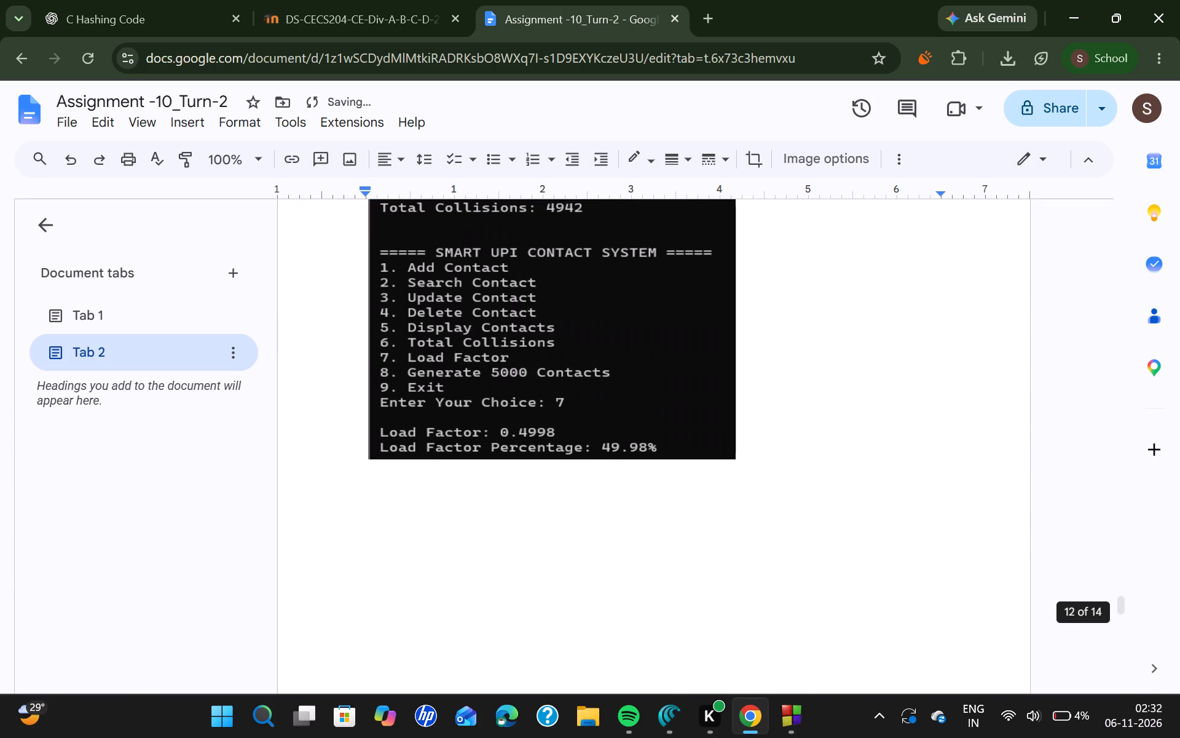
left_click_drag(677, 437, 551, 460)
left_click_drag(551, 460, 548, 421)
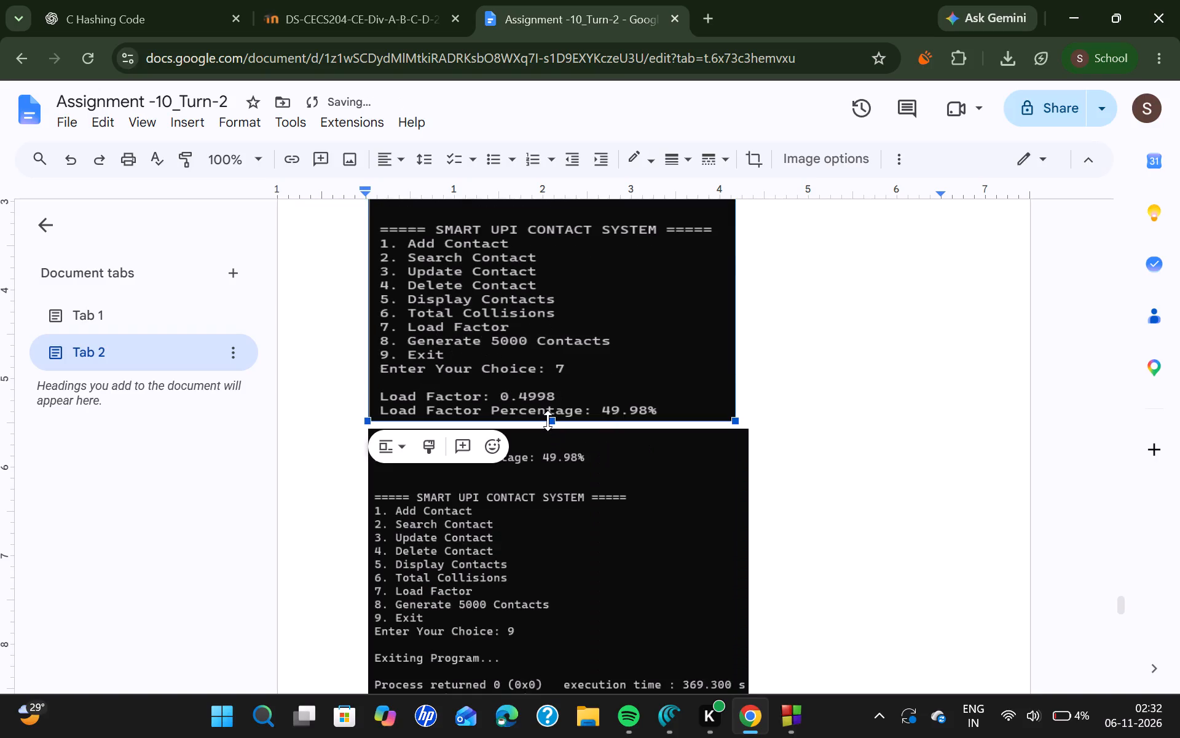
Shrink the delete contact image (menu choice 4) proportionally to about 4.5 inches wide.
scroll(548, 421, "up", 6)
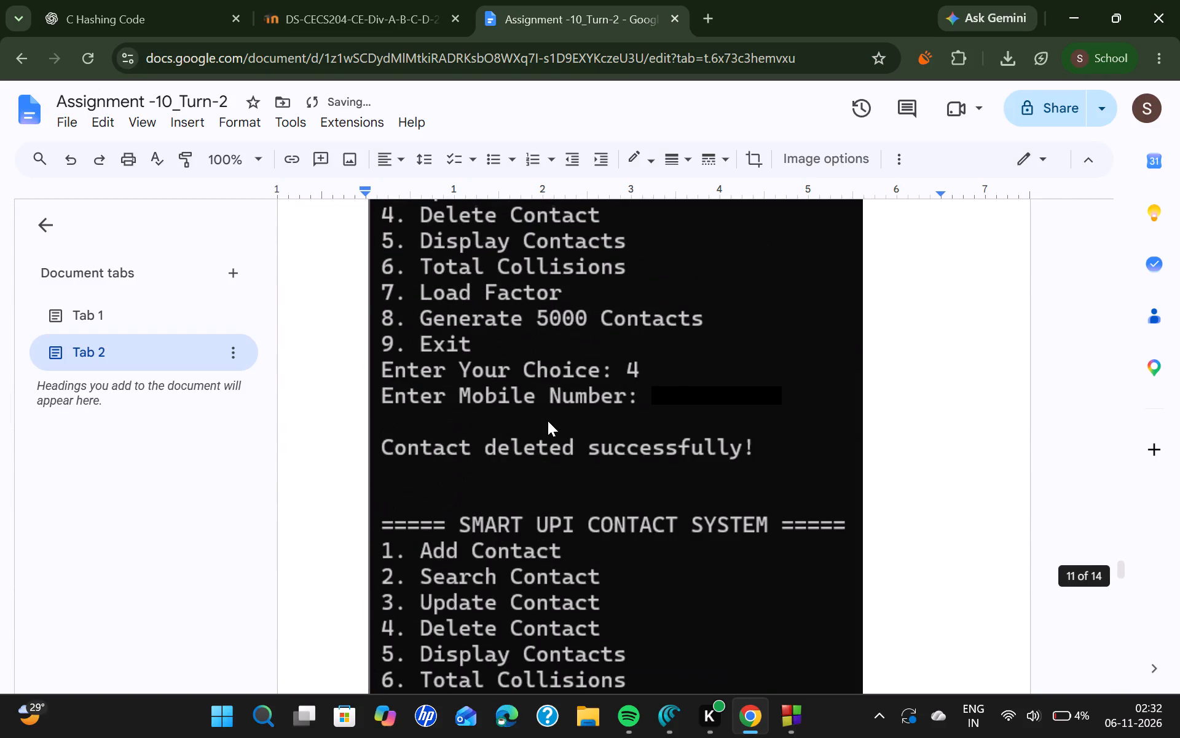
left_click(548, 421)
scroll(548, 421, "down", 3)
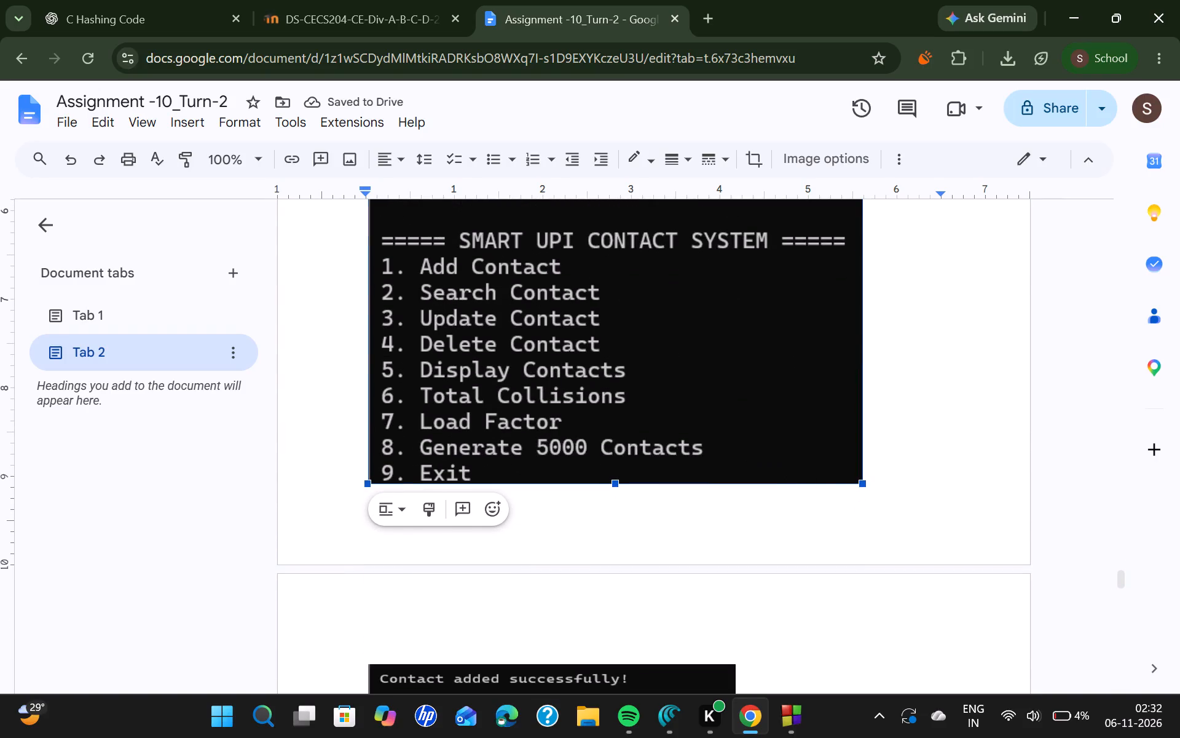
left_click_drag(860, 484, 761, 326)
Shrink the image with the contact list and contact update proportionally to about 4.6 inches wide.
scroll(761, 326, "up", 2)
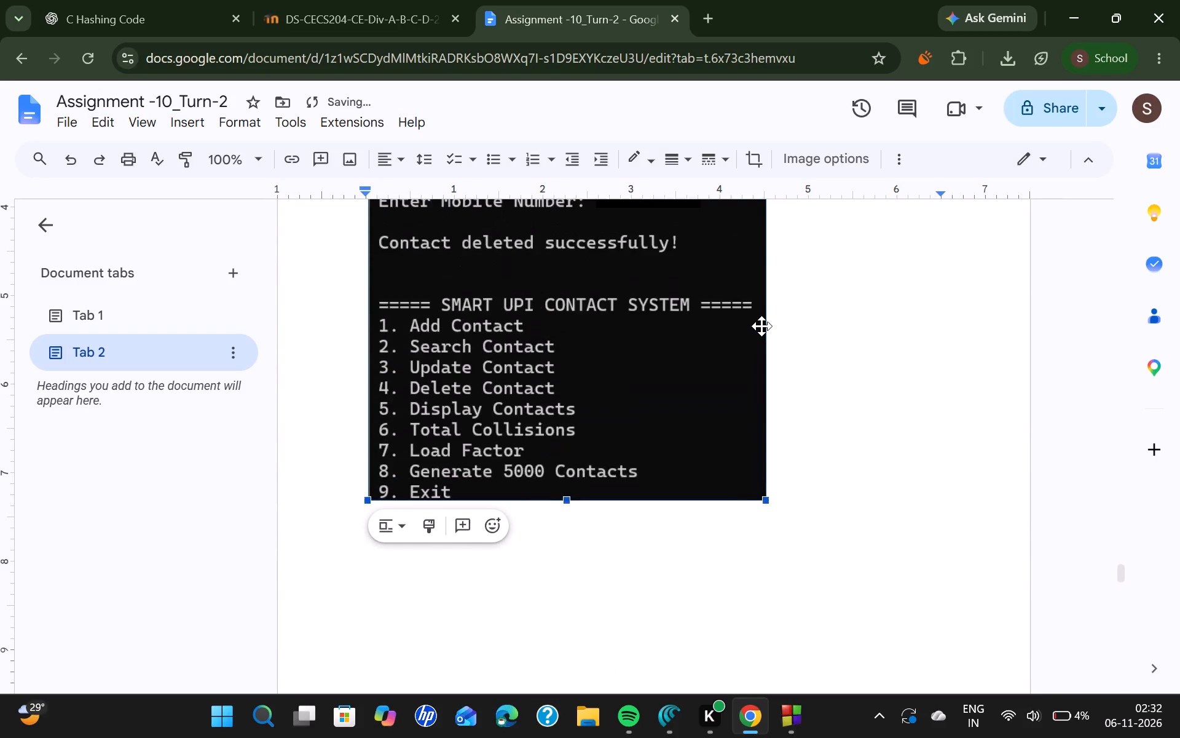
scroll(761, 326, "up", 6)
left_click_drag(761, 326, 812, 472)
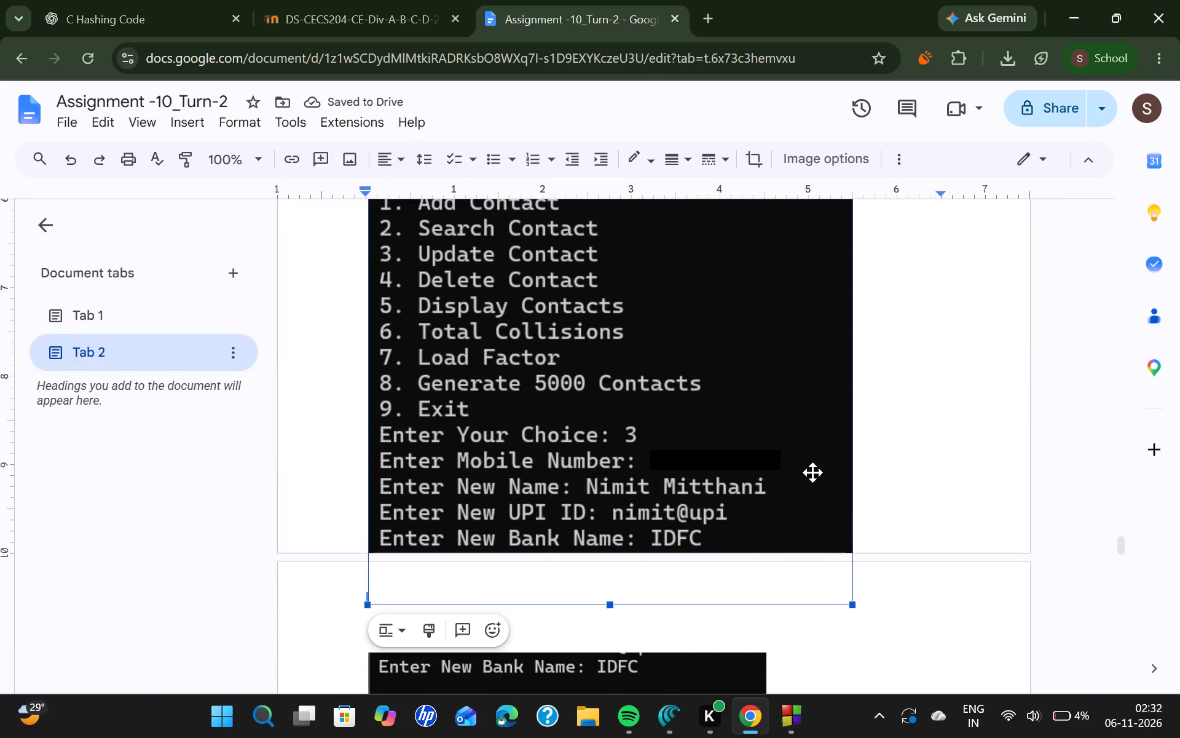
left_click_drag(812, 472, 806, 459)
left_click_drag(851, 606, 820, 581)
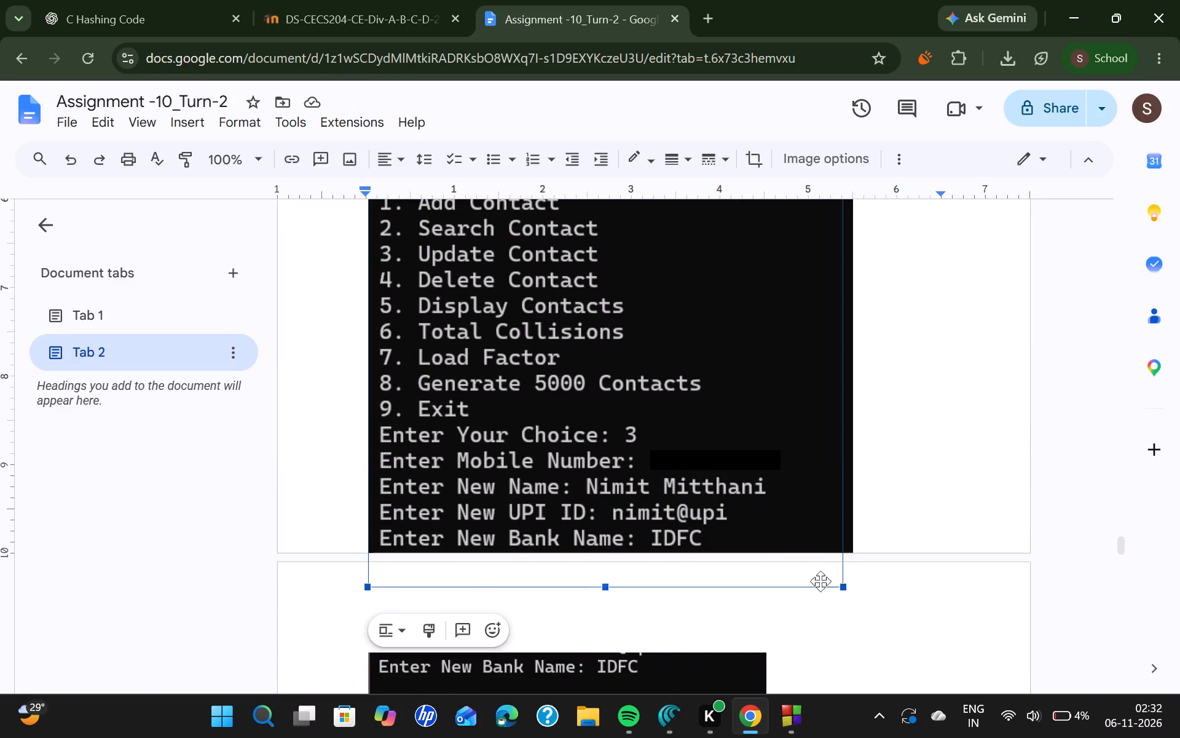
left_click_drag(820, 581, 771, 451)
Shrink the search contact image (menu choice 2) proportionally to about 4.9 inches wide.
scroll(771, 451, "up", 3)
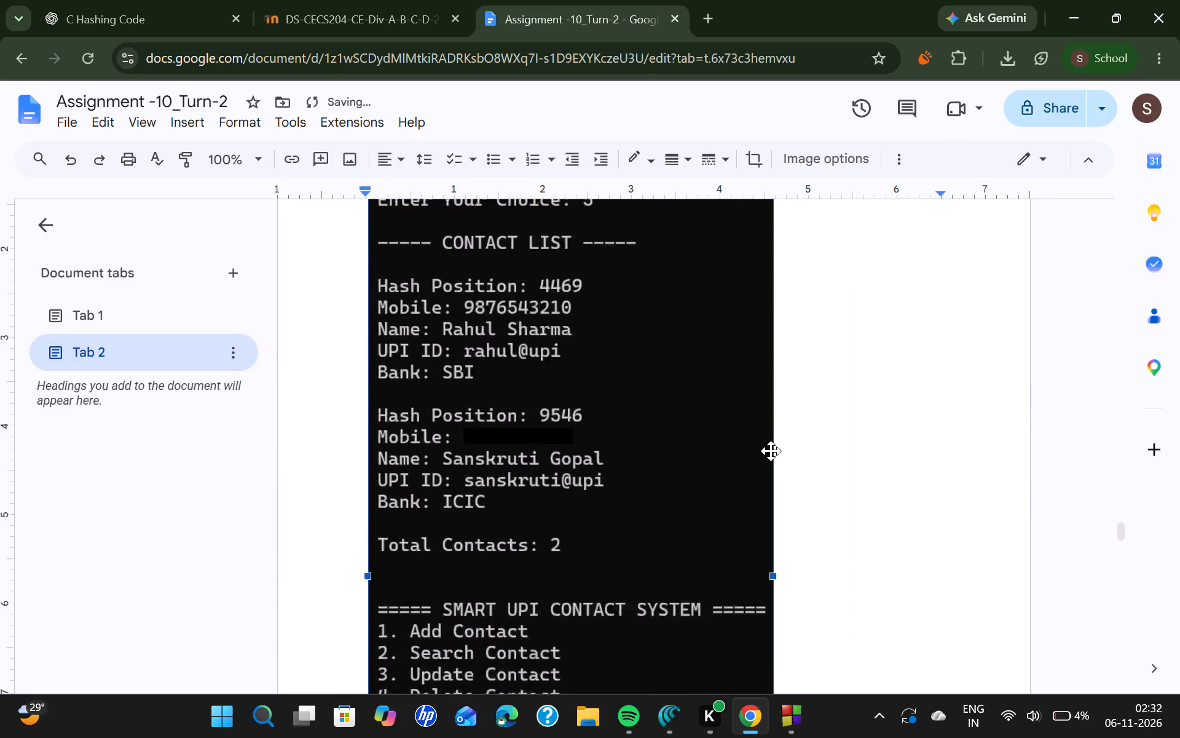
scroll(771, 451, "up", 4)
left_click(771, 451)
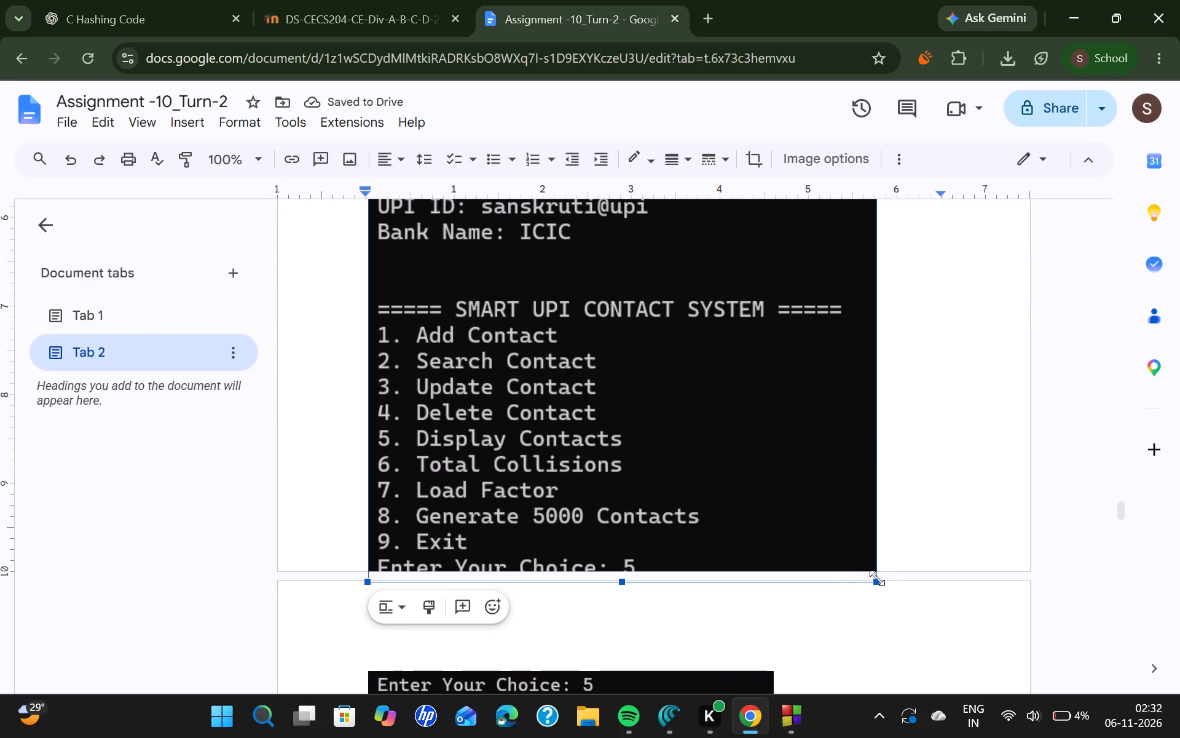
left_click_drag(877, 578, 769, 448)
Reduce the add contact image, the first under Output, to about 5 inches wide, compress its height, and shrink it once more proportionally.
scroll(769, 448, "up", 5)
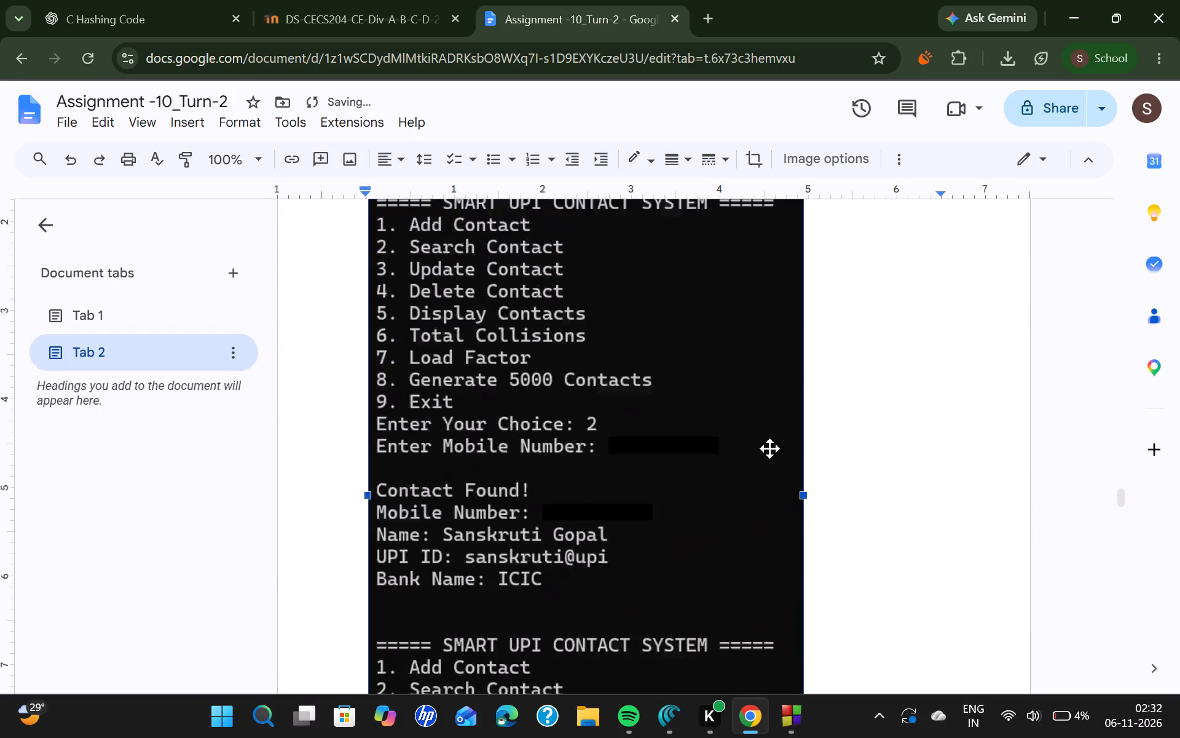
scroll(769, 448, "up", 3)
left_click(769, 448)
scroll(787, 528, "down", 2)
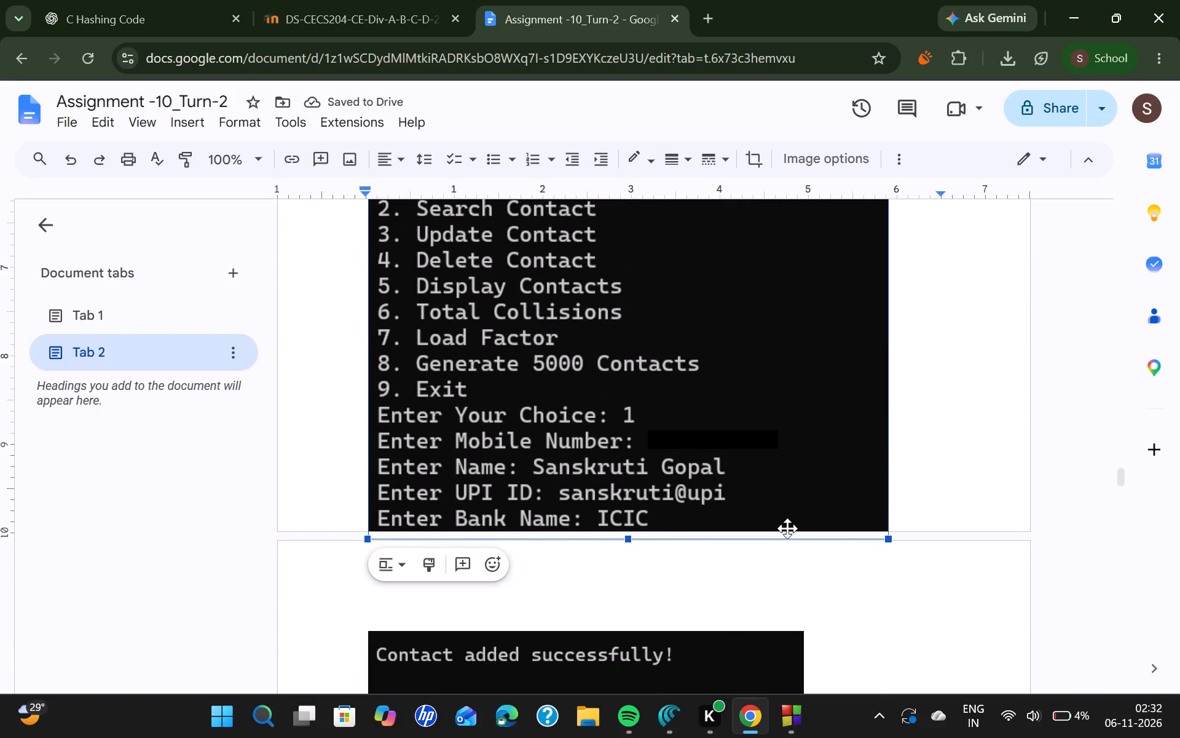
left_click_drag(884, 542, 791, 414)
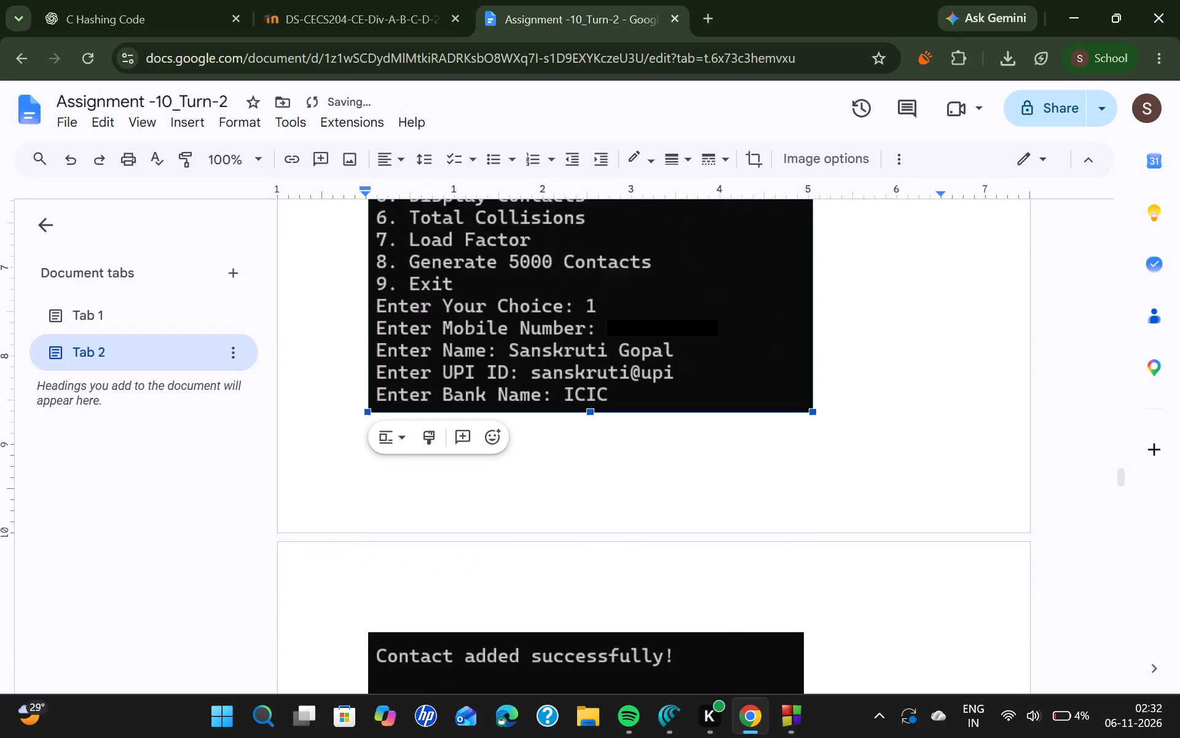
scroll(791, 414, "up", 5)
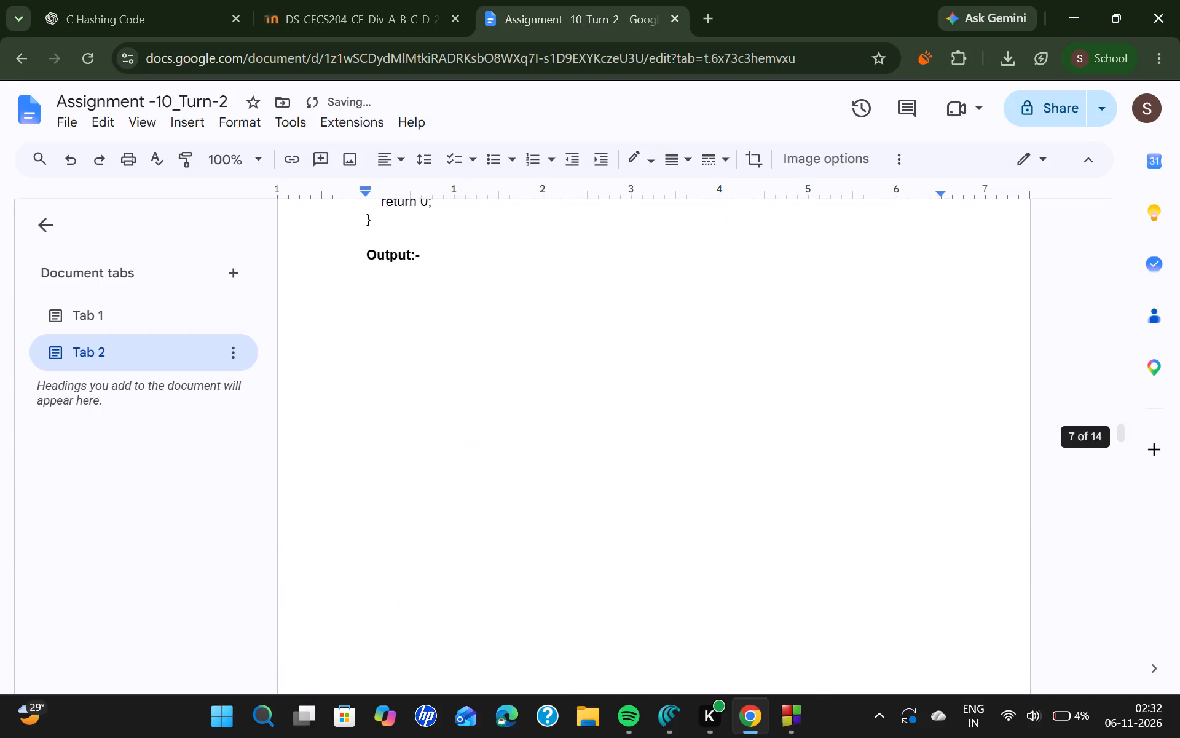
scroll(791, 414, "down", 5)
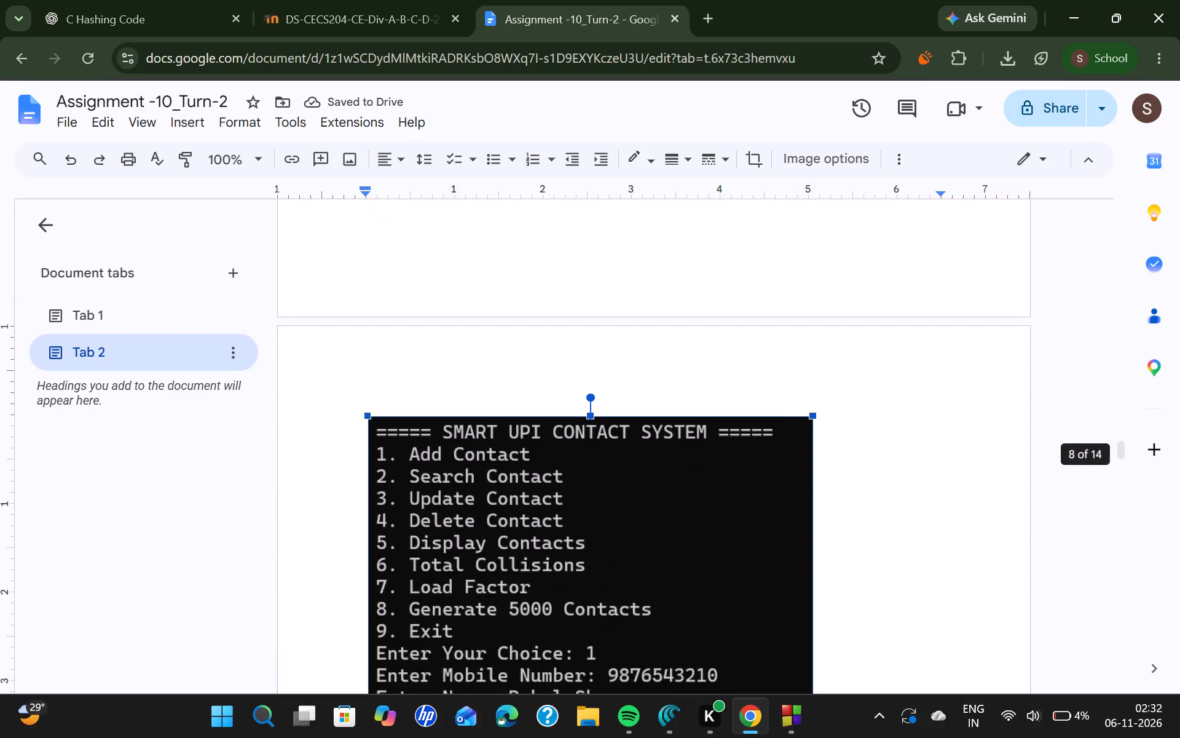
scroll(791, 414, "down", 3)
scroll(651, 459, "down", 2)
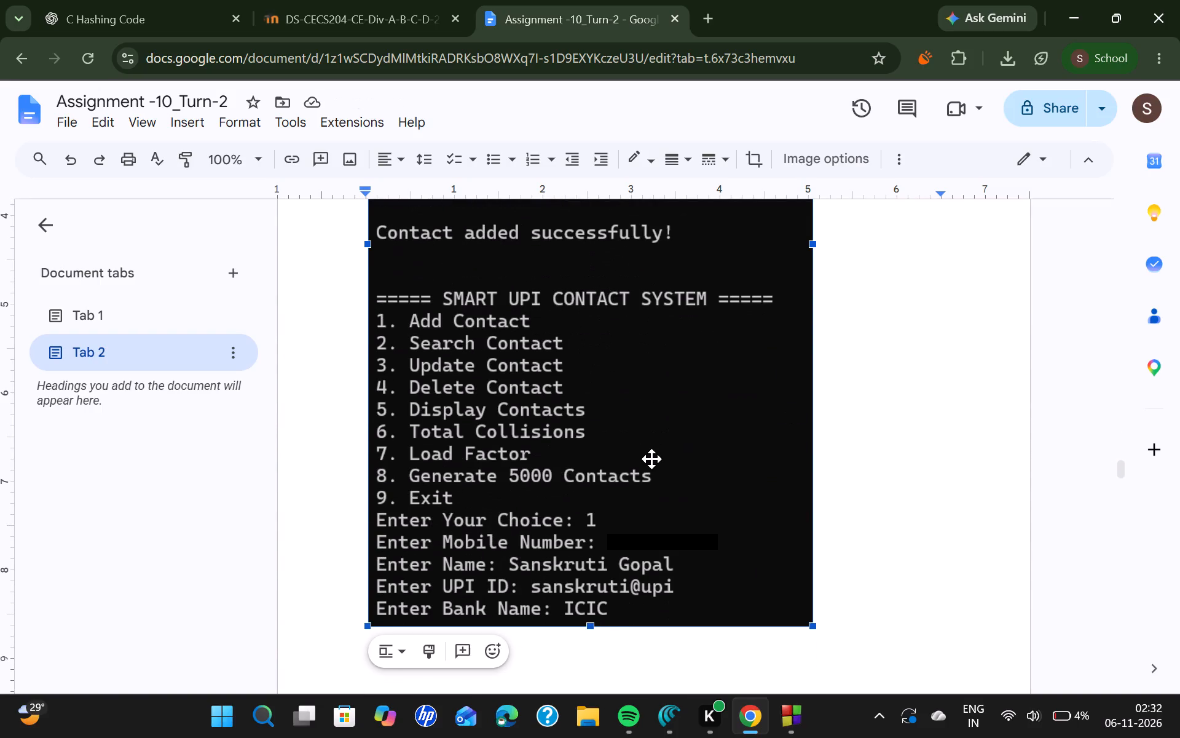
left_click_drag(592, 627, 591, 542)
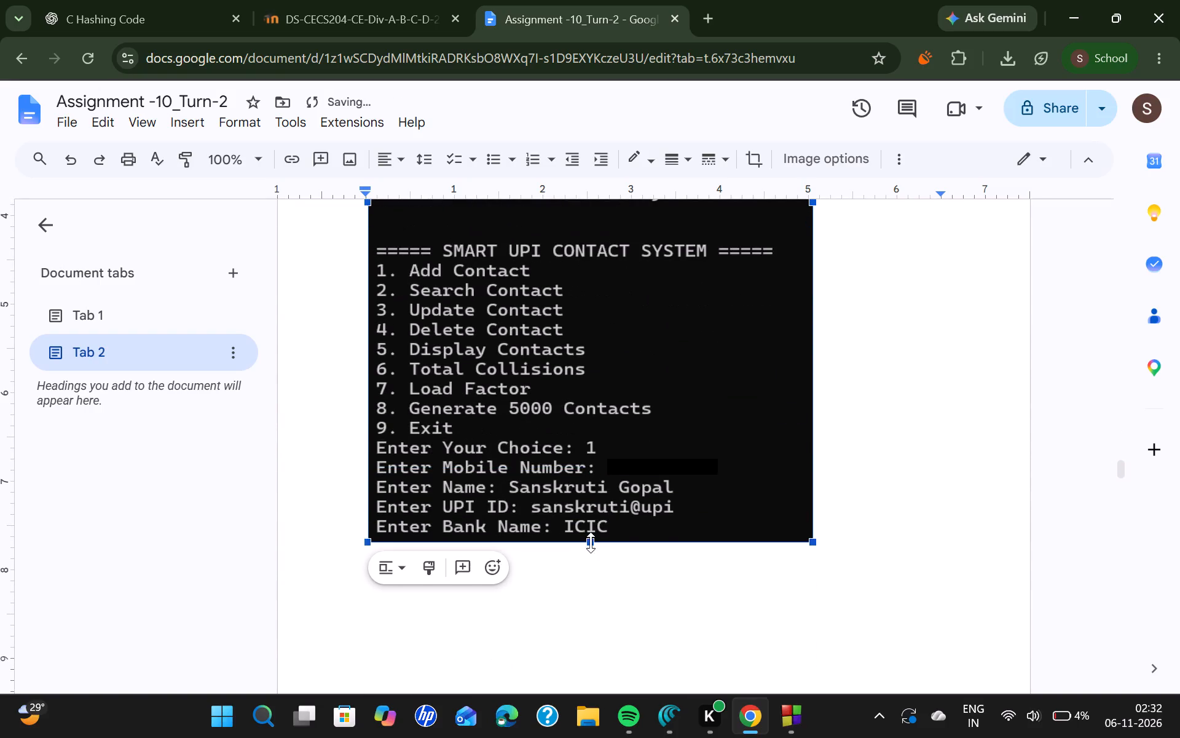
left_click_drag(809, 541, 784, 497)
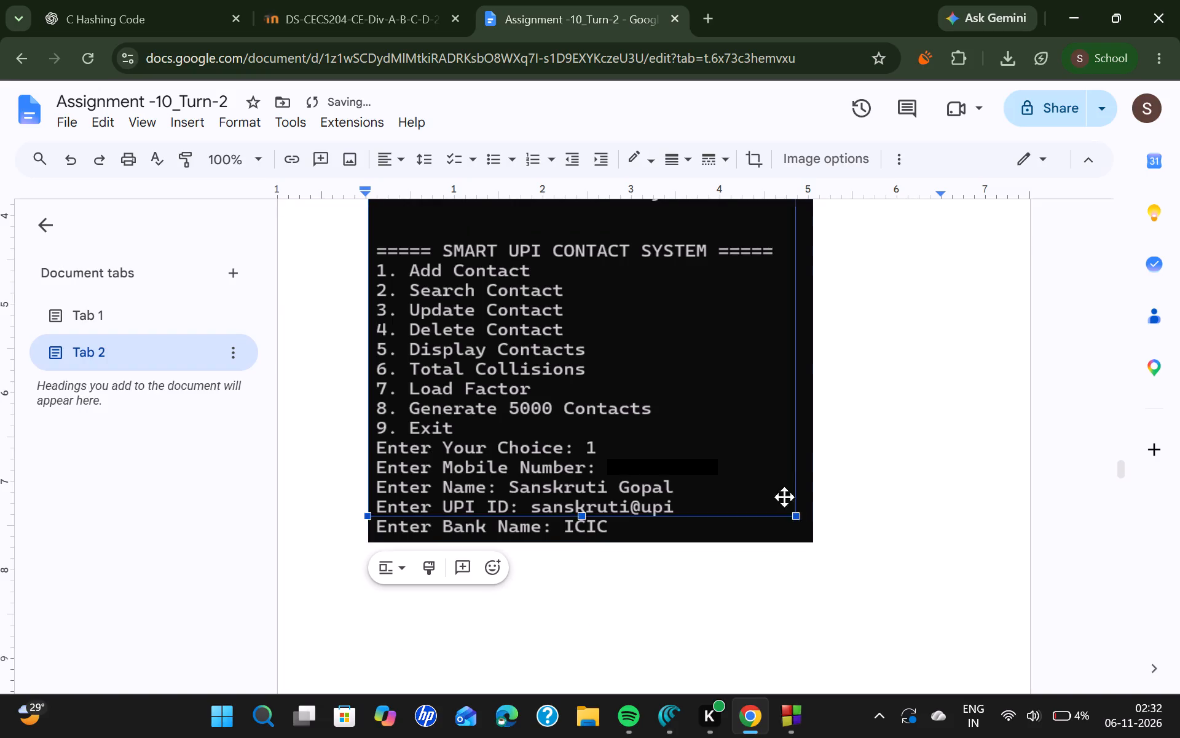
left_click_drag(784, 497, 758, 465)
Set the font size of the whole program code, from below the Code heading to its closing brace, to 13.
scroll(758, 465, "up", 7)
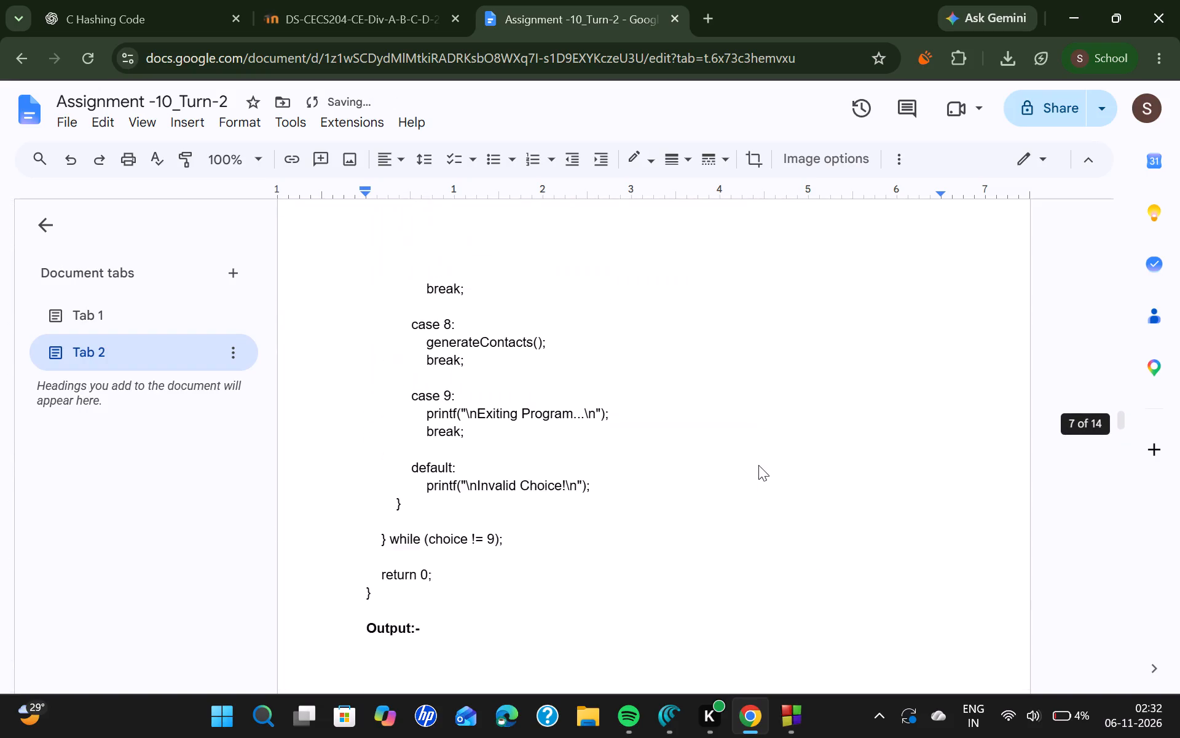
scroll(758, 465, "down", 1)
scroll(758, 465, "up", 2)
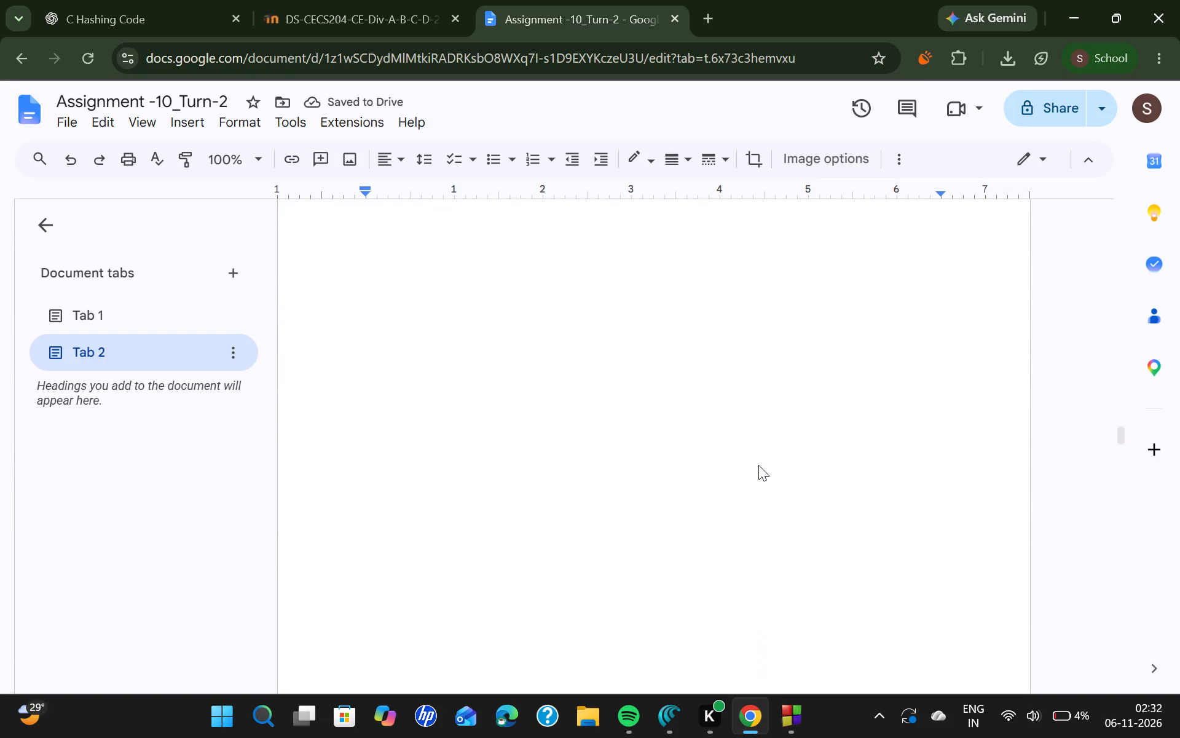
scroll(758, 465, "up", 2)
left_click_drag(392, 355, 374, 170)
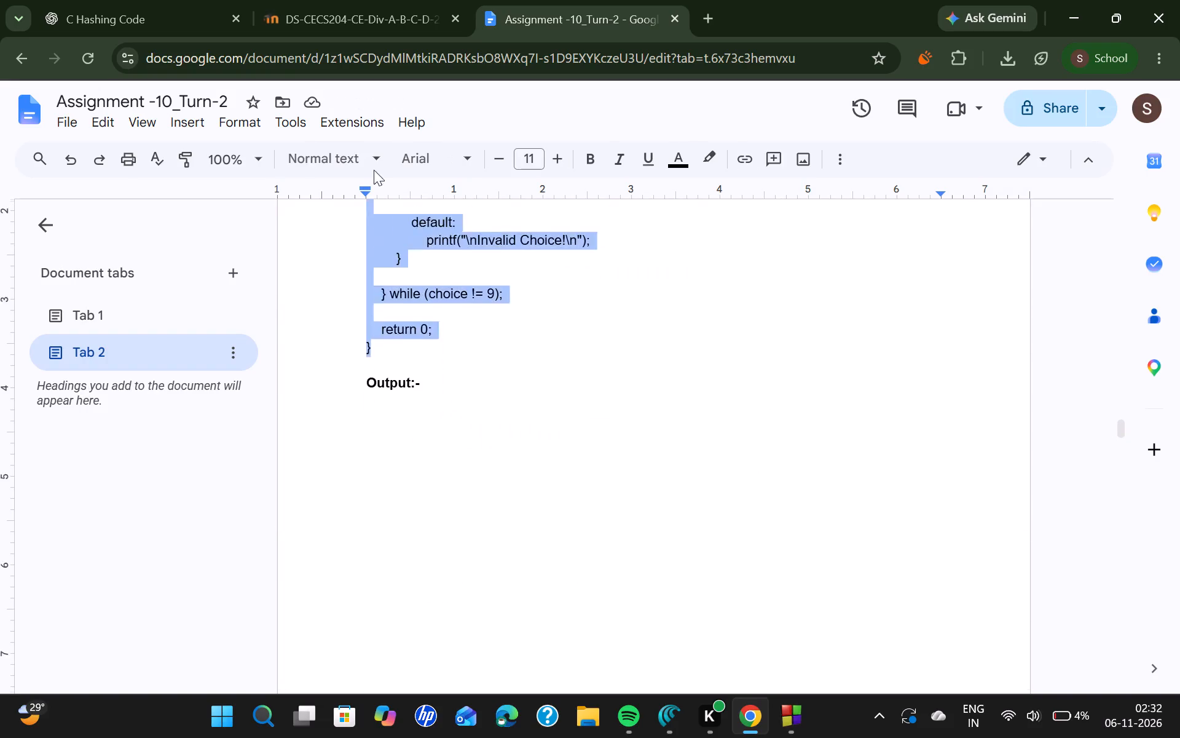
left_click_drag(374, 170, 374, 165)
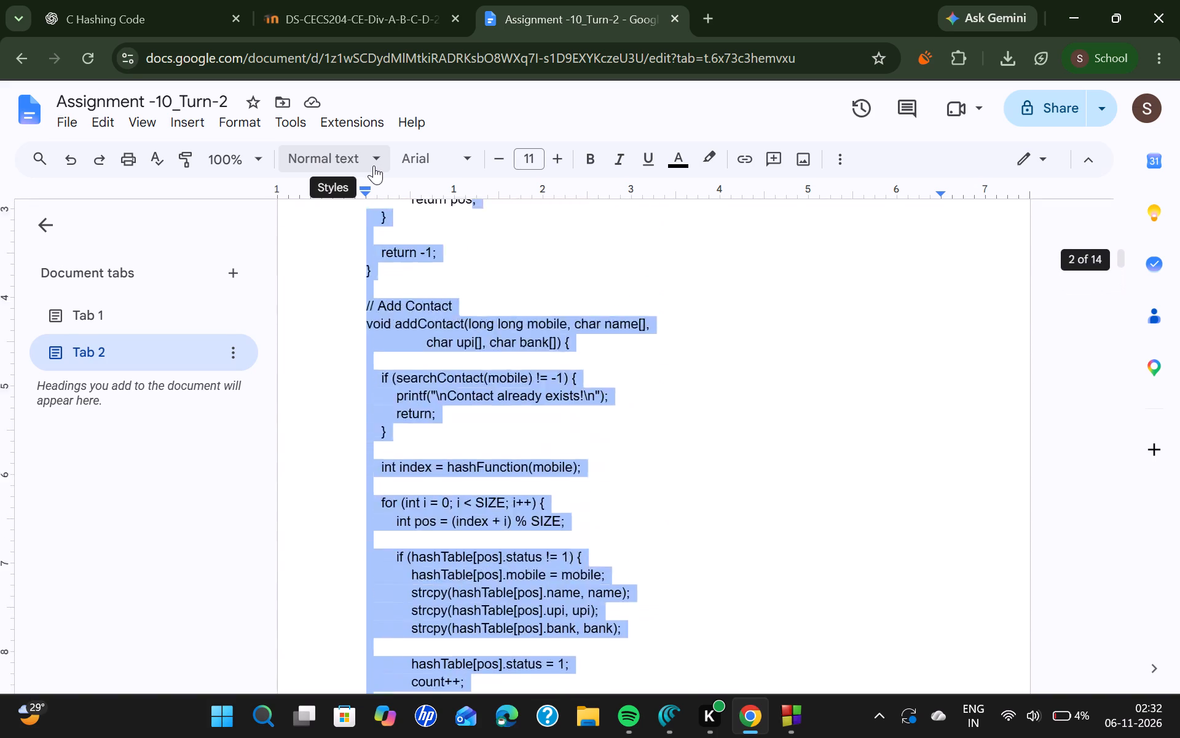
left_click_drag(374, 165, 398, 290)
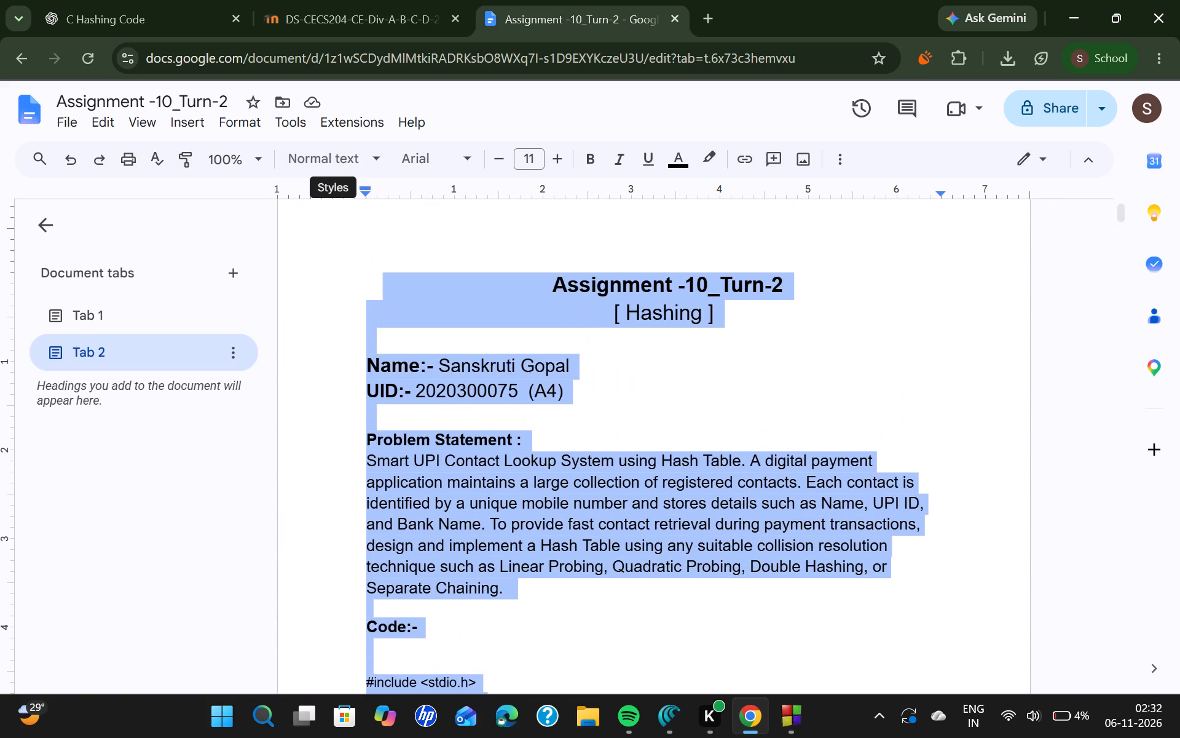
left_click_drag(398, 290, 391, 654)
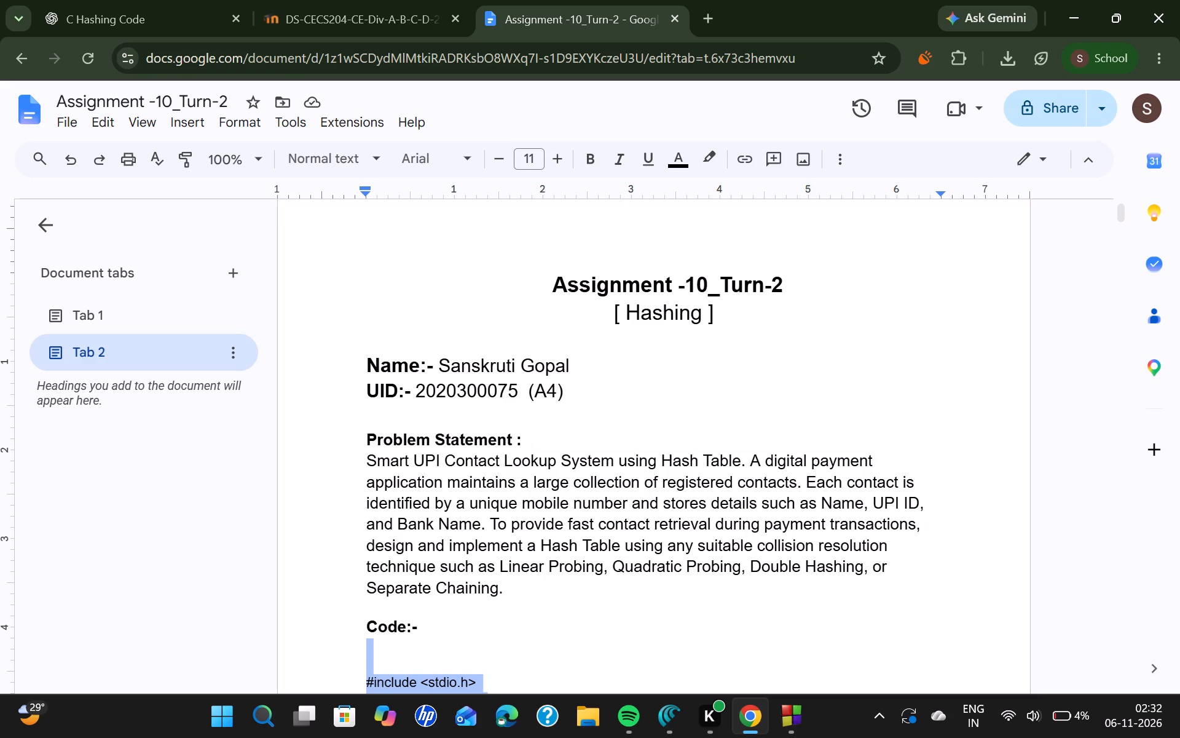
left_click(567, 162)
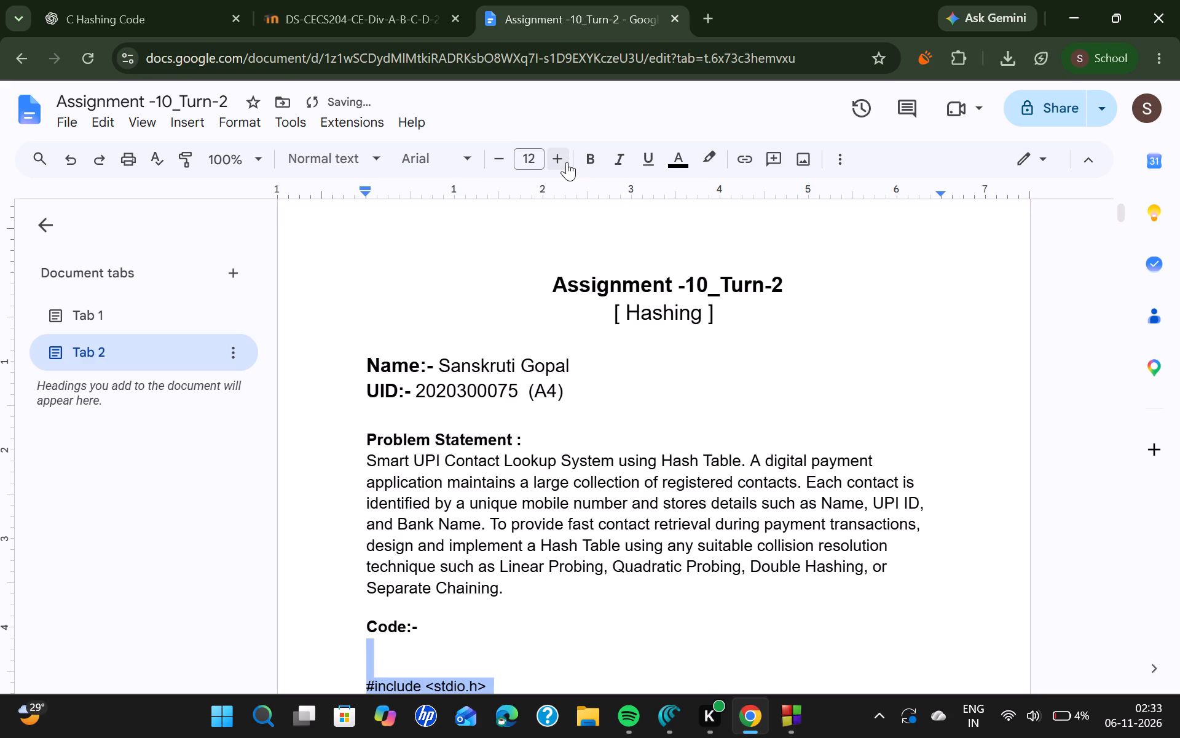
left_click(567, 162)
Set the font size of the "Code:-" heading to 14.
scroll(524, 561, "down", 2)
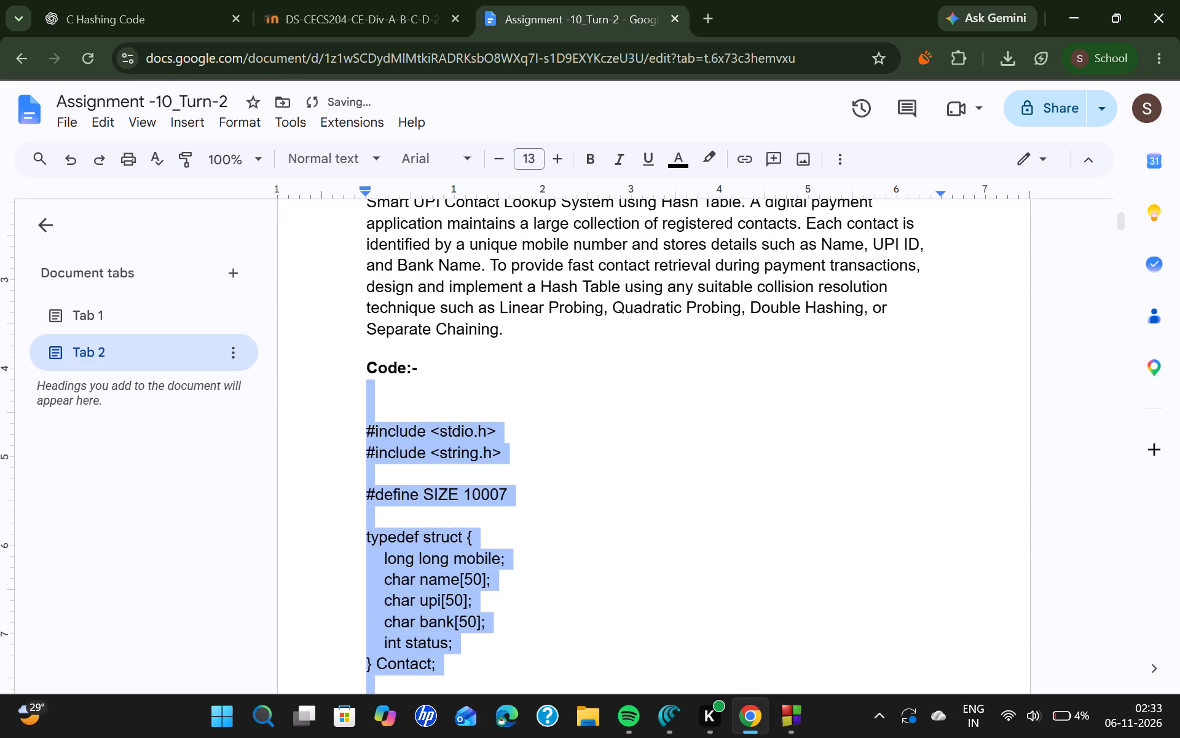
left_click(575, 461)
left_click_drag(433, 375, 352, 362)
left_click(554, 167)
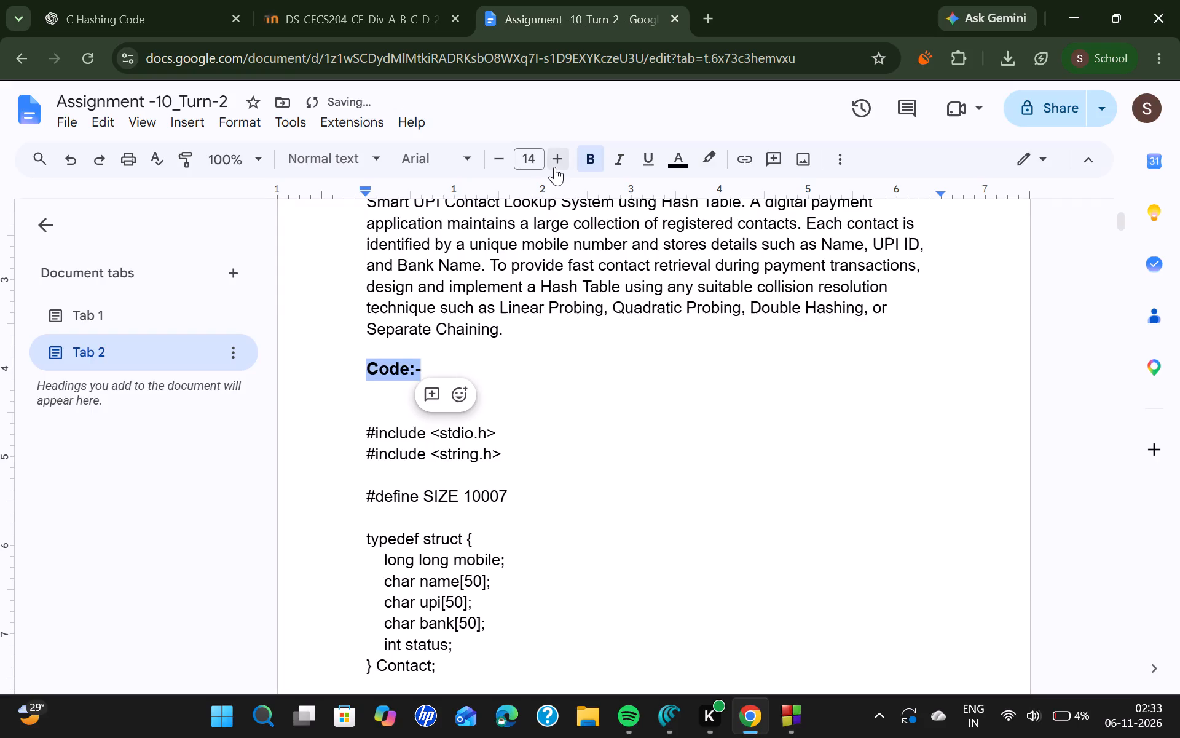
Adjust the spacing around the "Code:-" heading by adding a blank line above it and removing one blank line below it.
left_click(412, 351)
key("Return")
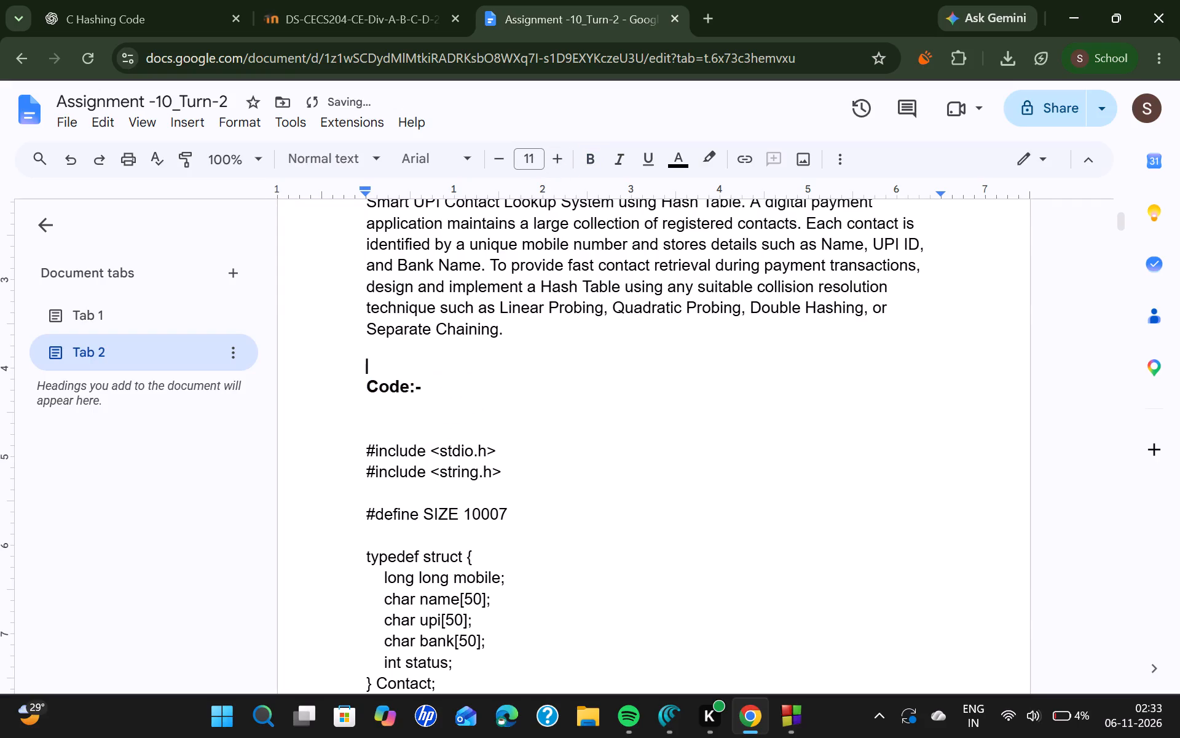
left_click(393, 429)
key("BackSpace")
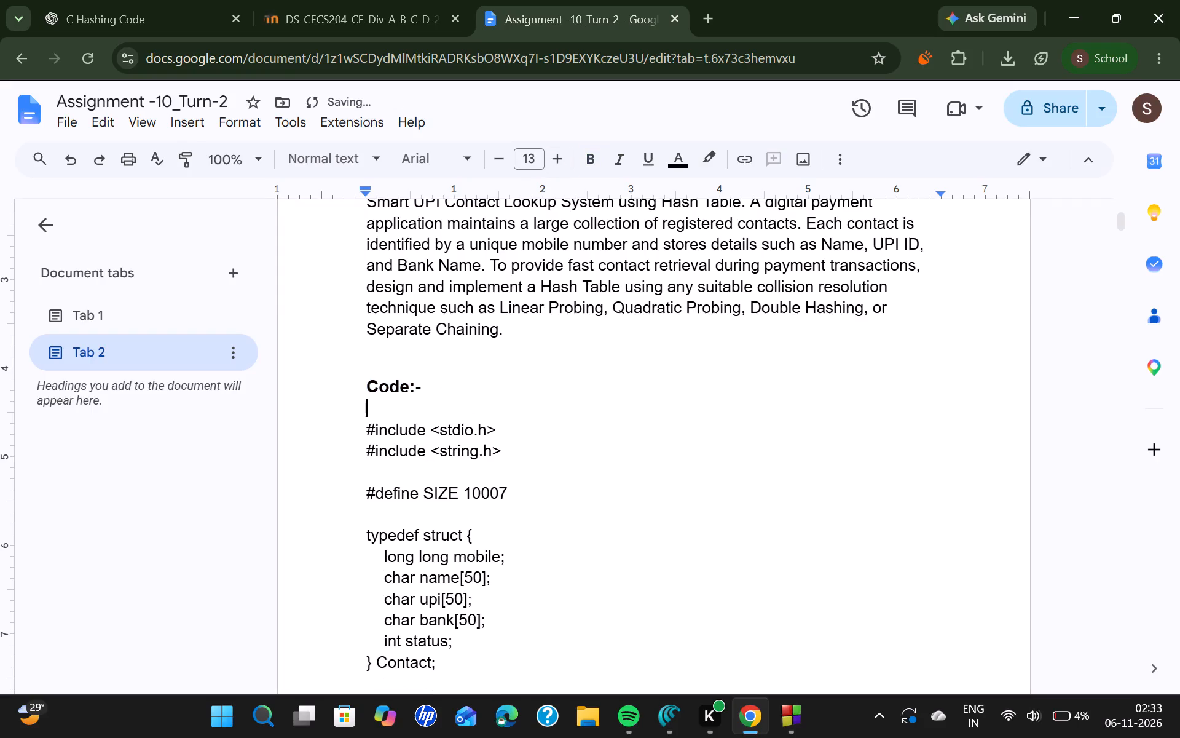
Insert four blank lines between the program's closing brace and the "Output:-" heading.
scroll(697, 439, "right", 1)
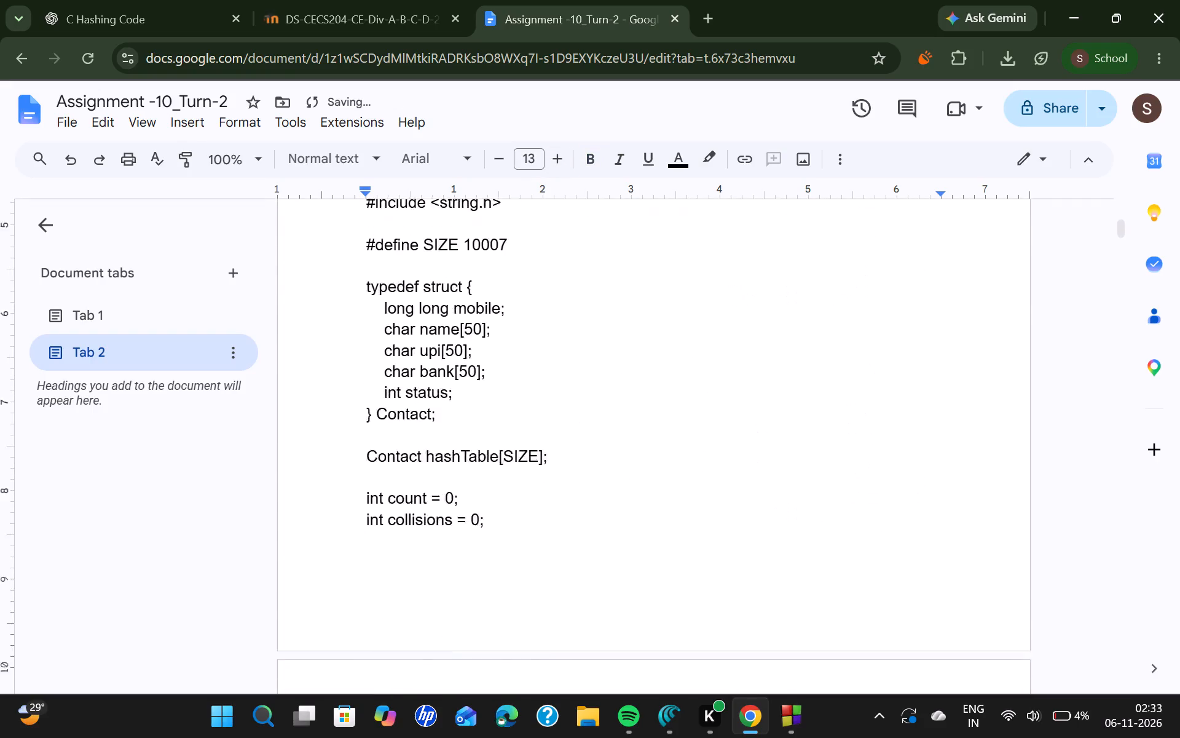
scroll(697, 439, "down", 17)
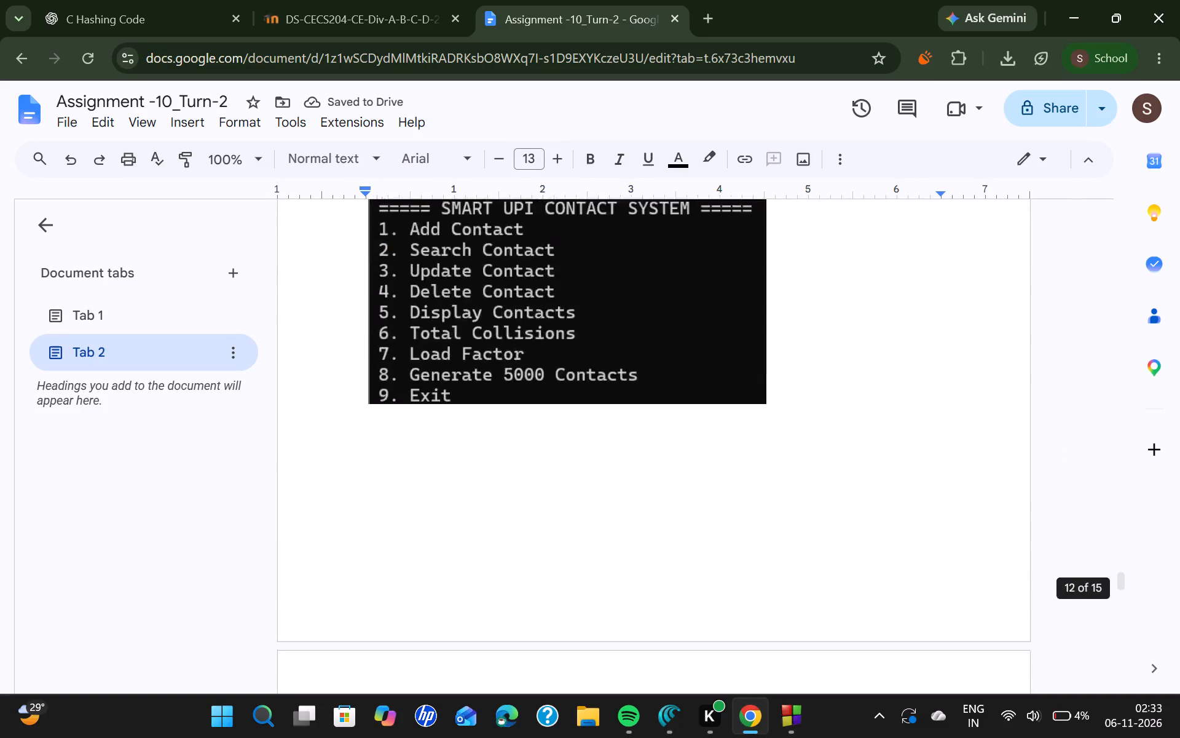
scroll(697, 439, "up", 15)
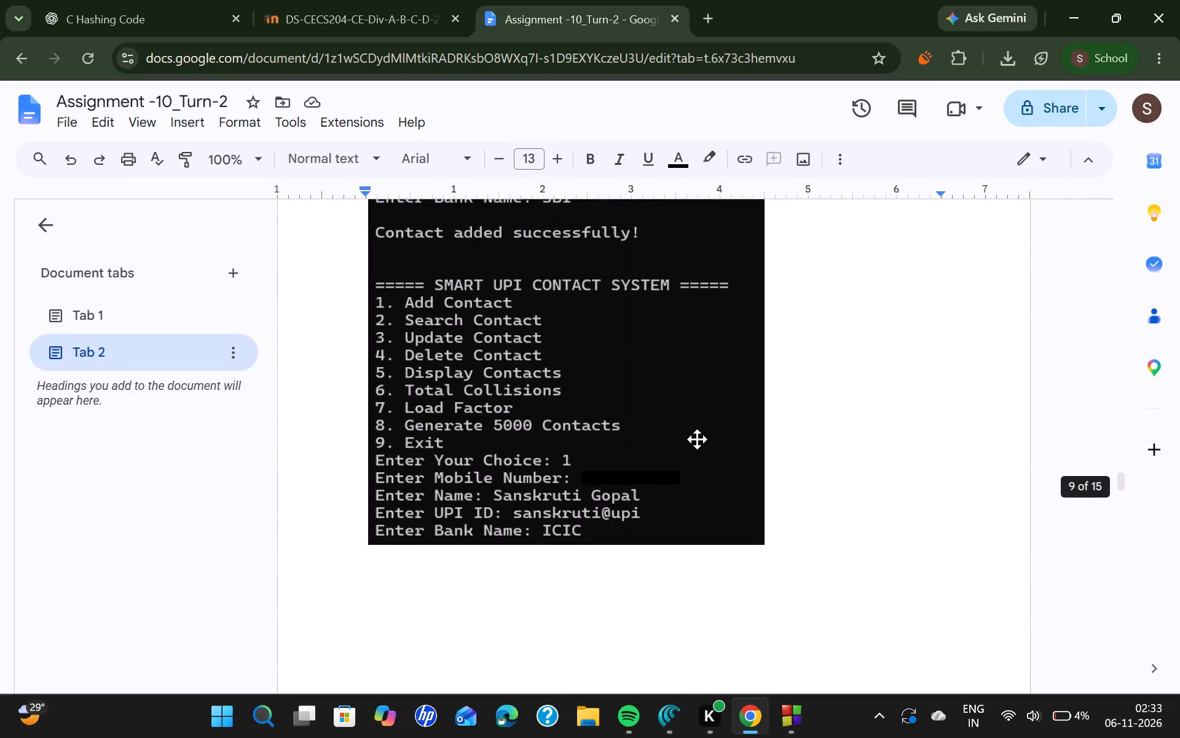
scroll(697, 439, "up", 6)
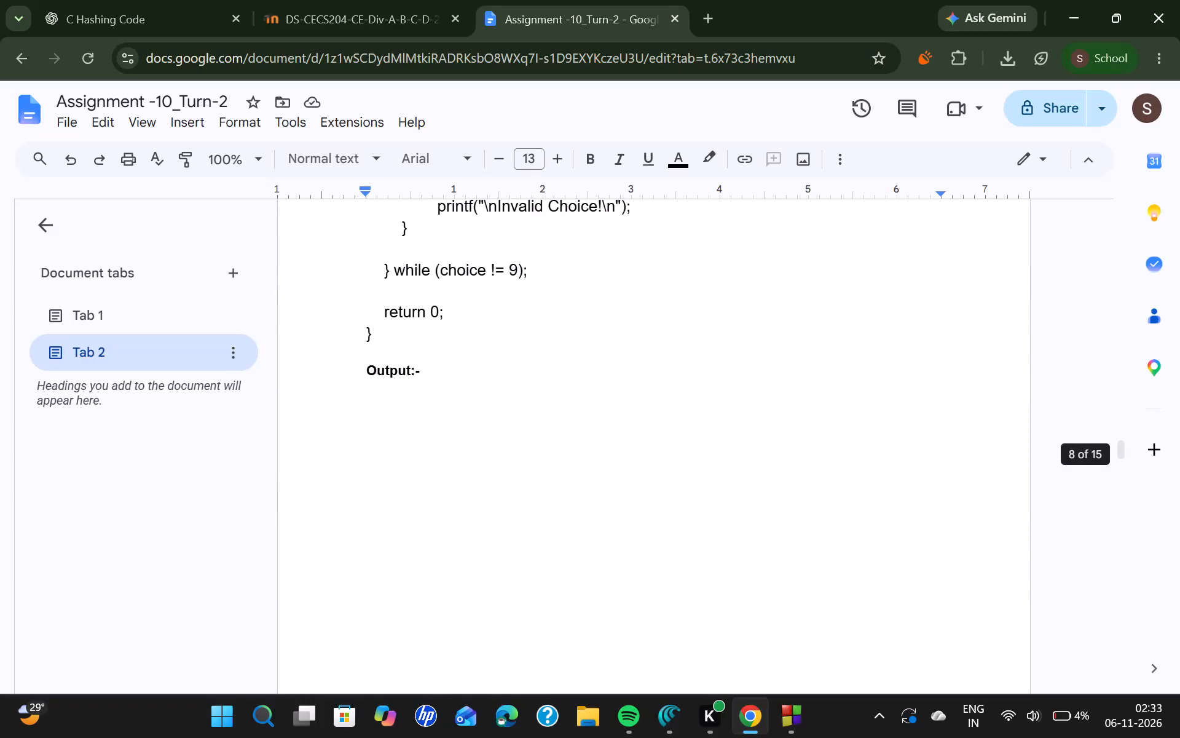
scroll(697, 439, "up", 1)
scroll(481, 462, "down", 2)
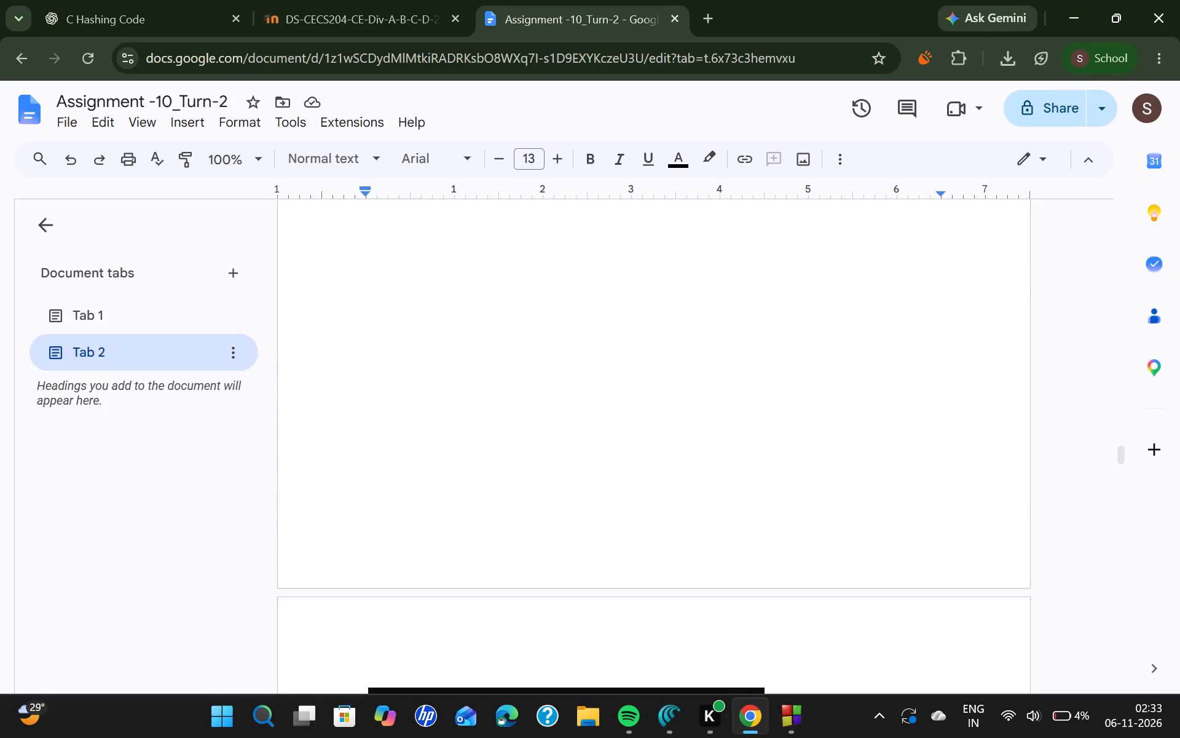
scroll(481, 462, "up", 1)
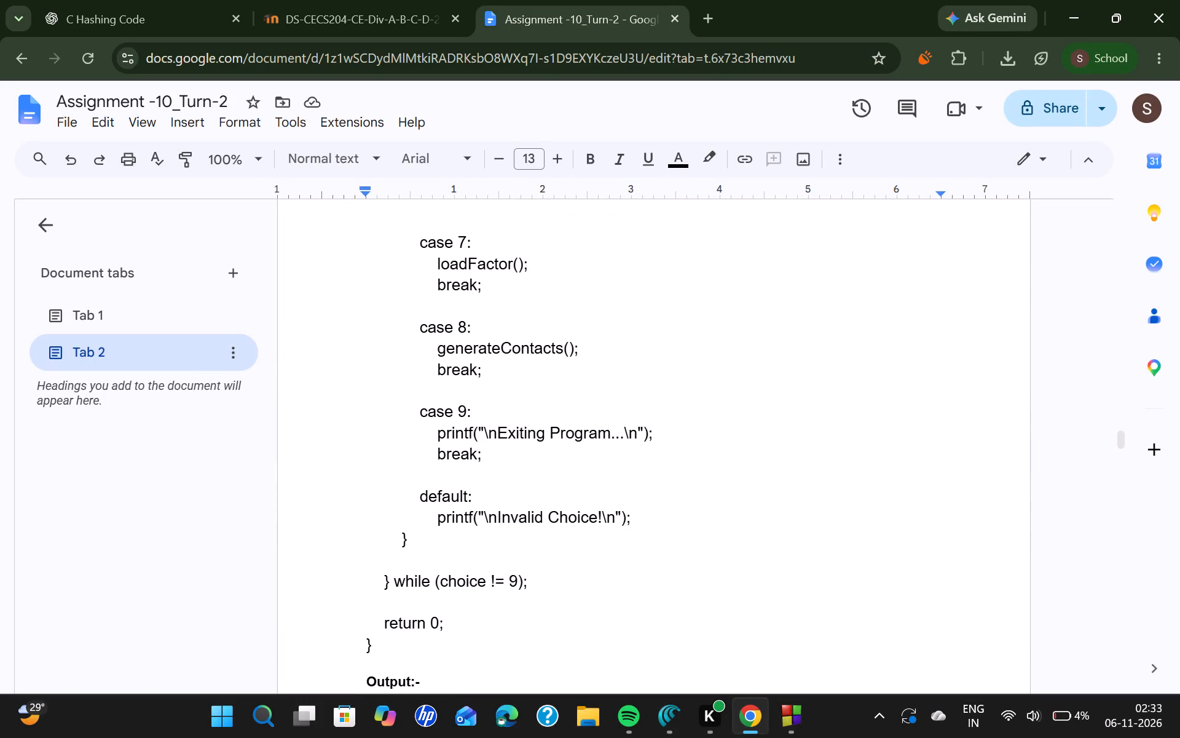
scroll(481, 462, "down", 2)
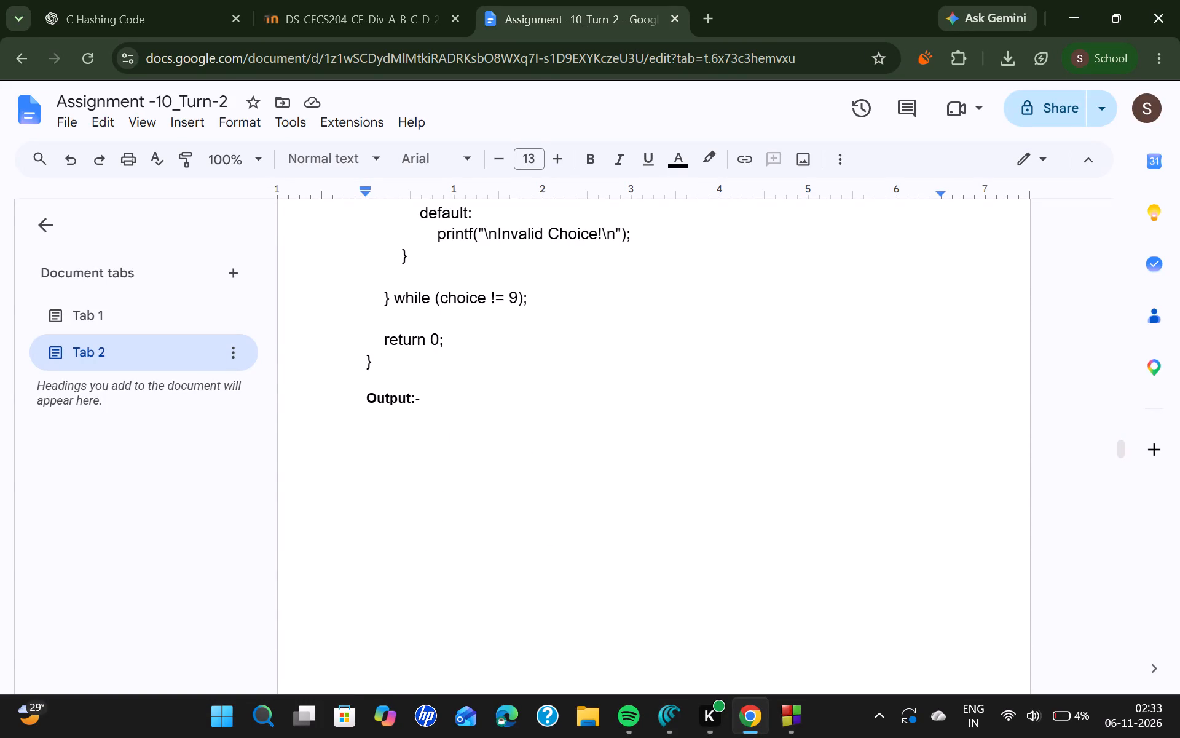
left_click(392, 373)
key("Return")
key("Return")
key("Return")
key("Return")
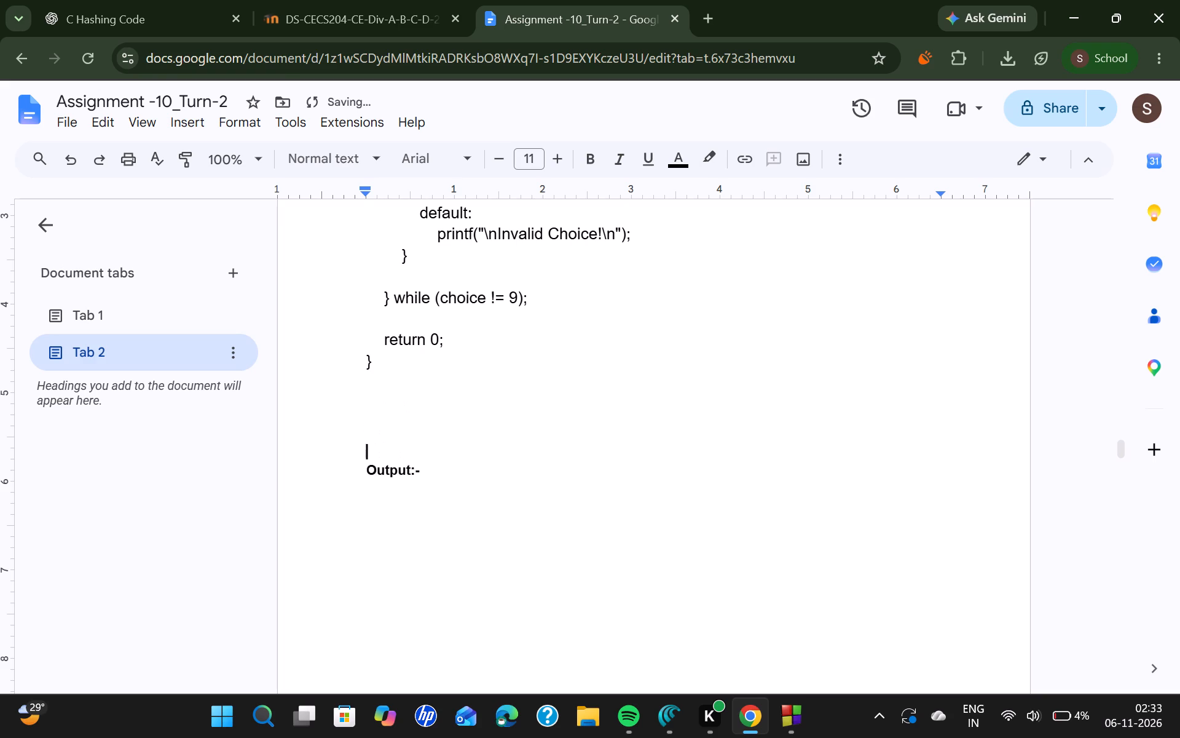
Move the "Output:-" heading down to near the end of its page, adding blank lines so it sits closer to the first console screenshot.
scroll(392, 373, "down", 6)
scroll(388, 454, "up", 2)
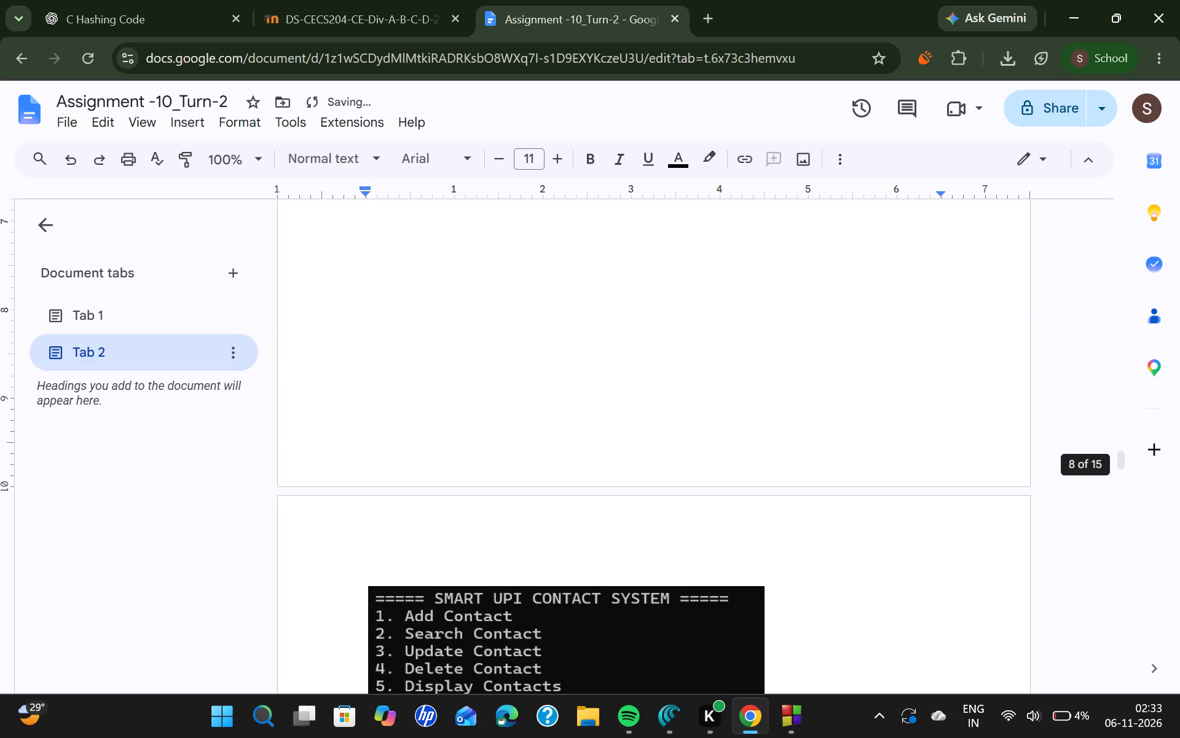
scroll(426, 346, "up", 1)
left_click_drag(441, 259, 361, 249)
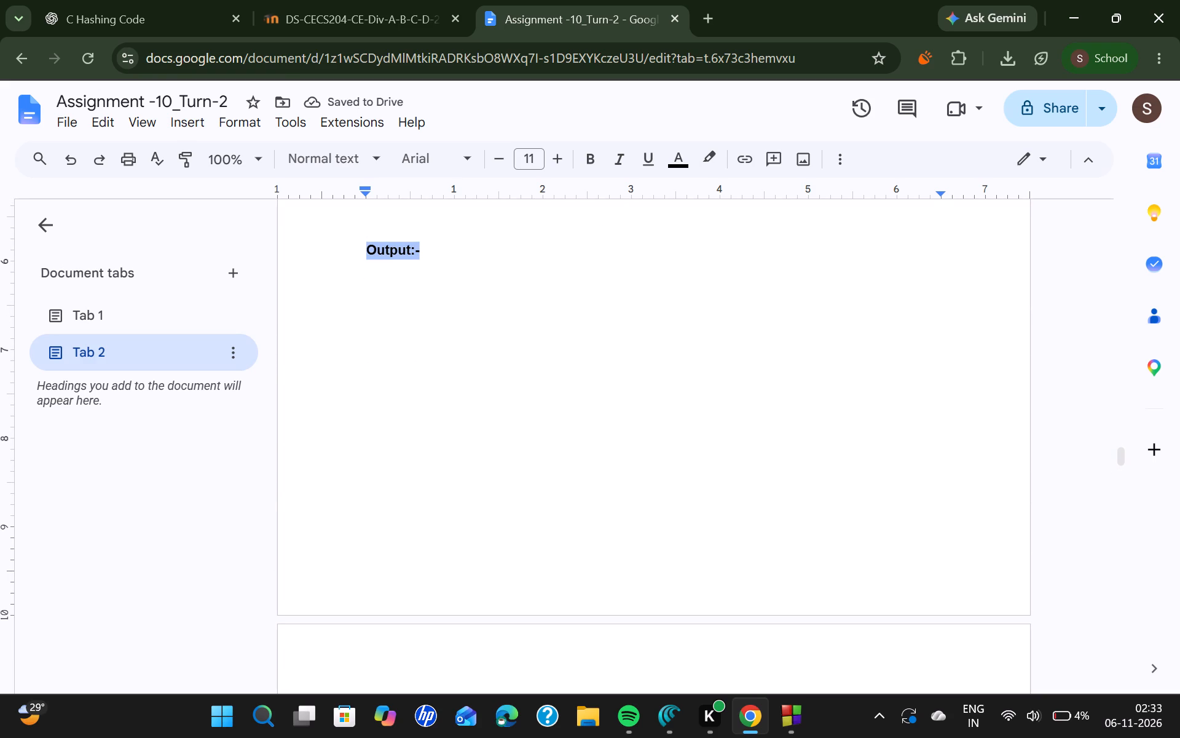
left_click_drag(361, 249, 360, 248)
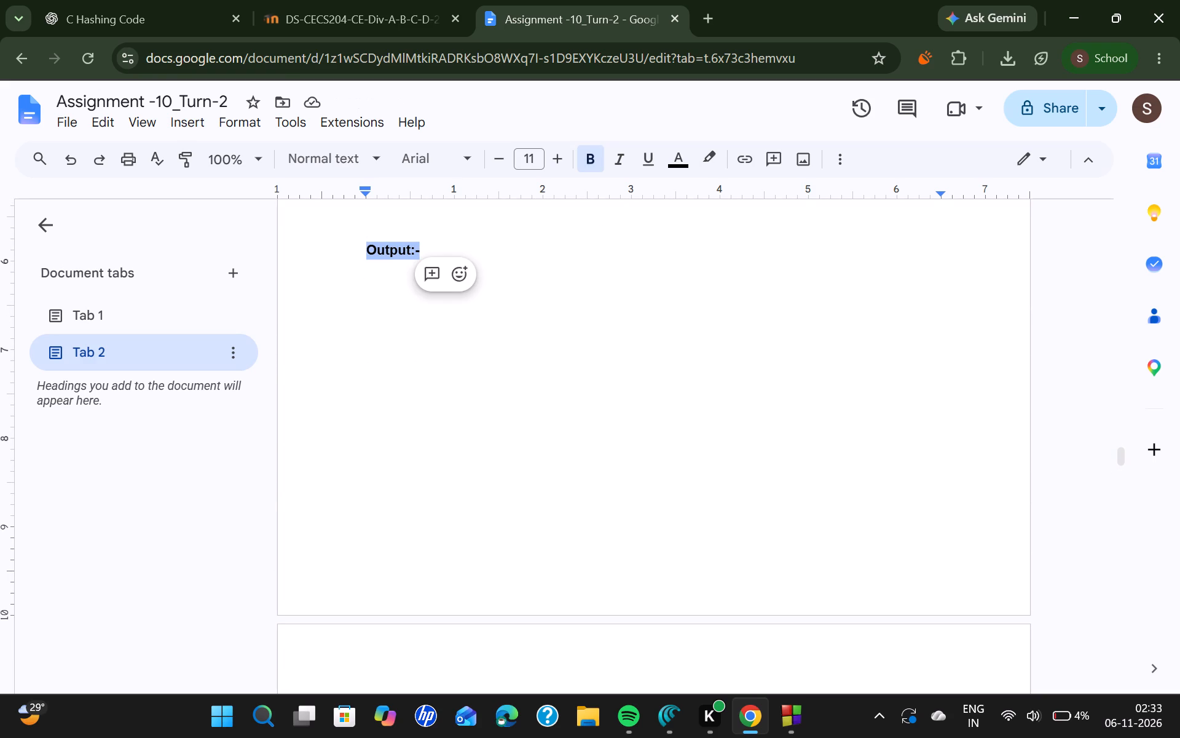
key("ctrl+c")
key("BackSpace")
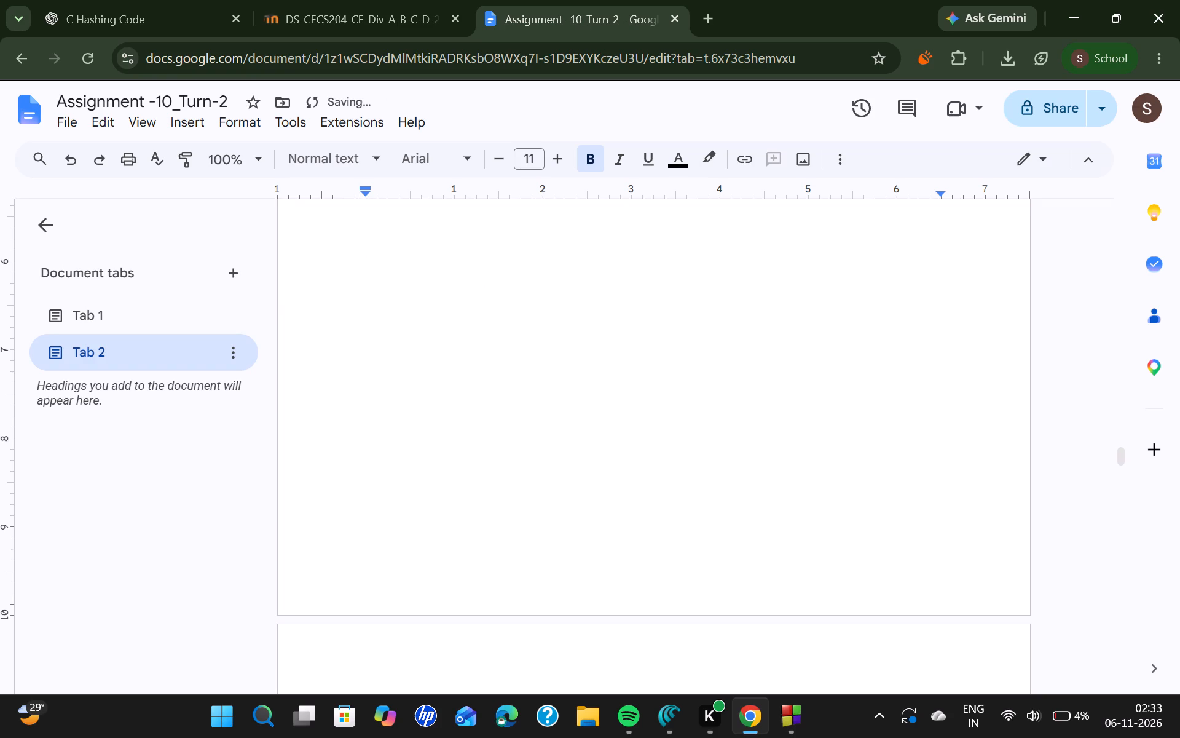
left_click(435, 512)
left_click(412, 530)
key("Return")
key("Return")
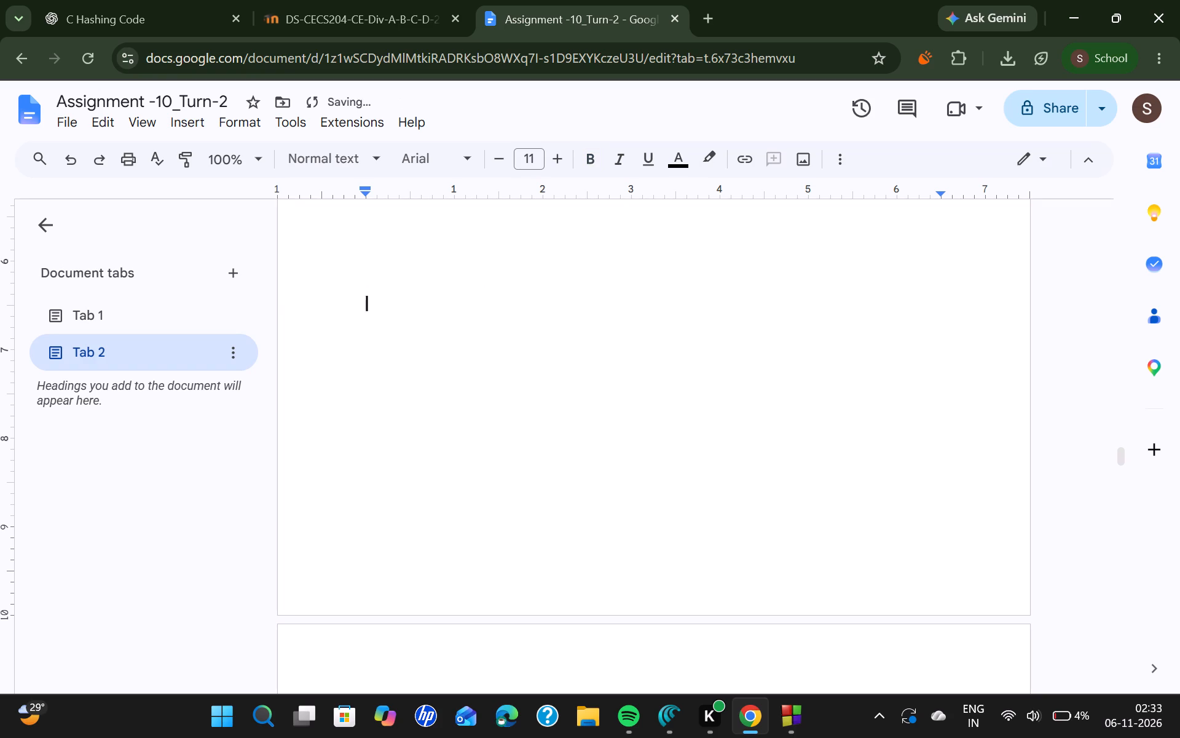
key("Return")
key("Return")
key("Return")
key("Return")
key("Return")
key("Return")
key("Return")
key("Return")
key("Return")
scroll(412, 530, "down", 1)
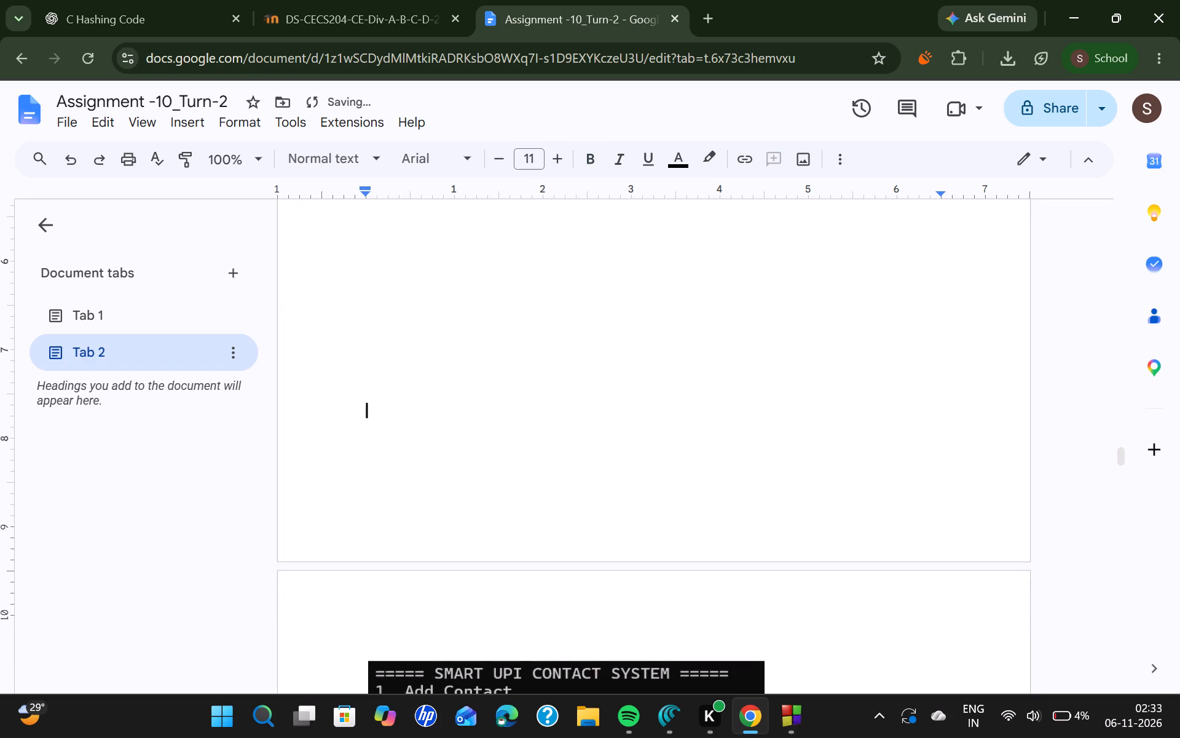
scroll(412, 530, "down", 1)
key("Return")
key("Return")
key("Return")
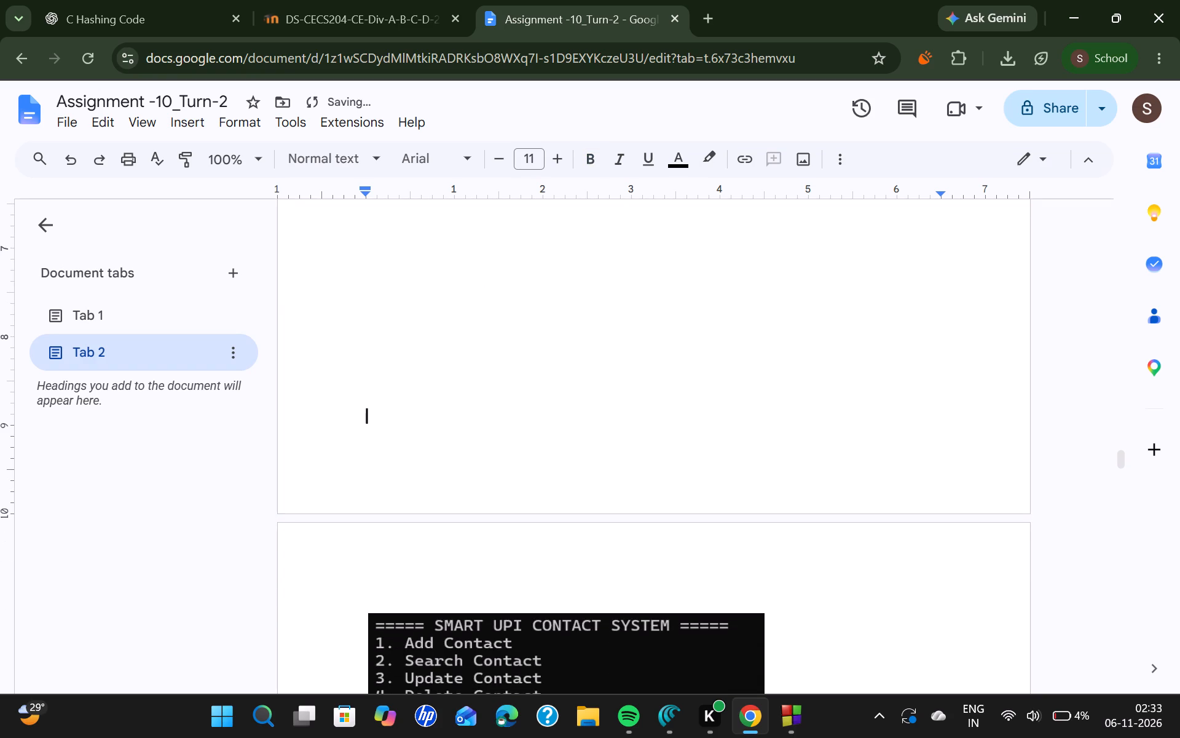
key("ctrl+v")
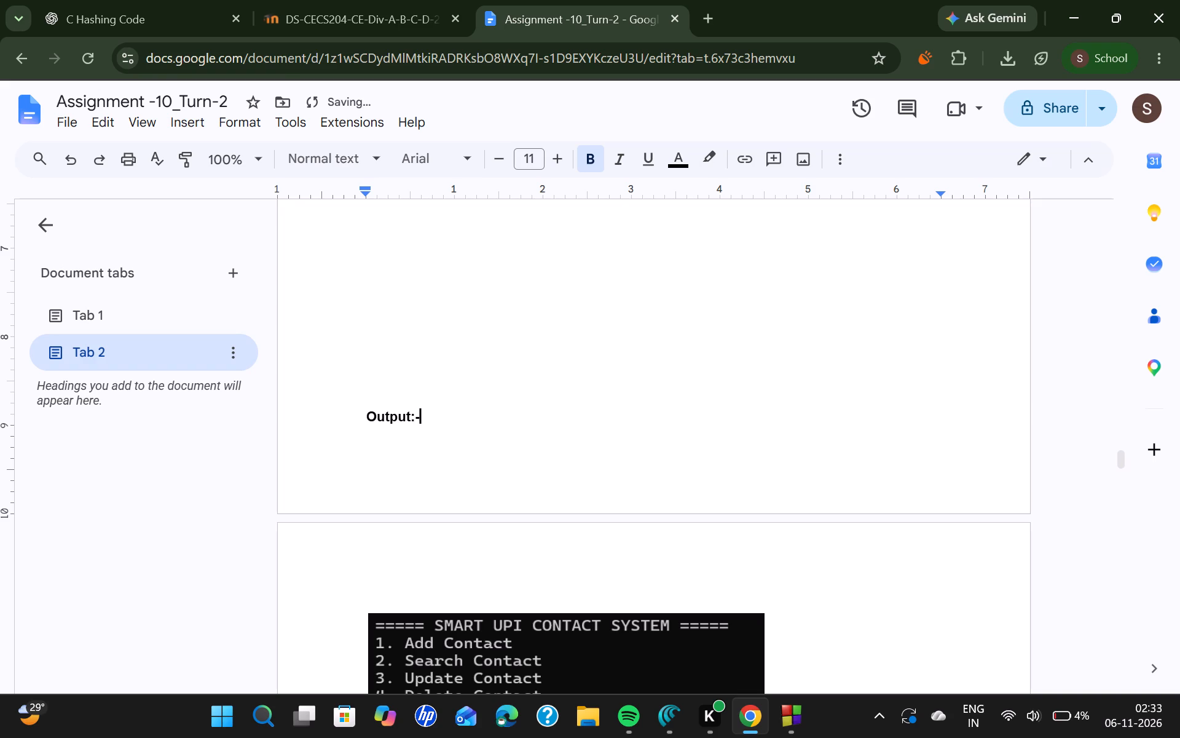
Set the "Output:-" heading and the blank line above it to bold at font size 21.
left_click_drag(434, 416, 370, 405)
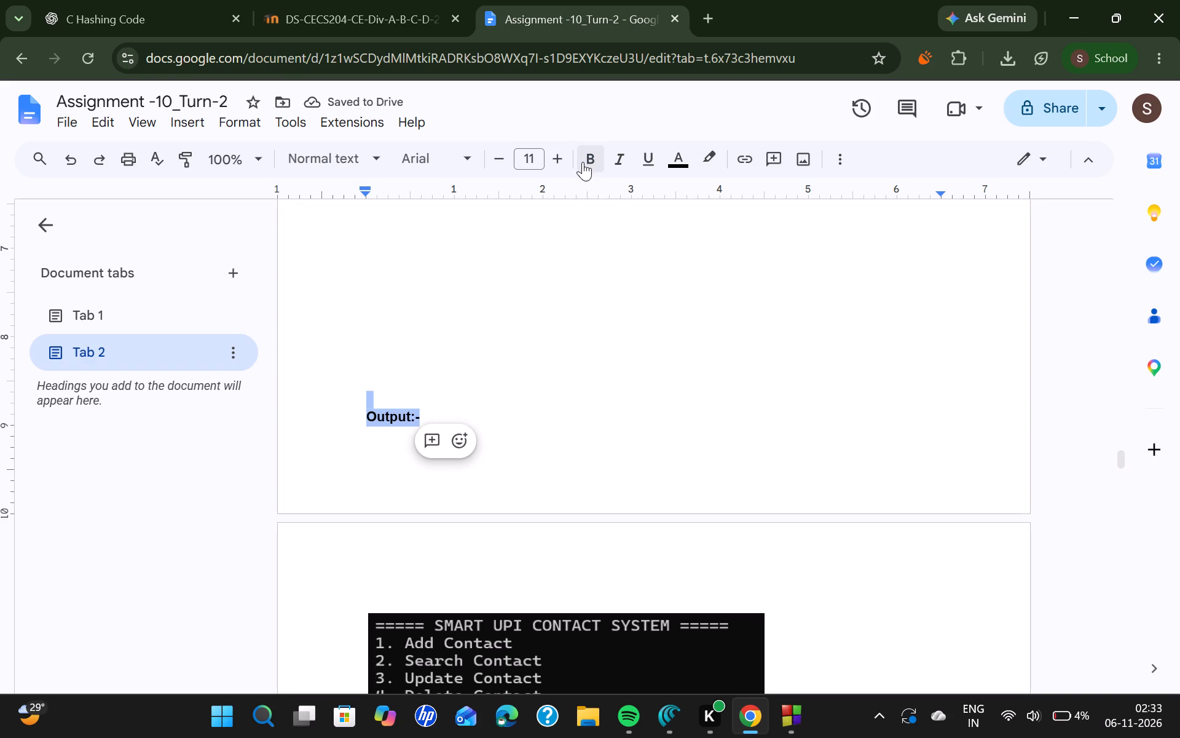
triple_click(583, 162)
left_click(583, 162)
left_click(583, 162)
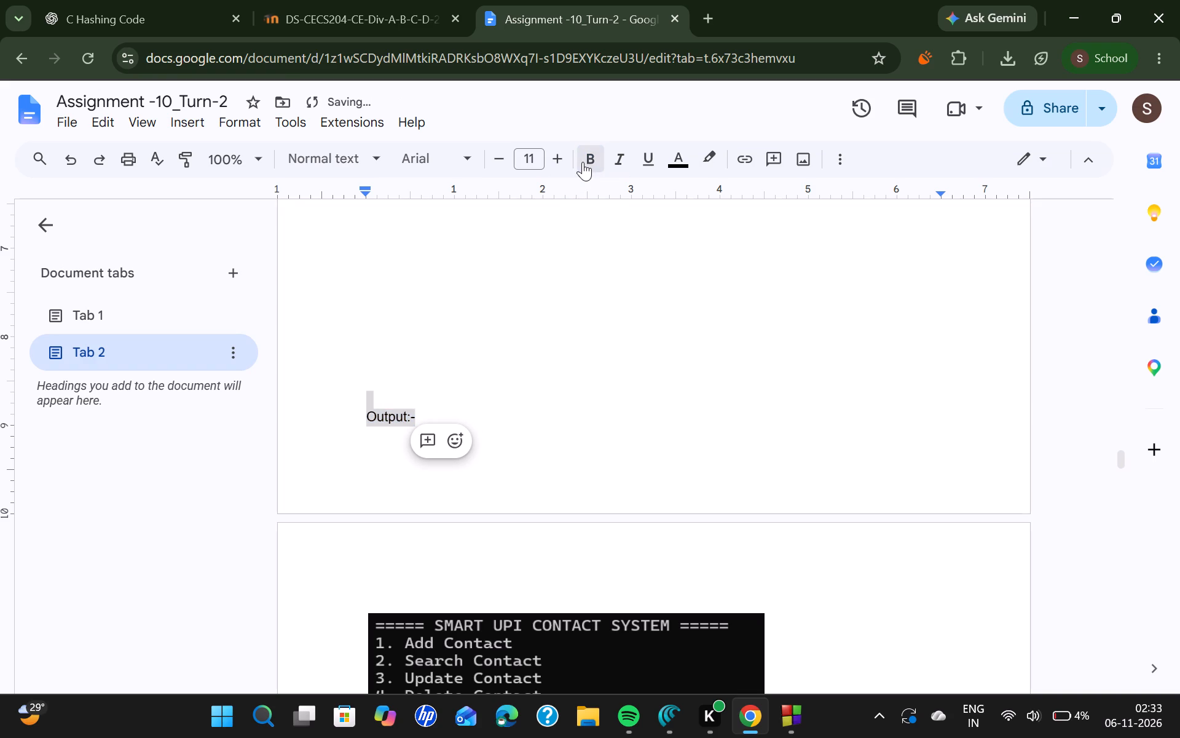
triple_click(556, 161)
left_click(556, 161)
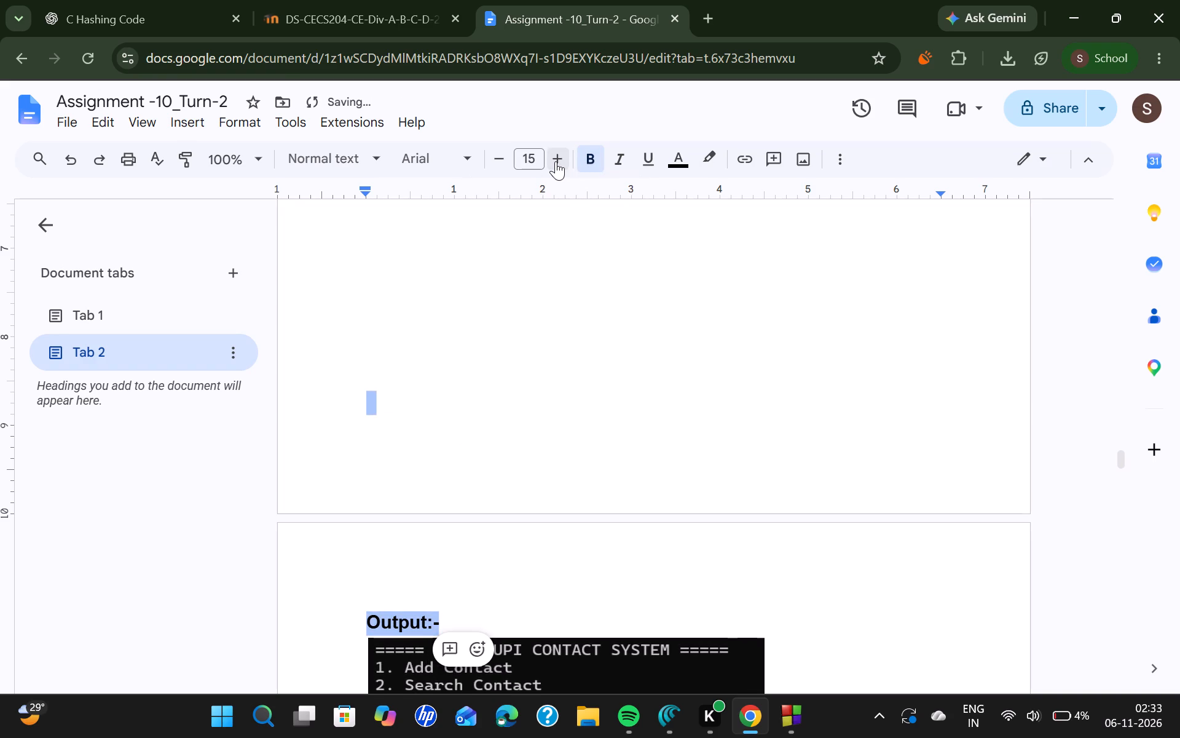
triple_click(556, 161)
triple_click(556, 161)
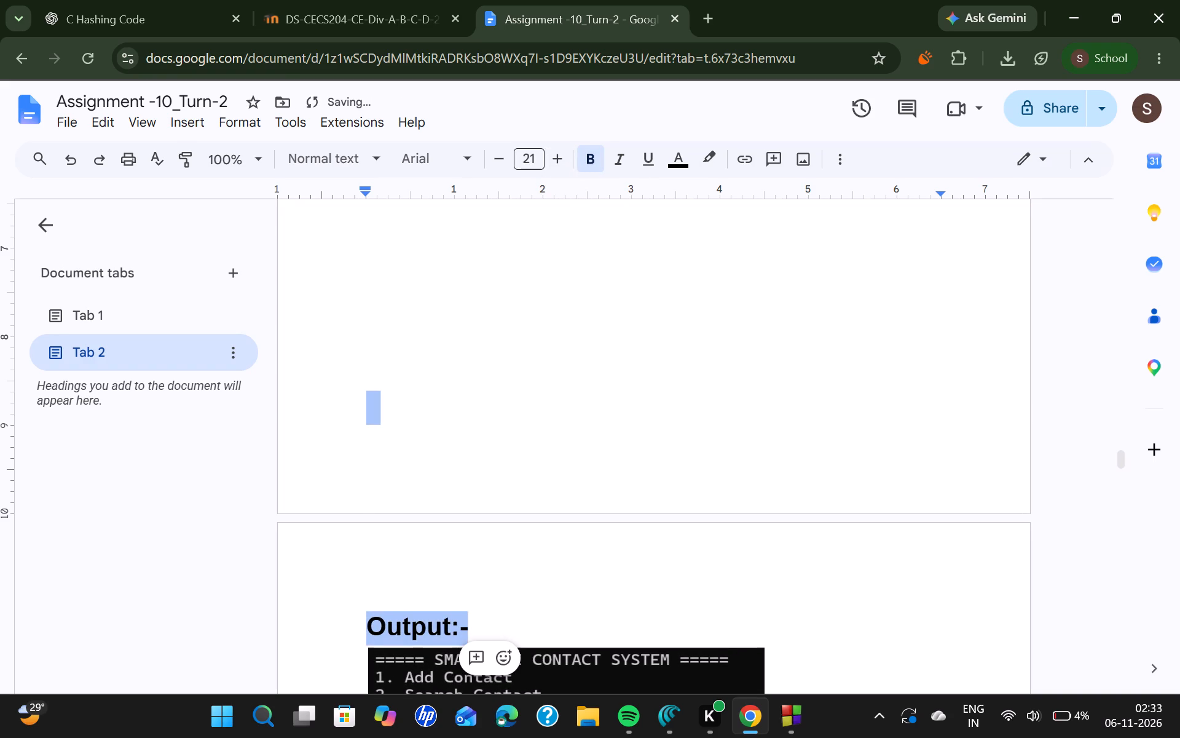
Remove five blank lines above the "Output:-" heading.
left_click(335, 624)
key("BackSpace")
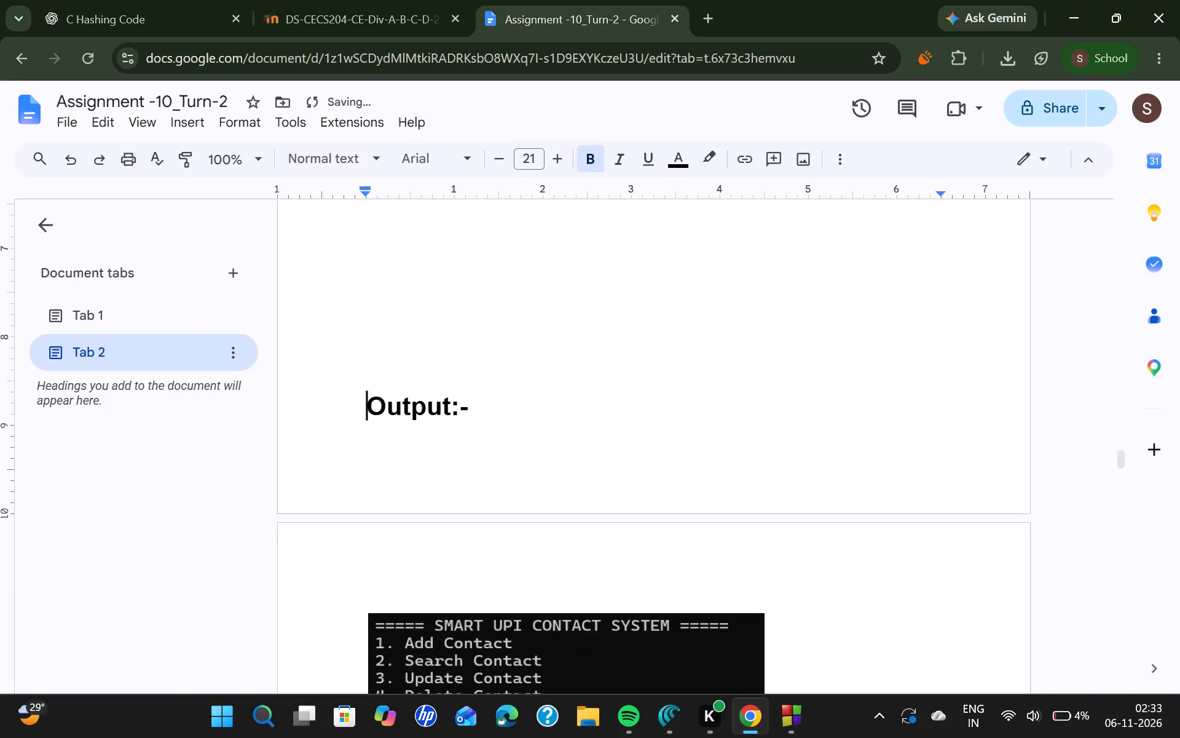
key("BackSpace")
key("BackSpace")
key("BackSpace")
key("BackSpace")
Delete the handwritten "Experiment -10 [Hashing]" conclusion image on the document's last page.
scroll(335, 624, "up", 1)
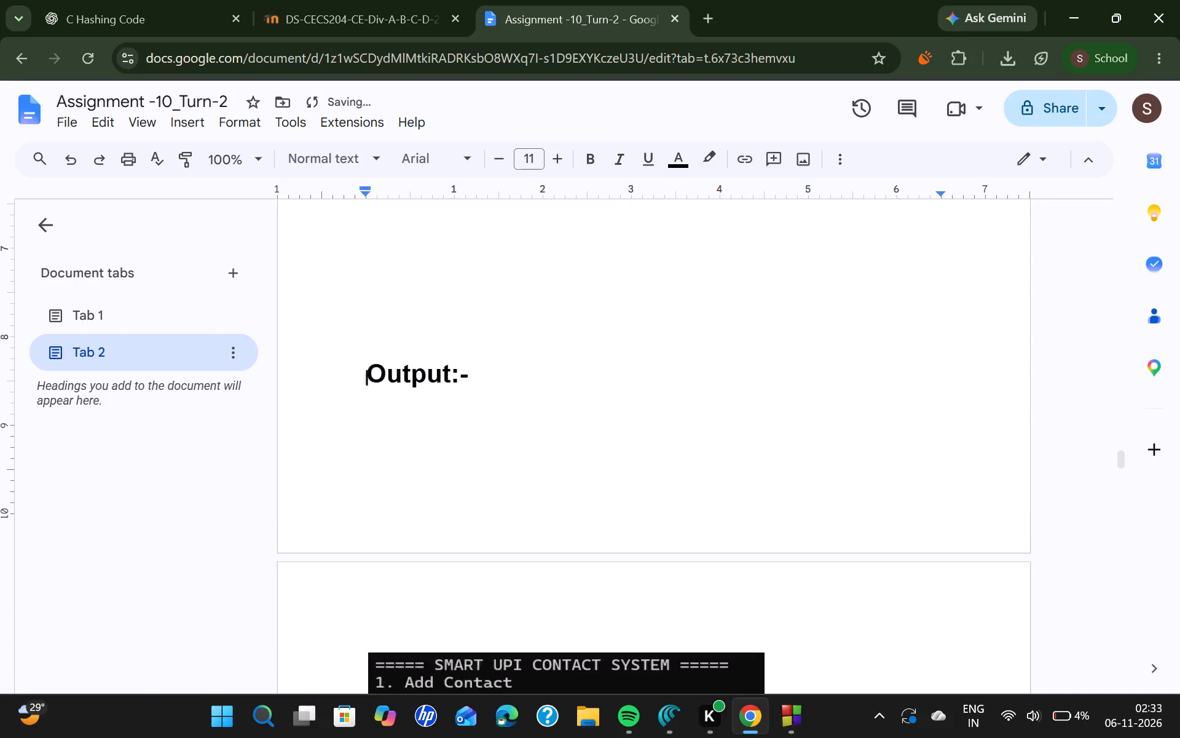
scroll(335, 624, "up", 1)
scroll(335, 624, "down", 4)
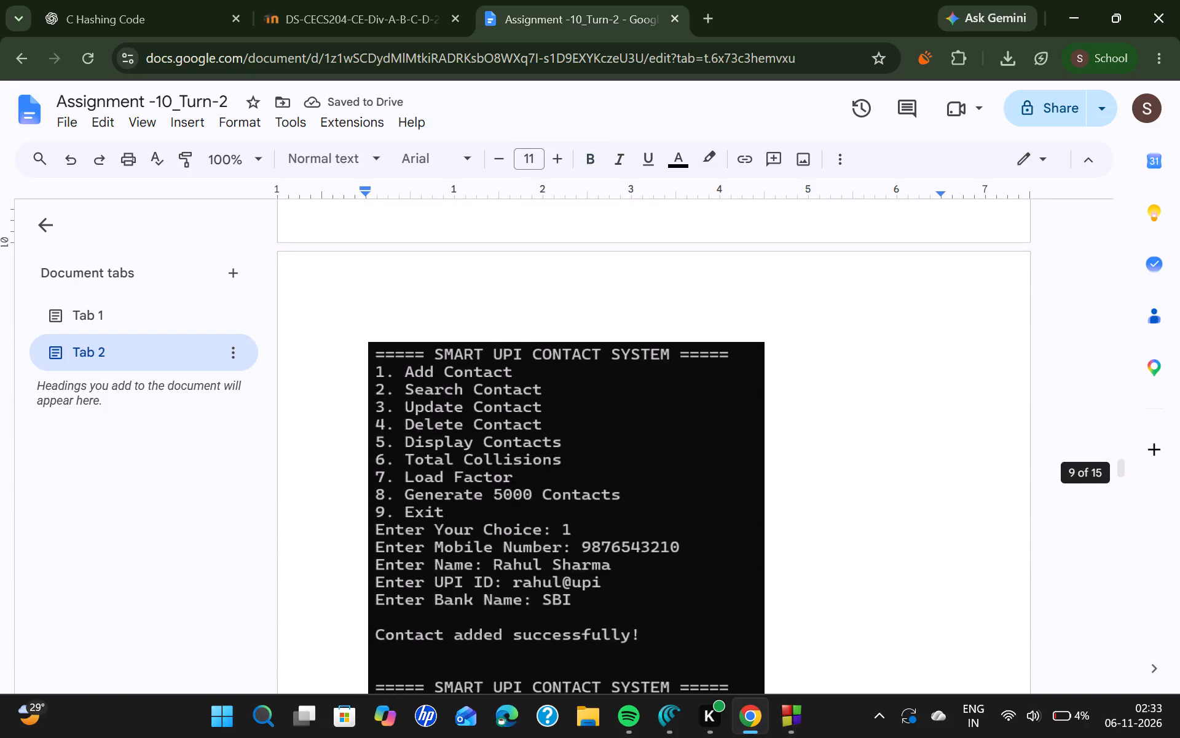
scroll(335, 624, "down", 8)
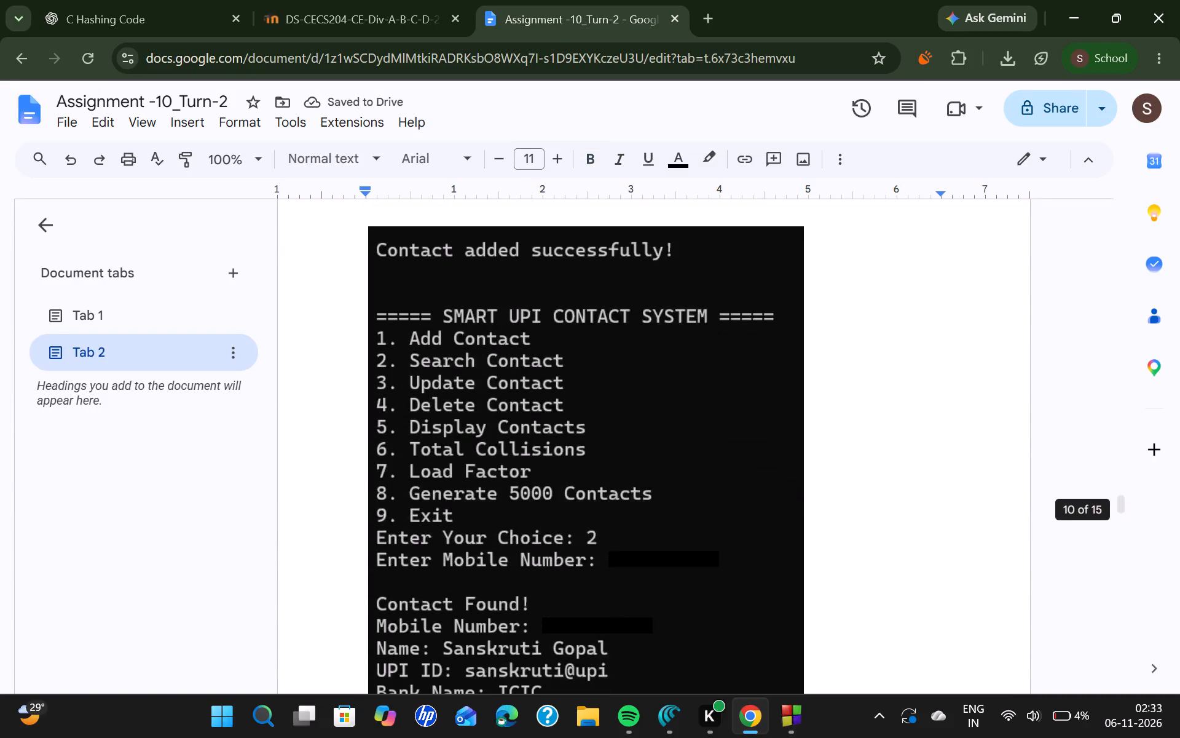
scroll(335, 624, "down", 10)
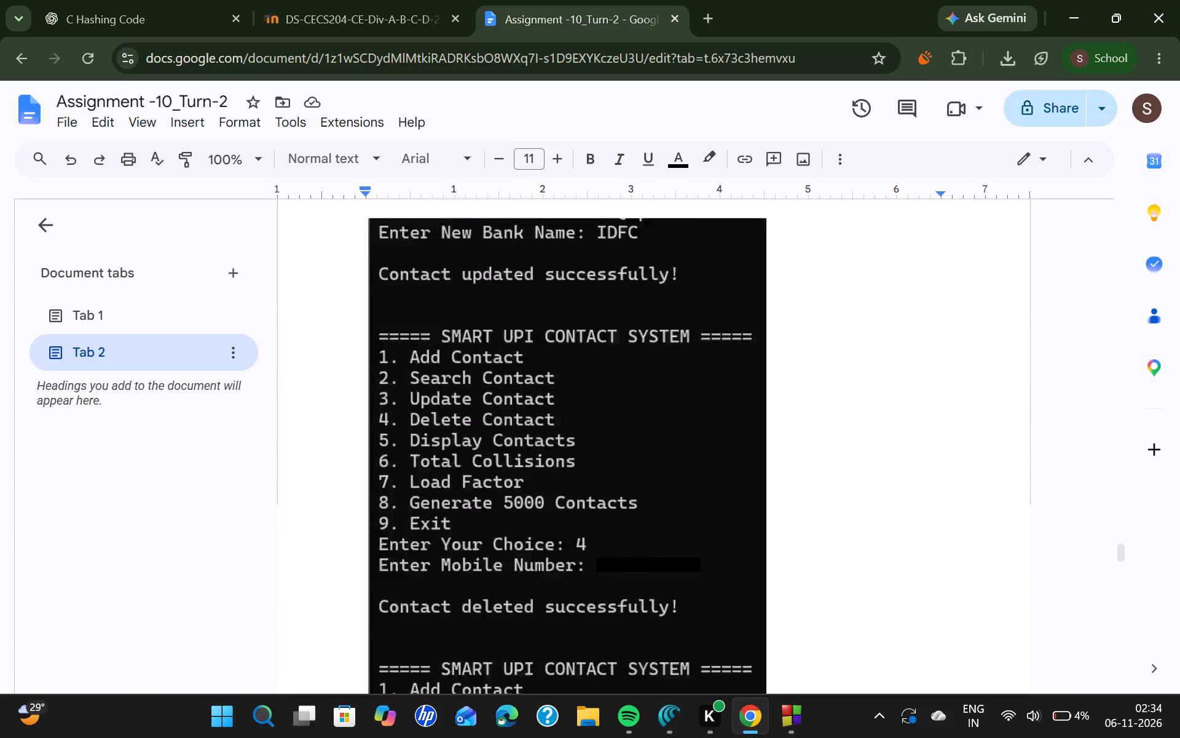
scroll(326, 661, "down", 1)
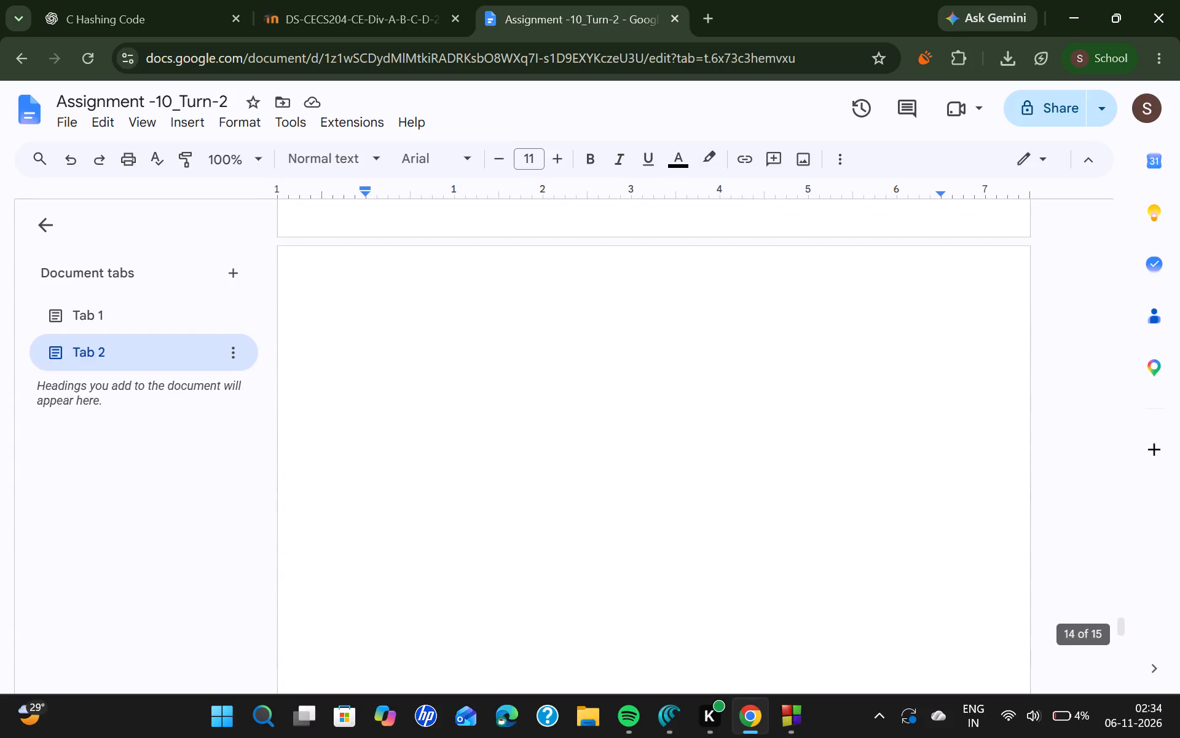
scroll(326, 661, "down", 1)
scroll(435, 526, "down", 3)
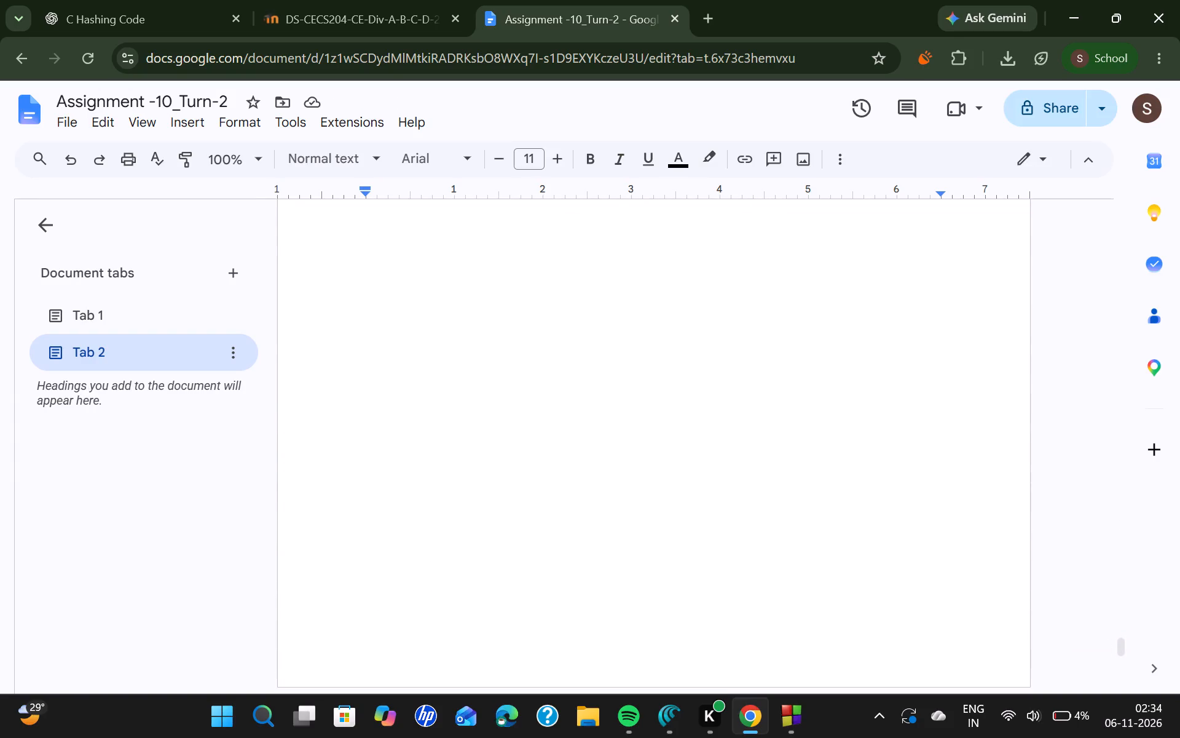
scroll(552, 311, "down", 4)
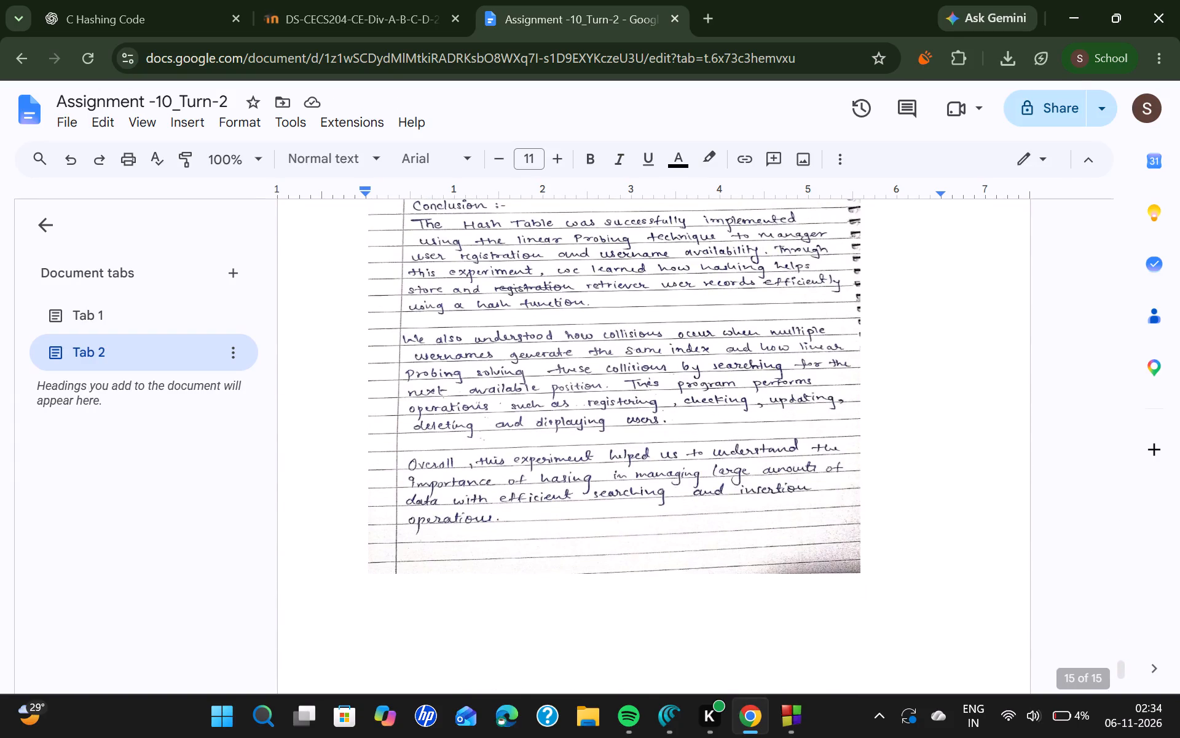
left_click_drag(871, 565, 339, 221)
left_click(922, 629)
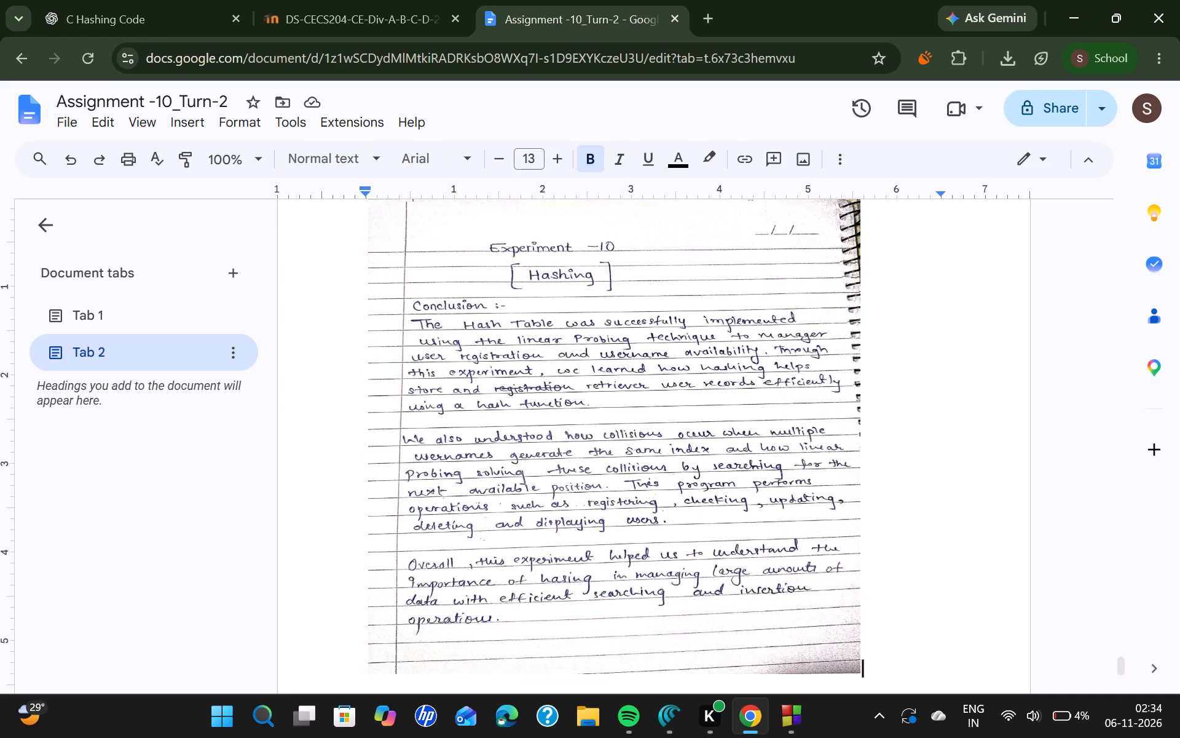
left_click_drag(903, 656, 875, 376)
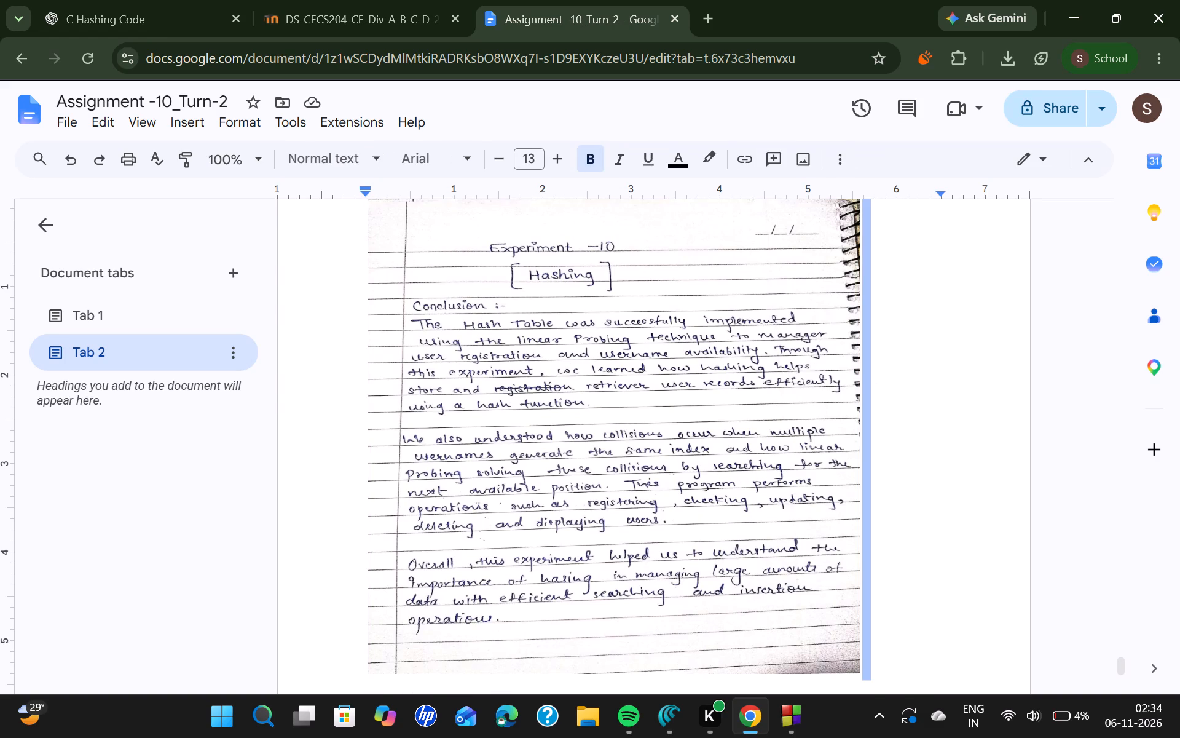
key("BackSpace")
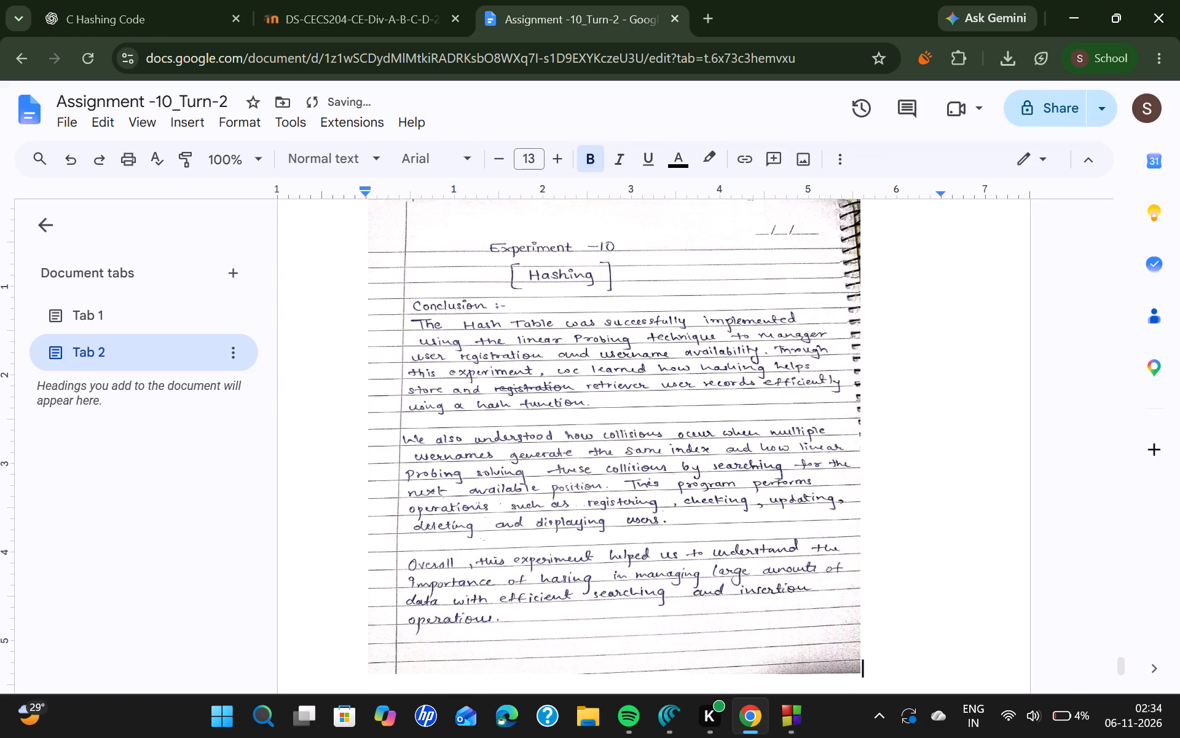
left_click(790, 421)
right_click(790, 421)
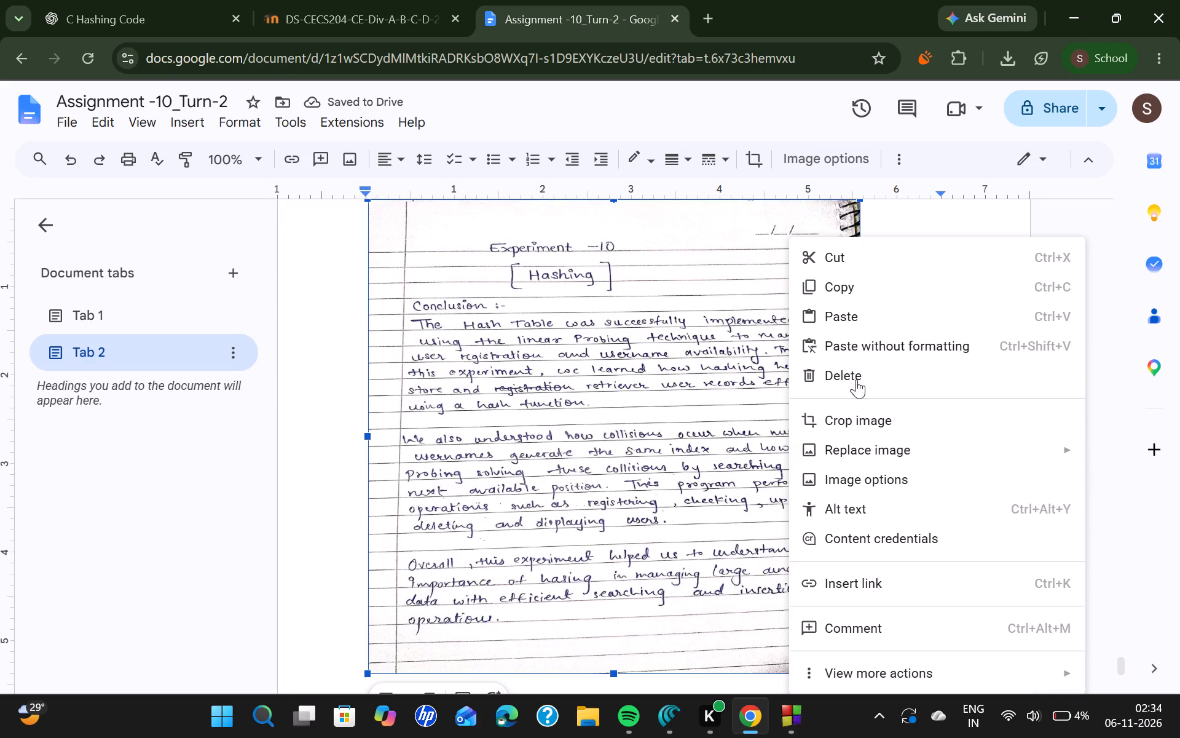
left_click(856, 375)
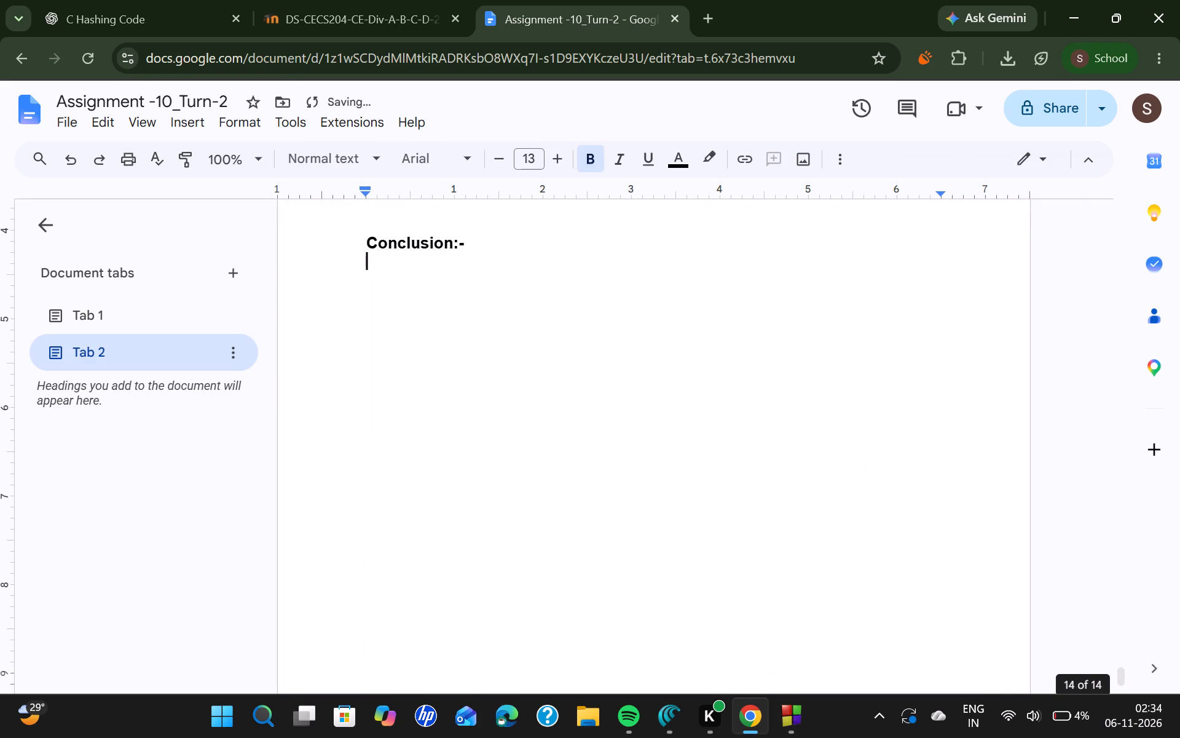
Delete the "Conclusion:-" heading on the document's last page.
scroll(494, 417, "down", 1)
left_click(464, 478)
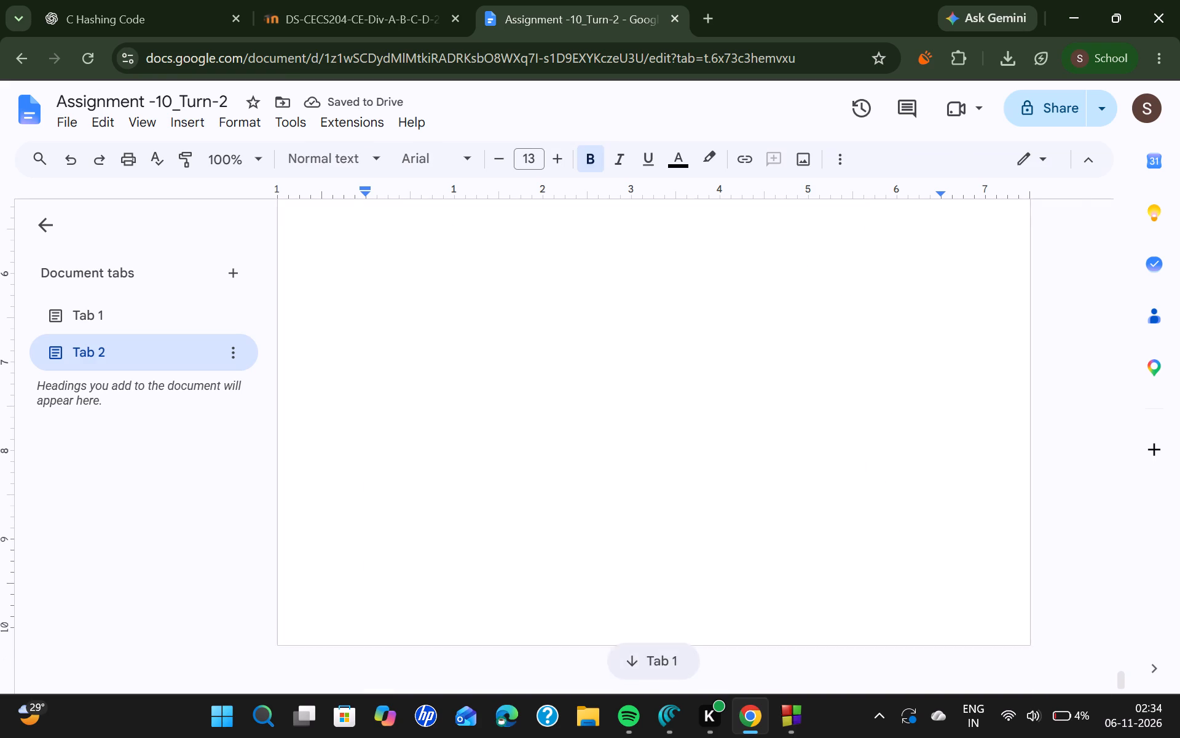
left_click_drag(464, 478, 371, 234)
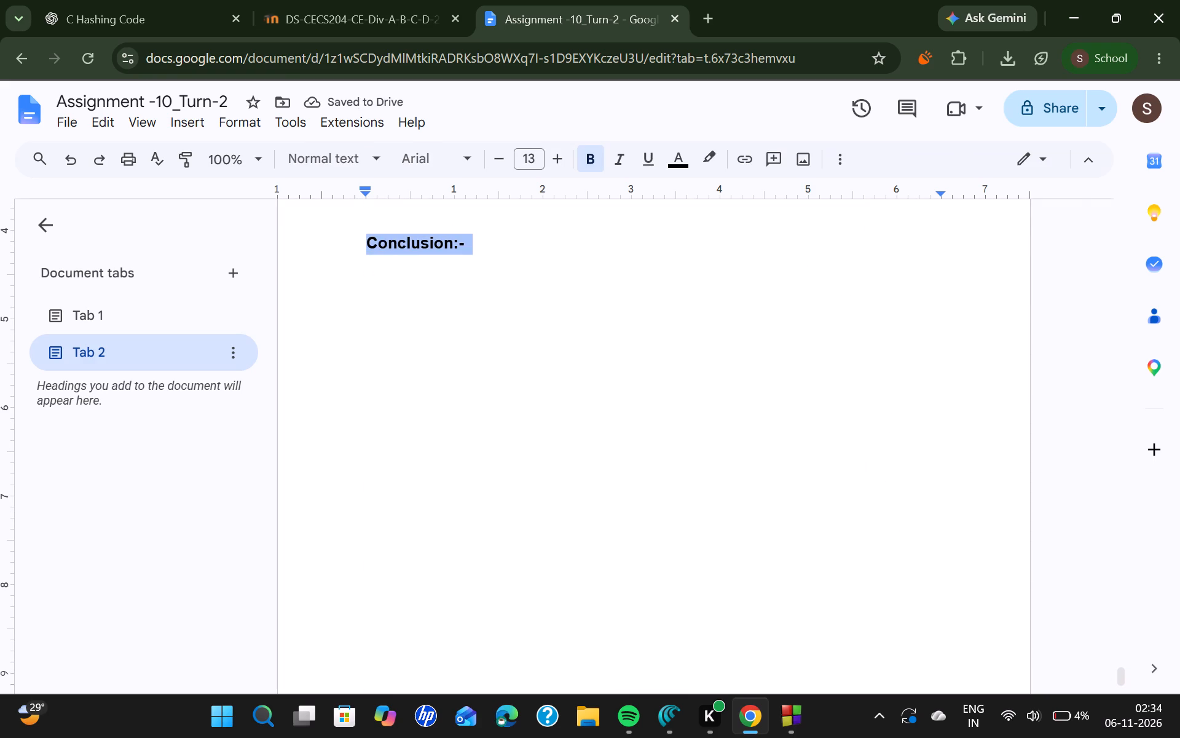
key("BackSpace")
Remove the leftover blank lines after the final console screenshot, up to the image itself, to clear the trailing empty page.
scroll(371, 234, "up", 6)
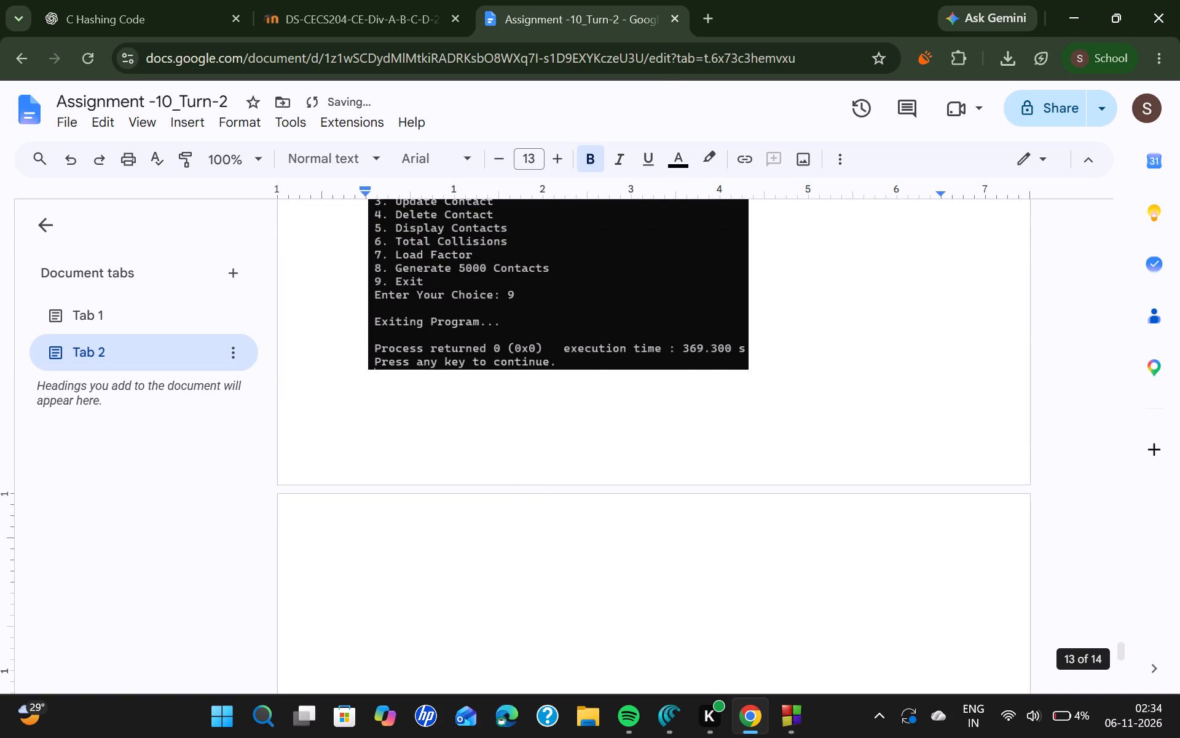
left_click(794, 400)
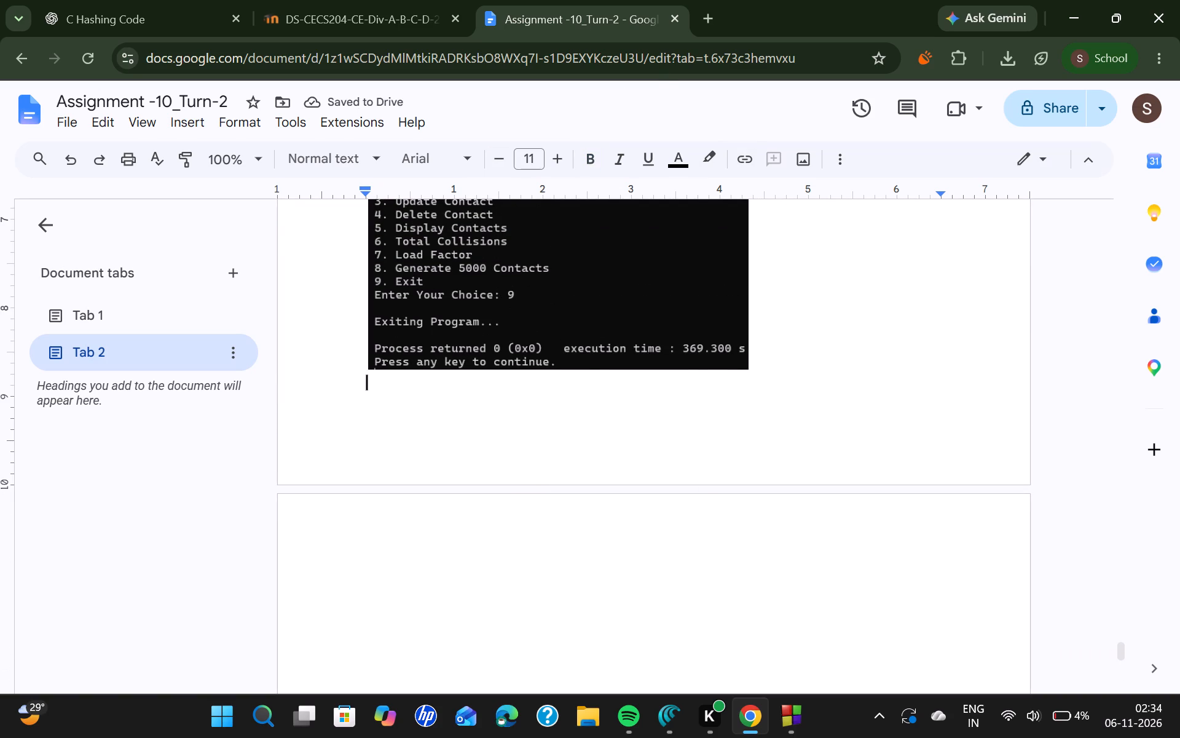
left_click(576, 555)
key("BackSpace")
key("BackSpace")
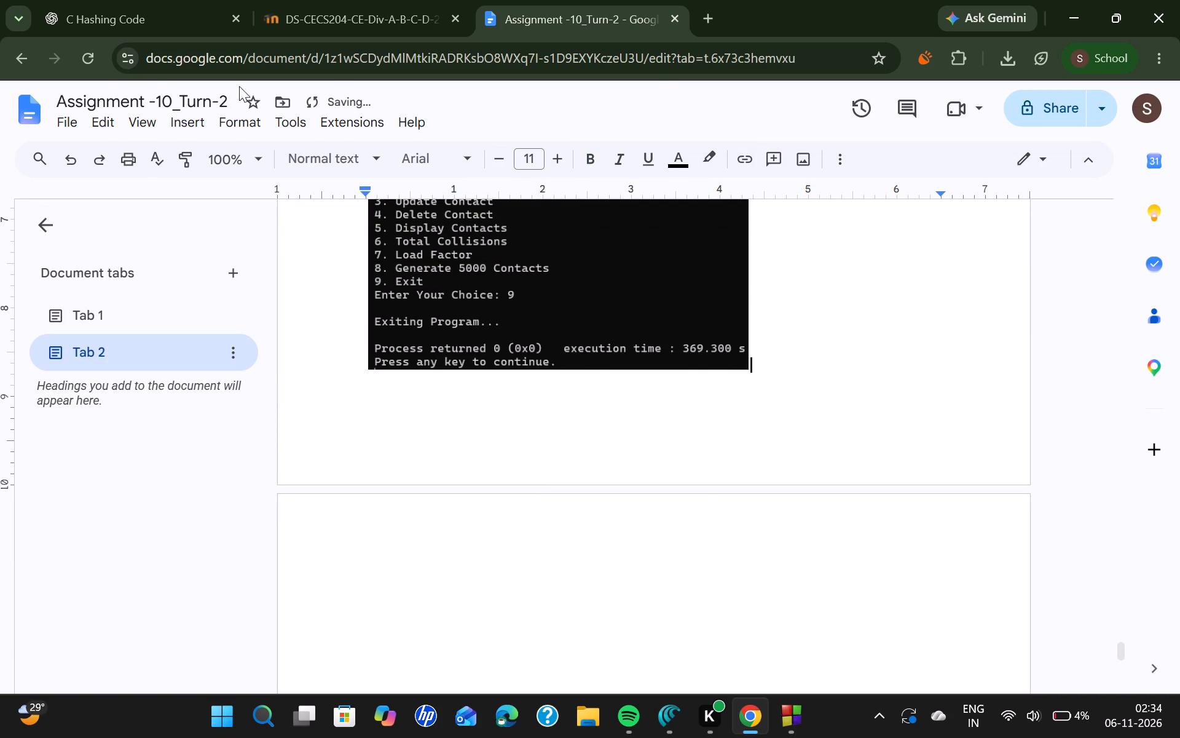
Reload the document and look through its pages again.
left_click(92, 53)
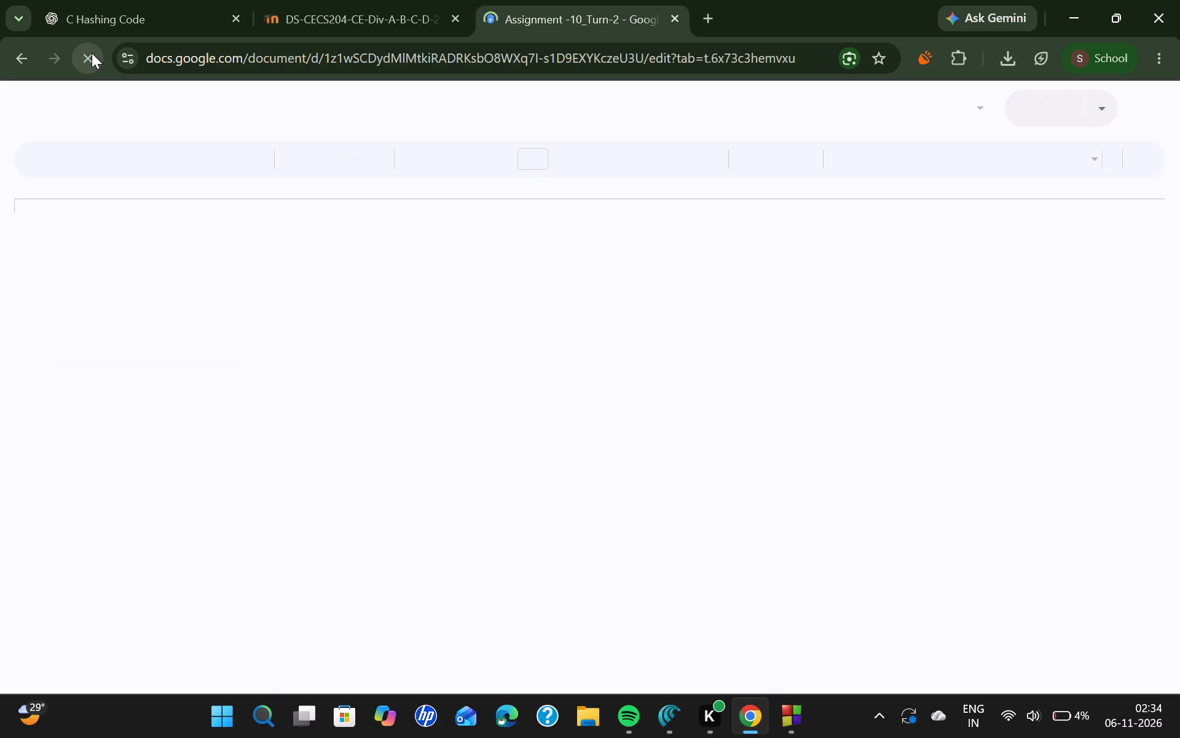
scroll(435, 375, "down", 19)
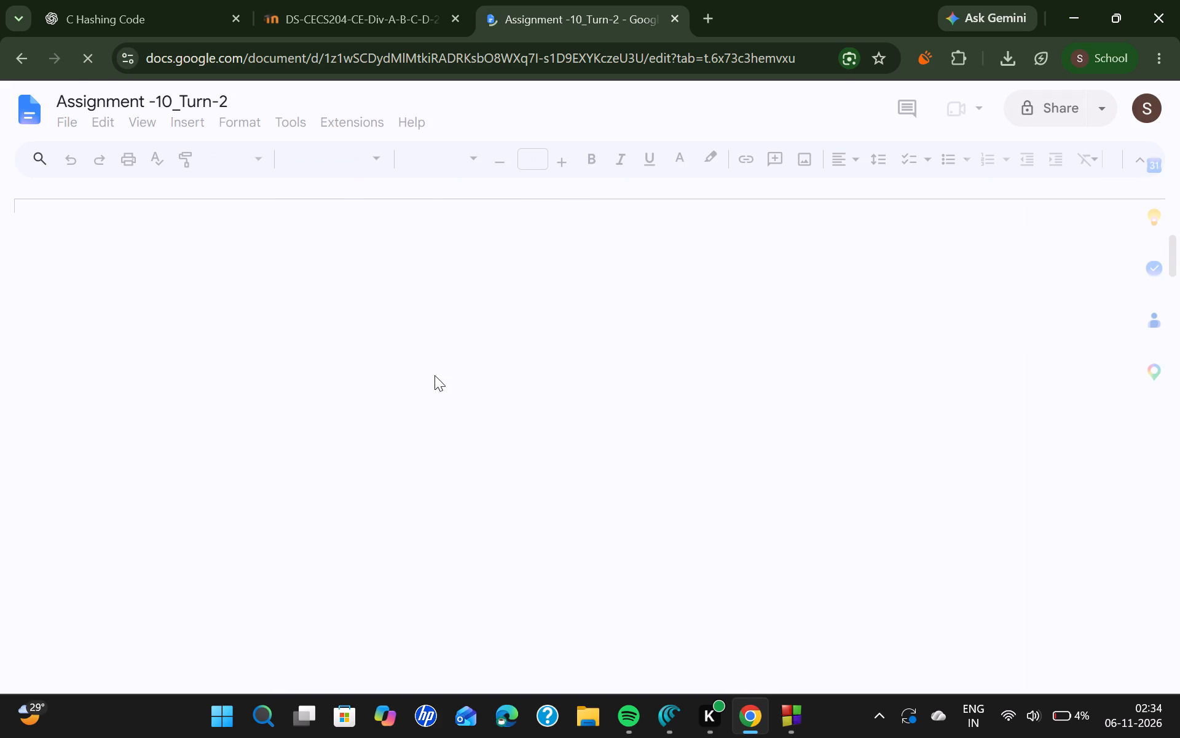
scroll(435, 375, "down", 7)
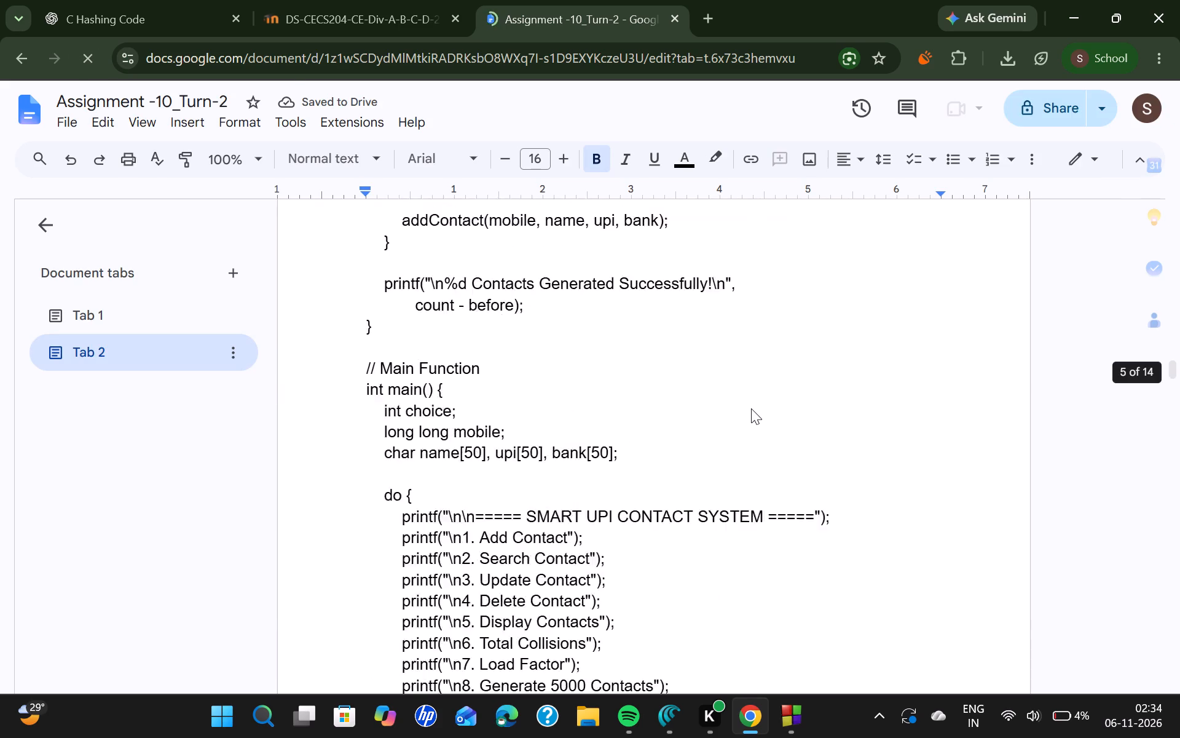